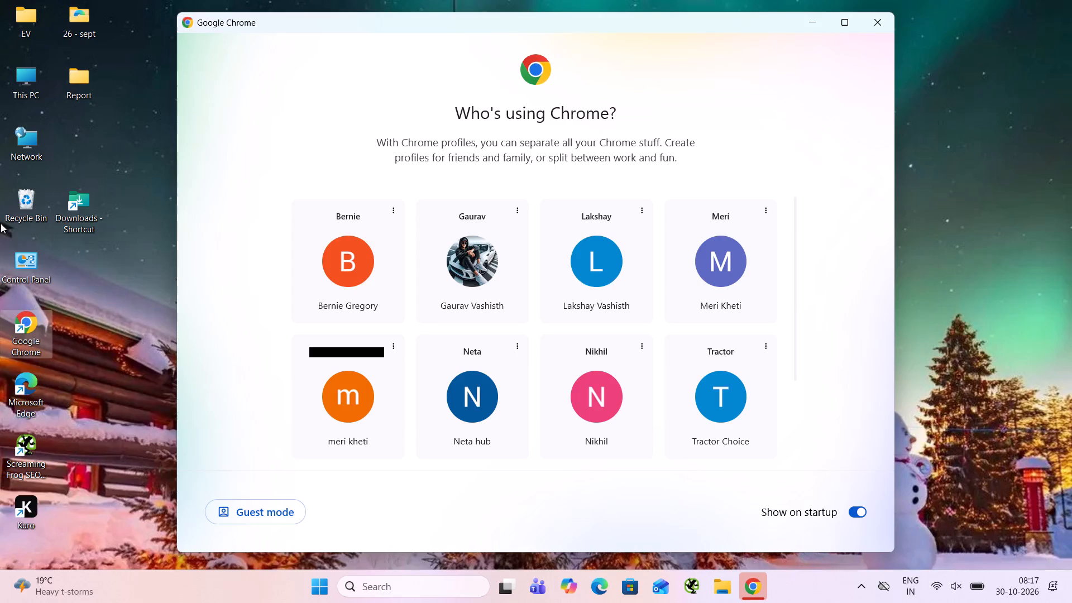
Open the browser with the Neta hub profile and maximize its window.
{"action": "left_click", "coordinate": [454, 406]}
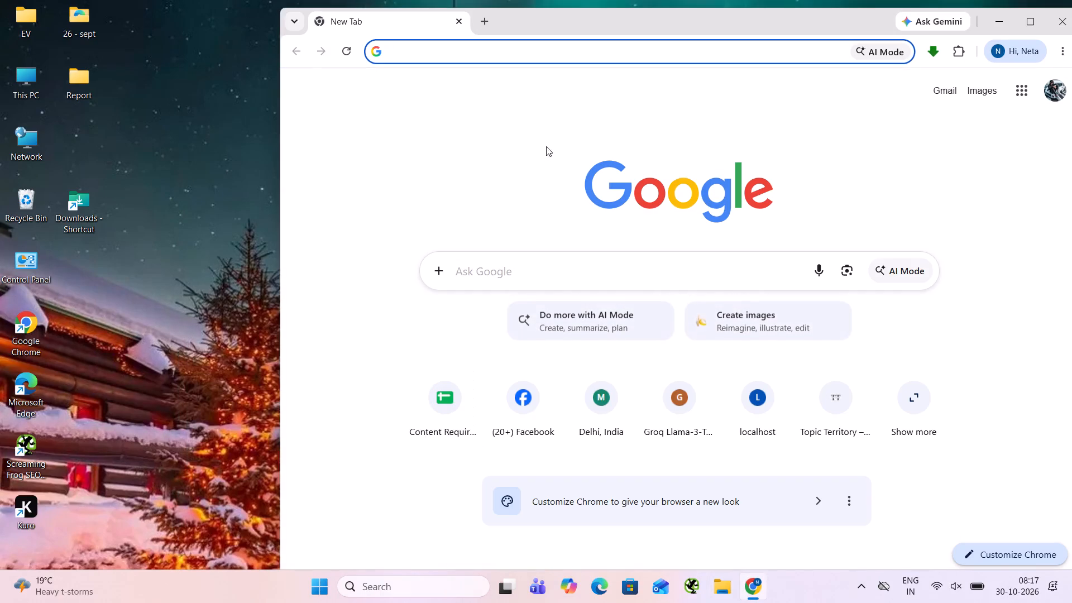
{"action": "left_click_drag", "start_coordinate": [586, 23], "coordinate": [576, 0]}
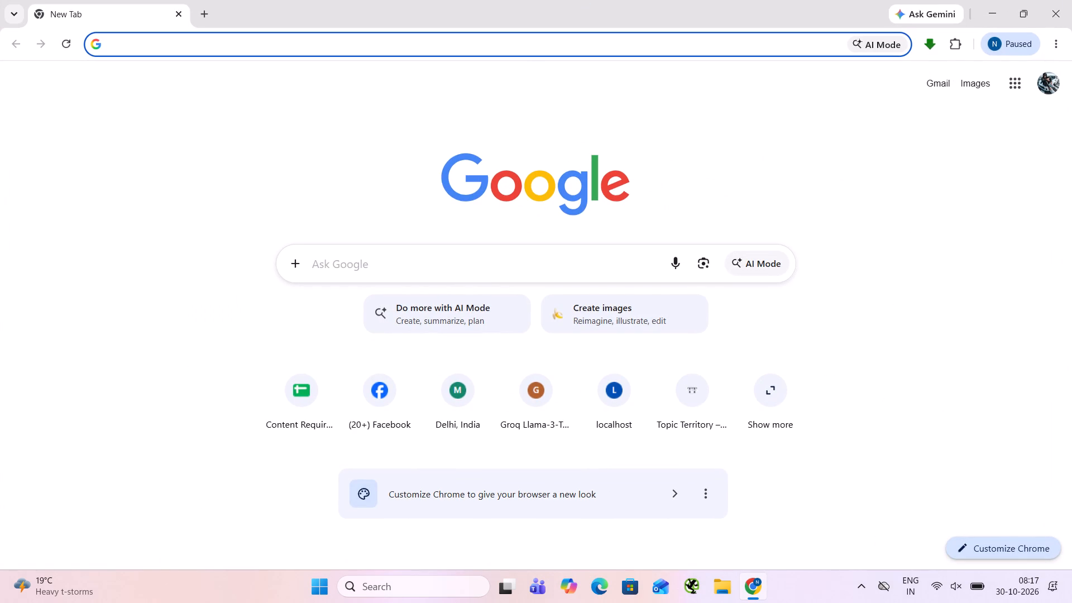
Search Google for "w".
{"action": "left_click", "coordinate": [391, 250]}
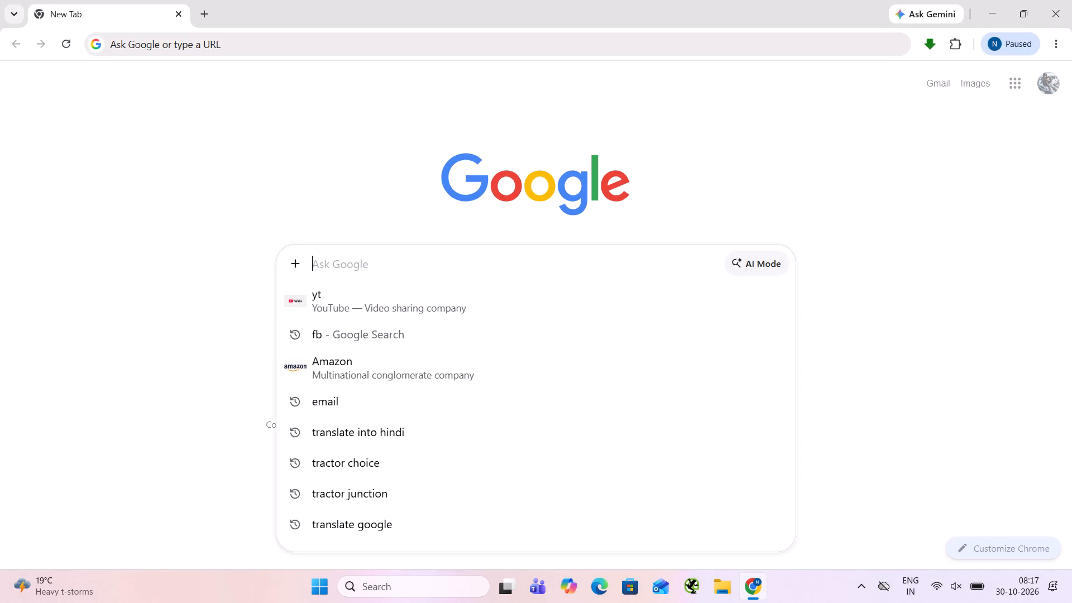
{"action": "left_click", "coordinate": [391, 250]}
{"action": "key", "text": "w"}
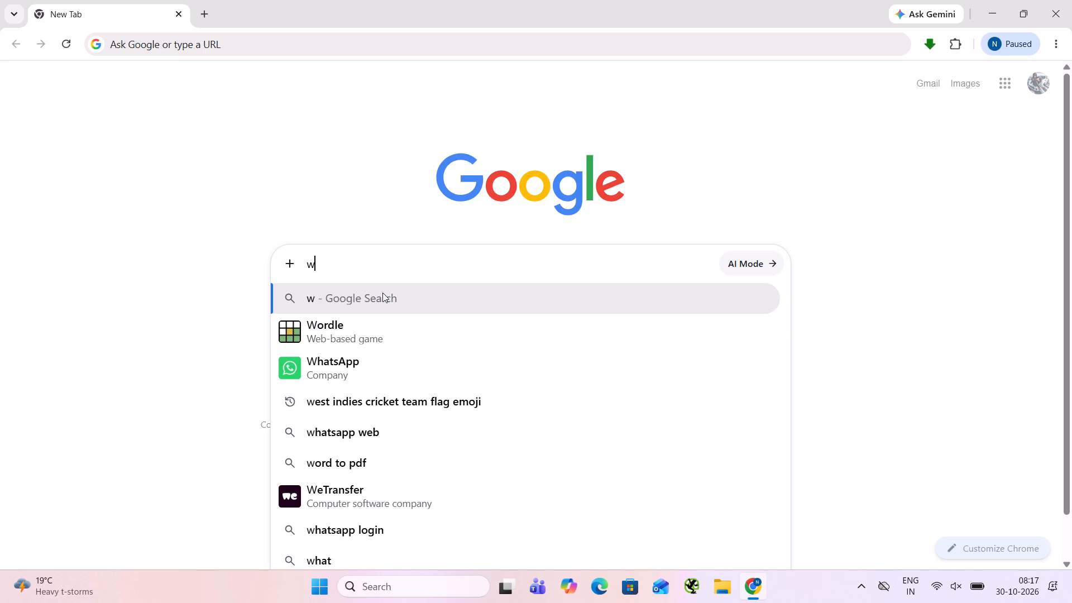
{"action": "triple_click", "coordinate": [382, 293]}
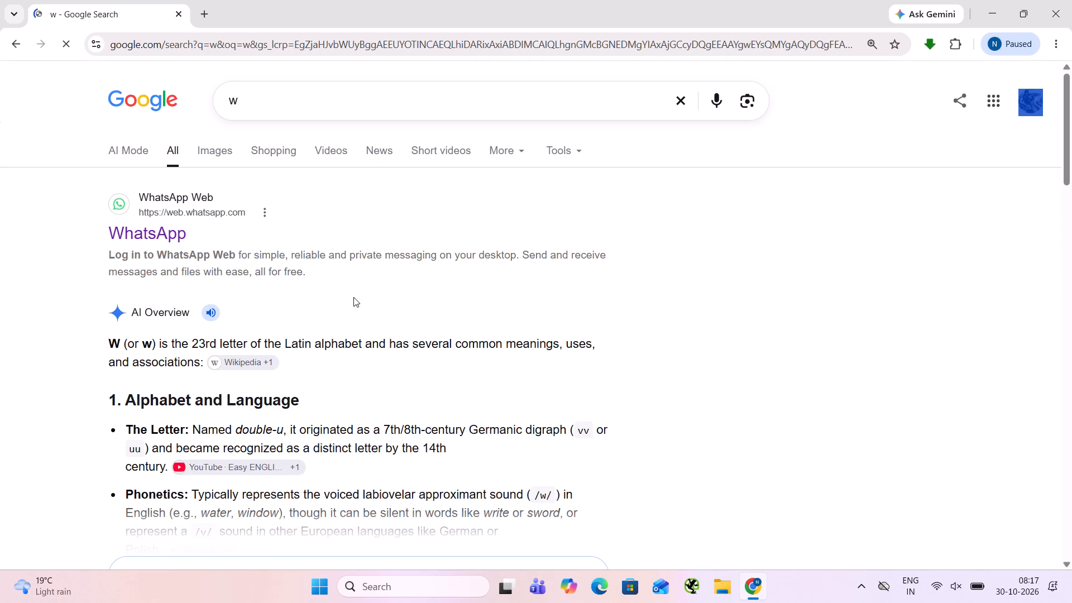
Go to the facebook.com home page in the current tab.
{"action": "left_click", "coordinate": [320, 45]}
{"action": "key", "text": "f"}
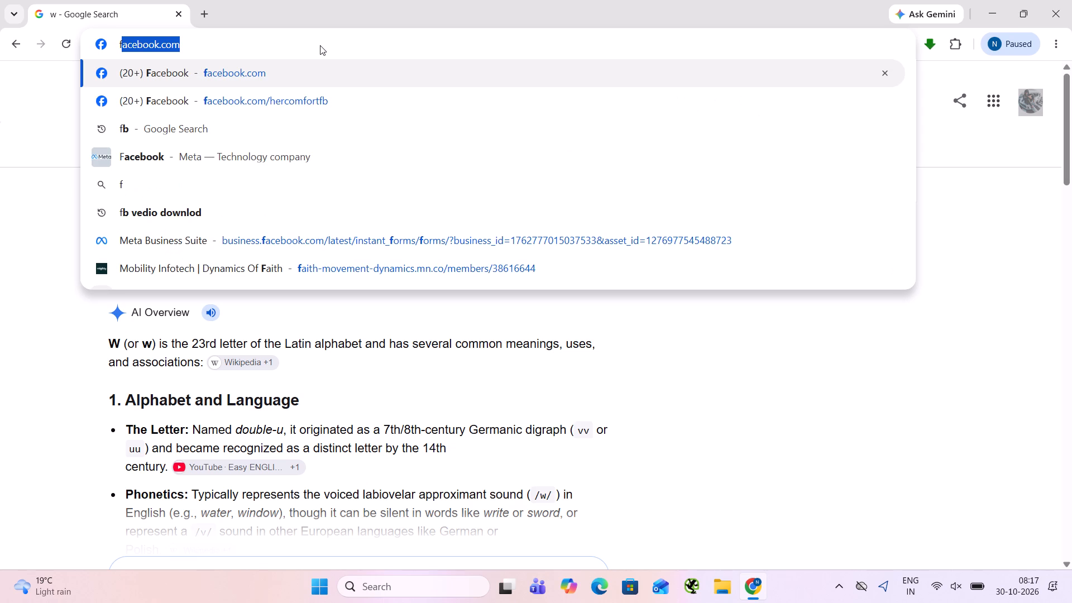
{"action": "left_click", "coordinate": [313, 68]}
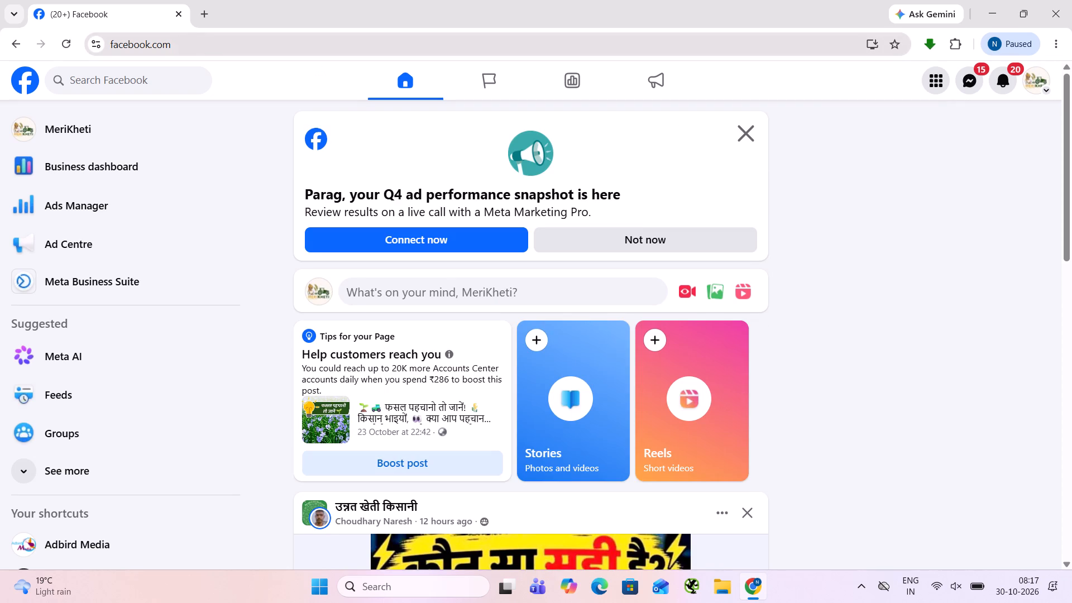
Open Meta Business Suite for the MeriKheti page and go to its Instant Forms list.
{"action": "left_click", "coordinate": [47, 274]}
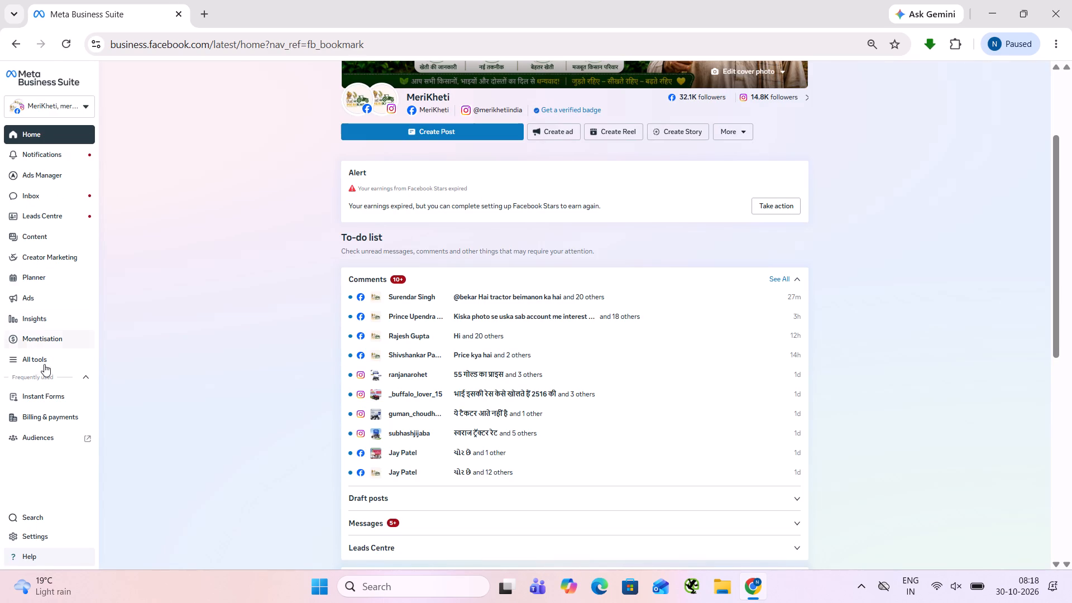
{"action": "left_click", "coordinate": [42, 393]}
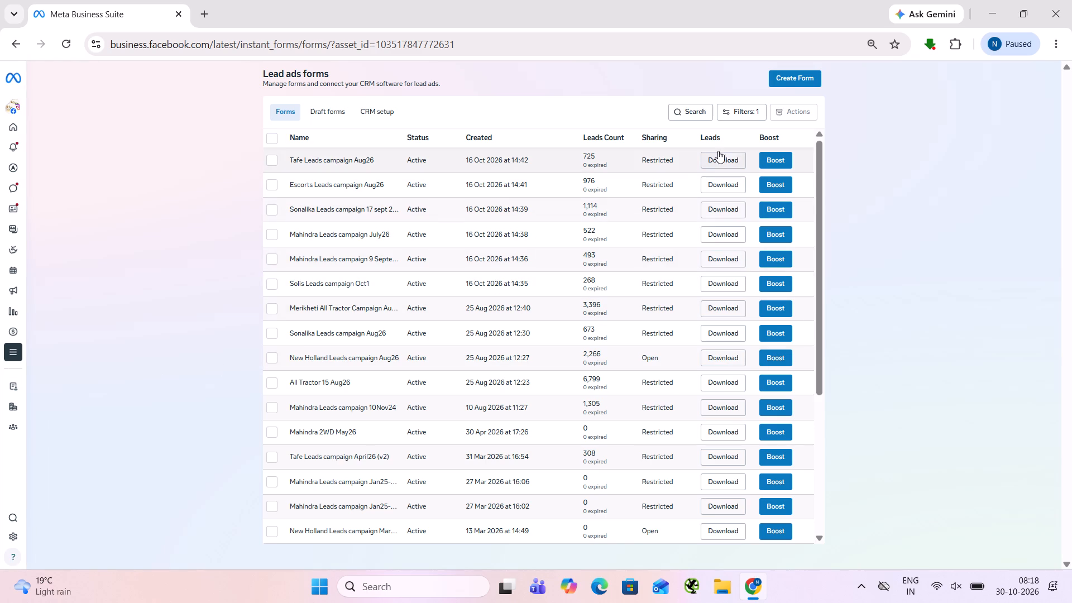
Download yesterday's leads for the Tafe Leads campaign Aug26 form as an XLS file.
{"action": "left_click", "coordinate": [733, 163]}
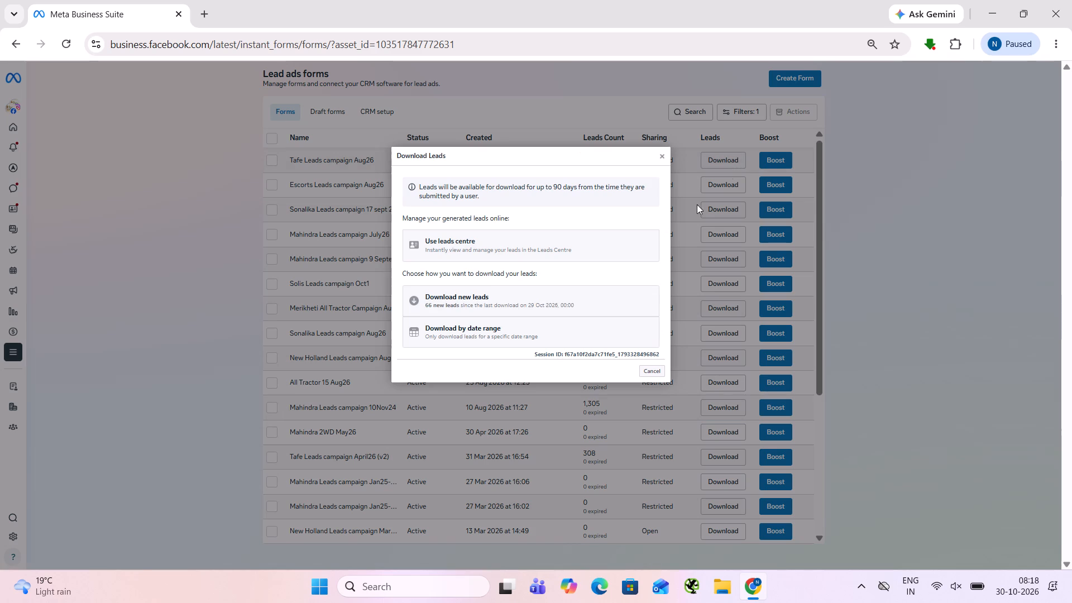
{"action": "left_click", "coordinate": [561, 329]}
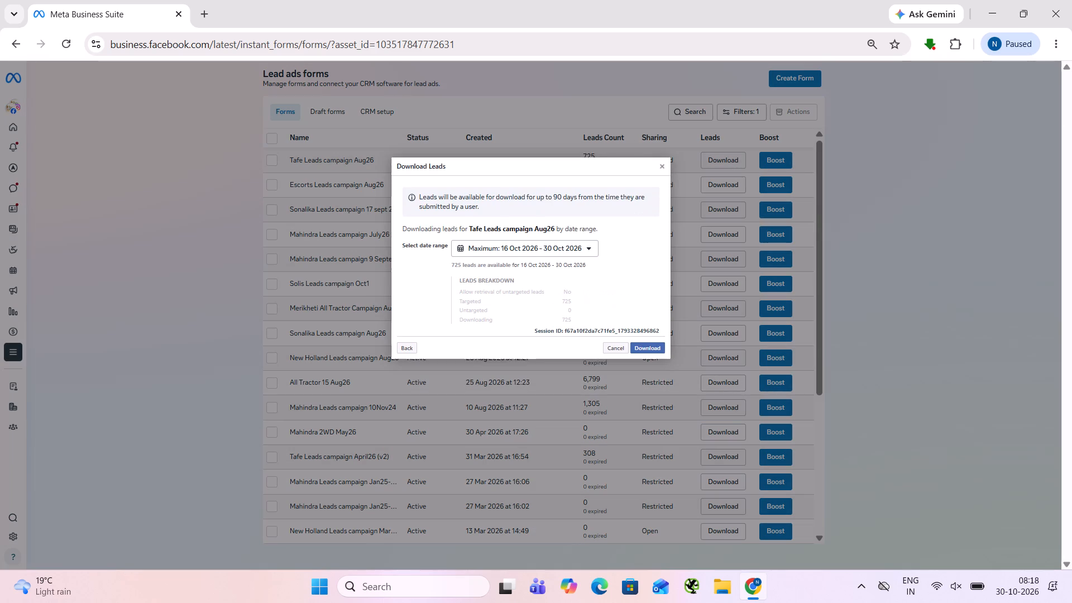
{"action": "left_click", "coordinate": [535, 257]}
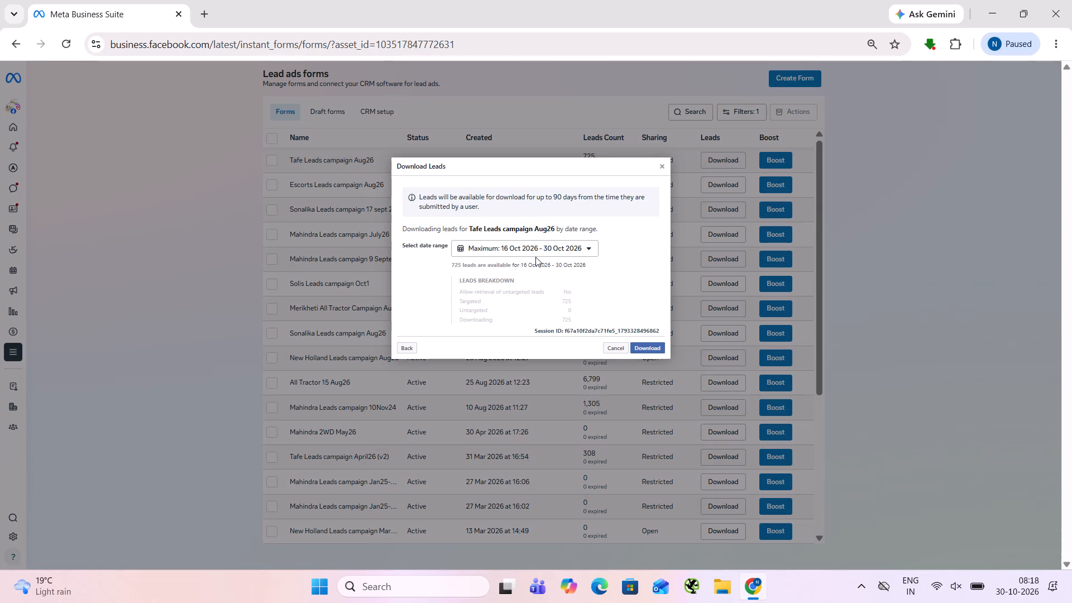
{"action": "left_click", "coordinate": [536, 250]}
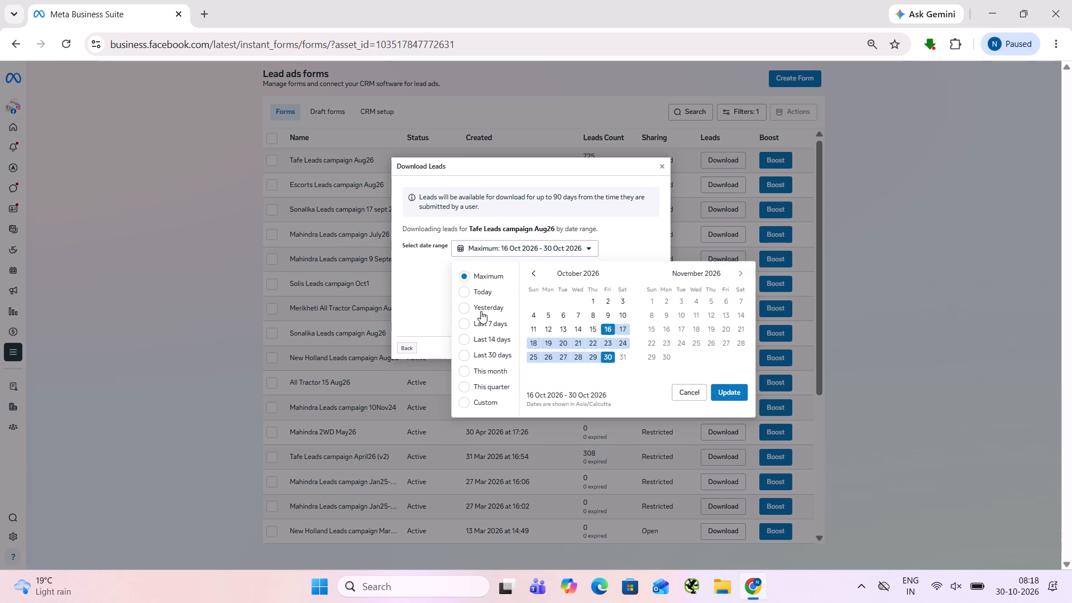
{"action": "left_click", "coordinate": [481, 309]}
{"action": "left_click", "coordinate": [481, 309]}
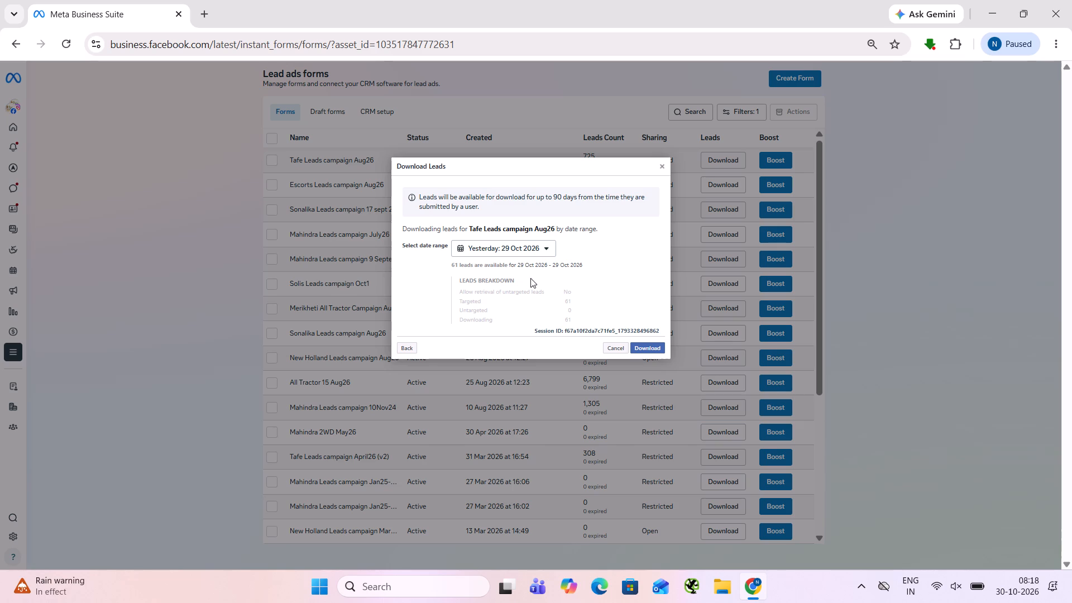
{"action": "left_click", "coordinate": [649, 348]}
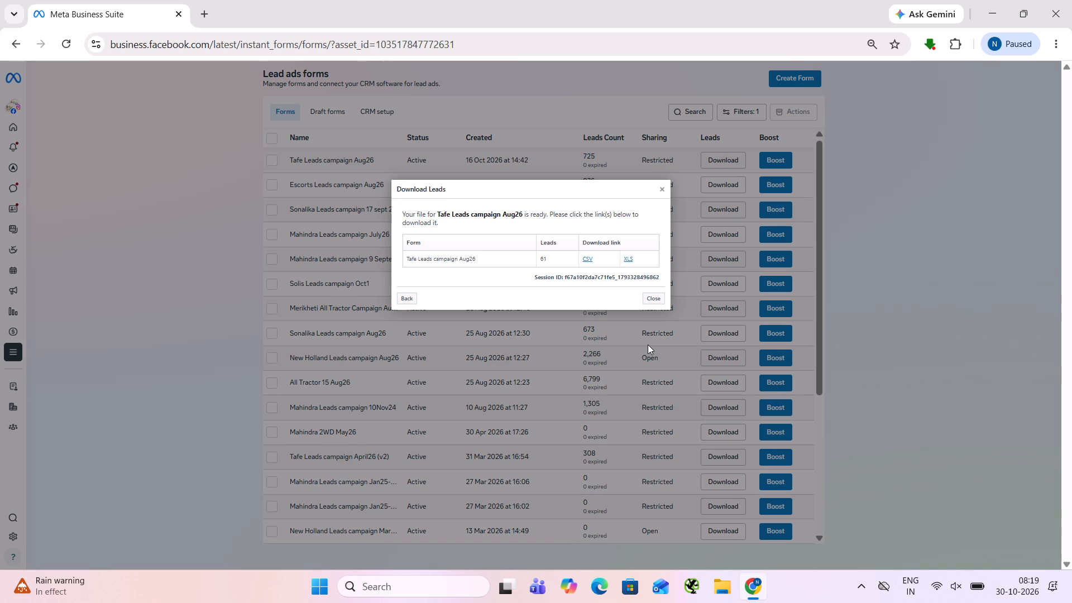
{"action": "left_click", "coordinate": [630, 257]}
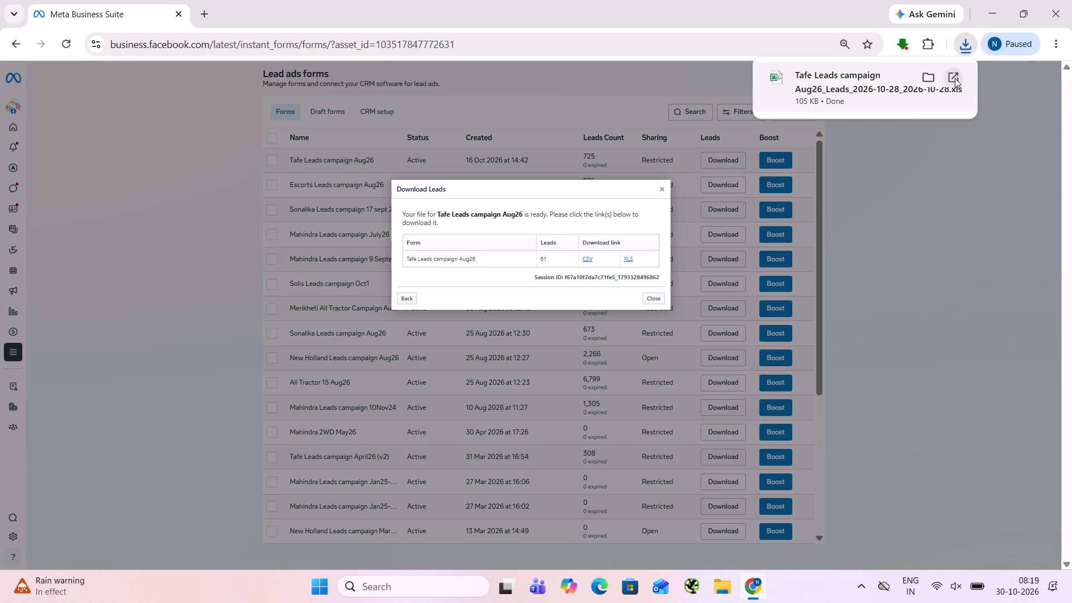
Open the downloaded Tafe Leads campaign Aug26 XLS file in Excel despite the format warning, maximise it and enable editing.
{"action": "left_click", "coordinate": [953, 78]}
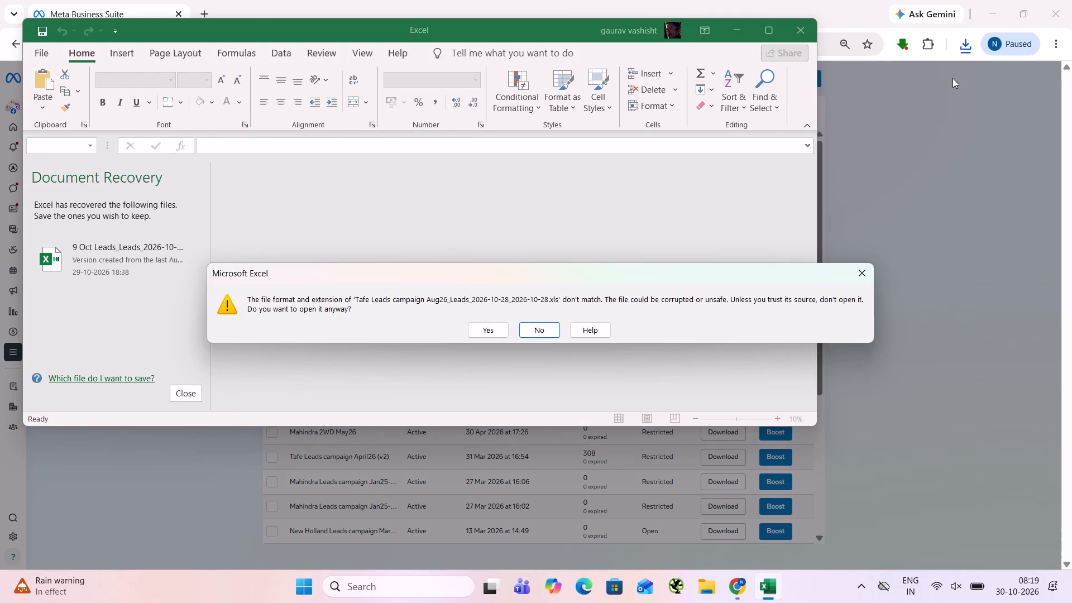
{"action": "left_click", "coordinate": [485, 332]}
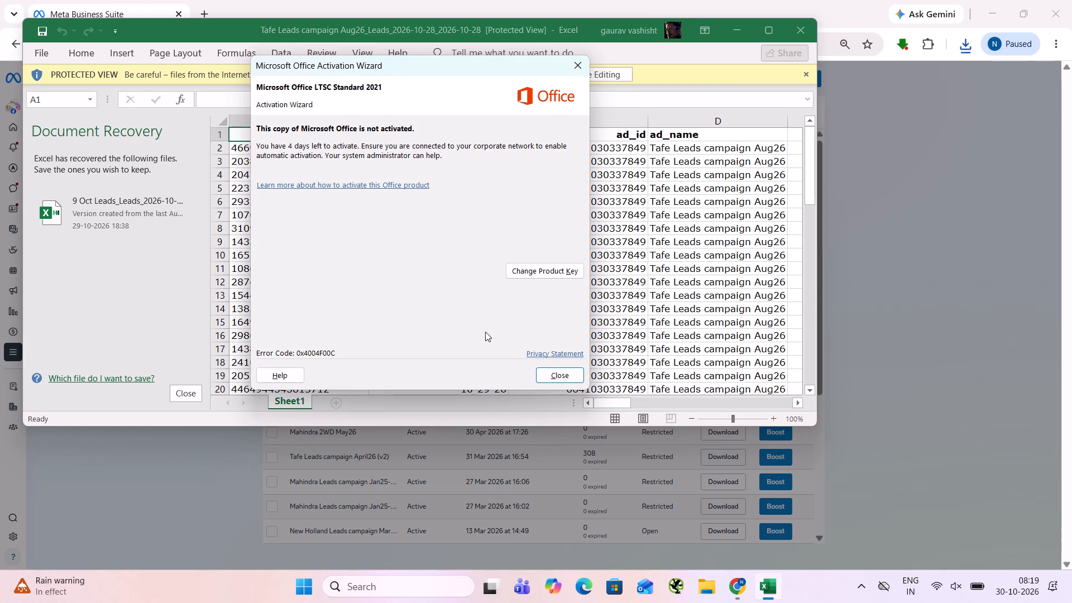
{"action": "left_click", "coordinate": [585, 48]}
{"action": "left_click", "coordinate": [580, 64]}
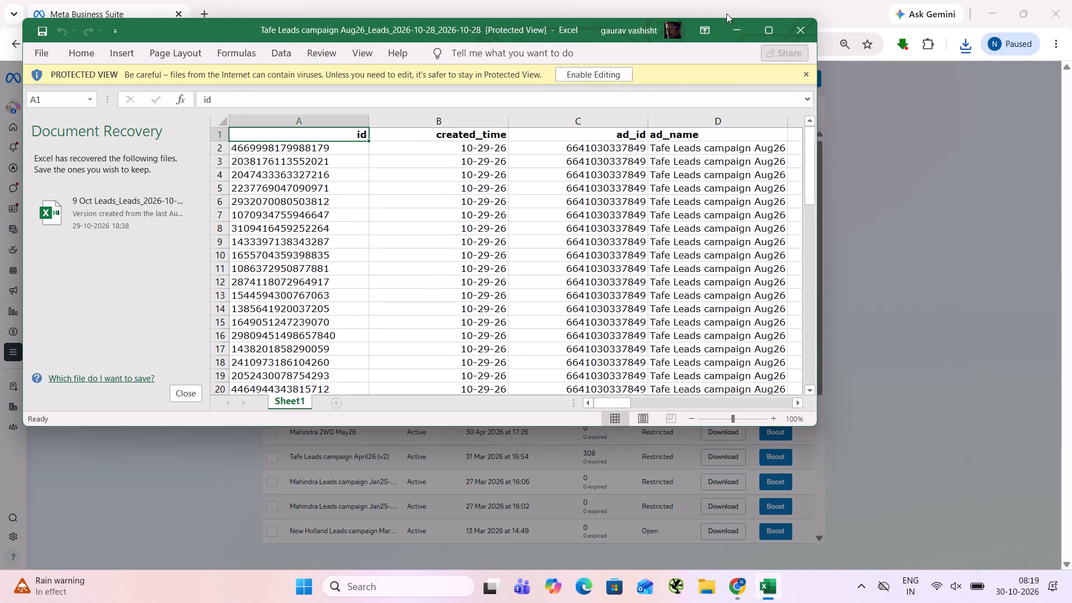
{"action": "left_click", "coordinate": [765, 25]}
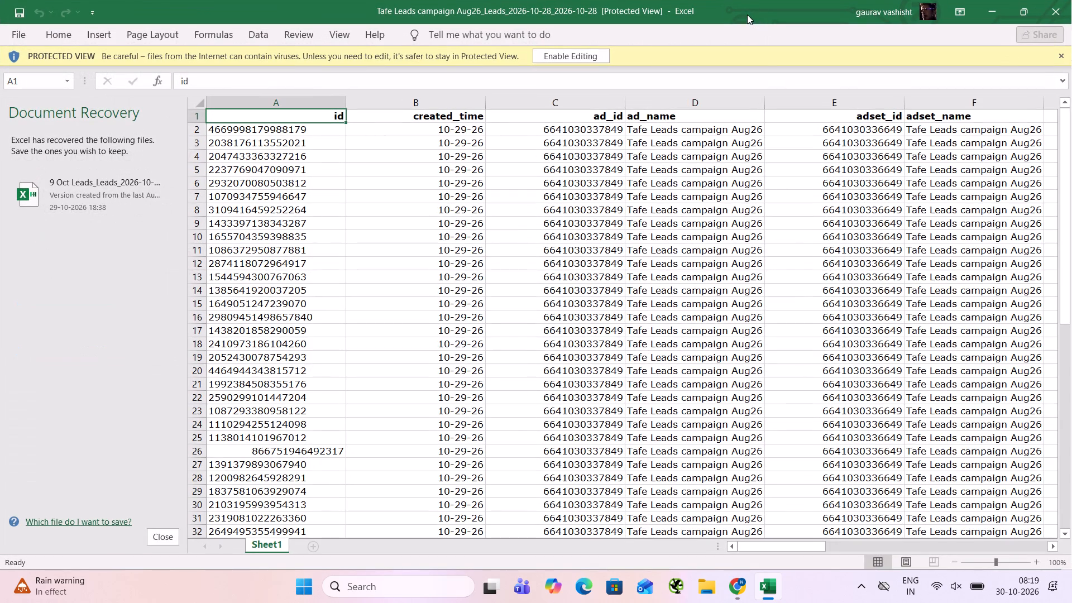
{"action": "left_click", "coordinate": [747, 15]}
{"action": "left_click", "coordinate": [591, 60]}
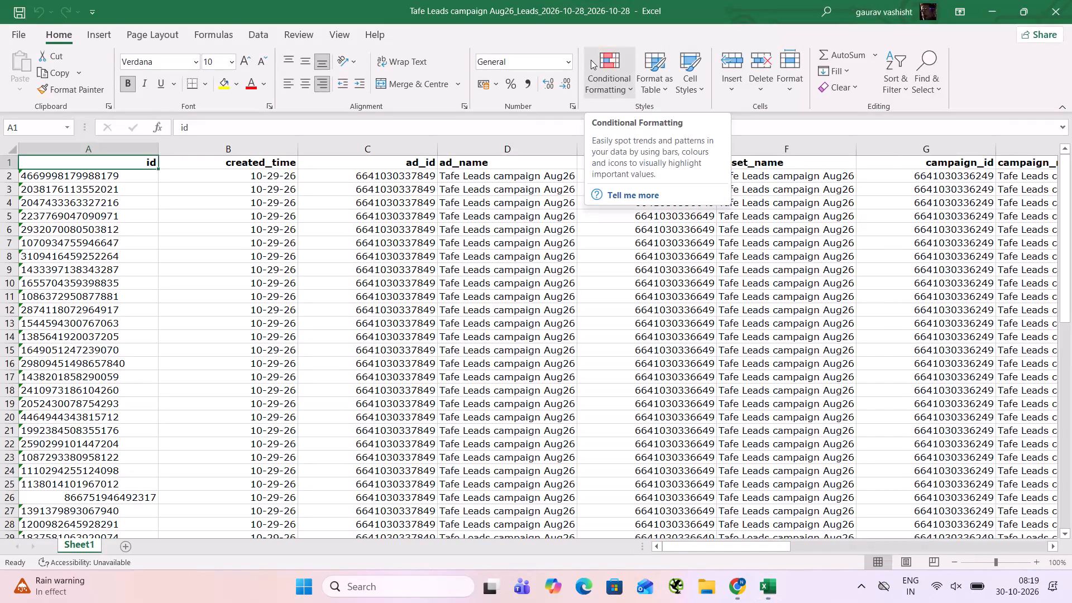
Go to the last columns of the lead sheet and enter "." in the state cell R2.
{"action": "key", "text": "ctrl+Right"}
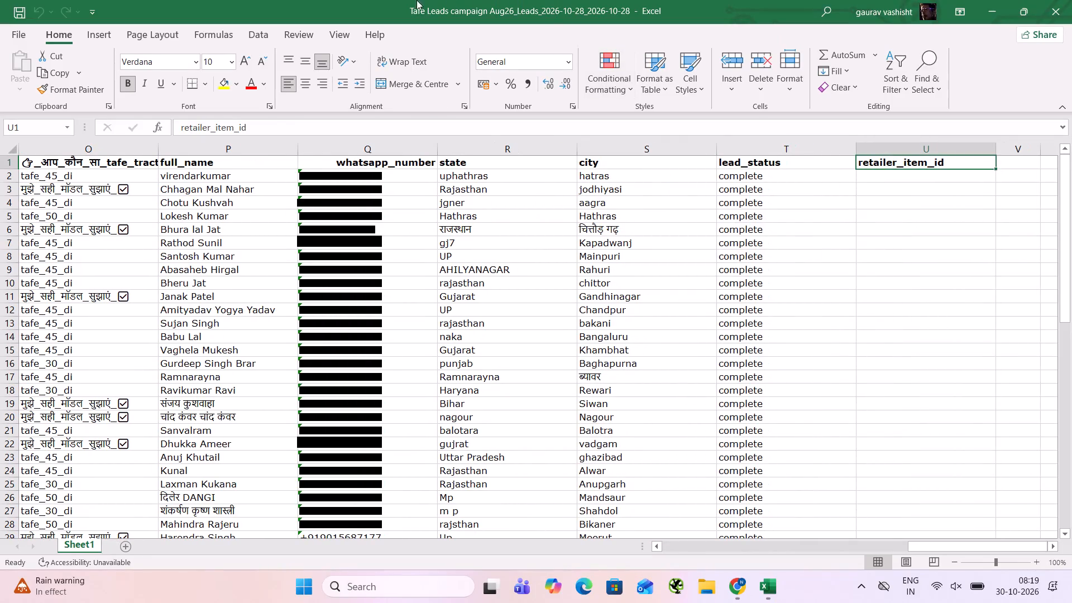
{"action": "left_click", "coordinate": [541, 177]}
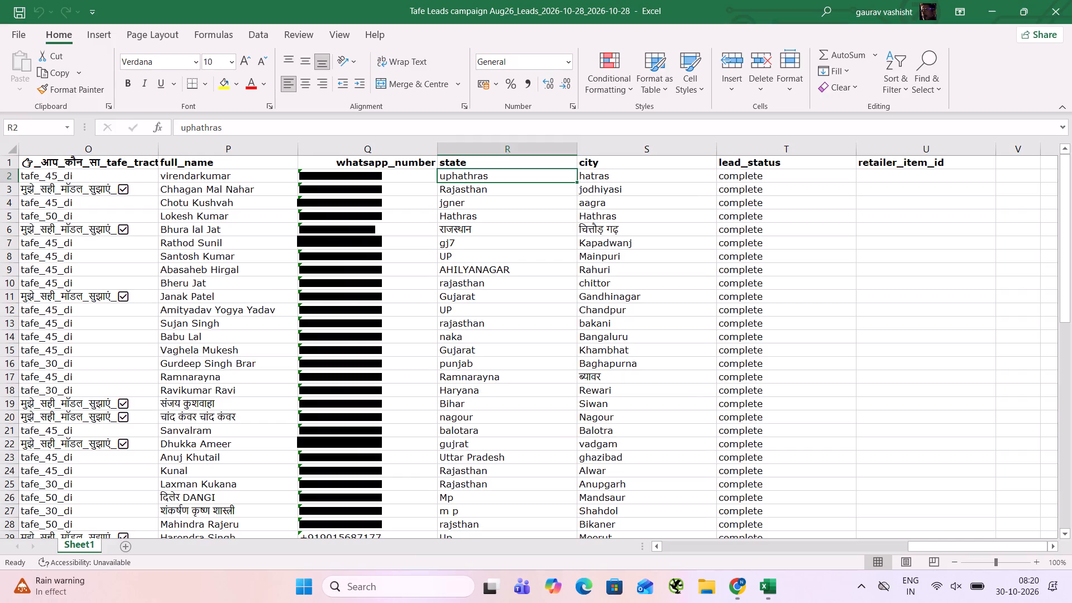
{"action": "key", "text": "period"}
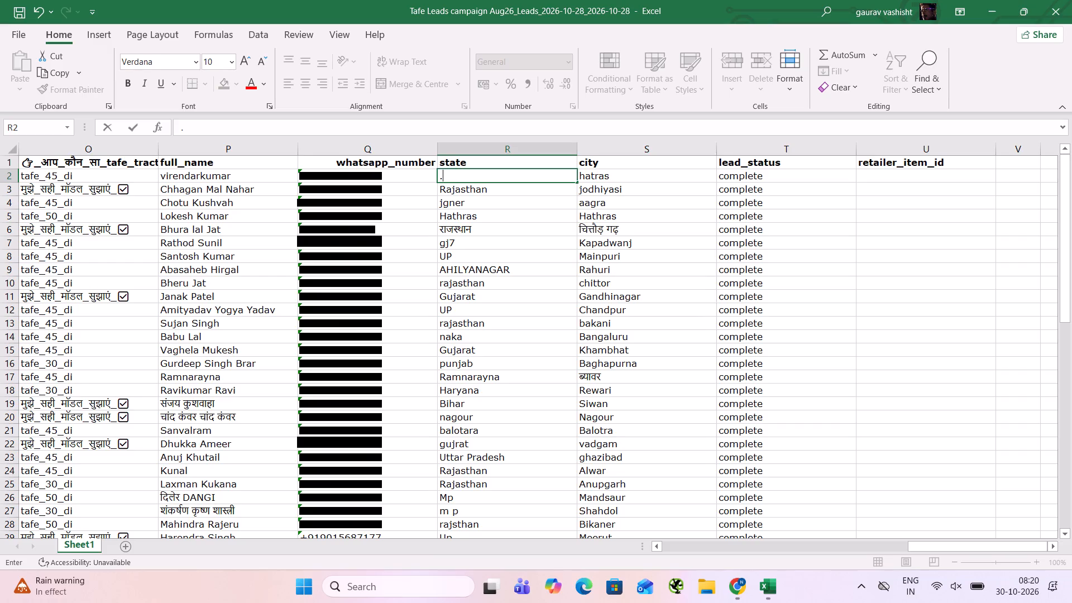
Switch to Chrome, load facebook.com in a new tab and open Ads Manager from there.
{"action": "left_click", "coordinate": [739, 590]}
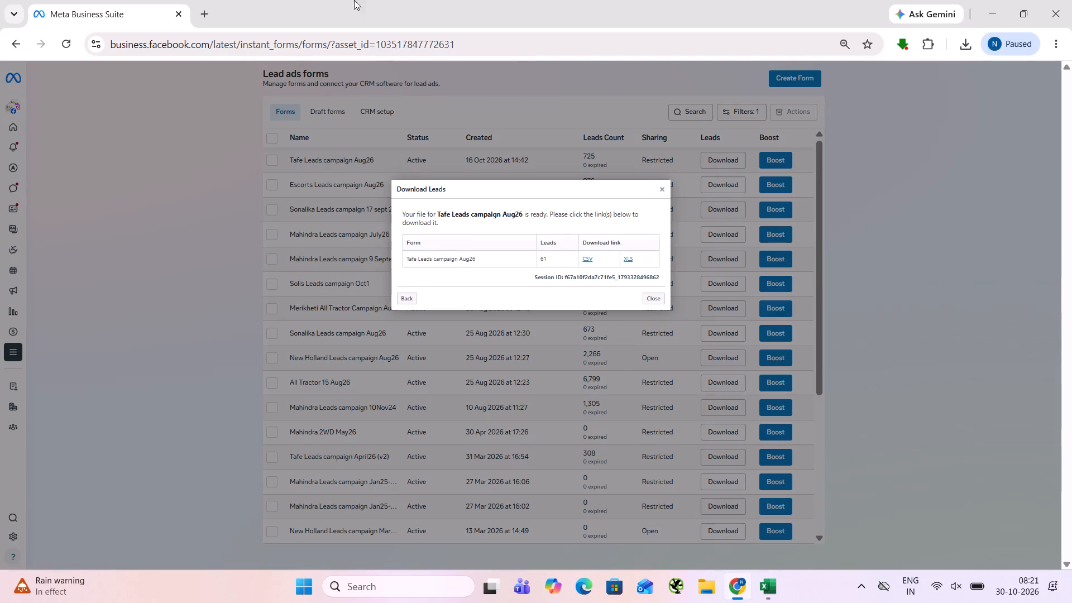
{"action": "left_click", "coordinate": [204, 11]}
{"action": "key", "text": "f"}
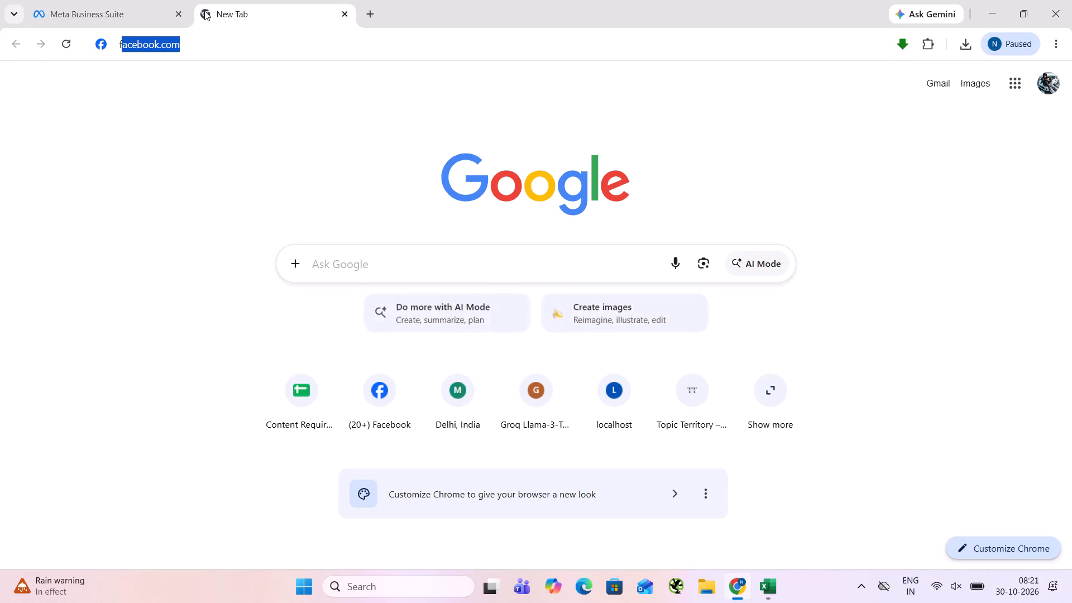
{"action": "left_click", "coordinate": [212, 75]}
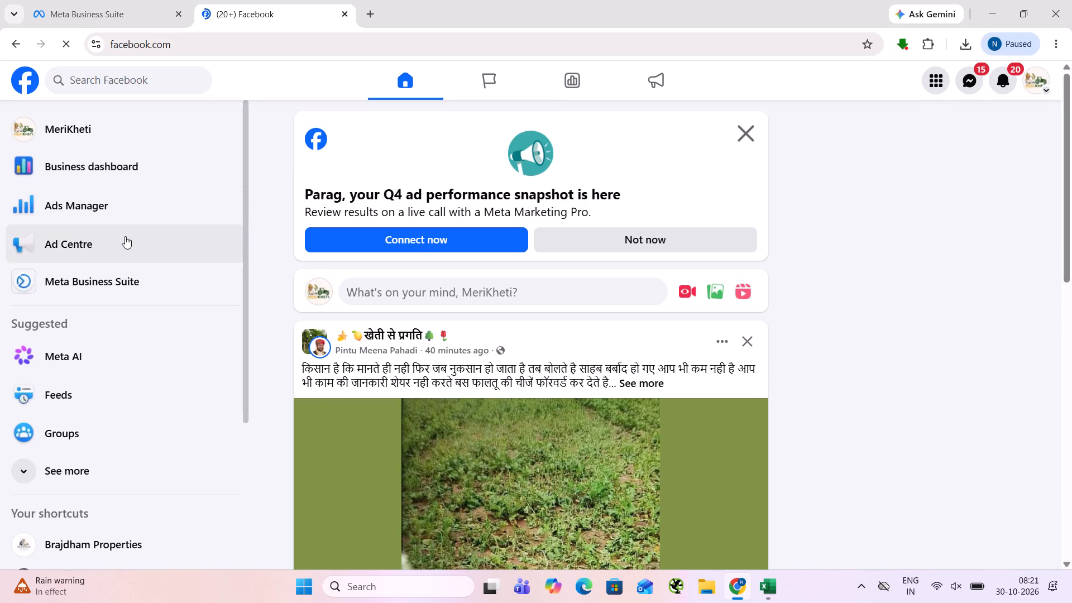
{"action": "left_click", "coordinate": [124, 205]}
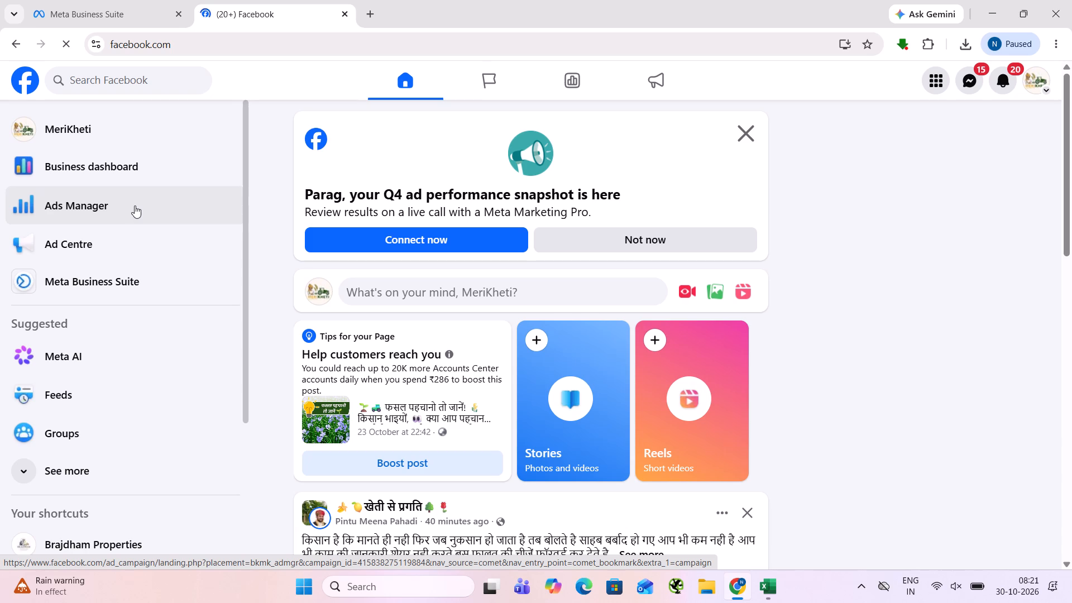
{"action": "left_click", "coordinate": [136, 205]}
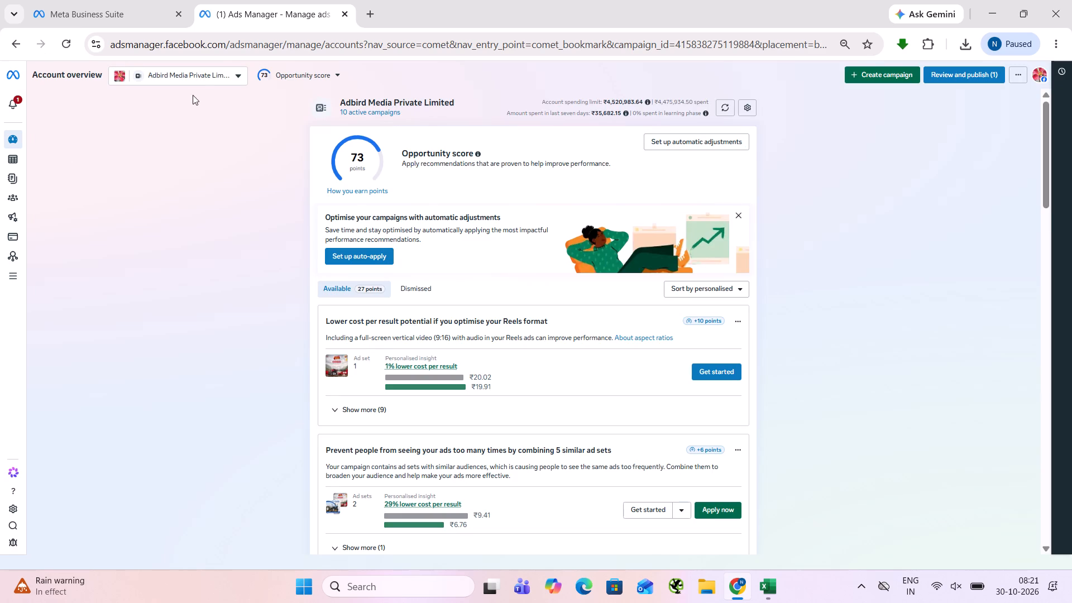
Open the ad account chooser in the Ads Manager account overview.
{"action": "left_click", "coordinate": [203, 76]}
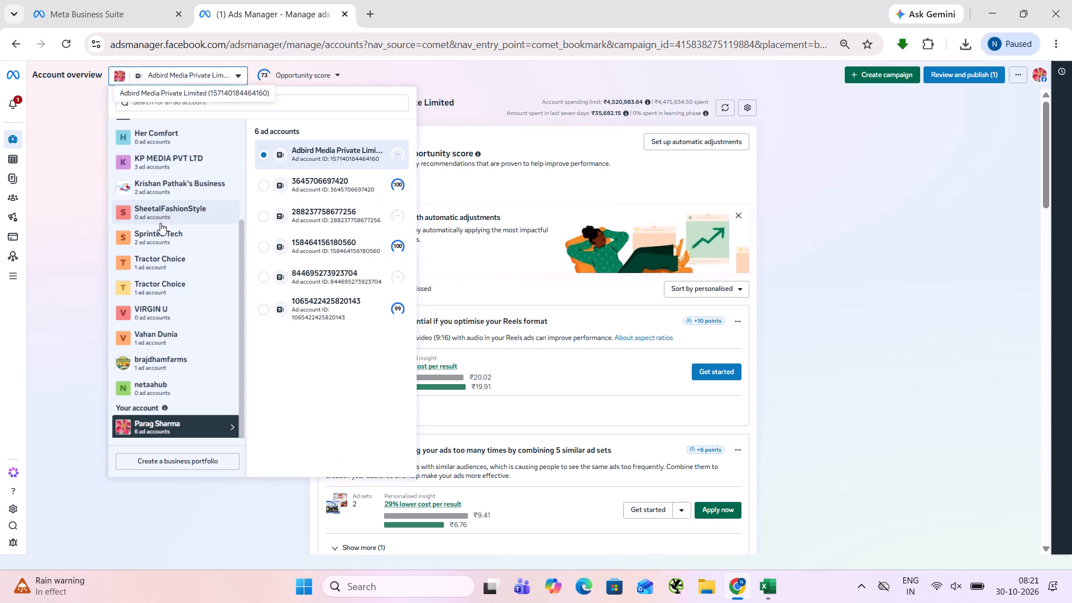
In Ads Manager in the browser, switch to Sprinted Tech's individually owned ad account and open its campaigns.
{"action": "left_click", "coordinate": [164, 240]}
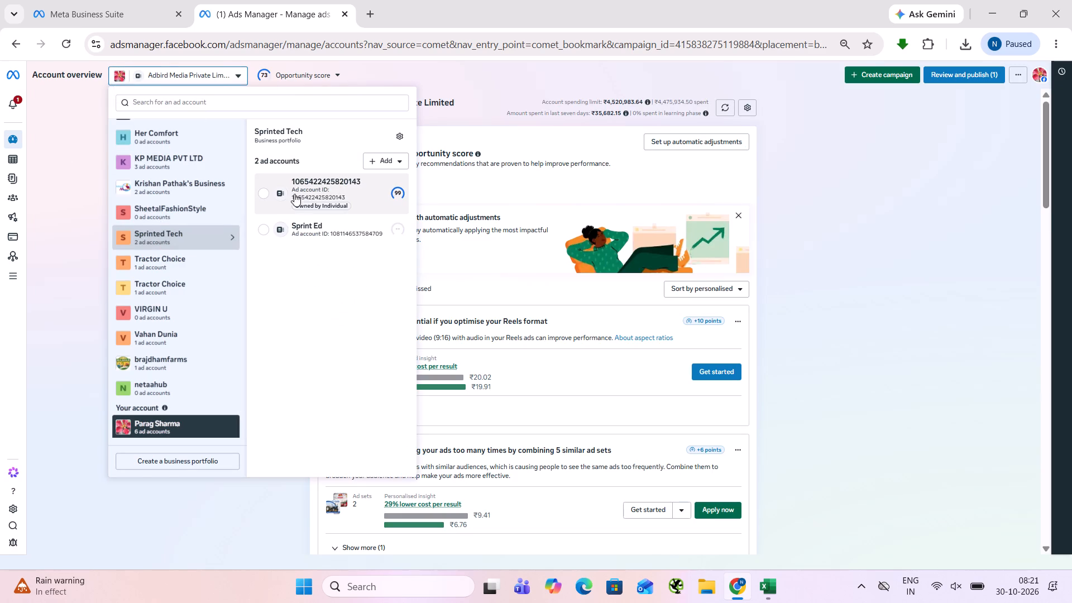
{"action": "left_click", "coordinate": [264, 191]}
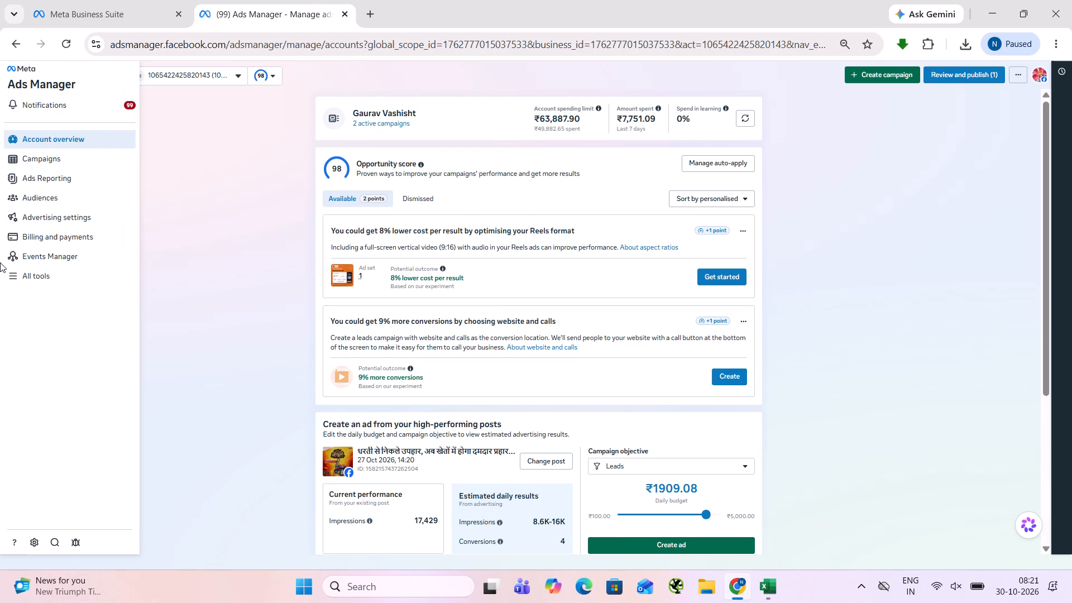
{"action": "left_click", "coordinate": [55, 164]}
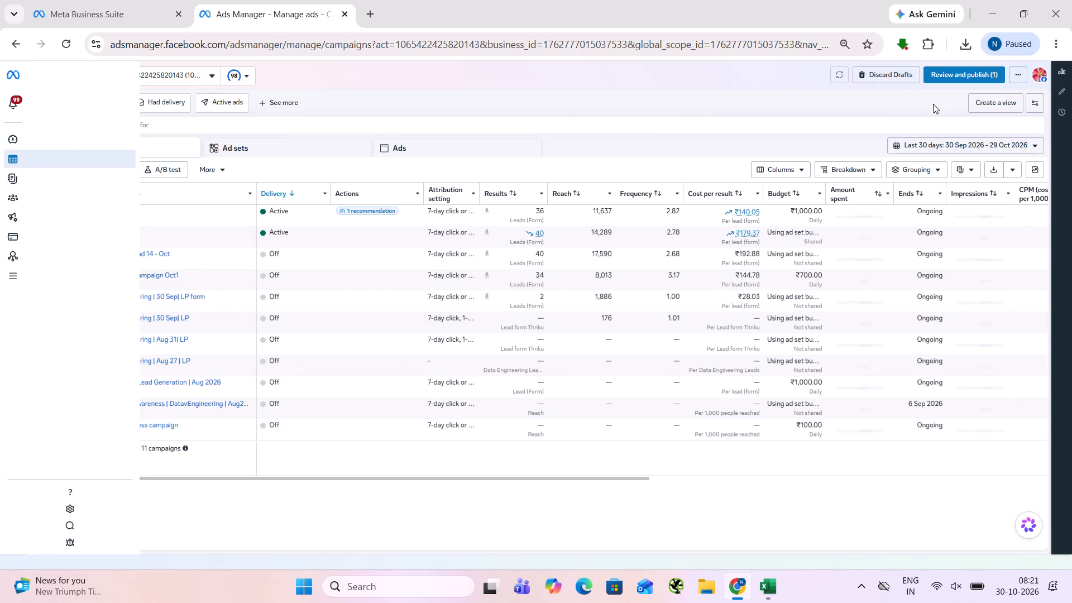
Set the campaign report's date range to 29 Oct 2026 - 30 Oct 2026.
{"action": "left_click", "coordinate": [933, 145]}
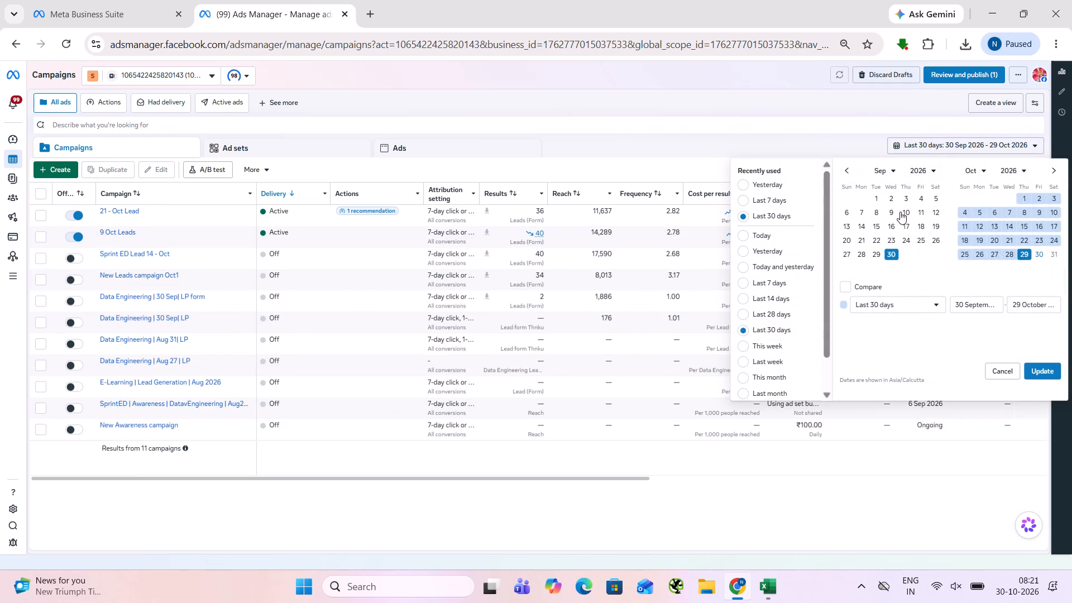
{"action": "left_click", "coordinate": [879, 257]}
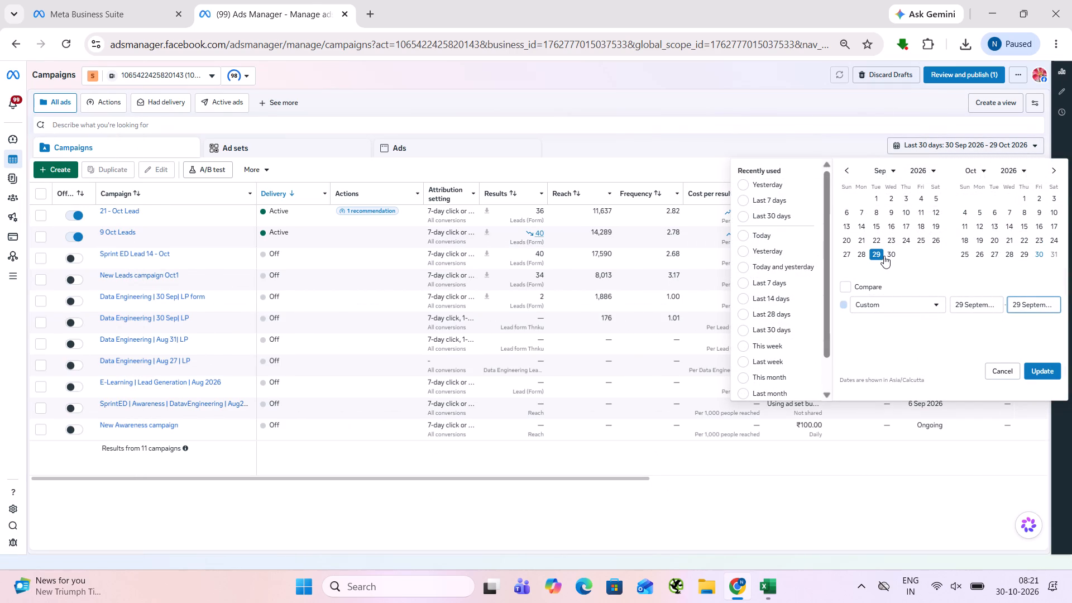
{"action": "left_click", "coordinate": [1027, 256]}
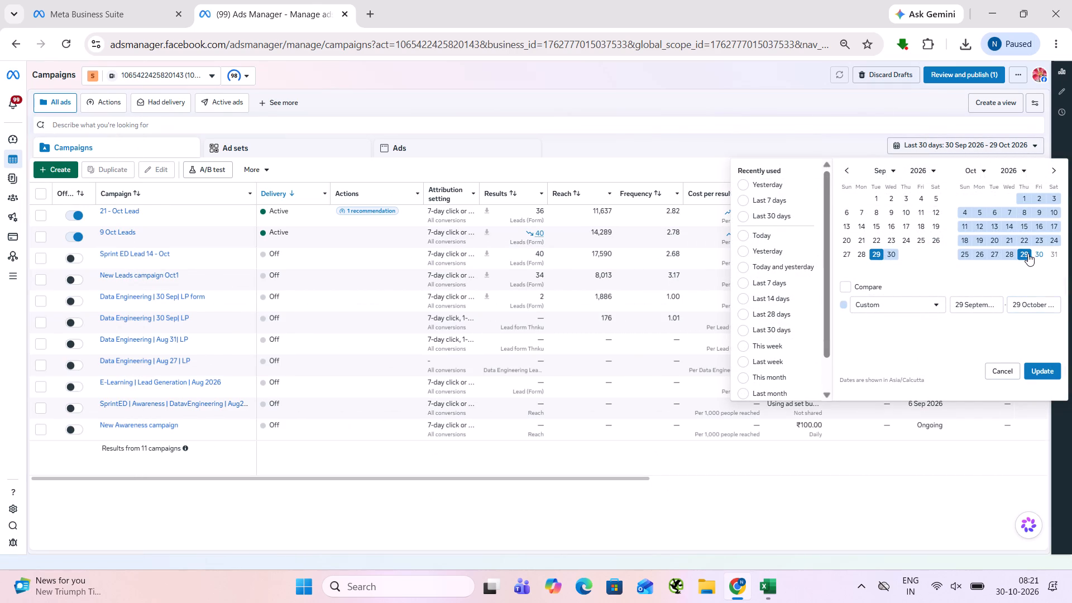
{"action": "left_click", "coordinate": [1028, 253]}
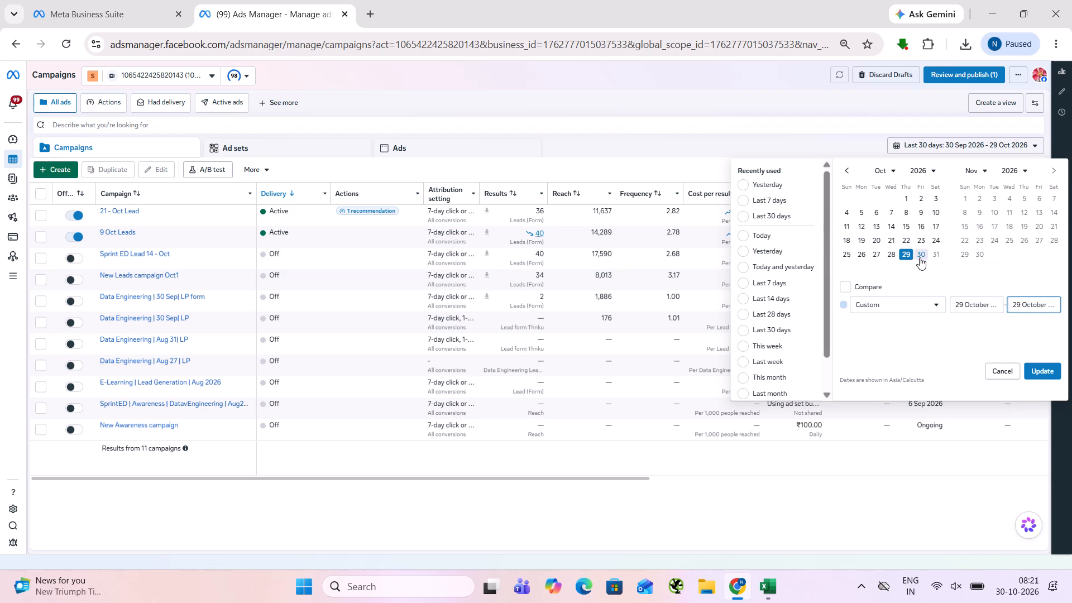
{"action": "left_click", "coordinate": [921, 256]}
{"action": "left_click", "coordinate": [1033, 367]}
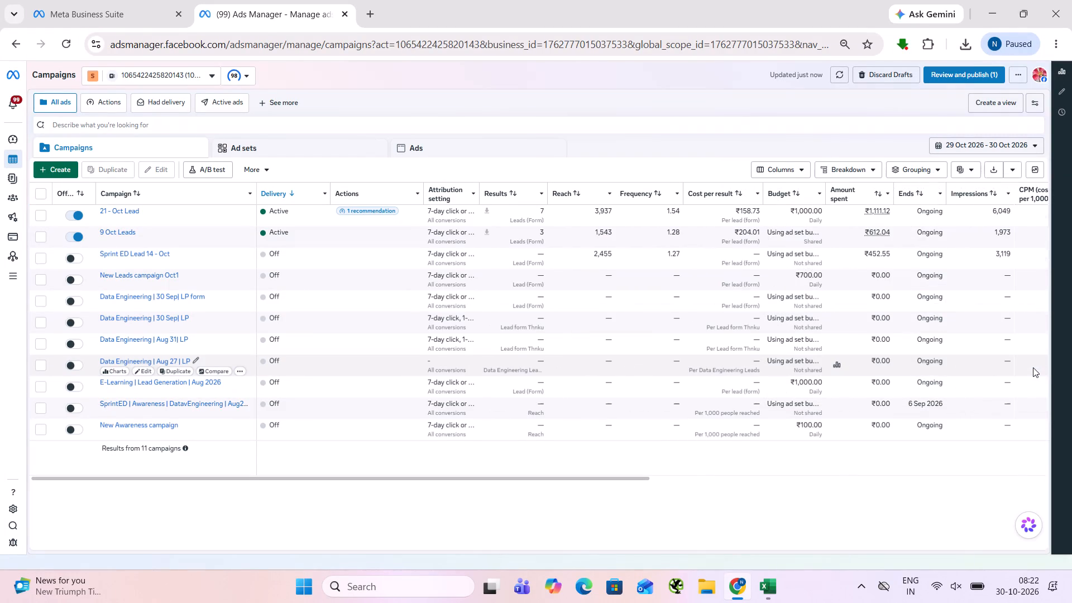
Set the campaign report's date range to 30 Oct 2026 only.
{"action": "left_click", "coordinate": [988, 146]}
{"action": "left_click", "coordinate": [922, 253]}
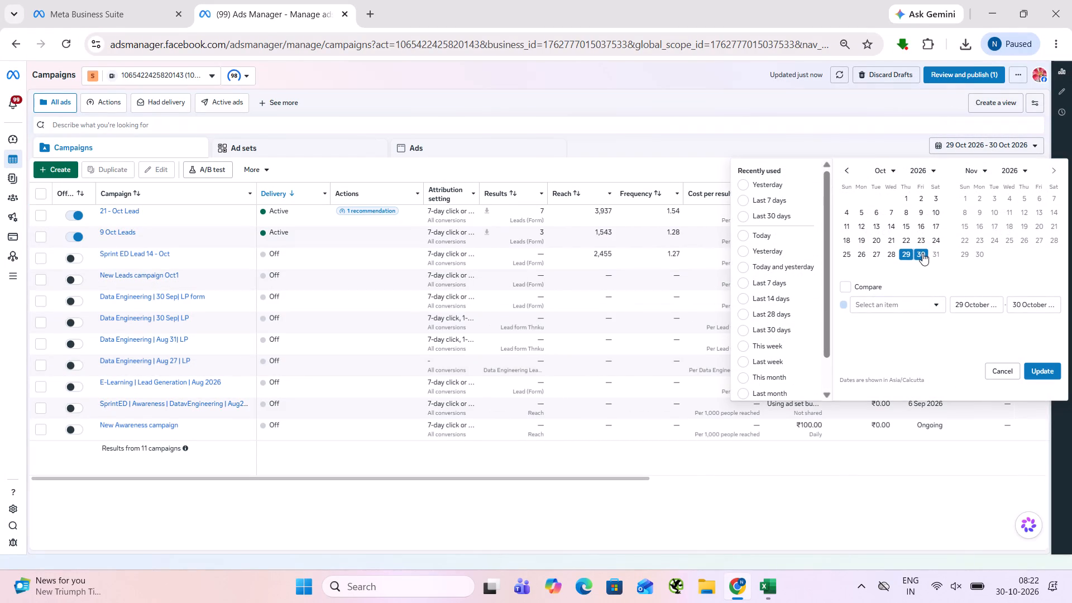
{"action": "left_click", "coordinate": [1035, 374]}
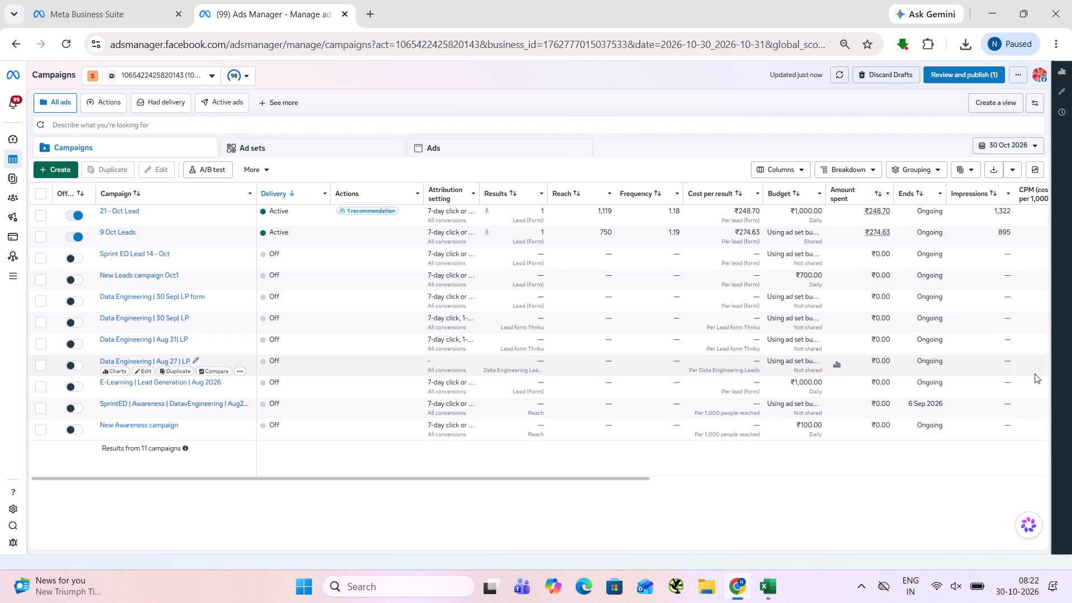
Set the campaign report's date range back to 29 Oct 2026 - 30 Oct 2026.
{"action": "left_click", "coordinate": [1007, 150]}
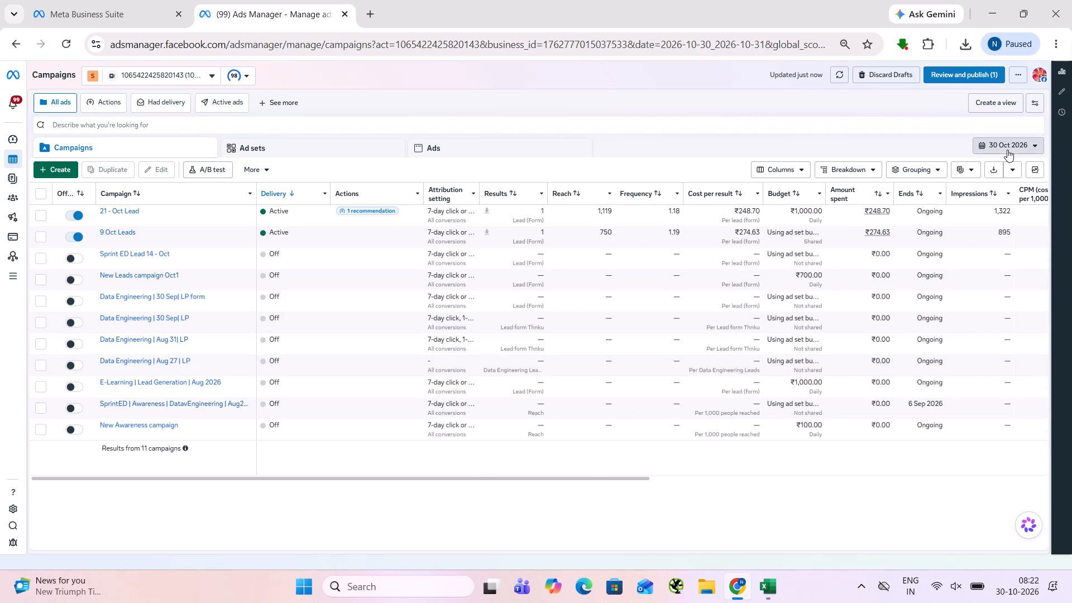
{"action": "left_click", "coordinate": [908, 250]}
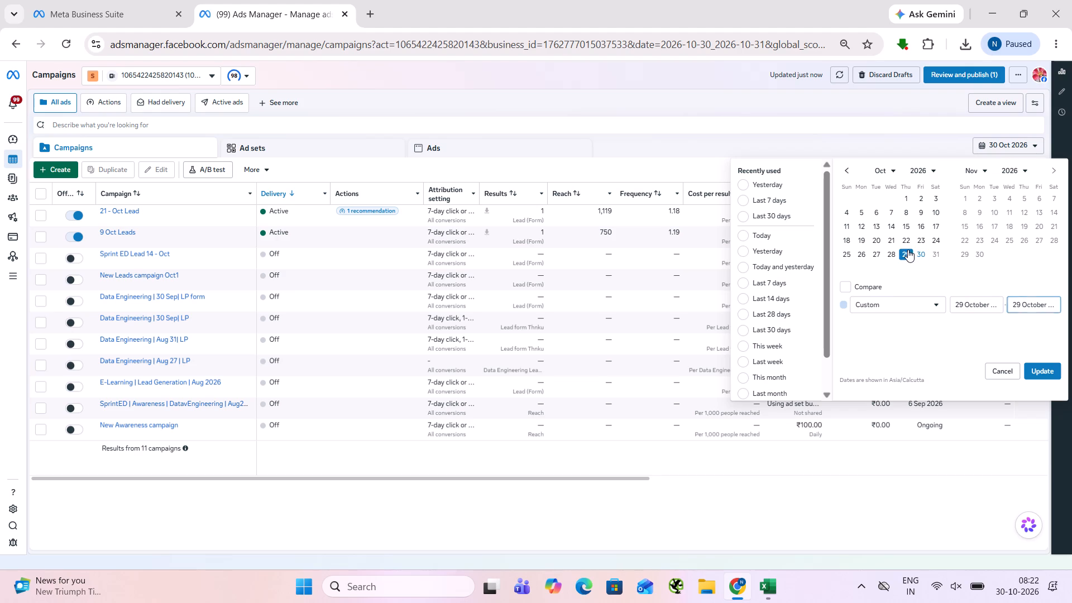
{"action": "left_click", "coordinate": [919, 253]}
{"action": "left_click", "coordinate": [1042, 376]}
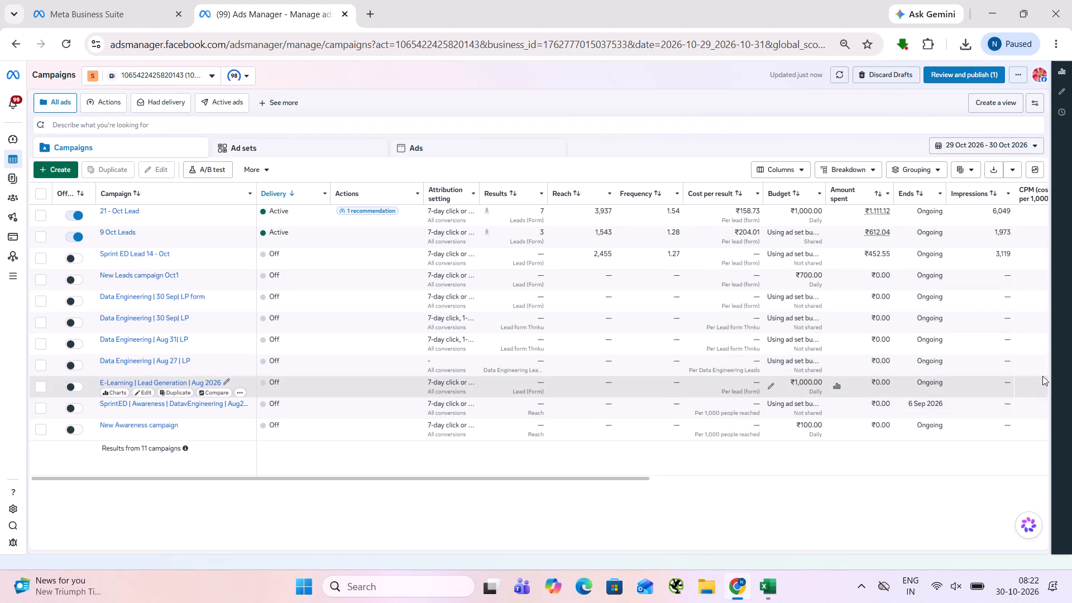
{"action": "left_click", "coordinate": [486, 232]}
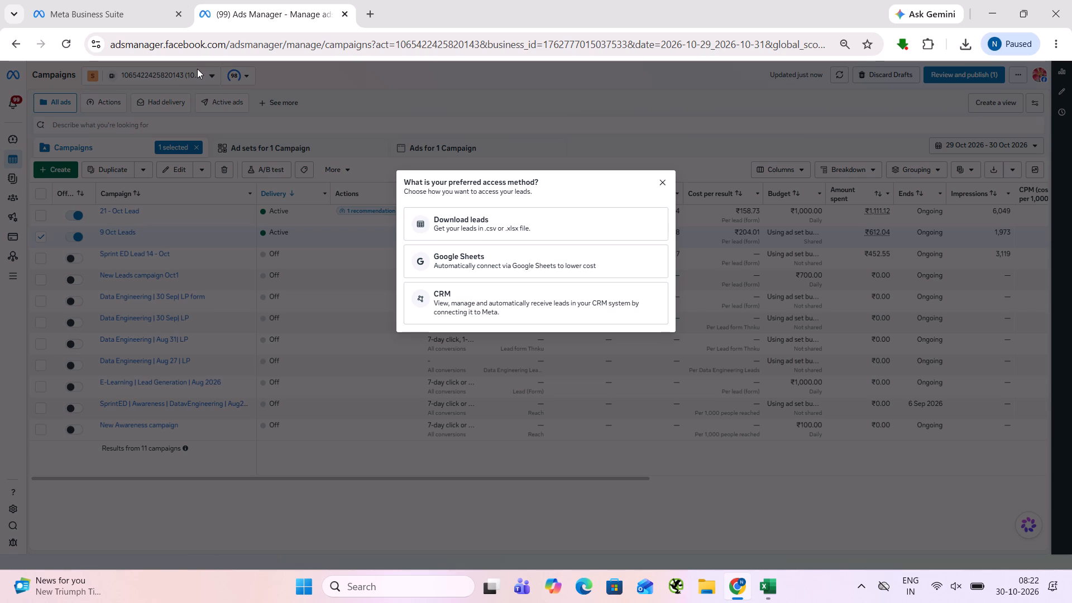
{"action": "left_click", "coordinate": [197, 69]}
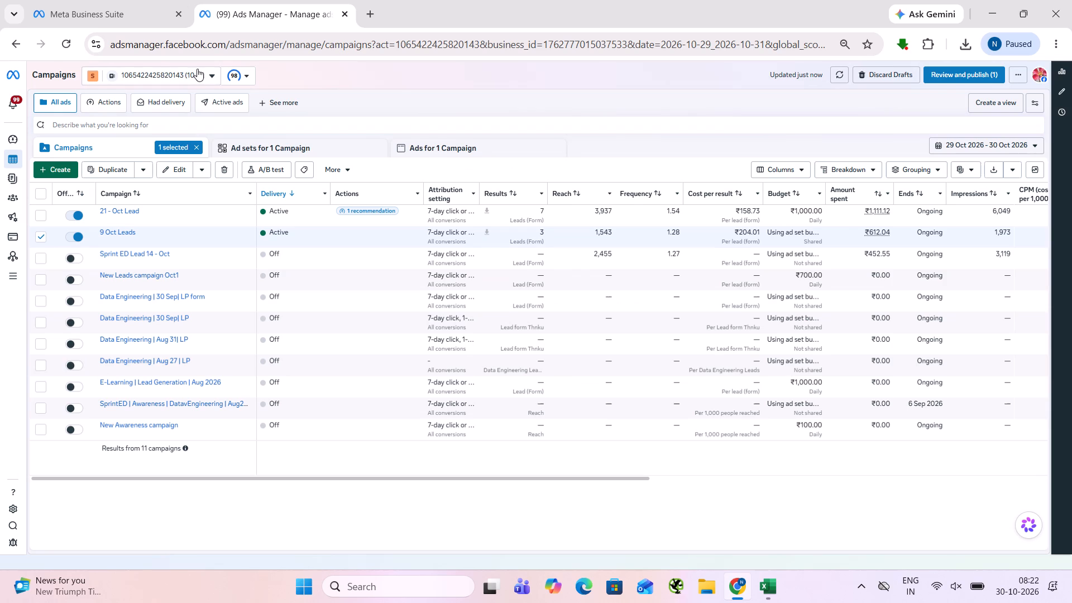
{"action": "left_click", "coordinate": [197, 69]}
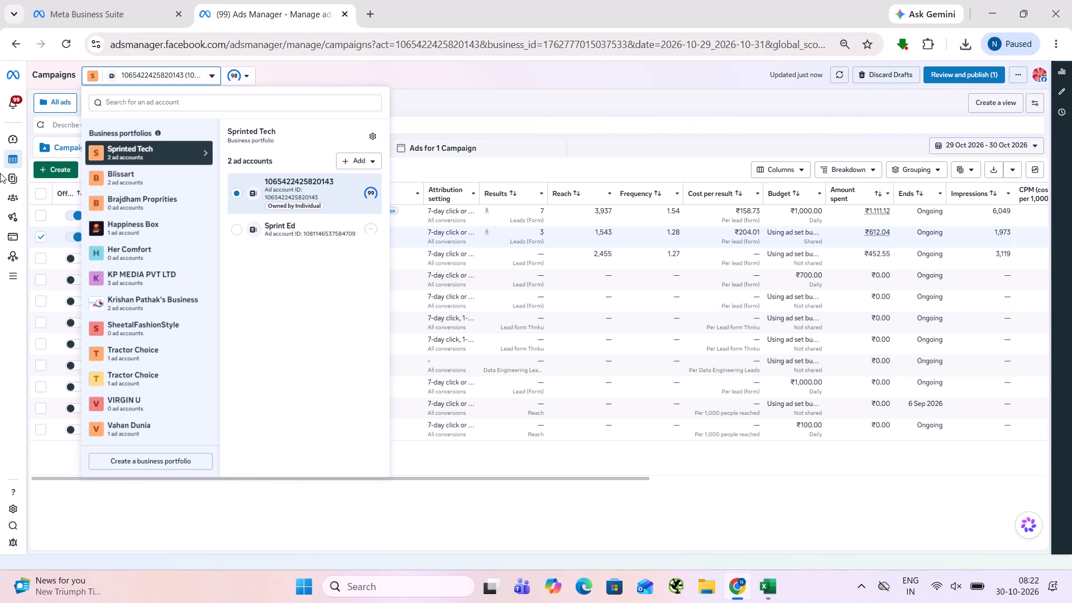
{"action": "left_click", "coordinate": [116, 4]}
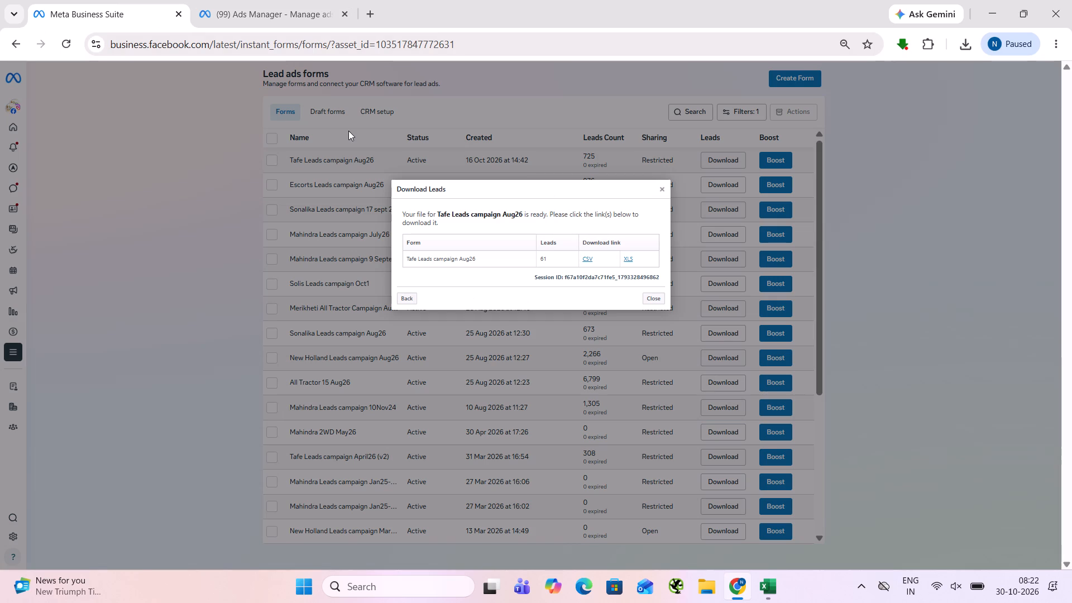
Switch to Excel and set the state in row 2 to Uttar Pradesh and its city to Hathras.
{"action": "left_click", "coordinate": [773, 586]}
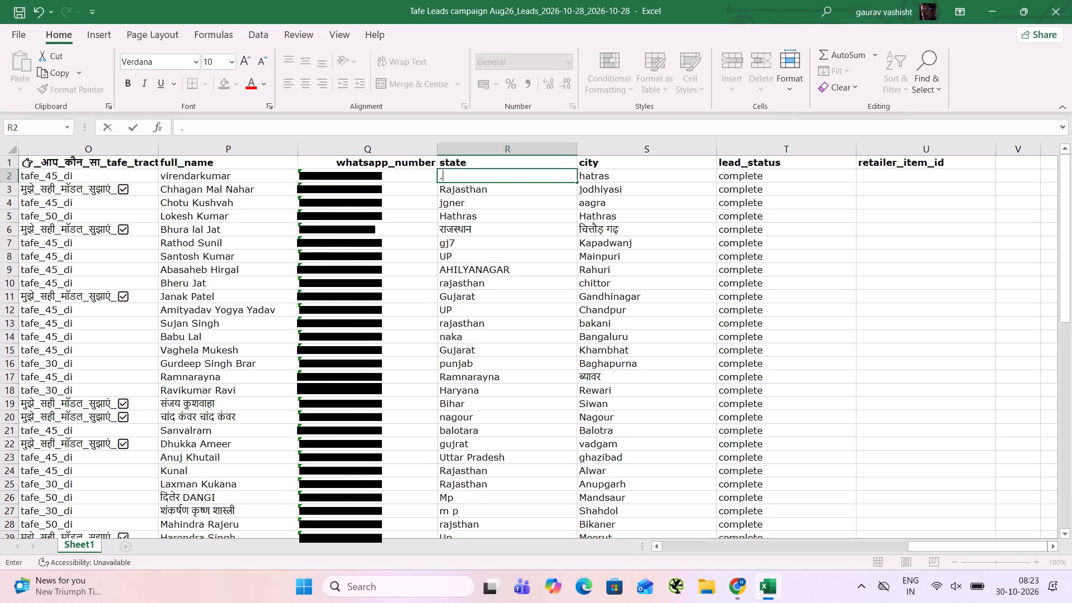
{"action": "key", "text": "BackSpace"}
{"action": "key", "text": "BackSpace"}
{"action": "type", "text": "Utt"}
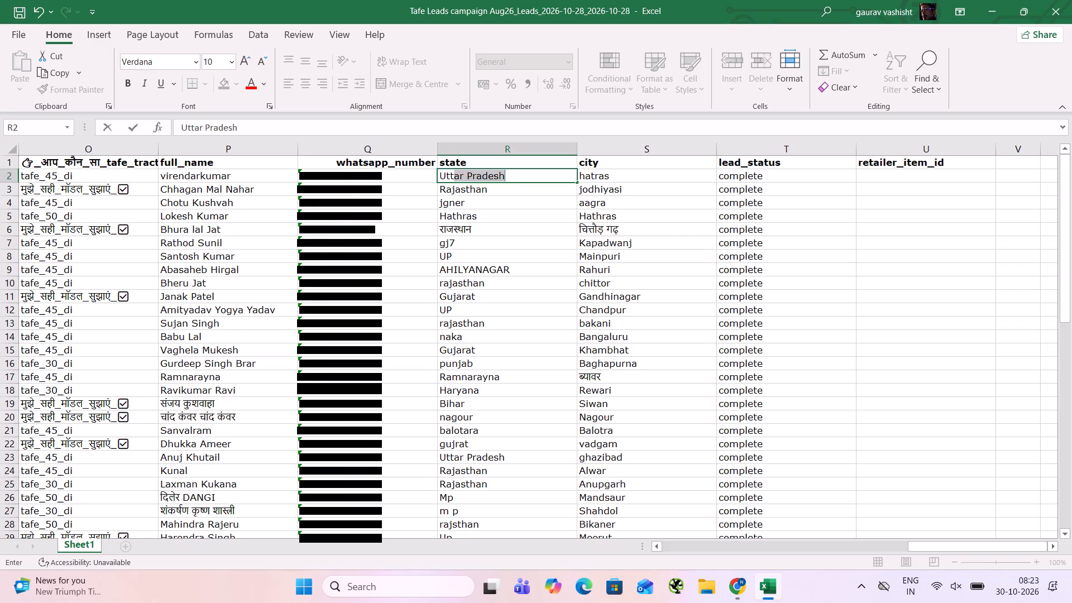
{"action": "key", "text": "Return"}
{"action": "key", "text": "Right"}
{"action": "key", "text": "Up"}
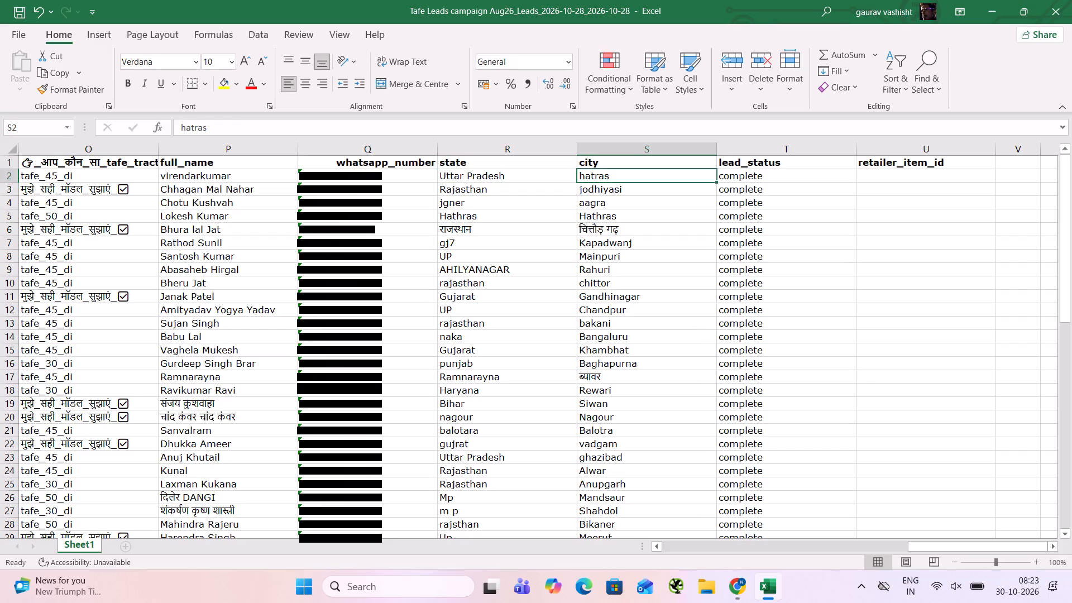
{"action": "type", "text": "Hath"}
{"action": "type", "text": "ras"}
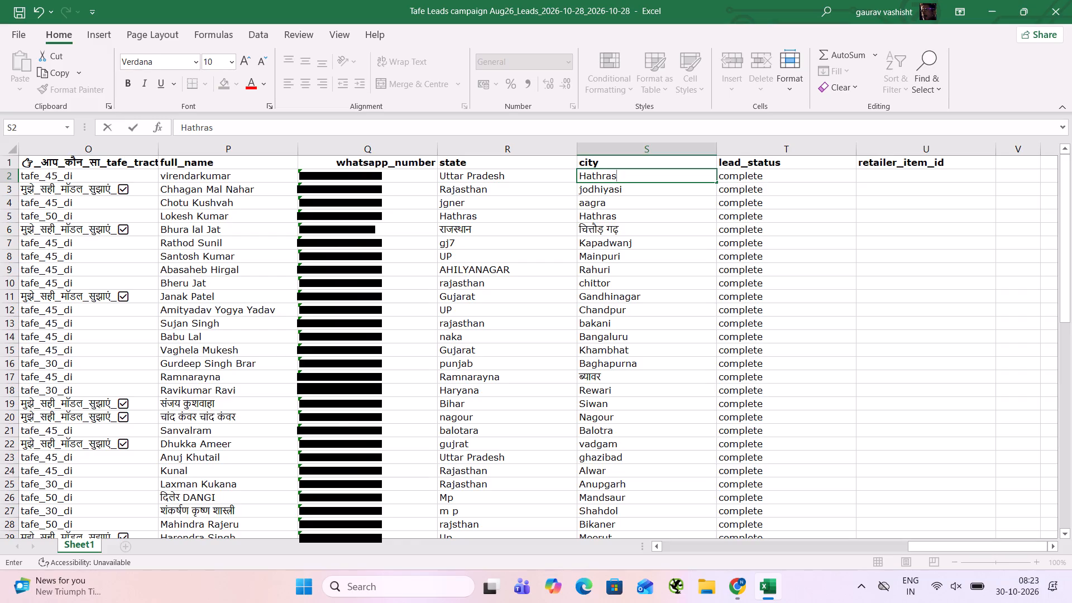
{"action": "key", "text": "Down"}
Clear the city entry in row 3 of the leads sheet.
{"action": "key", "text": "BackSpace"}
{"action": "key", "text": "Left"}
Copy Uttar Pradesh from row 2 into the state of row 4 and clear that row's city.
{"action": "key", "text": "Up"}
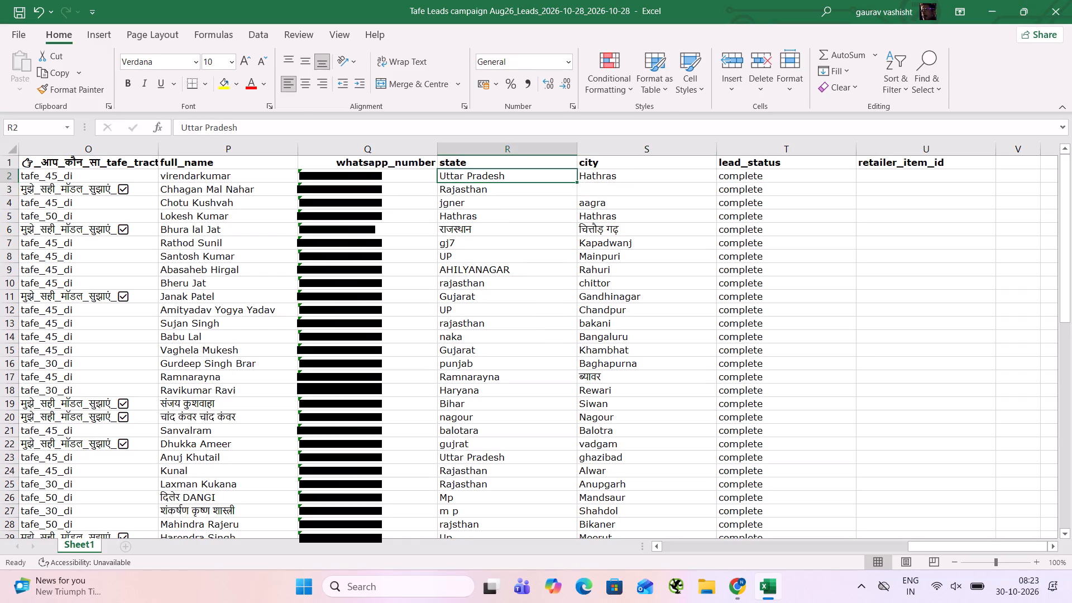
{"action": "key", "text": "ctrl+c"}
{"action": "key", "text": "Up"}
{"action": "key", "text": "Down"}
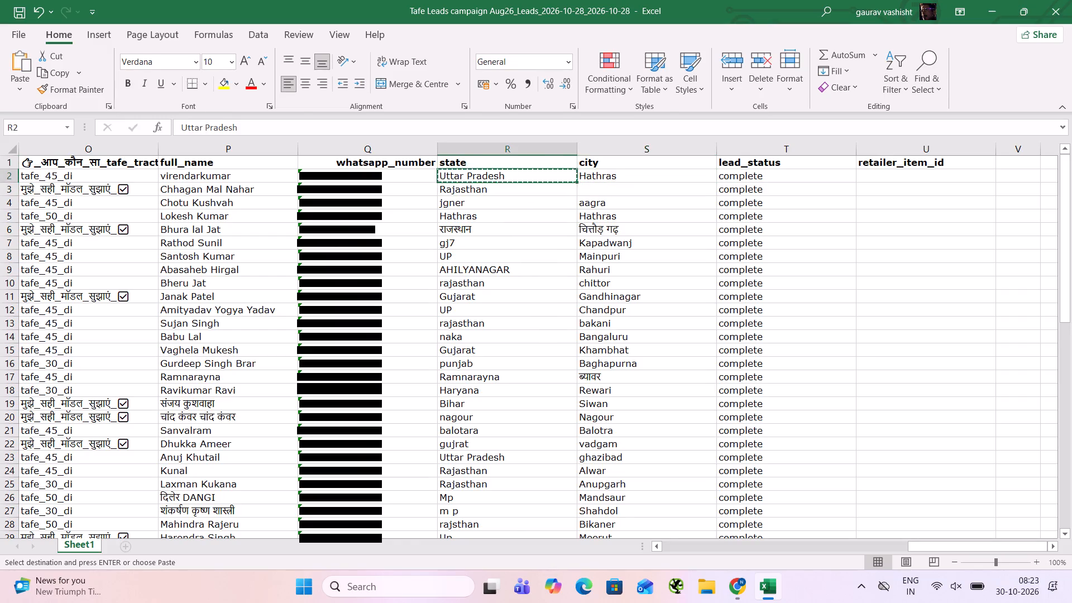
{"action": "key", "text": "Down"}
{"action": "key", "text": "Down"}
{"action": "key", "text": "ctrl+v"}
{"action": "key", "text": "Right"}
{"action": "key", "text": "BackSpace"}
{"action": "key", "text": "Down"}
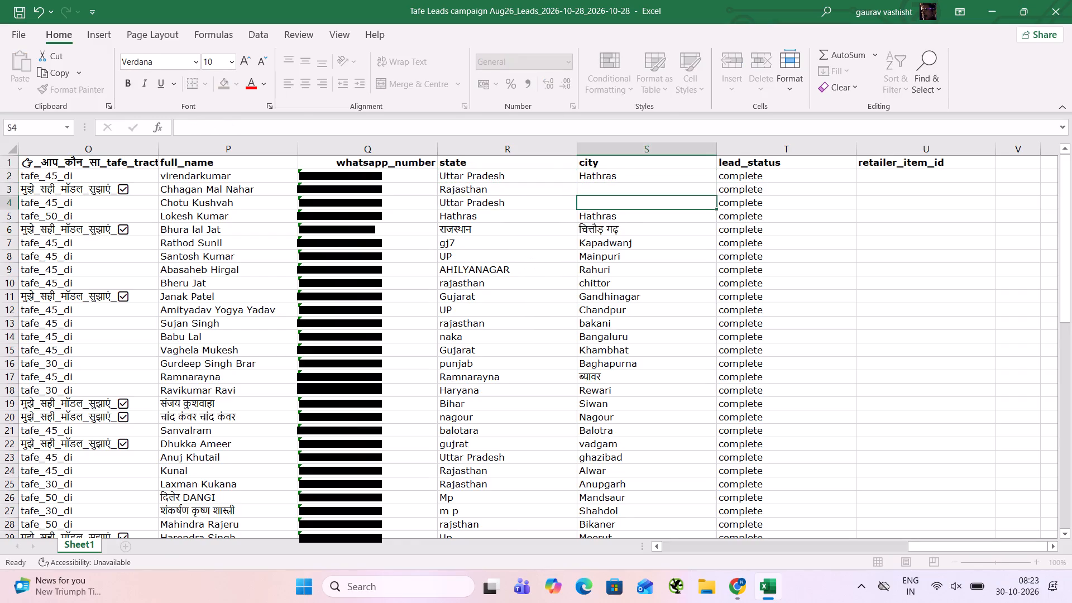
Copy Uttar Pradesh from row 4 into the state cell of row 5.
{"action": "key", "text": "Left"}
{"action": "key", "text": "Up"}
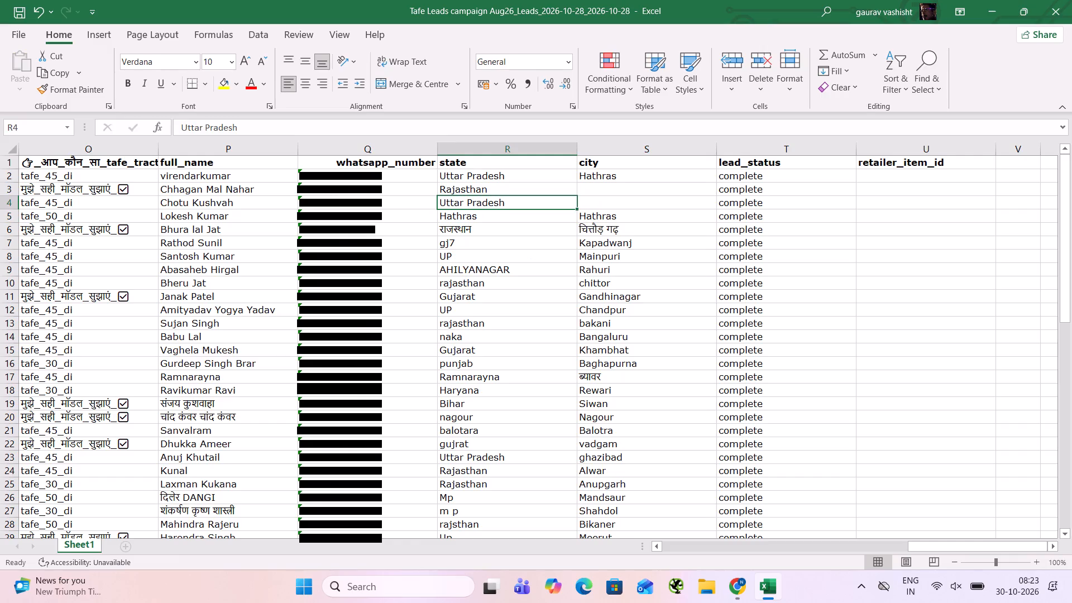
{"action": "key", "text": "ctrl+c"}
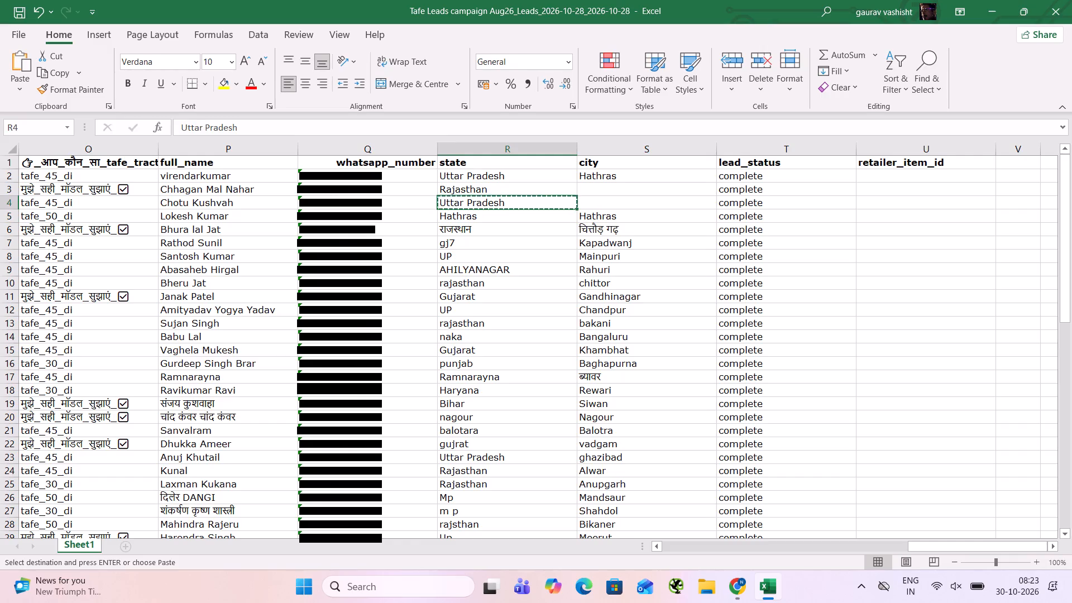
{"action": "key", "text": "Down"}
{"action": "key", "text": "ctrl+b"}
{"action": "key", "text": "Down"}
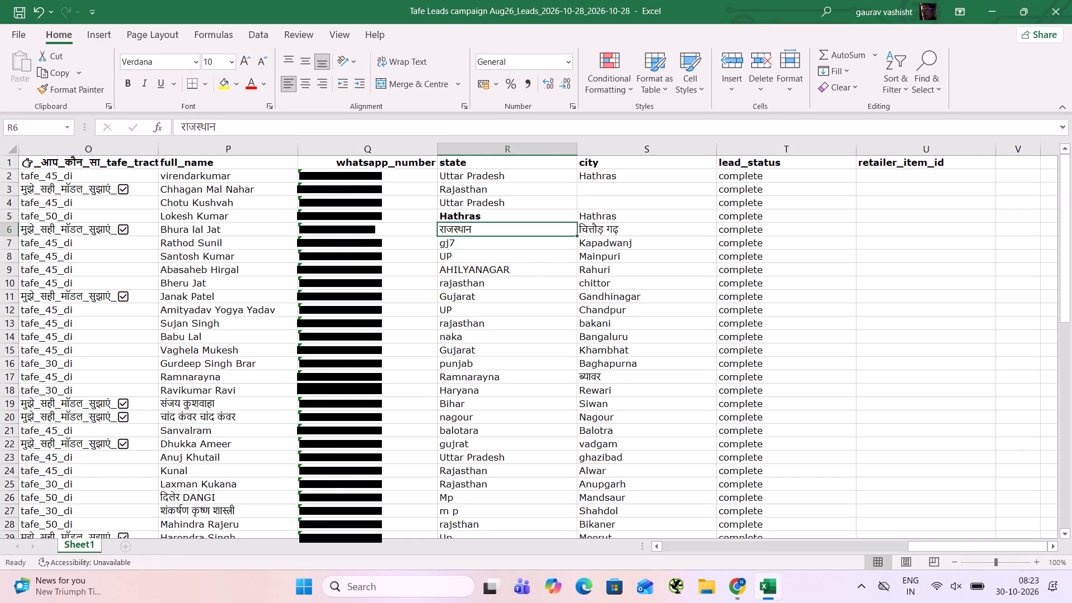
{"action": "key", "text": "ctrl+z"}
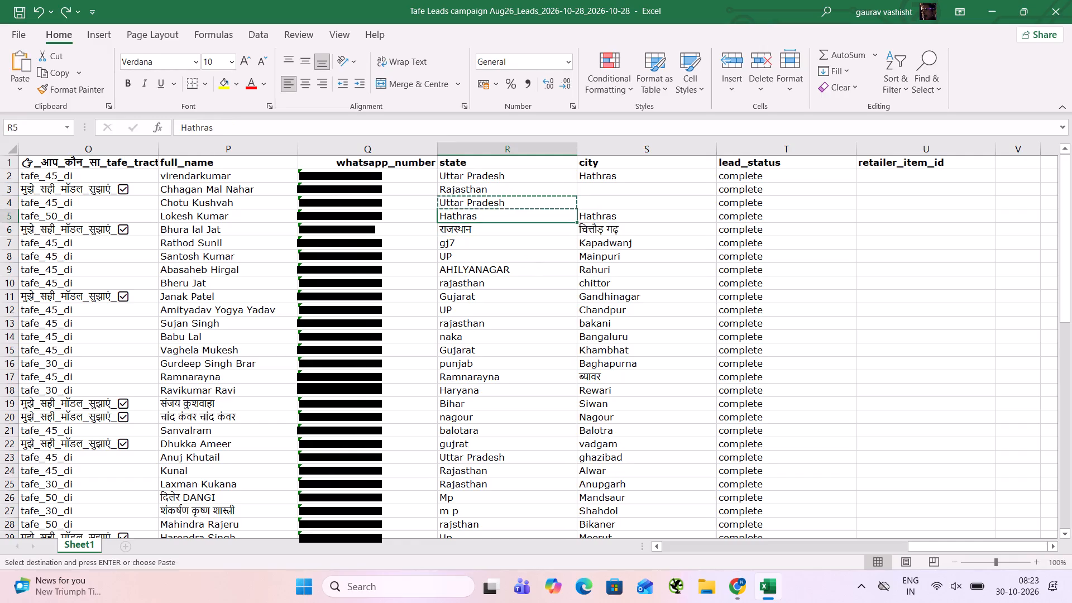
{"action": "key", "text": "Up"}
{"action": "key", "text": "Down"}
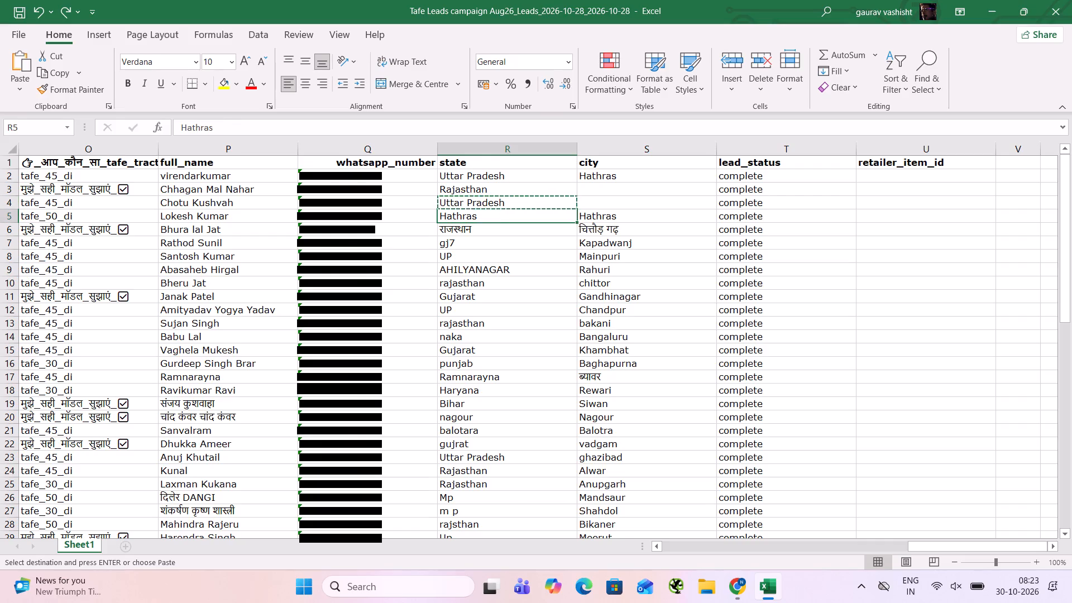
{"action": "key", "text": "ctrl+v"}
Set the state in row 6 to Rajasthan and clear that row's city.
{"action": "key", "text": "Down"}
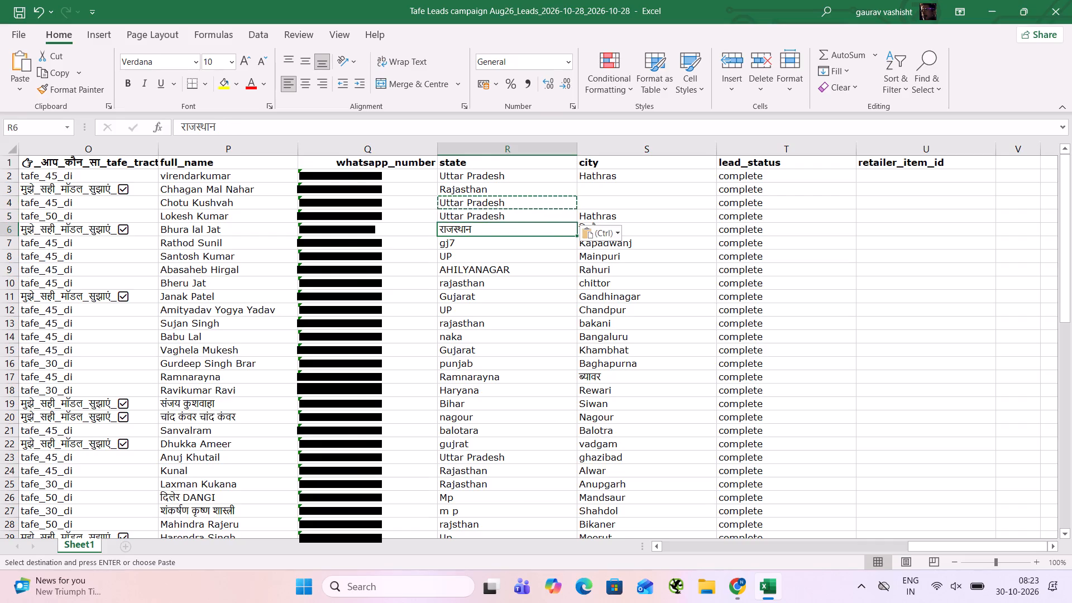
{"action": "type", "text": "Rajasthan"}
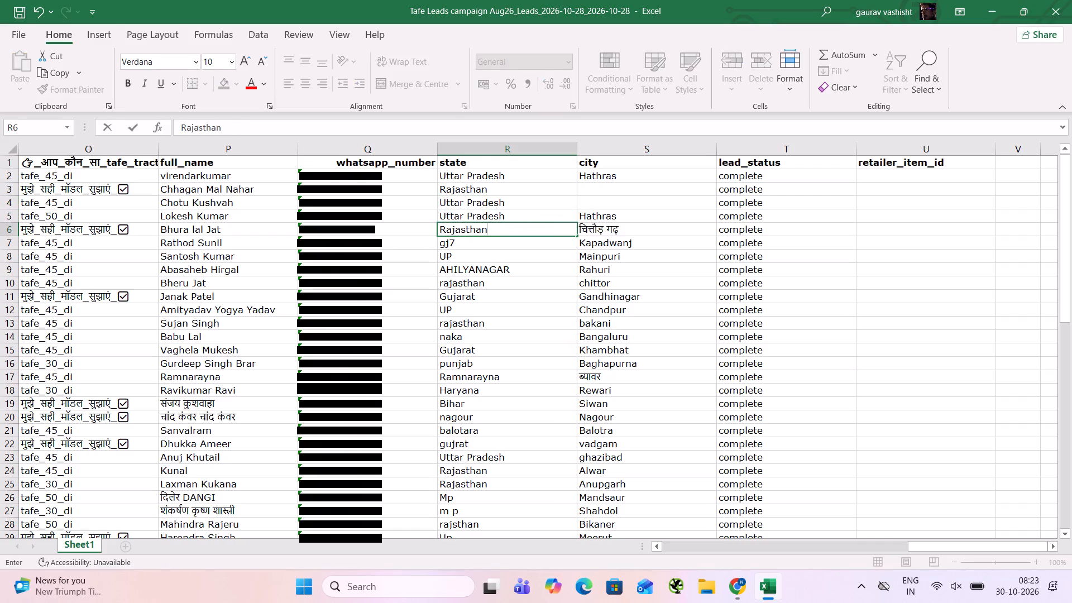
{"action": "key", "text": "Right"}
{"action": "key", "text": "BackSpace"}
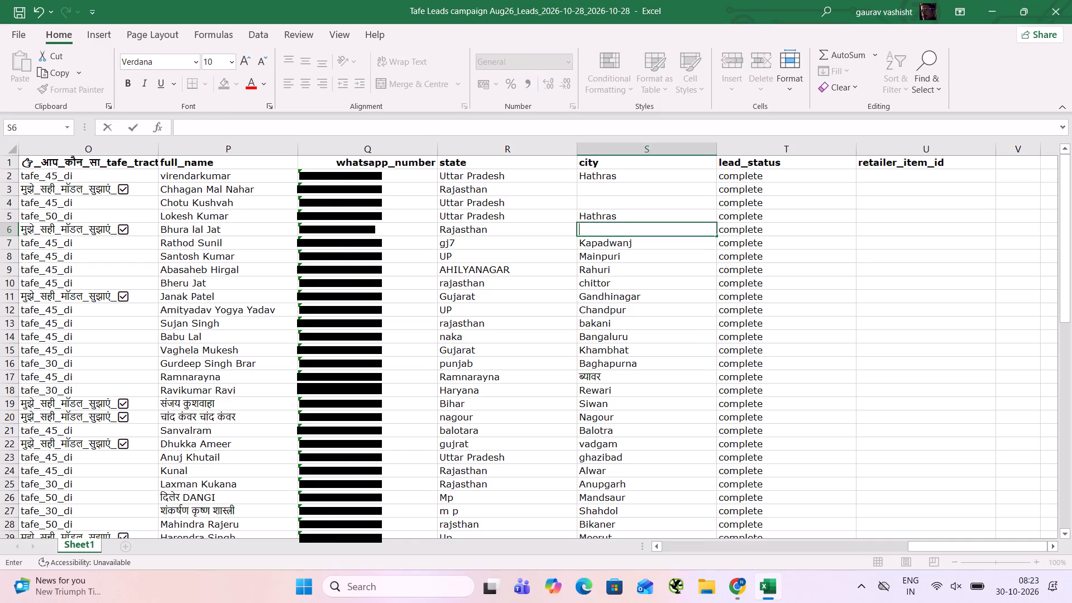
{"action": "key", "text": "Down"}
Copy Uttar Pradesh from row 5 into the state cells of rows 7, 8 and 9.
{"action": "key", "text": "Down"}
{"action": "key", "text": "Left"}
{"action": "key", "text": "Up"}
{"action": "key", "text": "Up"}
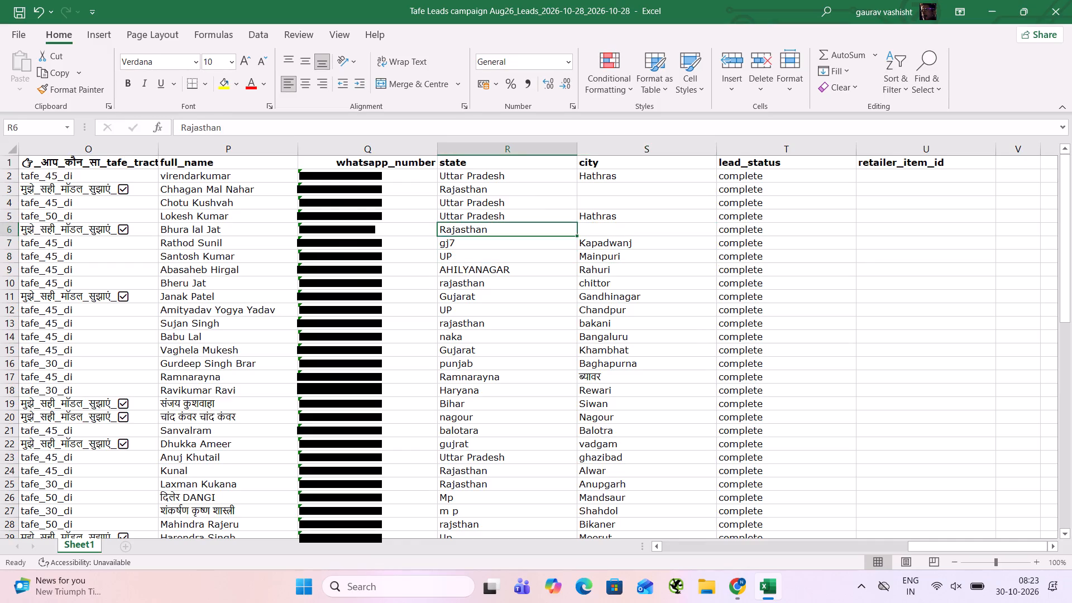
{"action": "key", "text": "Up"}
{"action": "key", "text": "ctrl+c"}
{"action": "key", "text": "Down"}
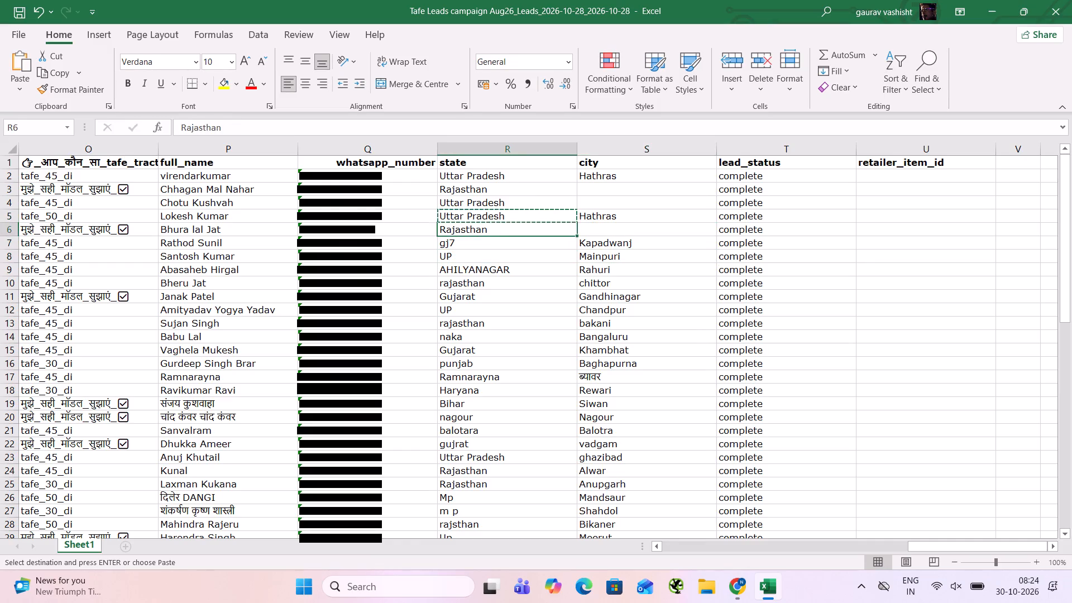
{"action": "key", "text": "Down"}
{"action": "key", "text": "ctrl+v"}
{"action": "key", "text": "Down"}
{"action": "key", "text": "ctrl+v"}
{"action": "key", "text": "Down"}
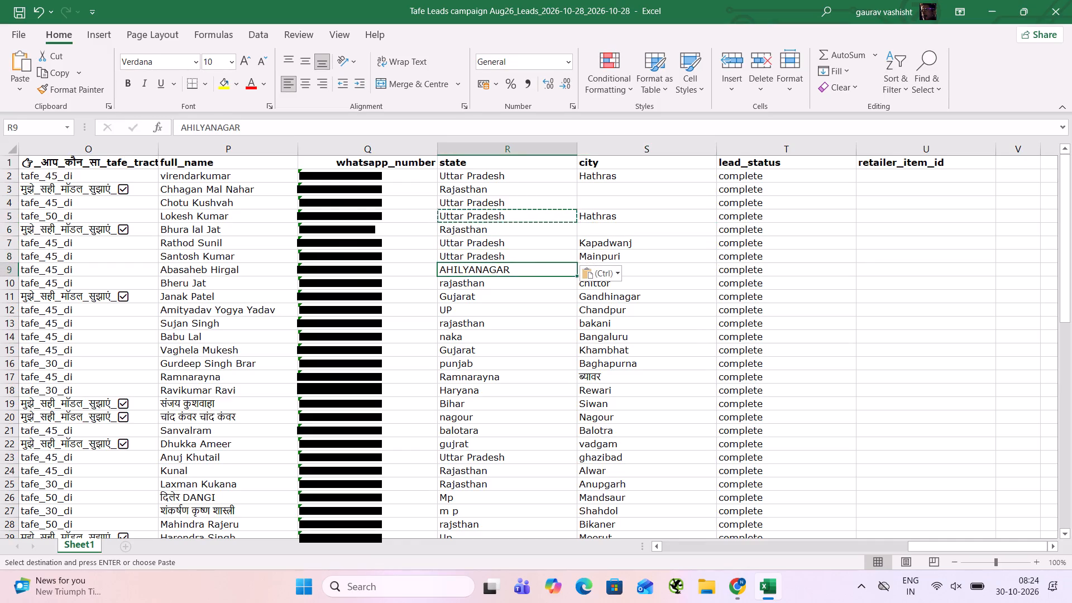
{"action": "key", "text": "ctrl+v"}
Copy Rajasthan from row 3 into the state cell of row 10.
{"action": "key", "text": "Down"}
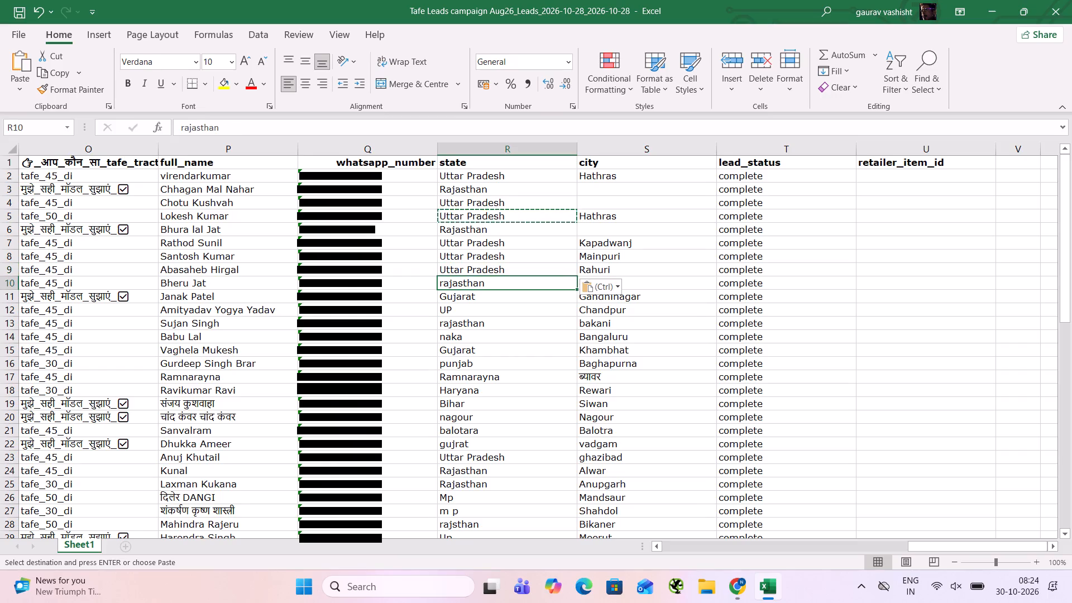
{"action": "key", "text": "Up"}
{"action": "key", "text": "Up"}
{"action": "key", "text": "Up"}
{"action": "key", "text": "Up"}
{"action": "key", "text": "Up"}
{"action": "key", "text": "Up"}
{"action": "key", "text": "Up"}
{"action": "key", "text": "Up"}
{"action": "key", "text": "Up"}
{"action": "key", "text": "Up"}
{"action": "key", "text": "Up"}
{"action": "key", "text": "Up"}
{"action": "key", "text": "Down"}
{"action": "key", "text": "Down"}
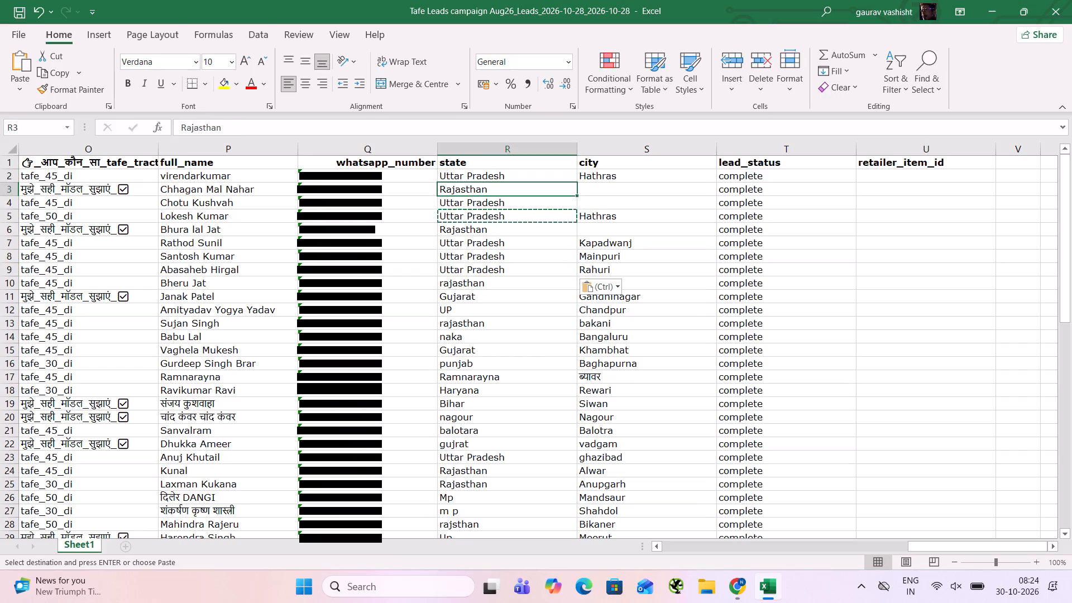
{"action": "key", "text": "ctrl+c"}
{"action": "key", "text": "Down"}
{"action": "key", "text": "Down"}
{"action": "key", "text": "Down"}
{"action": "key", "text": "Down"}
{"action": "key", "text": "Down"}
{"action": "key", "text": "Down"}
{"action": "key", "text": "Down"}
{"action": "key", "text": "Down"}
{"action": "key", "text": "Down"}
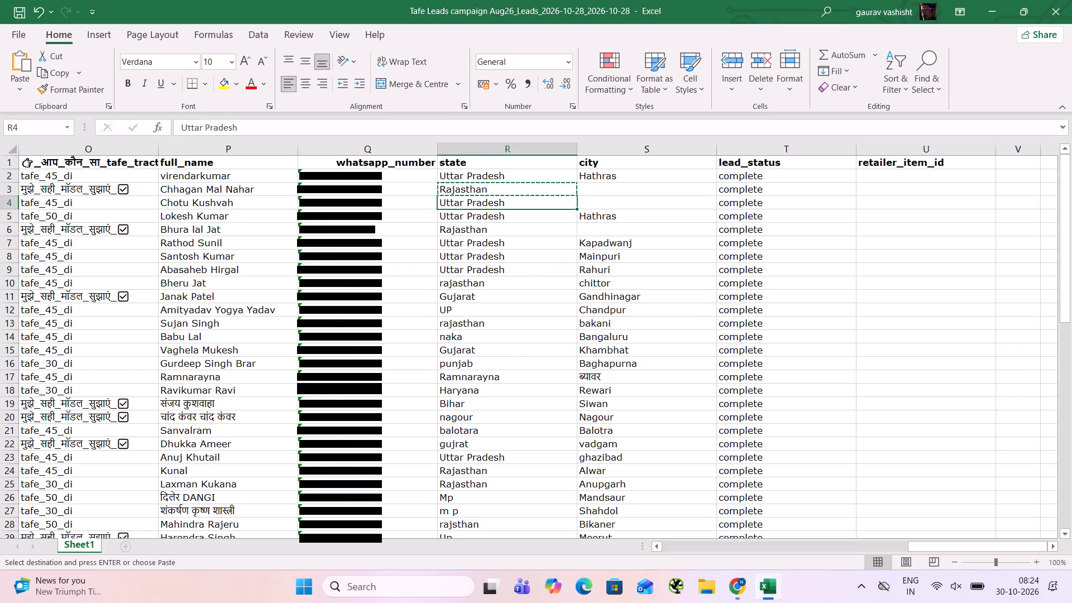
{"action": "key", "text": "Up"}
{"action": "key", "text": "Up"}
{"action": "key", "text": "ctrl+v"}
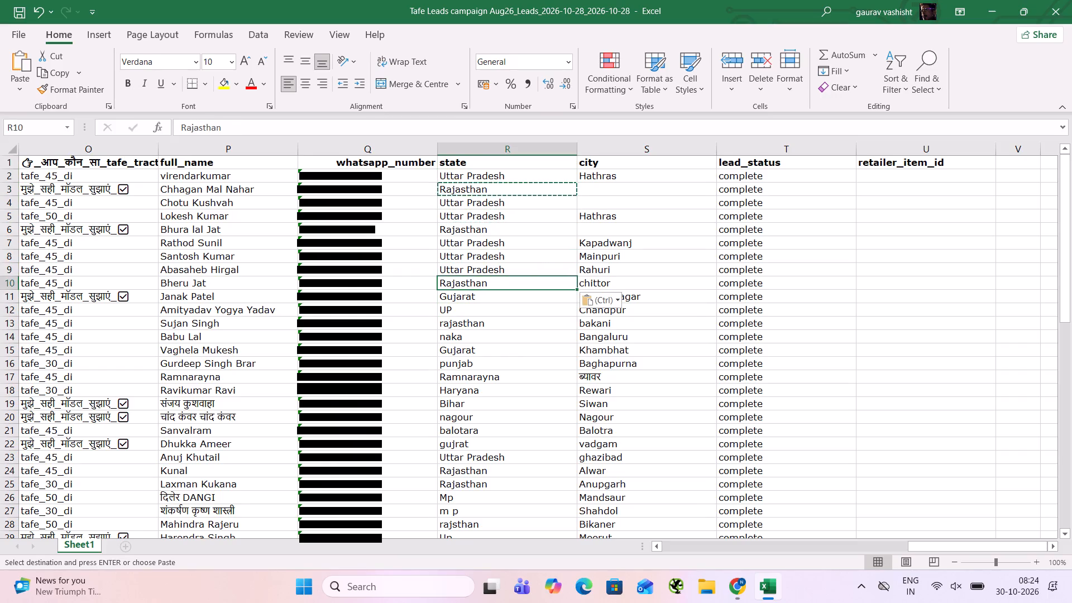
Copy Uttar Pradesh from row 9 into the state cell of row 12.
{"action": "key", "text": "Up"}
{"action": "key", "text": "ctrl+c"}
{"action": "key", "text": "Down"}
{"action": "key", "text": "Down"}
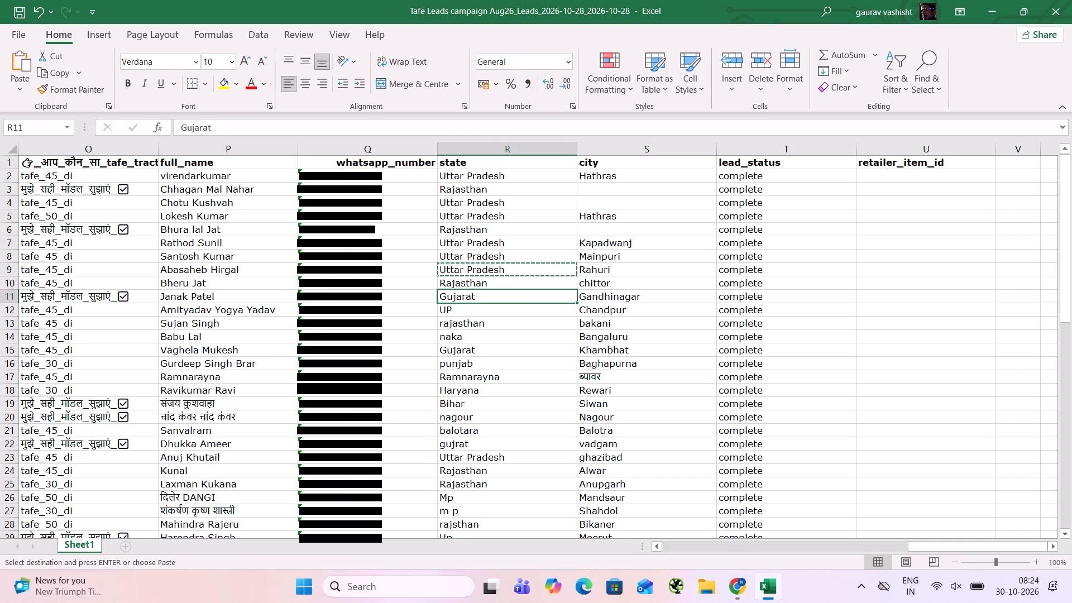
{"action": "key", "text": "Down"}
{"action": "key", "text": "ctrl+v"}
Copy Rajasthan from row 10 into the state cells of rows 13 and 14.
{"action": "key", "text": "Down"}
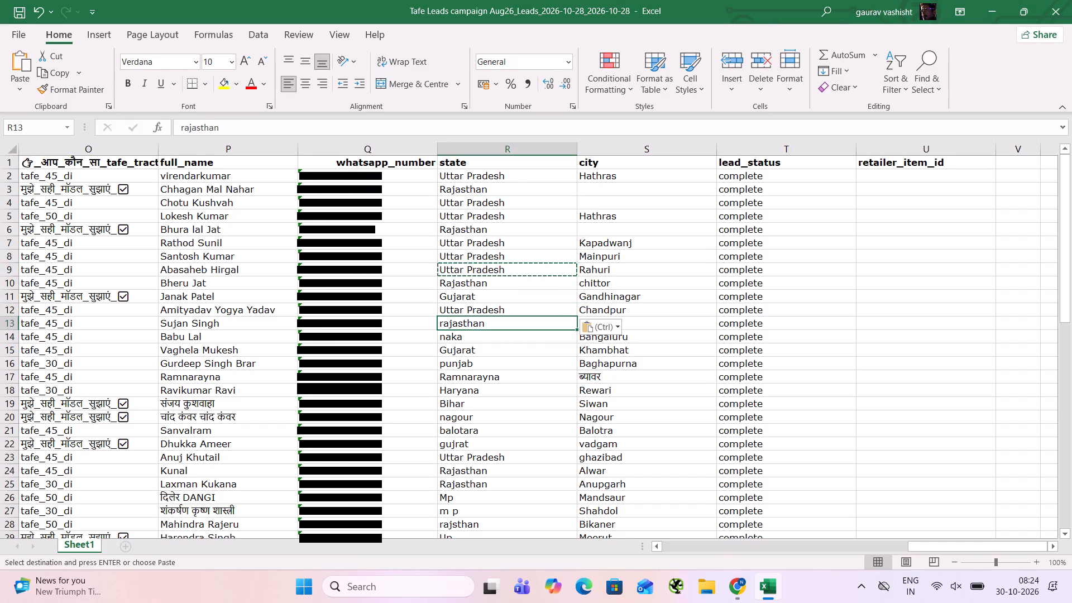
{"action": "key", "text": "Up"}
{"action": "key", "text": "Up"}
{"action": "key", "text": "Up"}
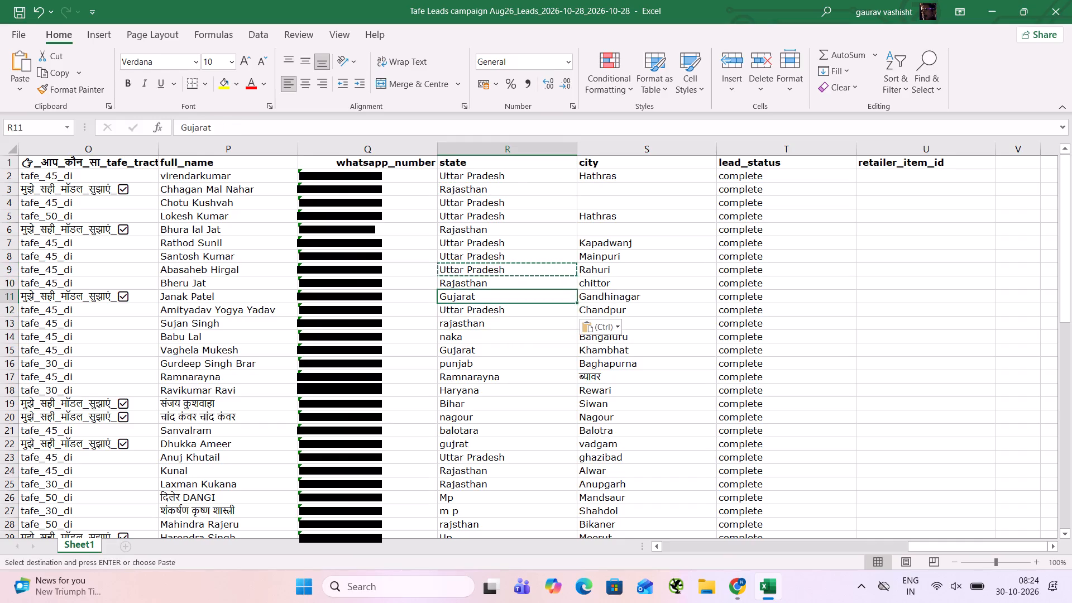
{"action": "key", "text": "ctrl+c"}
{"action": "key", "text": "Down"}
{"action": "key", "text": "Down"}
{"action": "key", "text": "Down"}
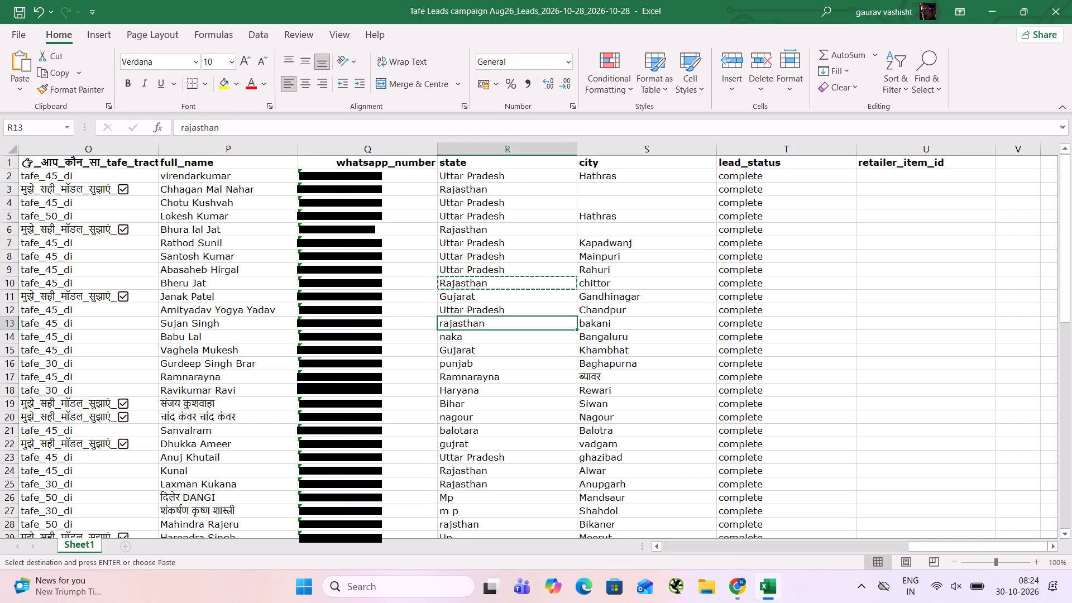
{"action": "key", "text": "ctrl+v"}
{"action": "key", "text": "Down"}
{"action": "key", "text": "ctrl+v"}
Clear the city entry in row 13.
{"action": "key", "text": "Right"}
{"action": "key", "text": "Right"}
{"action": "key", "text": "Up"}
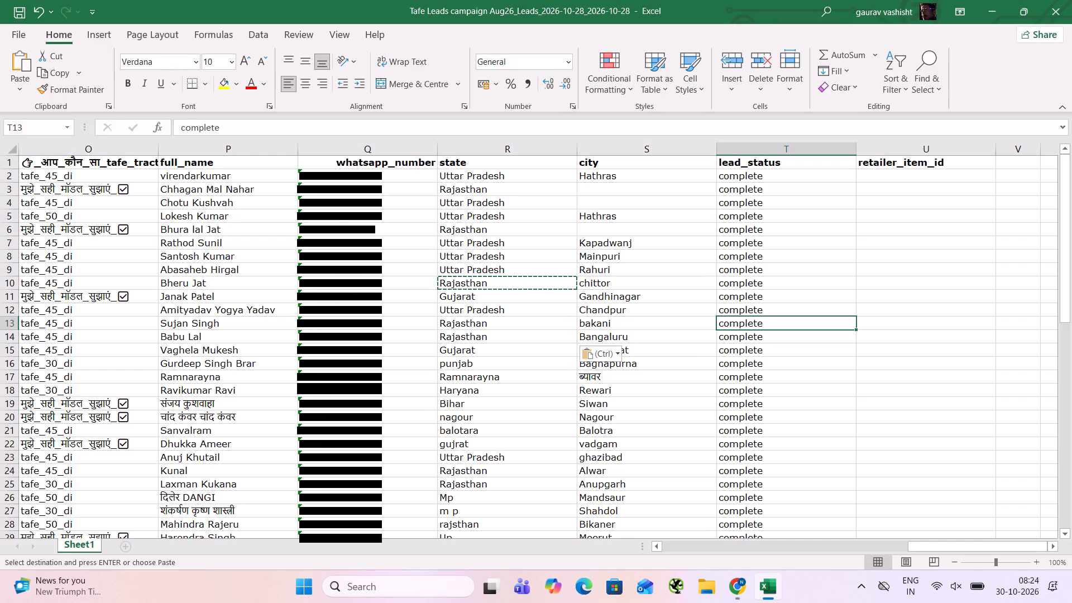
{"action": "key", "text": "Left"}
{"action": "key", "text": "BackSpace"}
{"action": "key", "text": "Down"}
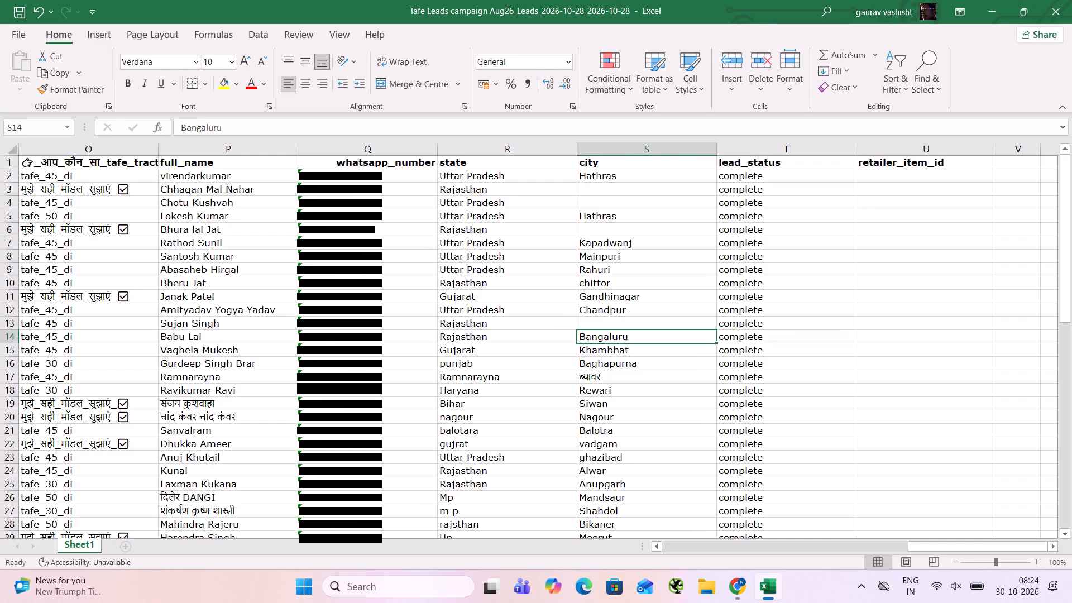
Set the state in row 14, the Bangaluru lead, to Karnataka.
{"action": "key", "text": "Left"}
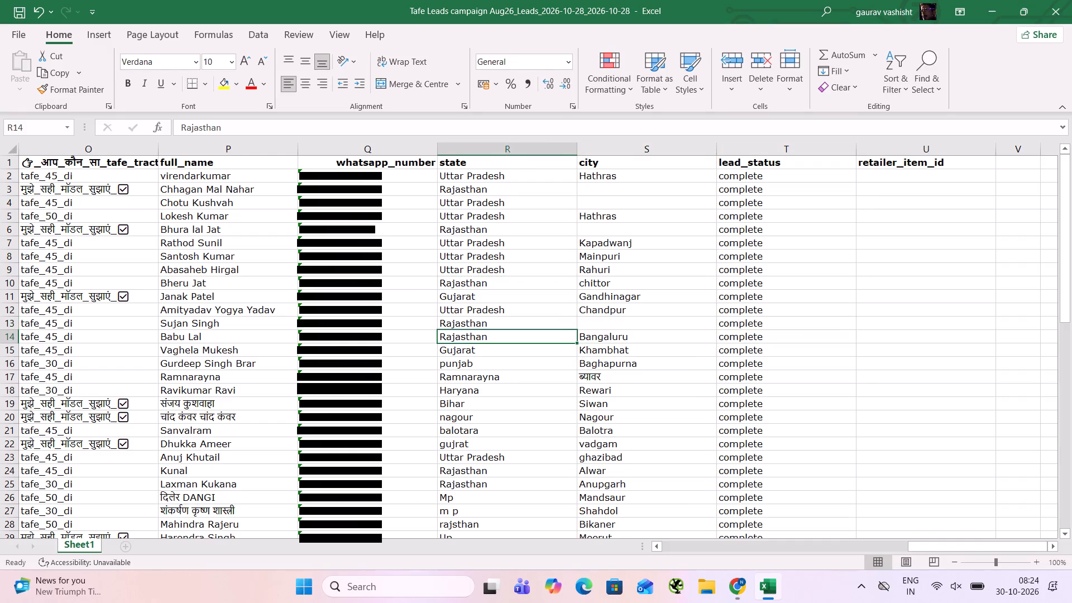
{"action": "type", "text": "Ka"}
{"action": "key", "text": "Return"}
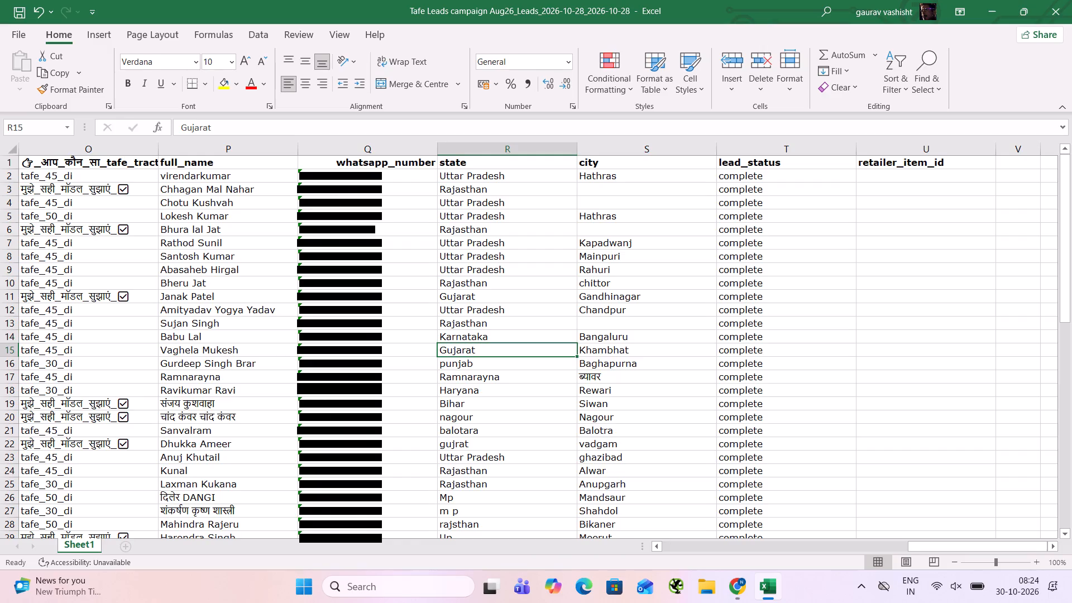
Correct the state in row 16 to Punjab with a capital P.
{"action": "key", "text": "Down"}
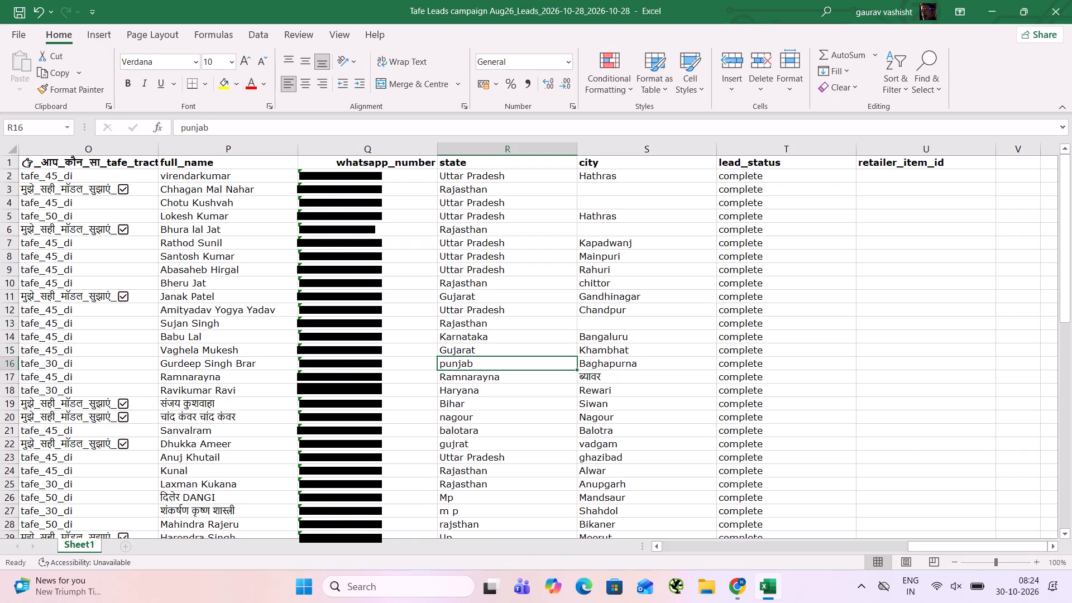
{"action": "key", "text": "shift+p"}
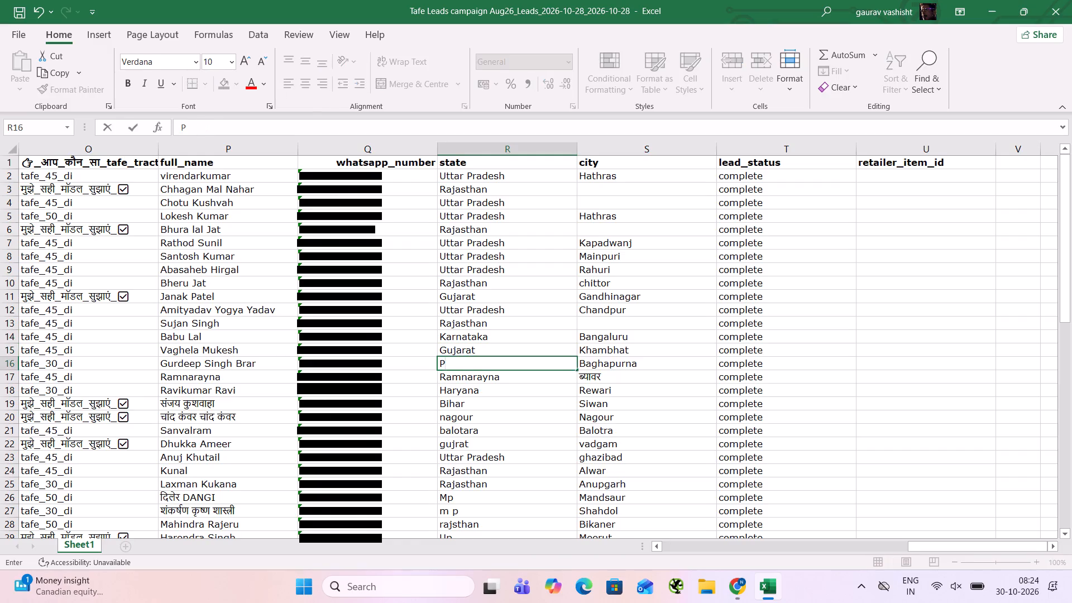
{"action": "type", "text": "unjab"}
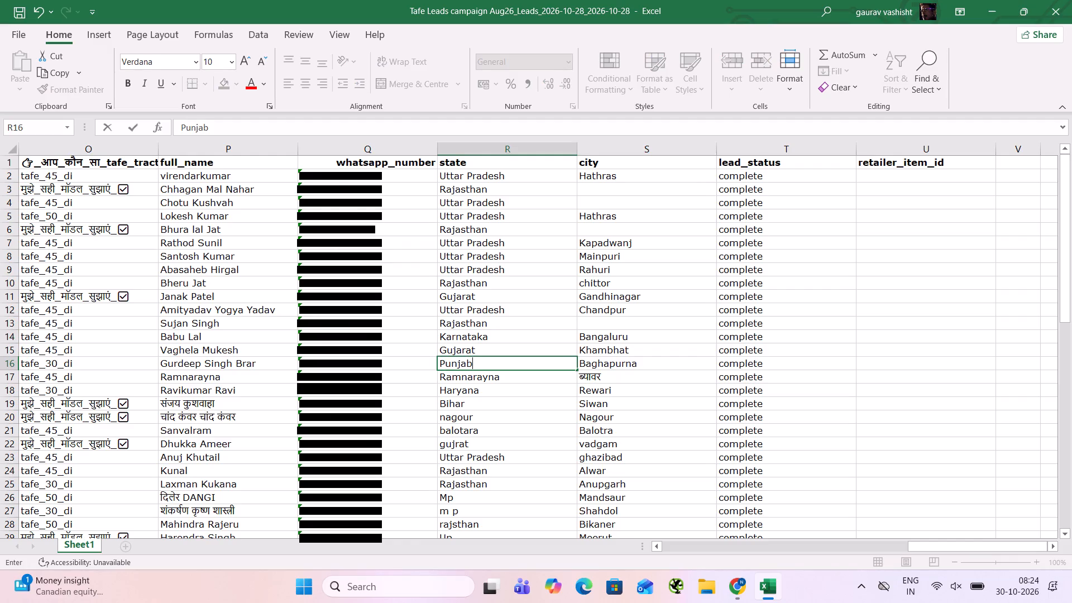
{"action": "key", "text": "Right"}
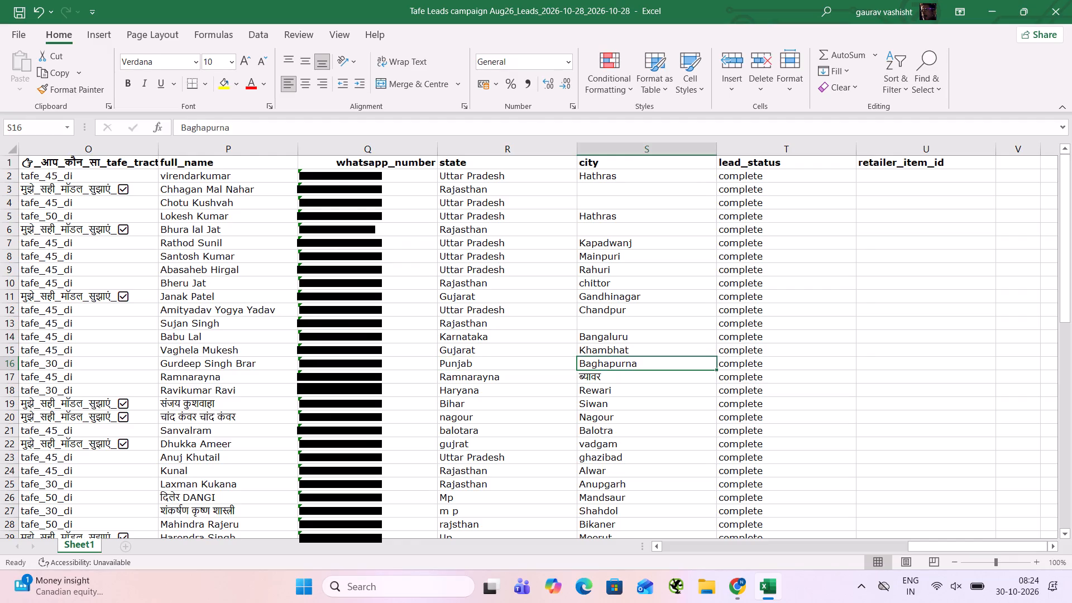
Clear the city and state entries in row 17.
{"action": "key", "text": "Down"}
{"action": "key", "text": "BackSpace"}
{"action": "key", "text": "Left"}
{"action": "key", "text": "BackSpace"}
Set the state in row 20, the Nagour lead, to Rajasthan.
{"action": "key", "text": "Down"}
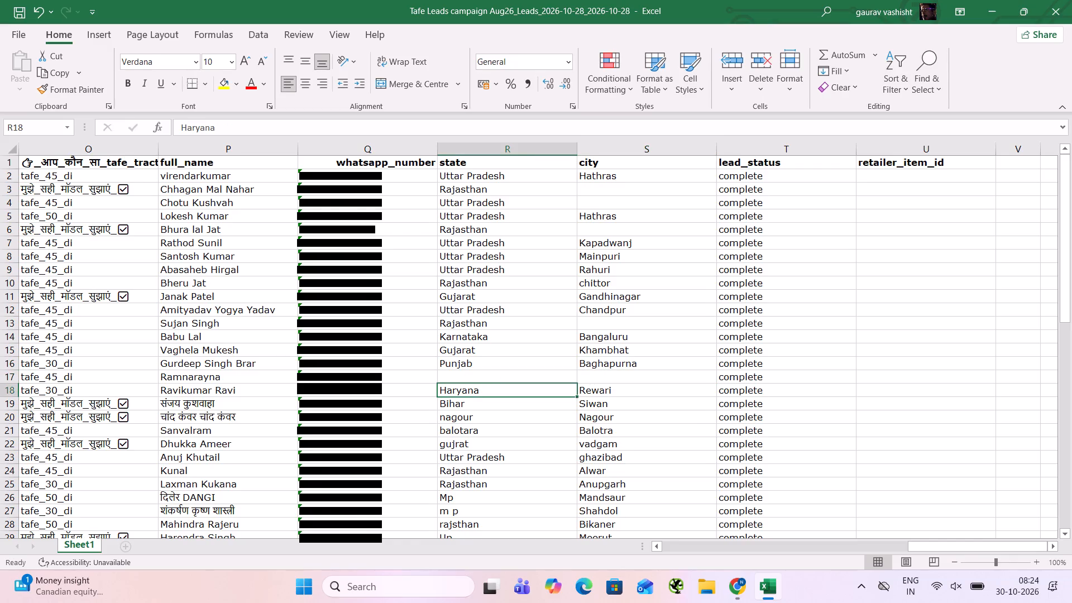
{"action": "key", "text": "Right"}
{"action": "key", "text": "Down"}
{"action": "key", "text": "Left"}
{"action": "key", "text": "Down"}
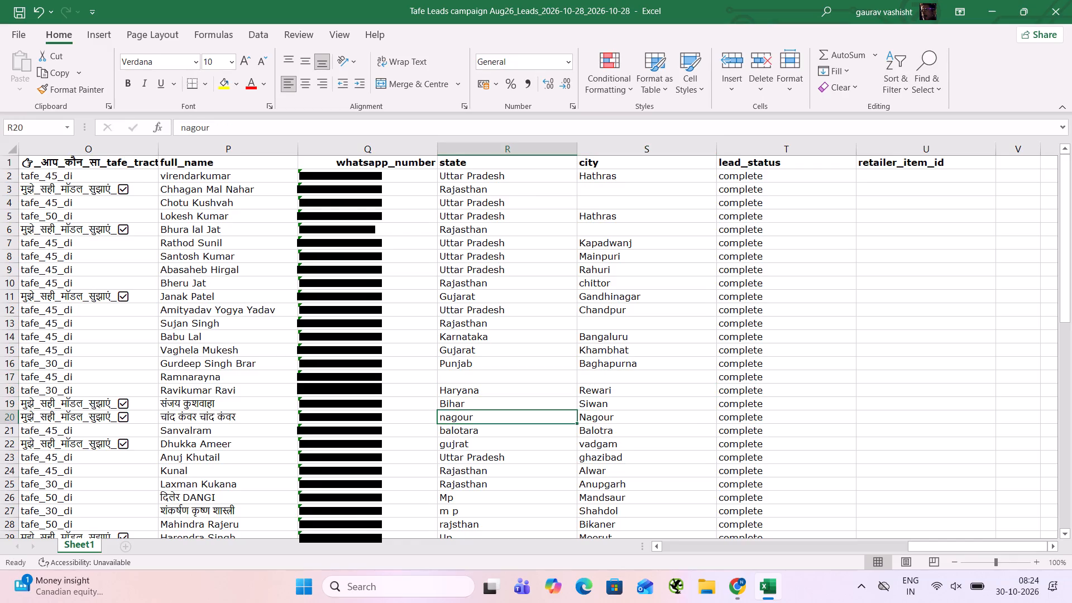
{"action": "key", "text": "shift+t"}
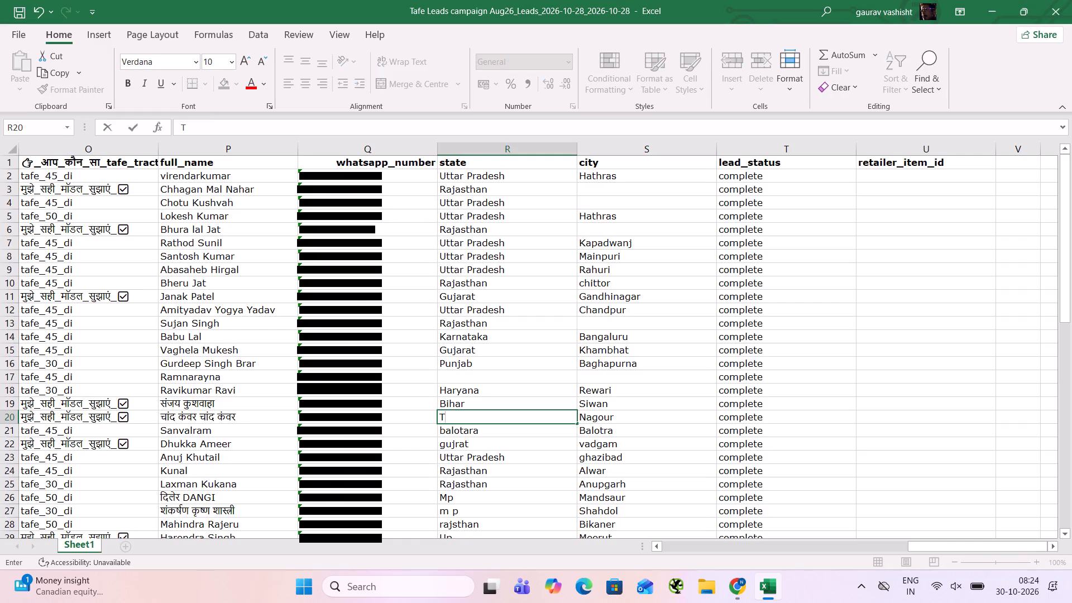
{"action": "key", "text": "BackSpace"}
{"action": "key", "text": "shift+t"}
{"action": "key", "text": "BackSpace"}
{"action": "type", "text": "Rajasthan"}
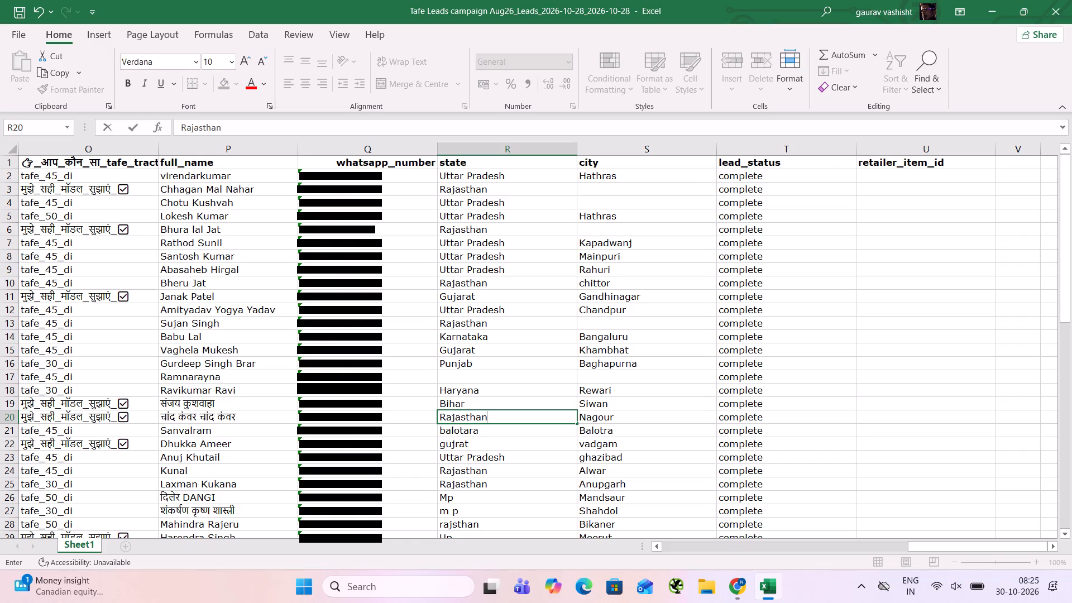
Copy Rajasthan from row 20 into the state cell of row 21.
{"action": "key", "text": "Right"}
{"action": "key", "text": "Down"}
{"action": "key", "text": "Left"}
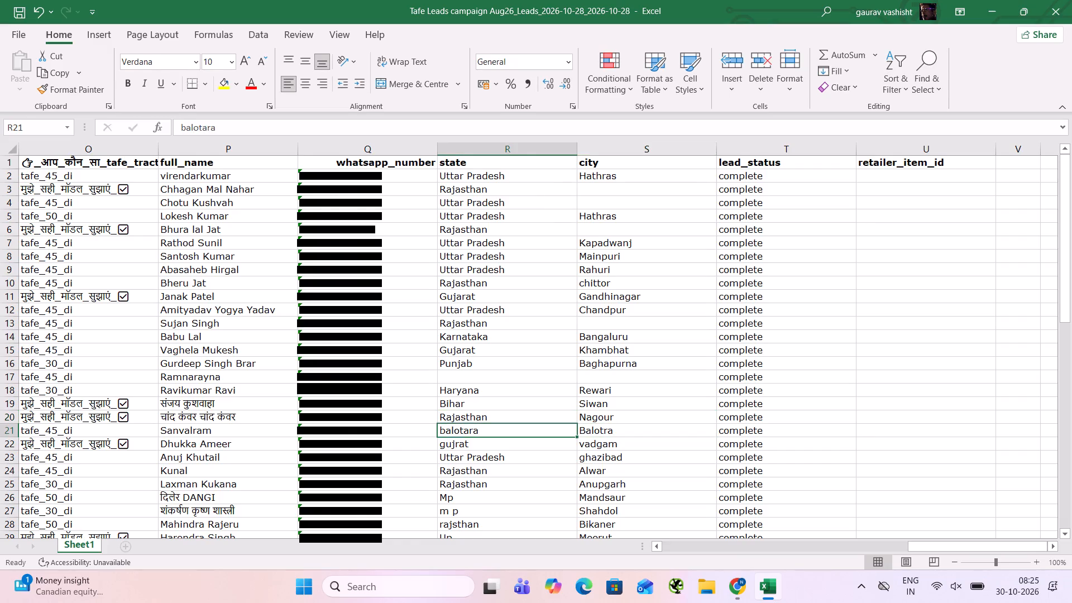
{"action": "key", "text": "Up"}
{"action": "key", "text": "ctrl+c"}
{"action": "key", "text": "Down"}
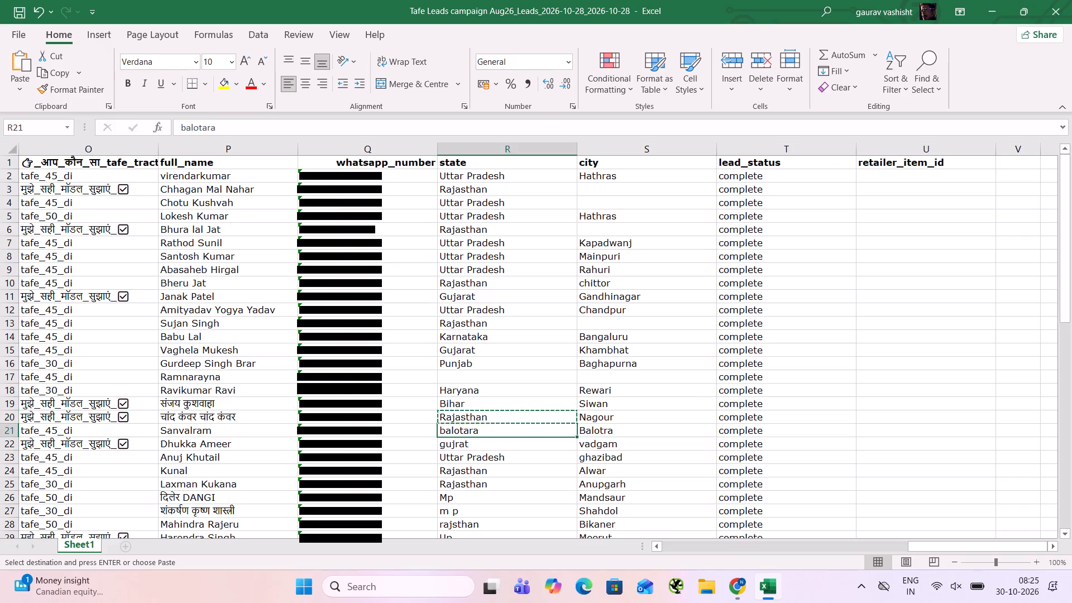
{"action": "key", "text": "ctrl+v"}
Correct the state in row 22 to Gujarat and clear that row's city entry.
{"action": "key", "text": "Down"}
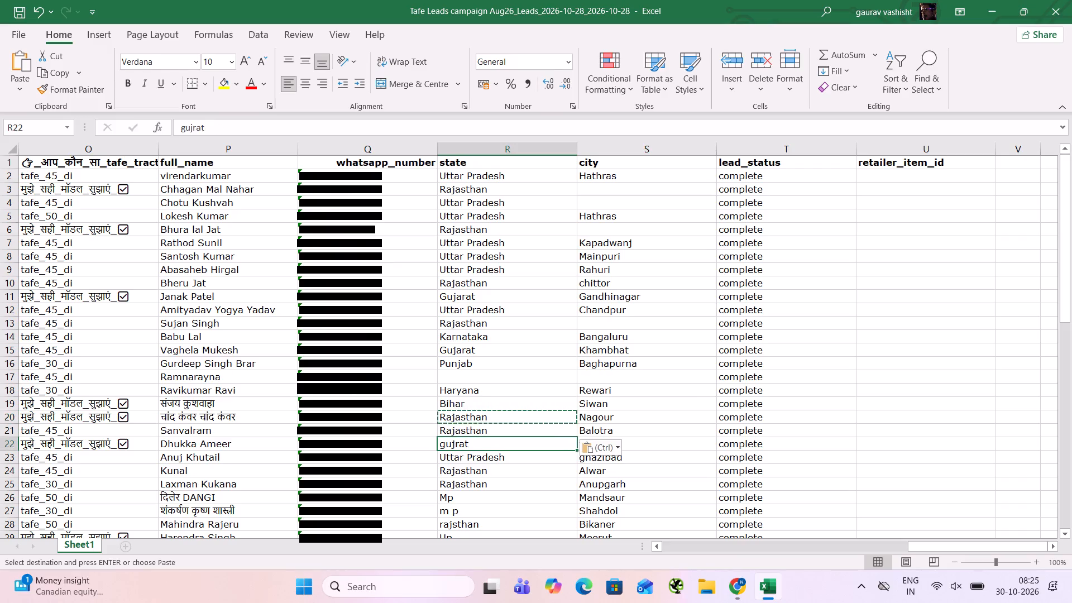
{"action": "type", "text": "Gujarat"}
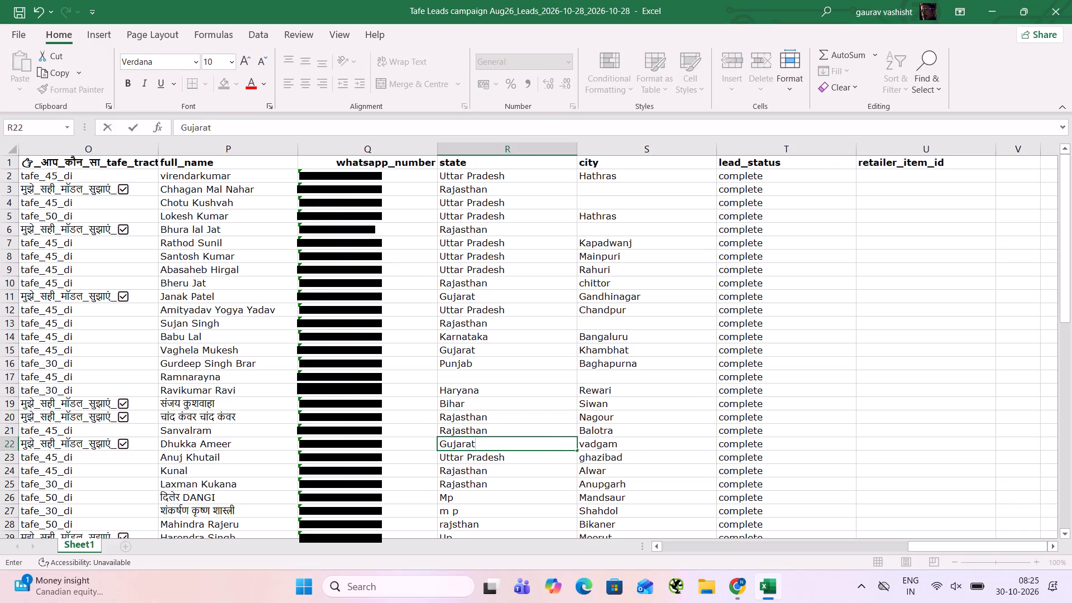
{"action": "key", "text": "Insert"}
{"action": "key", "text": "Right"}
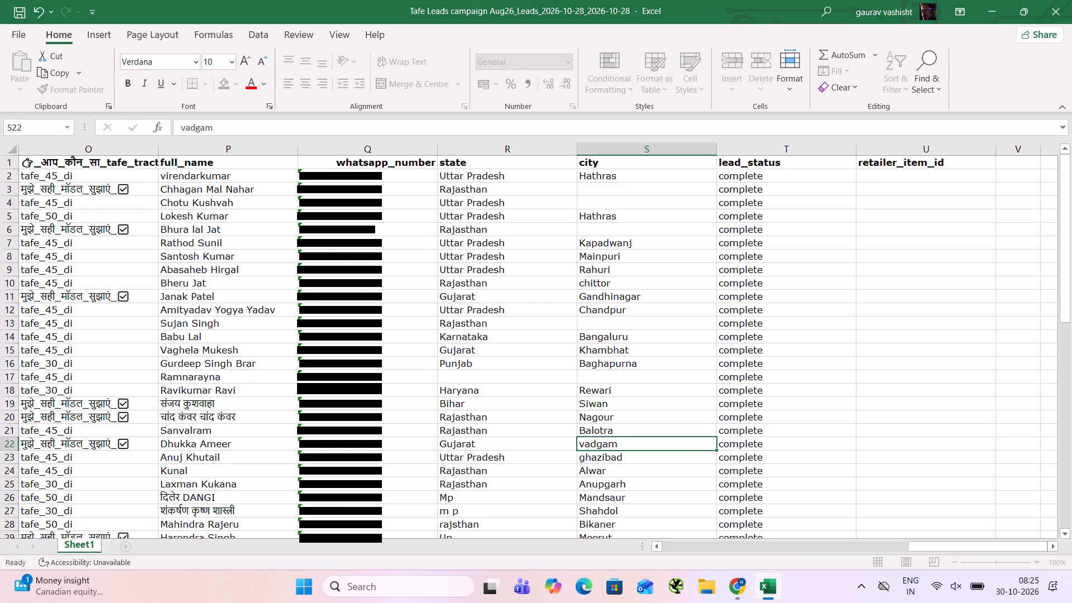
{"action": "key", "text": "BackSpace"}
Correct the city in row 23 to Ghaziabad.
{"action": "key", "text": "Down"}
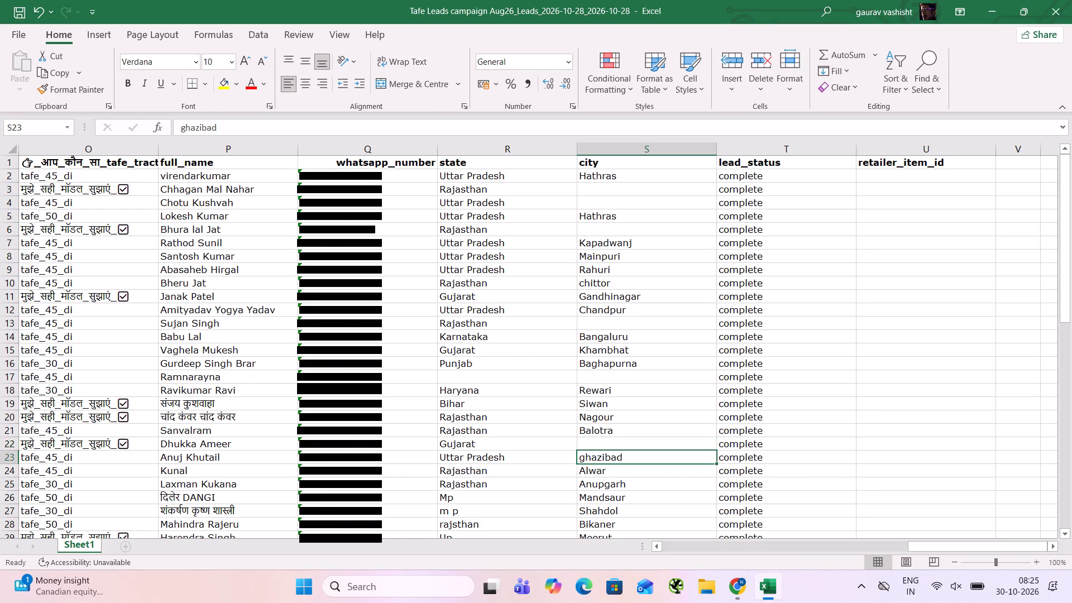
{"action": "key", "text": "shift+g"}
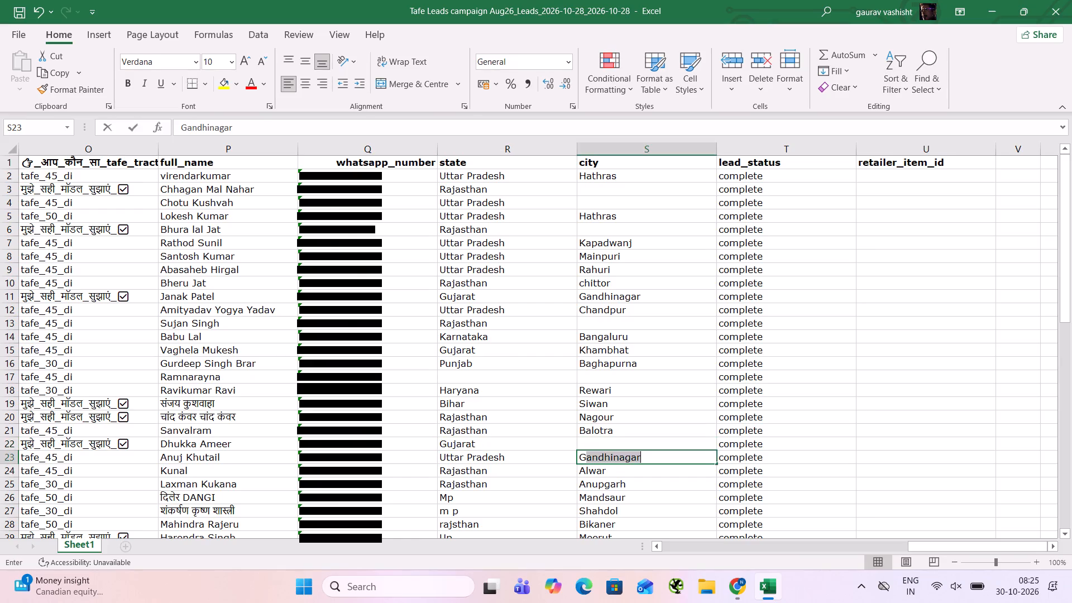
{"action": "type", "text": "haziabad"}
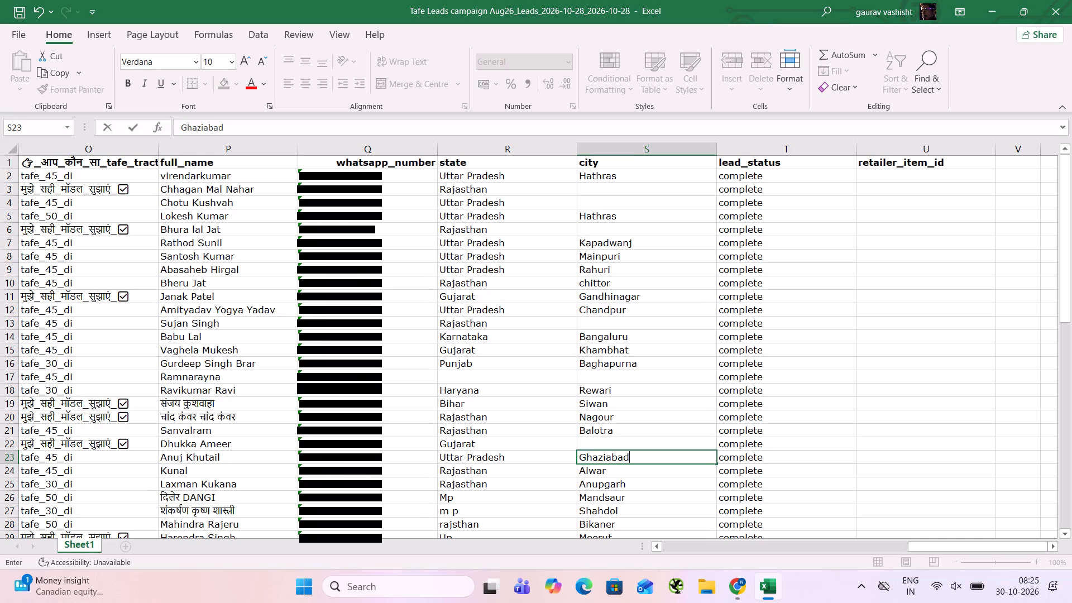
Set the state in row 26, the Mandsaur lead, to Madhya Pradesh in full.
{"action": "key", "text": "Down"}
{"action": "key", "text": "Left"}
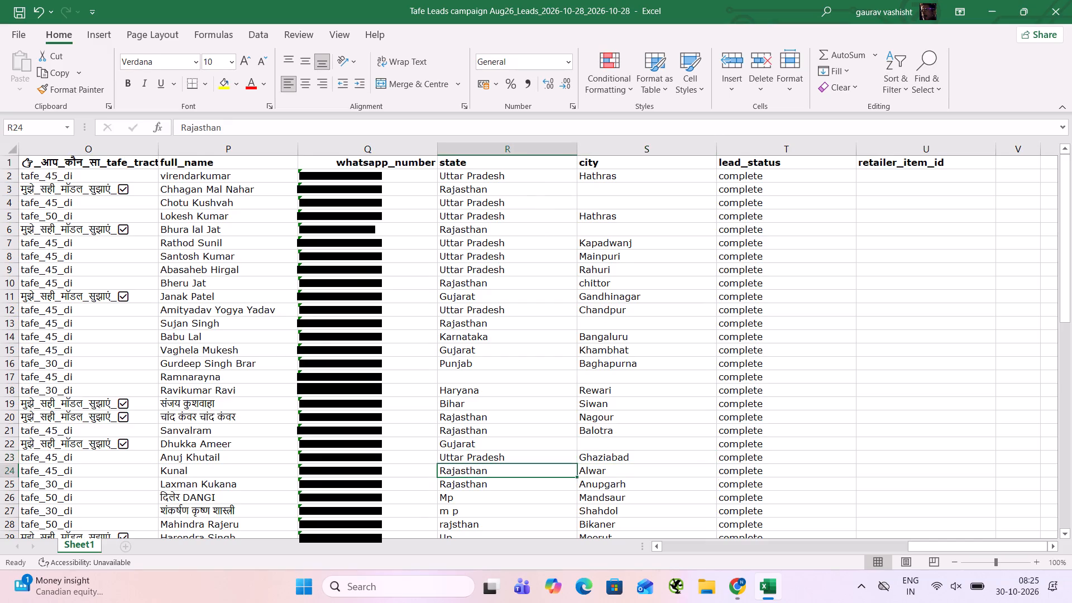
{"action": "key", "text": "Down"}
{"action": "key", "text": "Down"}
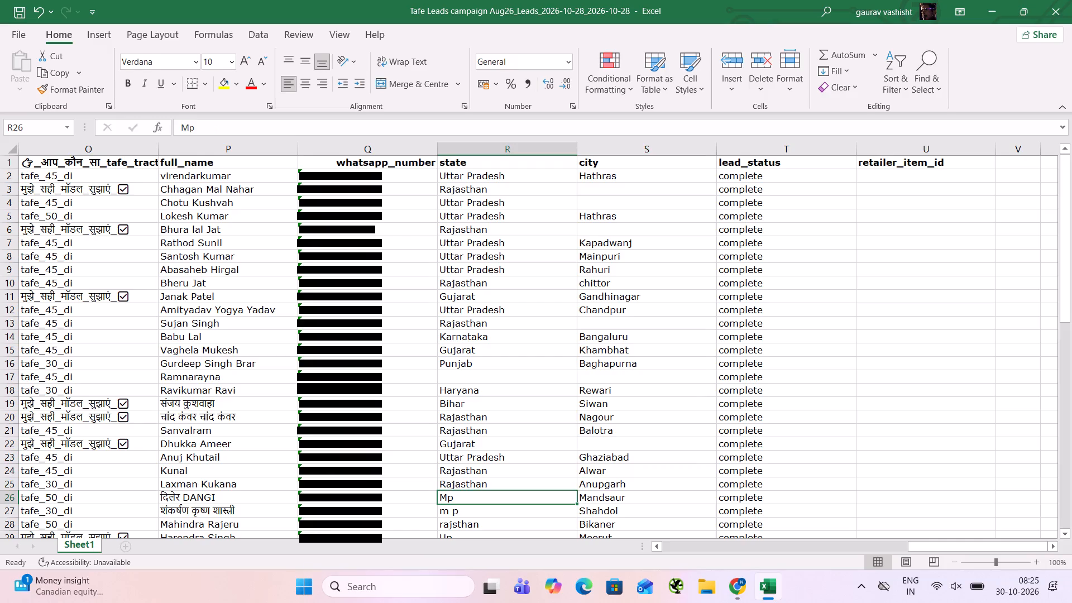
{"action": "type", "text": "Madhys"}
{"action": "key", "text": "space"}
{"action": "key", "text": "BackSpace"}
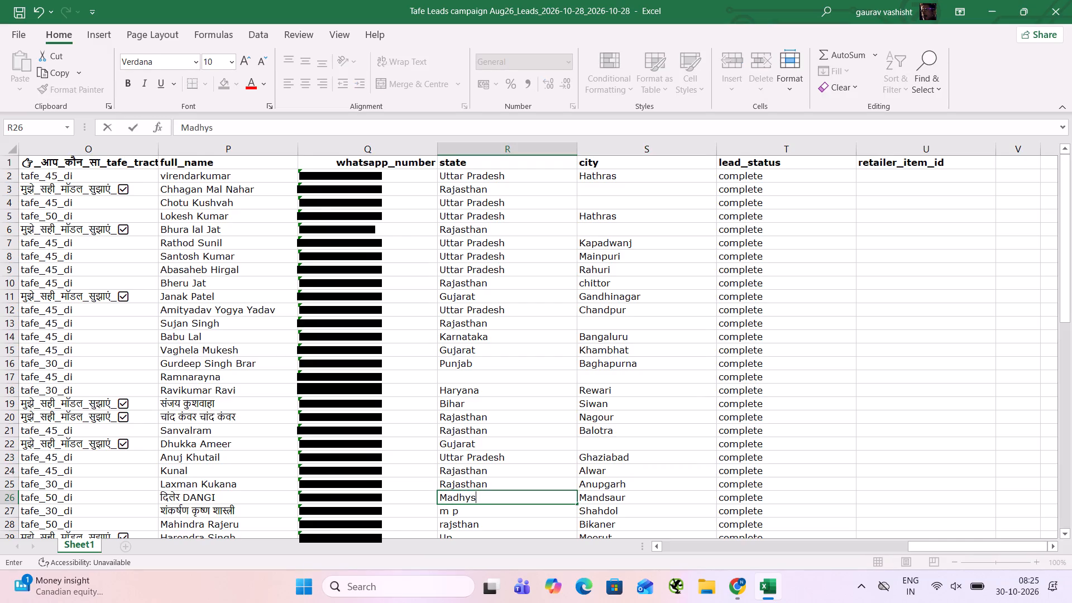
{"action": "key", "text": "BackSpace"}
{"action": "type", "text": "a"}
{"action": "key", "text": "space"}
{"action": "key", "text": "shift+p"}
{"action": "key", "text": "r"}
{"action": "type", "text": "adesh"}
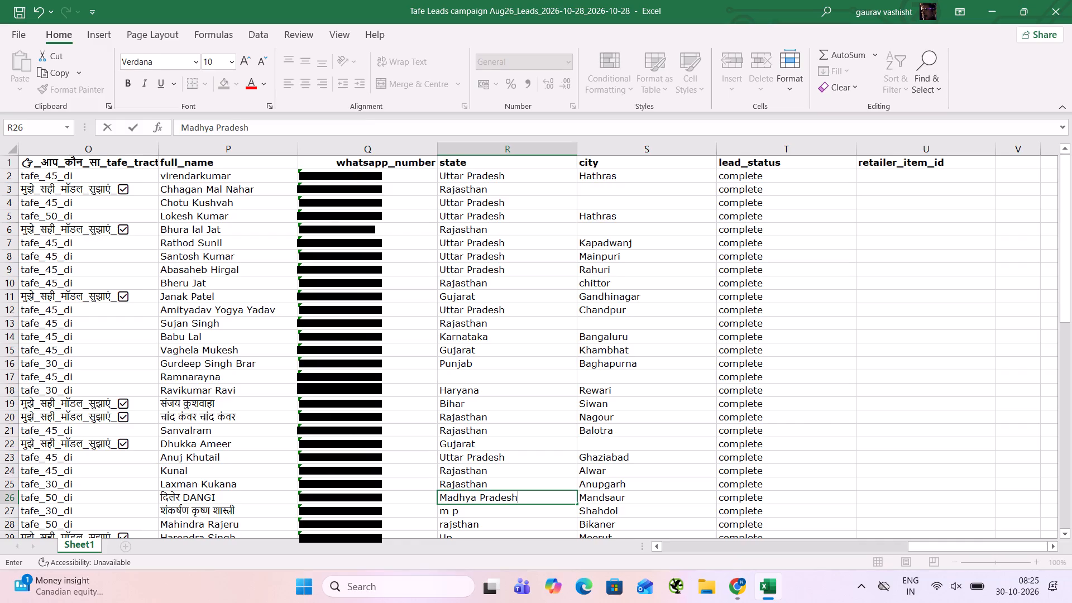
{"action": "key", "text": "Down"}
Copy Madhya Pradesh from row 26 into the state cells of rows 27 and 29.
{"action": "key", "text": "Up"}
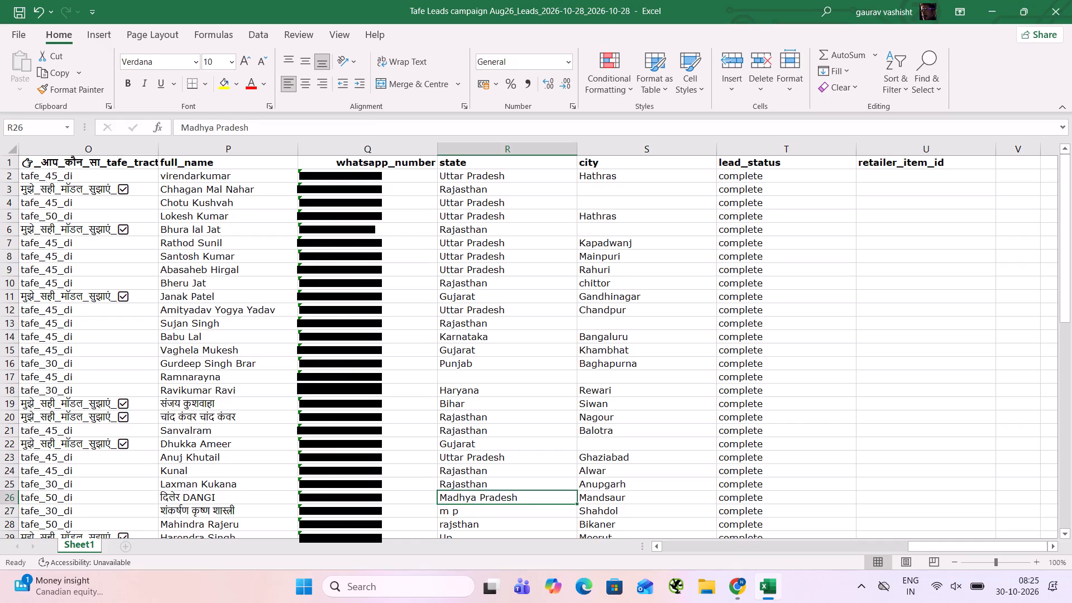
{"action": "key", "text": "ctrl+c"}
{"action": "key", "text": "Down"}
{"action": "key", "text": "Down"}
{"action": "key", "text": "Up"}
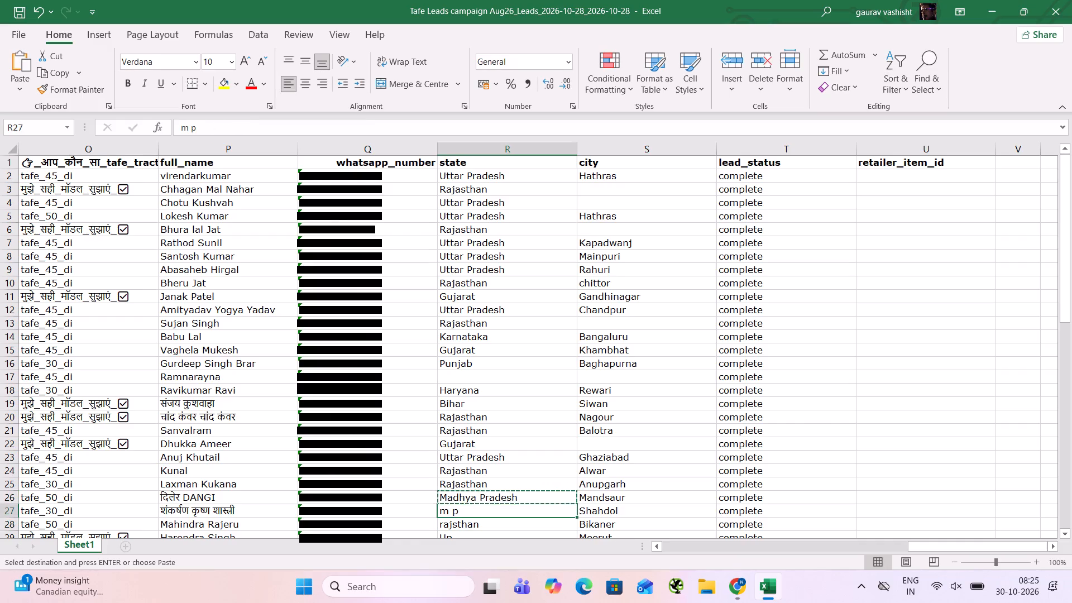
{"action": "key", "text": "ctrl+v"}
{"action": "key", "text": "Down"}
{"action": "key", "text": "Down"}
{"action": "key", "text": "ctrl+v"}
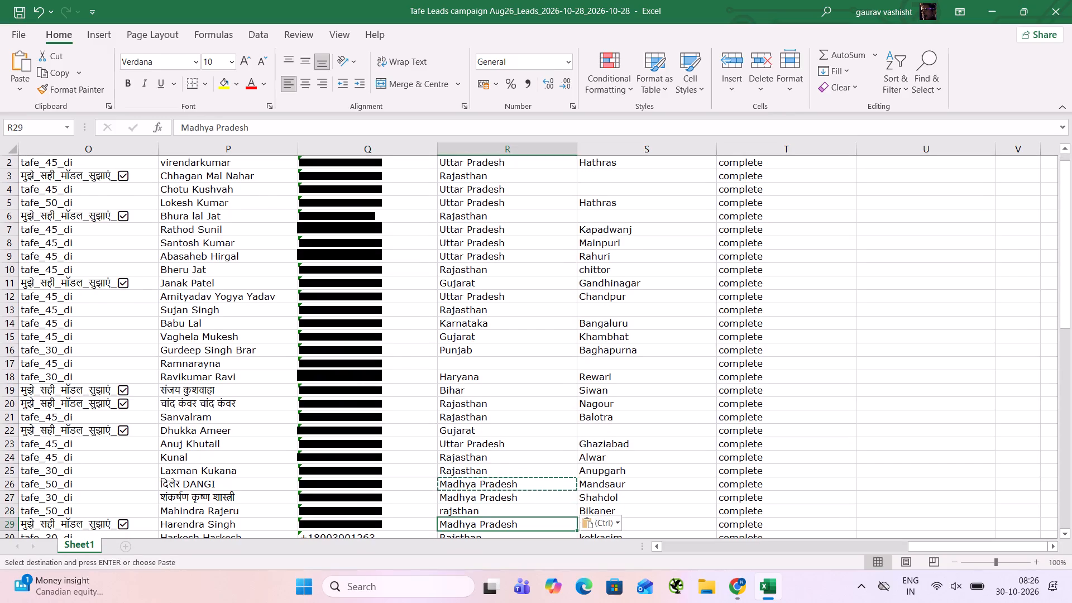
Correct the state in row 28, the Bikaner lead, to Rajasthan.
{"action": "key", "text": "Up"}
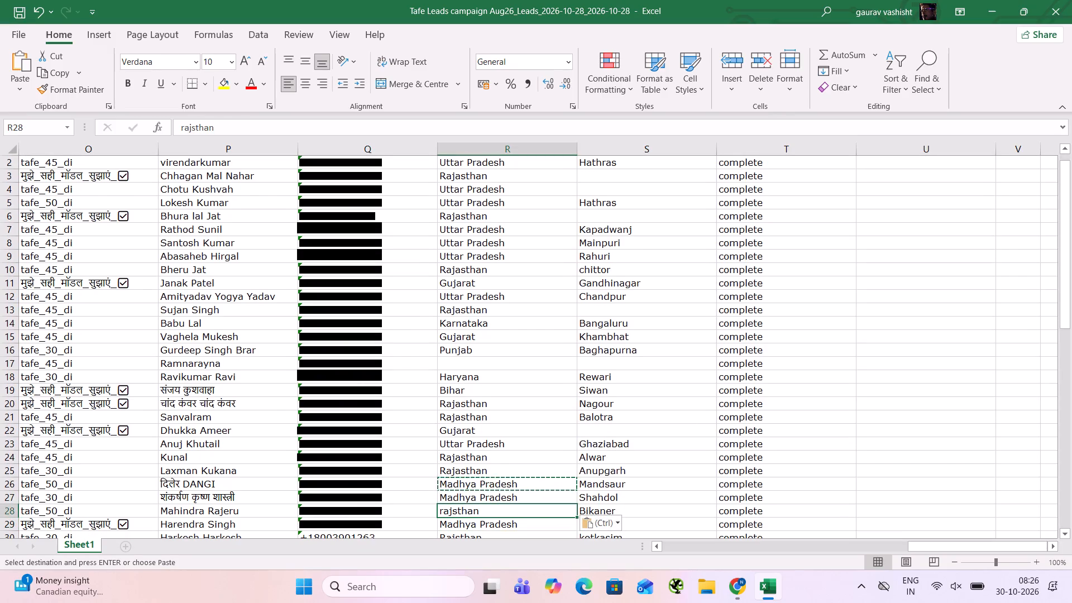
{"action": "type", "text": "Rajasthan"}
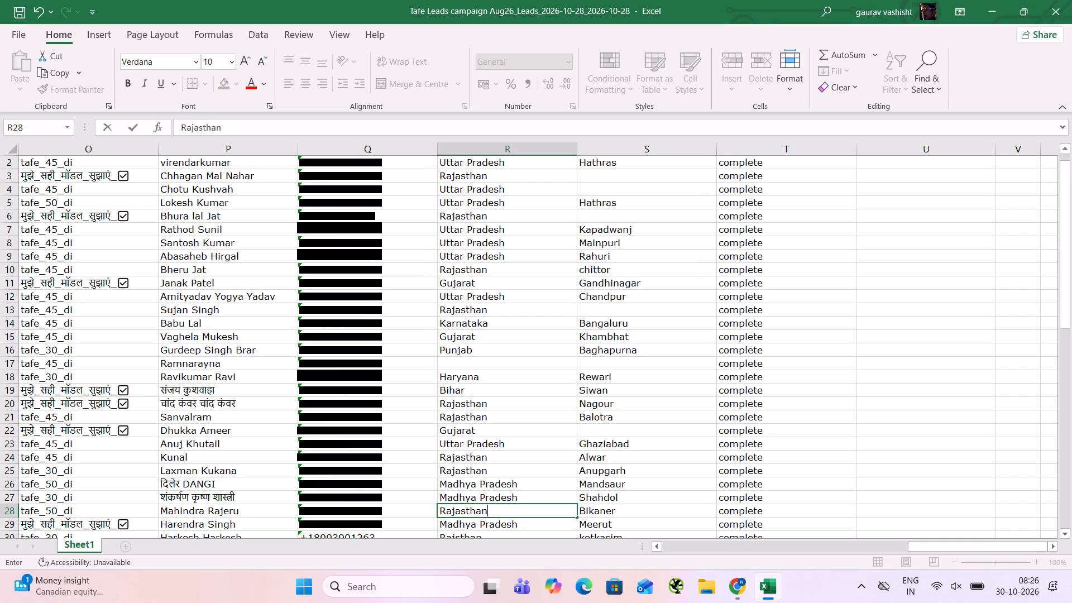
{"action": "key", "text": "Down"}
Look through the remaining state and city entries down to the last lead, and return to row 29.
{"action": "key", "text": "Down"}
{"action": "key", "text": "Down"}
{"action": "key", "text": "Down"}
{"action": "key", "text": "Down"}
{"action": "key", "text": "Down"}
{"action": "key", "text": "Down"}
{"action": "key", "text": "Down"}
{"action": "key", "text": "Down"}
{"action": "key", "text": "Down"}
{"action": "key", "text": "Down"}
{"action": "key", "text": "Down"}
{"action": "key", "text": "Down"}
{"action": "key", "text": "Down"}
{"action": "key", "text": "Down"}
{"action": "key", "text": "Down"}
{"action": "key", "text": "Down"}
{"action": "key", "text": "Down"}
{"action": "key", "text": "Down"}
{"action": "key", "text": "Down"}
{"action": "key", "text": "Down"}
{"action": "key", "text": "Down"}
{"action": "key", "text": "Down"}
{"action": "key", "text": "Down"}
{"action": "key", "text": "Down"}
{"action": "key", "text": "Down"}
{"action": "key", "text": "Down"}
{"action": "key", "text": "Down"}
{"action": "key", "text": "Down"}
{"action": "key", "text": "Down"}
{"action": "key", "text": "Down"}
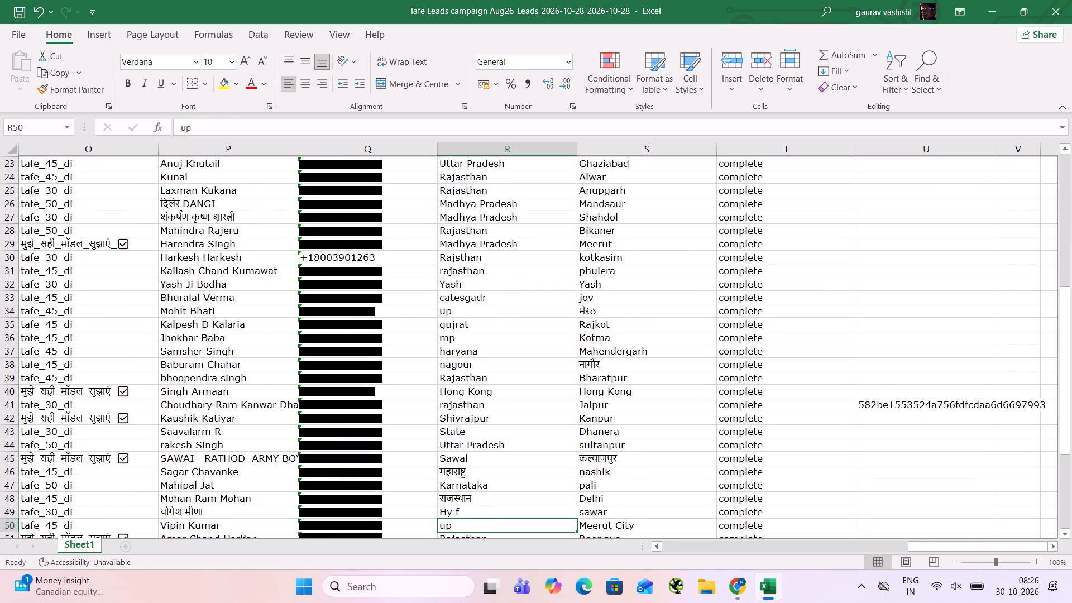
{"action": "key", "text": "Down"}
{"action": "key", "text": "Down"}
{"action": "key", "text": "Down"}
{"action": "key", "text": "Down"}
{"action": "key", "text": "Down"}
{"action": "key", "text": "Down"}
{"action": "key", "text": "Down"}
{"action": "key", "text": "Down"}
{"action": "key", "text": "Down"}
{"action": "key", "text": "Down"}
{"action": "key", "text": "Down"}
{"action": "key", "text": "Down"}
{"action": "key", "text": "Down"}
{"action": "key", "text": "Down"}
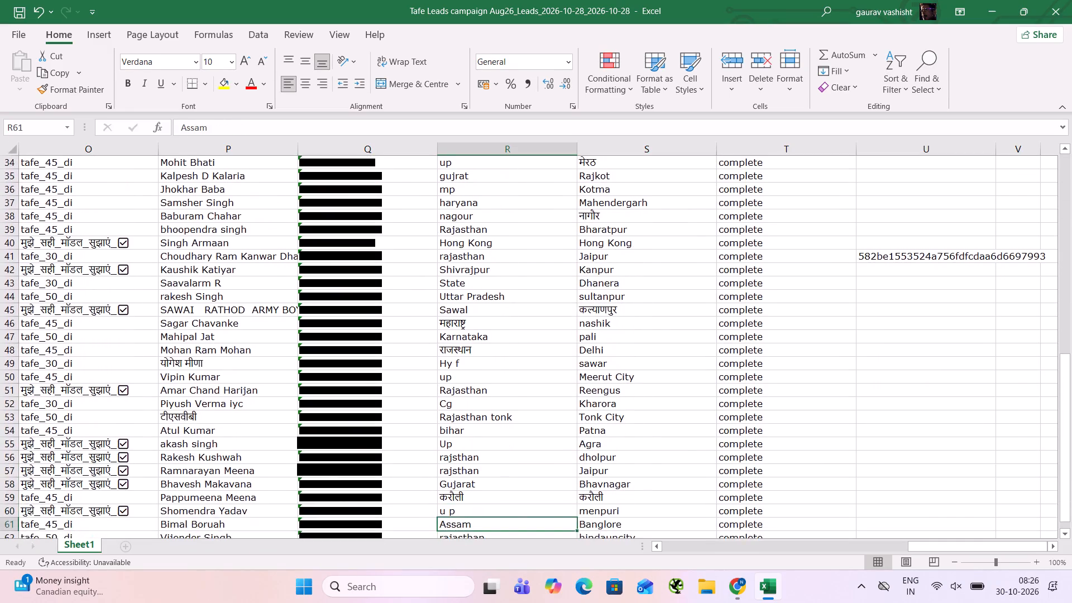
{"action": "key", "text": "Up"}
{"action": "key", "text": "Up"}
{"action": "key", "text": "Up"}
{"action": "key", "text": "Up"}
{"action": "key", "text": "Up"}
{"action": "key", "text": "Up"}
{"action": "key", "text": "Up"}
{"action": "key", "text": "Up"}
{"action": "key", "text": "Up"}
{"action": "key", "text": "Up"}
{"action": "key", "text": "Up"}
{"action": "key", "text": "Up"}
{"action": "key", "text": "Up"}
{"action": "key", "text": "Up"}
{"action": "key", "text": "Up"}
{"action": "key", "text": "Up"}
{"action": "key", "text": "Up"}
{"action": "key", "text": "Up"}
{"action": "key", "text": "Up"}
{"action": "key", "text": "Up"}
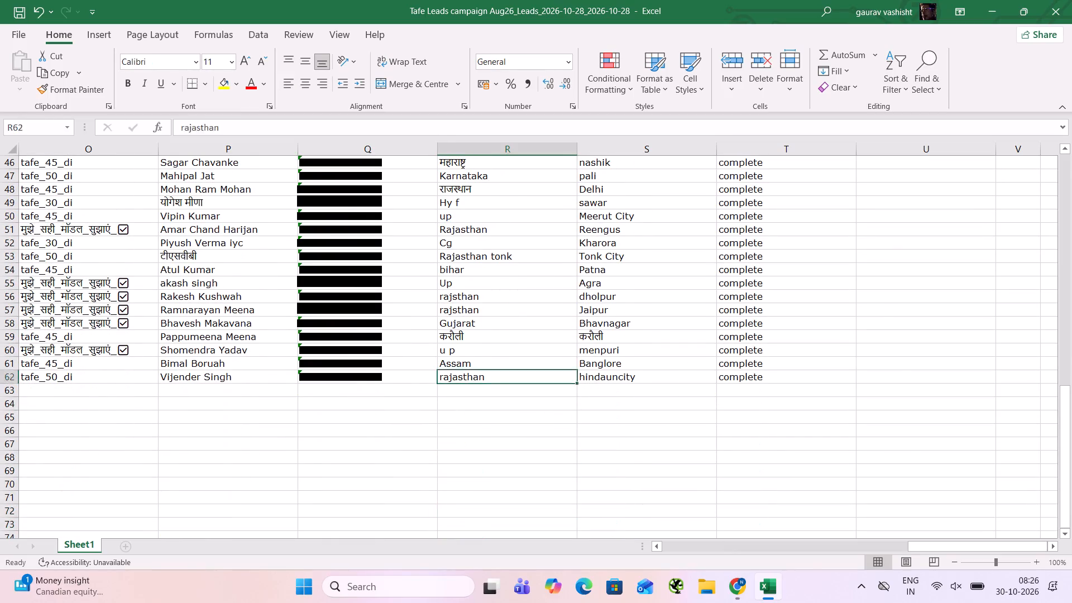
{"action": "key", "text": "Up"}
{"action": "key", "text": "Up"}
{"action": "key", "text": "Up"}
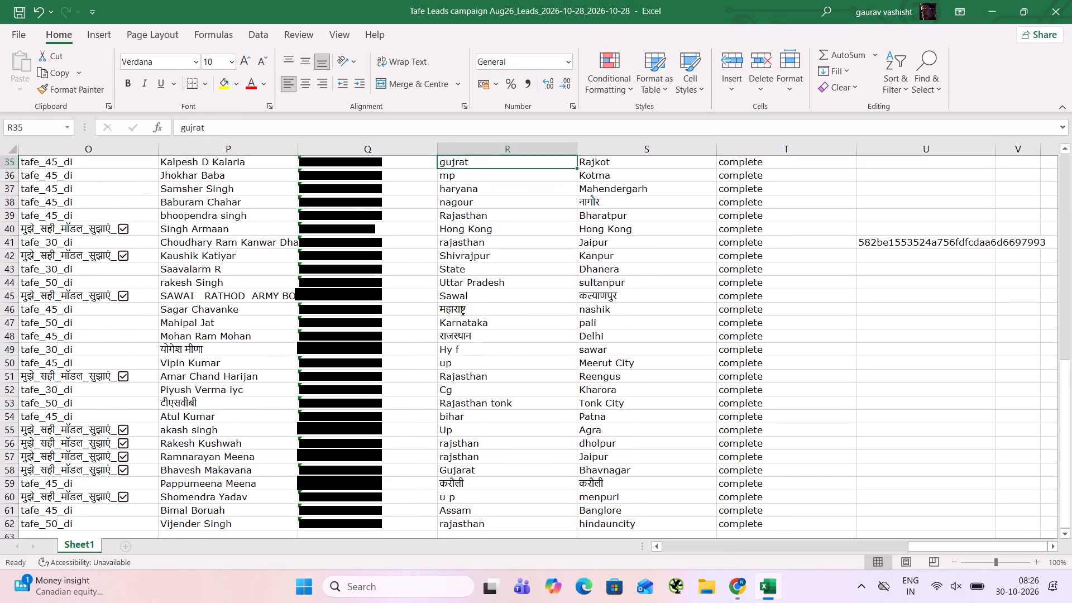
{"action": "key", "text": "Up"}
{"action": "key", "text": "Up"}
{"action": "key", "text": "Up"}
{"action": "key", "text": "Up"}
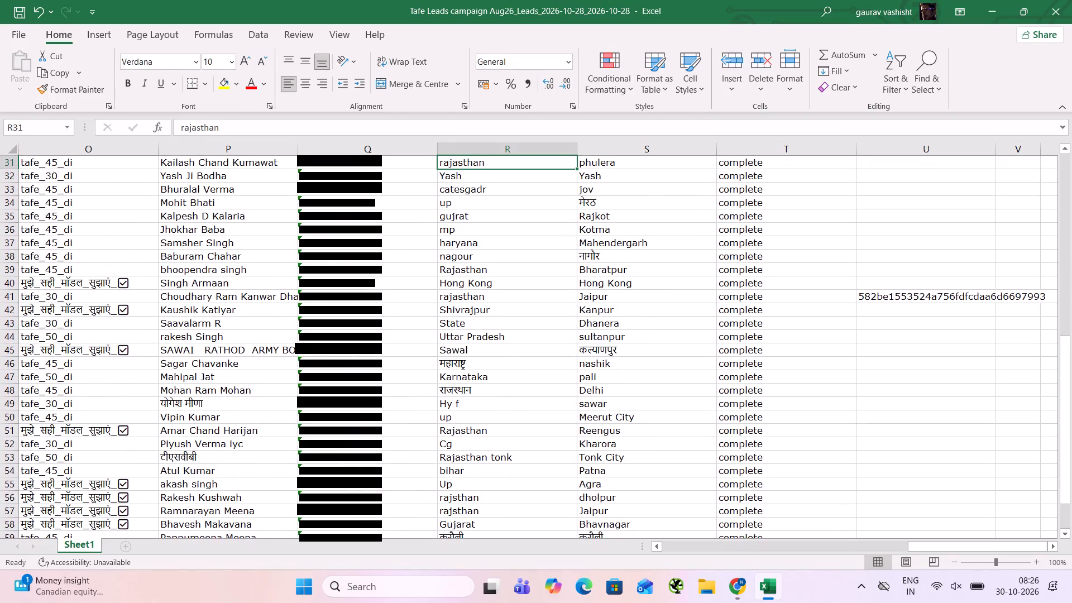
{"action": "key", "text": "Up"}
{"action": "key", "text": "Down"}
{"action": "key", "text": "Up"}
{"action": "key", "text": "Up"}
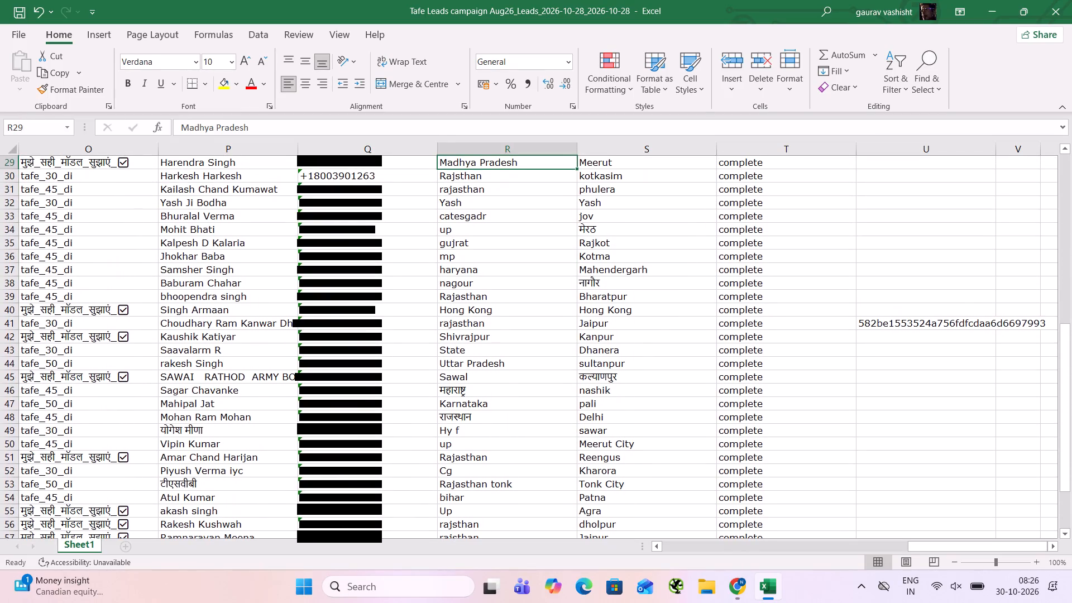
Correct the state spelling in row 30 to Rajasthan.
{"action": "key", "text": "Down"}
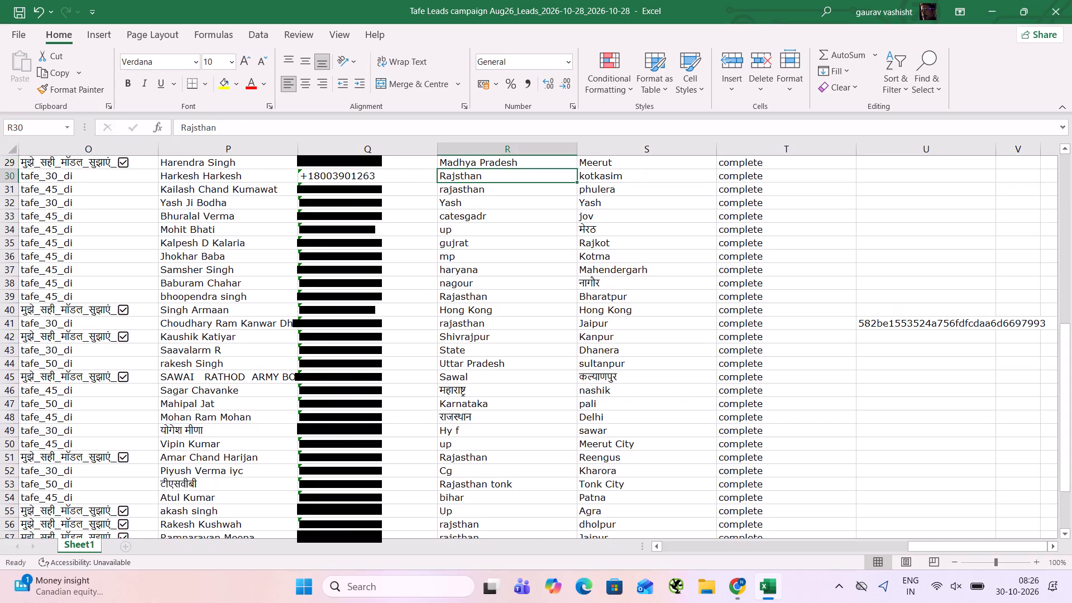
{"action": "type", "text": "Rajasthan"}
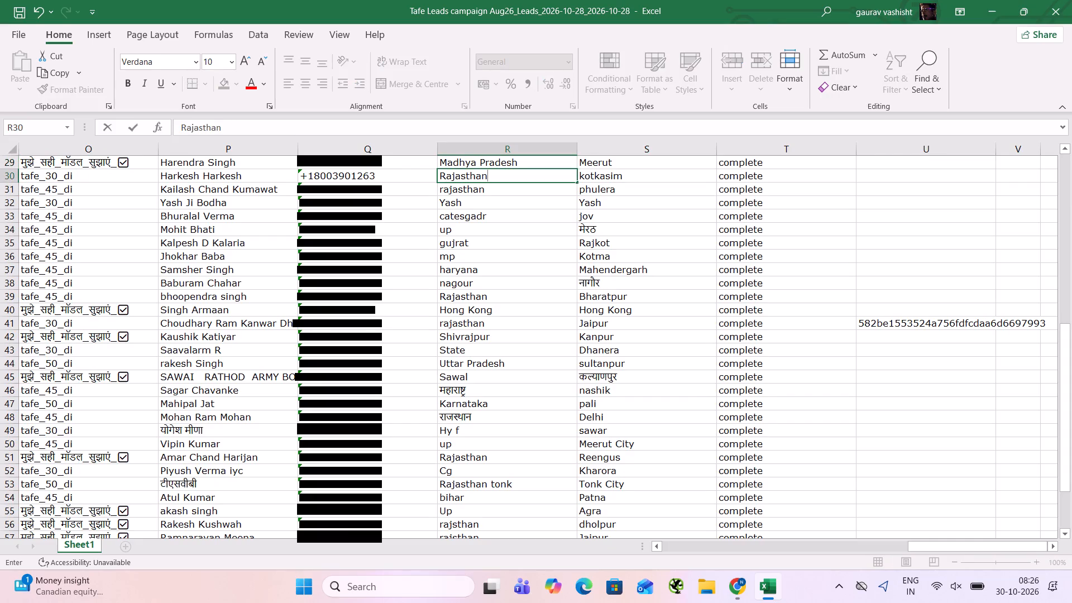
Clear the city entries in rows 30 and 31.
{"action": "key", "text": "Right"}
{"action": "key", "text": "BackSpace"}
{"action": "key", "text": "Down"}
{"action": "key", "text": "BackSpace"}
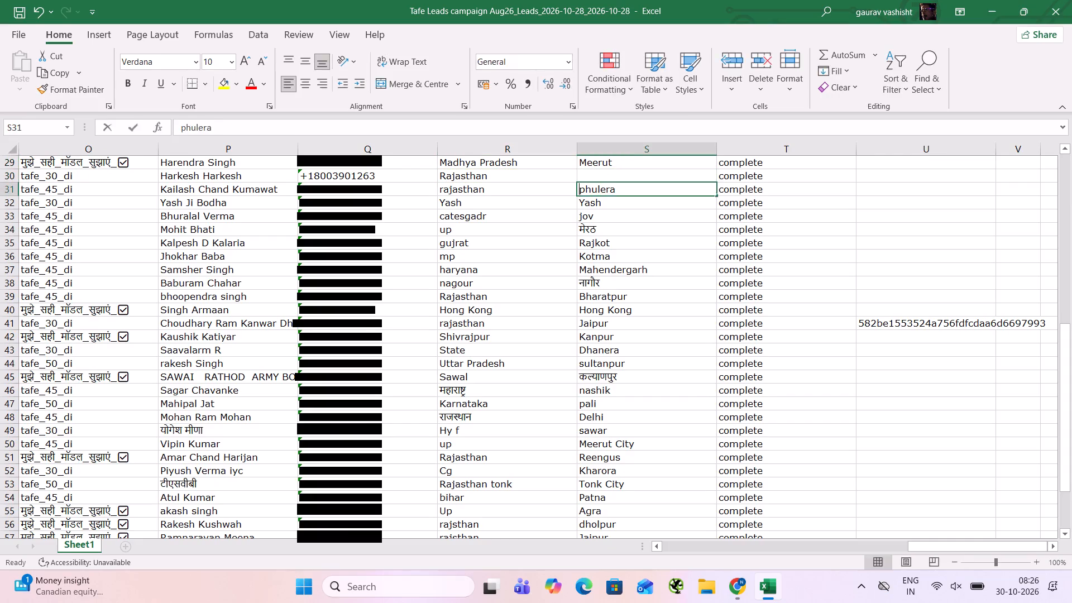
Copy Rajasthan from row 30 into the state cell of row 31.
{"action": "key", "text": "Left"}
{"action": "key", "text": "Up"}
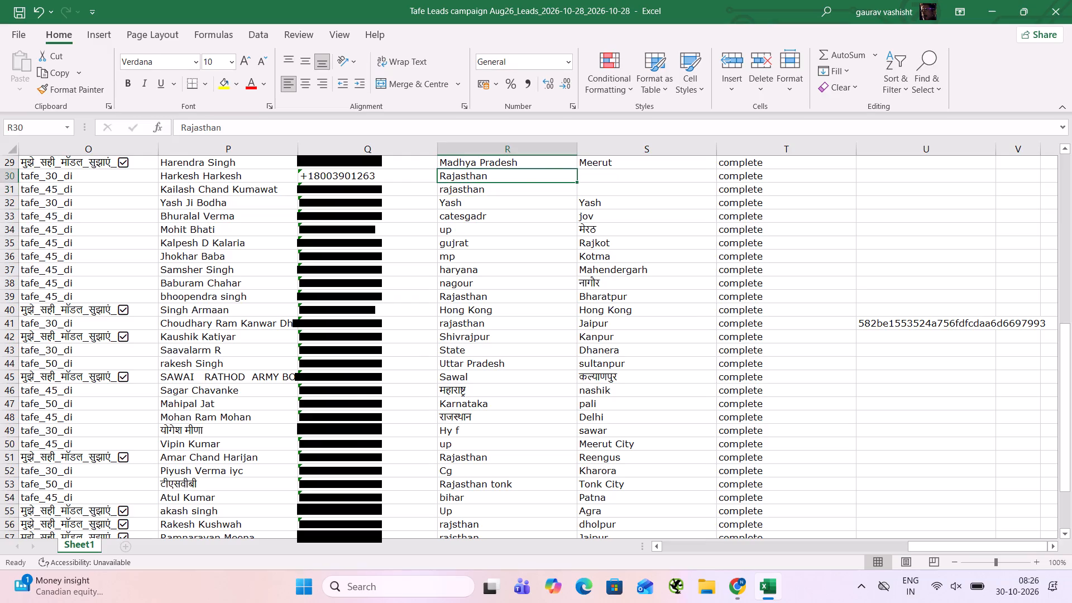
{"action": "key", "text": "ctrl+c"}
{"action": "key", "text": "Down"}
{"action": "key", "text": "ctrl+v"}
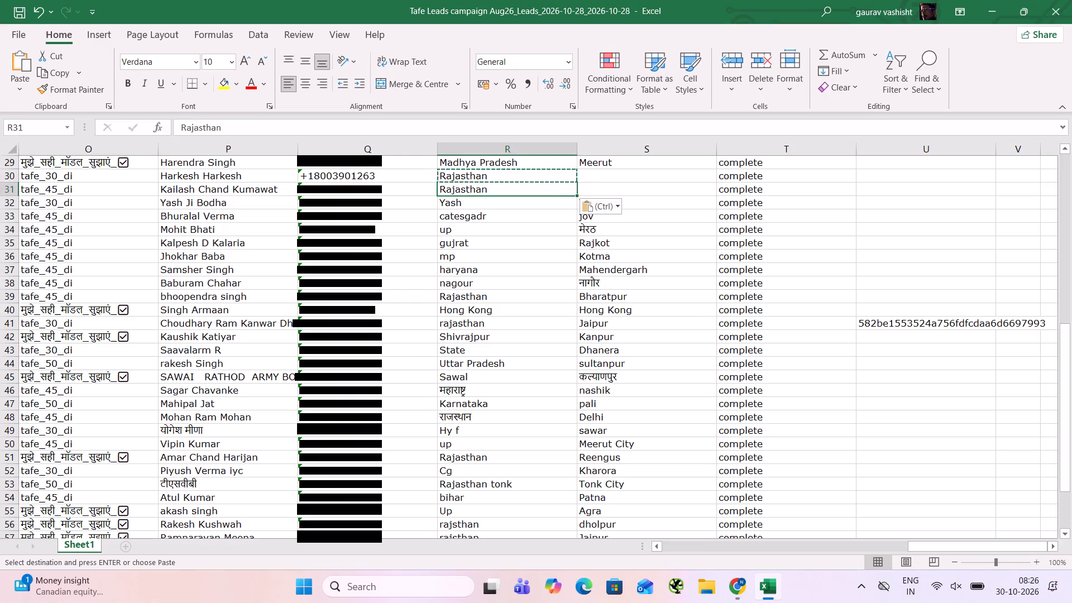
Clear the state and city entries in rows 32 and 33.
{"action": "key", "text": "Down"}
{"action": "key", "text": "BackSpace"}
{"action": "key", "text": "Right"}
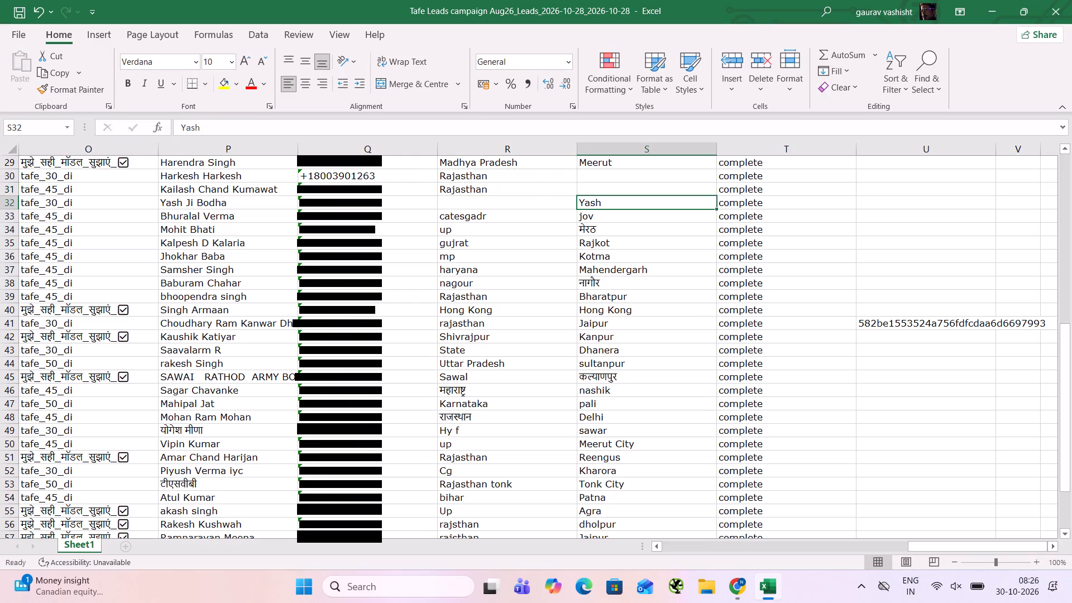
{"action": "key", "text": "BackSpace"}
{"action": "key", "text": "Down"}
{"action": "key", "text": "BackSpace"}
{"action": "key", "text": "Left"}
{"action": "key", "text": "BackSpace"}
Set the state in row 34 to Uttar Pradesh and in row 35 to Gujarat.
{"action": "key", "text": "Down"}
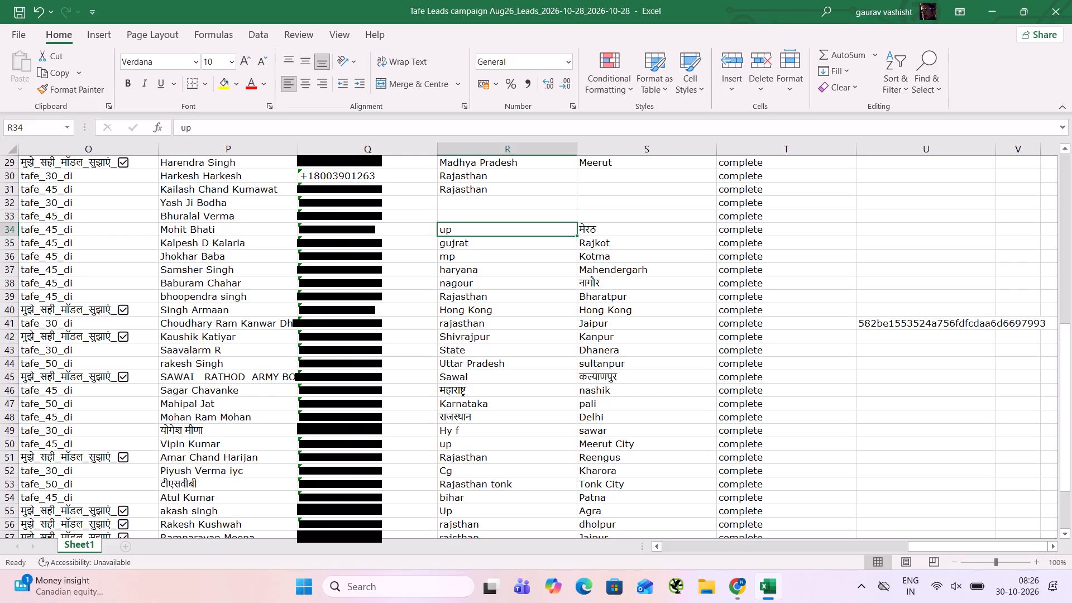
{"action": "key", "text": "shift+u"}
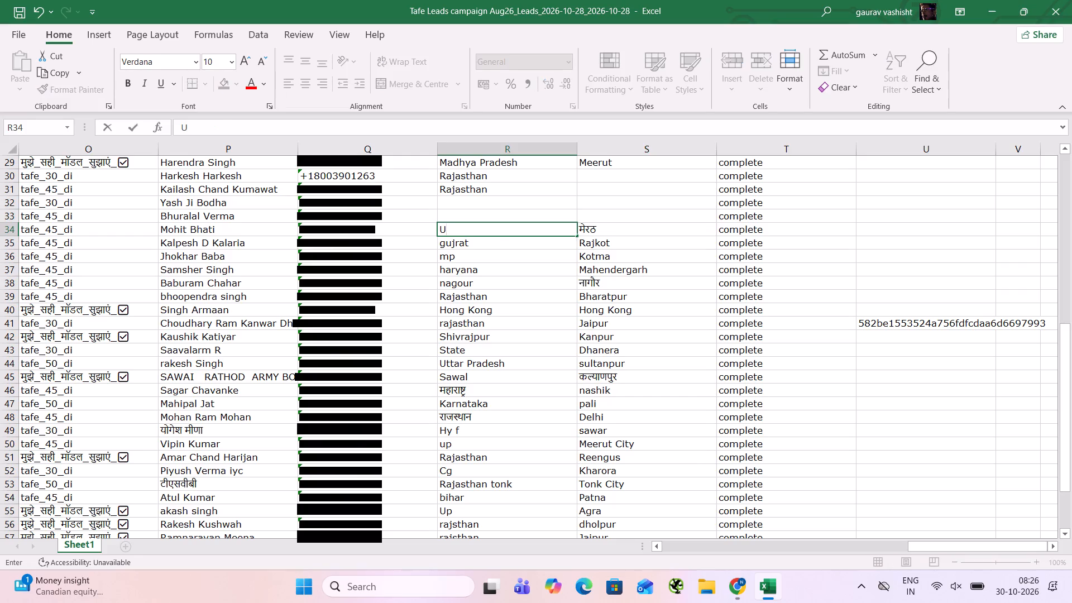
{"action": "type", "text": "tt"}
{"action": "key", "text": "Return"}
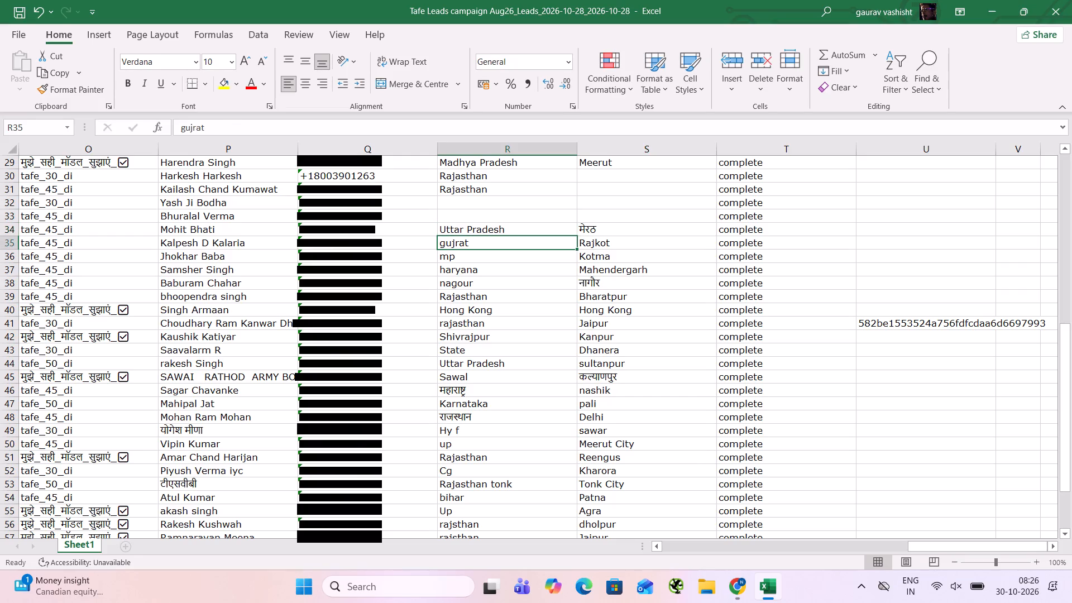
{"action": "type", "text": "Gujarat"}
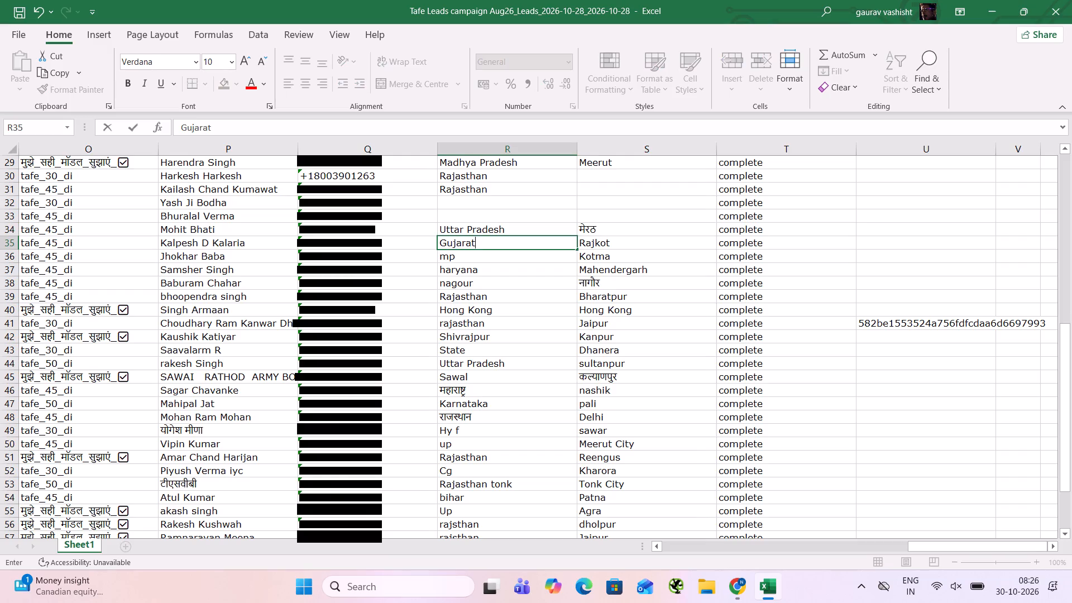
Replace the Hindi city entry in row 34 with Merrut.
{"action": "key", "text": "Right"}
{"action": "key", "text": "Up"}
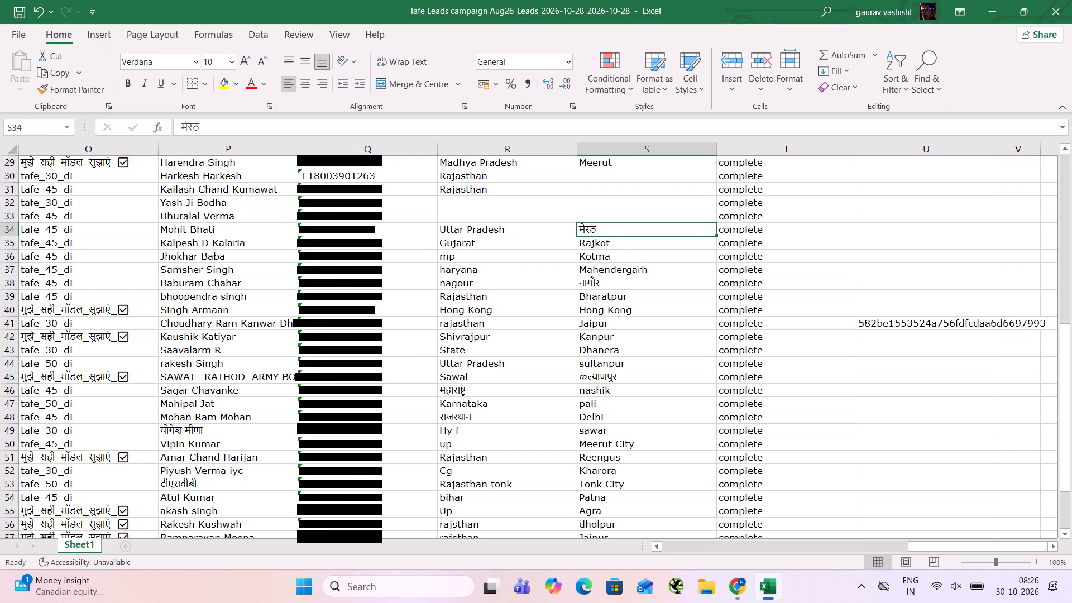
{"action": "type", "text": "Merr"}
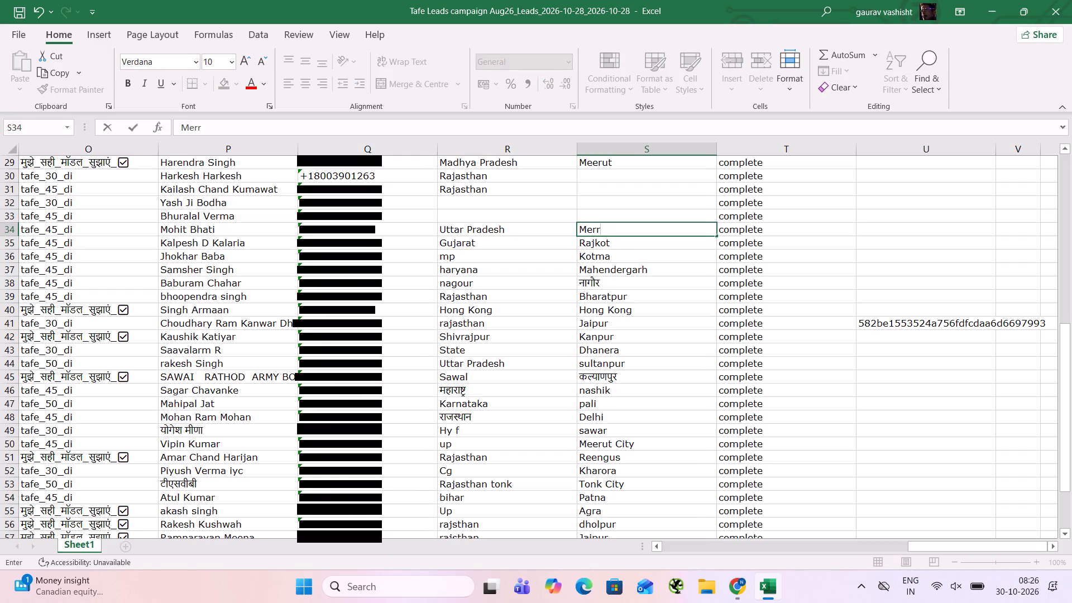
{"action": "type", "text": "ut"}
{"action": "key", "text": "Down"}
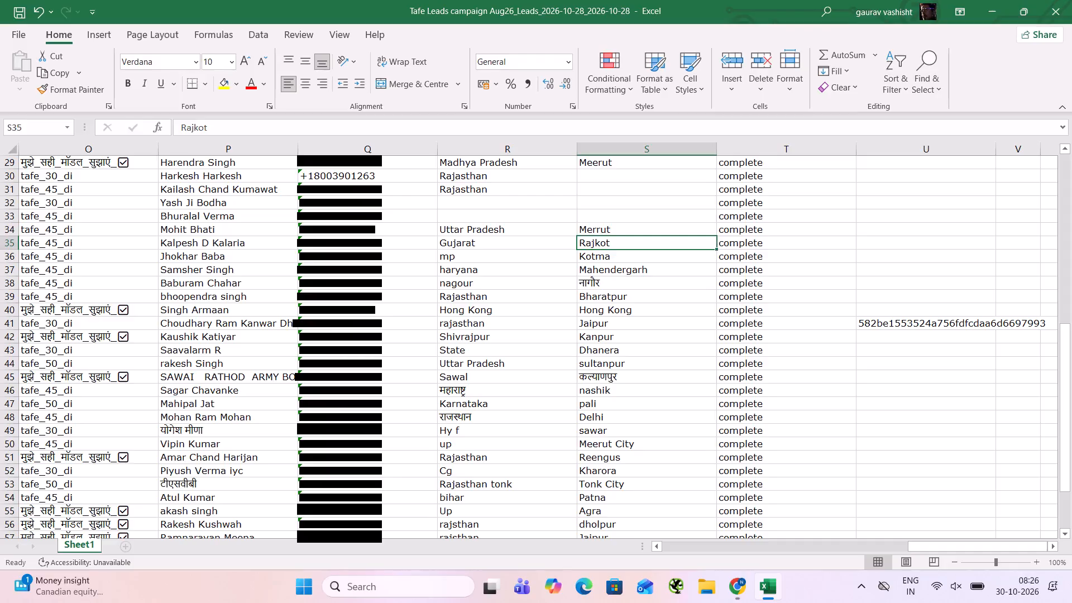
Replace the abbreviated state in row 36 with Madhya Pradesh.
{"action": "key", "text": "Left"}
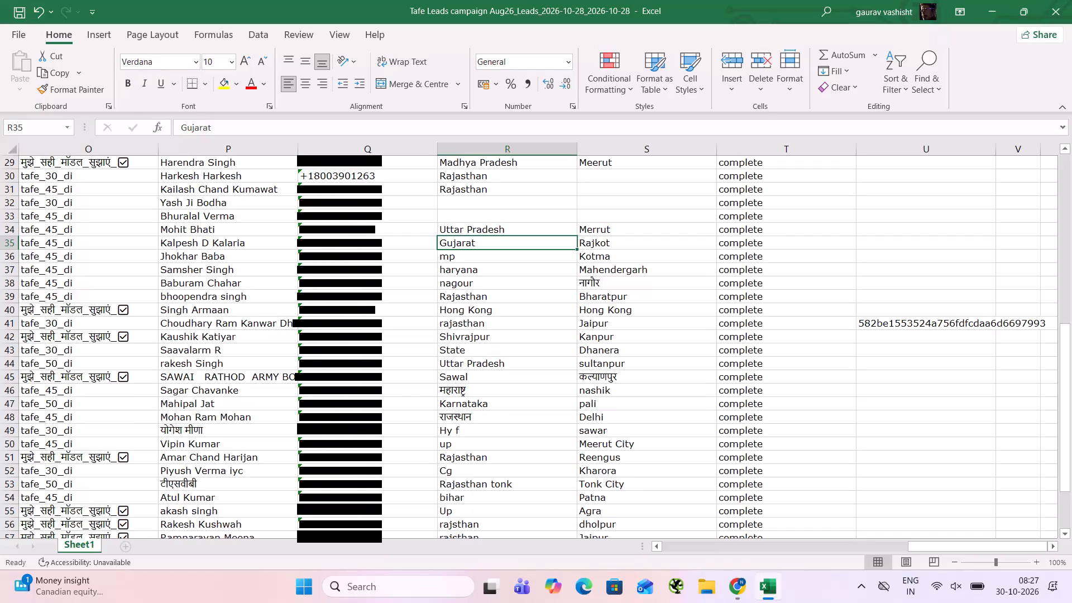
{"action": "key", "text": "Down"}
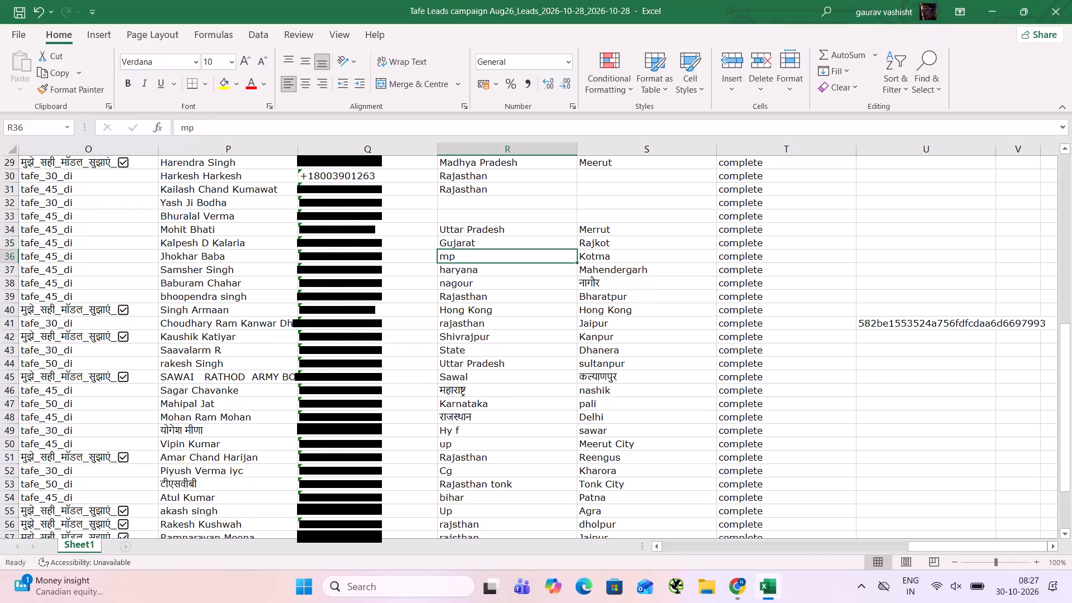
{"action": "type", "text": "Ma"}
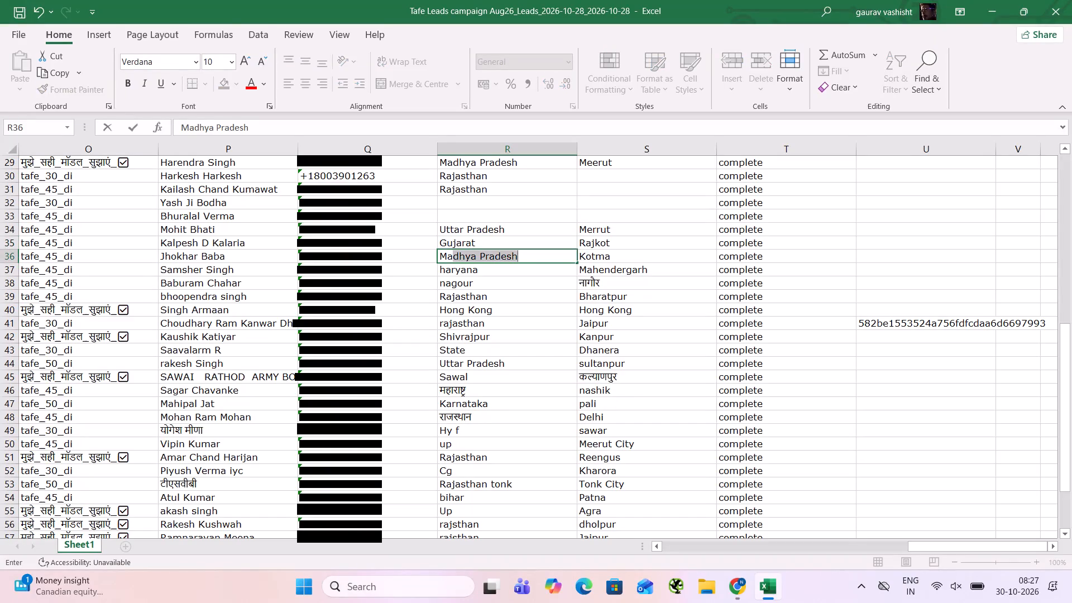
{"action": "key", "text": "d"}
{"action": "key", "text": "h"}
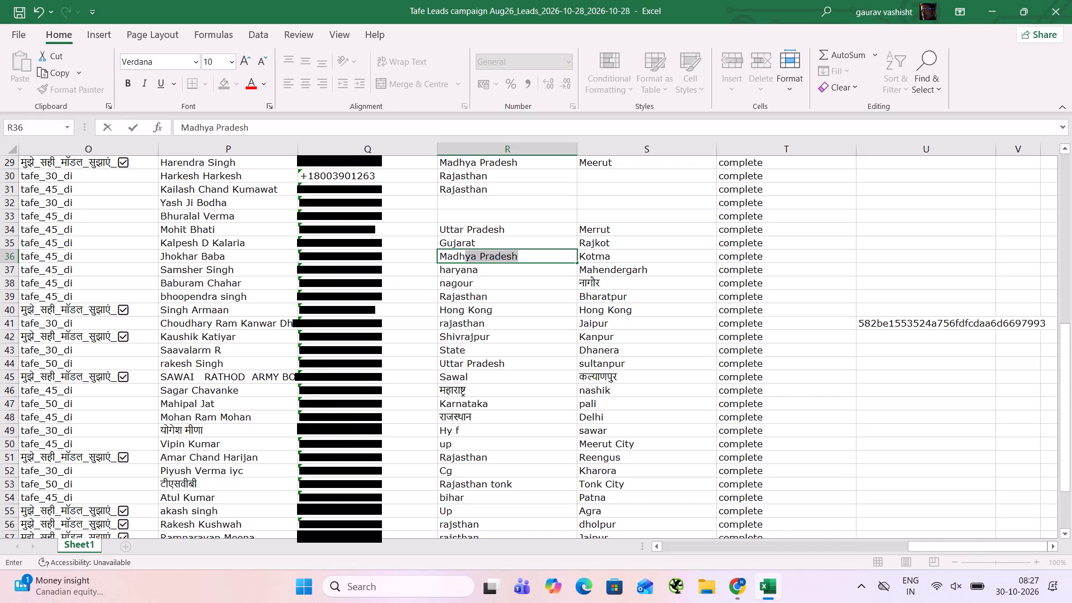
{"action": "key", "text": "backslash"}
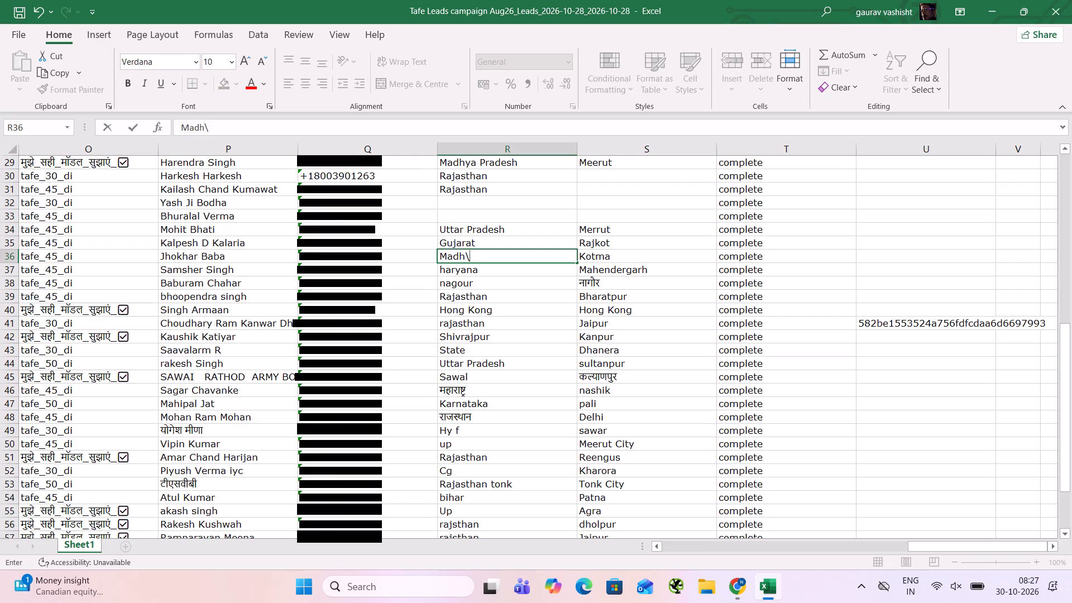
{"action": "key", "text": "BackSpace"}
{"action": "type", "text": "ya"}
{"action": "key", "text": "space"}
{"action": "key", "text": "Return"}
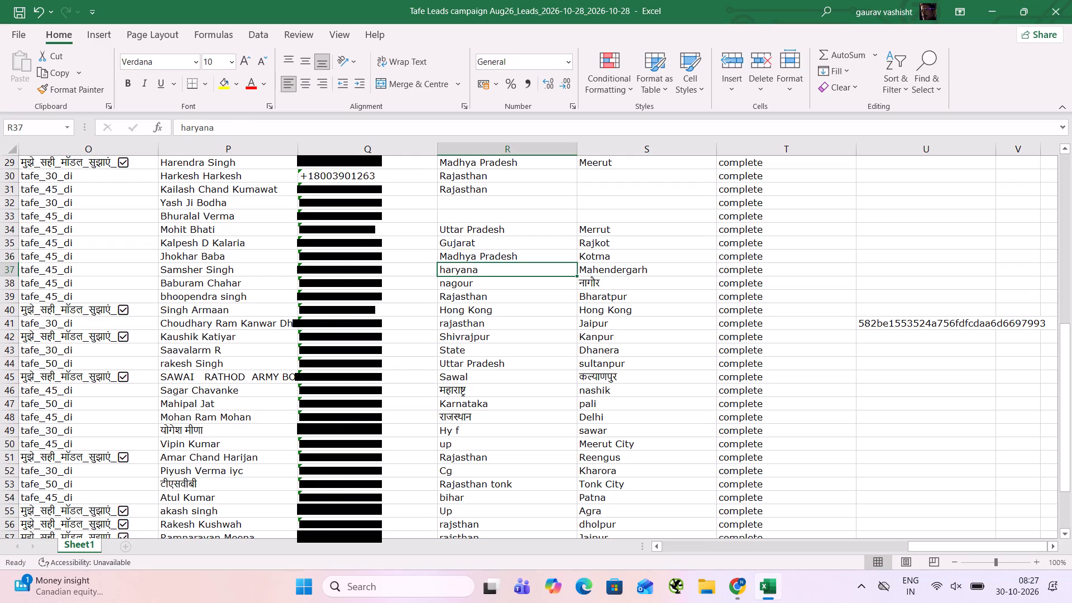
Clear the Hindi city entry in row 38.
{"action": "key", "text": "Right"}
{"action": "key", "text": "Down"}
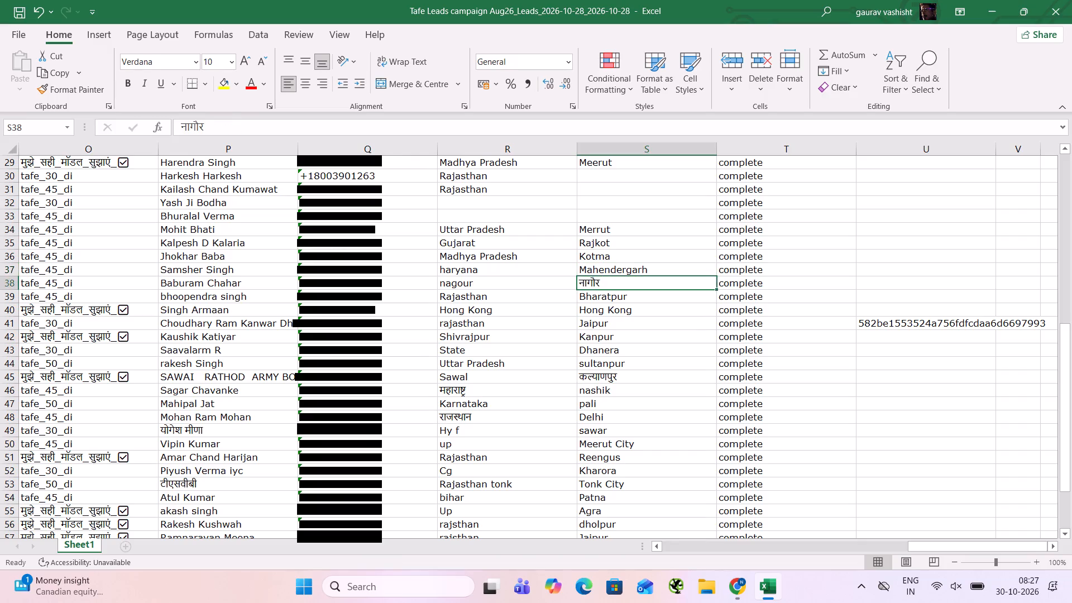
{"action": "key", "text": "BackSpace"}
Set the state in row 37 to Haryana and in row 38 to Rajasthan.
{"action": "key", "text": "Left"}
{"action": "key", "text": "Up"}
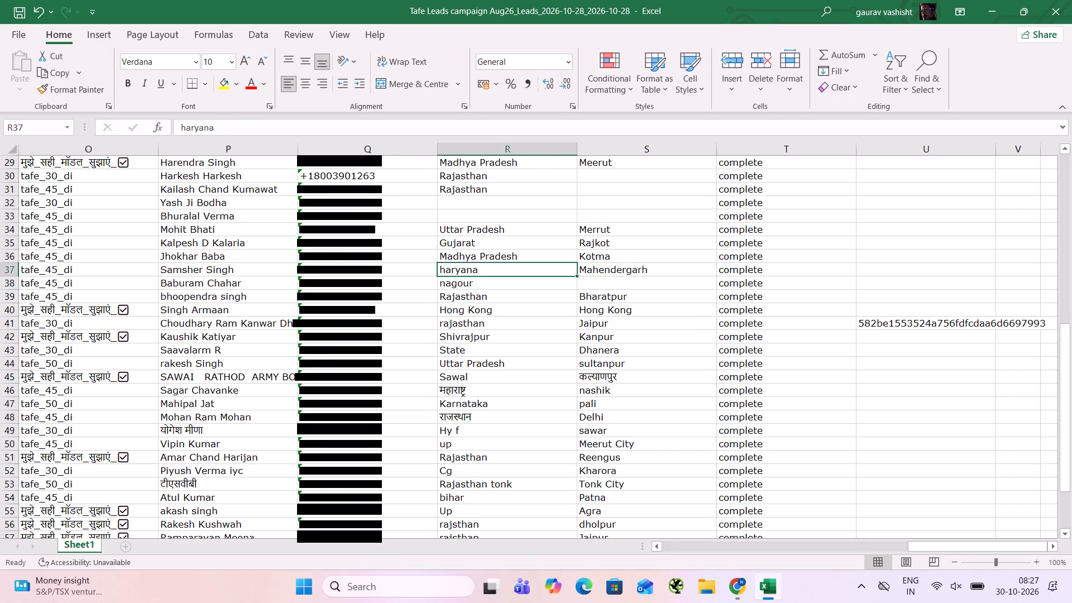
{"action": "type", "text": "Haryana"}
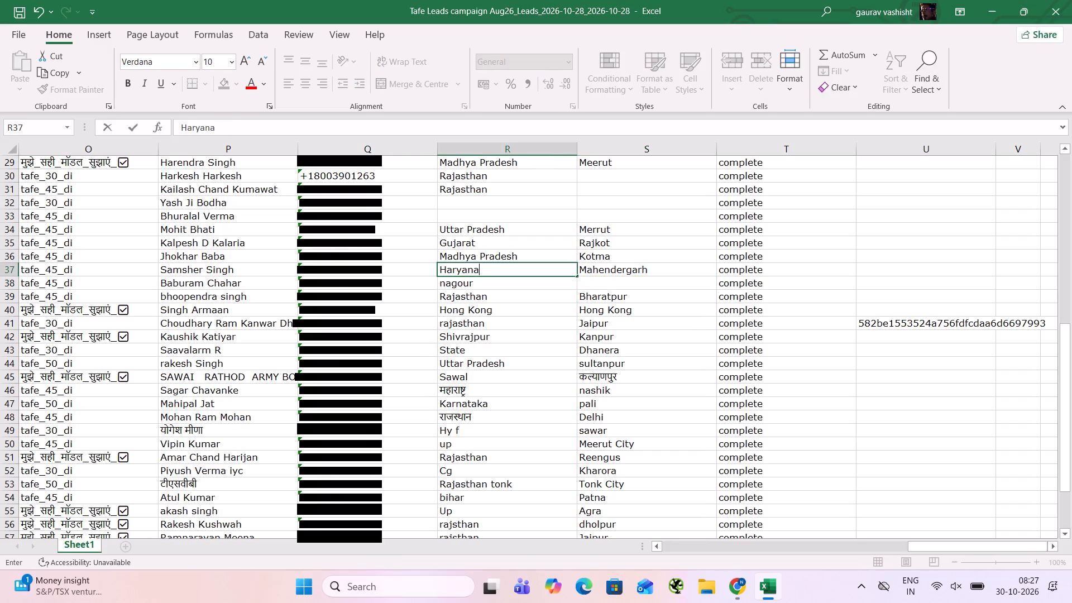
{"action": "key", "text": "Down"}
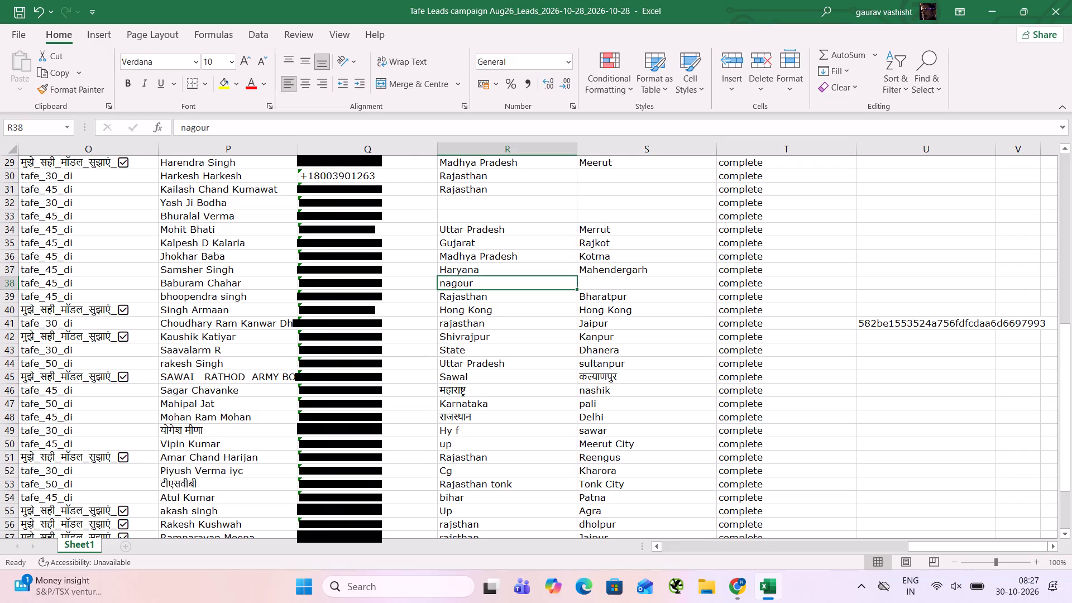
{"action": "type", "text": "Rajasthan"}
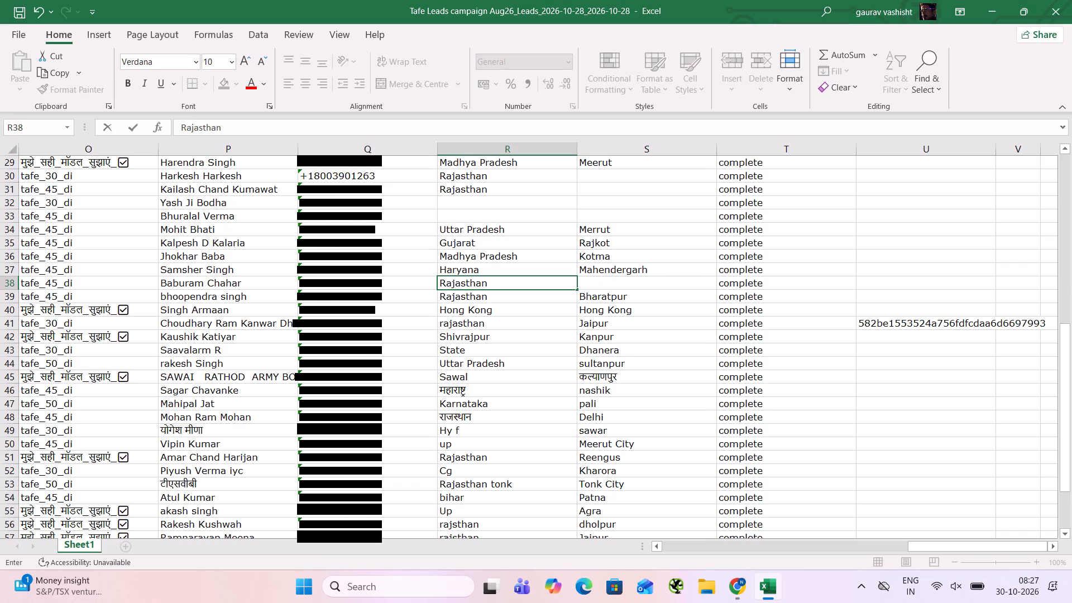
{"action": "key", "text": "Down"}
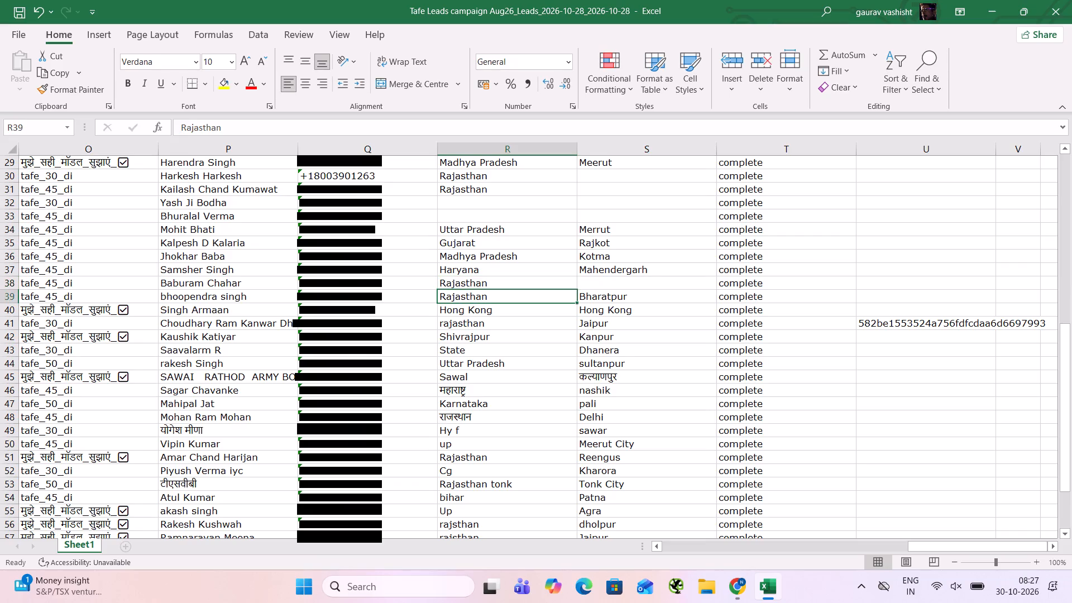
Clear the Hong Kong entries from the state and city cells of row 40.
{"action": "key", "text": "Down"}
{"action": "key", "text": "BackSpace"}
{"action": "key", "text": "Right"}
{"action": "key", "text": "BackSpace"}
Copy Rajasthan from row 39 into the state cell of row 41.
{"action": "key", "text": "Down"}
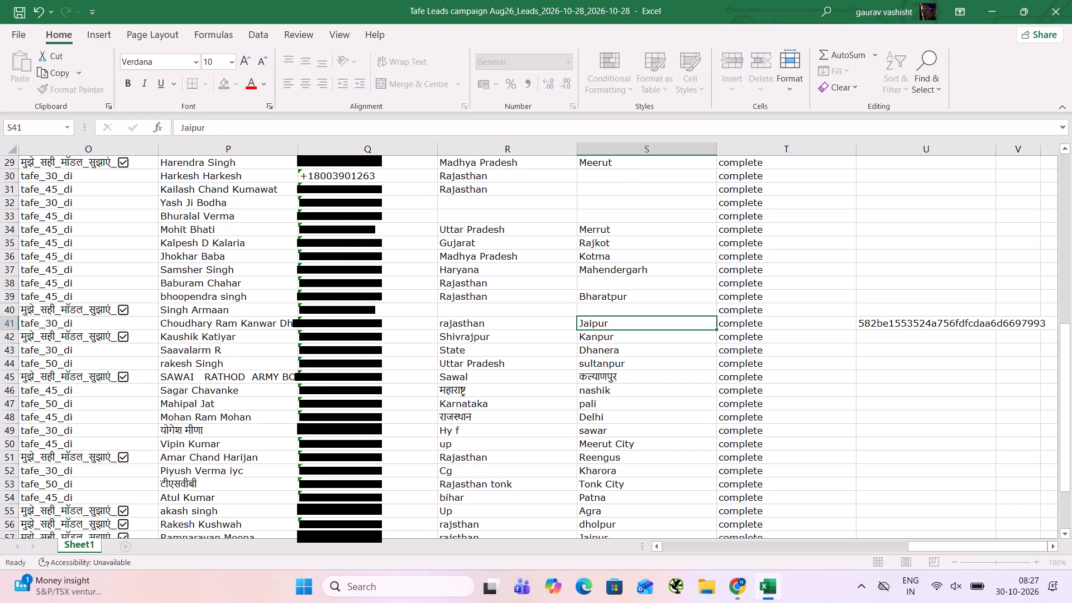
{"action": "key", "text": "Left"}
{"action": "key", "text": "Up"}
{"action": "key", "text": "Up"}
{"action": "key", "text": "ctrl+c"}
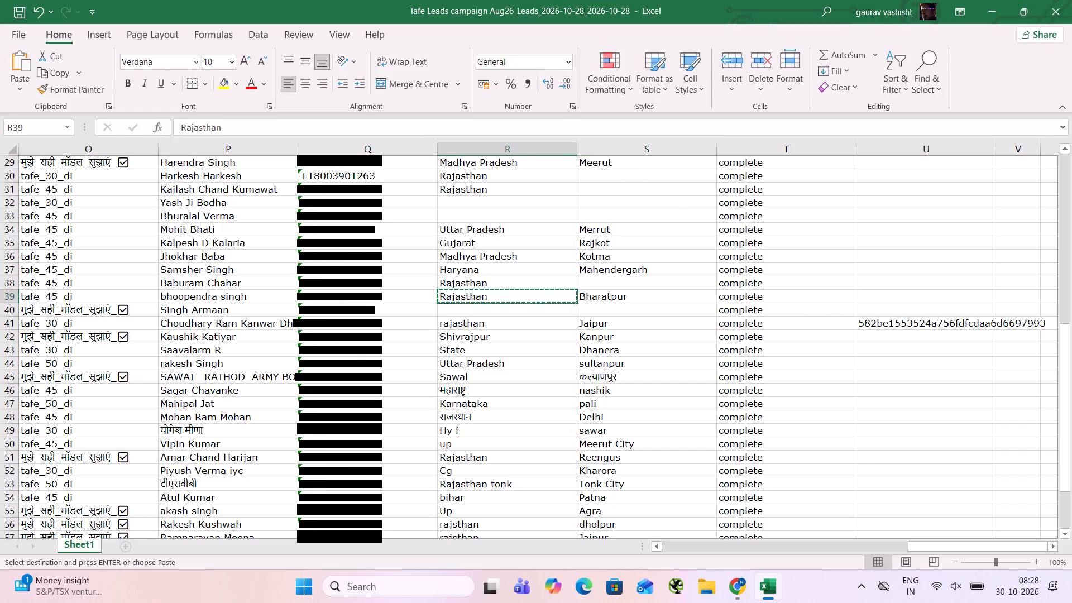
{"action": "key", "text": "Down"}
{"action": "key", "text": "Down"}
{"action": "key", "text": "ctrl+v"}
Set the state in row 42 to Uttar Pradesh and fill it down into row 43.
{"action": "key", "text": "Down"}
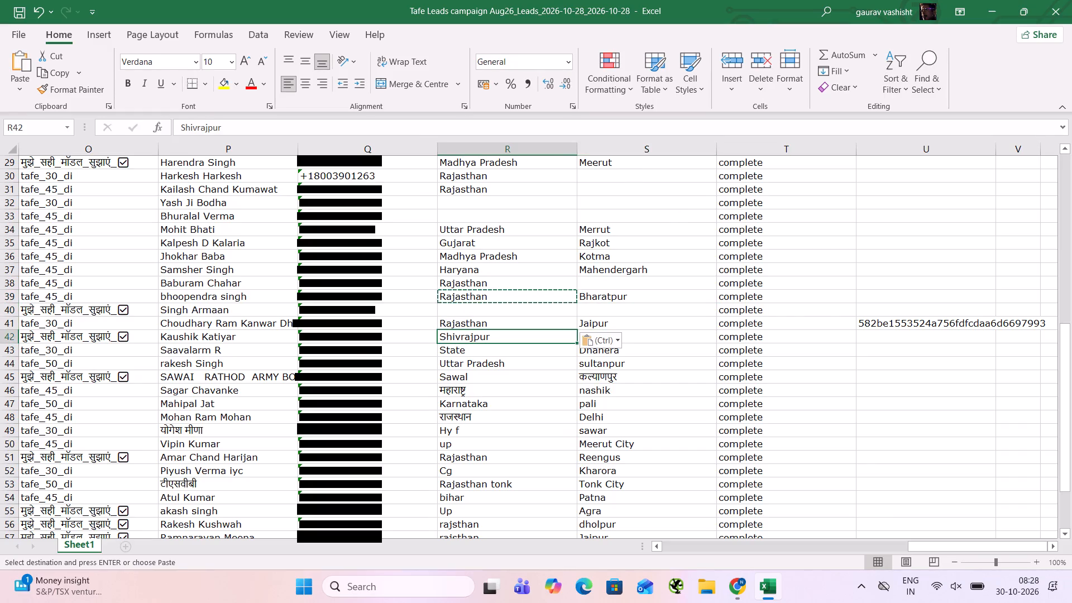
{"action": "type", "text": "Utt"}
{"action": "key", "text": "Return"}
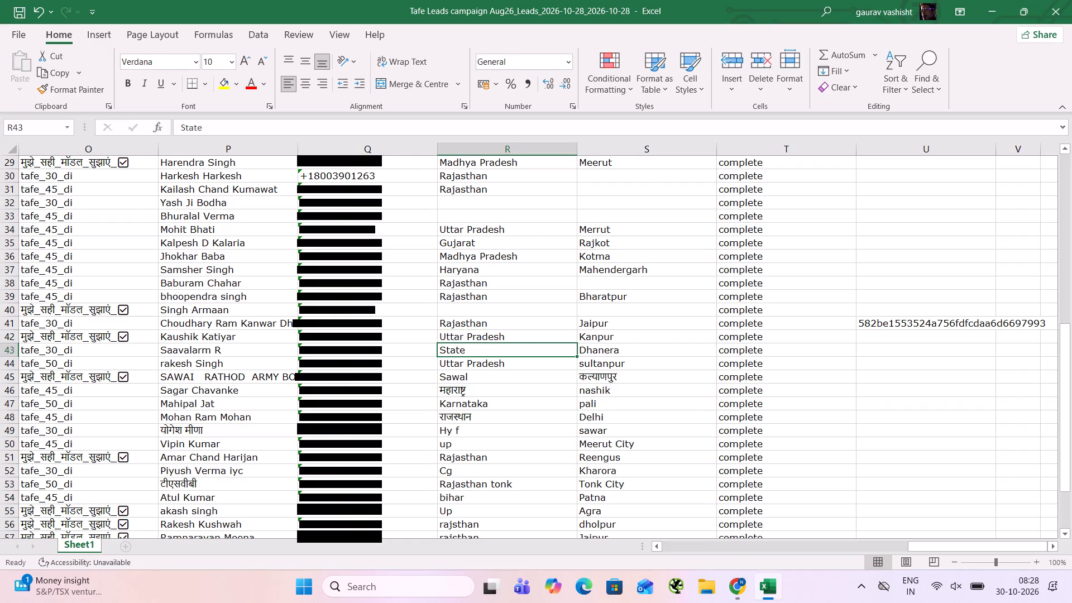
{"action": "key", "text": "ctrl+d"}
Look through the remaining state and city entries down past the last lead, and return to row 44.
{"action": "key", "text": "Down"}
{"action": "key", "text": "Down"}
{"action": "key", "text": "Down"}
{"action": "key", "text": "Down"}
{"action": "key", "text": "Down"}
{"action": "key", "text": "Down"}
{"action": "key", "text": "Down"}
{"action": "key", "text": "Down"}
{"action": "key", "text": "Down"}
{"action": "key", "text": "Down"}
{"action": "key", "text": "Down"}
{"action": "key", "text": "Down"}
{"action": "key", "text": "Down"}
{"action": "key", "text": "Down"}
{"action": "key", "text": "Down"}
{"action": "key", "text": "Down"}
{"action": "key", "text": "Down"}
{"action": "key", "text": "Down"}
{"action": "key", "text": "Down"}
{"action": "key", "text": "Down"}
{"action": "key", "text": "Down"}
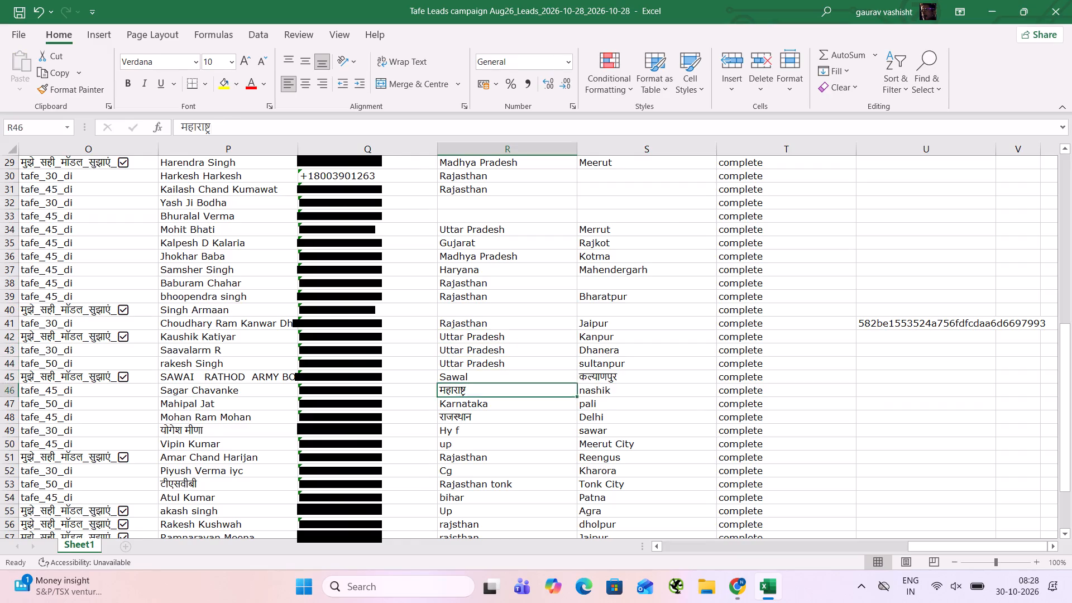
{"action": "key", "text": "Up"}
{"action": "key", "text": "Up"}
{"action": "key", "text": "Up"}
{"action": "key", "text": "Up"}
{"action": "key", "text": "Up"}
{"action": "key", "text": "Up"}
{"action": "key", "text": "Up"}
{"action": "key", "text": "Up"}
{"action": "key", "text": "Up"}
{"action": "key", "text": "Up"}
{"action": "key", "text": "Up"}
{"action": "key", "text": "Up"}
{"action": "key", "text": "Up"}
{"action": "key", "text": "Up"}
{"action": "key", "text": "Up"}
{"action": "key", "text": "Up"}
{"action": "key", "text": "Up"}
{"action": "key", "text": "Up"}
{"action": "key", "text": "Up"}
{"action": "key", "text": "Up"}
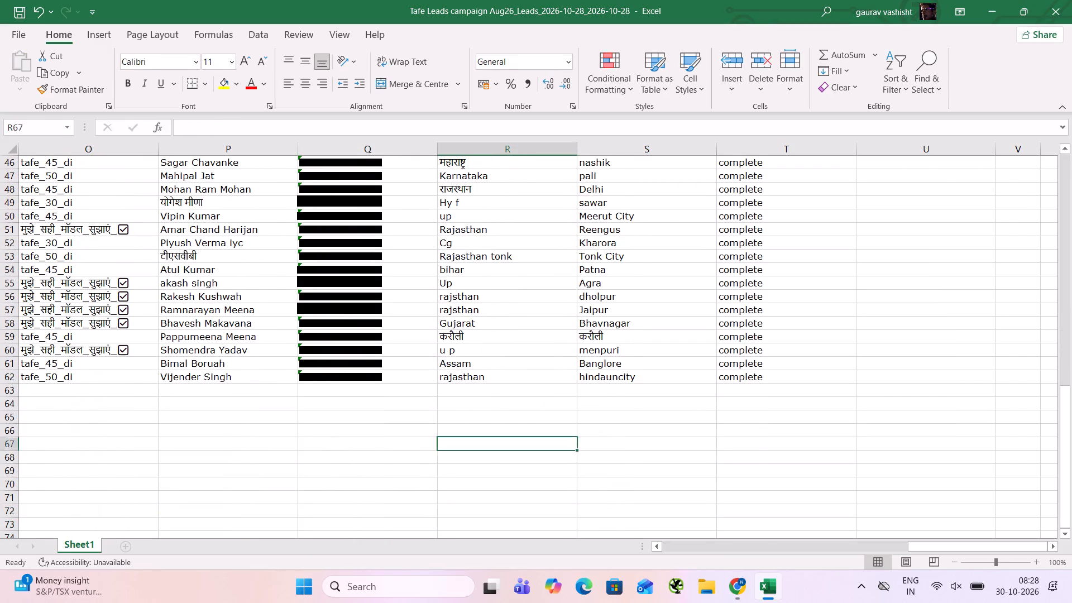
{"action": "key", "text": "Down"}
{"action": "key", "text": "Down"}
{"action": "key", "text": "Down"}
{"action": "key", "text": "Down"}
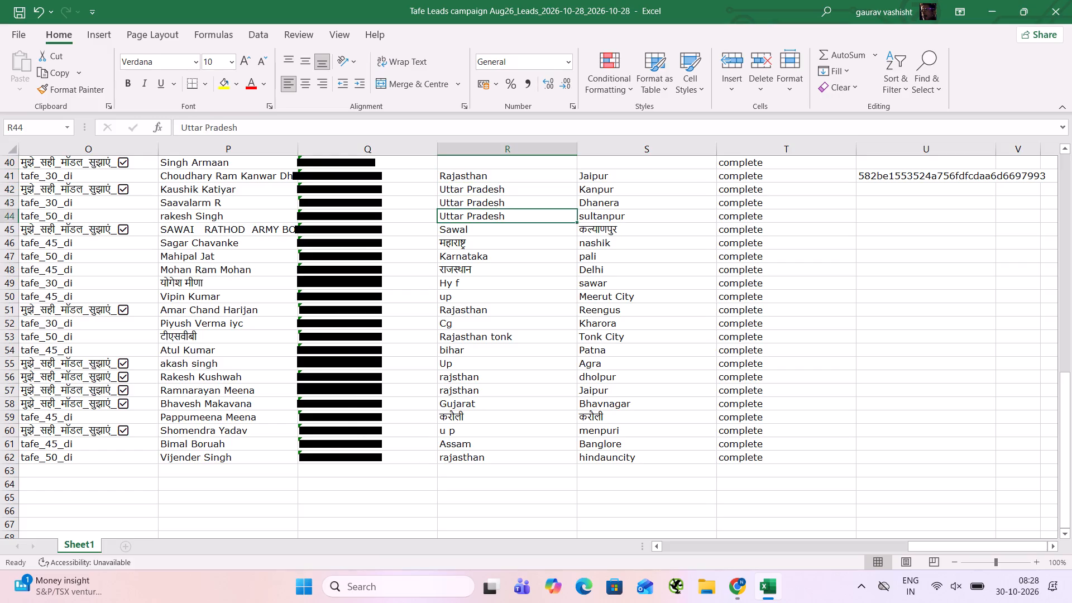
Clear the state and city entries in row 45.
{"action": "key", "text": "Down"}
{"action": "key", "text": "BackSpace"}
{"action": "key", "text": "Right"}
{"action": "key", "text": "BackSpace"}
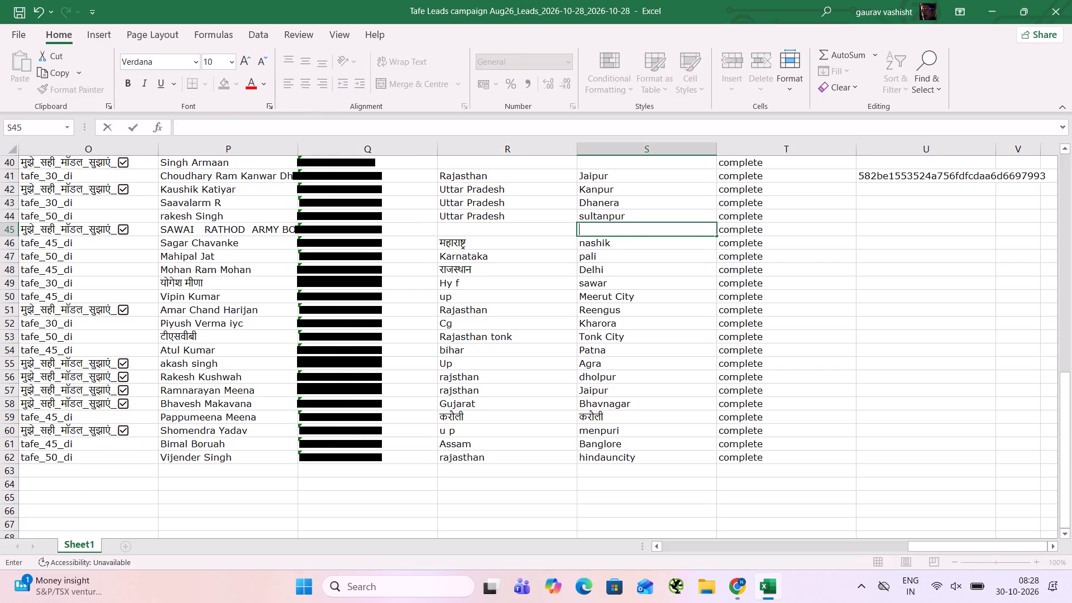
Set the state in row 46 to Maharashtra and its city to Nasik.
{"action": "key", "text": "Left"}
{"action": "key", "text": "Down"}
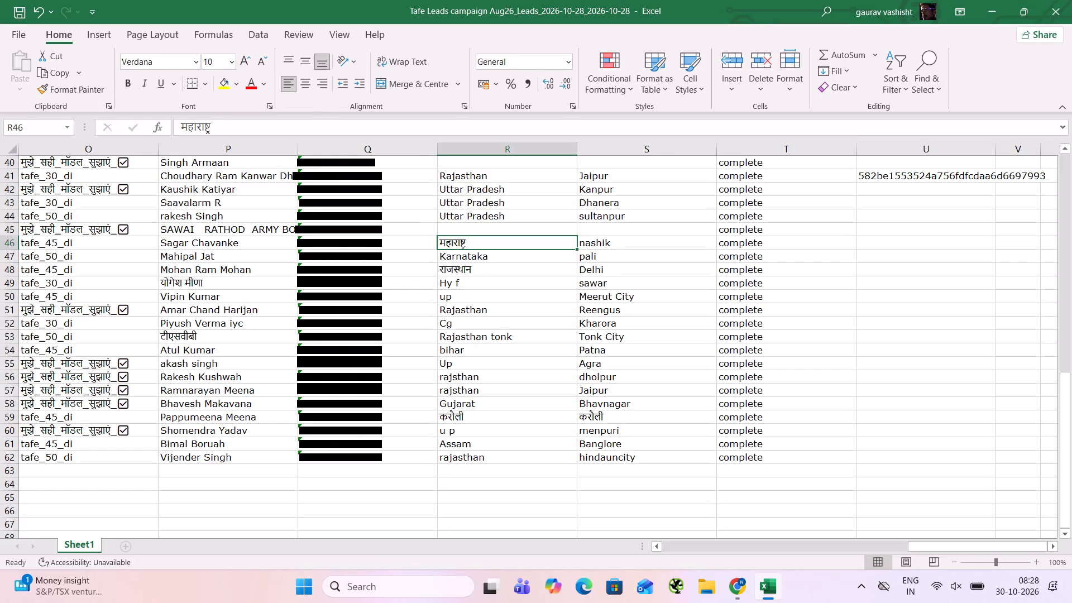
{"action": "type", "text": "Maha"}
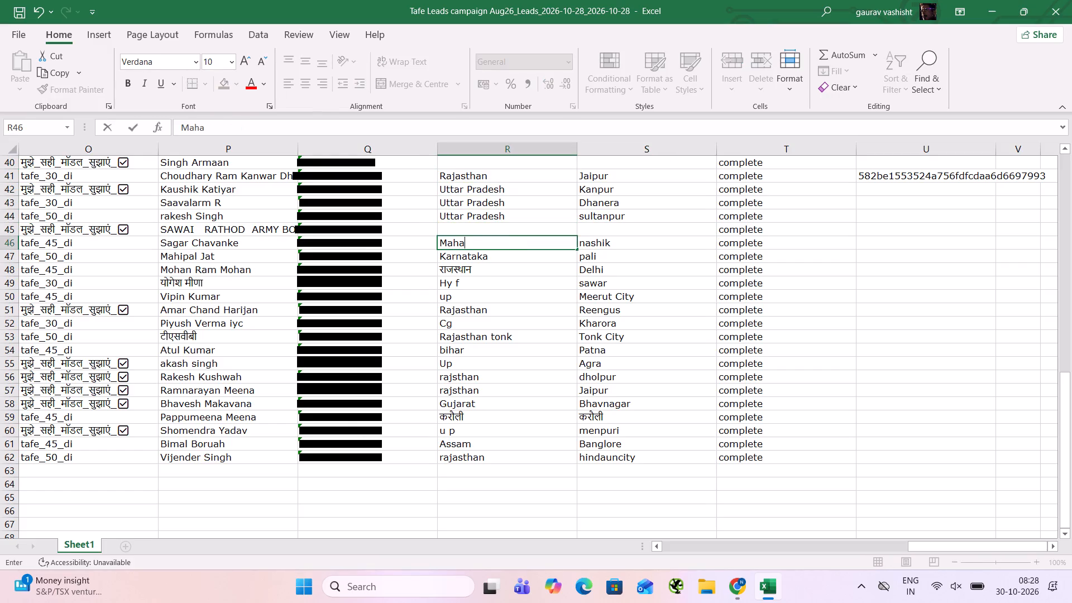
{"action": "type", "text": "rashtra"}
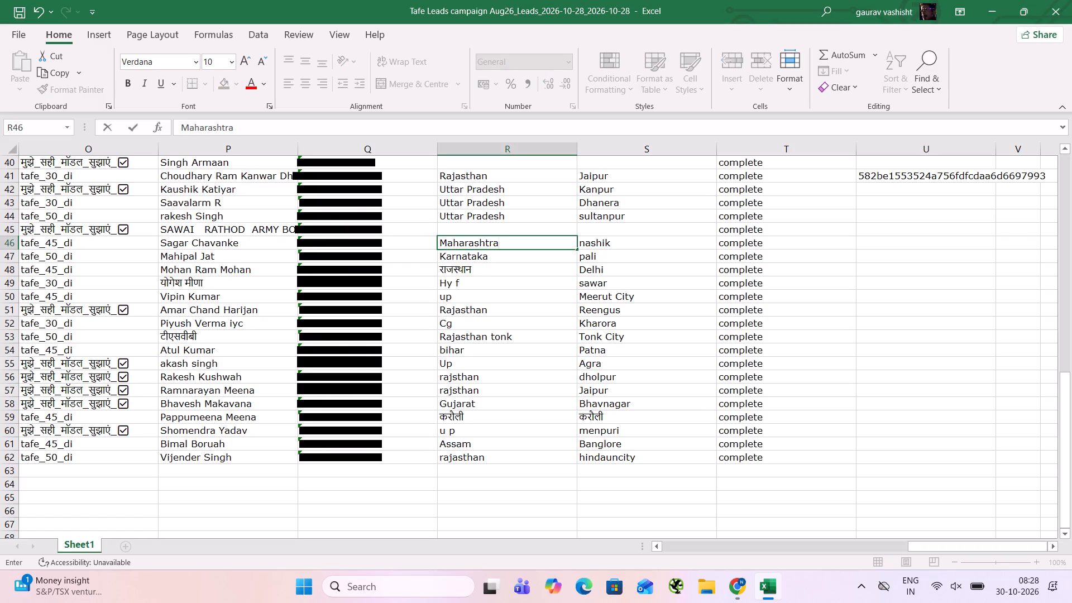
{"action": "key", "text": "Insert"}
{"action": "key", "text": "Right"}
{"action": "type", "text": "Nasik"}
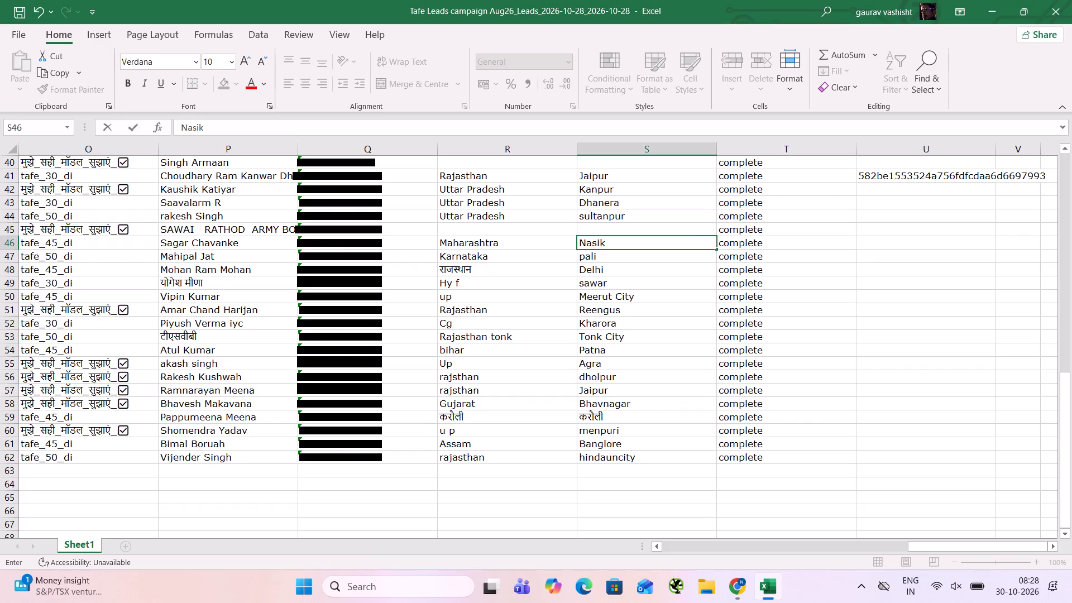
Clear the city entry in row 47.
{"action": "key", "text": "Down"}
{"action": "key", "text": "BackSpace"}
{"action": "key", "text": "Left"}
{"action": "key", "text": "Down"}
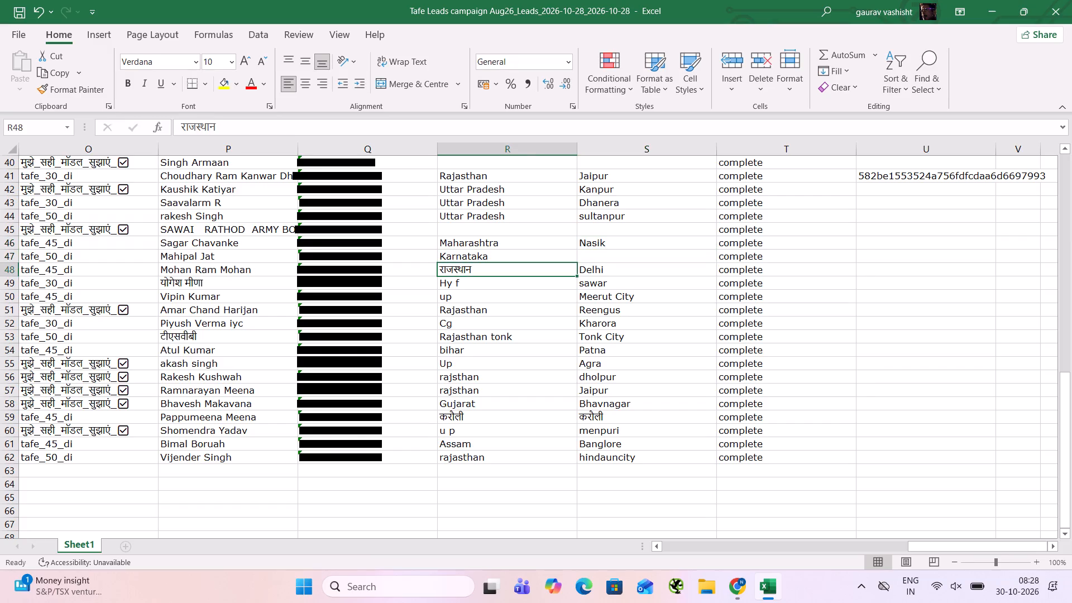
Replace the state in row 48 with Rajasthan, copied from row 41.
{"action": "key", "text": "BackSpace"}
{"action": "key", "text": "Up"}
{"action": "key", "text": "Up"}
{"action": "key", "text": "Up"}
{"action": "key", "text": "Up"}
{"action": "key", "text": "Up"}
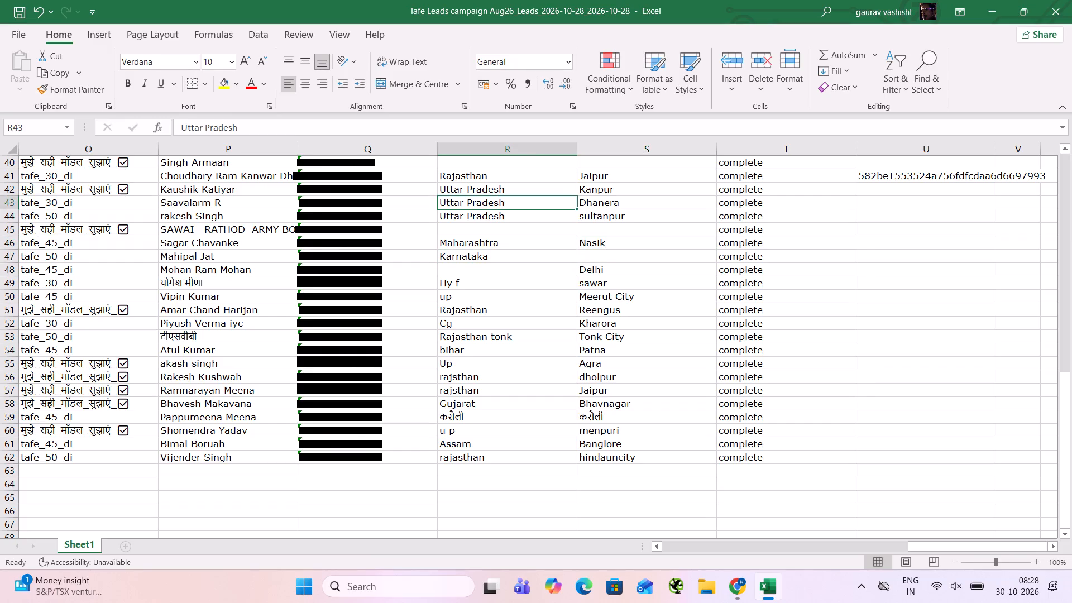
{"action": "key", "text": "Up"}
{"action": "key", "text": "Up"}
{"action": "key", "text": "ctrl+c"}
{"action": "key", "text": "Down"}
{"action": "key", "text": "Down"}
{"action": "key", "text": "Down"}
{"action": "key", "text": "Down"}
{"action": "key", "text": "Down"}
{"action": "key", "text": "Down"}
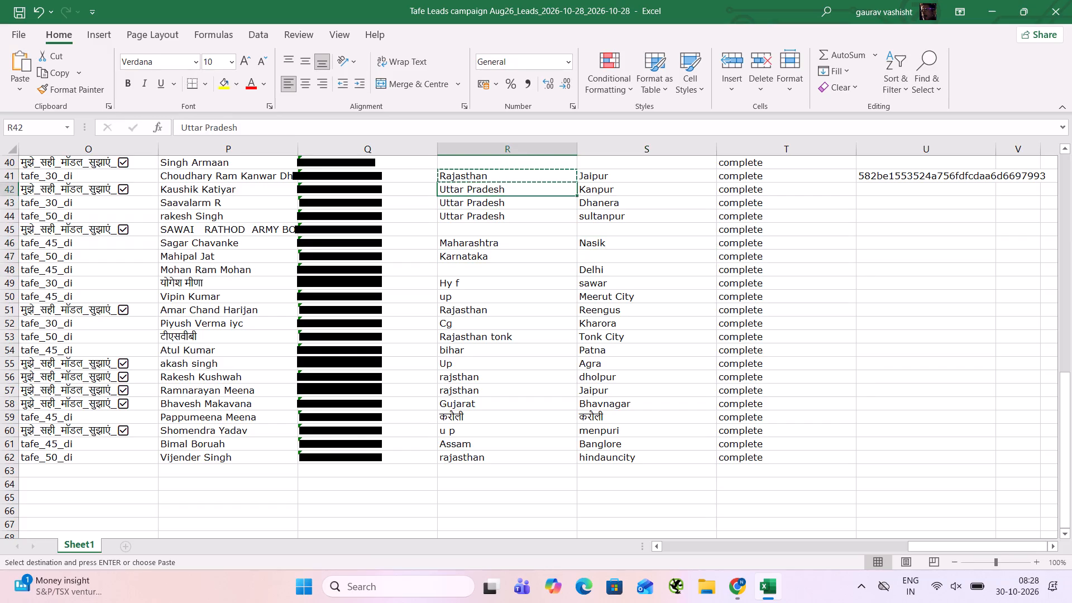
{"action": "key", "text": "Down"}
{"action": "key", "text": "ctrl+v"}
Clear the city entries in rows 48 and 49.
{"action": "key", "text": "Right"}
{"action": "key", "text": "BackSpace"}
{"action": "key", "text": "Down"}
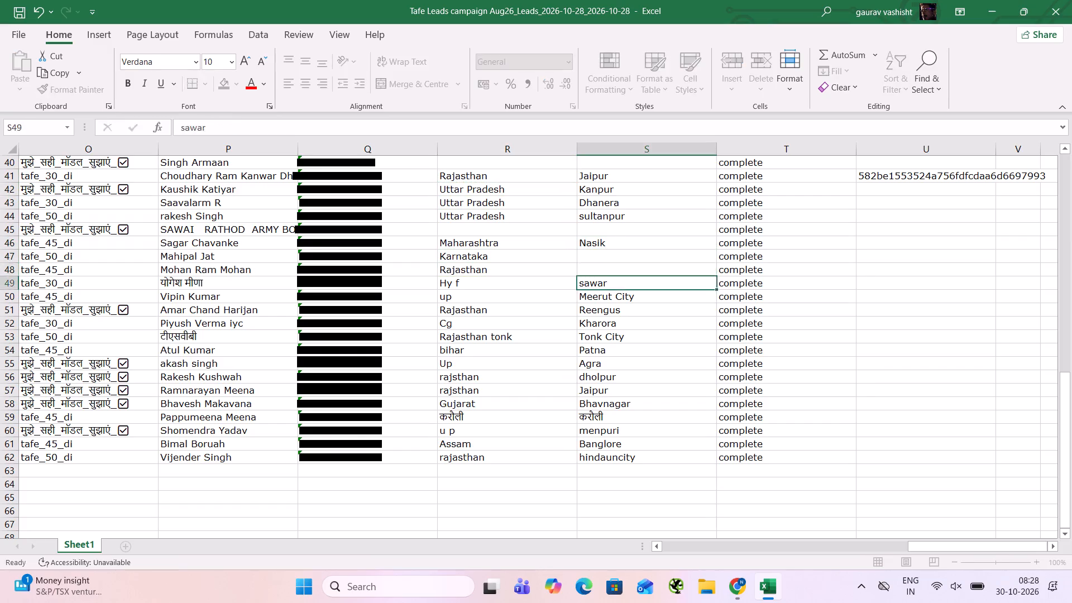
{"action": "key", "text": "BackSpace"}
Set the states in rows 49 and 50 to Uttar Pradesh, copied from row 43.
{"action": "key", "text": "Left"}
{"action": "key", "text": "Up"}
{"action": "key", "text": "Up"}
{"action": "key", "text": "Up"}
{"action": "key", "text": "Up"}
{"action": "key", "text": "Up"}
{"action": "key", "text": "Up"}
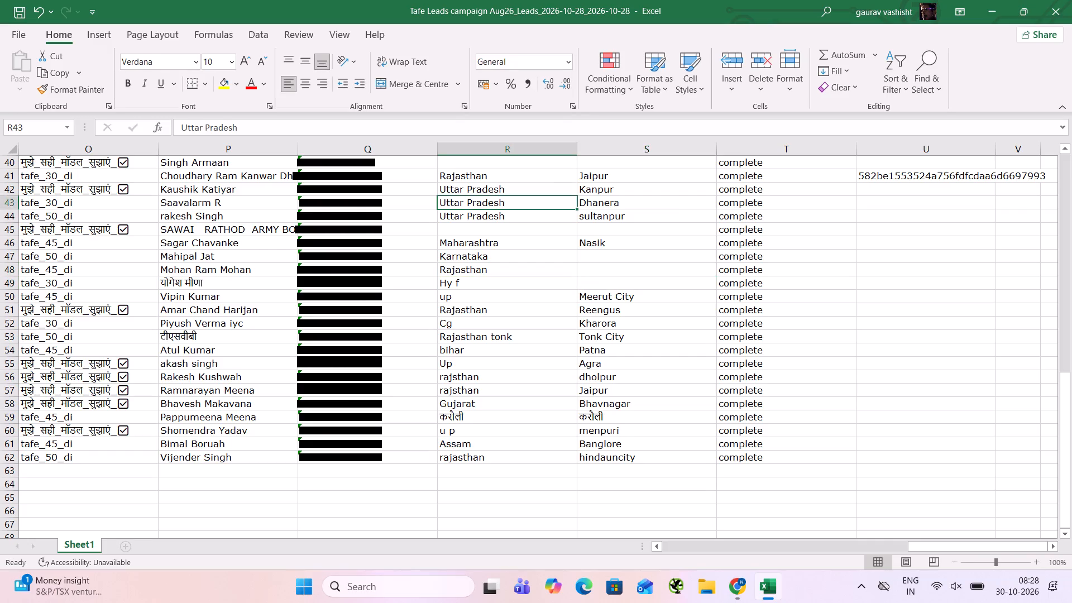
{"action": "key", "text": "ctrl+c"}
{"action": "key", "text": "Down"}
{"action": "key", "text": "Down"}
{"action": "key", "text": "Down"}
{"action": "key", "text": "Down"}
{"action": "key", "text": "Down"}
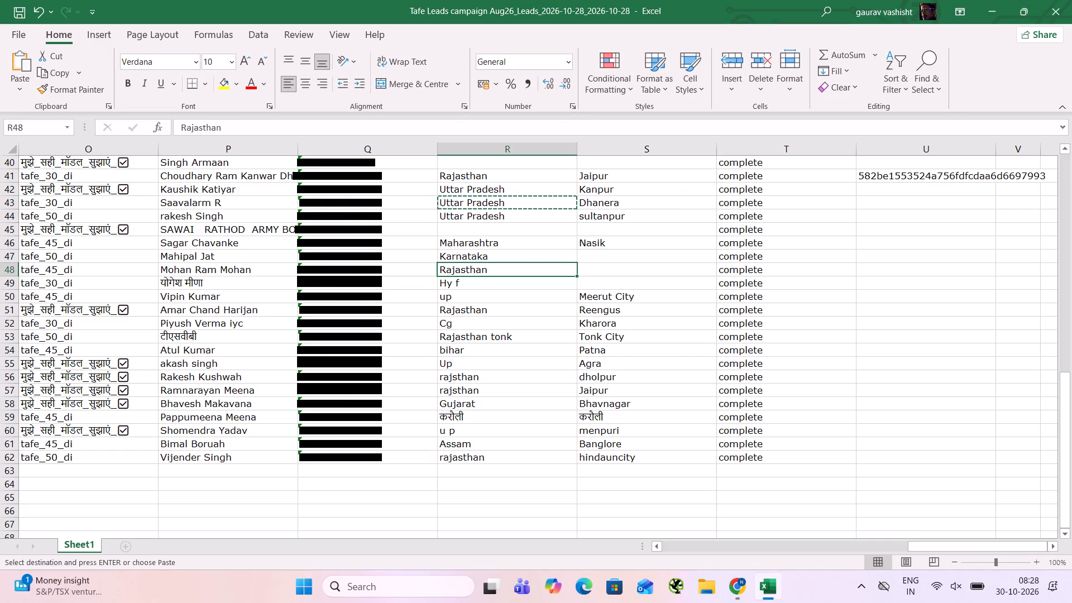
{"action": "key", "text": "Down"}
{"action": "key", "text": "ctrl+v"}
{"action": "key", "text": "Down"}
{"action": "key", "text": "ctrl+v"}
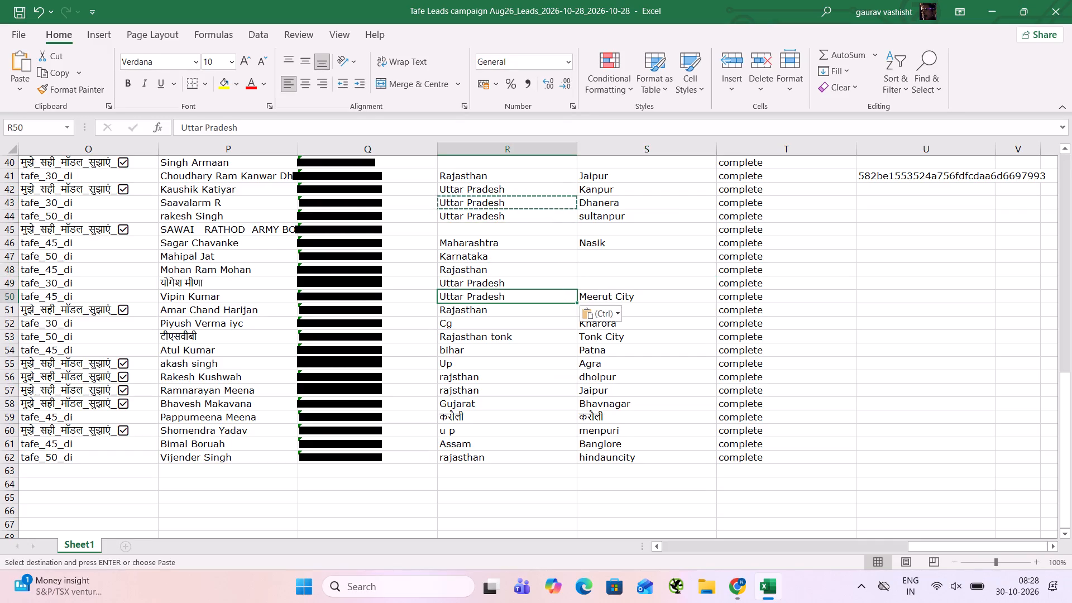
Set the state in row 52 to Chattisgarh.
{"action": "key", "text": "Down"}
{"action": "key", "text": "Down"}
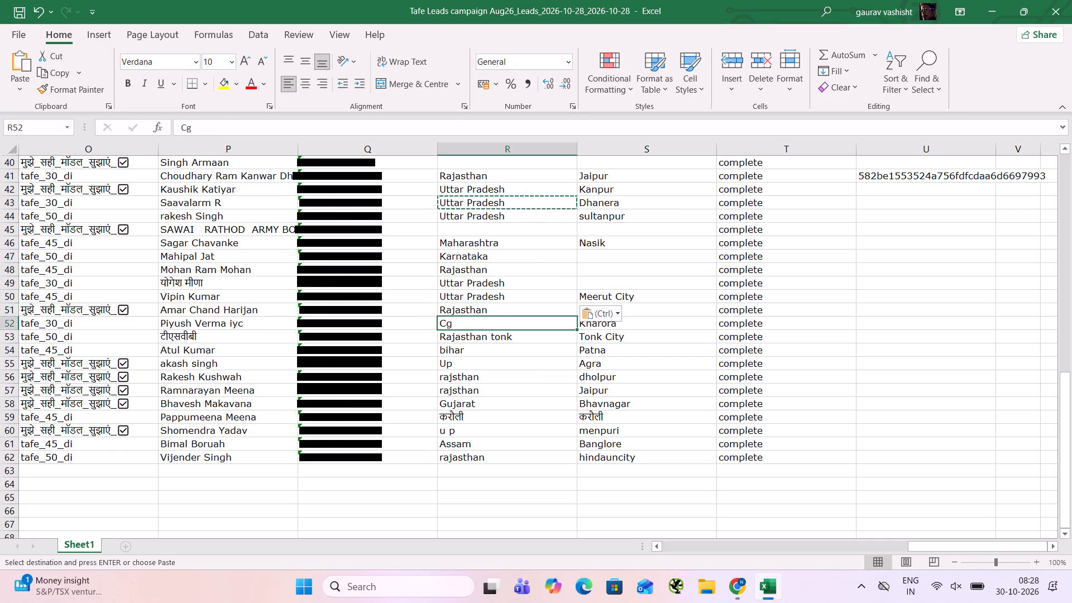
{"action": "type", "text": "Chatt"}
{"action": "type", "text": "isga"}
{"action": "type", "text": "rh"}
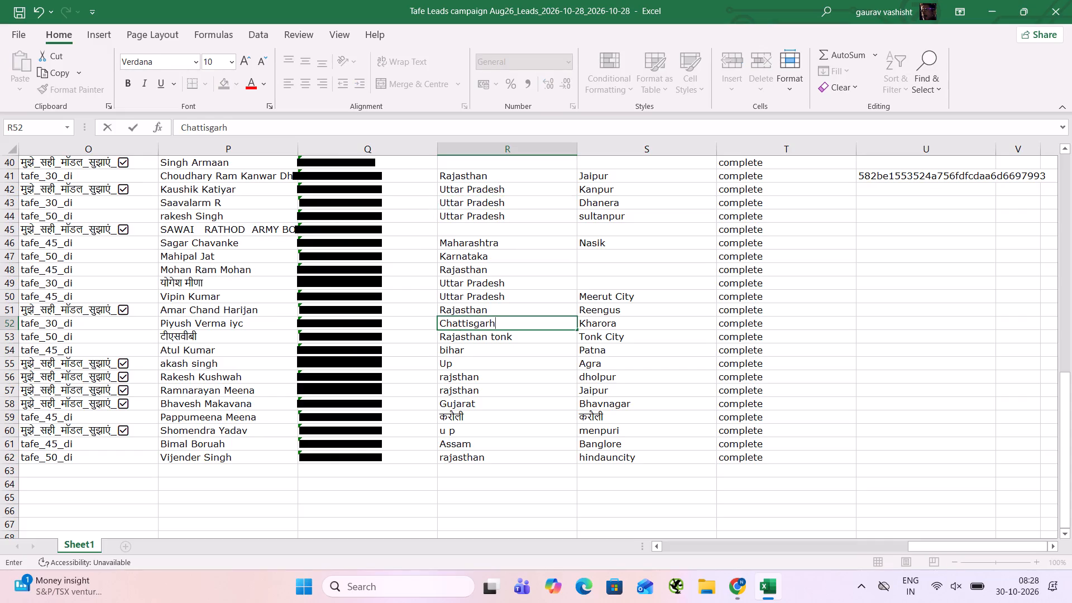
{"action": "key", "text": "Right"}
Set the state in row 53 to Rajasthan and the state in row 54 to Bihar.
{"action": "key", "text": "Down"}
{"action": "key", "text": "Left"}
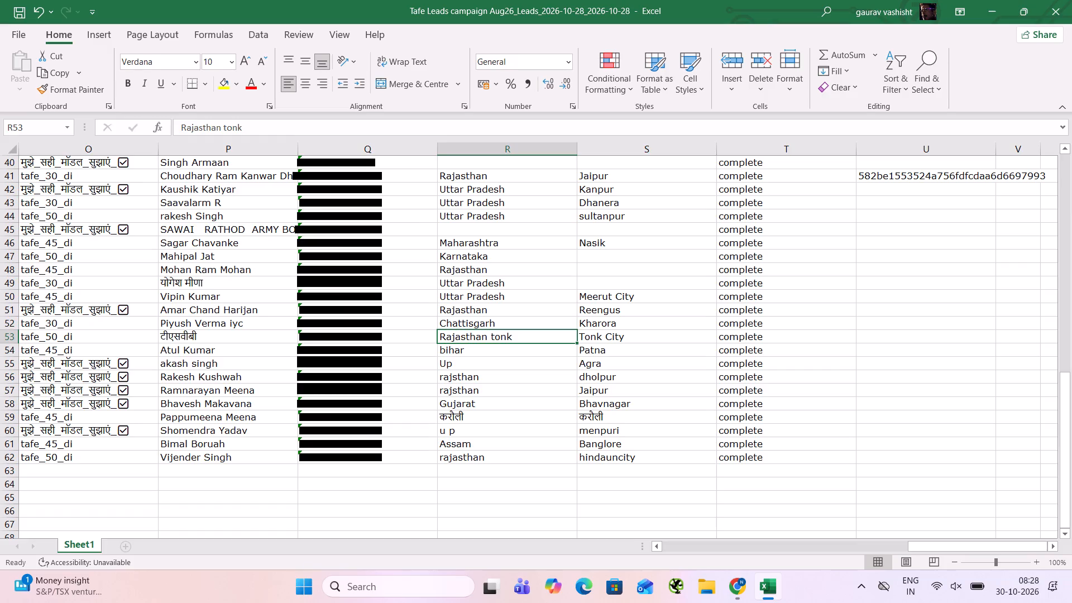
{"action": "key", "text": "shift+r"}
{"action": "type", "text": "ajas"}
{"action": "type", "text": "than"}
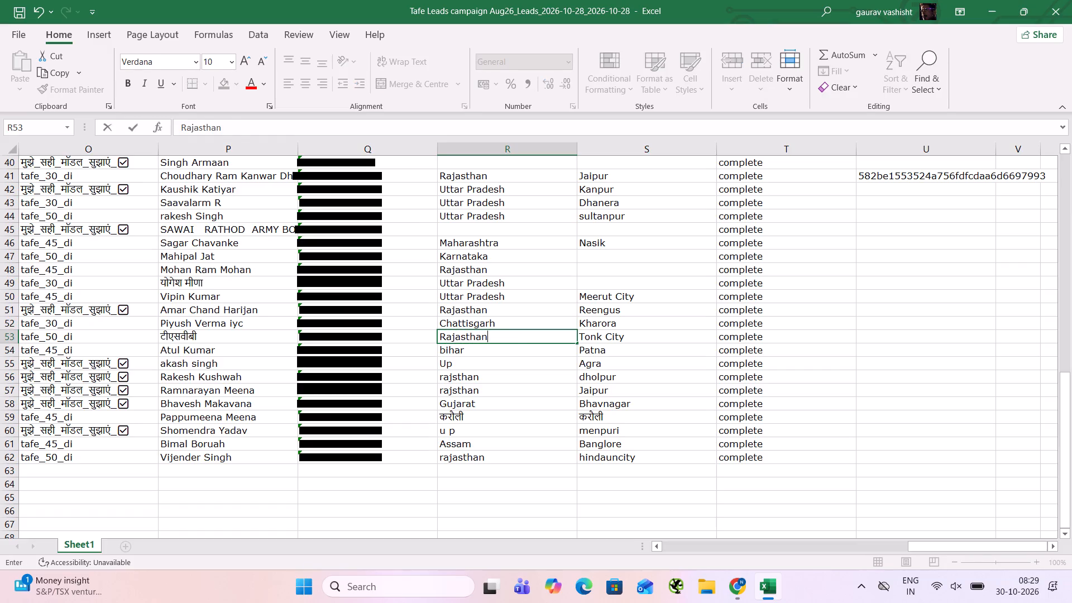
{"action": "key", "text": "Right"}
{"action": "key", "text": "Down"}
{"action": "key", "text": "Left"}
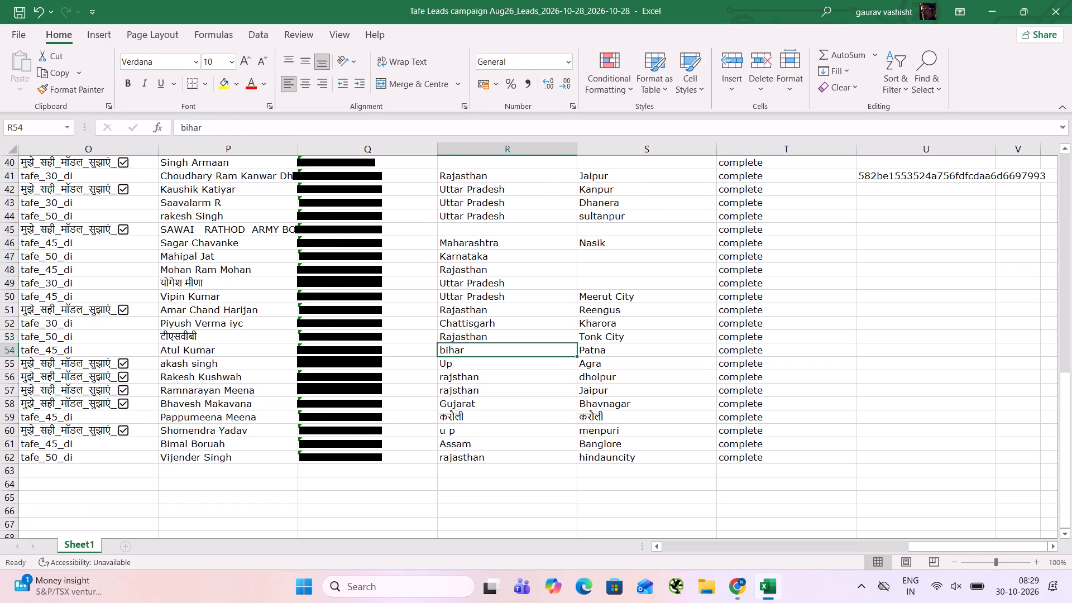
{"action": "key", "text": "shift+b"}
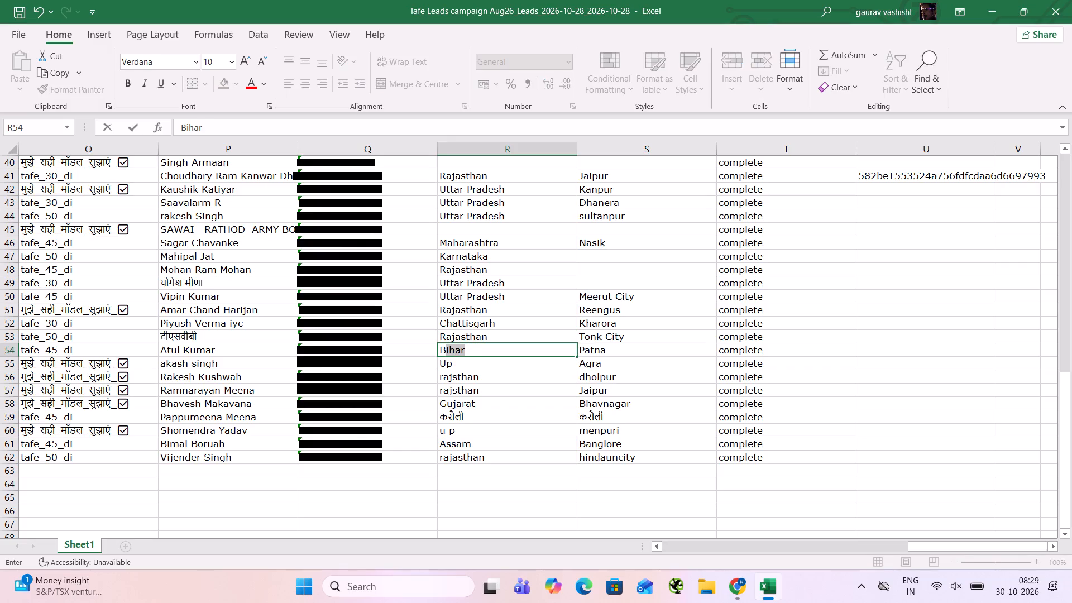
{"action": "key", "text": "Return"}
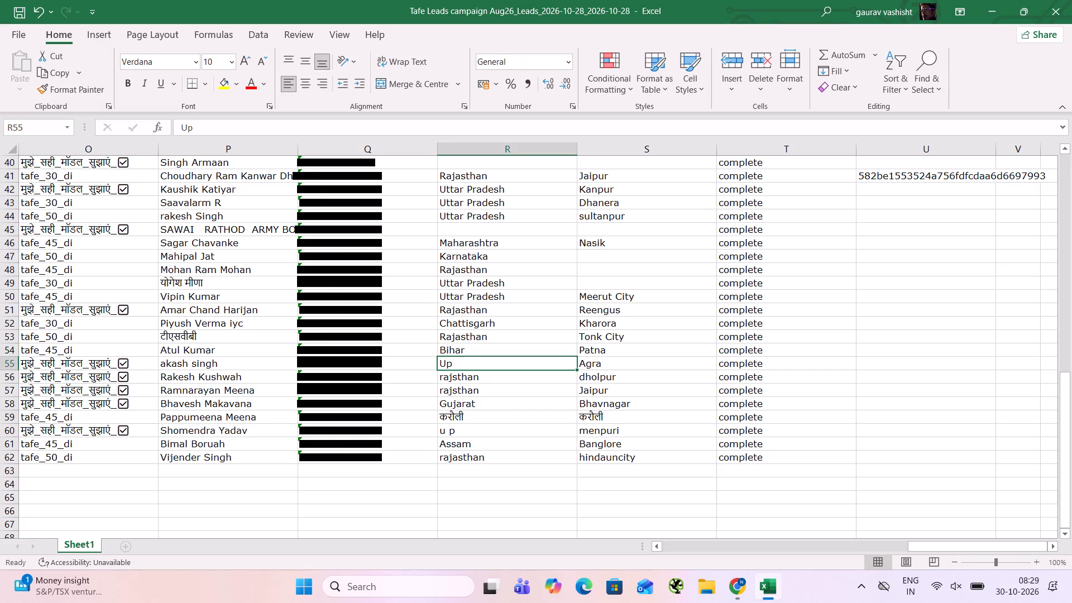
Replace the state in row 55 with Uttar Pradesh, copied from row 50.
{"action": "key", "text": "Up"}
{"action": "key", "text": "Up"}
{"action": "key", "text": "Up"}
{"action": "key", "text": "Up"}
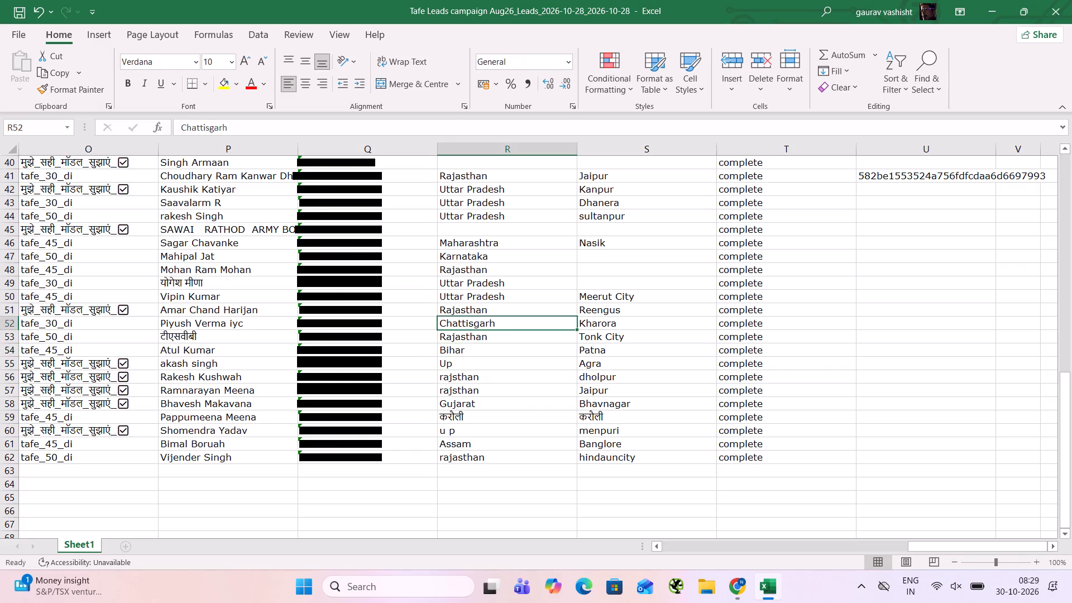
{"action": "key", "text": "Up"}
{"action": "key", "text": "ctrl+c"}
{"action": "key", "text": "Down"}
{"action": "key", "text": "Down"}
{"action": "key", "text": "Down"}
{"action": "key", "text": "Down"}
{"action": "key", "text": "Down"}
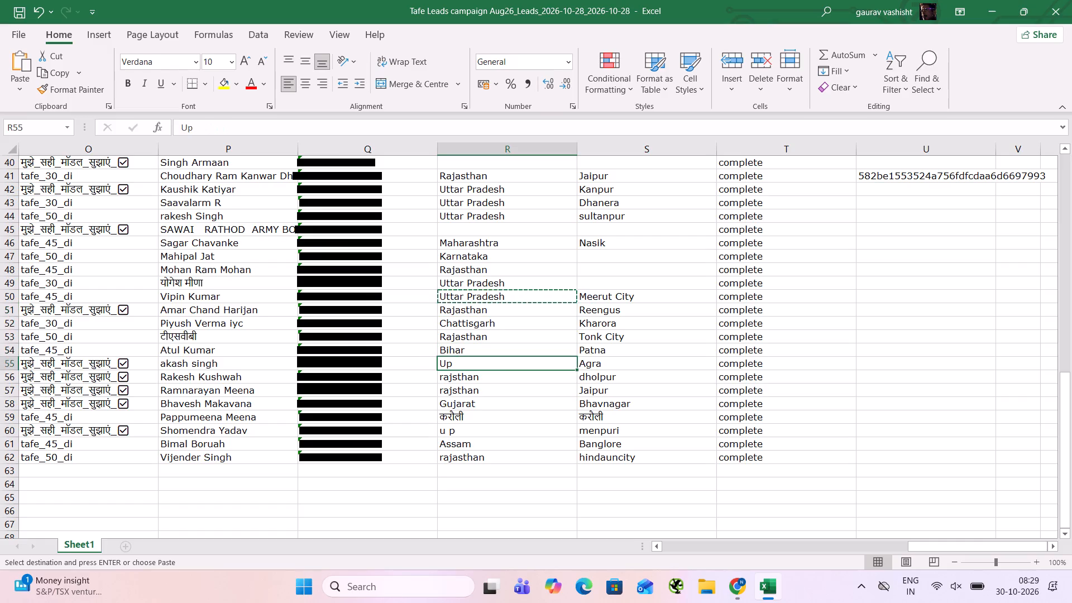
{"action": "key", "text": "ctrl+v"}
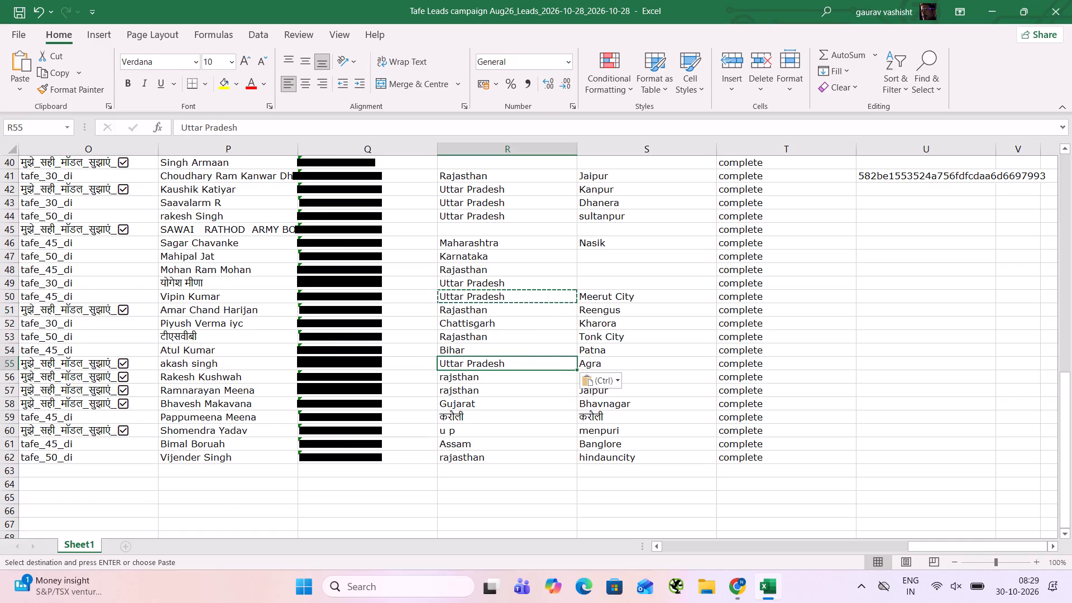
Replace the states in rows 56 and 57 with Rajasthan, copied from row 48.
{"action": "key", "text": "Down"}
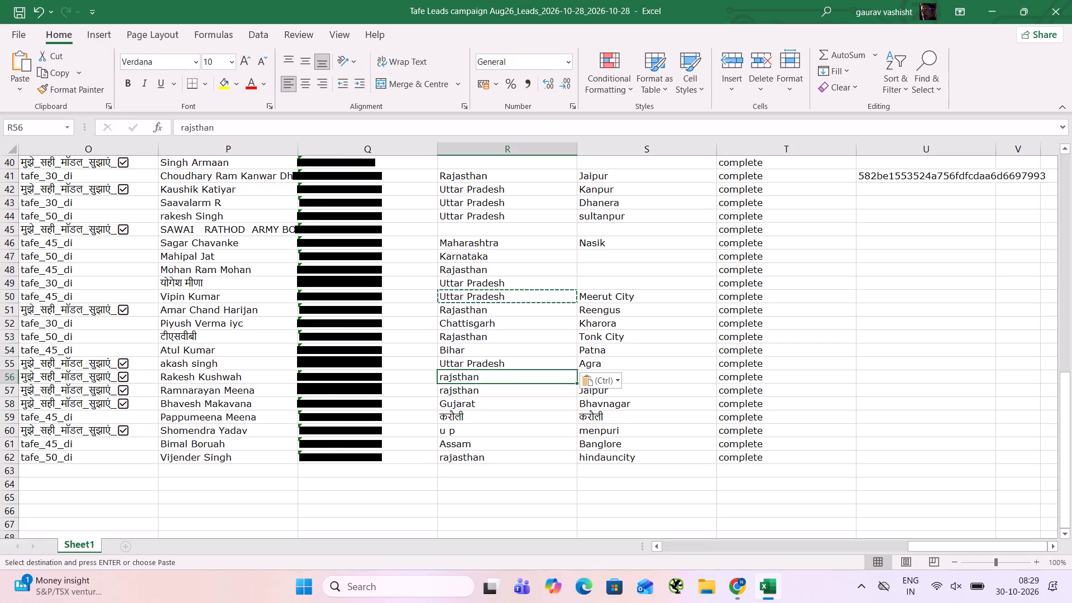
{"action": "key", "text": "Up"}
{"action": "key", "text": "Up"}
{"action": "key", "text": "Up"}
{"action": "key", "text": "Up"}
{"action": "key", "text": "Up"}
{"action": "key", "text": "Up"}
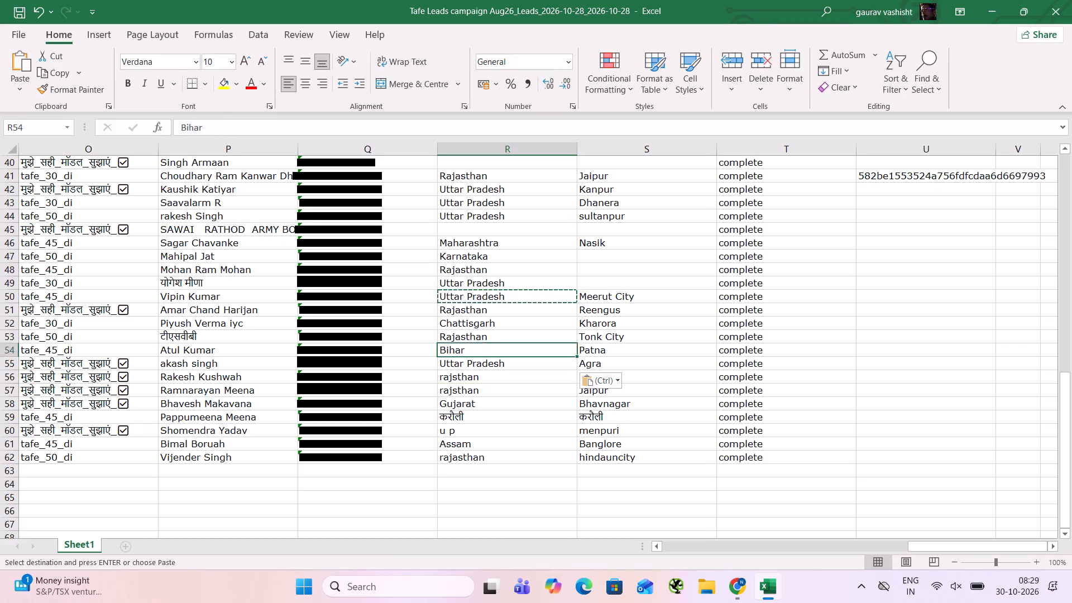
{"action": "key", "text": "Up"}
{"action": "key", "text": "Up"}
{"action": "key", "text": "ctrl+c"}
{"action": "key", "text": "Down"}
{"action": "key", "text": "Down"}
{"action": "key", "text": "Down"}
{"action": "key", "text": "Down"}
{"action": "key", "text": "Down"}
{"action": "key", "text": "Down"}
{"action": "key", "text": "Down"}
{"action": "key", "text": "Down"}
{"action": "key", "text": "Down"}
{"action": "key", "text": "Down"}
{"action": "key", "text": "Down"}
{"action": "key", "text": "Down"}
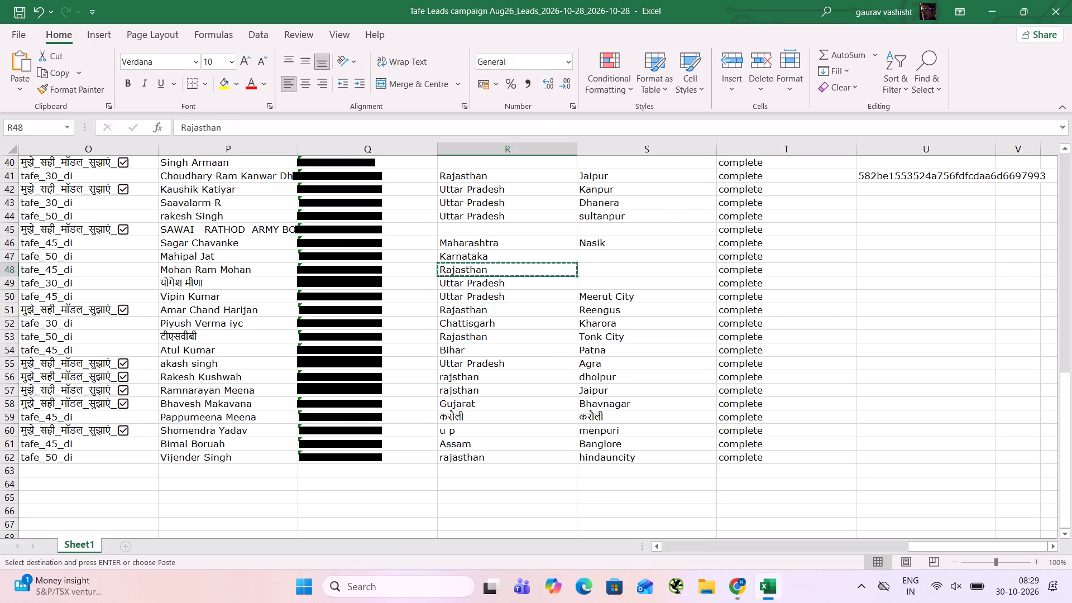
{"action": "key", "text": "Up"}
{"action": "key", "text": "Up"}
{"action": "key", "text": "Up"}
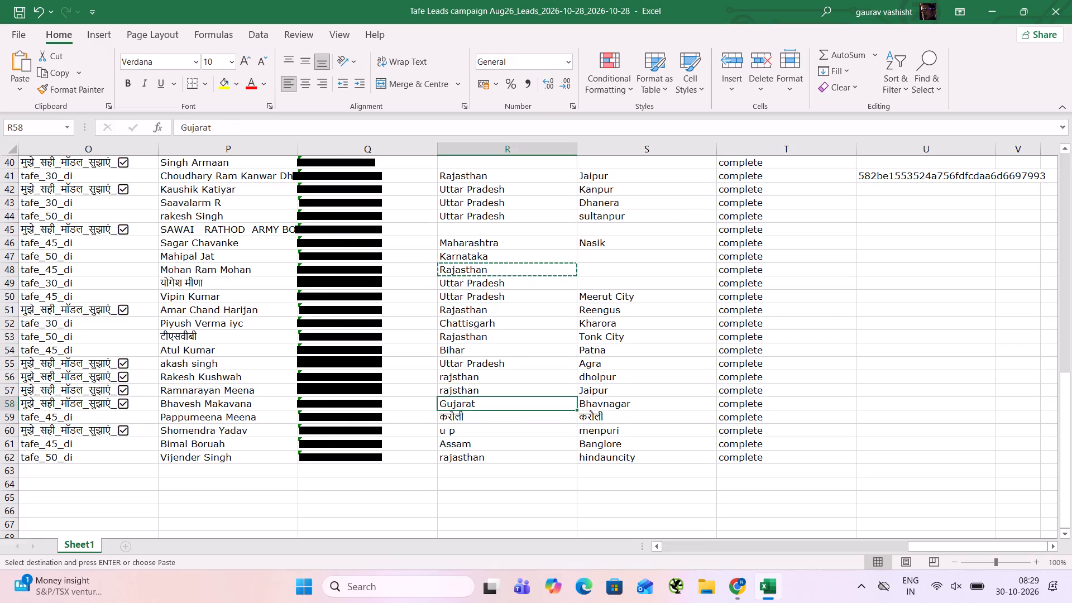
{"action": "key", "text": "ctrl+v"}
{"action": "key", "text": "Up"}
{"action": "key", "text": "ctrl+v"}
Set the city in row 56 to Dholpur.
{"action": "key", "text": "Right"}
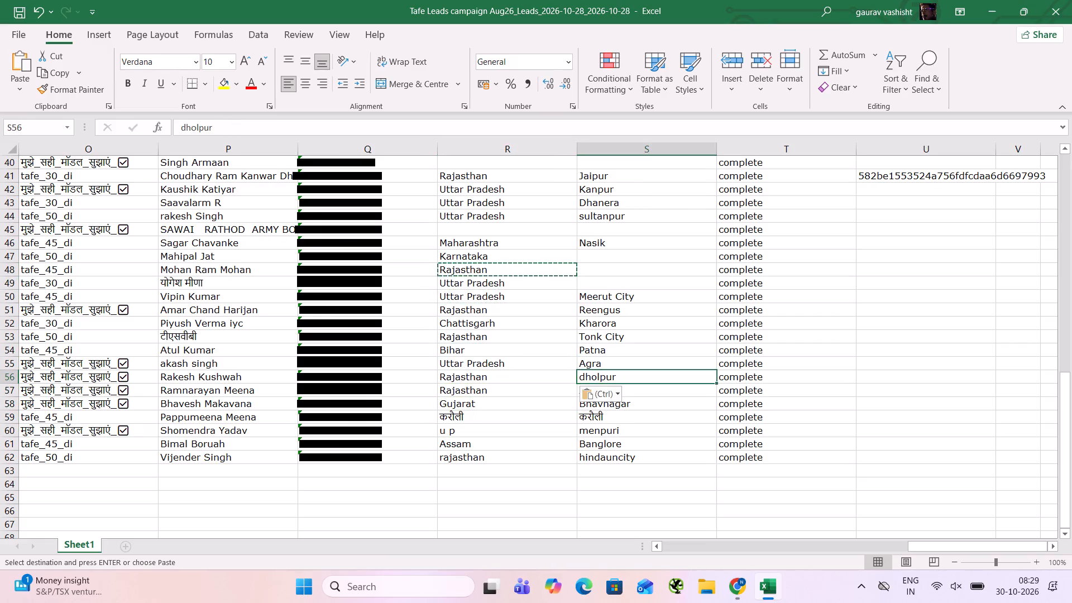
{"action": "key", "text": "shift+s"}
{"action": "type", "text": "hol"}
{"action": "key", "text": "BackSpace"}
{"action": "key", "text": "BackSpace"}
{"action": "key", "text": "BackSpace"}
{"action": "key", "text": "BackSpace"}
{"action": "key", "text": "BackSpace"}
{"action": "key", "text": "BackSpace"}
{"action": "key", "text": "BackSpace"}
{"action": "key", "text": "BackSpace"}
{"action": "key", "text": "BackSpace"}
{"action": "key", "text": "BackSpace"}
{"action": "key", "text": "BackSpace"}
{"action": "key", "text": "BackSpace"}
{"action": "key", "text": "BackSpace"}
{"action": "key", "text": "BackSpace"}
{"action": "key", "text": "BackSpace"}
{"action": "key", "text": "BackSpace"}
{"action": "key", "text": "BackSpace"}
{"action": "key", "text": "BackSpace"}
{"action": "key", "text": "BackSpace"}
{"action": "key", "text": "BackSpace"}
{"action": "key", "text": "BackSpace"}
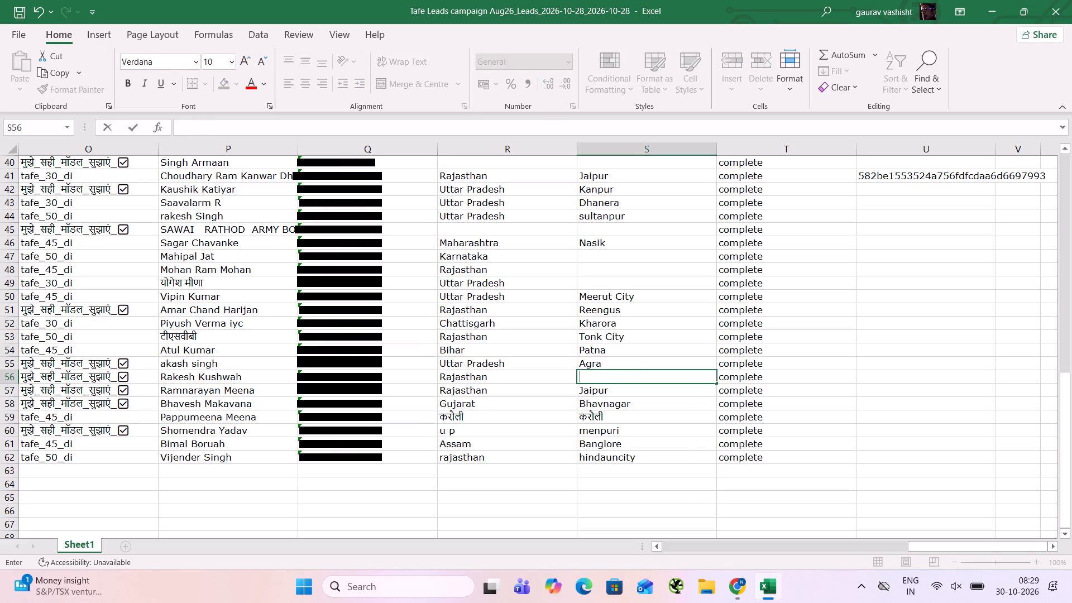
{"action": "type", "text": "Dhol"}
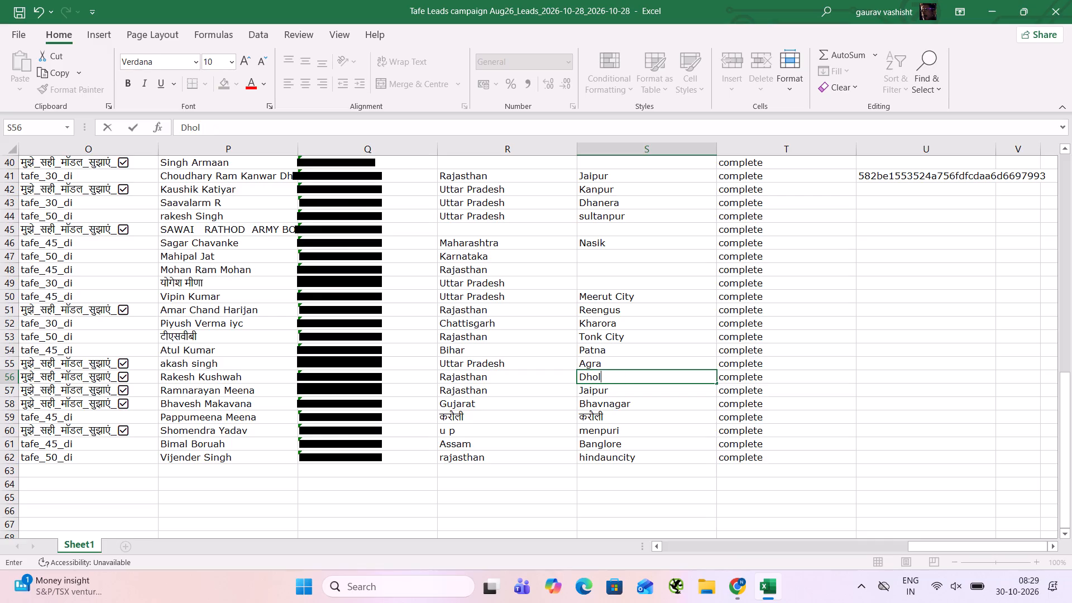
{"action": "key", "text": "p"}
{"action": "type", "text": "ur"}
{"action": "key", "text": "Down"}
Replace the Hindi city entry in row 59 with Kaurali.
{"action": "key", "text": "Left"}
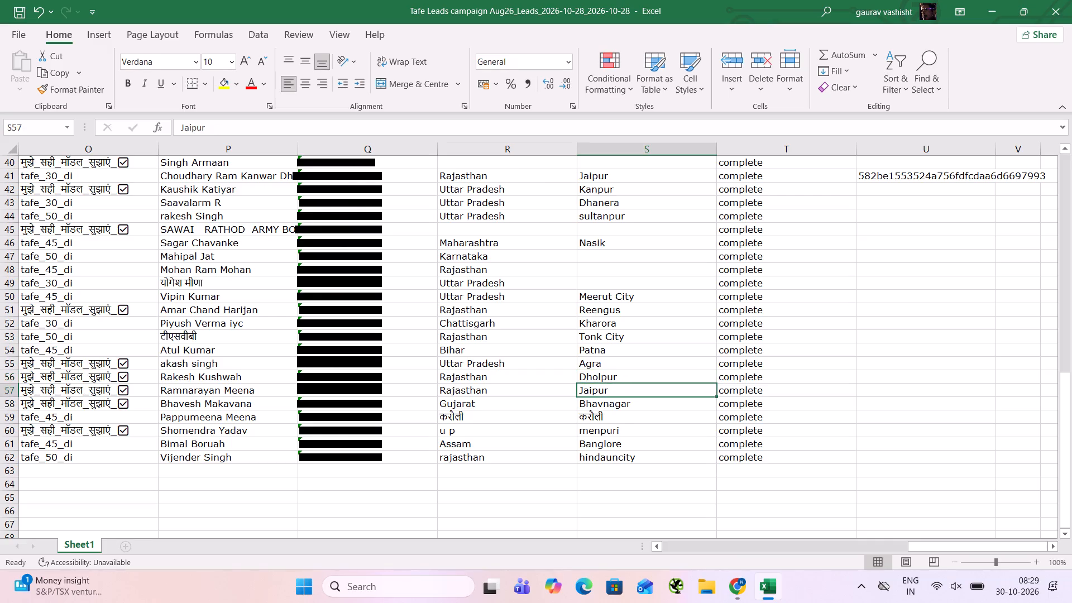
{"action": "key", "text": "Down"}
{"action": "key", "text": "Right"}
{"action": "key", "text": "Down"}
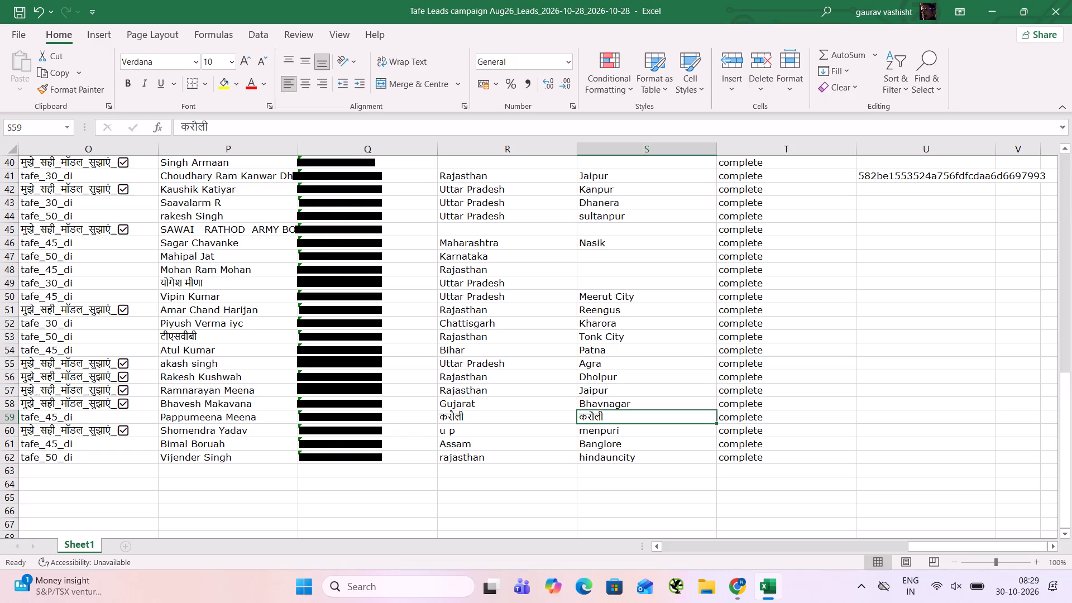
{"action": "type", "text": "Ka"}
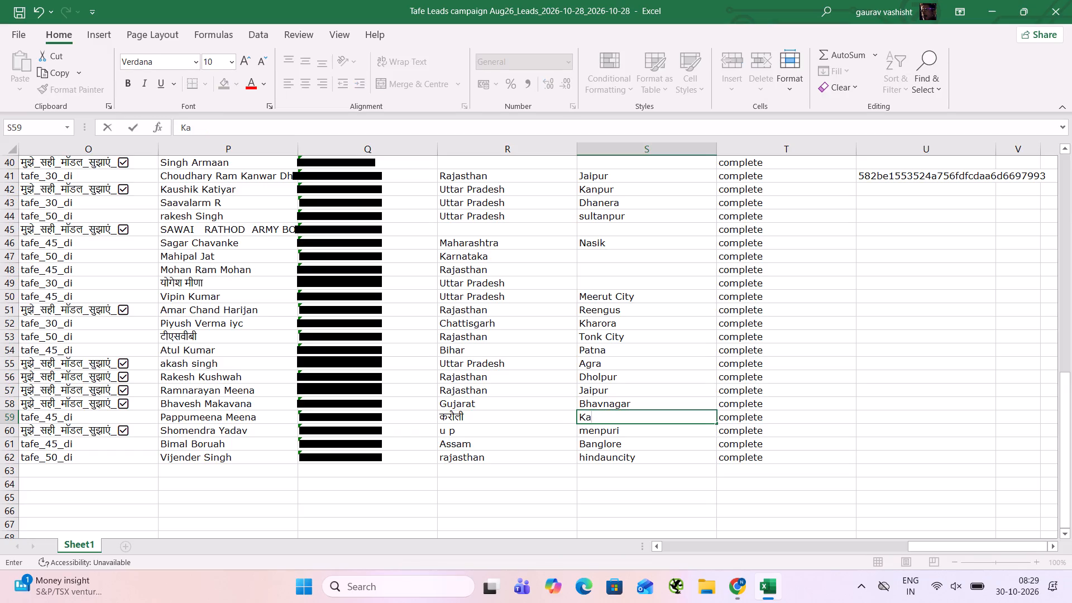
{"action": "type", "text": "ur"}
{"action": "type", "text": "ali"}
{"action": "key", "text": "Left"}
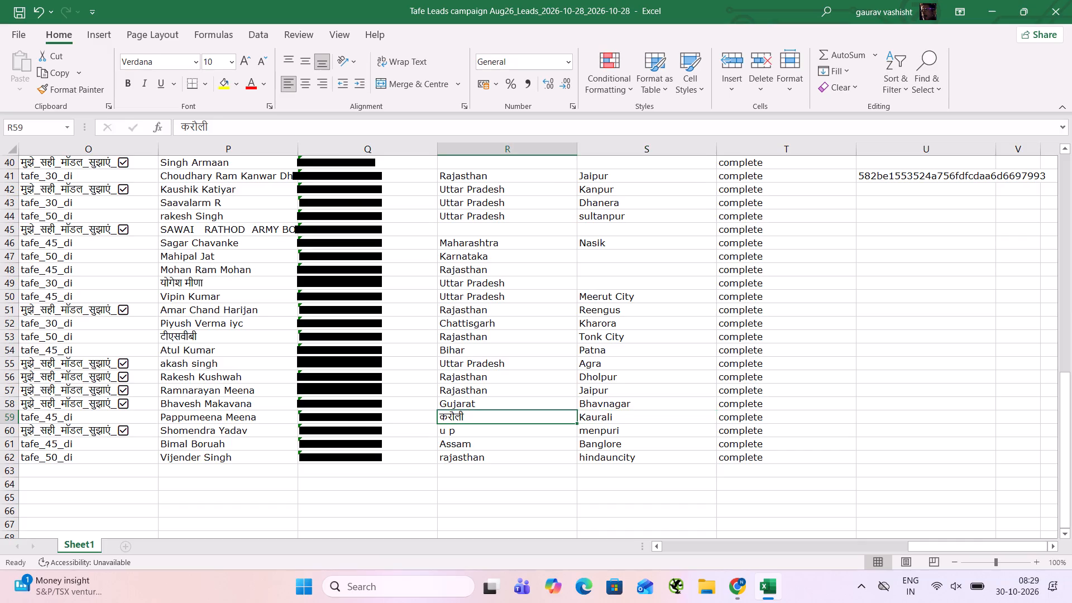
Replace the Hindi state entry in row 59 with Rajasthan, copied from row 57.
{"action": "key", "text": "Up"}
{"action": "key", "text": "Up"}
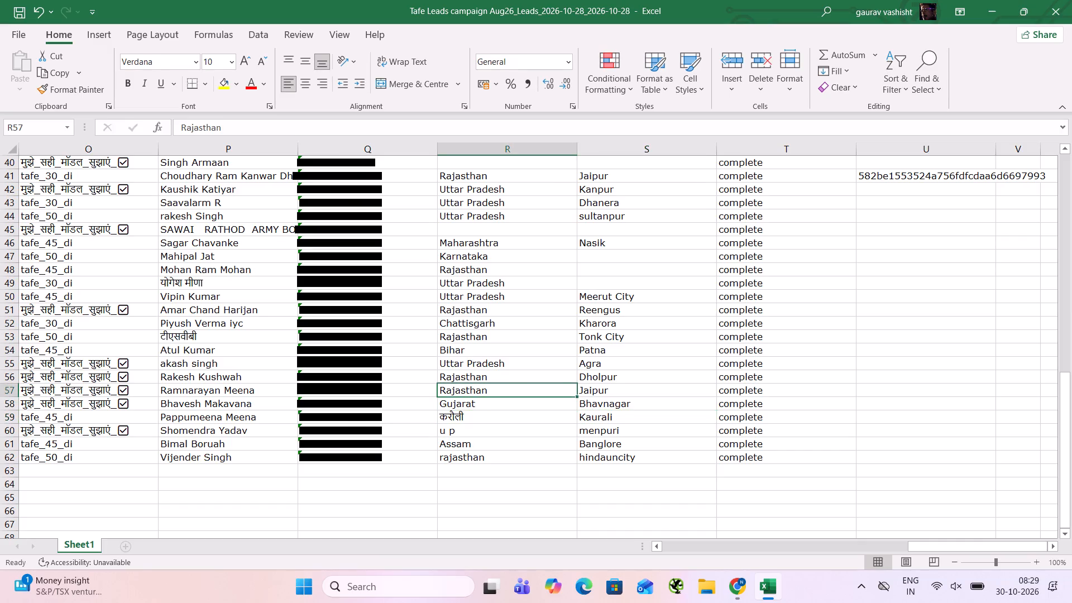
{"action": "key", "text": "ctrl+c"}
{"action": "key", "text": "Down"}
{"action": "key", "text": "Down"}
{"action": "key", "text": "ctrl+v"}
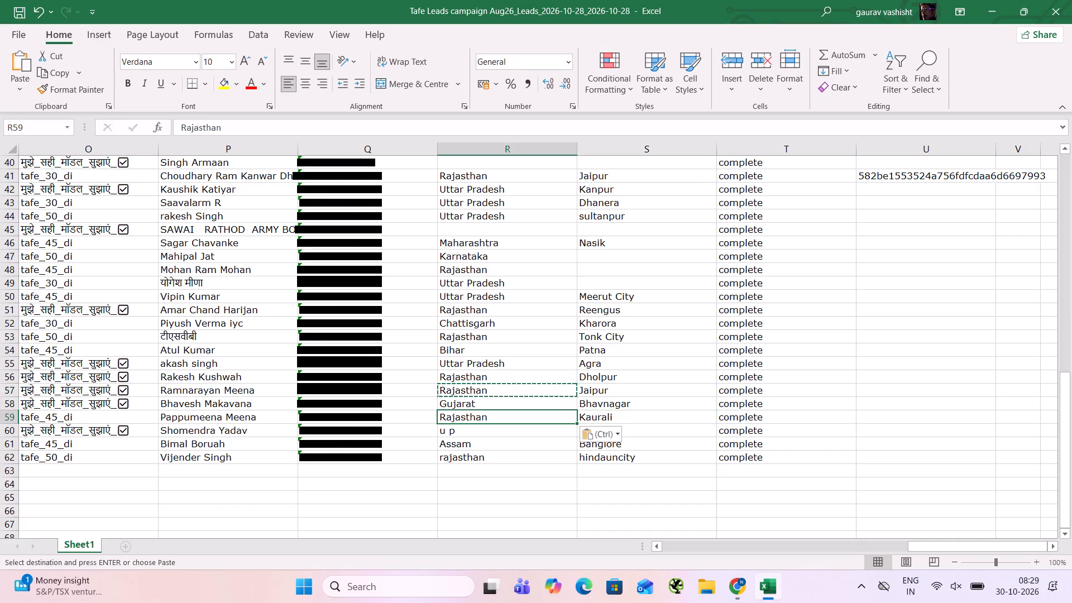
Set the state in row 60 to Uttar Pradesh and move on to the state in row 62.
{"action": "key", "text": "Down"}
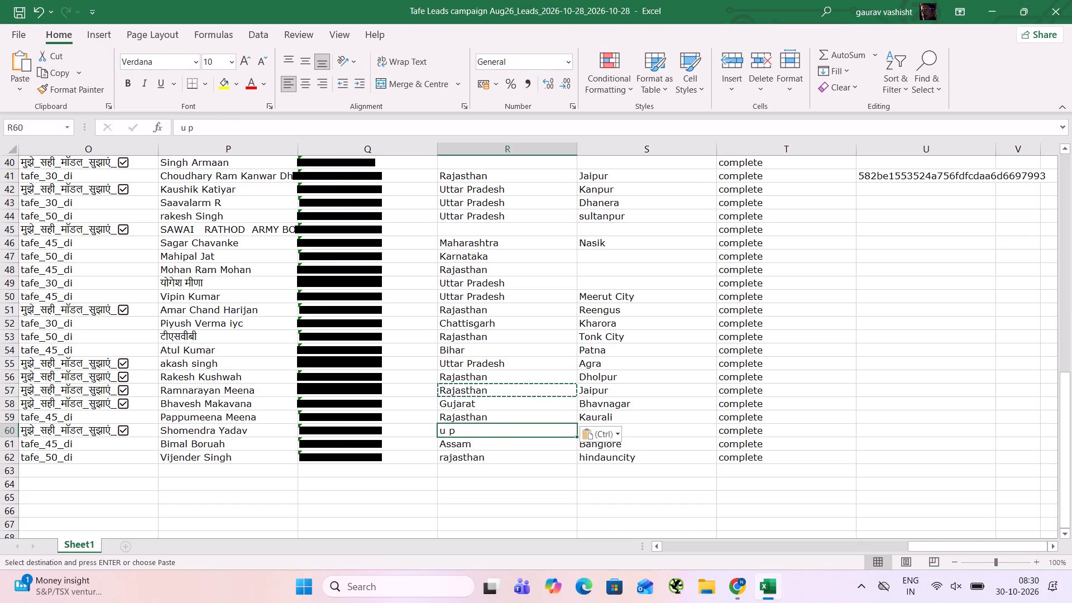
{"action": "type", "text": "Utt"}
{"action": "key", "text": "Return"}
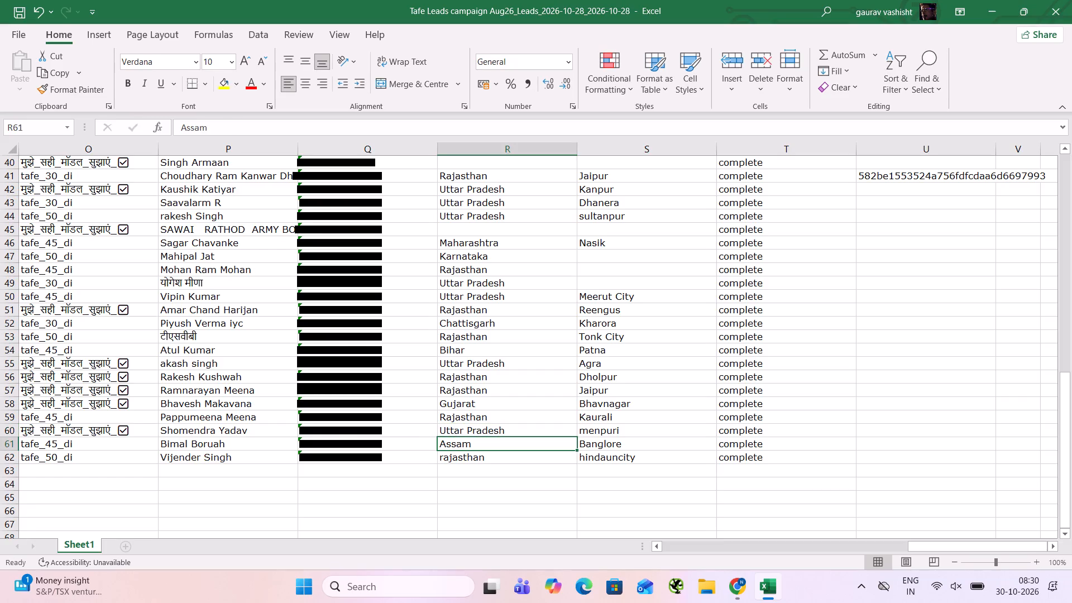
{"action": "key", "text": "Down"}
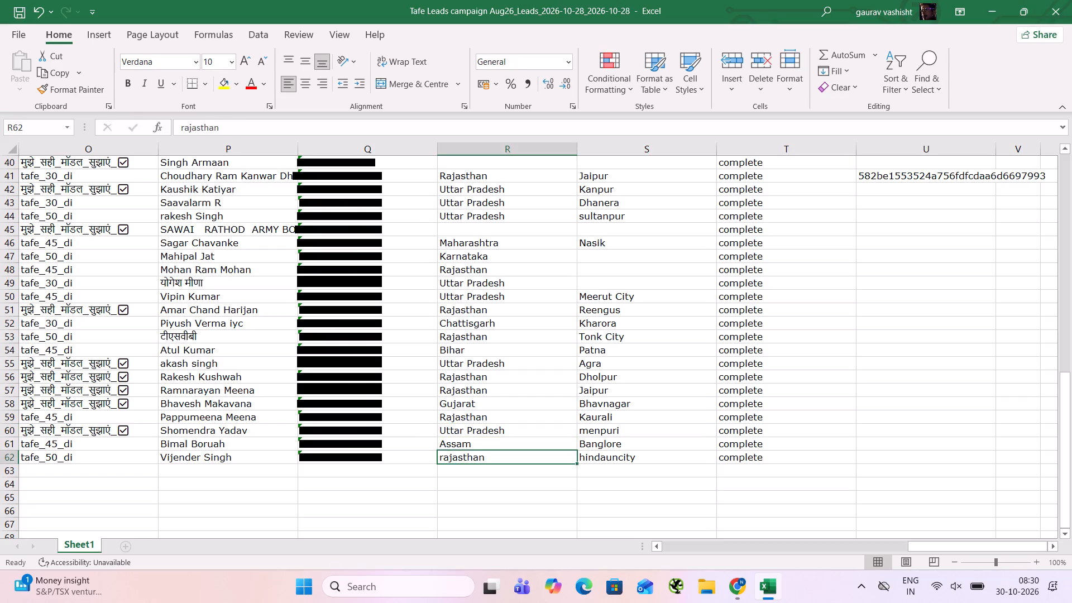
Set the state in row 62 to Rajasthan with a capital R.
{"action": "key", "text": "shift+r"}
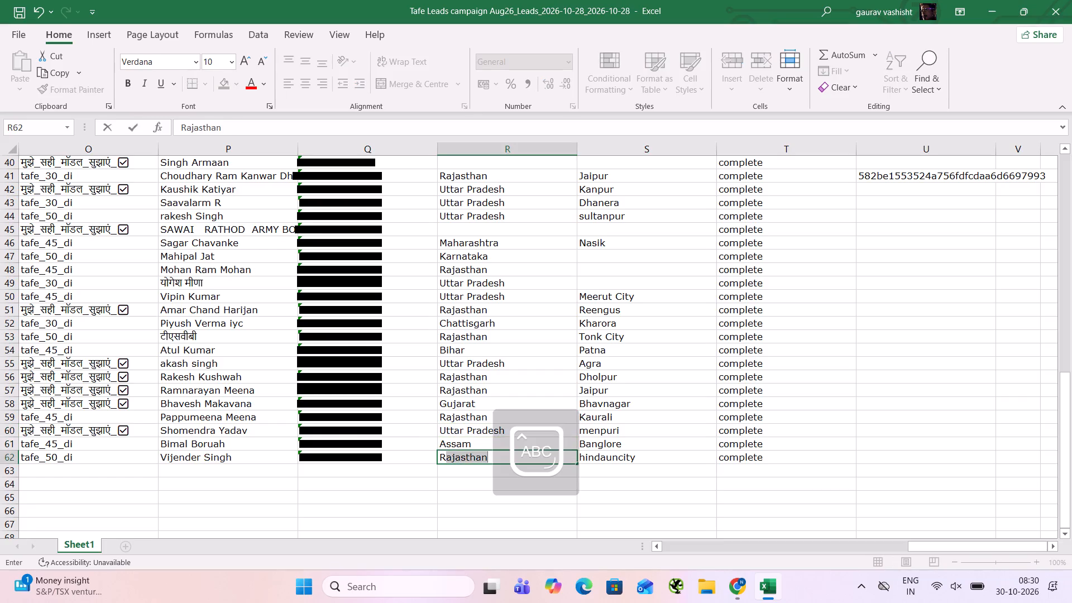
{"action": "type", "text": "aja"}
{"action": "type", "text": "sthan"}
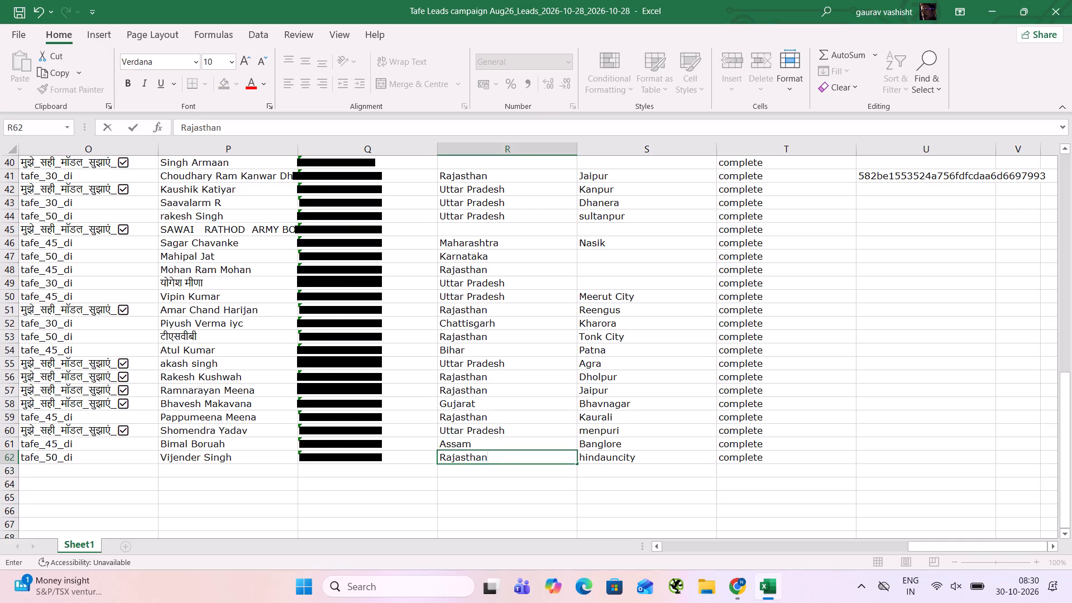
{"action": "key", "text": "Left"}
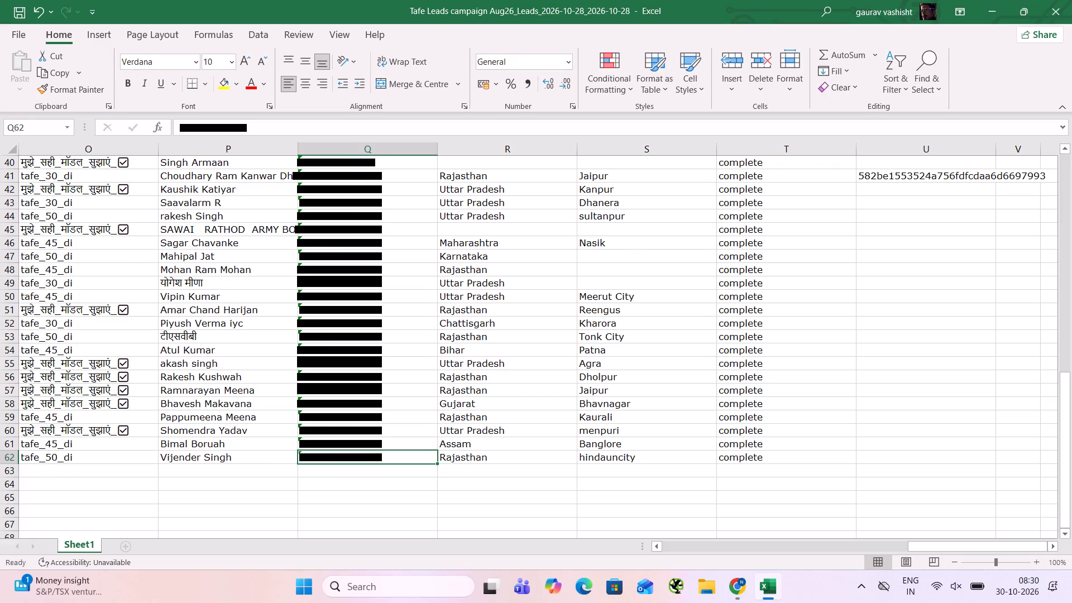
Return to the whatsapp_number header in row 1 of the leads sheet.
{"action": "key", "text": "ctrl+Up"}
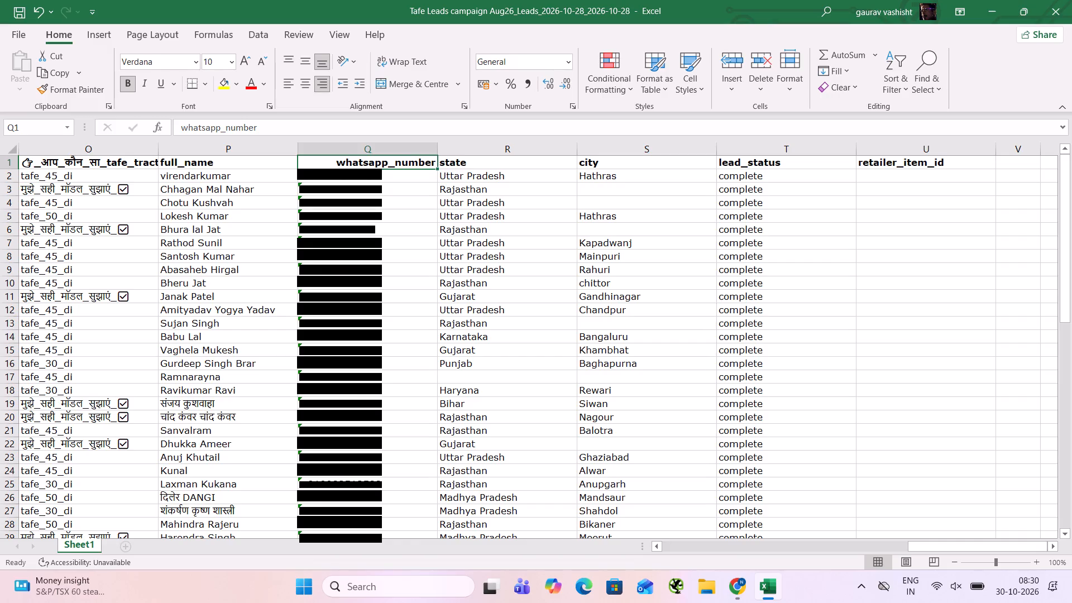
In File Explorer's Downloads folder, open the name of today's Tafe Leads campaign Aug26 workbook for editing.
{"action": "left_click", "coordinate": [710, 590]}
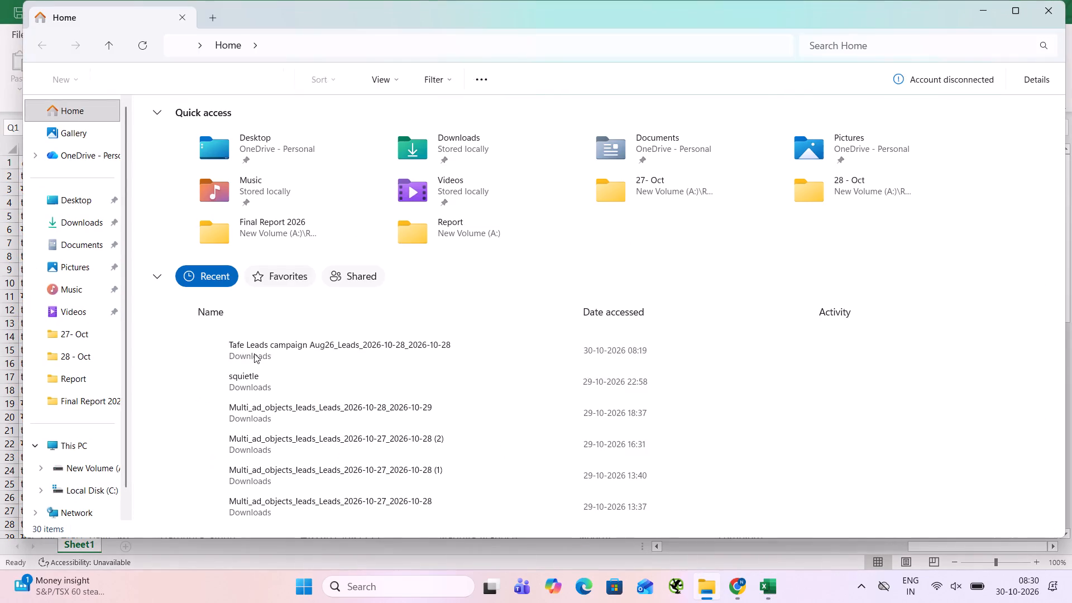
{"action": "left_click", "coordinate": [97, 228]}
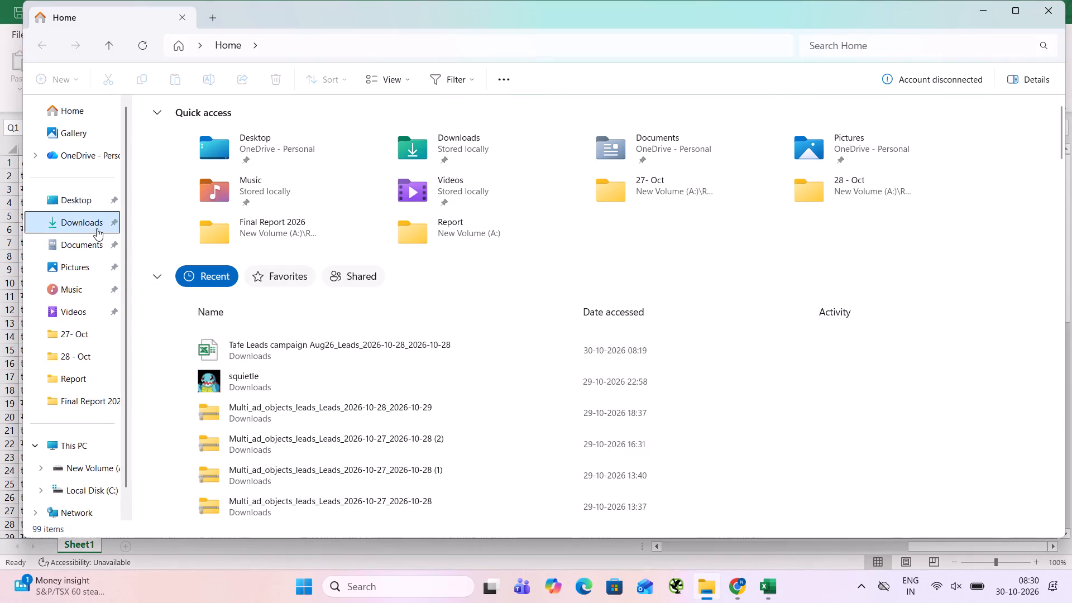
{"action": "left_click", "coordinate": [180, 152]}
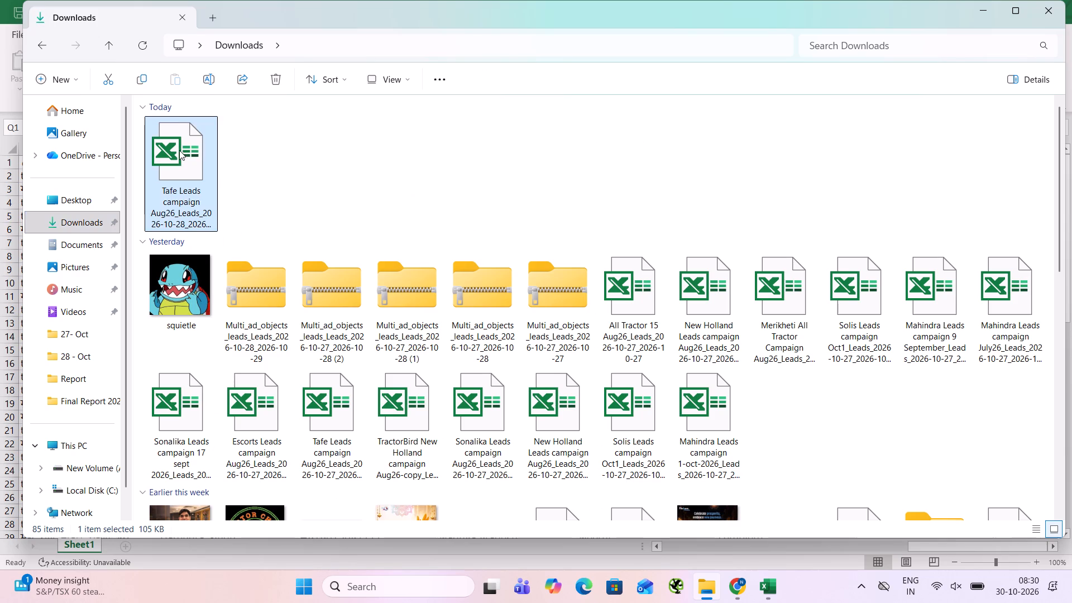
{"action": "left_click", "coordinate": [216, 74]}
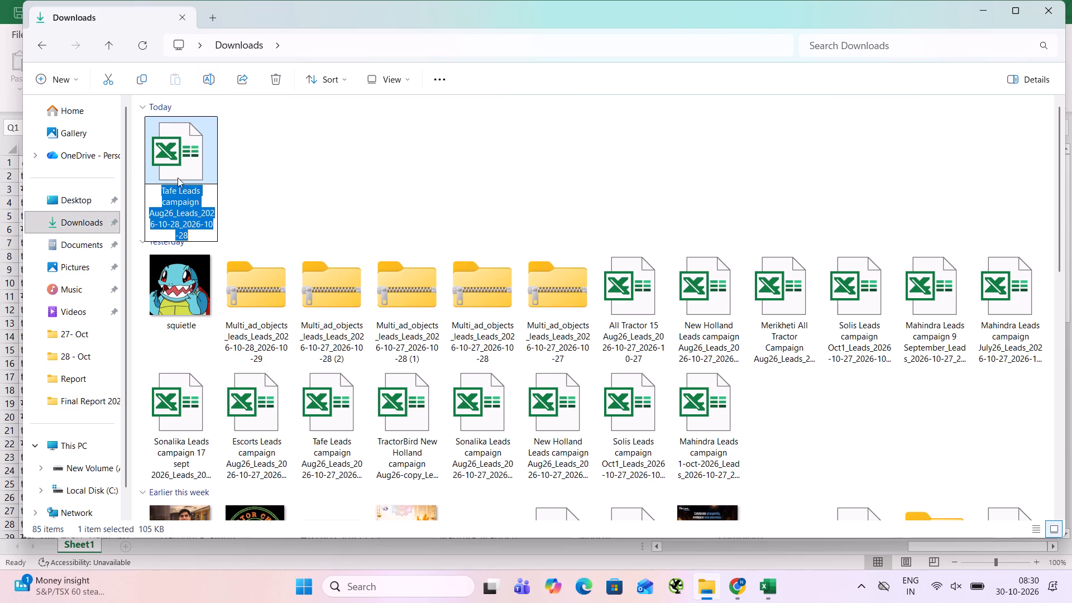
In File Explorer, copy the name of today's Tafe Leads campaign file in Downloads and return to the Excel workbook.
{"action": "right_click", "coordinate": [176, 203]}
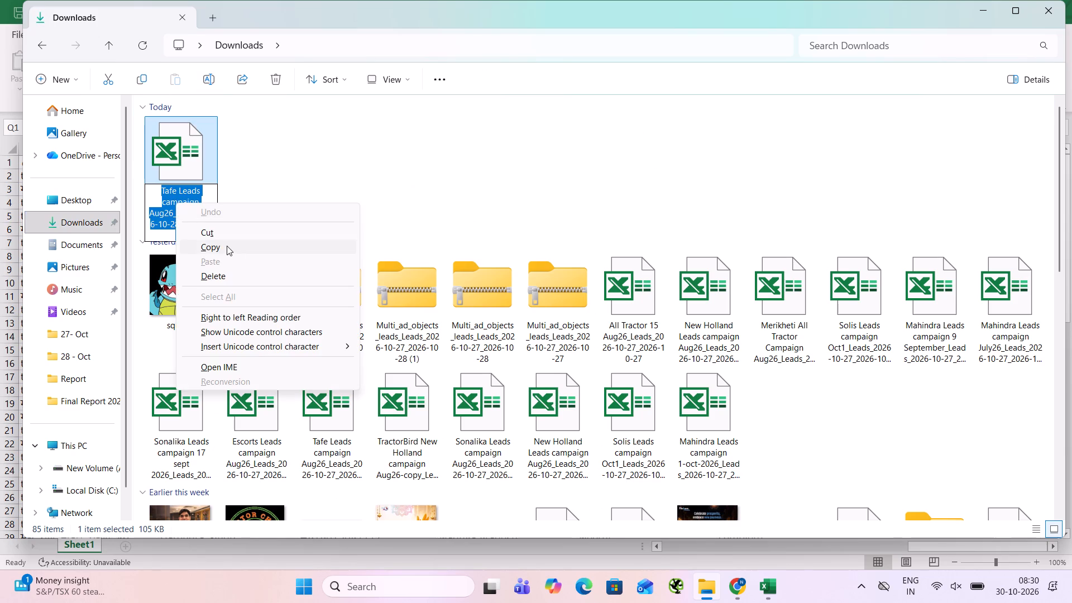
{"action": "left_click", "coordinate": [227, 246]}
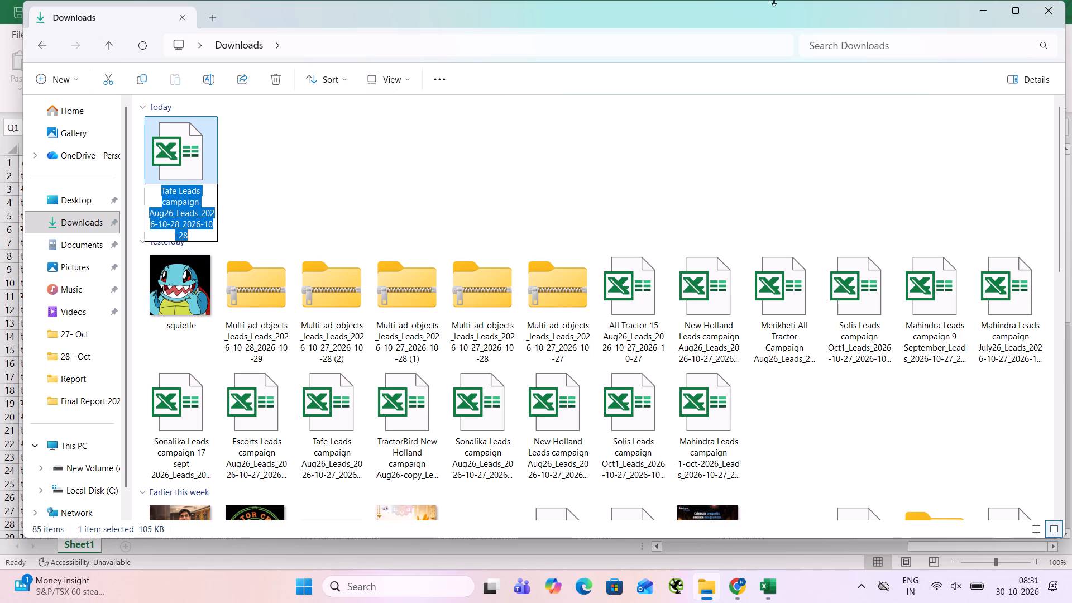
{"action": "left_click", "coordinate": [975, 7]}
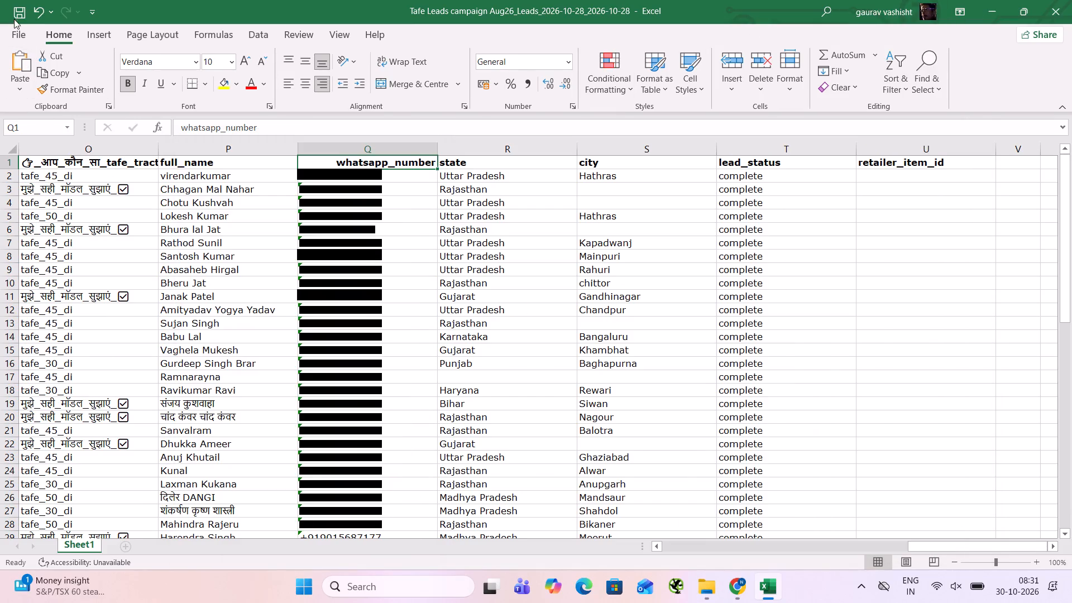
Start saving the cleaned Tafe leads workbook as a new file.
{"action": "left_click_drag", "start_coordinate": [16, 22], "coordinate": [23, 40]}
{"action": "left_click", "coordinate": [16, 32]}
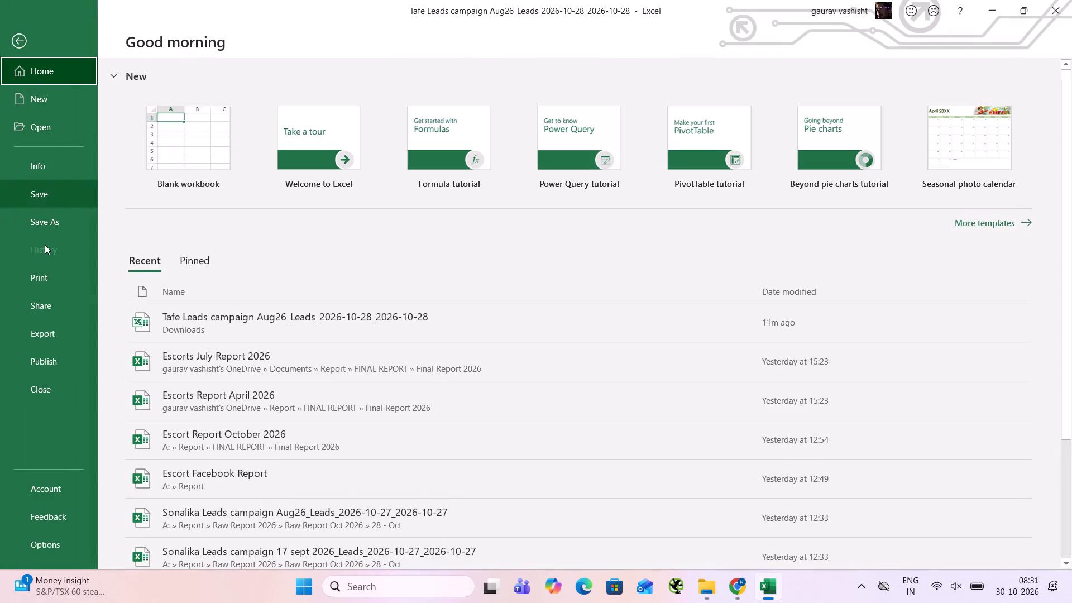
{"action": "left_click", "coordinate": [66, 220]}
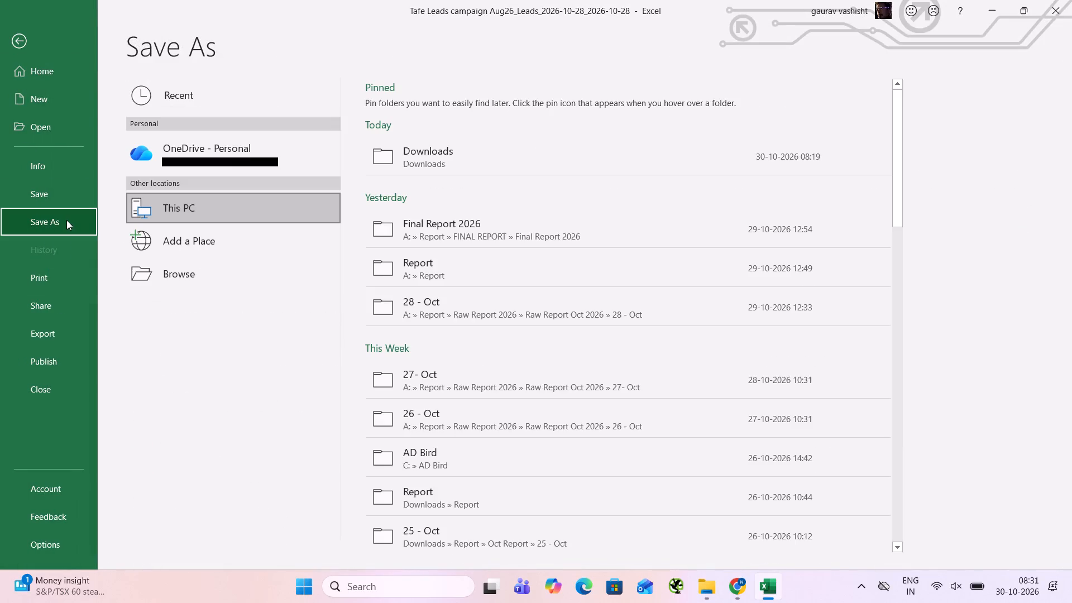
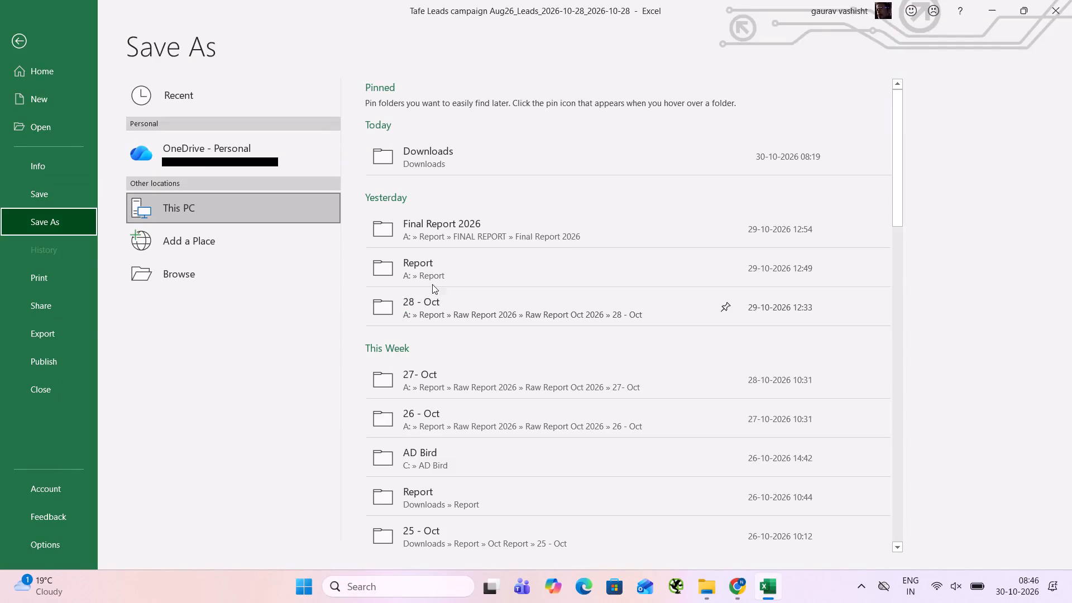
Choose the Raw Report Oct 2026 folder, inside Raw Report 2026 in the Report folder, as the save location.
{"action": "right_click", "coordinate": [451, 264]}
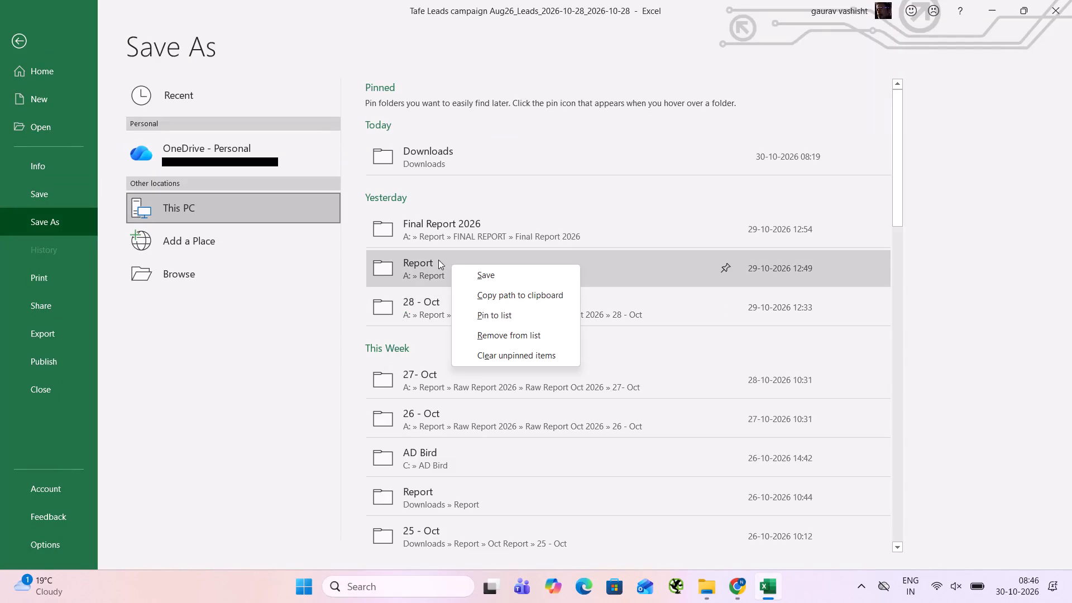
{"action": "left_click", "coordinate": [419, 257]}
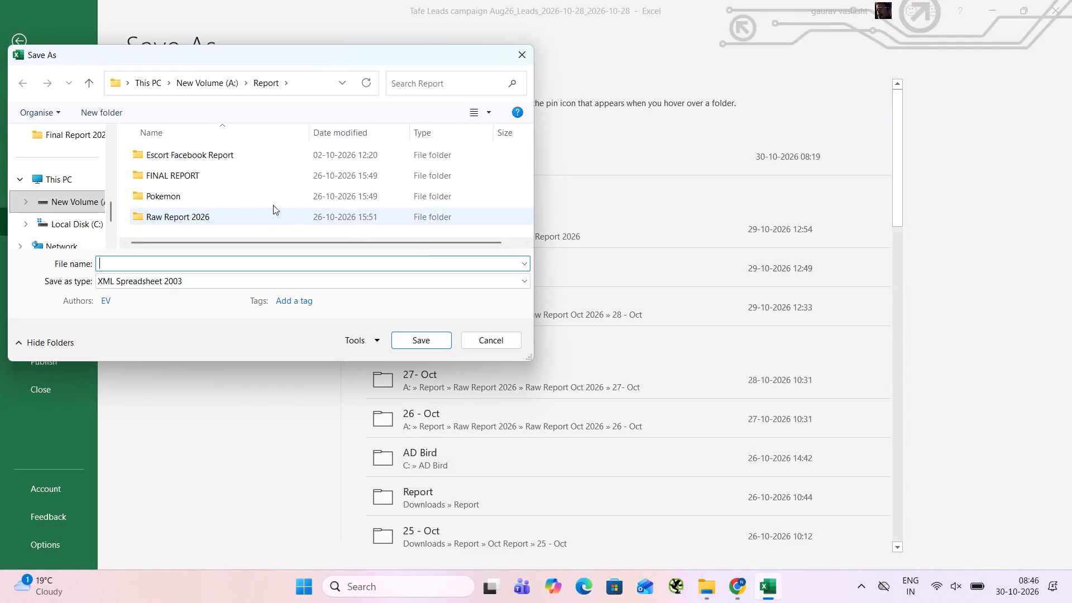
{"action": "double_click", "coordinate": [197, 218]}
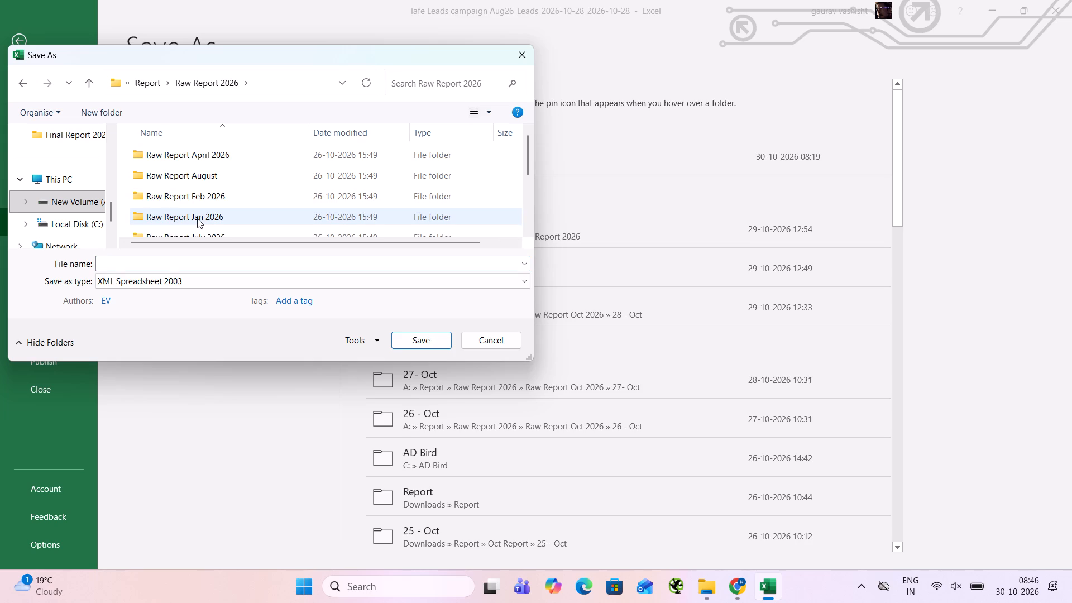
{"action": "left_click", "coordinate": [530, 210]}
{"action": "left_click_drag", "start_coordinate": [530, 210], "coordinate": [528, 226]}
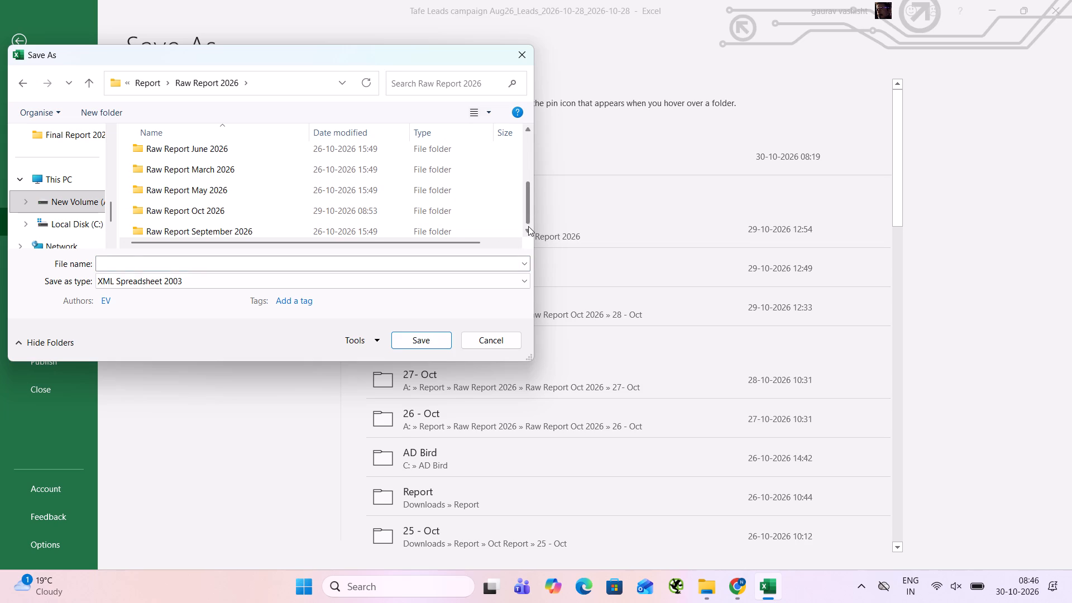
{"action": "left_click_drag", "start_coordinate": [528, 226], "coordinate": [530, 232]}
{"action": "double_click", "coordinate": [411, 207]}
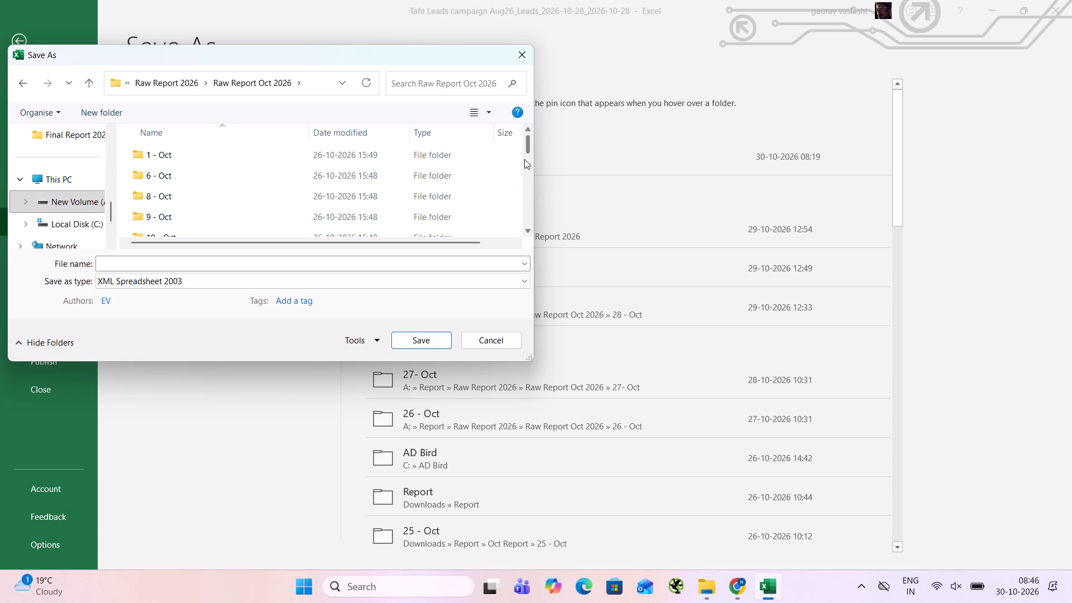
{"action": "left_click_drag", "start_coordinate": [528, 148], "coordinate": [526, 244]}
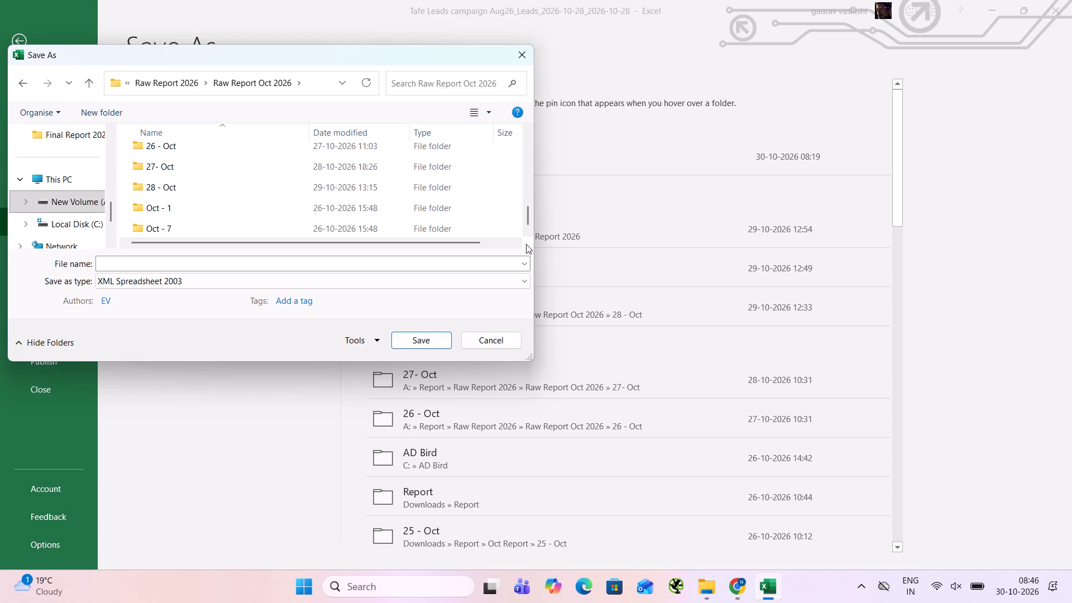
{"action": "triple_click", "coordinate": [527, 131]}
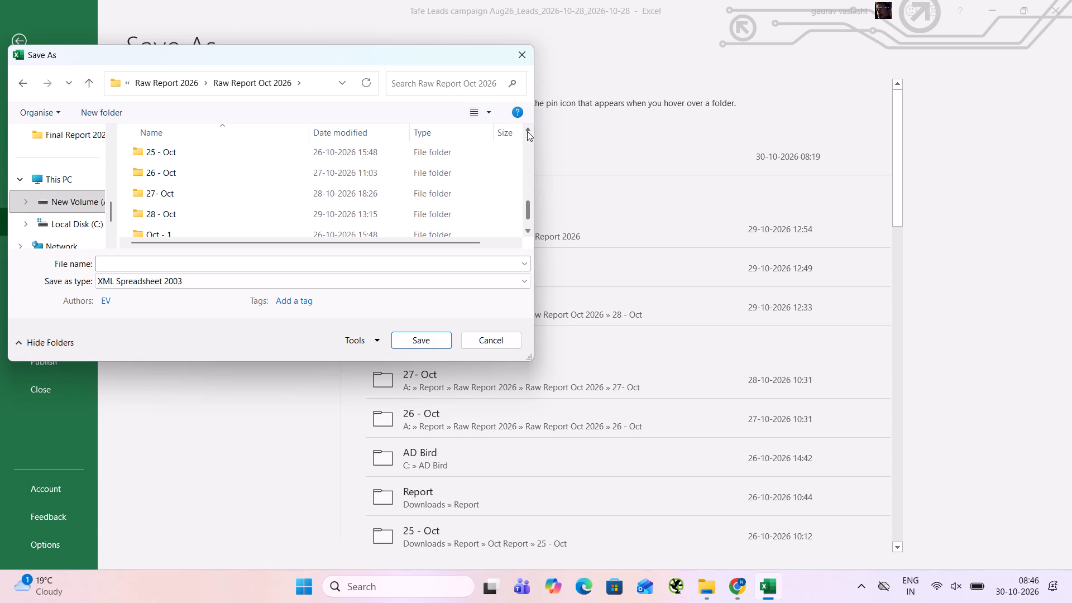
{"action": "left_click", "coordinate": [527, 131]}
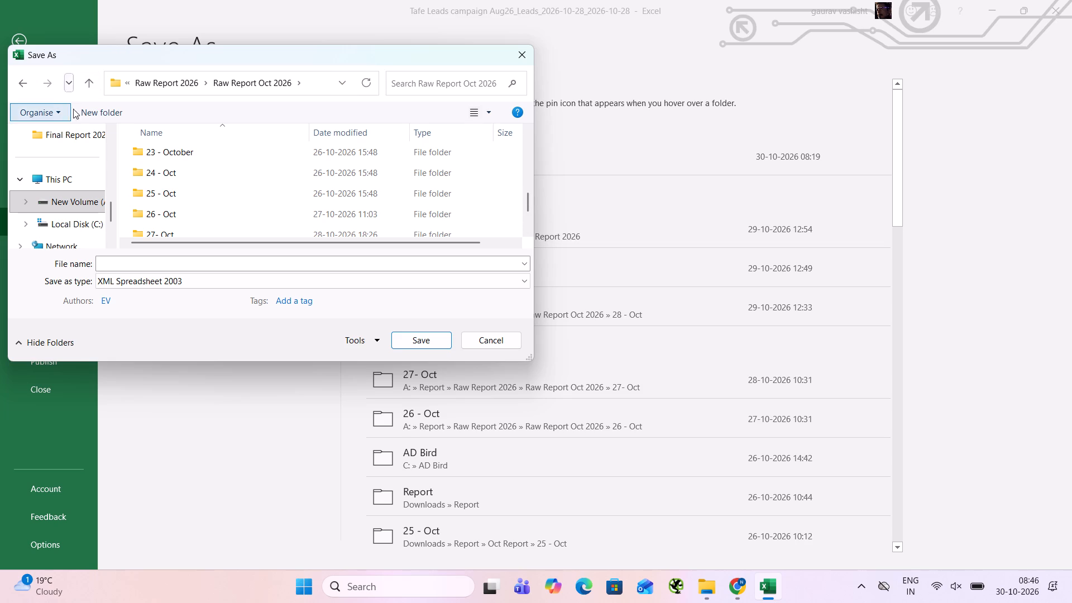
Create a folder named "29 - Oct" in Raw Report Oct 2026 and open it.
{"action": "left_click", "coordinate": [103, 108]}
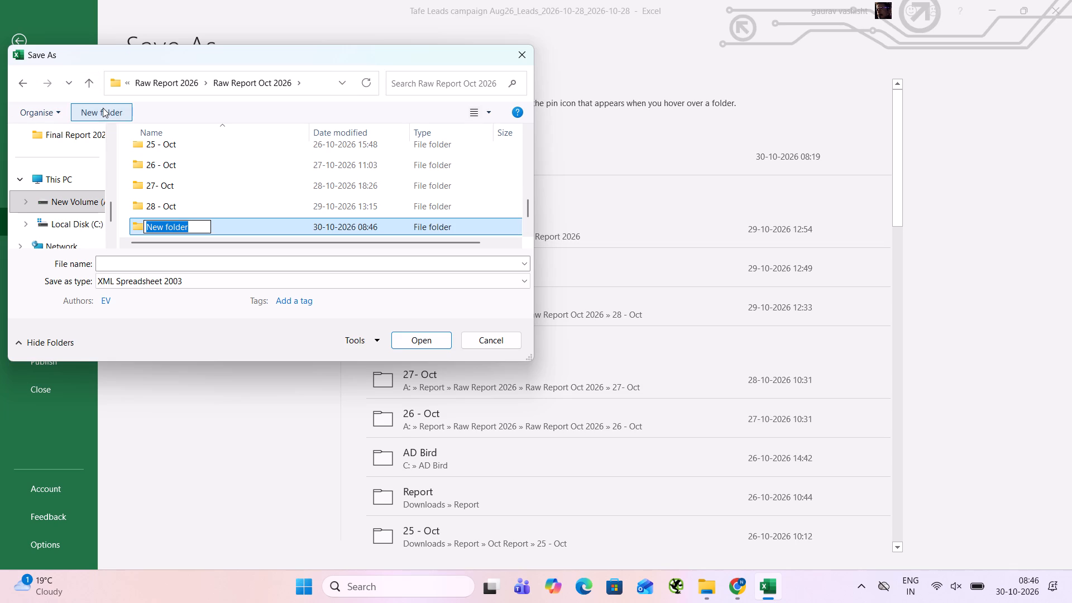
{"action": "type", "text": "29 -"}
{"action": "key", "text": "space"}
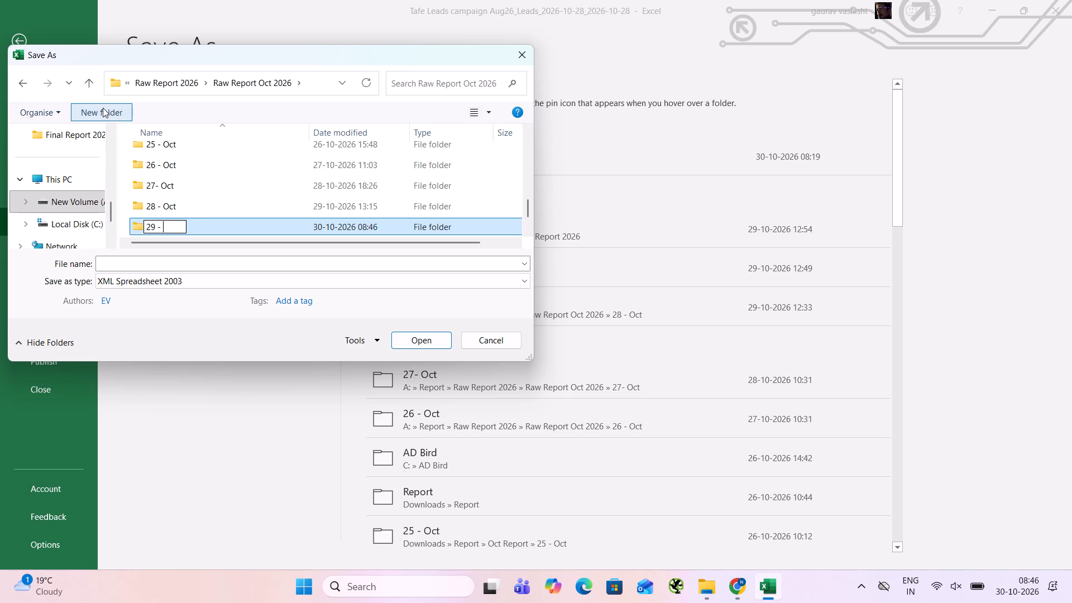
{"action": "key", "text": "shift+i"}
{"action": "key", "text": "BackSpace"}
{"action": "type", "text": "Oct"}
{"action": "double_click", "coordinate": [223, 226]}
{"action": "left_click", "coordinate": [220, 226]}
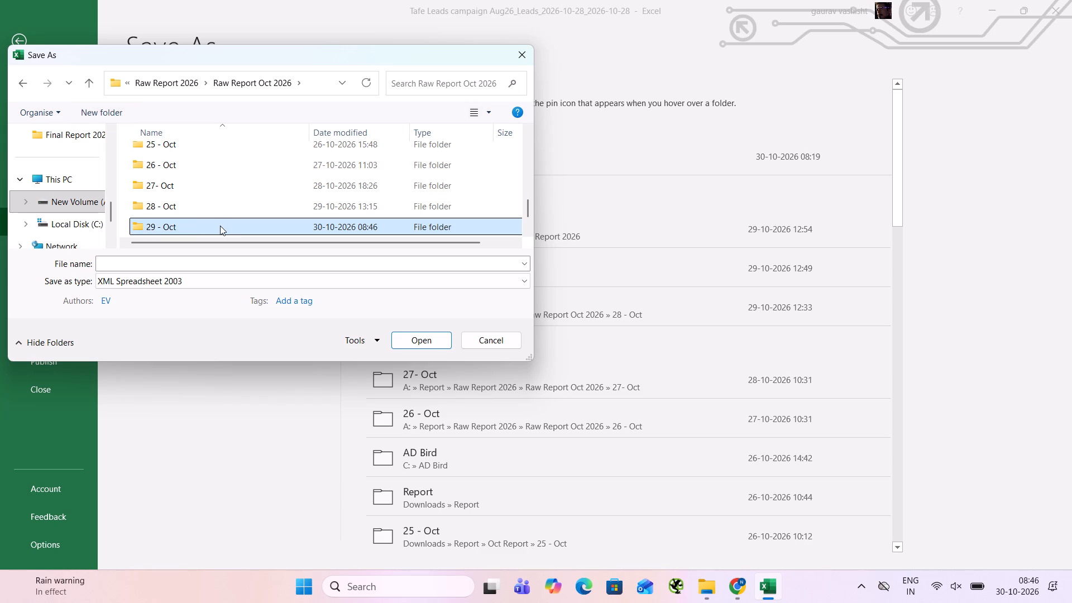
{"action": "double_click", "coordinate": [220, 226]}
Save the Tafe leads as an Excel Workbook in the 29 - Oct folder, using the copied file name.
{"action": "left_click", "coordinate": [190, 261]}
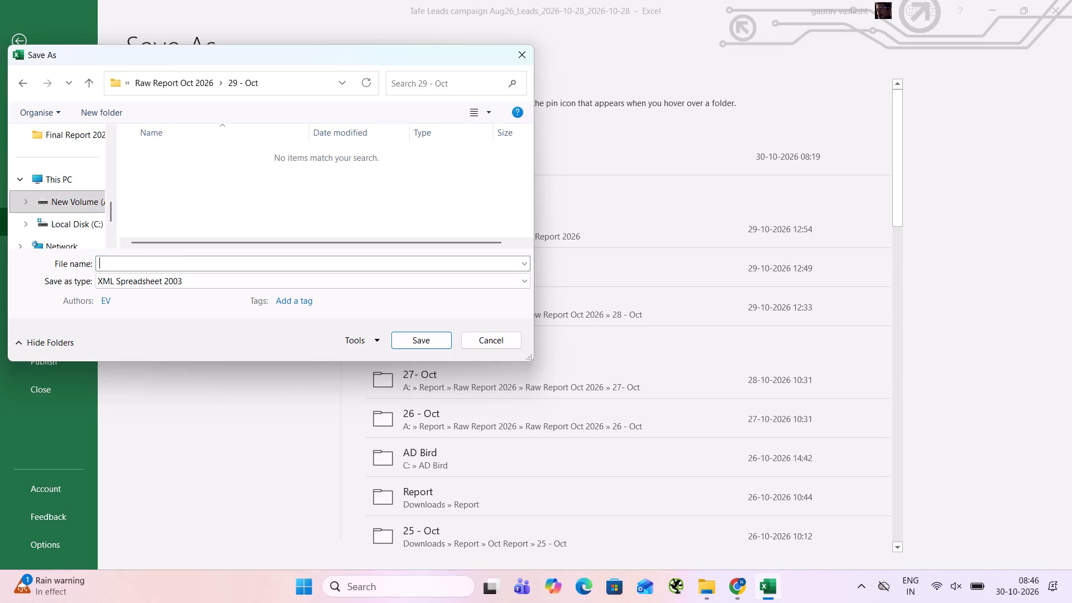
{"action": "key", "text": "ctrl+v"}
{"action": "left_click", "coordinate": [186, 280]}
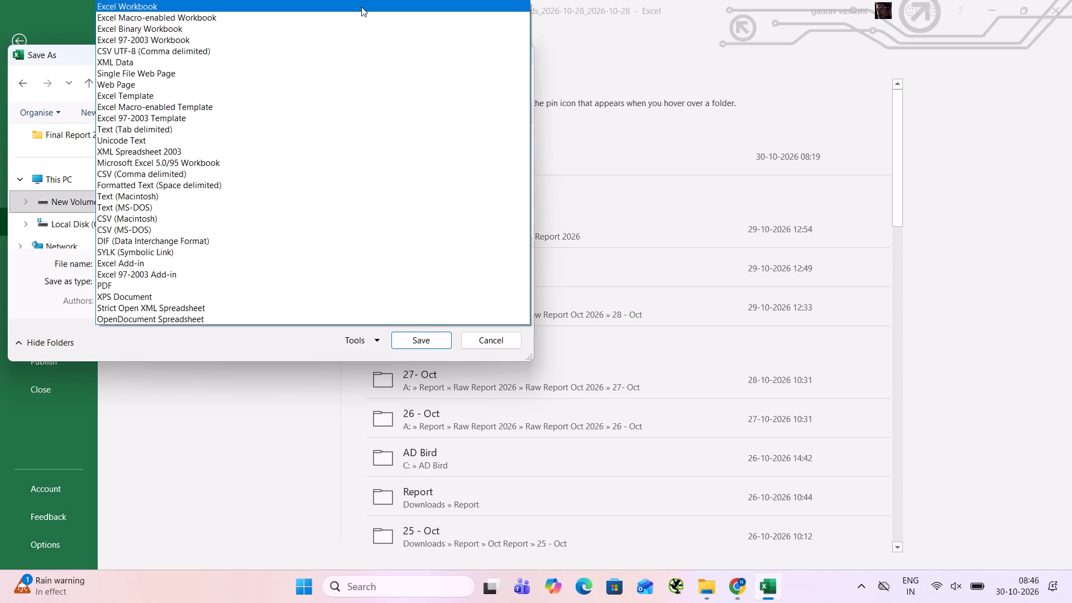
{"action": "left_click", "coordinate": [361, 2]}
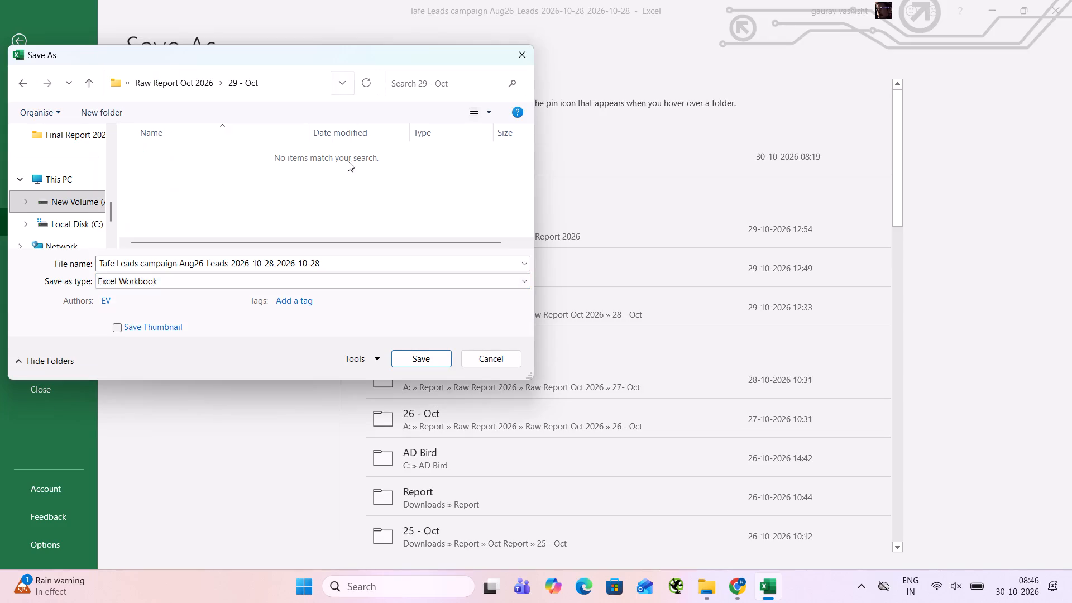
{"action": "left_click", "coordinate": [415, 357]}
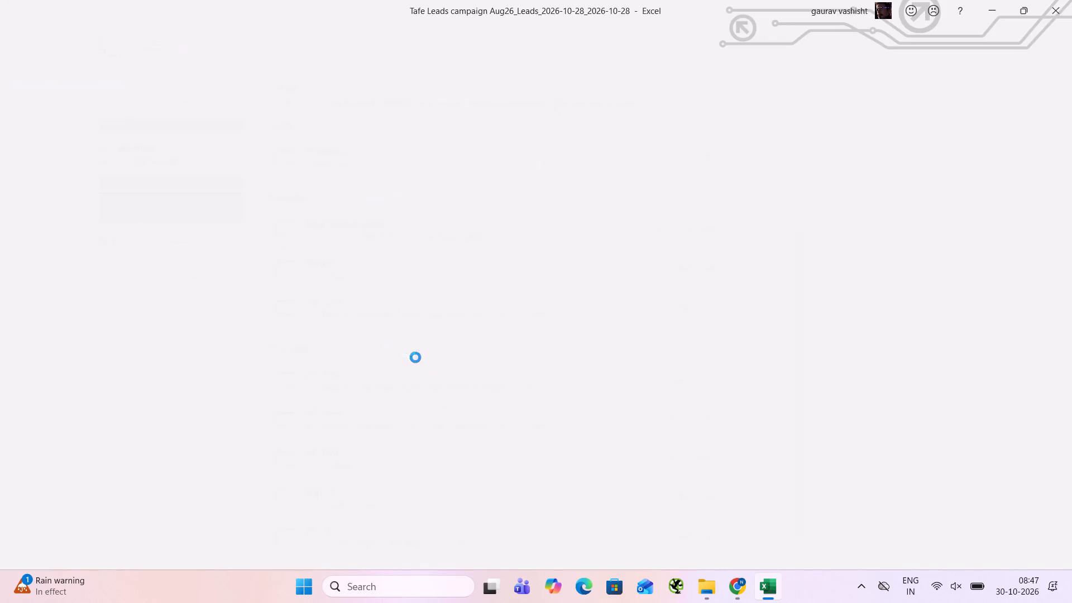
{"action": "key", "text": "ctrl+s"}
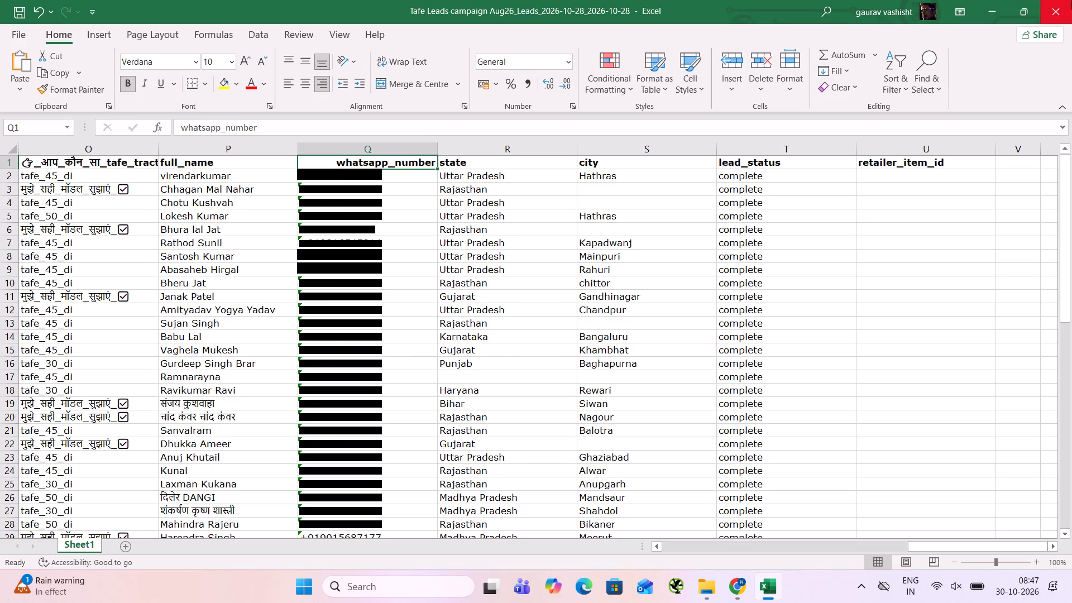
Close the Tafe leads workbook, choosing to view the recovered files later.
{"action": "left_click", "coordinate": [1066, 5]}
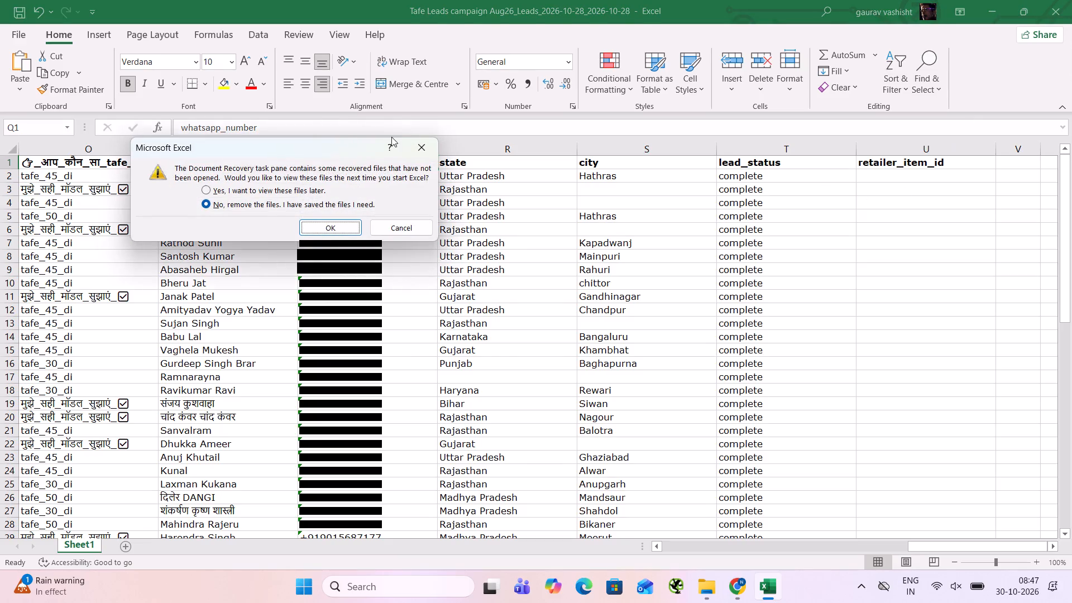
{"action": "left_click", "coordinate": [301, 186]}
{"action": "left_click", "coordinate": [324, 234]}
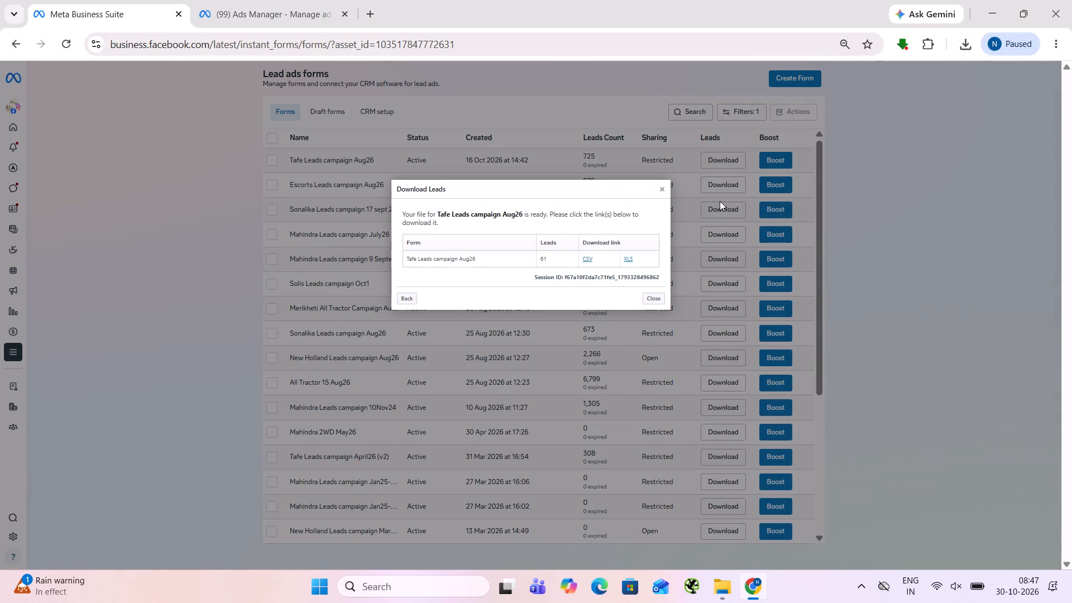
In Meta Business Suite, download yesterday's leads (29 Oct 2026) for Escorts Leads campaign Aug26 as an XLS file.
{"action": "left_click", "coordinate": [719, 190]}
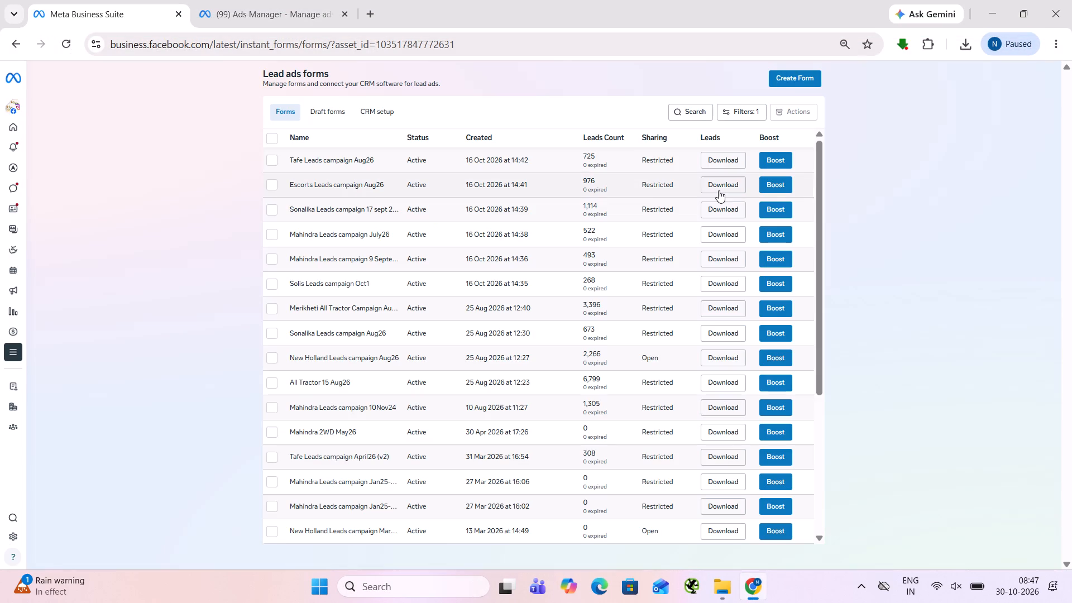
{"action": "left_click", "coordinate": [719, 187]}
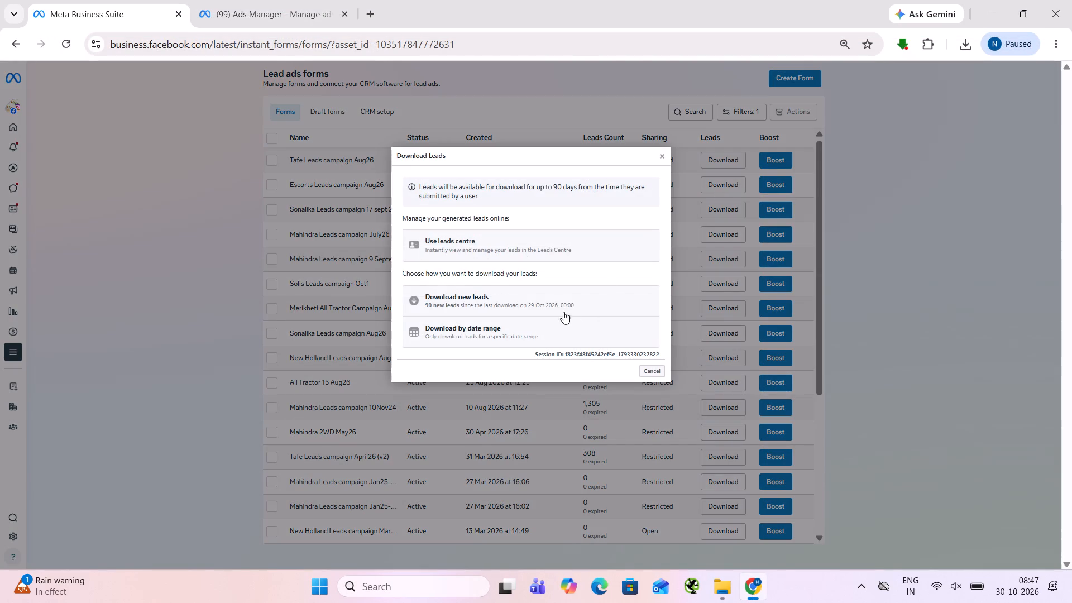
{"action": "left_click", "coordinate": [526, 341]}
{"action": "left_click", "coordinate": [518, 251]}
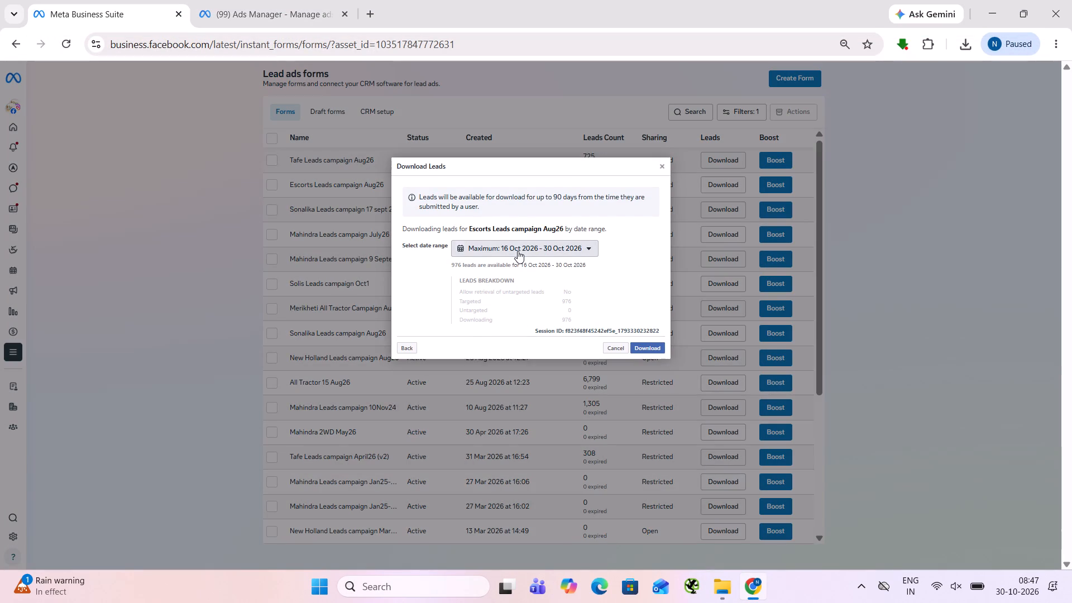
{"action": "left_click", "coordinate": [490, 310]}
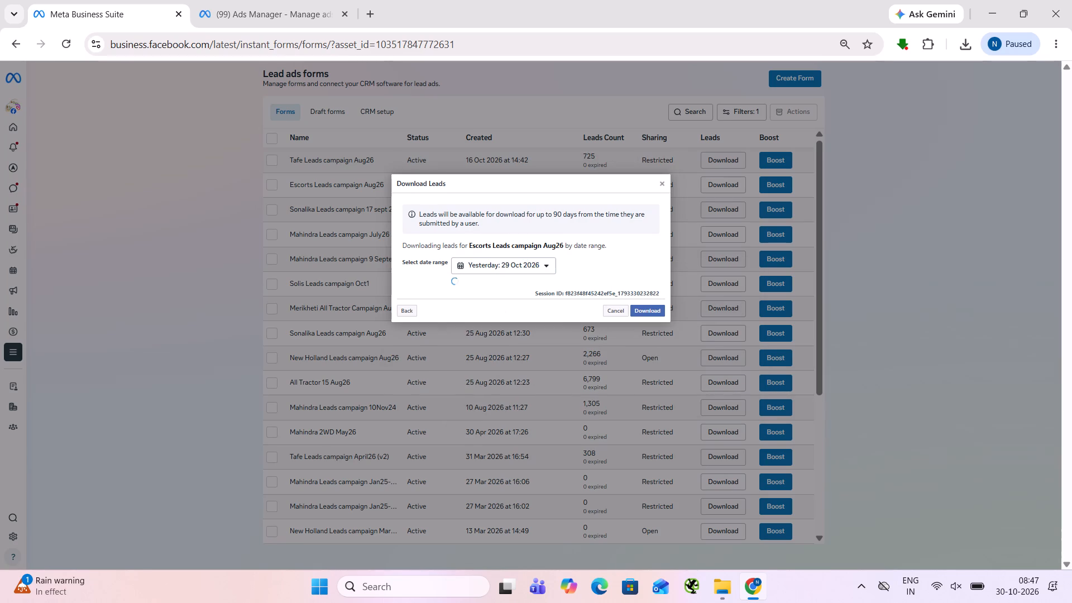
{"action": "left_click", "coordinate": [651, 348]}
{"action": "left_click", "coordinate": [630, 260]}
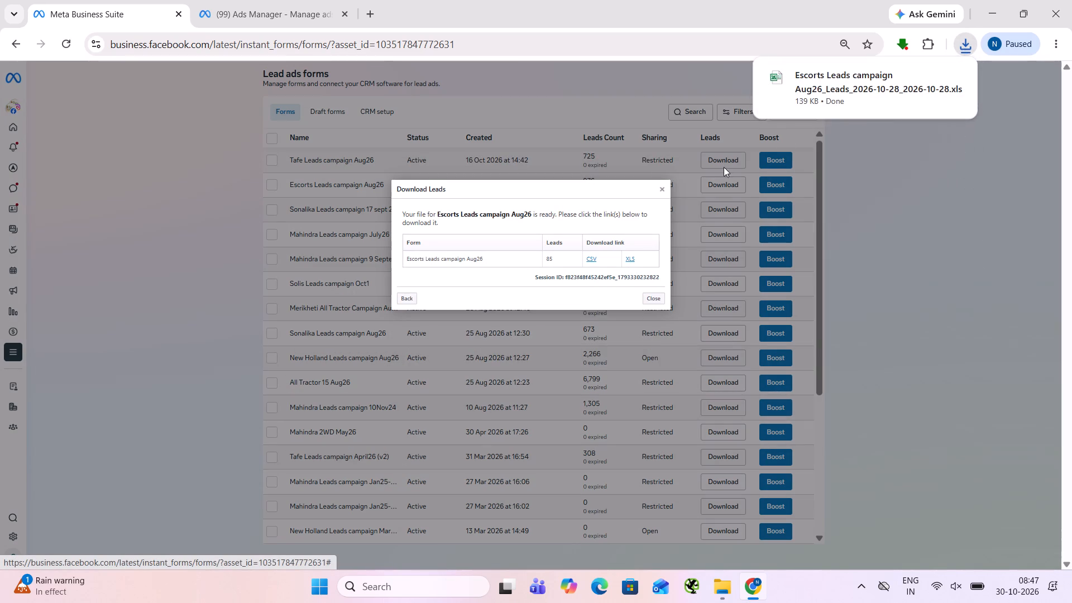
Open the downloaded Escorts Leads campaign file in Excel despite the format mismatch and enable editing.
{"action": "left_click", "coordinate": [951, 74]}
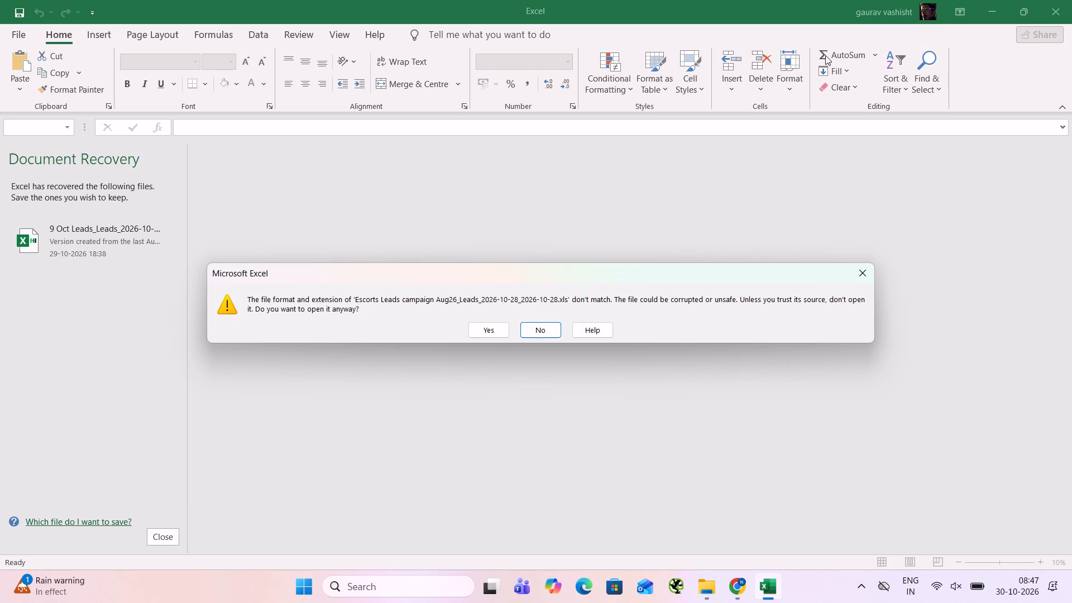
{"action": "left_click", "coordinate": [485, 326]}
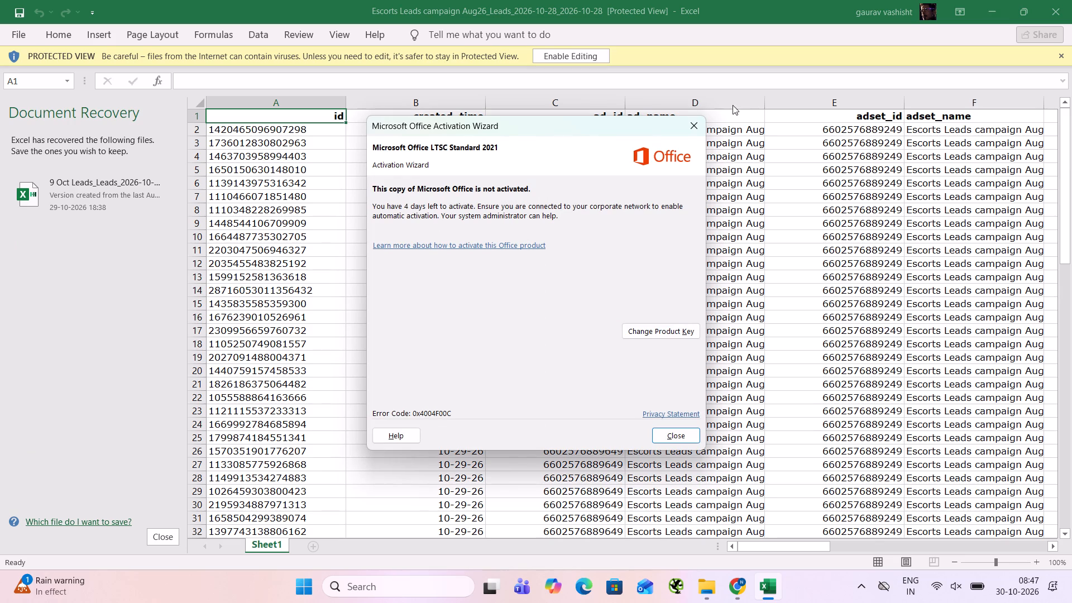
{"action": "left_click", "coordinate": [687, 131]}
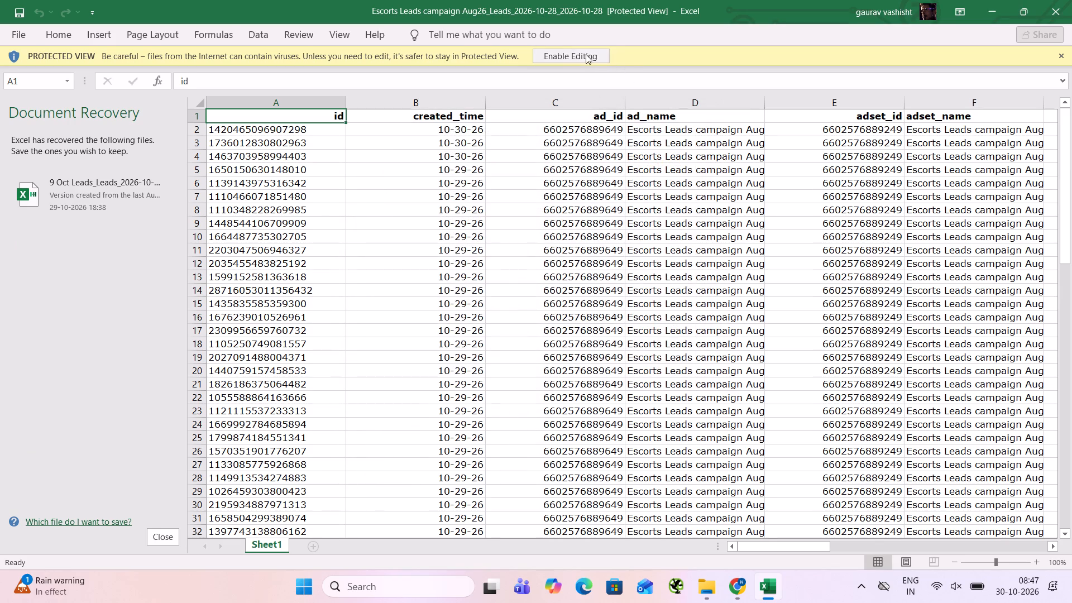
{"action": "left_click", "coordinate": [588, 55]}
{"action": "key", "text": "ctrl+Insert"}
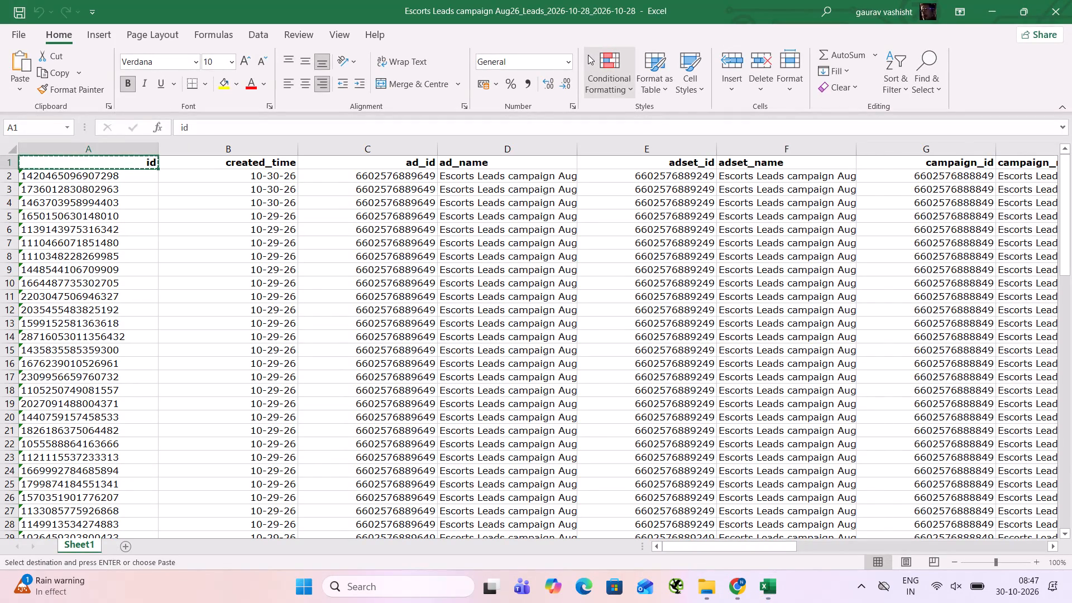
Set the state in row 2 of the Escorts leads to Haryana.
{"action": "key", "text": "ctrl+Right"}
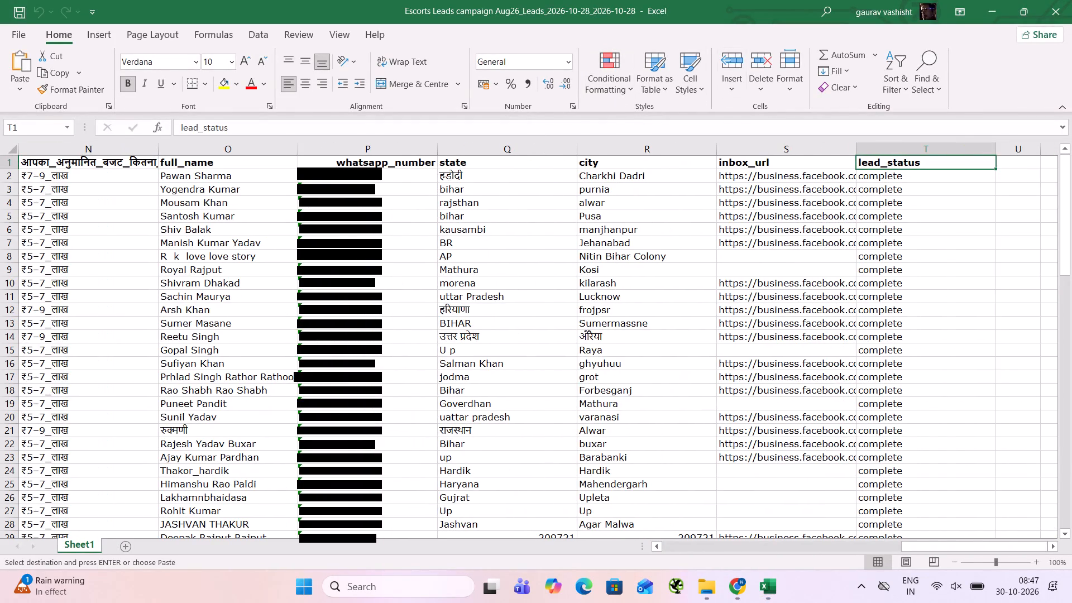
{"action": "left_click", "coordinate": [506, 147]}
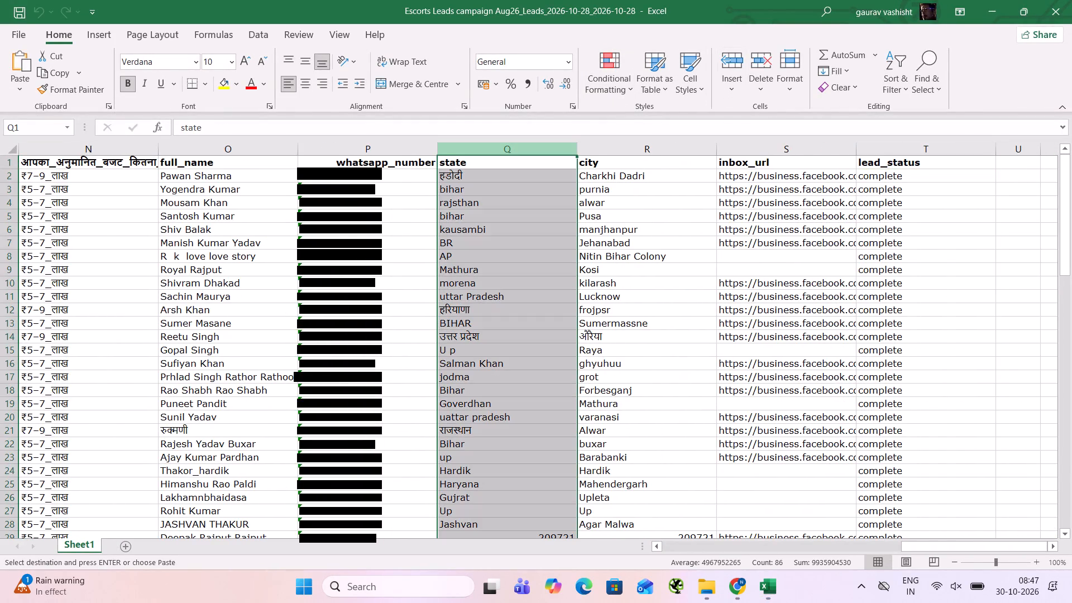
{"action": "left_click", "coordinate": [506, 168]}
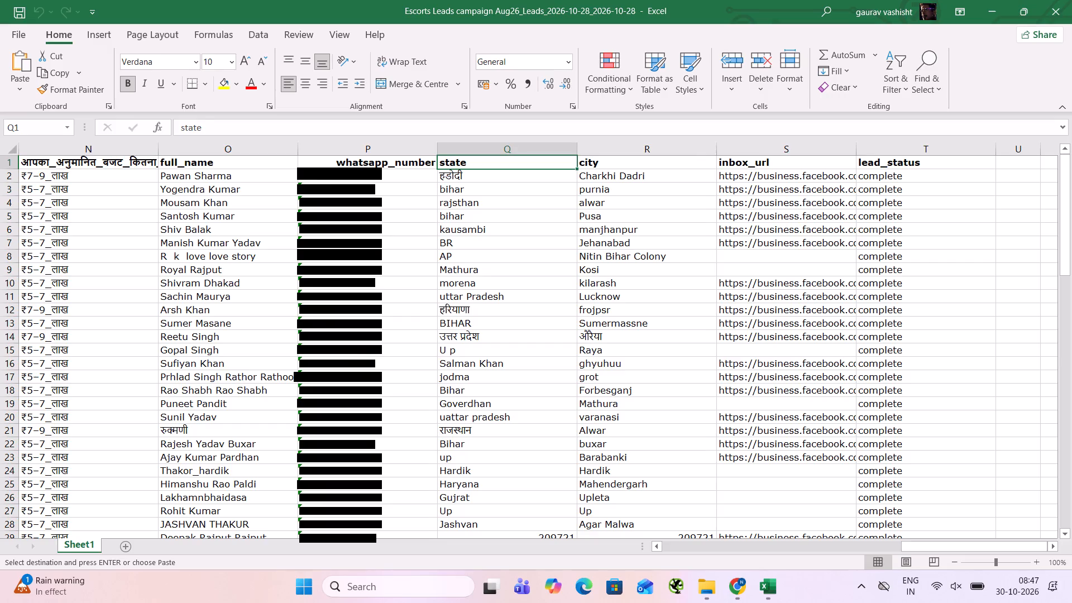
{"action": "key", "text": "Down"}
{"action": "type", "text": "Haryana"}
{"action": "key", "text": "Right"}
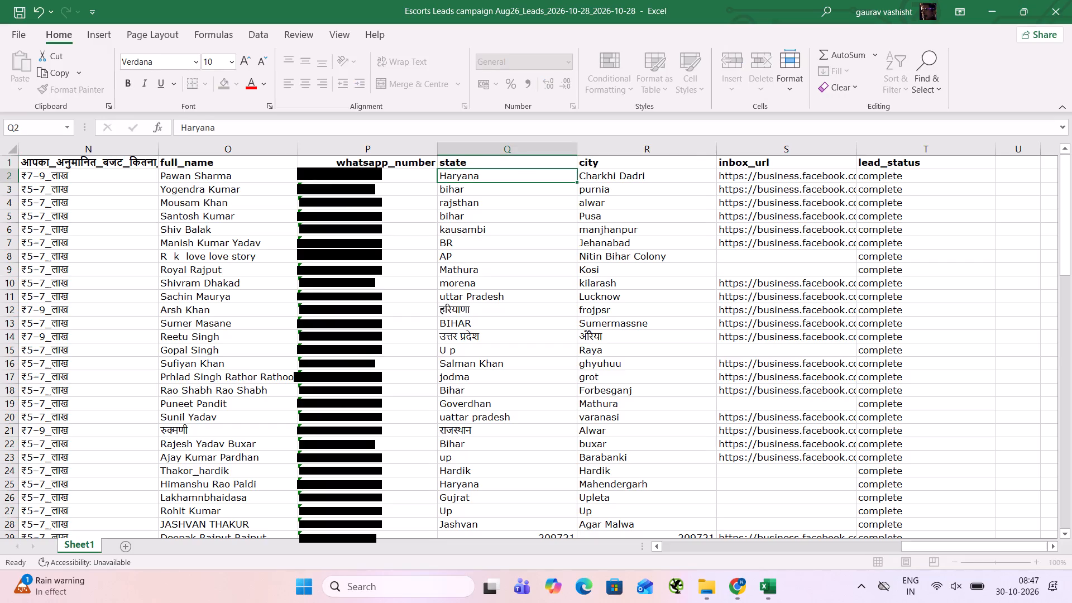
Set the city in row 3 to Purnia and its state to Bihar, both capitalised.
{"action": "key", "text": "Down"}
{"action": "type", "text": "Pu"}
{"action": "type", "text": "rnia"}
{"action": "key", "text": "Left"}
{"action": "type", "text": "Bihar"}
{"action": "key", "text": "Down"}
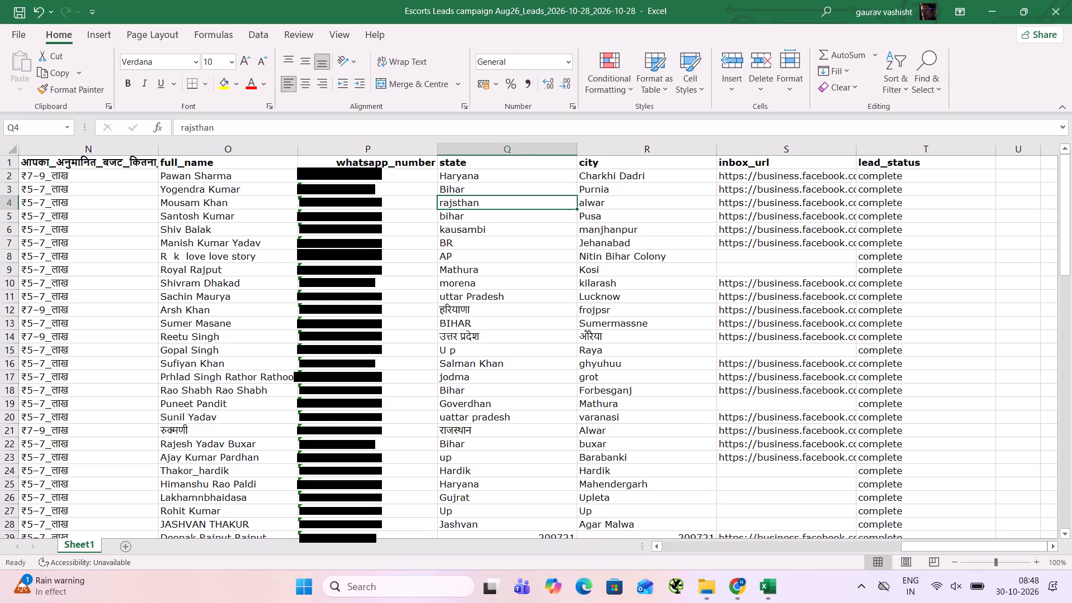
Set the state in row 4 to Rajasthan and move on to that row's city.
{"action": "type", "text": "Rajasthan"}
{"action": "key", "text": "Right"}
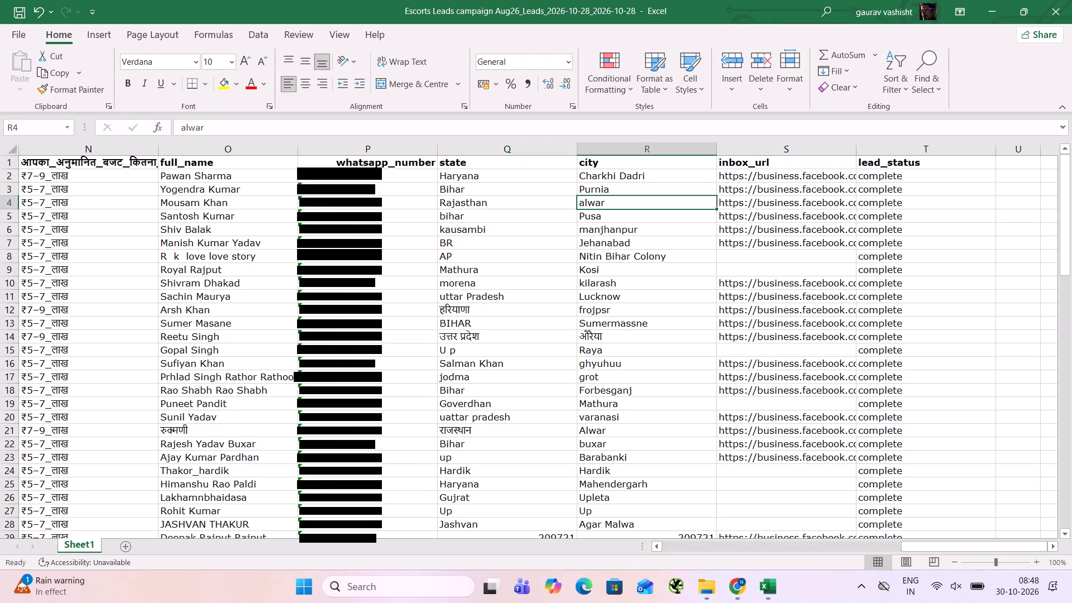
Set the city in row 4 to Alwar with a capital initial.
{"action": "type", "text": "Alwar"}
{"action": "key", "text": "Down"}
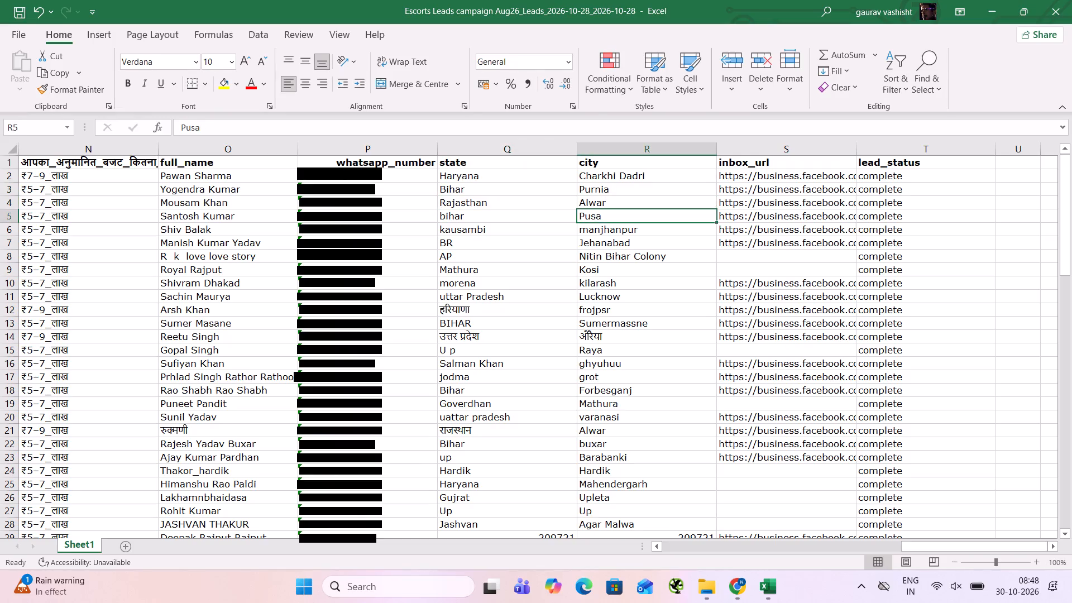
Copy the state Bihar from row 3 into the state cell of row 5.
{"action": "key", "text": "Left"}
{"action": "key", "text": "Up"}
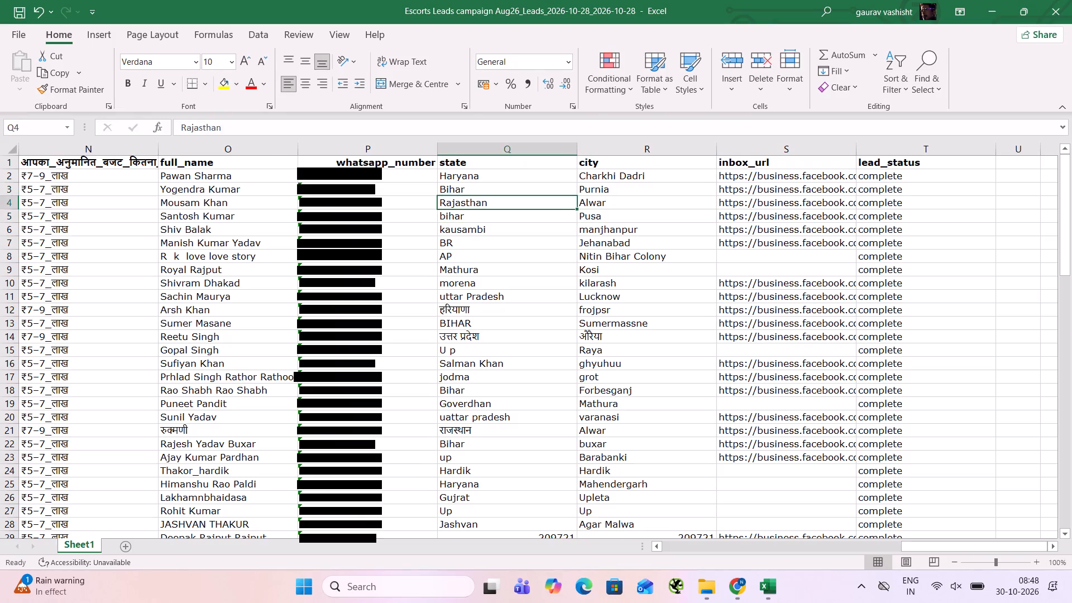
{"action": "key", "text": "Up"}
{"action": "key", "text": "ctrl+c"}
{"action": "key", "text": "Down"}
{"action": "key", "text": "Down"}
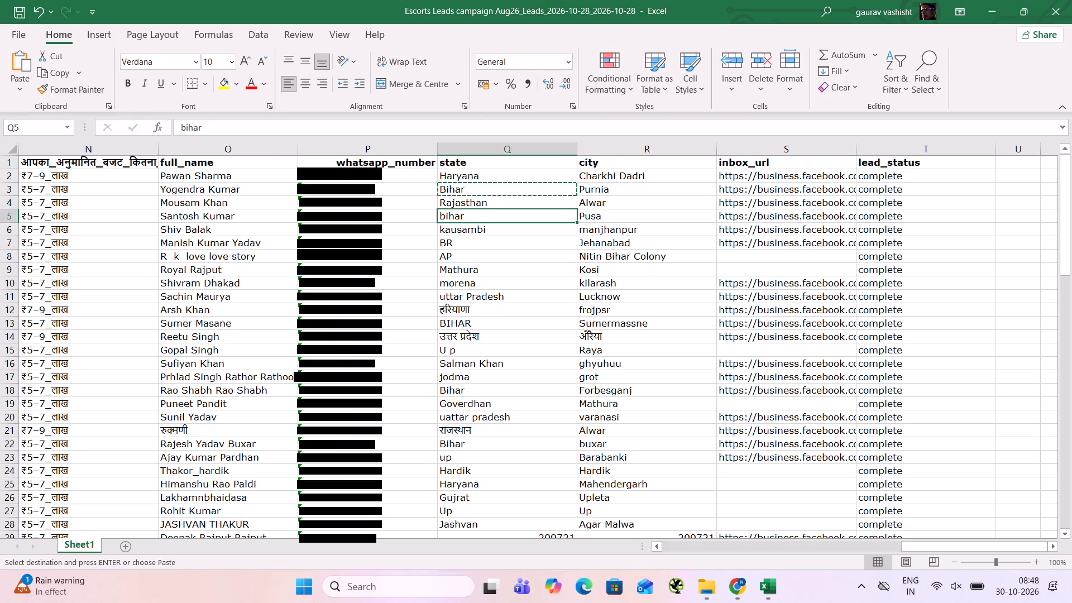
{"action": "key", "text": "ctrl+v"}
Replace the state in row 6 with Uttar Pradesh and clear that row's city.
{"action": "key", "text": "Down"}
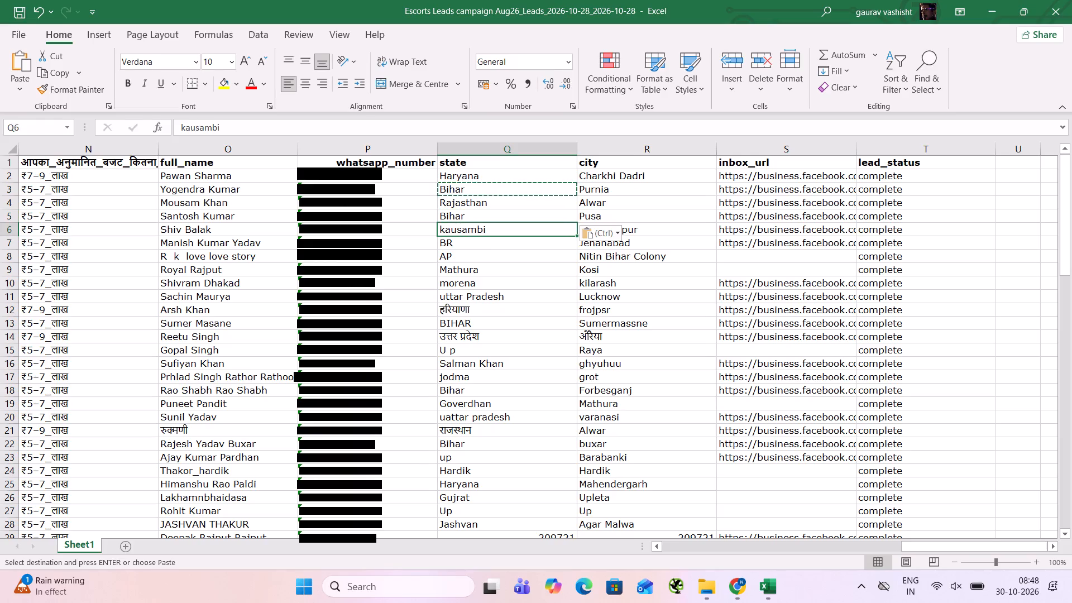
{"action": "type", "text": "Uttar"}
{"action": "key", "text": "space"}
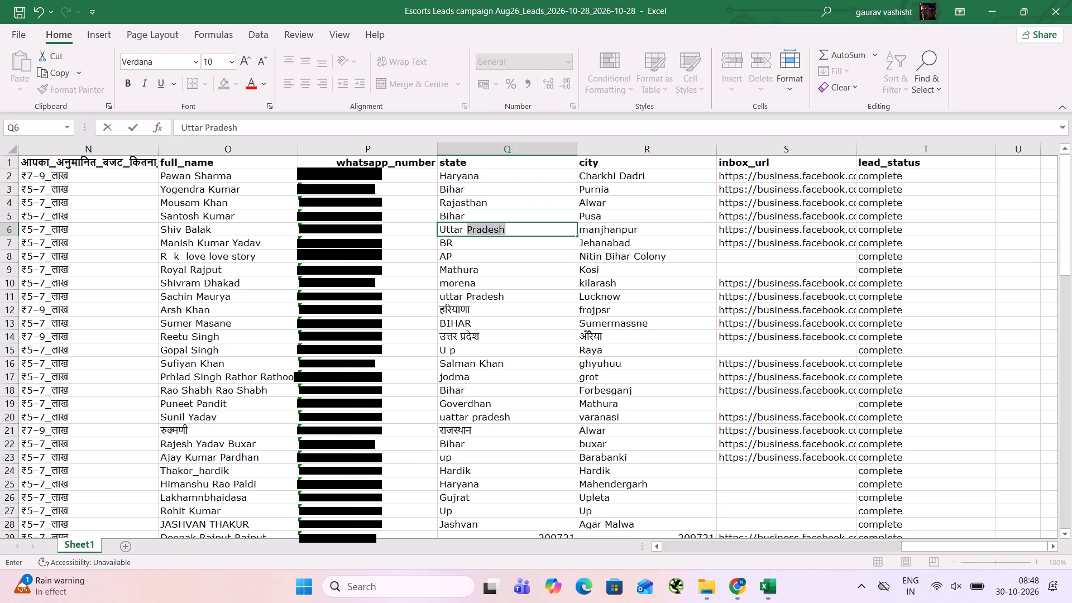
{"action": "key", "text": "Return"}
{"action": "key", "text": "Right"}
{"action": "key", "text": "Up"}
{"action": "key", "text": "BackSpace"}
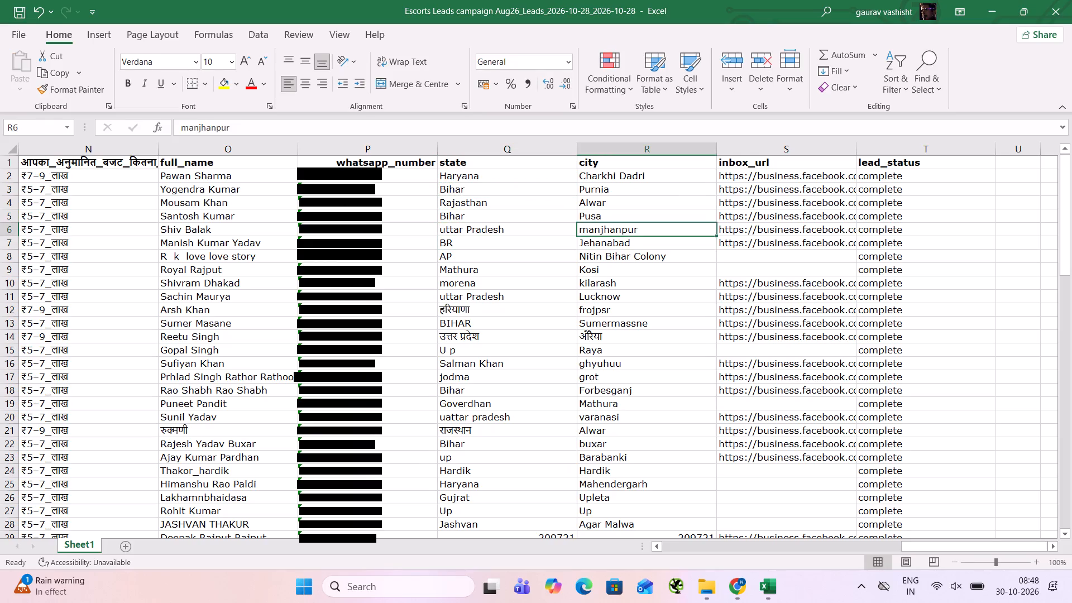
Re-enter the state in row 6 as Uttar Pradesh with a capital U.
{"action": "key", "text": "Down"}
{"action": "key", "text": "Left"}
{"action": "key", "text": "Up"}
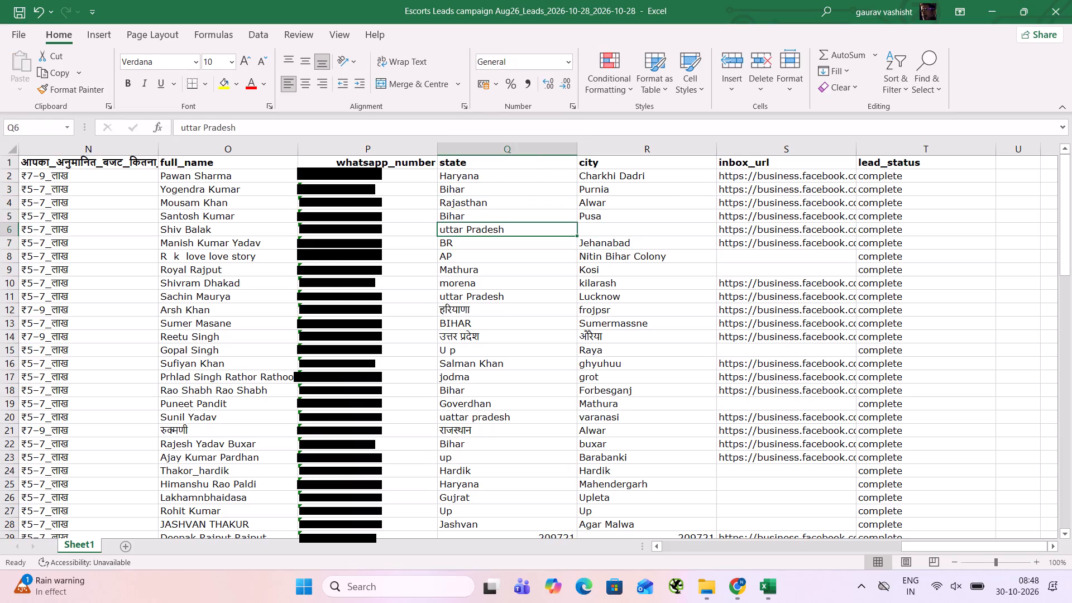
{"action": "type", "text": "Uttar"}
{"action": "key", "text": "space"}
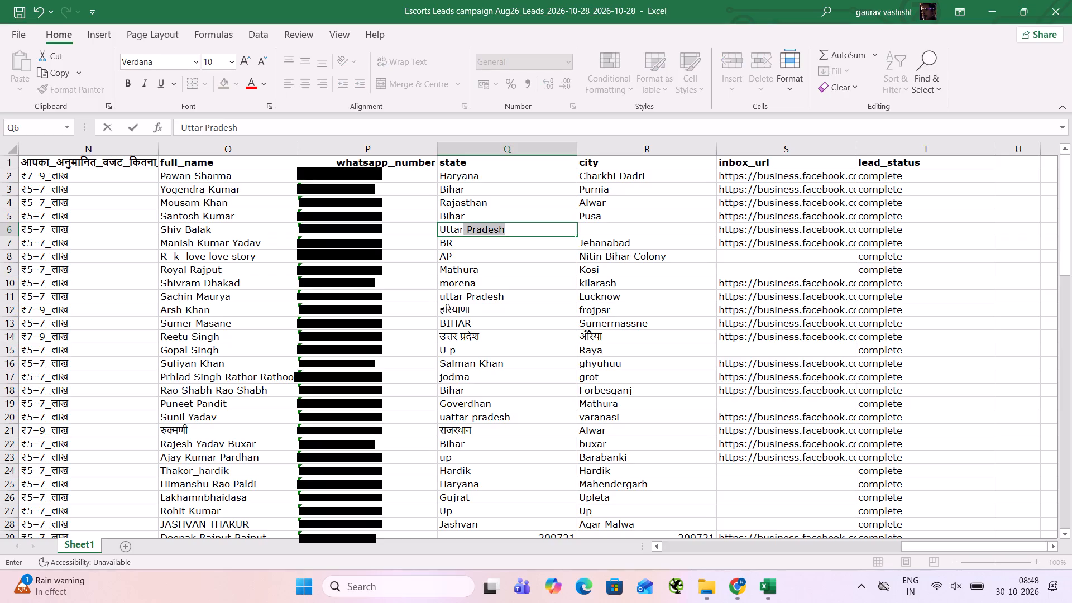
{"action": "type", "text": "Pr"}
{"action": "type", "text": "as"}
{"action": "key", "text": "BackSpace"}
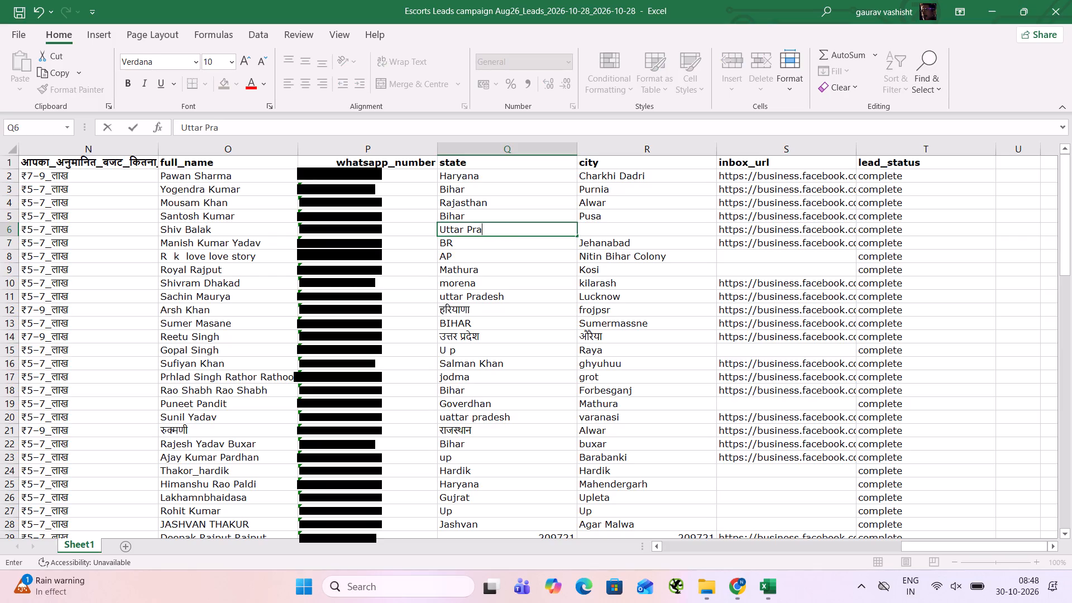
{"action": "type", "text": "desh"}
{"action": "key", "text": "Right"}
Set the state in row 7 to Bihar.
{"action": "key", "text": "Down"}
{"action": "key", "text": "Left"}
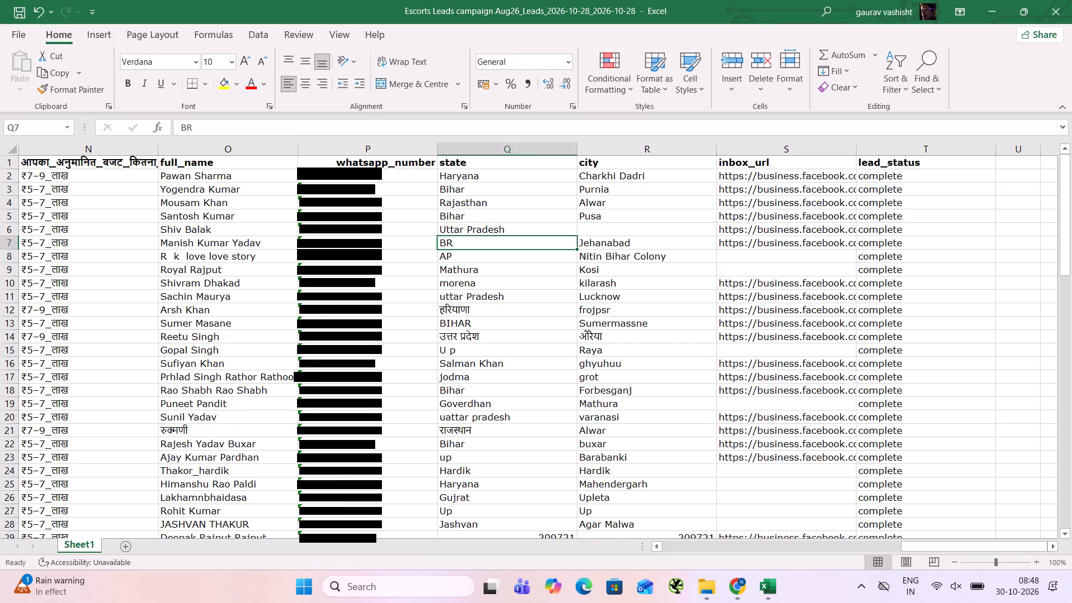
{"action": "type", "text": "Bihar"}
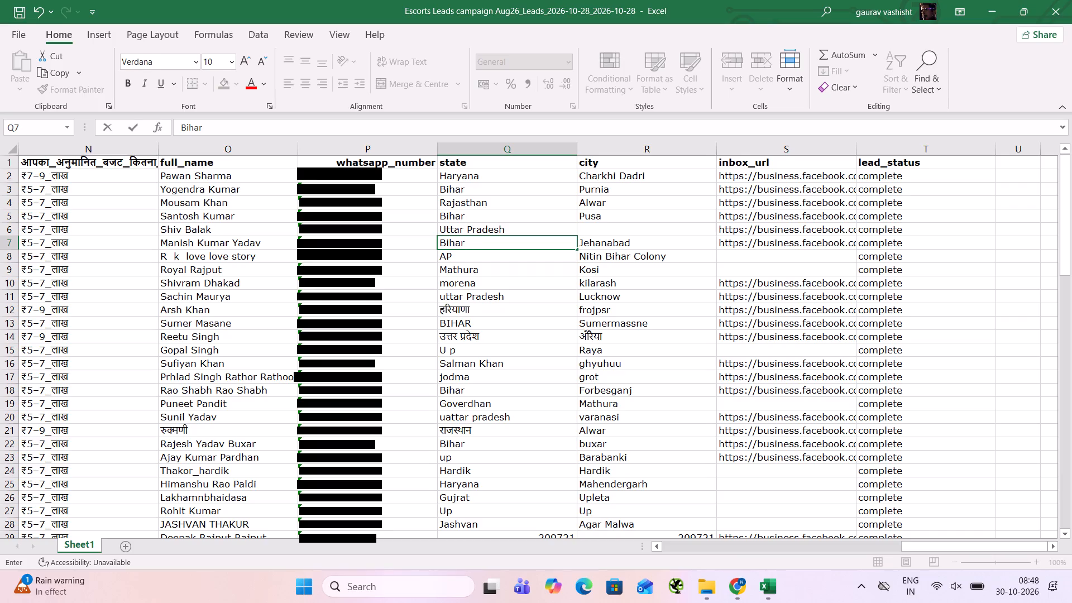
{"action": "key", "text": "Down"}
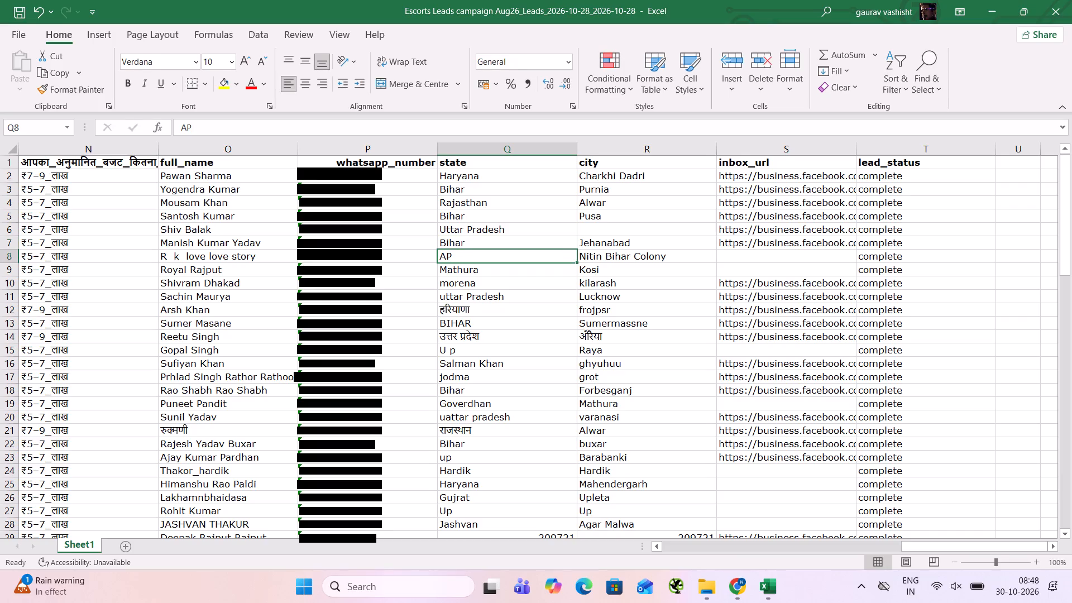
Set the state in row 8 to Andhra Pradesh.
{"action": "type", "text": "Andhra"}
{"action": "key", "text": "space"}
{"action": "key", "text": "shift+p"}
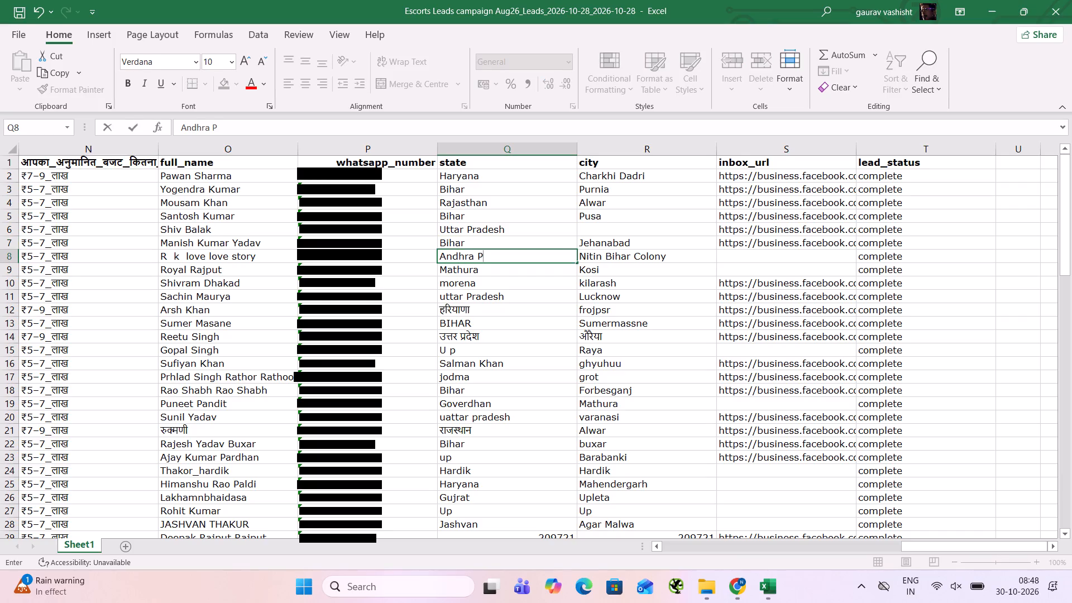
{"action": "type", "text": "radesh"}
{"action": "key", "text": "Right"}
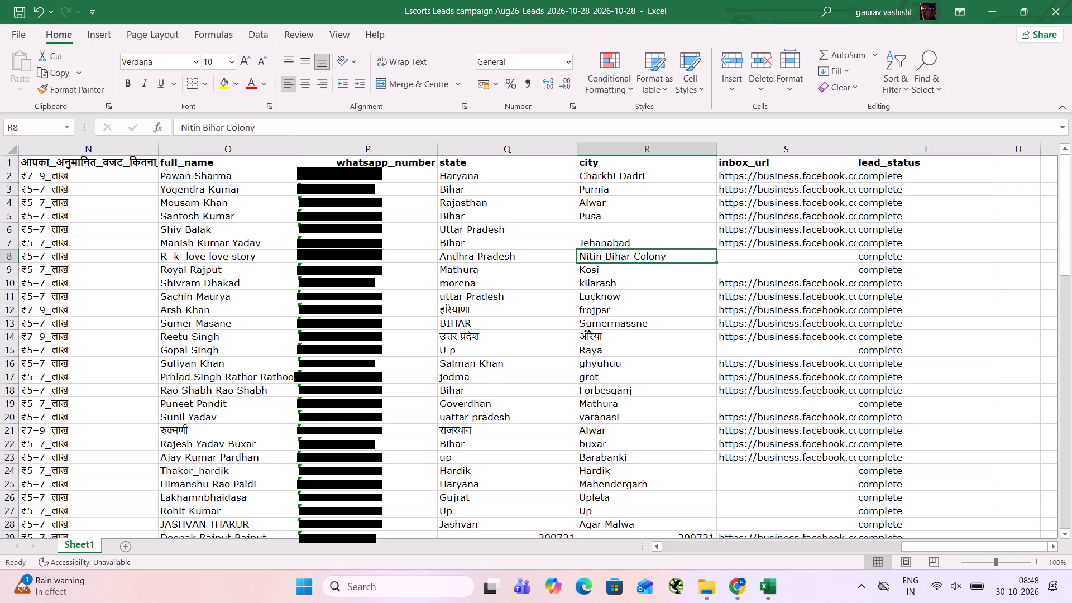
{"action": "key", "text": "Down"}
{"action": "key", "text": "Left"}
{"action": "key", "text": "Up"}
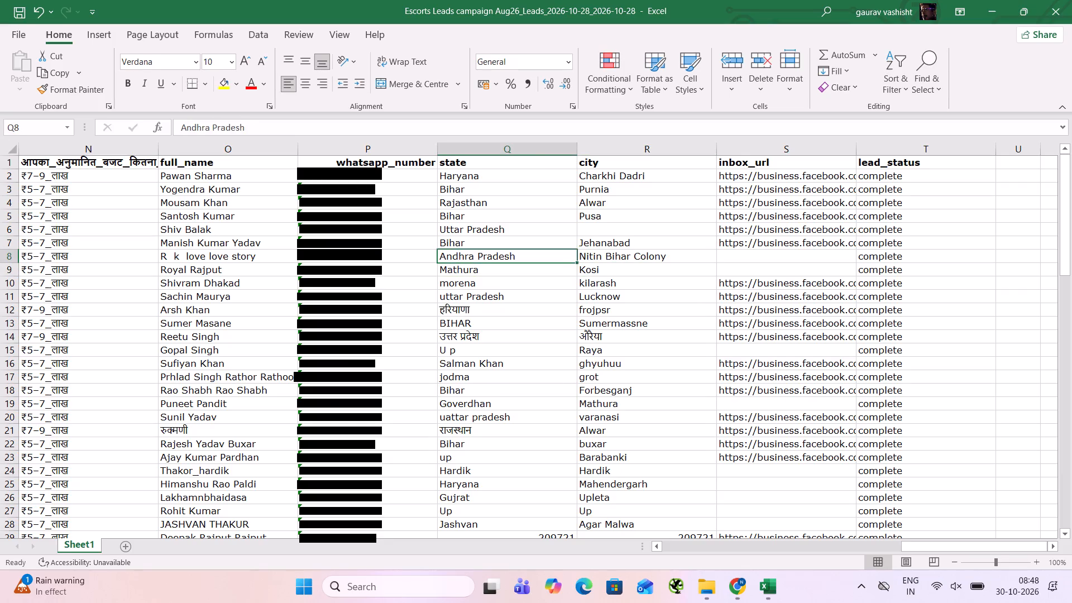
Move Mathura from the state cell of row 9 into its city cell, replacing Kosi.
{"action": "key", "text": "Down"}
{"action": "key", "text": "ctrl+x"}
{"action": "key", "text": "Right"}
{"action": "key", "text": "ctrl+v"}
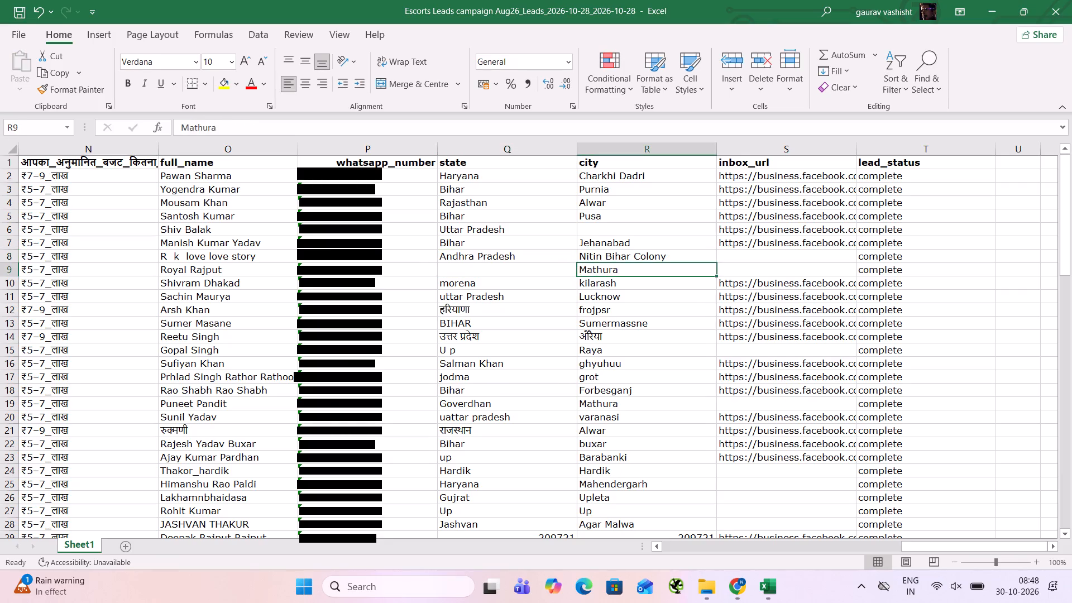
Copy the state Uttar Pradesh from row 6 into the empty state cell of row 9.
{"action": "key", "text": "Left"}
{"action": "key", "text": "Up"}
{"action": "key", "text": "Up"}
{"action": "key", "text": "Up"}
{"action": "key", "text": "ctrl+c"}
{"action": "key", "text": "Down"}
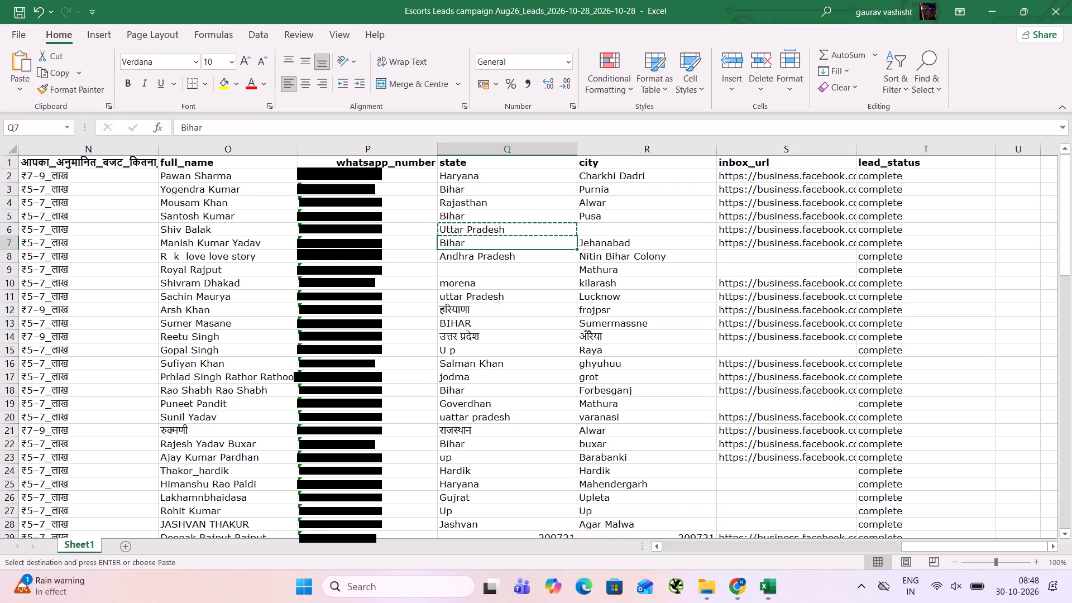
{"action": "key", "text": "Down"}
{"action": "key", "text": "Down"}
{"action": "key", "text": "ctrl+v"}
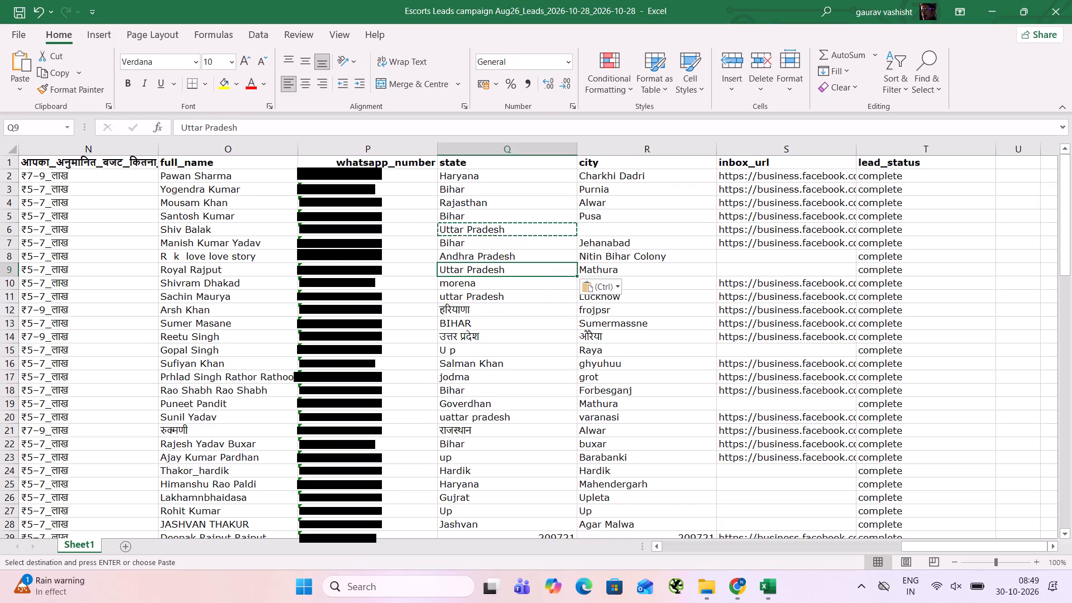
Set the state in row 10 to Bihar and clear that row's city.
{"action": "key", "text": "Down"}
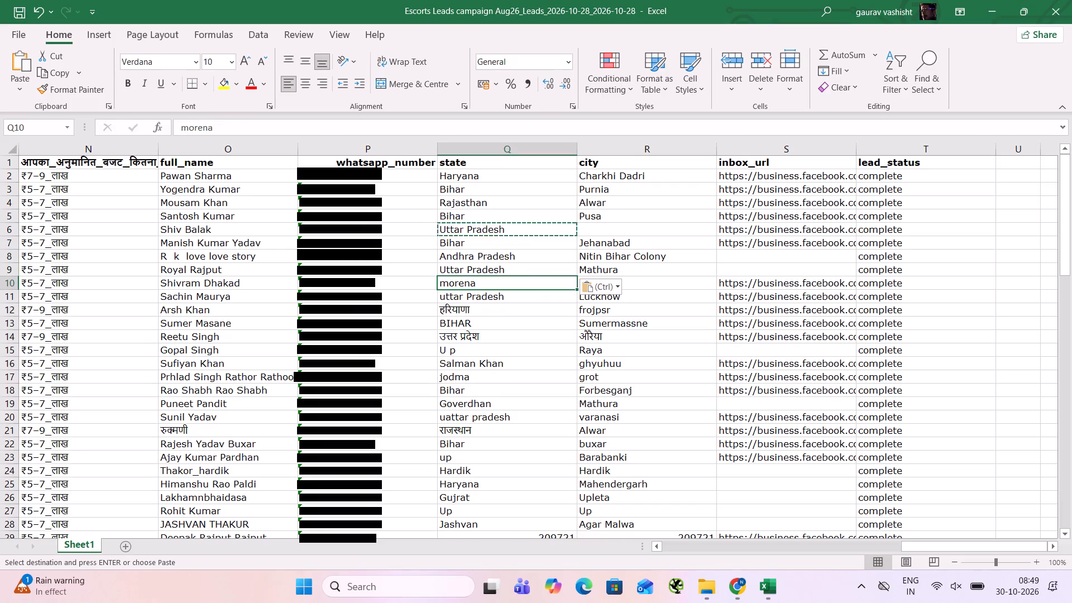
{"action": "type", "text": "Bihar"}
{"action": "key", "text": "Right"}
{"action": "key", "text": "BackSpace"}
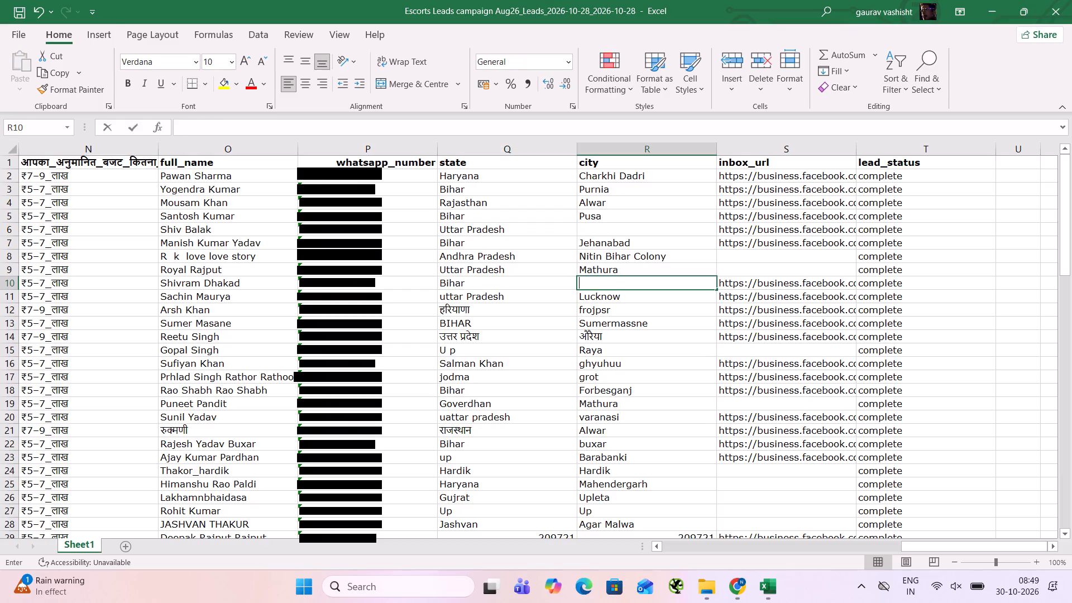
{"action": "key", "text": "Down"}
Copy the state Uttar Pradesh from row 9 into the state cell of row 11.
{"action": "key", "text": "Left"}
{"action": "key", "text": "Up"}
{"action": "key", "text": "Up"}
{"action": "key", "text": "ctrl+c"}
{"action": "key", "text": "Down"}
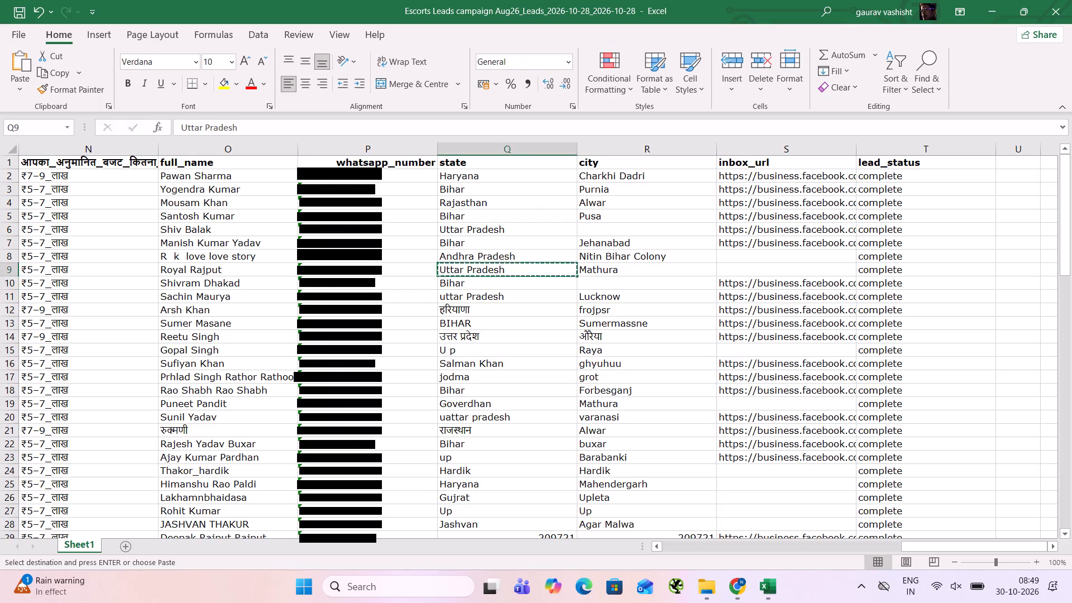
{"action": "key", "text": "Down"}
{"action": "key", "text": "ctrl+v"}
Replace the Hindi state entry in row 12 with Haryana and clear that row's city.
{"action": "key", "text": "Down"}
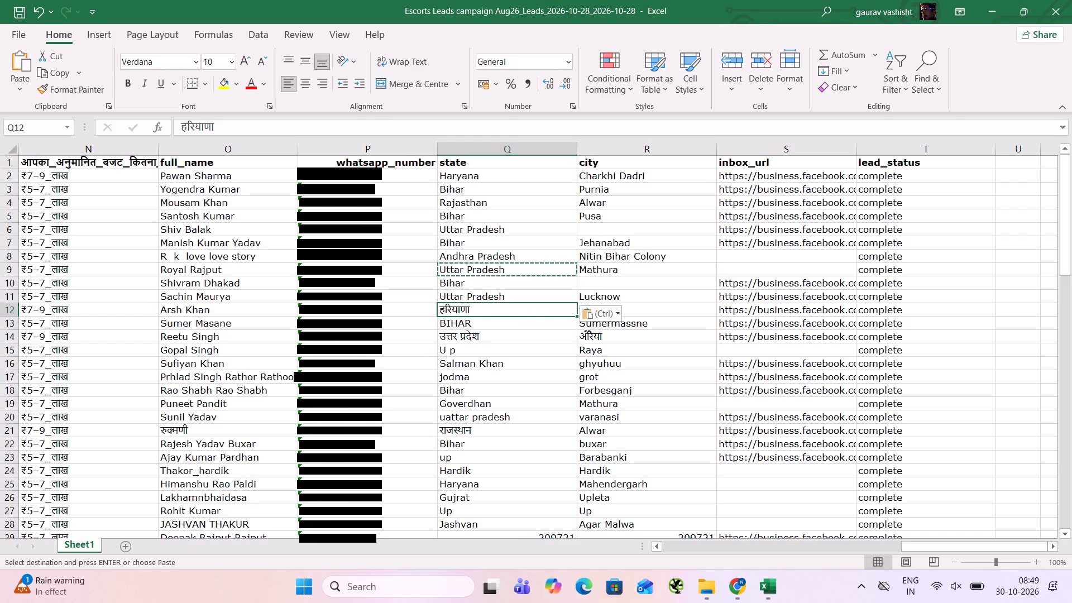
{"action": "key", "text": "Down"}
{"action": "key", "text": "Down"}
{"action": "key", "text": "Up"}
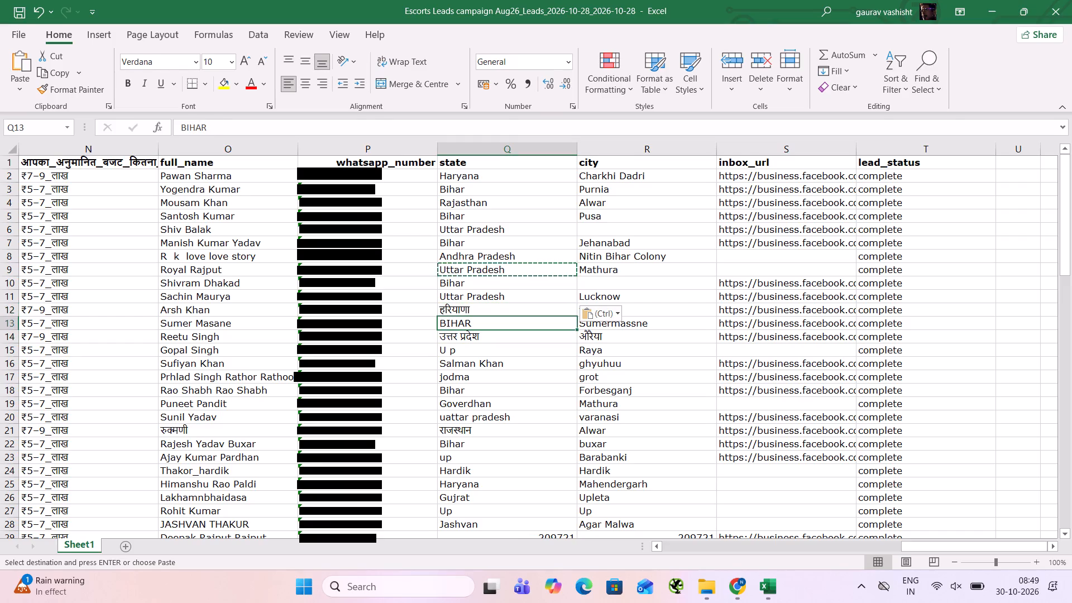
{"action": "key", "text": "Up"}
{"action": "key", "text": "shift+g"}
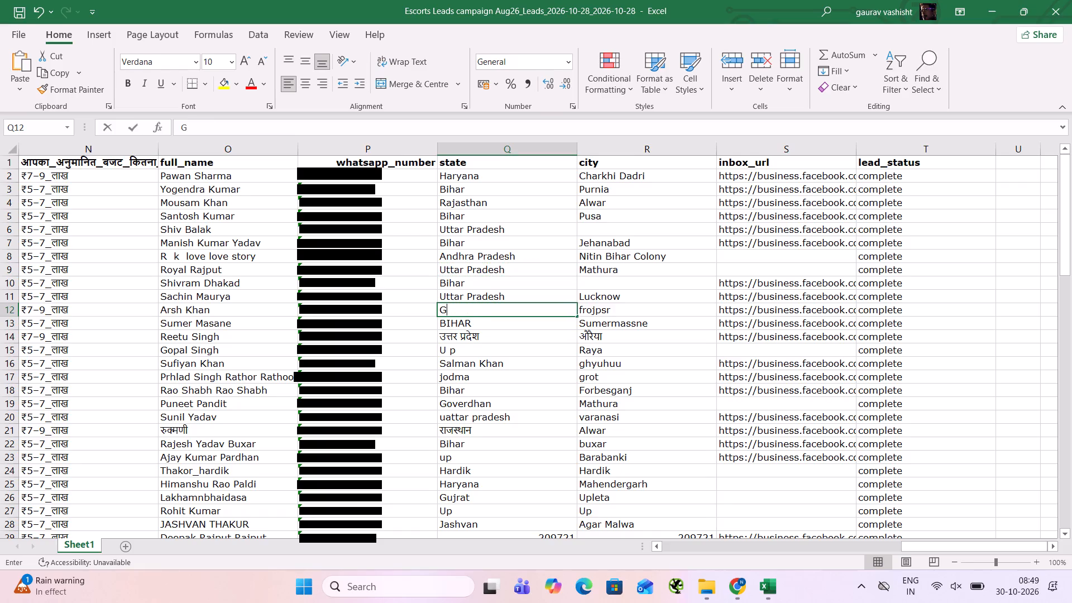
{"action": "type", "text": "aryana"}
{"action": "key", "text": "BackSpace"}
{"action": "key", "text": "BackSpace"}
{"action": "key", "text": "BackSpace"}
{"action": "key", "text": "BackSpace"}
{"action": "key", "text": "BackSpace"}
{"action": "key", "text": "BackSpace"}
{"action": "key", "text": "BackSpace"}
{"action": "key", "text": "BackSpace"}
{"action": "key", "text": "BackSpace"}
{"action": "key", "text": "BackSpace"}
{"action": "key", "text": "BackSpace"}
{"action": "key", "text": "BackSpace"}
{"action": "key", "text": "BackSpace"}
{"action": "key", "text": "BackSpace"}
{"action": "key", "text": "BackSpace"}
{"action": "key", "text": "BackSpace"}
{"action": "key", "text": "BackSpace"}
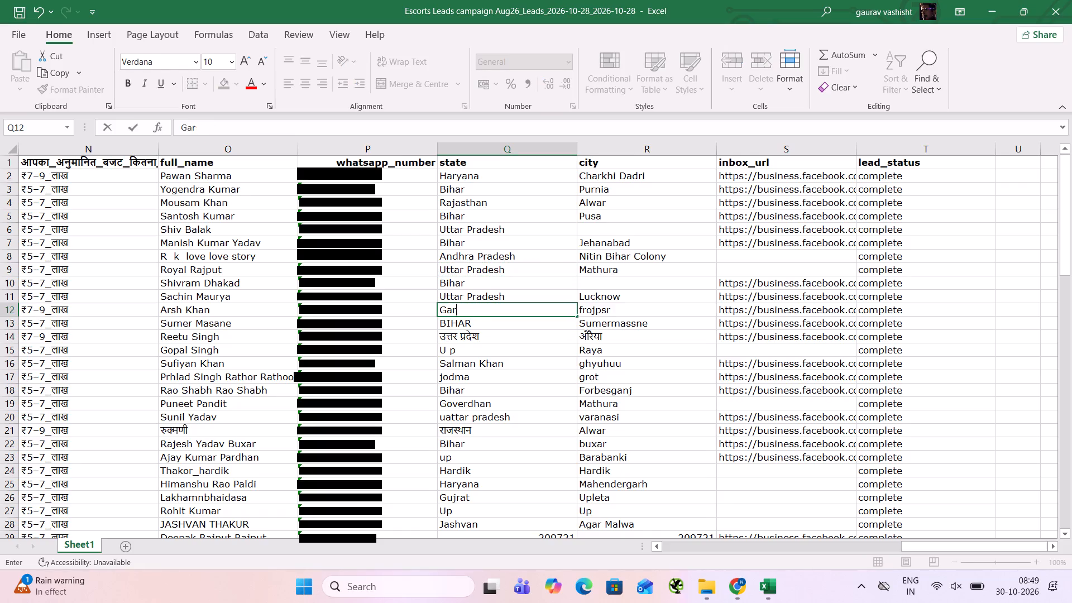
{"action": "type", "text": "Hary"}
{"action": "type", "text": "ana"}
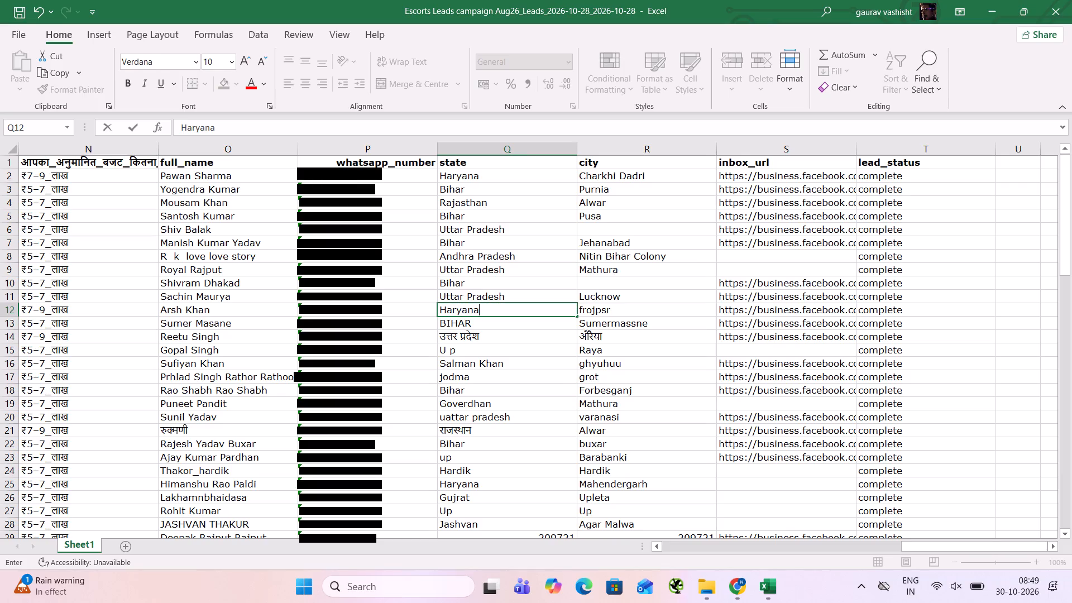
{"action": "key", "text": "Right"}
{"action": "key", "text": "BackSpace"}
{"action": "key", "text": "Down"}
Copy the state Bihar from row 10 into the state cell of row 13.
{"action": "key", "text": "Left"}
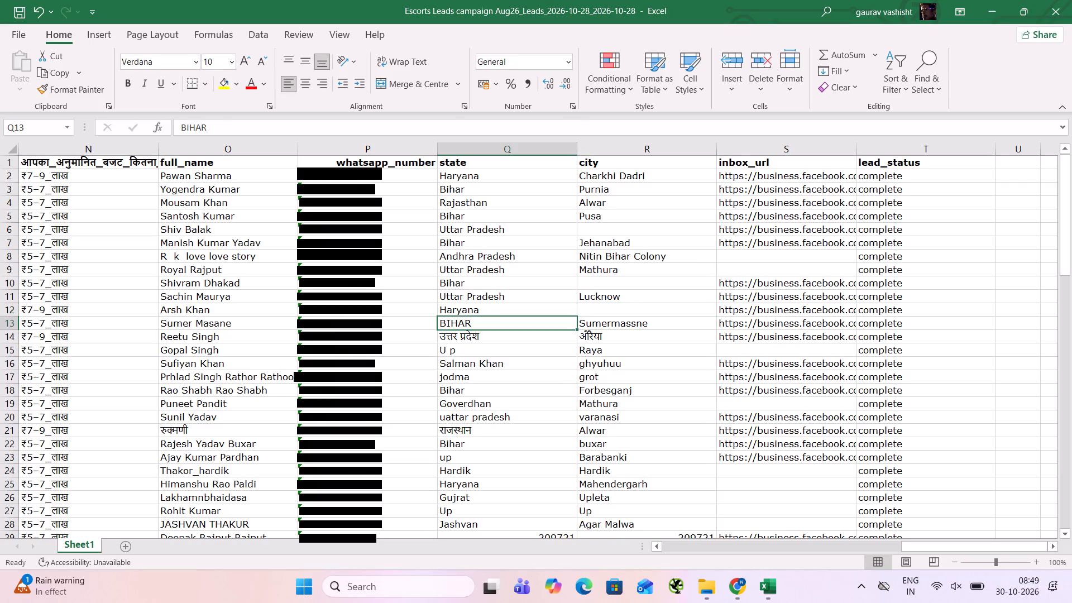
{"action": "key", "text": "Up"}
{"action": "key", "text": "Up"}
{"action": "key", "text": "Up"}
{"action": "key", "text": "ctrl+v"}
{"action": "key", "text": "ctrl+c"}
{"action": "key", "text": "Down"}
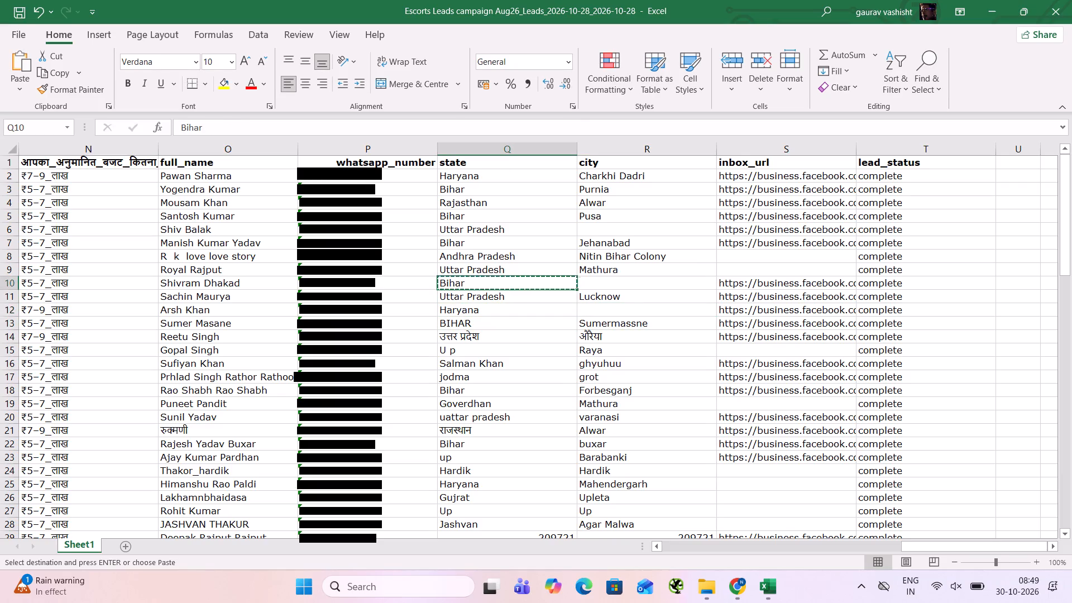
{"action": "key", "text": "Down"}
{"action": "key", "text": "Down"}
{"action": "key", "text": "ctrl+v"}
Copy the state Uttar Pradesh from row 11 into the state cells of rows 14 and 15.
{"action": "key", "text": "Up"}
{"action": "key", "text": "Up"}
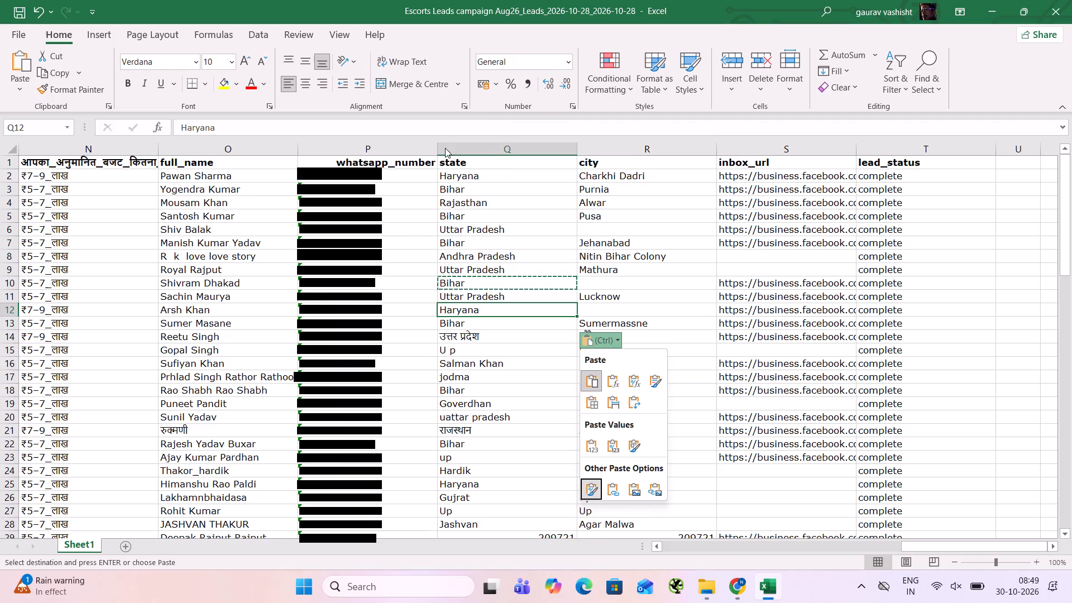
{"action": "double_click", "coordinate": [485, 296]}
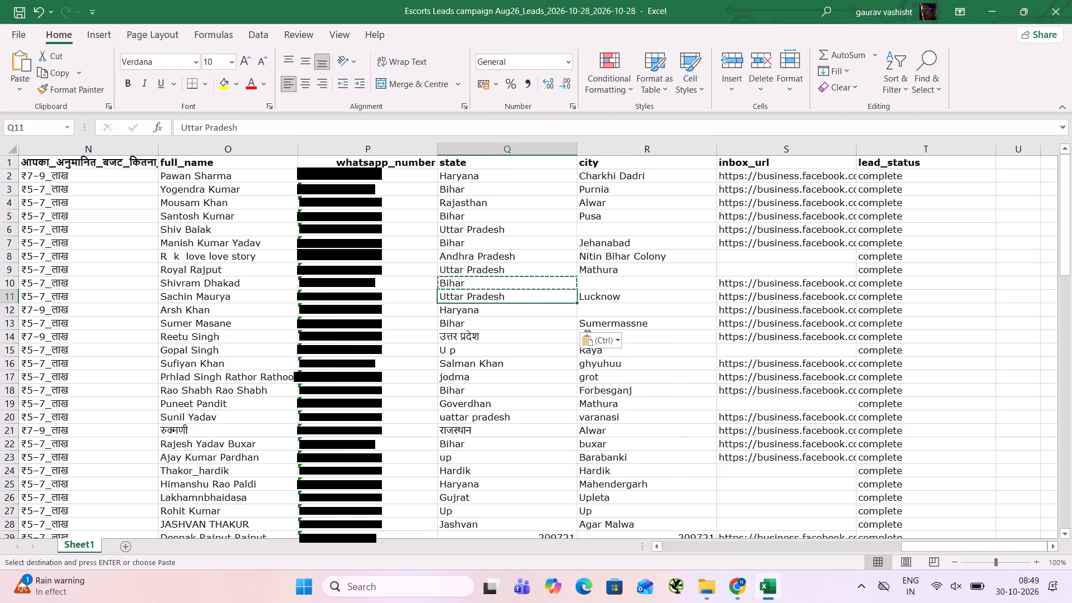
{"action": "key", "text": "ctrl+c"}
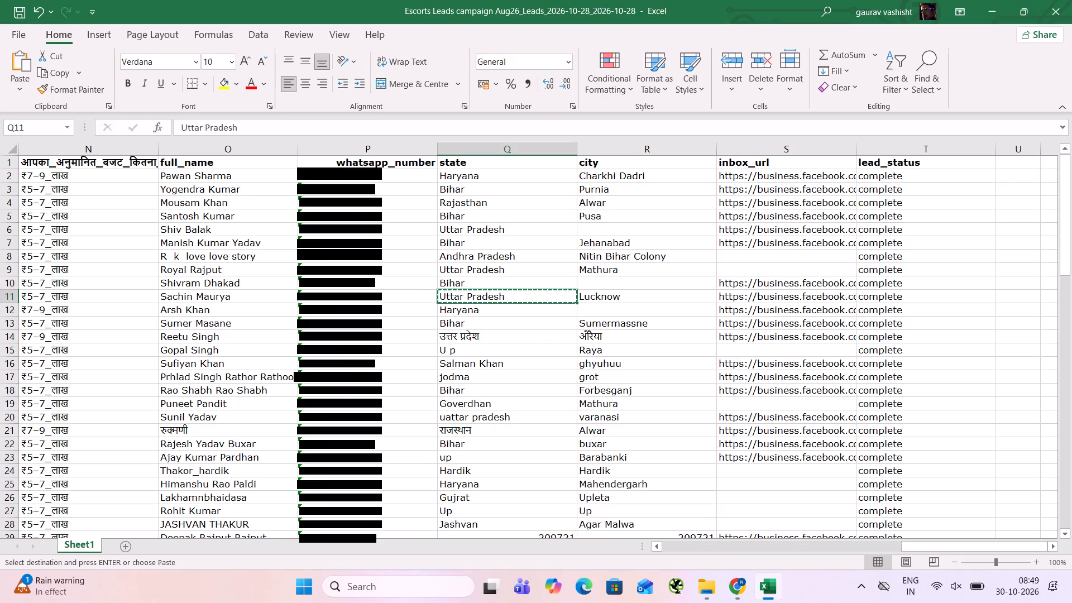
{"action": "key", "text": "Down"}
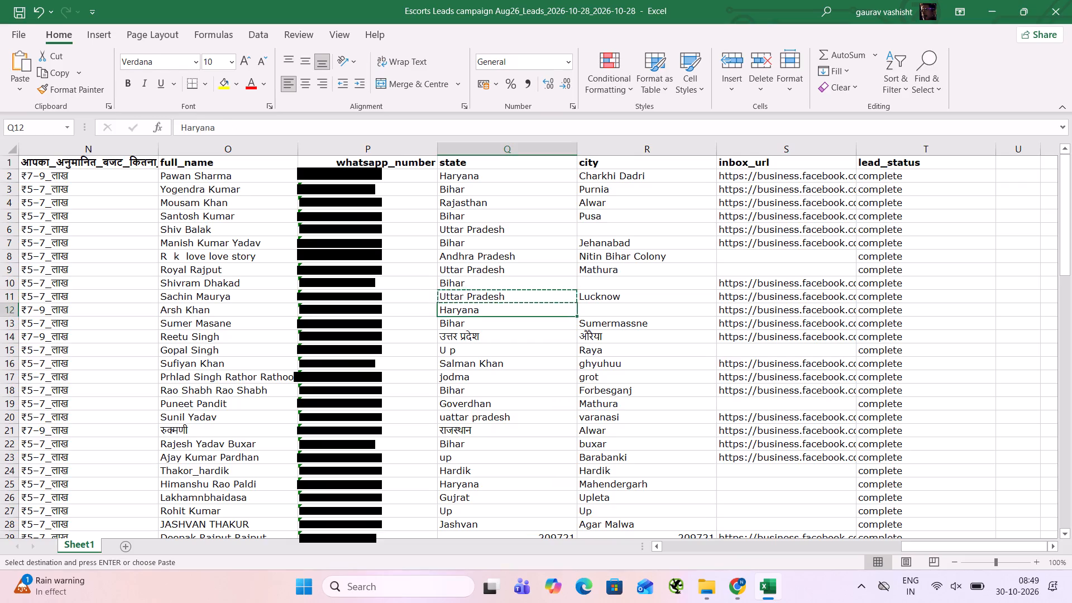
{"action": "key", "text": "Down"}
{"action": "key", "text": "Down"}
{"action": "key", "text": "ctrl+v"}
{"action": "key", "text": "Down"}
{"action": "key", "text": "ctrl+v"}
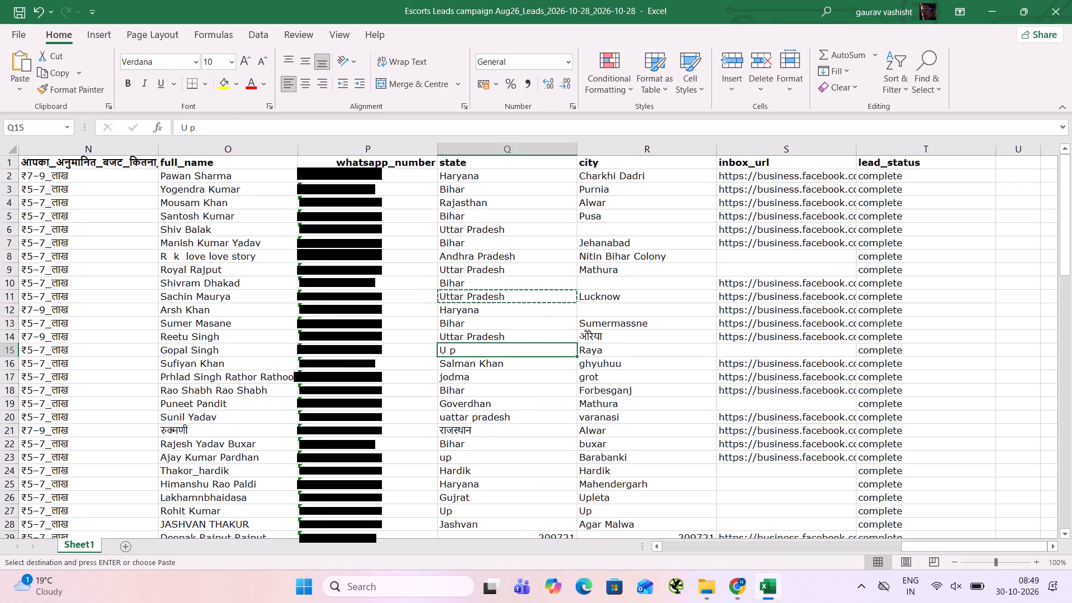
Clear the Hindi city entry in row 14 and the nonsense city entry in row 16.
{"action": "key", "text": "Right"}
{"action": "key", "text": "Up"}
{"action": "key", "text": "BackSpace"}
{"action": "key", "text": "Down"}
{"action": "key", "text": "Down"}
{"action": "key", "text": "BackSpace"}
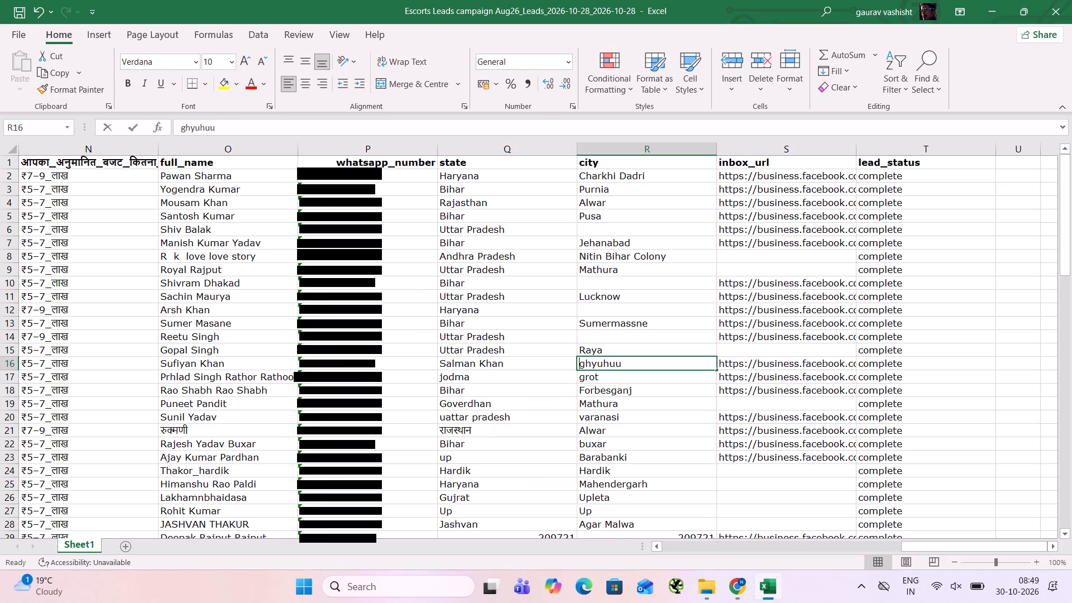
Fill Uttar Pradesh down into the state cells of rows 16 and 17, and clear row 17's city.
{"action": "key", "text": "Left"}
{"action": "key", "text": "ctrl+d"}
{"action": "key", "text": "Down"}
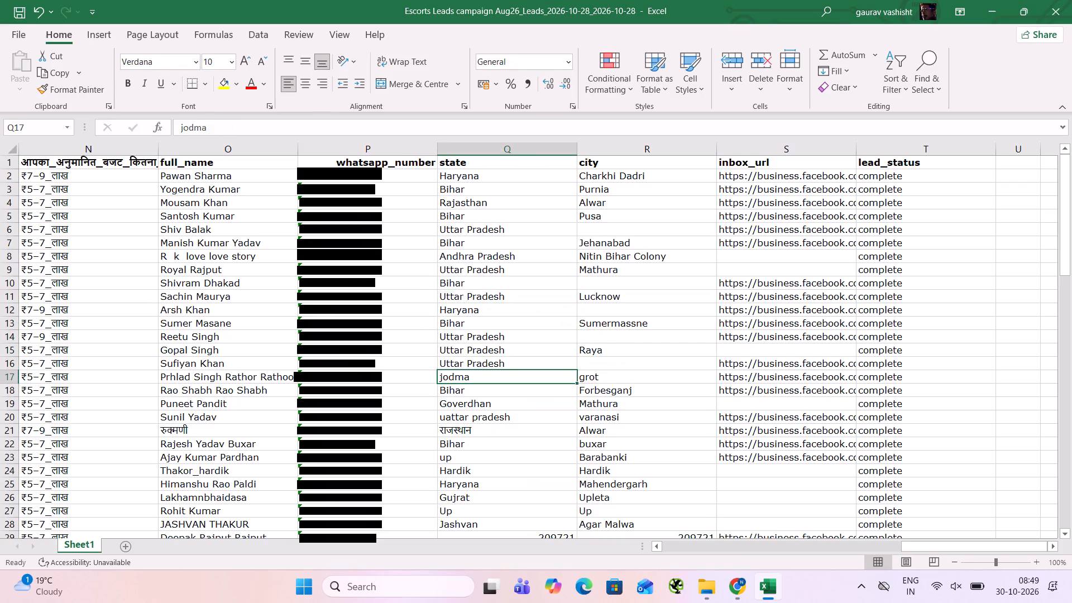
{"action": "key", "text": "ctrl+d"}
{"action": "key", "text": "Right"}
{"action": "key", "text": "BackSpace"}
Copy the state Uttar Pradesh from row 17 into the state cells of rows 19, 20 and 23.
{"action": "key", "text": "Down"}
{"action": "key", "text": "Left"}
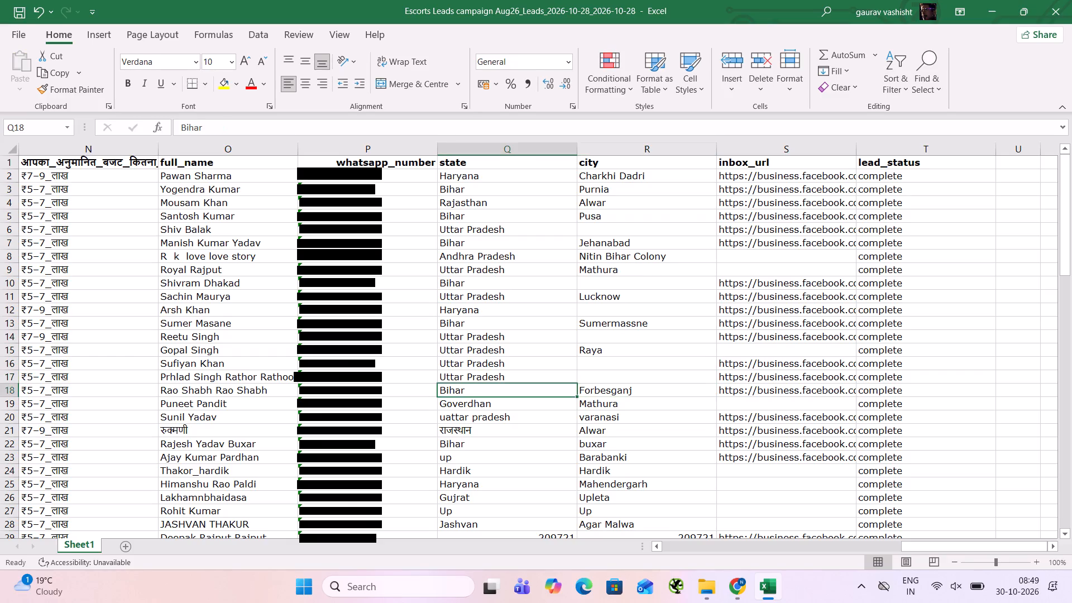
{"action": "key", "text": "Down"}
{"action": "key", "text": "Up"}
{"action": "key", "text": "Up"}
{"action": "key", "text": "ctrl+c"}
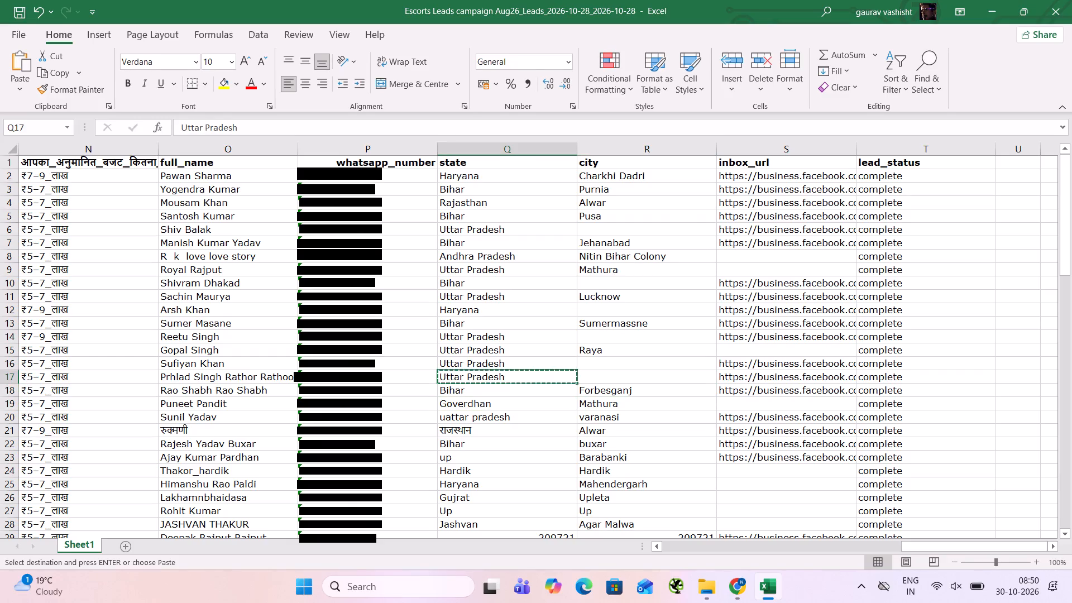
{"action": "key", "text": "Down"}
{"action": "key", "text": "Down"}
{"action": "key", "text": "ctrl+v"}
{"action": "key", "text": "Down"}
{"action": "key", "text": "ctrl+v"}
{"action": "key", "text": "Down"}
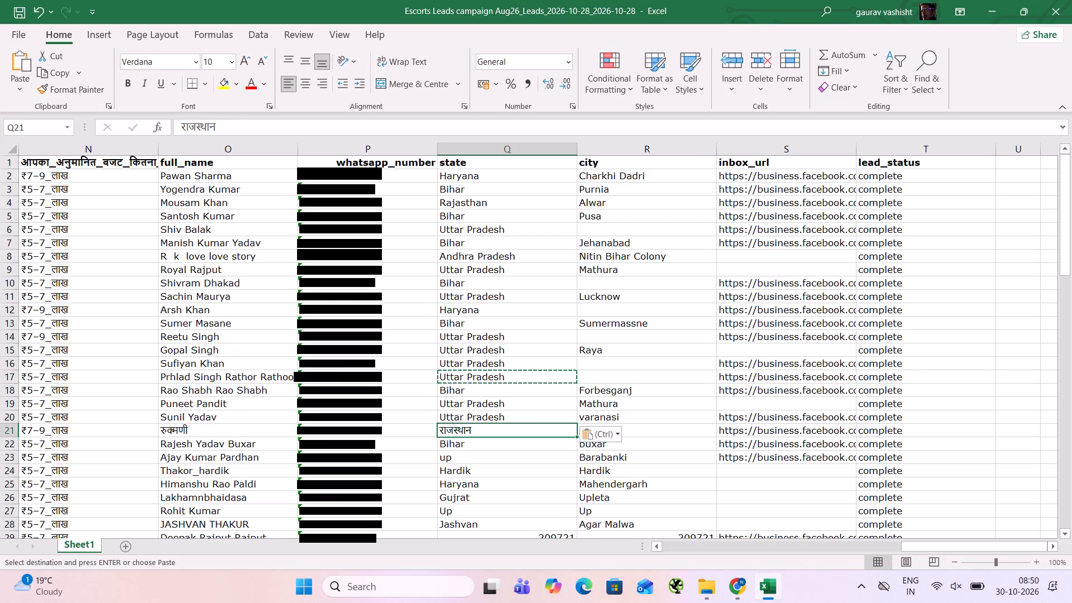
{"action": "key", "text": "Down"}
{"action": "key", "text": "Down"}
{"action": "key", "text": "ctrl+v"}
Replace the Hindi state entry in row 21 with Rajasthan.
{"action": "key", "text": "Up"}
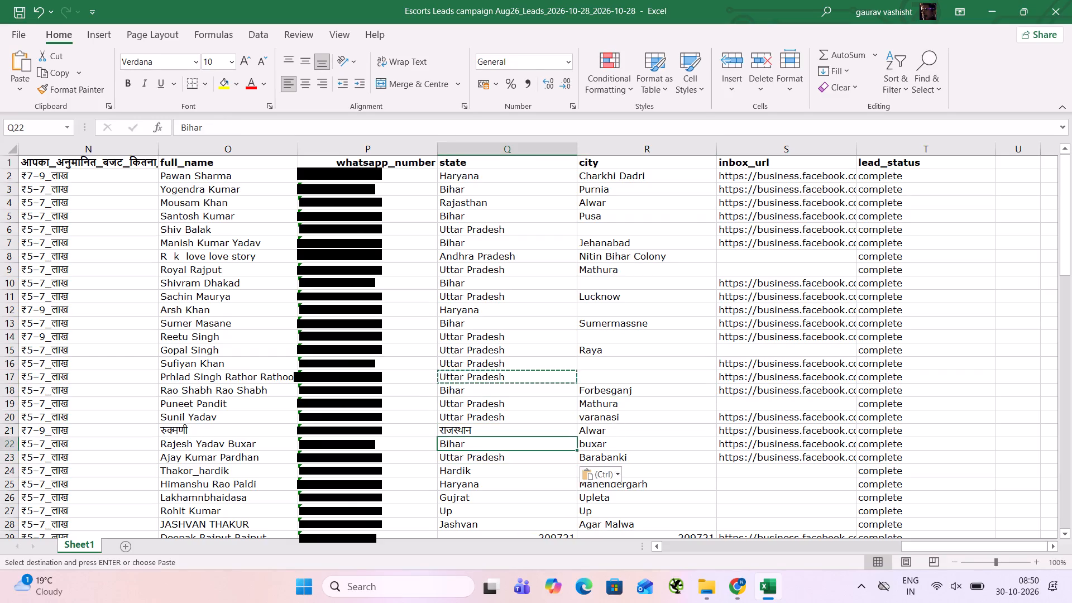
{"action": "key", "text": "Up"}
{"action": "key", "text": "shift+e"}
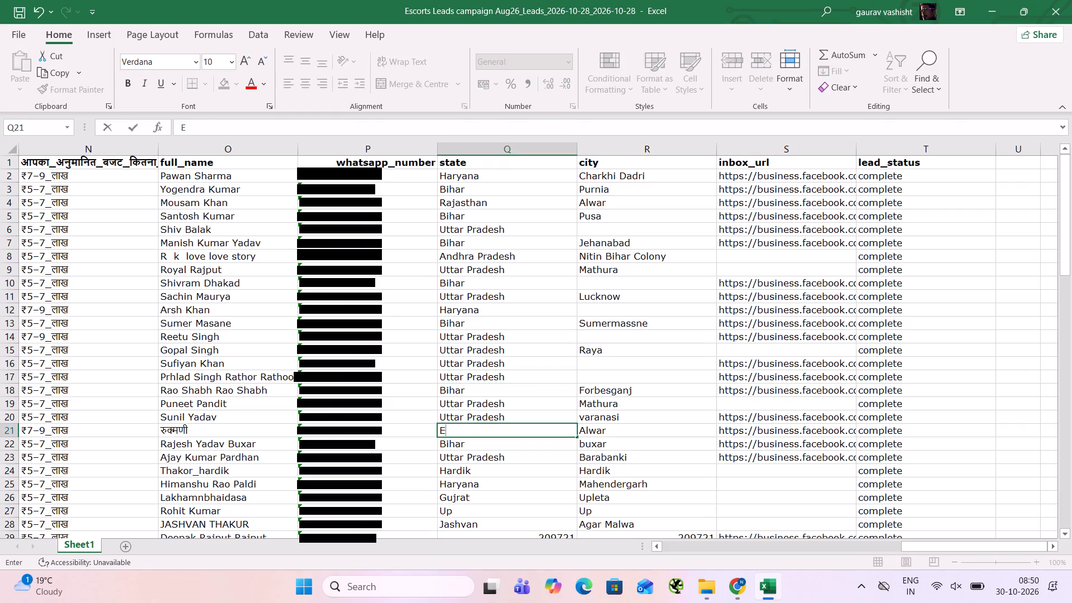
{"action": "key", "text": "a"}
{"action": "key", "text": "j"}
{"action": "key", "text": "BackSpace"}
{"action": "key", "text": "BackSpace"}
{"action": "key", "text": "BackSpace"}
{"action": "key", "text": "BackSpace"}
{"action": "key", "text": "BackSpace"}
{"action": "key", "text": "BackSpace"}
{"action": "key", "text": "BackSpace"}
{"action": "key", "text": "BackSpace"}
{"action": "key", "text": "BackSpace"}
{"action": "key", "text": "BackSpace"}
{"action": "key", "text": "BackSpace"}
{"action": "key", "text": "BackSpace"}
{"action": "key", "text": "BackSpace"}
{"action": "key", "text": "BackSpace"}
{"action": "key", "text": "BackSpace"}
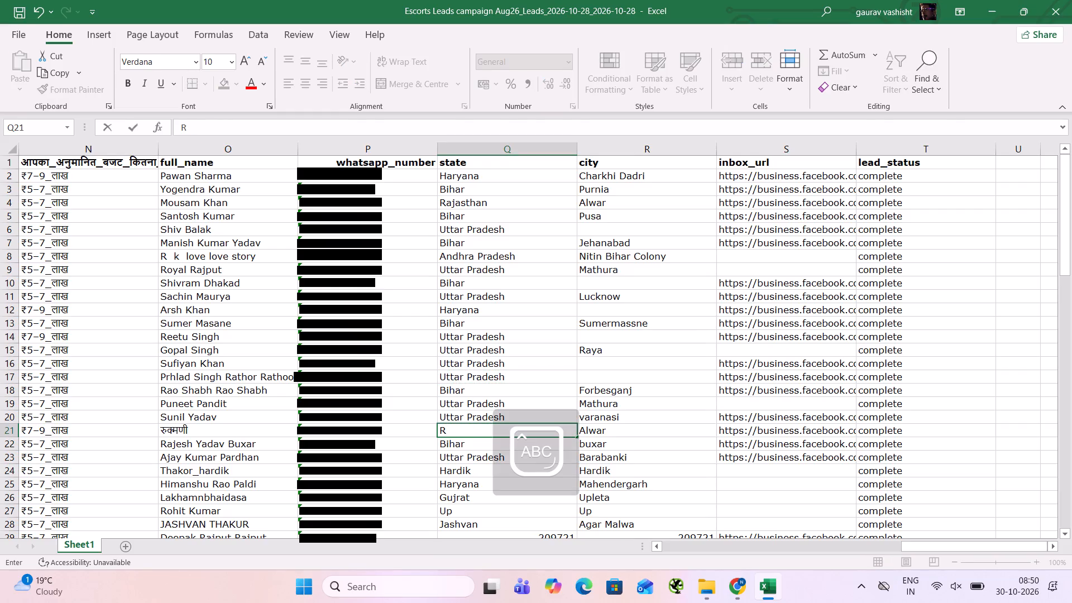
{"action": "key", "text": "a"}
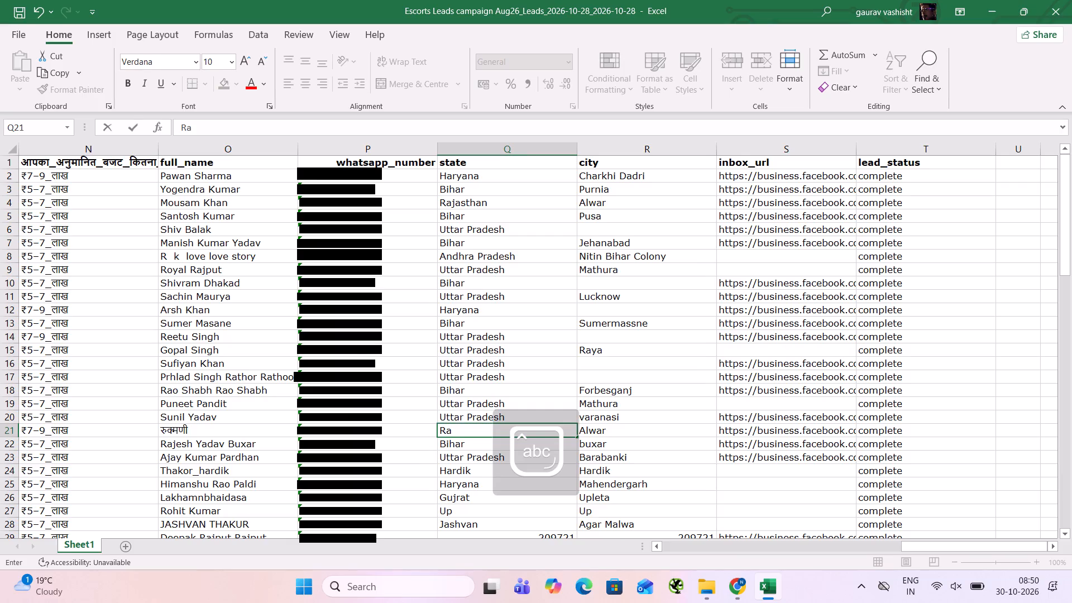
{"action": "type", "text": "jasthan"}
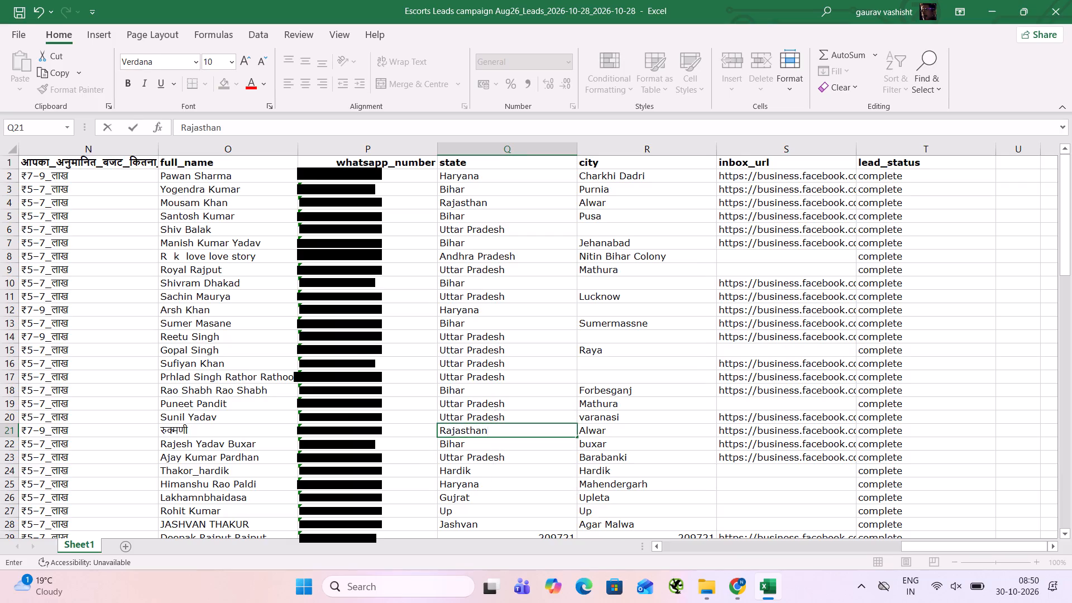
{"action": "key", "text": "Right"}
Retype the lowercase city entries as Vqranasu in row 20 and Buxar in row 22.
{"action": "key", "text": "Down"}
{"action": "key", "text": "Up"}
{"action": "key", "text": "Up"}
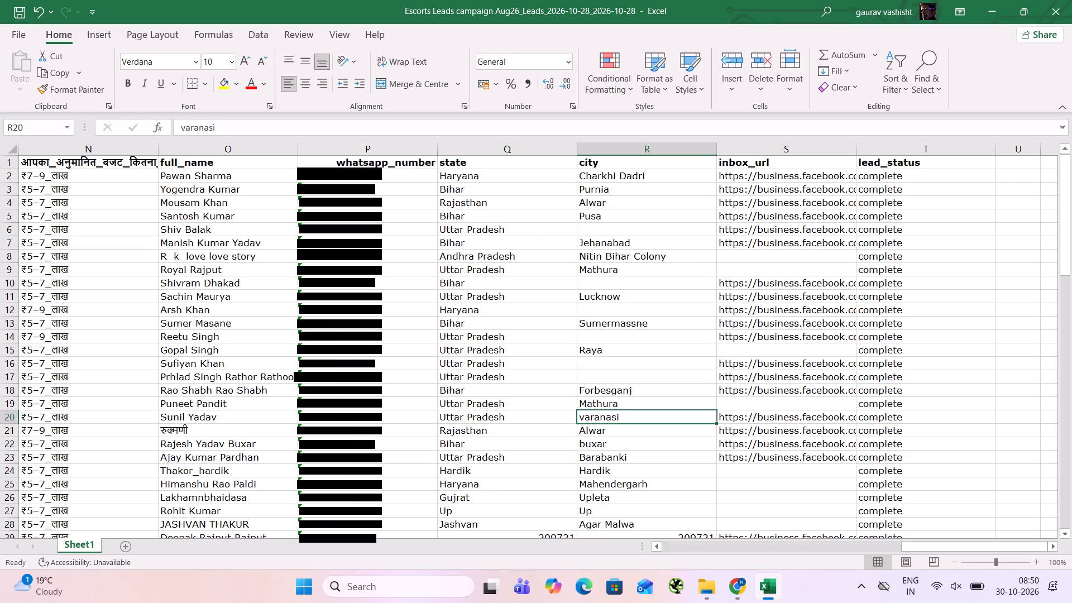
{"action": "type", "text": "Vqranasu"}
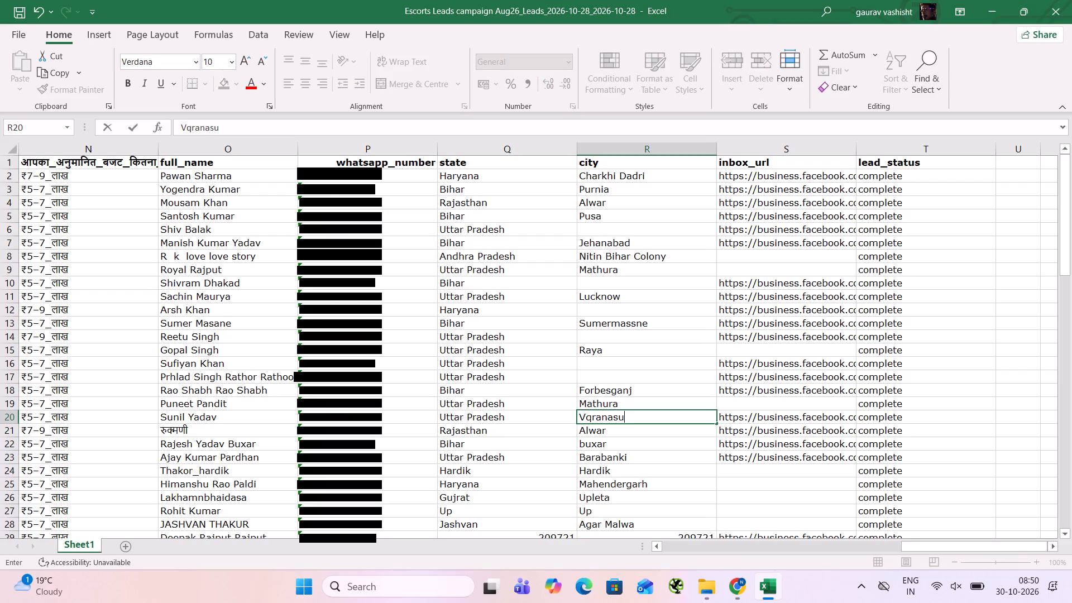
{"action": "key", "text": "Down"}
{"action": "key", "text": "Down"}
{"action": "key", "text": "BackSpace"}
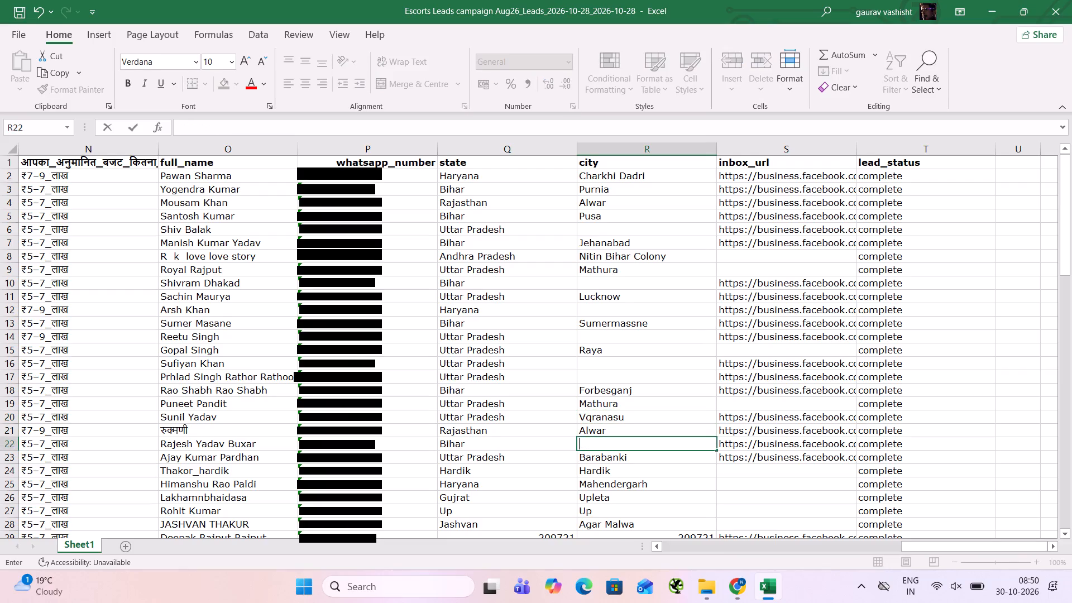
{"action": "type", "text": "Buxar"}
{"action": "key", "text": "Down"}
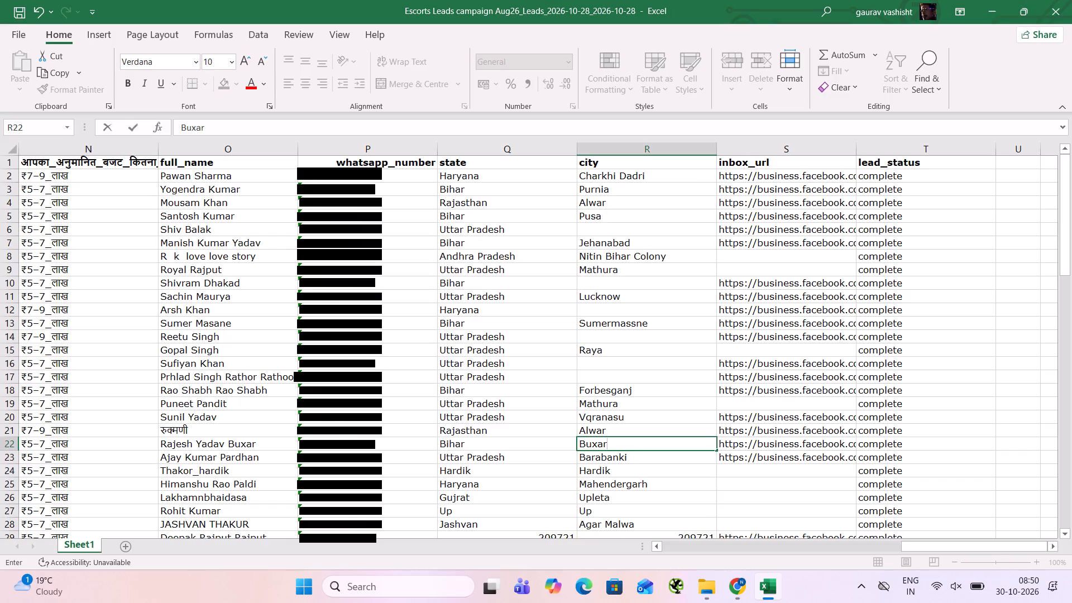
Clear the city in row 24 and replace that row's state with Uttar Pradesh copied from row 23.
{"action": "key", "text": "Down"}
{"action": "key", "text": "Left"}
{"action": "key", "text": "BackSpace"}
{"action": "key", "text": "Right"}
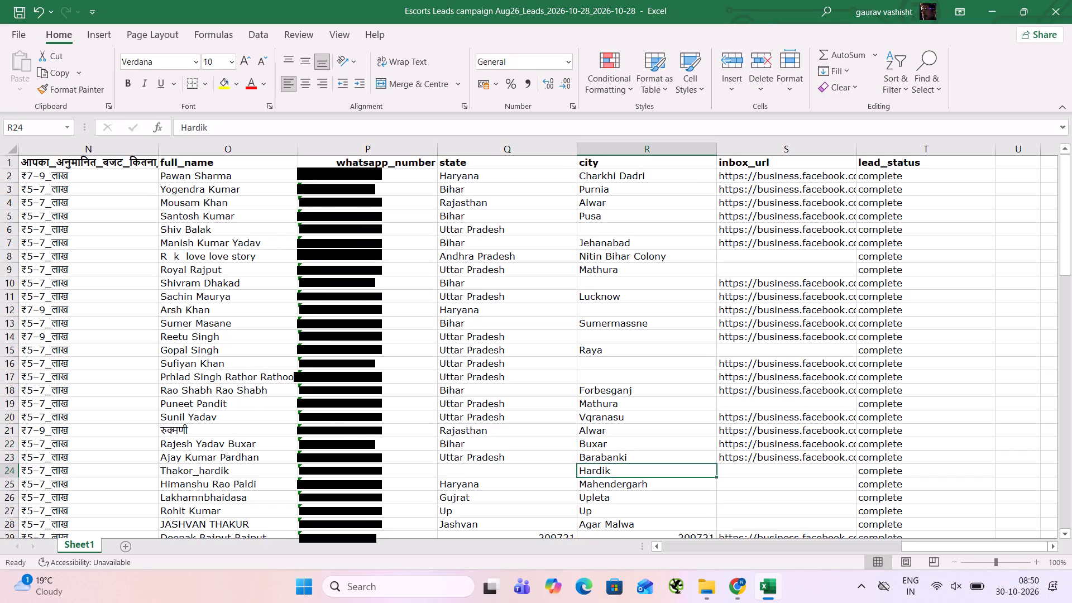
{"action": "key", "text": "BackSpace"}
{"action": "key", "text": "Left"}
{"action": "key", "text": "Up"}
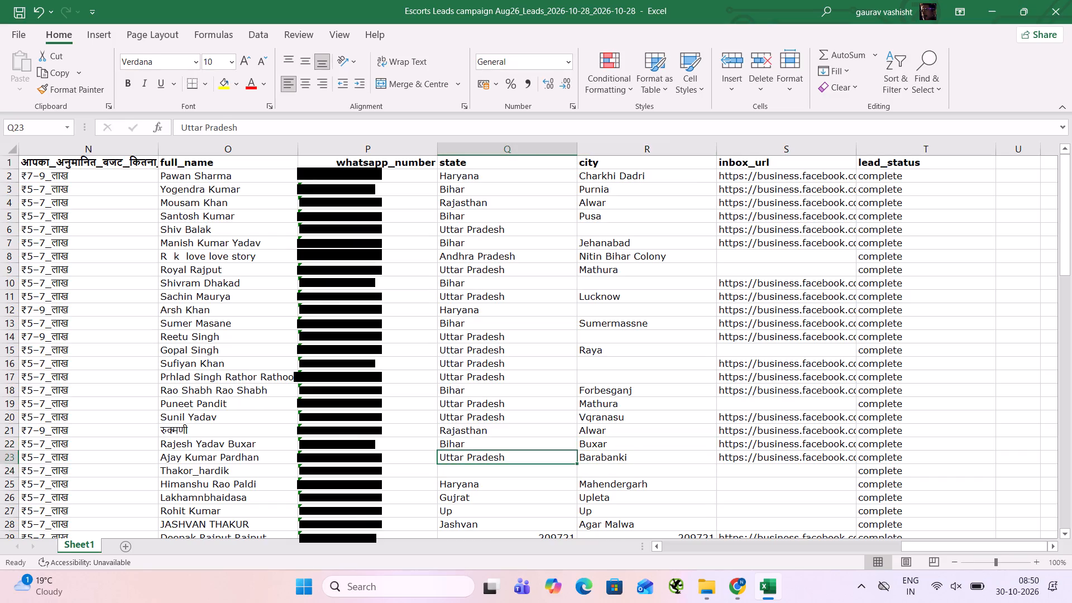
{"action": "key", "text": "ctrl+c"}
{"action": "key", "text": "Down"}
{"action": "key", "text": "ctrl+v"}
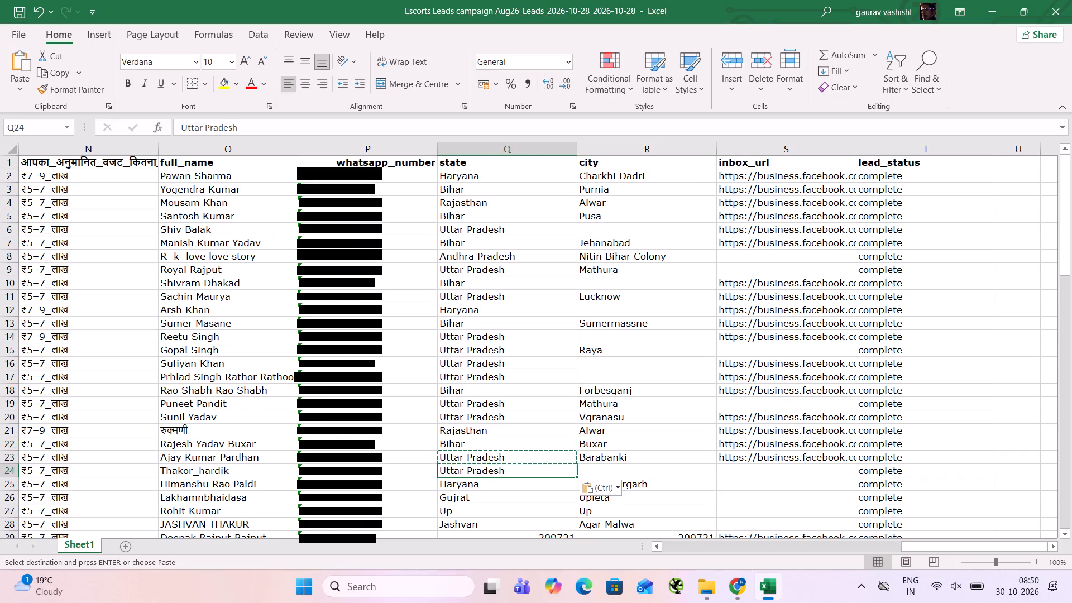
Paste the copied state Uttar Pradesh into row 27's state cell and clear that row's city.
{"action": "key", "text": "Down"}
{"action": "key", "text": "Down"}
{"action": "key", "text": "Down"}
{"action": "key", "text": "ctrl+v"}
{"action": "key", "text": "Right"}
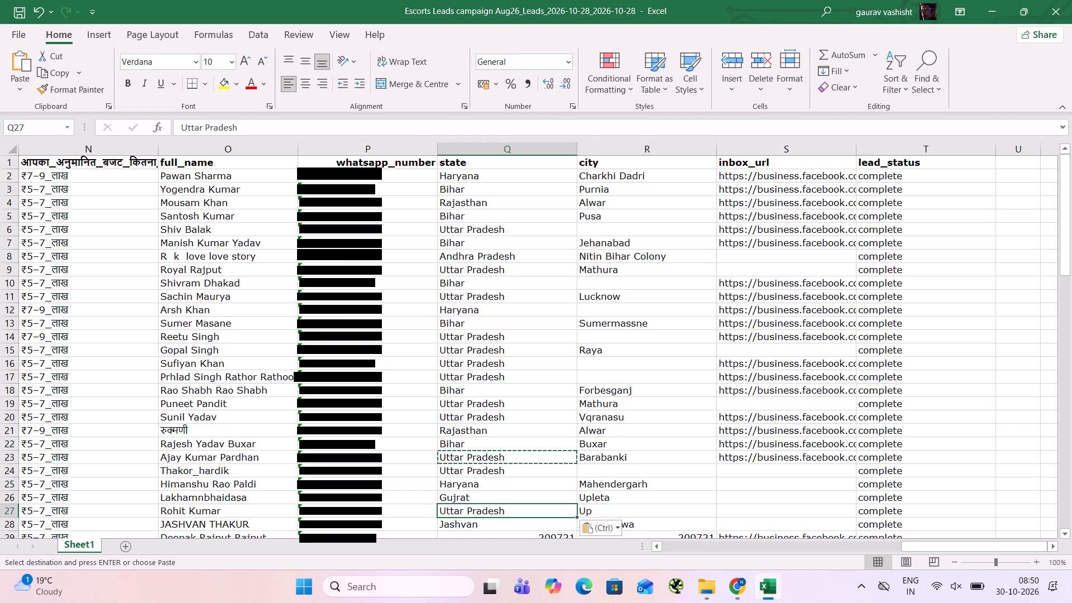
{"action": "key", "text": "BackSpace"}
Correct the misspelled state in row 26 to Gujarat.
{"action": "key", "text": "Up"}
{"action": "key", "text": "Left"}
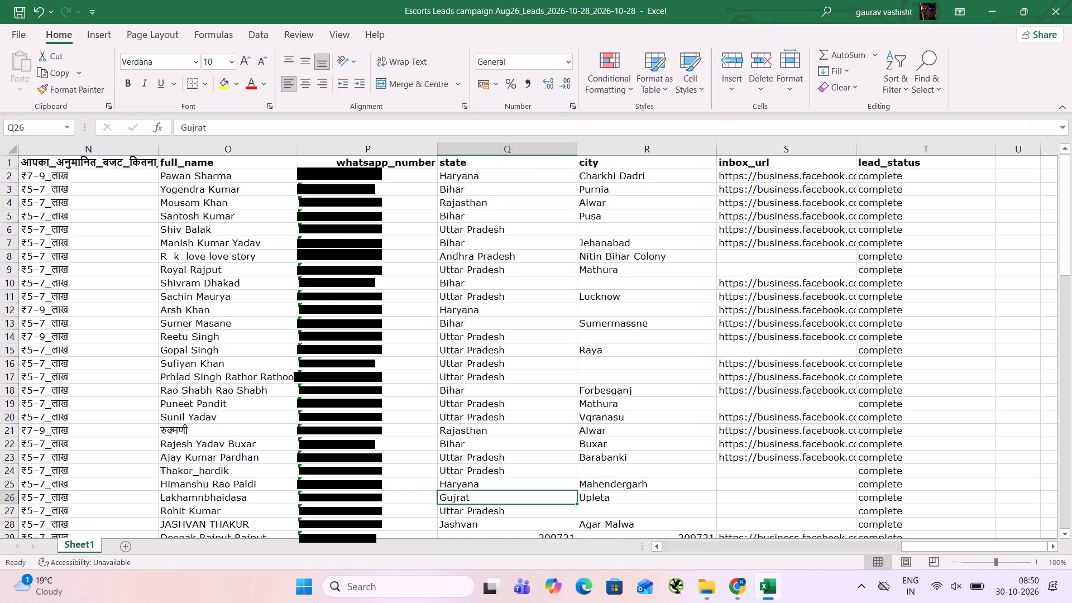
{"action": "key", "text": "shift+g"}
{"action": "type", "text": "ujarat"}
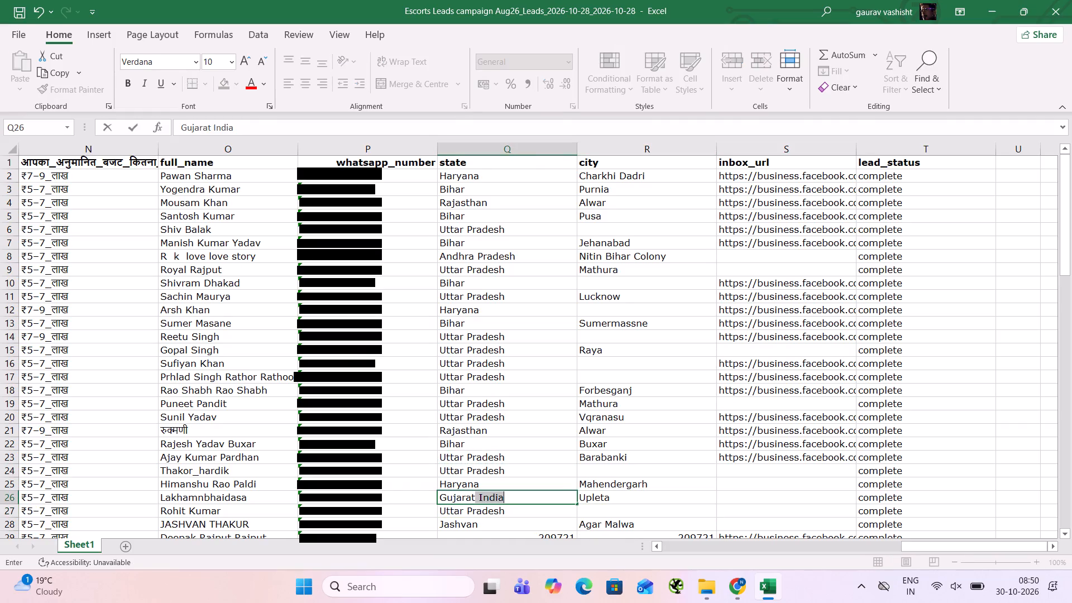
{"action": "key", "text": "BackSpace"}
{"action": "key", "text": "Return"}
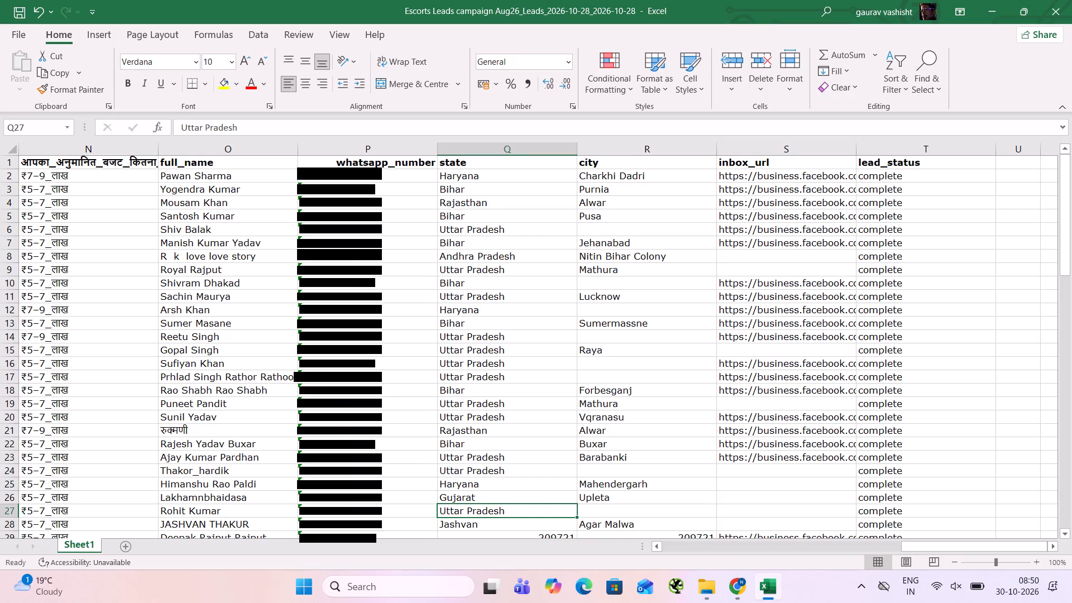
Copy the state Uttar Pradesh from row 27 into the state cells of rows 28 and 29, and clear row 29's numeric city.
{"action": "key", "text": "ctrl+c"}
{"action": "key", "text": "Down"}
{"action": "key", "text": "ctrl+v"}
{"action": "key", "text": "Down"}
{"action": "key", "text": "ctrl+v"}
{"action": "key", "text": "Right"}
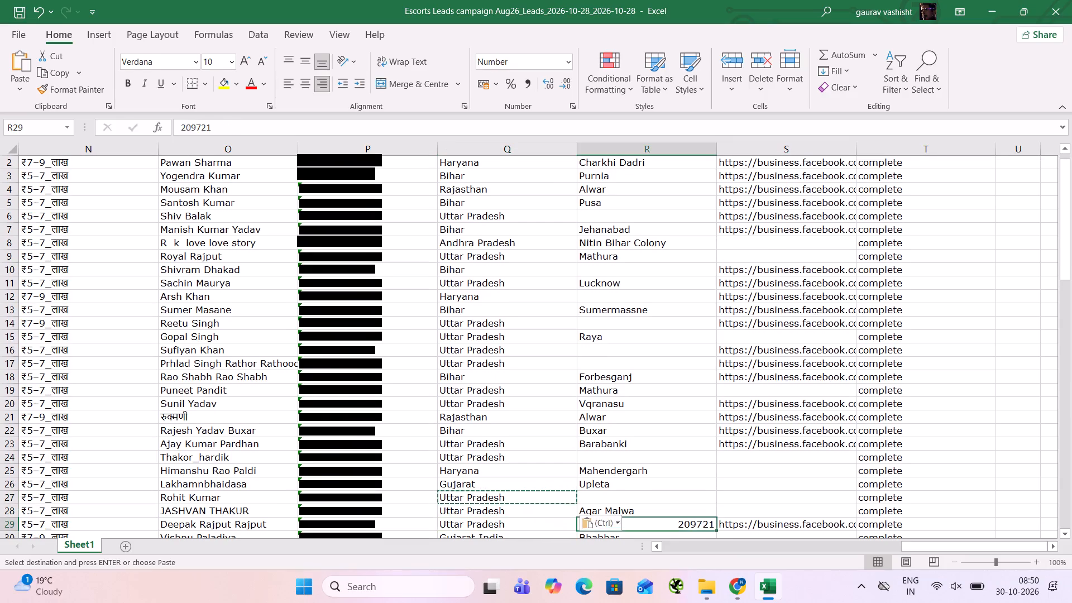
{"action": "key", "text": "BackSpace"}
Examine the remaining state and city entries from row 30 down to the last lead row.
{"action": "key", "text": "Down"}
{"action": "key", "text": "Down"}
{"action": "key", "text": "Down"}
{"action": "key", "text": "Down"}
{"action": "key", "text": "Down"}
{"action": "key", "text": "Down"}
{"action": "key", "text": "Down"}
{"action": "key", "text": "Down"}
{"action": "key", "text": "Down"}
{"action": "key", "text": "Down"}
{"action": "key", "text": "Down"}
{"action": "key", "text": "Down"}
{"action": "key", "text": "Down"}
{"action": "key", "text": "Down"}
{"action": "key", "text": "Down"}
{"action": "key", "text": "Down"}
{"action": "key", "text": "Down"}
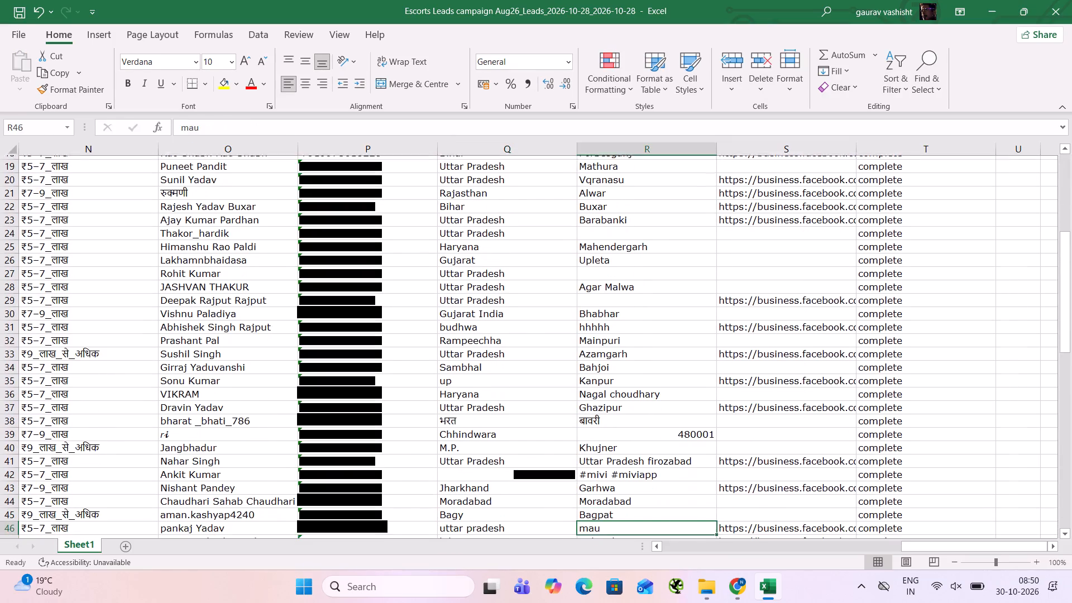
{"action": "key", "text": "Down"}
{"action": "key", "text": "Down"}
{"action": "key", "text": "Down"}
{"action": "key", "text": "Down"}
{"action": "key", "text": "Down"}
{"action": "key", "text": "Down"}
{"action": "key", "text": "Down"}
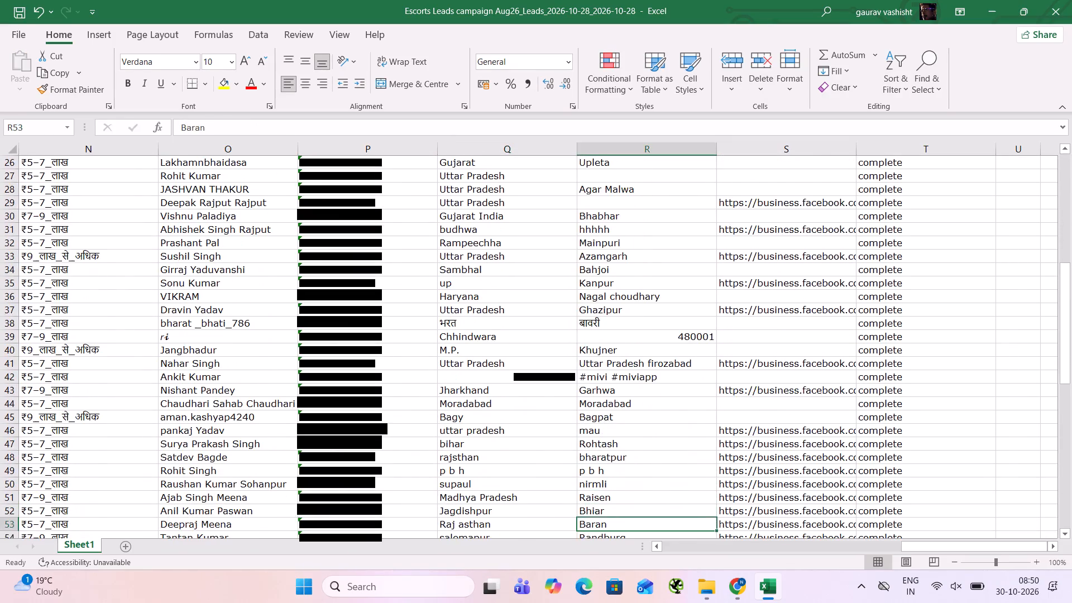
{"action": "key", "text": "Down"}
{"action": "key", "text": "Down"}
{"action": "key", "text": "Down"}
{"action": "key", "text": "Down"}
{"action": "key", "text": "Left"}
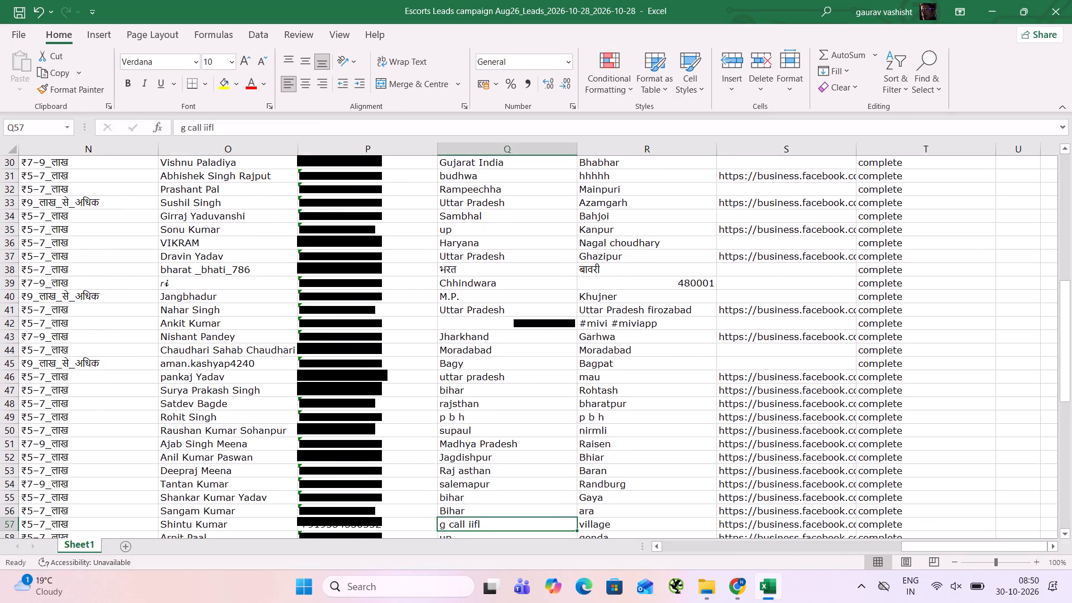
{"action": "key", "text": "ctrl+shift+Down"}
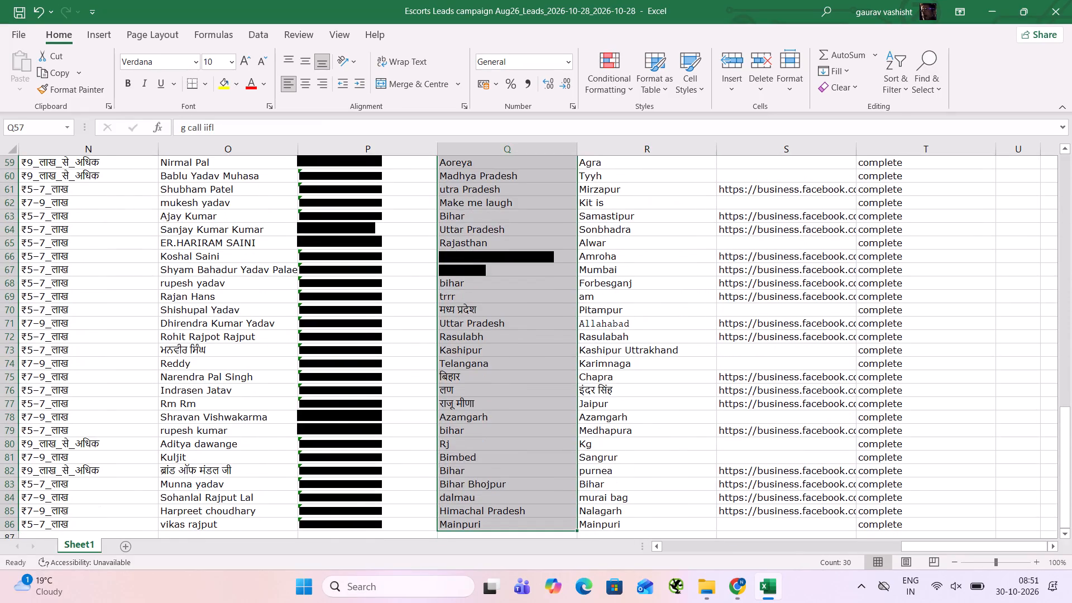
{"action": "key", "text": "Up"}
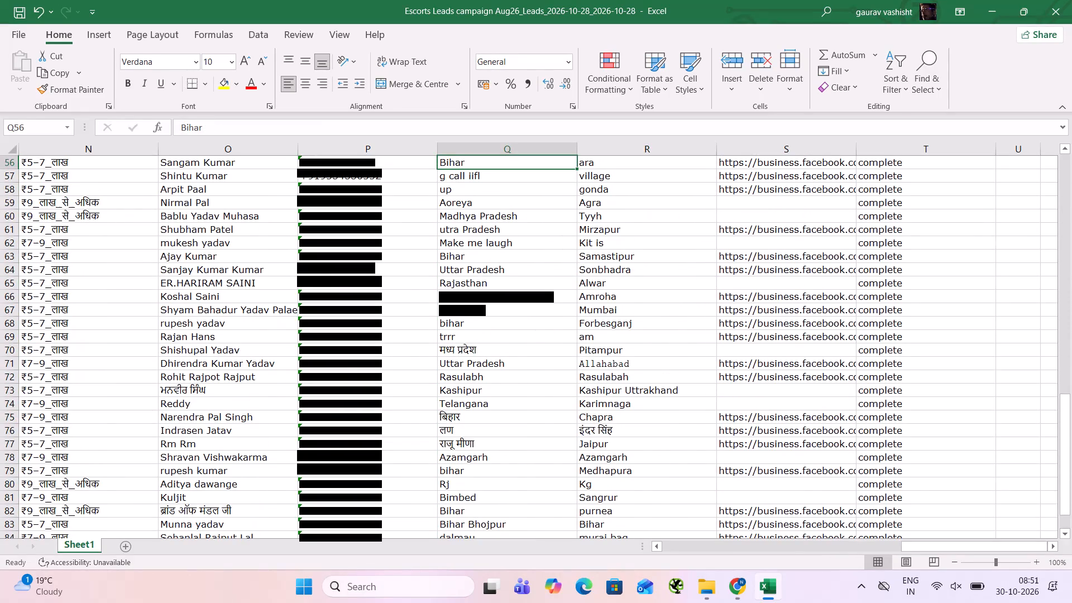
Examine the state and city entries from the first lead row down to row 57.
{"action": "key", "text": "ctrl+Up"}
{"action": "key", "text": "Down"}
{"action": "key", "text": "Down"}
{"action": "key", "text": "Down"}
{"action": "key", "text": "Down"}
{"action": "key", "text": "Down"}
{"action": "key", "text": "Down"}
{"action": "key", "text": "Down"}
{"action": "key", "text": "Down"}
{"action": "key", "text": "Down"}
{"action": "key", "text": "Down"}
{"action": "key", "text": "Down"}
{"action": "key", "text": "Down"}
{"action": "key", "text": "Down"}
{"action": "key", "text": "Down"}
{"action": "key", "text": "Down"}
{"action": "key", "text": "Down"}
{"action": "key", "text": "Down"}
{"action": "key", "text": "Down"}
{"action": "key", "text": "Down"}
{"action": "key", "text": "Down"}
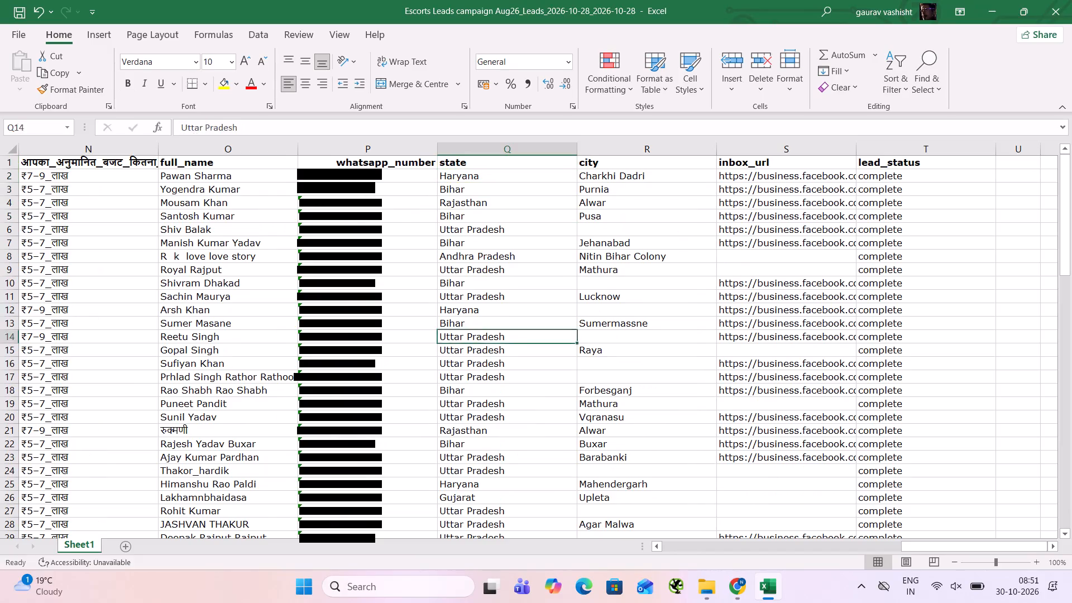
{"action": "key", "text": "Down"}
{"action": "key", "text": "Down"}
{"action": "key", "text": "Down"}
{"action": "key", "text": "Down"}
{"action": "key", "text": "Down"}
{"action": "key", "text": "Down"}
{"action": "key", "text": "Down"}
{"action": "key", "text": "Down"}
{"action": "key", "text": "Down"}
{"action": "key", "text": "Down"}
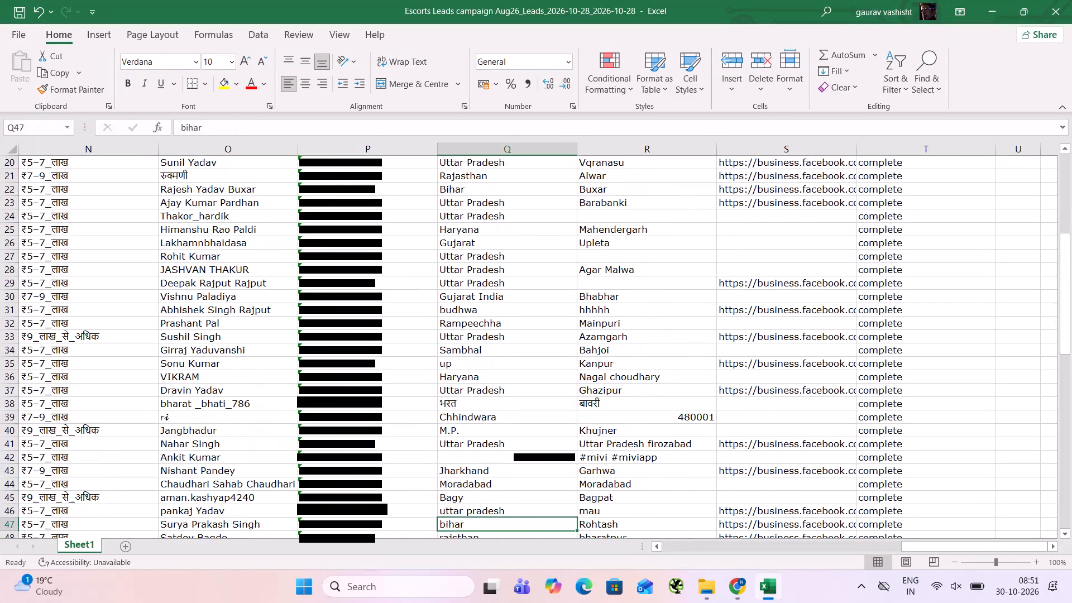
{"action": "key", "text": "Down"}
{"action": "key", "text": "Down"}
{"action": "key", "text": "Down"}
{"action": "key", "text": "Down"}
{"action": "key", "text": "Down"}
{"action": "key", "text": "Down"}
{"action": "key", "text": "Down"}
{"action": "key", "text": "Down"}
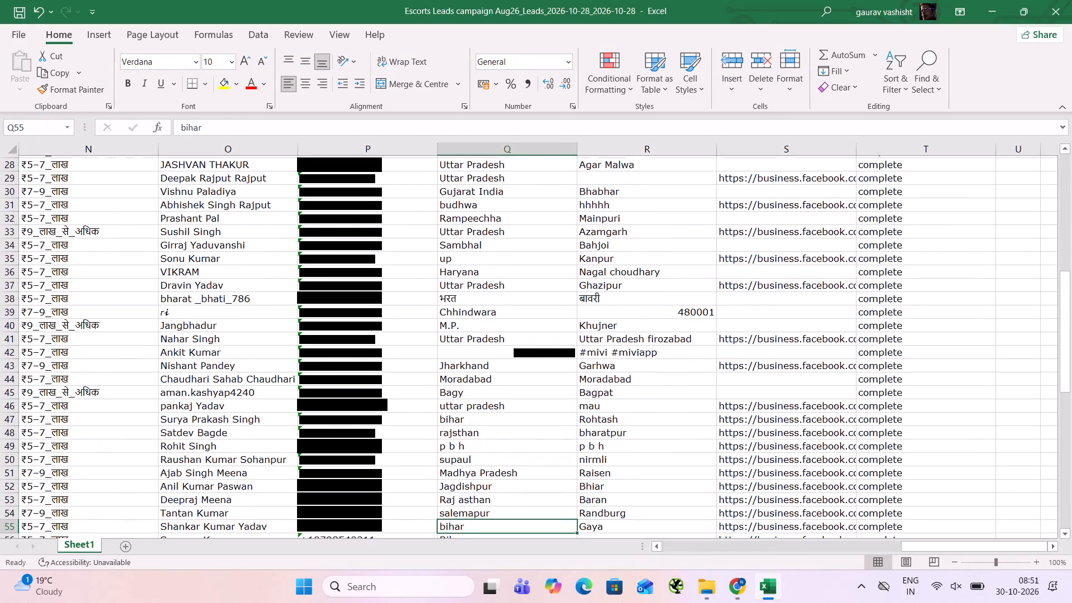
{"action": "key", "text": "Down"}
{"action": "key", "text": "Down"}
Set the state in row 30 to Gujarat.
{"action": "key", "text": "Up"}
{"action": "key", "text": "Up"}
{"action": "key", "text": "Up"}
{"action": "key", "text": "Up"}
{"action": "key", "text": "Up"}
{"action": "key", "text": "Up"}
{"action": "key", "text": "Up"}
{"action": "key", "text": "Up"}
{"action": "key", "text": "Up"}
{"action": "key", "text": "Up"}
{"action": "key", "text": "Up"}
{"action": "key", "text": "Up"}
{"action": "key", "text": "Up"}
{"action": "key", "text": "Up"}
{"action": "key", "text": "Up"}
{"action": "key", "text": "Up"}
{"action": "key", "text": "Up"}
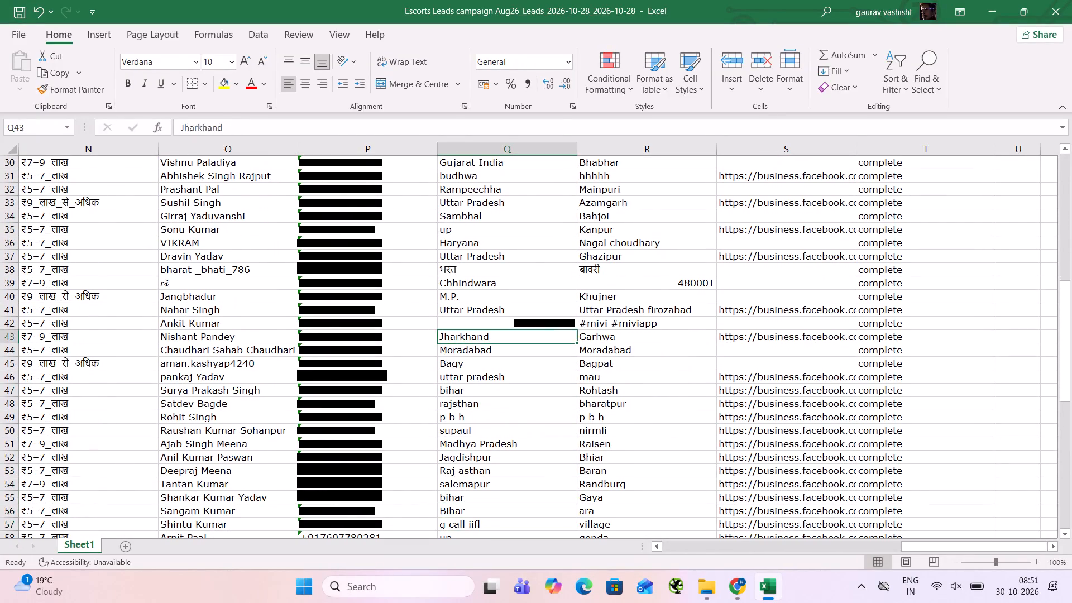
{"action": "key", "text": "Up"}
{"action": "key", "text": "Up"}
{"action": "key", "text": "Up"}
{"action": "key", "text": "Up"}
{"action": "key", "text": "Up"}
{"action": "key", "text": "Up"}
{"action": "key", "text": "Up"}
{"action": "key", "text": "Up"}
{"action": "key", "text": "Up"}
{"action": "key", "text": "Up"}
{"action": "key", "text": "Up"}
{"action": "key", "text": "Up"}
{"action": "key", "text": "Down"}
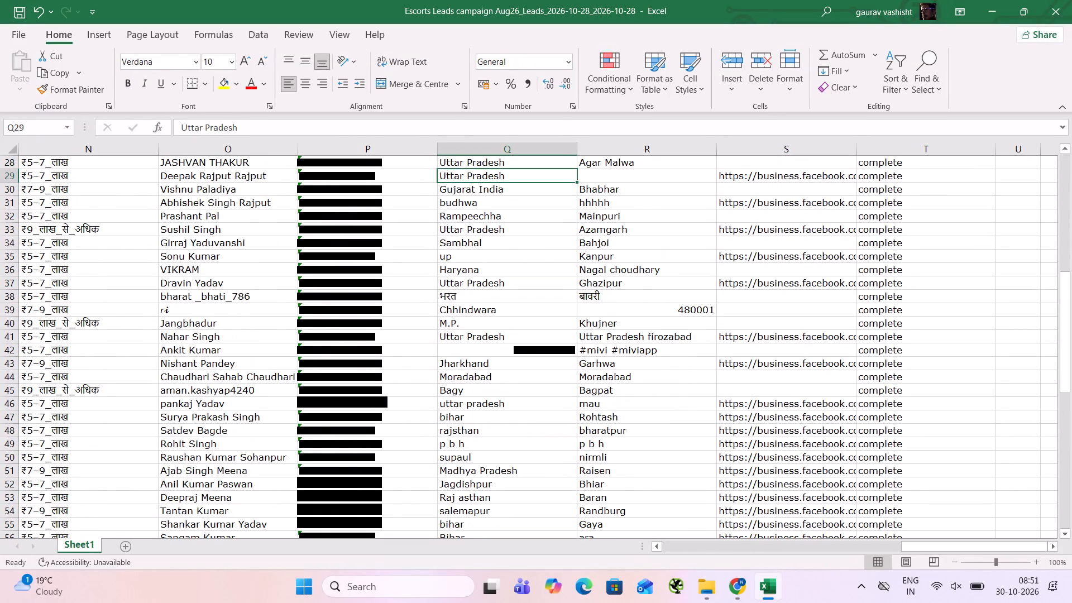
{"action": "key", "text": "Down"}
{"action": "type", "text": "Gujarat"}
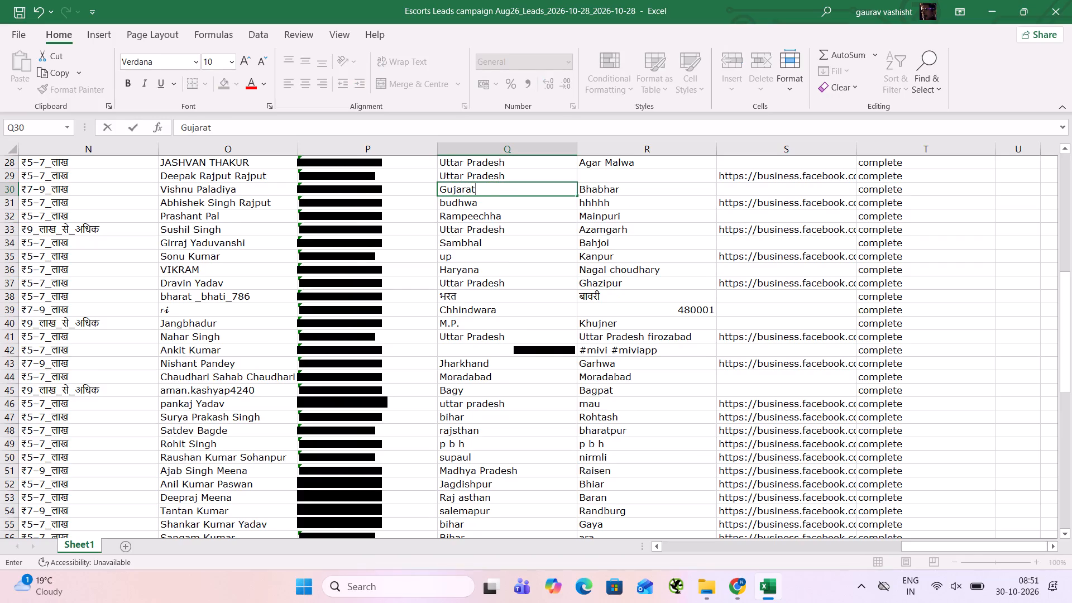
{"action": "key", "text": "Right"}
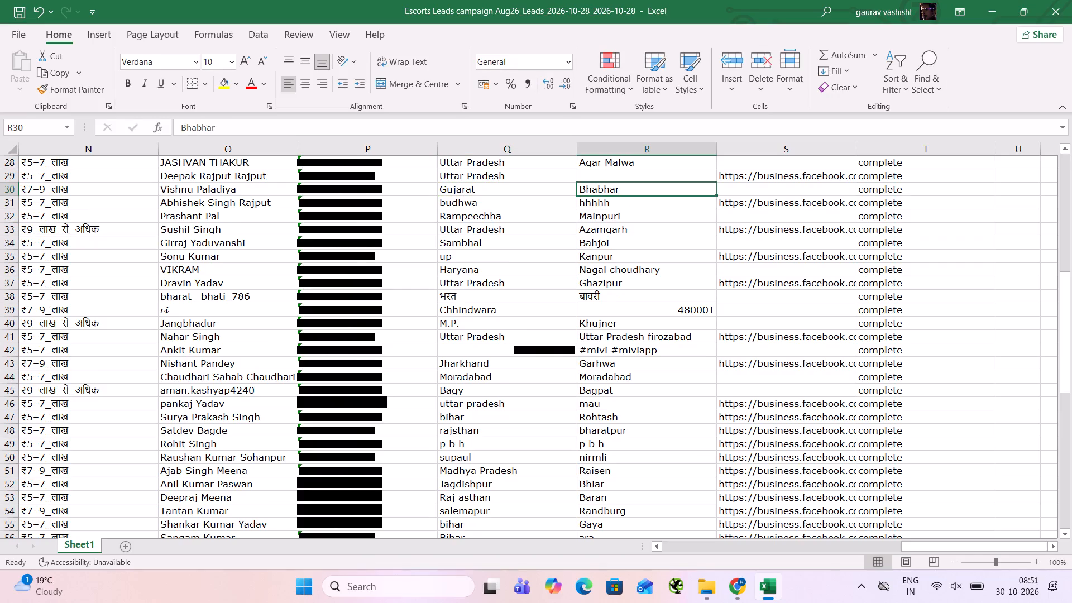
Clear the meaningless city entry in row 31.
{"action": "key", "text": "Down"}
{"action": "key", "text": "BackSpace"}
Copy the state Uttar Pradesh from row 29 into the state cells of rows 31 to 35, 37 and 38.
{"action": "key", "text": "Left"}
{"action": "key", "text": "Up"}
{"action": "key", "text": "Up"}
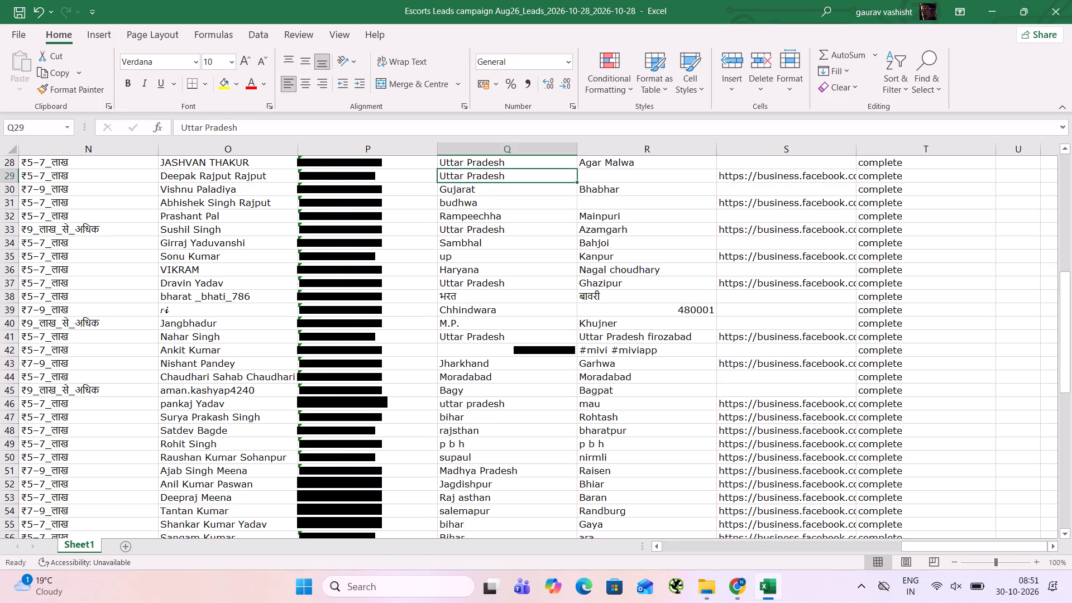
{"action": "key", "text": "ctrl+c"}
{"action": "key", "text": "Down"}
{"action": "key", "text": "Down"}
{"action": "key", "text": "ctrl+v"}
{"action": "key", "text": "Down"}
{"action": "key", "text": "ctrl+v"}
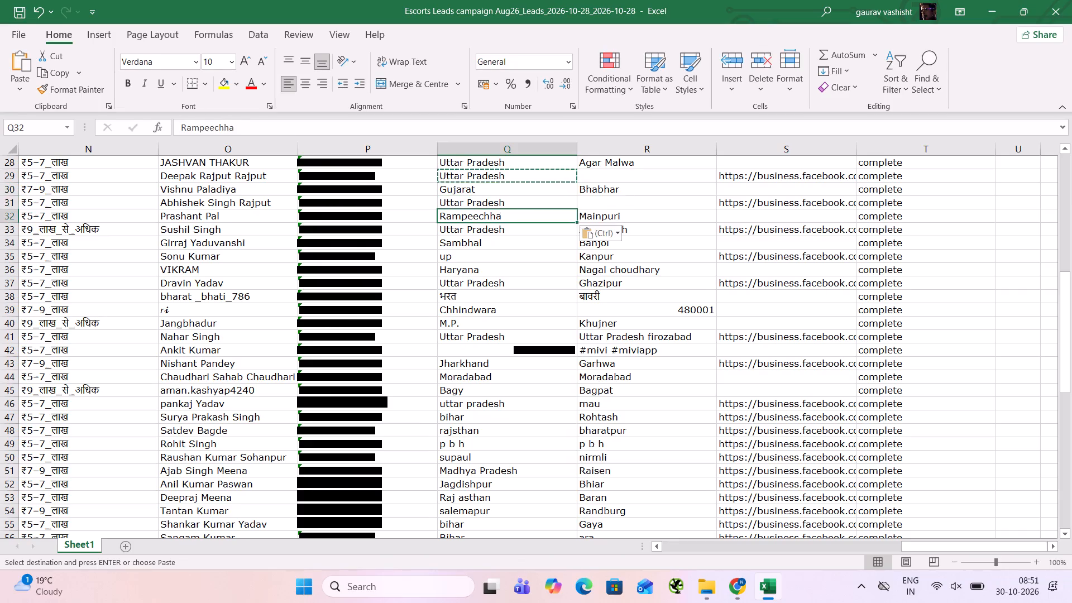
{"action": "key", "text": "Down"}
{"action": "key", "text": "ctrl+v"}
{"action": "key", "text": "Down"}
{"action": "key", "text": "ctrl+v"}
{"action": "key", "text": "Down"}
{"action": "key", "text": "ctrl+v"}
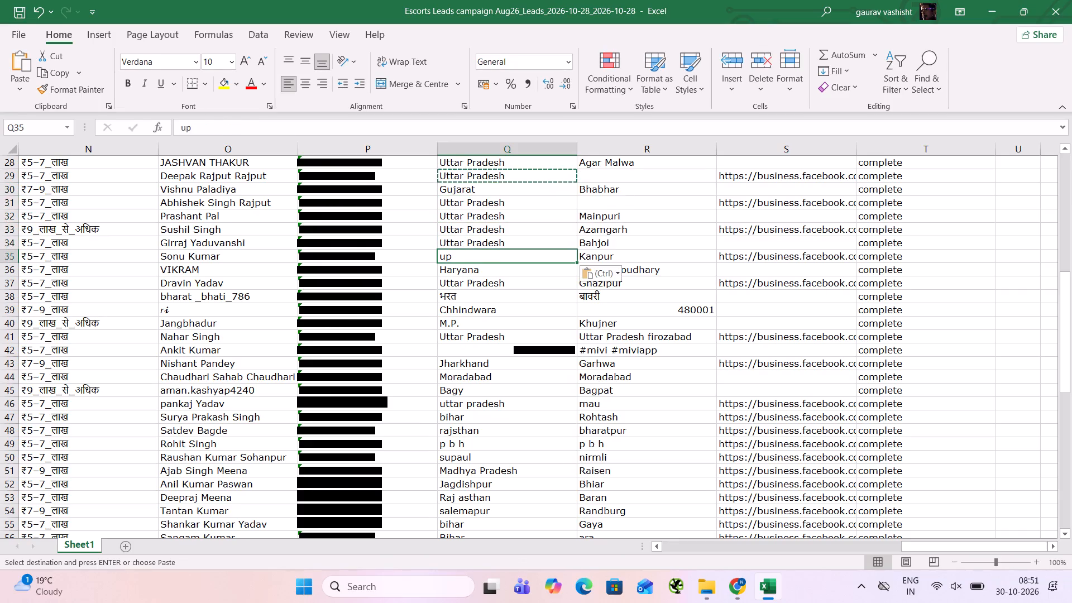
{"action": "key", "text": "Down"}
{"action": "key", "text": "Down"}
{"action": "key", "text": "ctrl+v"}
{"action": "key", "text": "Down"}
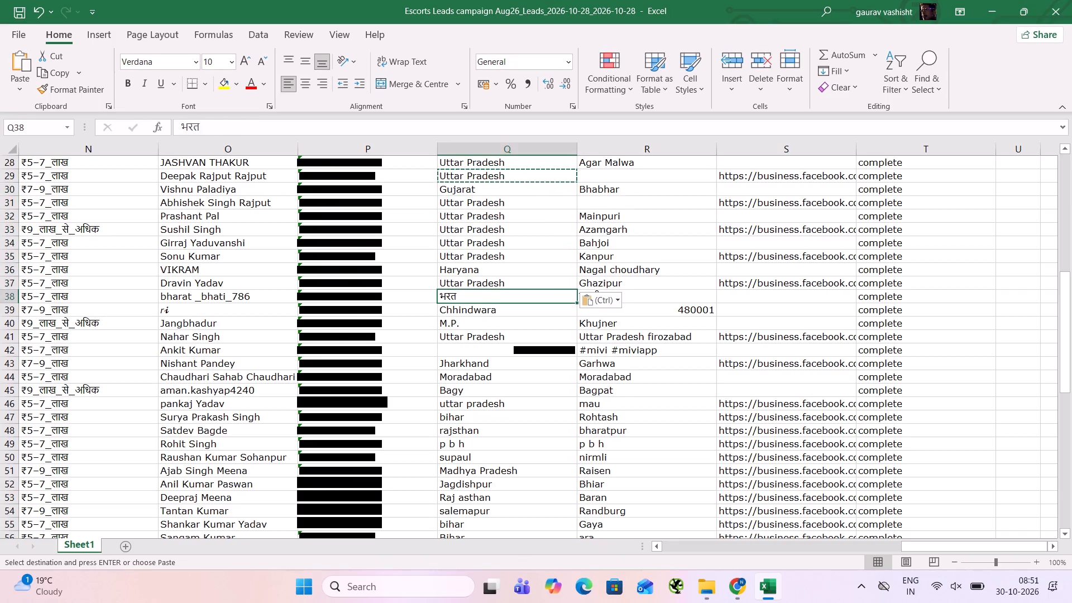
{"action": "key", "text": "ctrl+v"}
Clear the city in row 38 and the numeric city in row 39.
{"action": "key", "text": "Right"}
{"action": "key", "text": "BackSpace"}
{"action": "key", "text": "Down"}
{"action": "key", "text": "BackSpace"}
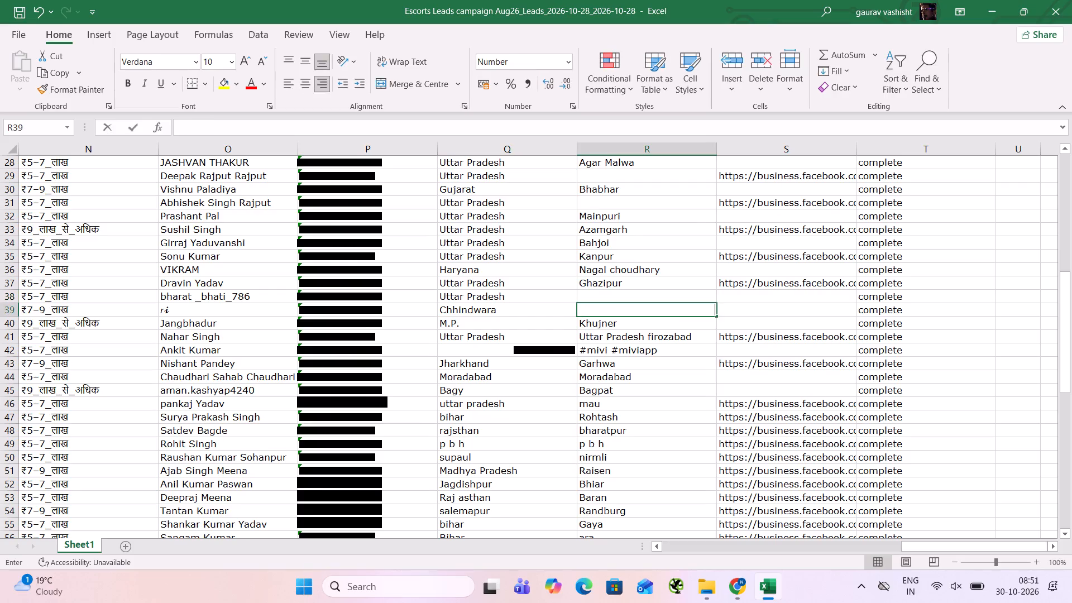
Set the state in row 39 to Madhya Pradesh and fill it down into row 40.
{"action": "key", "text": "Left"}
{"action": "type", "text": "Madhya"}
{"action": "key", "text": "space"}
{"action": "key", "text": "Return"}
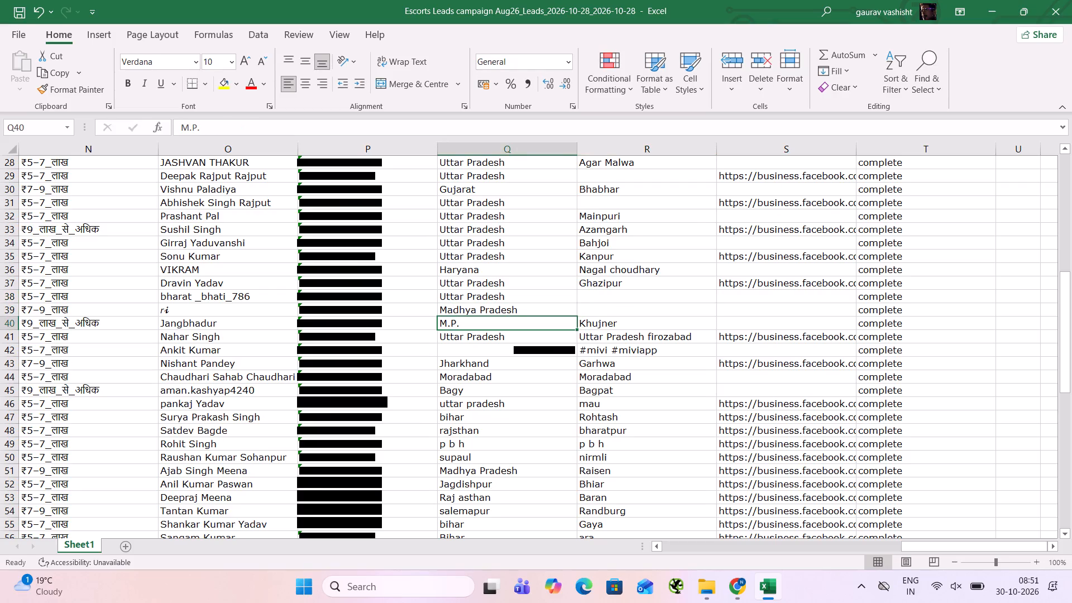
{"action": "key", "text": "ctrl+d"}
Clear the cities in rows 41 and 42, along with row 42's invalid state entry.
{"action": "key", "text": "Right"}
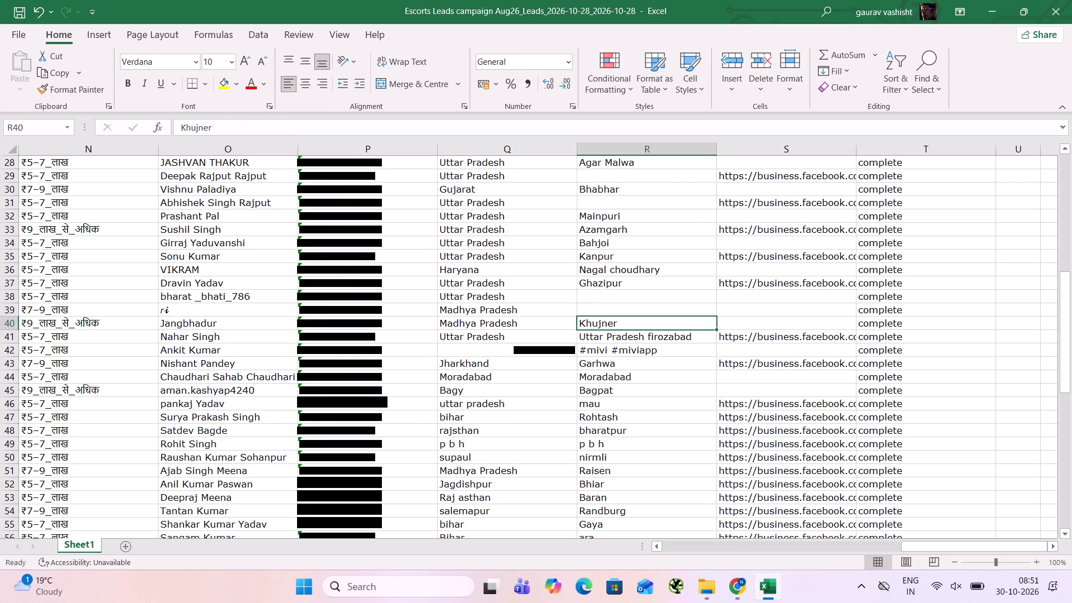
{"action": "key", "text": "Down"}
{"action": "key", "text": "BackSpace"}
{"action": "key", "text": "Down"}
{"action": "key", "text": "BackSpace"}
{"action": "key", "text": "Left"}
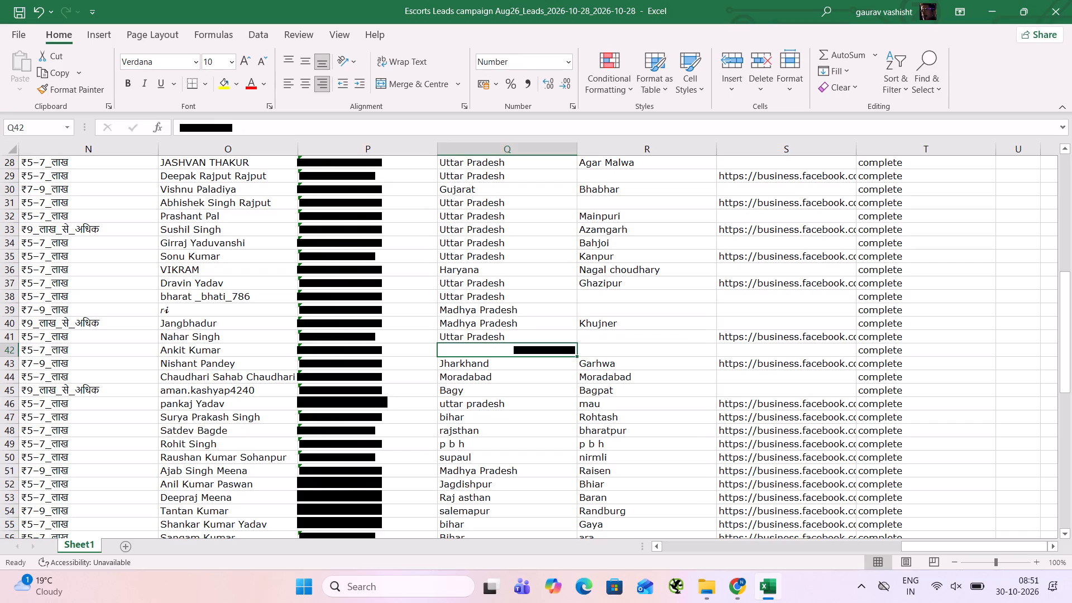
{"action": "key", "text": "BackSpace"}
{"action": "key", "text": "Down"}
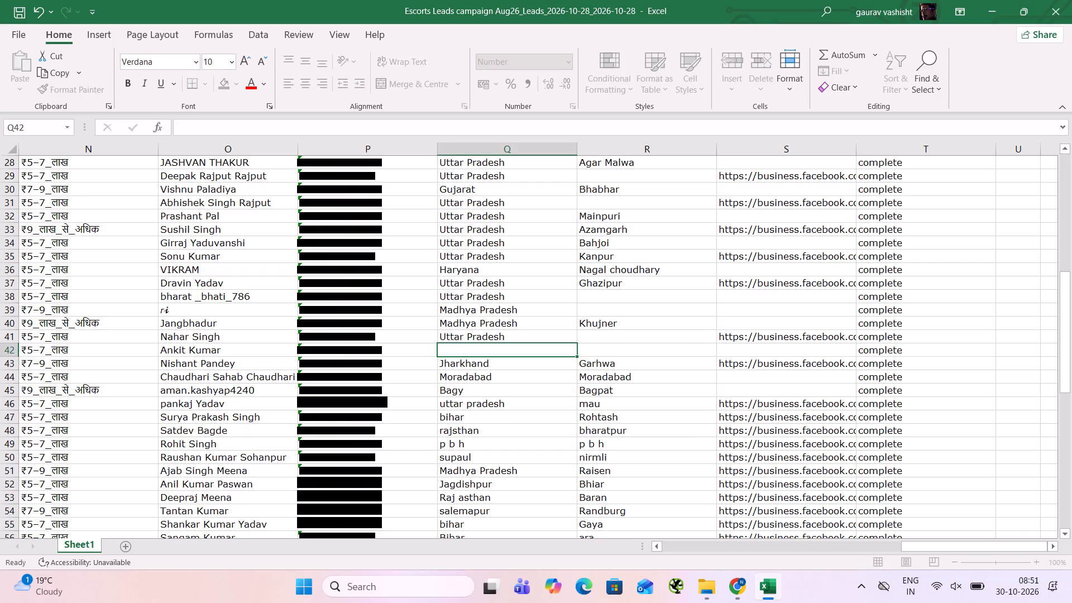
Copy the state Uttar Pradesh from row 41 into the state cells of rows 44, 45 and 46.
{"action": "key", "text": "Right"}
{"action": "key", "text": "Down"}
{"action": "key", "text": "Left"}
{"action": "key", "text": "Up"}
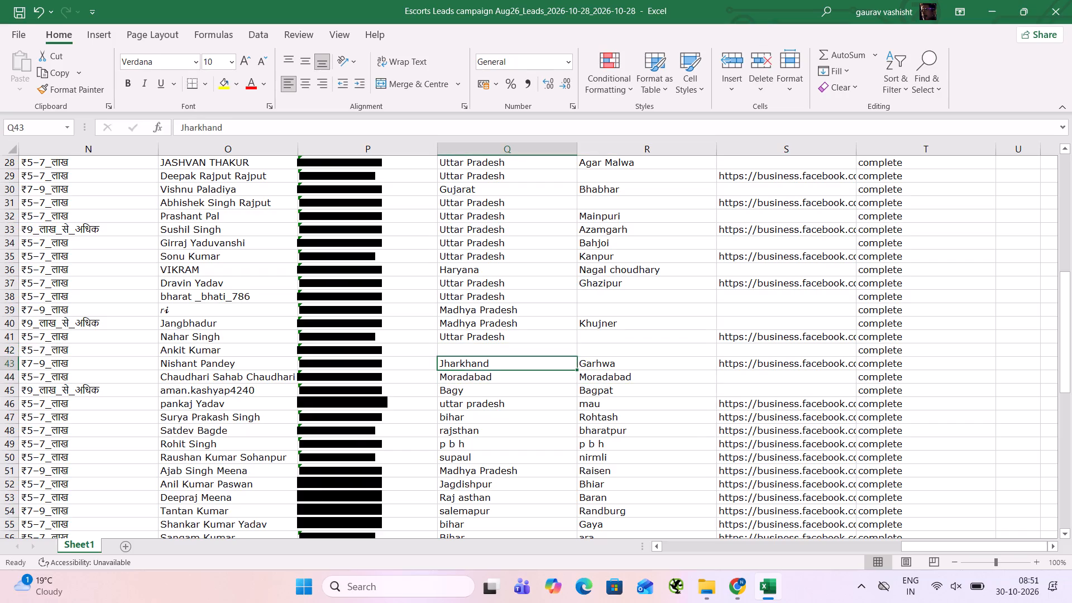
{"action": "key", "text": "Up"}
{"action": "key", "text": "Up"}
{"action": "key", "text": "ctrl+c"}
{"action": "key", "text": "Down"}
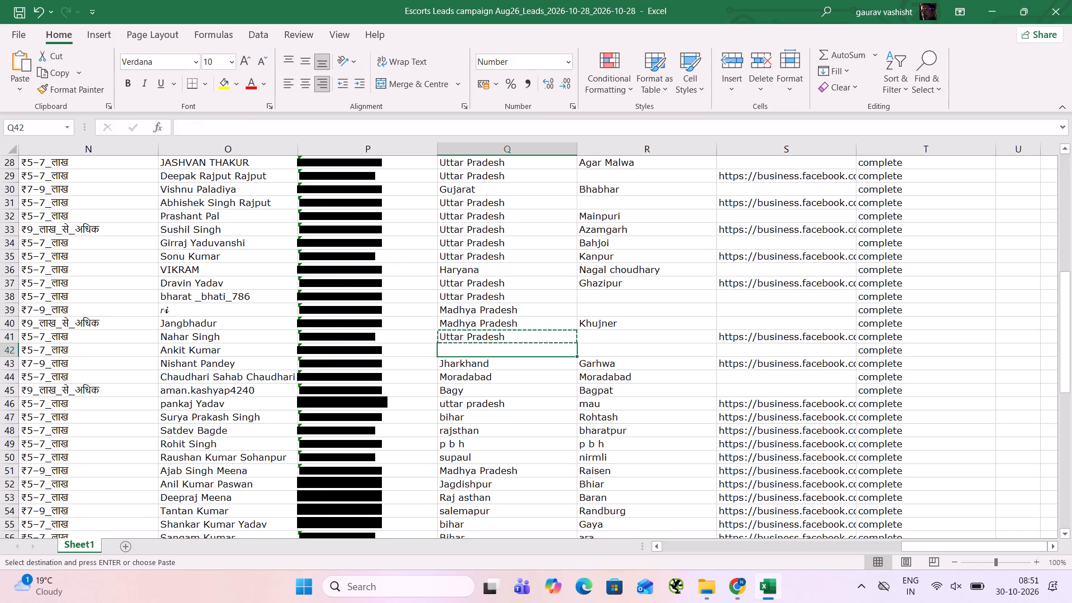
{"action": "key", "text": "Down"}
{"action": "key", "text": "Down"}
{"action": "key", "text": "ctrl+v"}
{"action": "key", "text": "Down"}
{"action": "key", "text": "ctrl+v"}
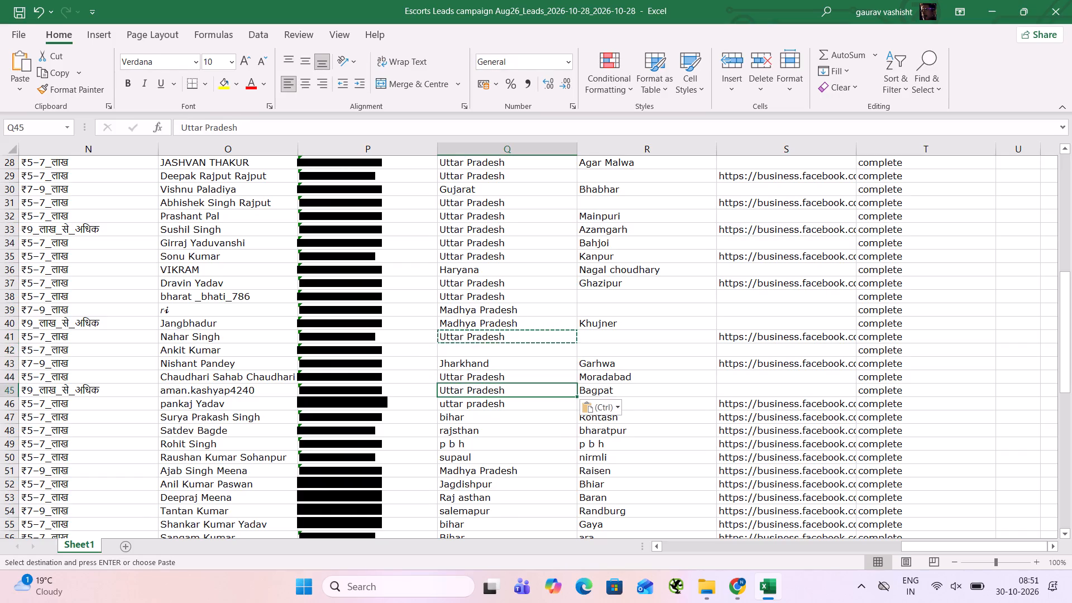
{"action": "key", "text": "Down"}
{"action": "key", "text": "ctrl+v"}
Clear the city in row 46.
{"action": "key", "text": "Down"}
{"action": "key", "text": "Right"}
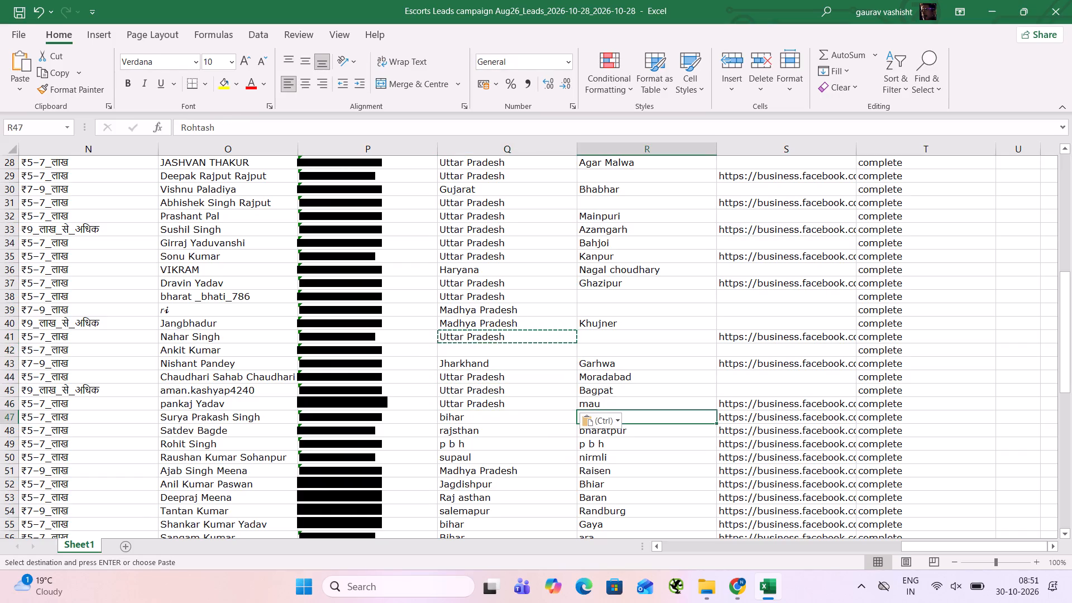
{"action": "key", "text": "Up"}
{"action": "key", "text": "BackSpace"}
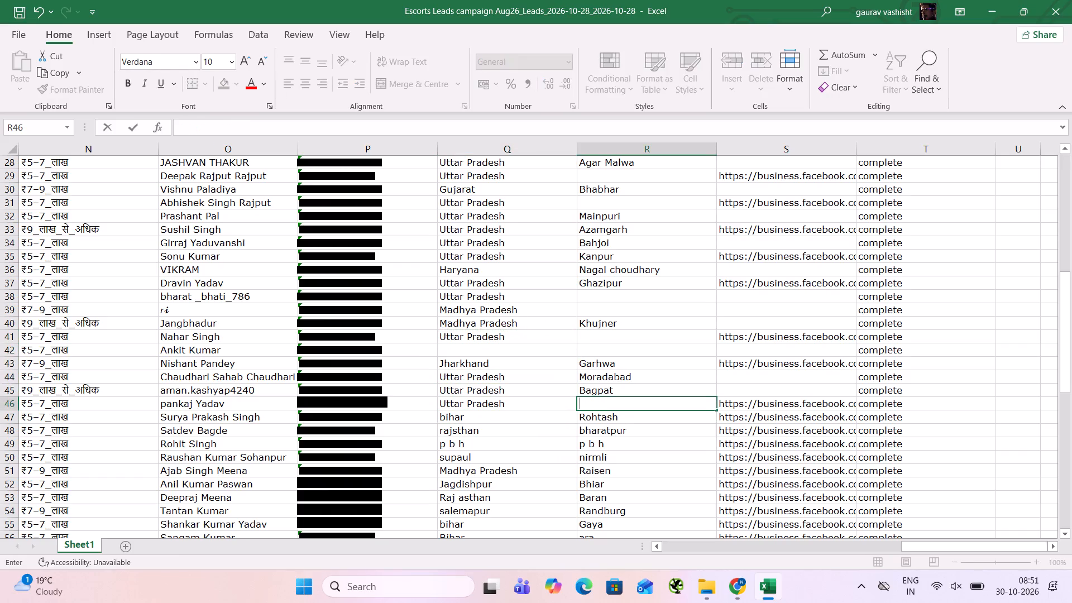
Correct the state in row 47 to Bihar and in row 48 to Rajasthan.
{"action": "key", "text": "Down"}
{"action": "key", "text": "Left"}
{"action": "type", "text": "Bihar"}
{"action": "key", "text": "Right"}
{"action": "key", "text": "Down"}
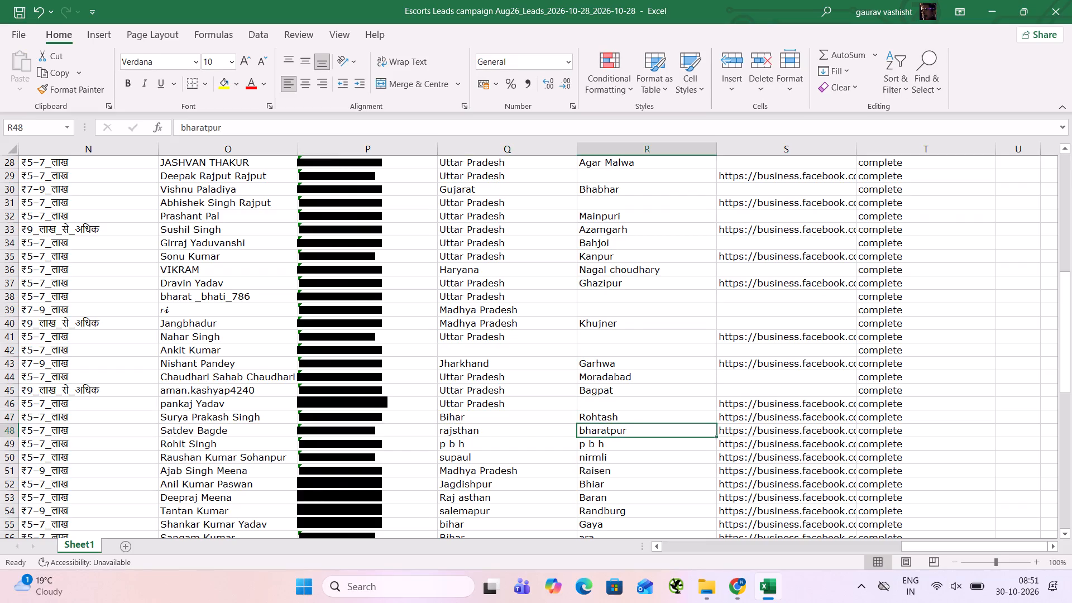
{"action": "key", "text": "Left"}
{"action": "type", "text": "Rajasthan"}
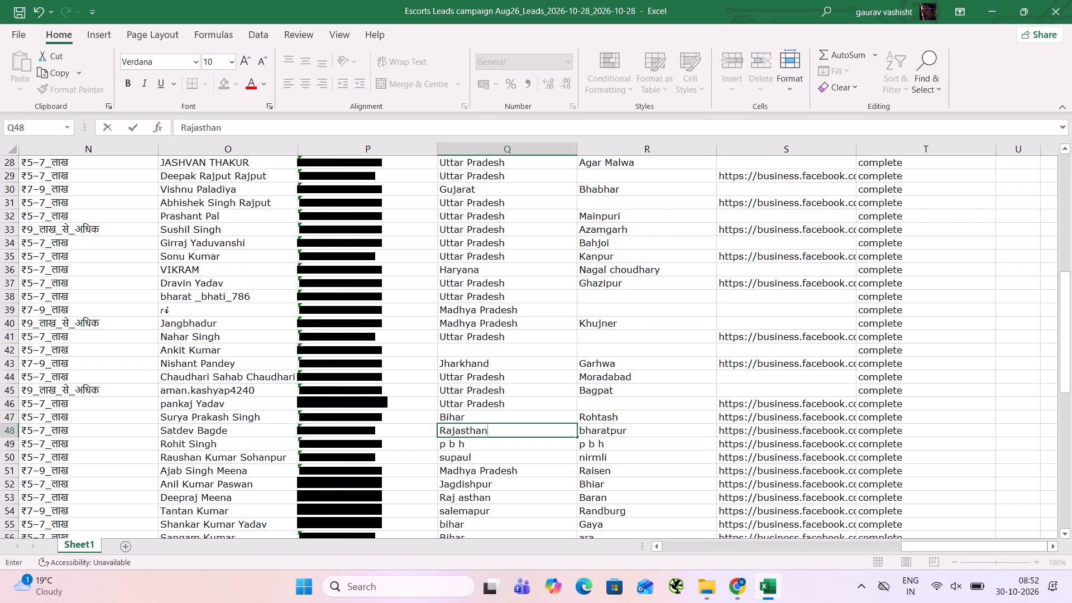
{"action": "key", "text": "Insert"}
Replace row 48's lowercase city entry with Bharwtpu.
{"action": "key", "text": "Right"}
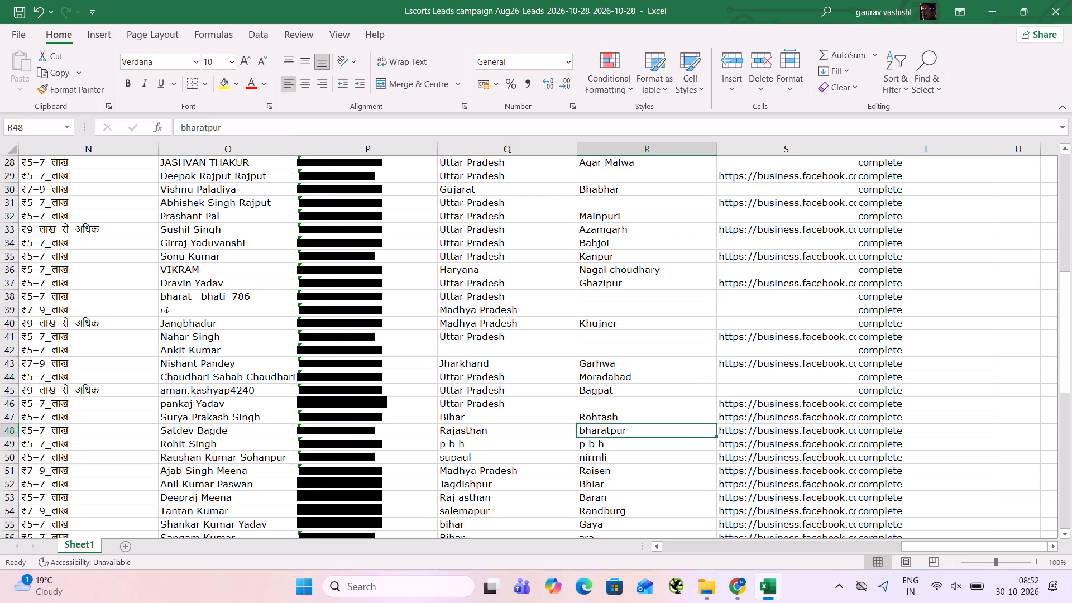
{"action": "type", "text": "Bhae"}
{"action": "key", "text": "BackSpace"}
{"action": "type", "text": "rwtp"}
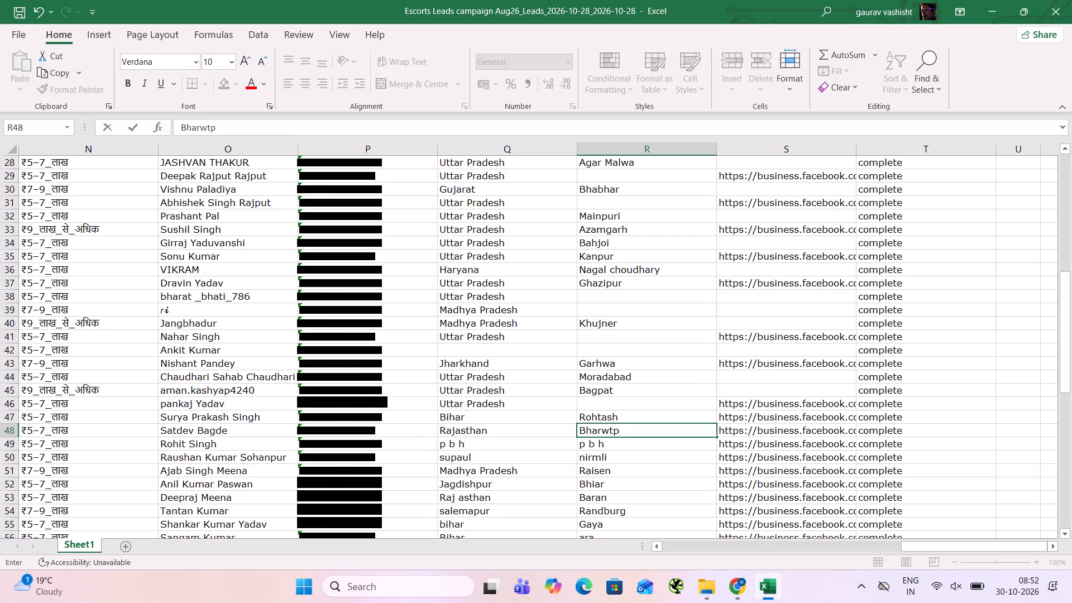
{"action": "key", "text": "u"}
{"action": "key", "text": "Return"}
Clear the state and city entries in rows 49 and 50.
{"action": "key", "text": "Return"}
{"action": "key", "text": "r"}
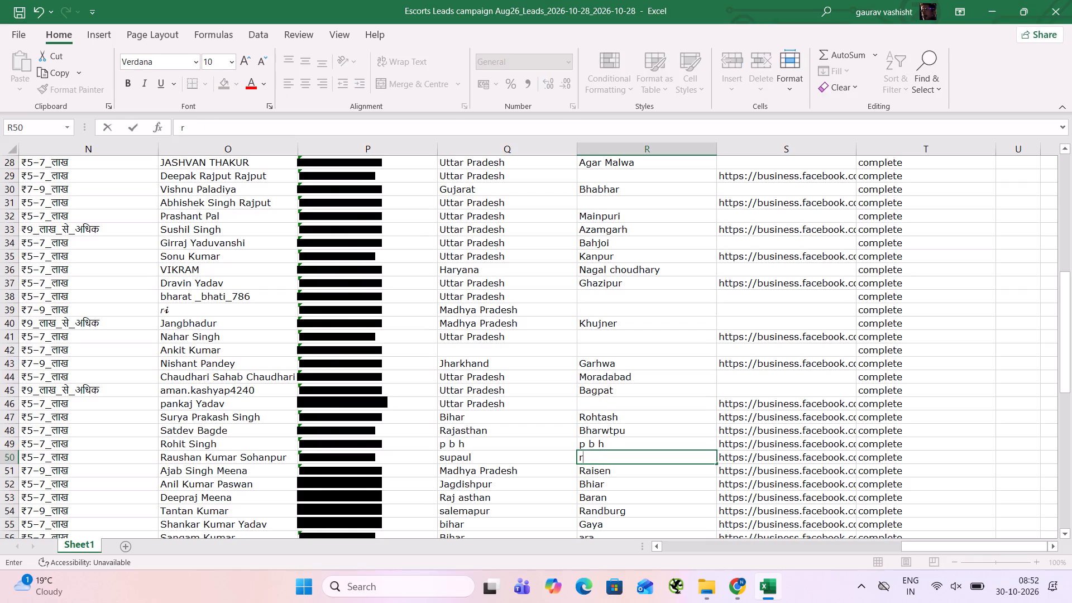
{"action": "key", "text": "BackSpace"}
{"action": "key", "text": "Up"}
{"action": "key", "text": "BackSpace"}
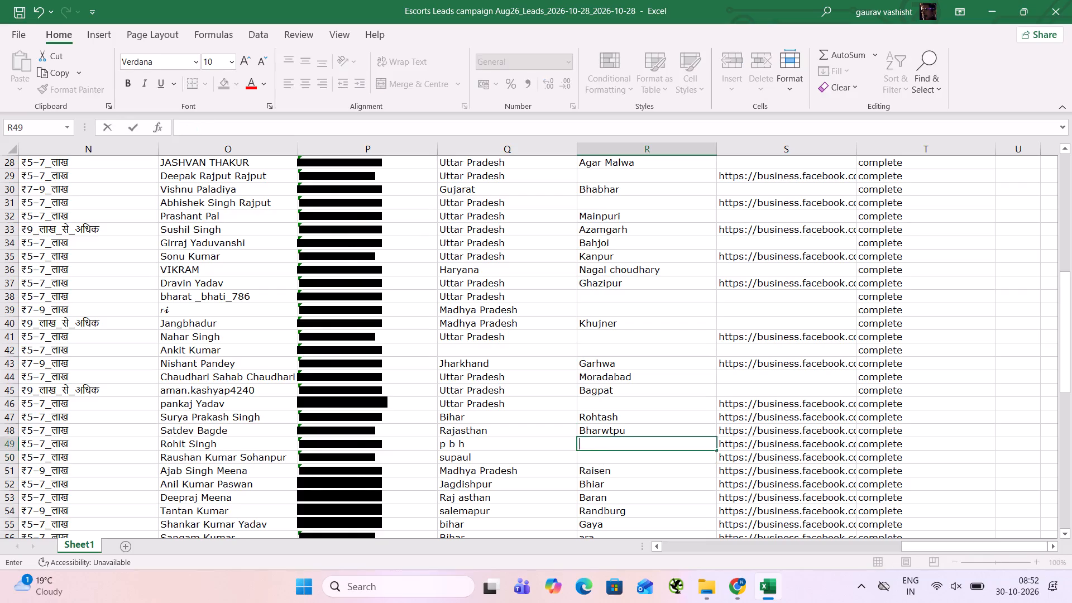
{"action": "key", "text": "Down"}
{"action": "key", "text": "Left"}
{"action": "key", "text": "BackSpace"}
{"action": "key", "text": "Up"}
{"action": "key", "text": "BackSpace"}
Correct the spelling of row 48's city to Bharatpur.
{"action": "key", "text": "Right"}
{"action": "key", "text": "Up"}
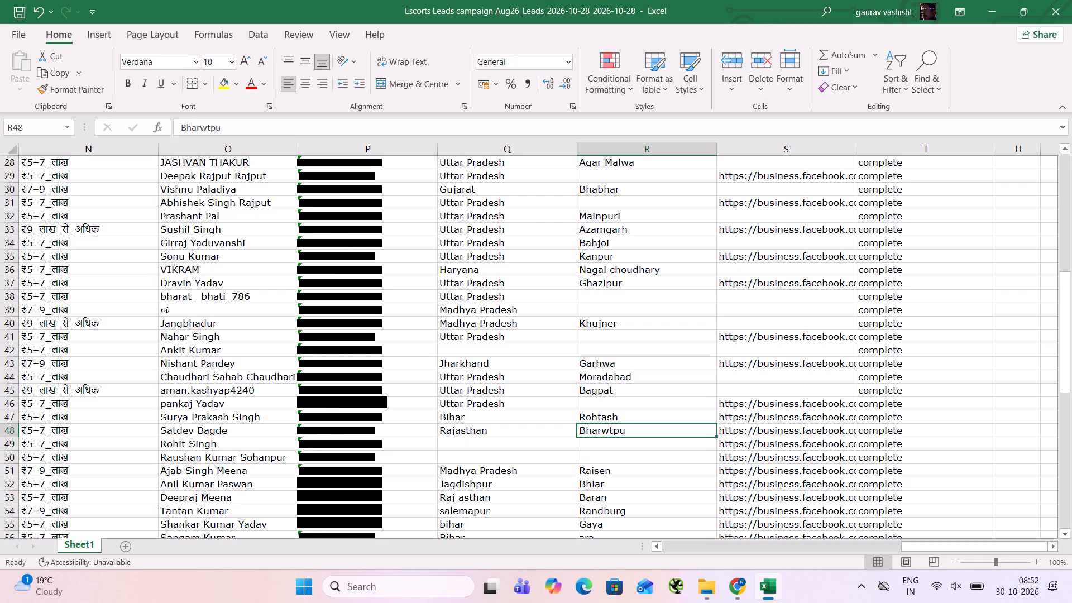
{"action": "left_click", "coordinate": [246, 126]}
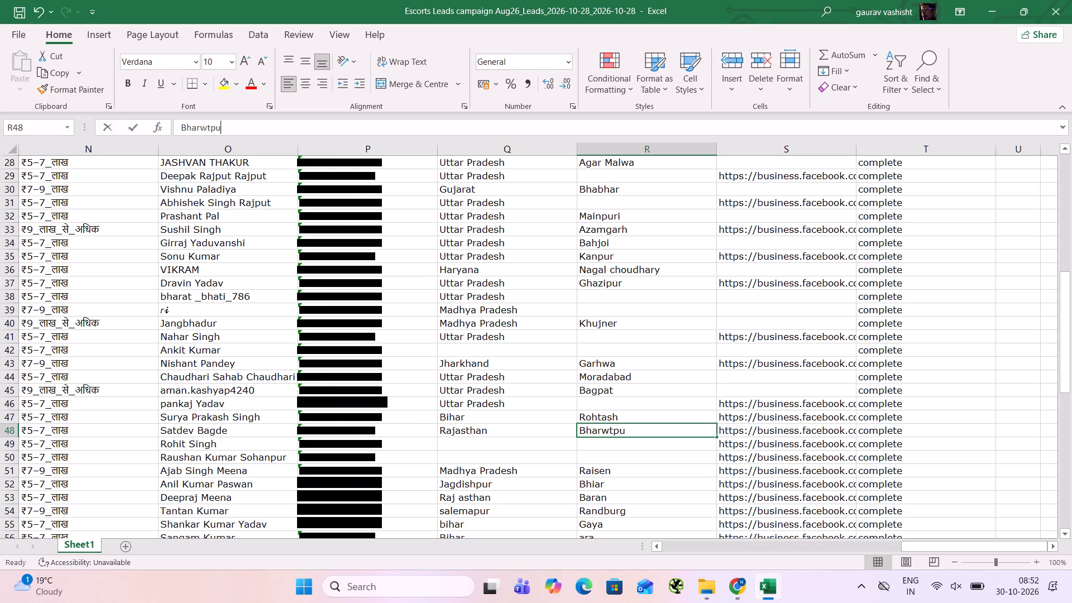
{"action": "left_click", "coordinate": [246, 126]}
{"action": "left_click", "coordinate": [246, 126]}
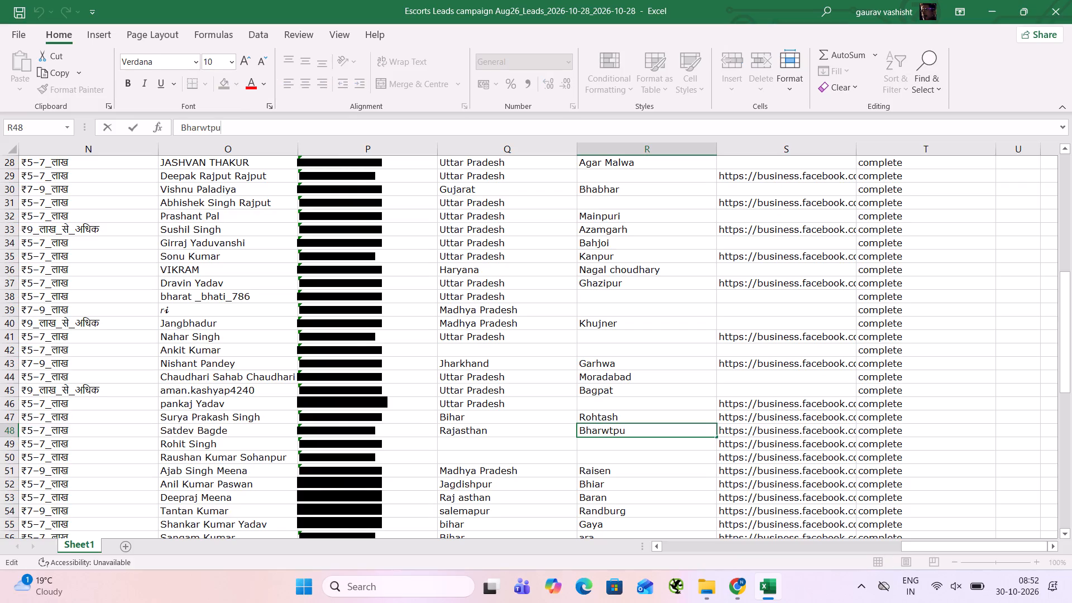
{"action": "key", "text": "BackSpace"}
{"action": "key", "text": "BackSpace"}
{"action": "key", "text": "BackSpace"}
{"action": "key", "text": "BackSpace"}
{"action": "type", "text": "atp"}
{"action": "key", "text": "u"}
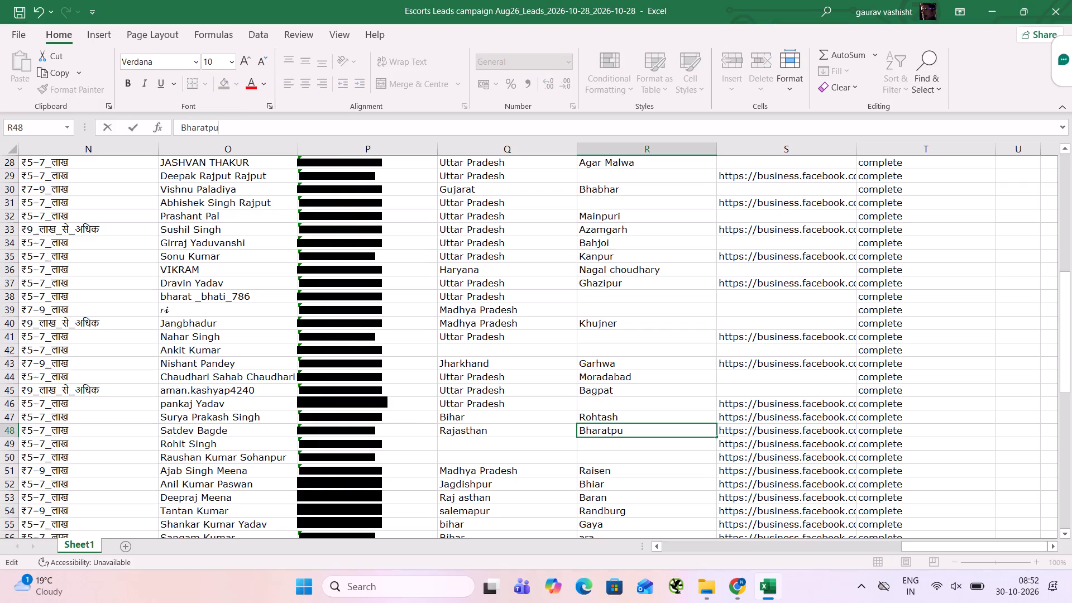
{"action": "key", "text": "r"}
{"action": "key", "text": "Return"}
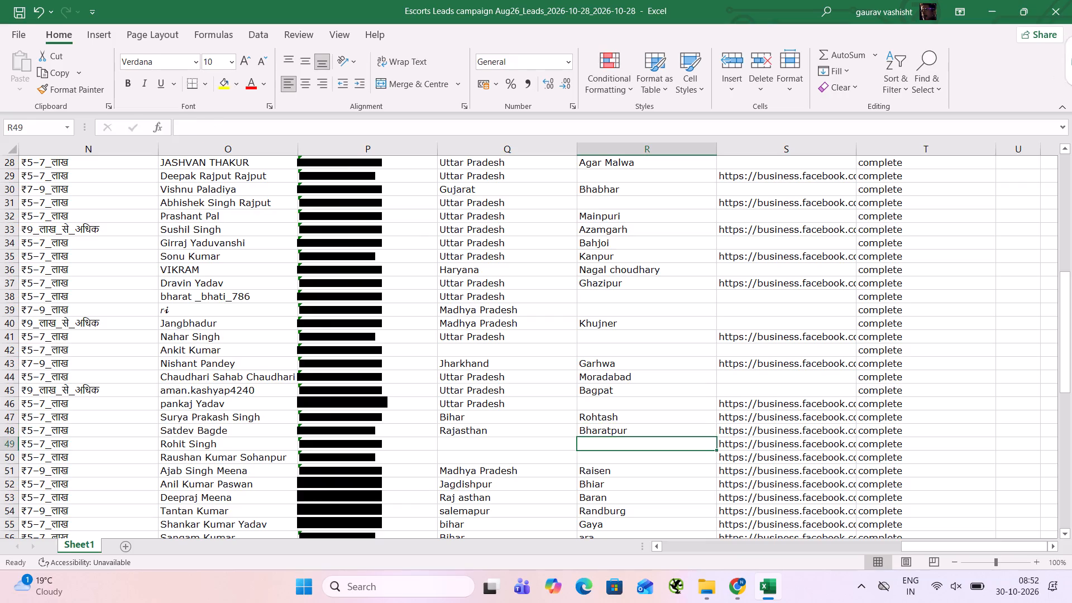
Move row 52's entry Bhiar from the city column into the state column, replacing Jagdishpur.
{"action": "key", "text": "Down"}
{"action": "key", "text": "Down"}
{"action": "key", "text": "Down"}
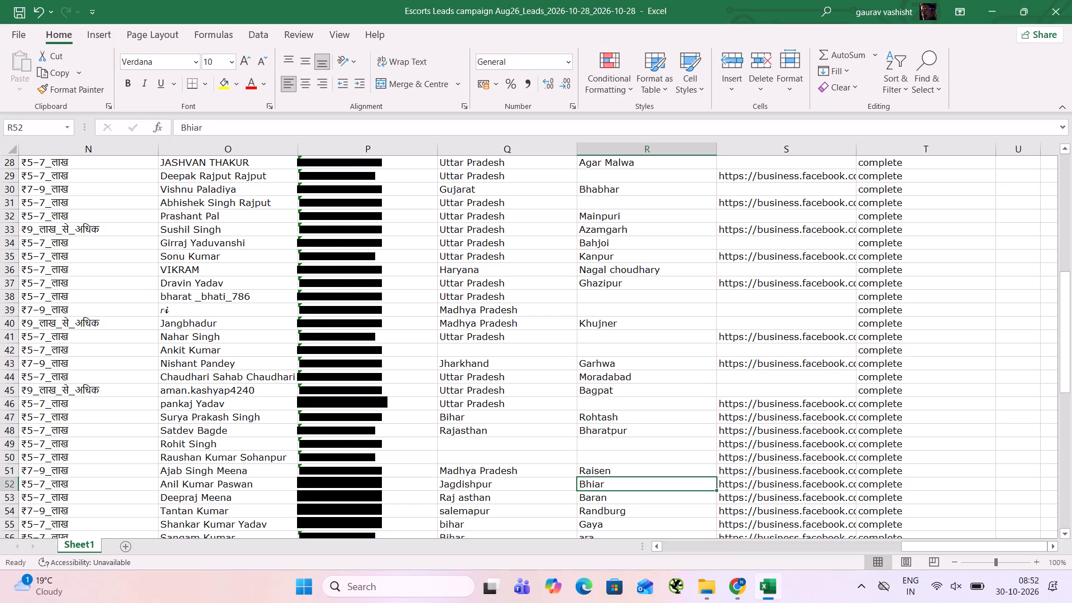
{"action": "key", "text": "ctrl+x"}
{"action": "key", "text": "Left"}
{"action": "key", "text": "ctrl+v"}
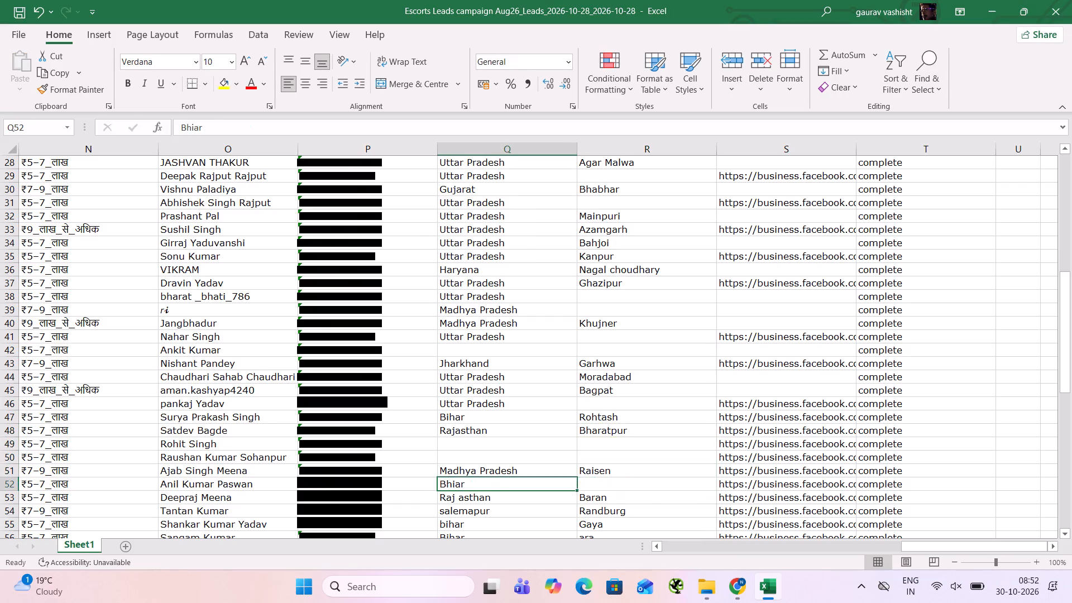
Look through the remaining state and city entries from row 53 down to about row 80.
{"action": "key", "text": "Down"}
{"action": "key", "text": "Down"}
{"action": "key", "text": "Down"}
{"action": "key", "text": "Down"}
{"action": "key", "text": "Down"}
{"action": "key", "text": "Down"}
{"action": "key", "text": "Down"}
{"action": "key", "text": "Down"}
{"action": "key", "text": "Down"}
{"action": "key", "text": "Down"}
{"action": "key", "text": "Down"}
{"action": "key", "text": "Down"}
{"action": "key", "text": "Down"}
{"action": "key", "text": "Down"}
{"action": "key", "text": "Down"}
{"action": "key", "text": "Down"}
{"action": "key", "text": "Down"}
{"action": "key", "text": "Down"}
{"action": "key", "text": "Down"}
{"action": "key", "text": "Down"}
{"action": "key", "text": "Down"}
{"action": "key", "text": "Down"}
{"action": "key", "text": "Down"}
{"action": "key", "text": "Down"}
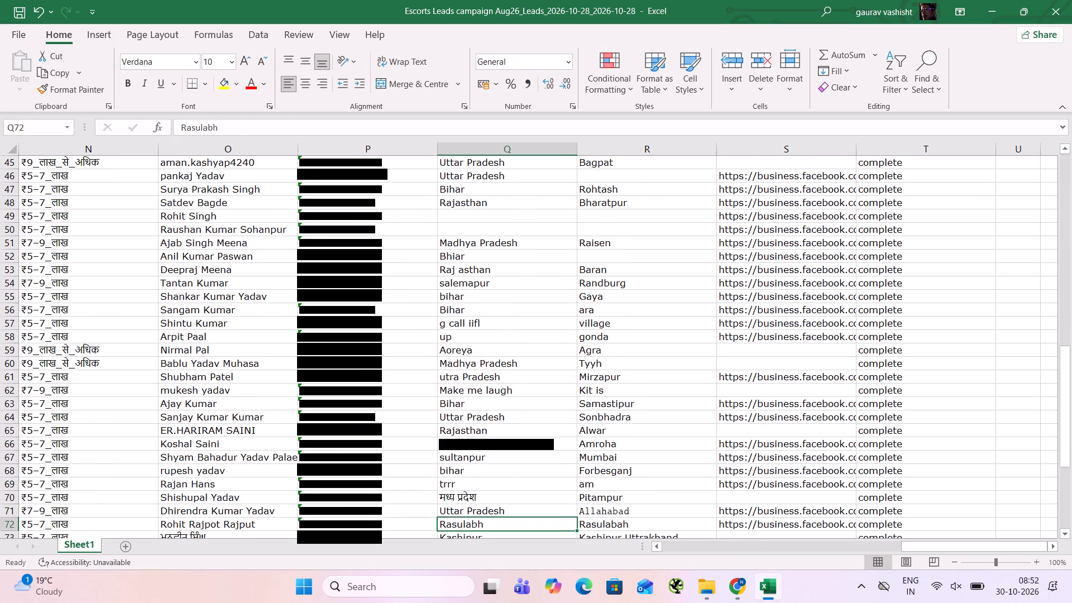
{"action": "key", "text": "Down"}
{"action": "key", "text": "Down"}
{"action": "key", "text": "Down"}
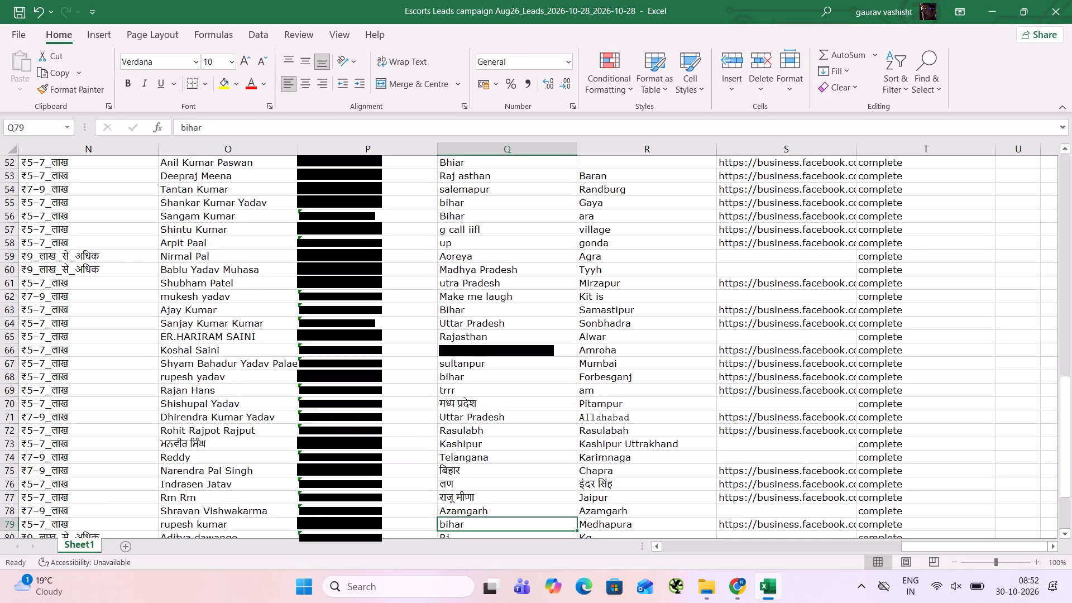
{"action": "key", "text": "Down"}
{"action": "key", "text": "Up"}
{"action": "key", "text": "Up"}
{"action": "key", "text": "Up"}
{"action": "key", "text": "Up"}
{"action": "key", "text": "Up"}
{"action": "key", "text": "Up"}
{"action": "key", "text": "Up"}
{"action": "key", "text": "Up"}
{"action": "key", "text": "Up"}
{"action": "key", "text": "Up"}
{"action": "key", "text": "Up"}
{"action": "key", "text": "Up"}
{"action": "key", "text": "Up"}
{"action": "key", "text": "Up"}
{"action": "key", "text": "Up"}
{"action": "key", "text": "Up"}
{"action": "key", "text": "Up"}
{"action": "key", "text": "Up"}
{"action": "key", "text": "Up"}
{"action": "key", "text": "Up"}
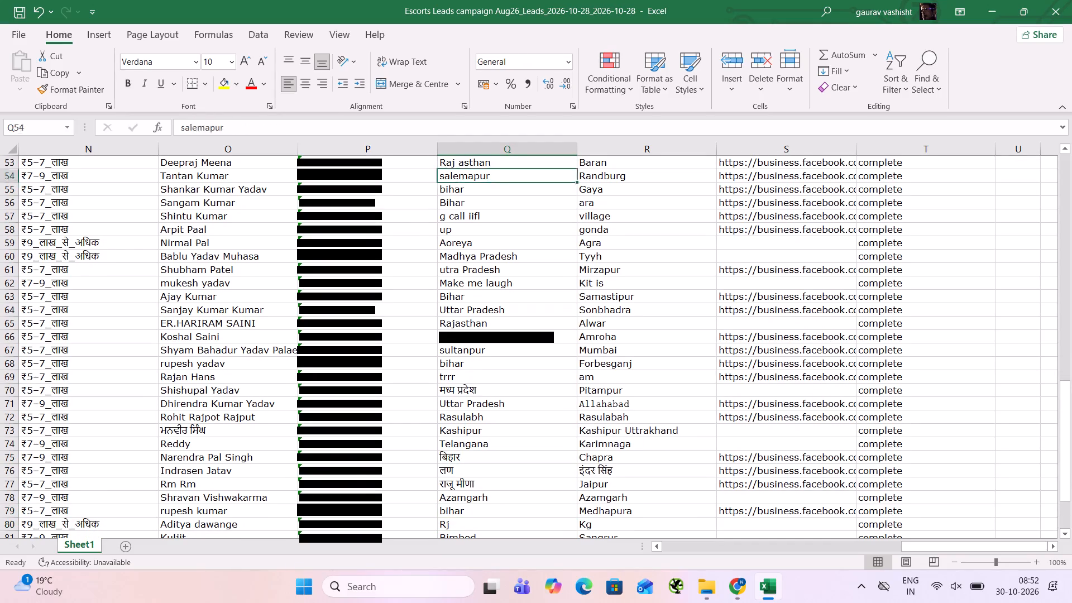
Replace row 53's state entry with Rajasthqn.
{"action": "type", "text": "Ra"}
{"action": "type", "text": "jasth"}
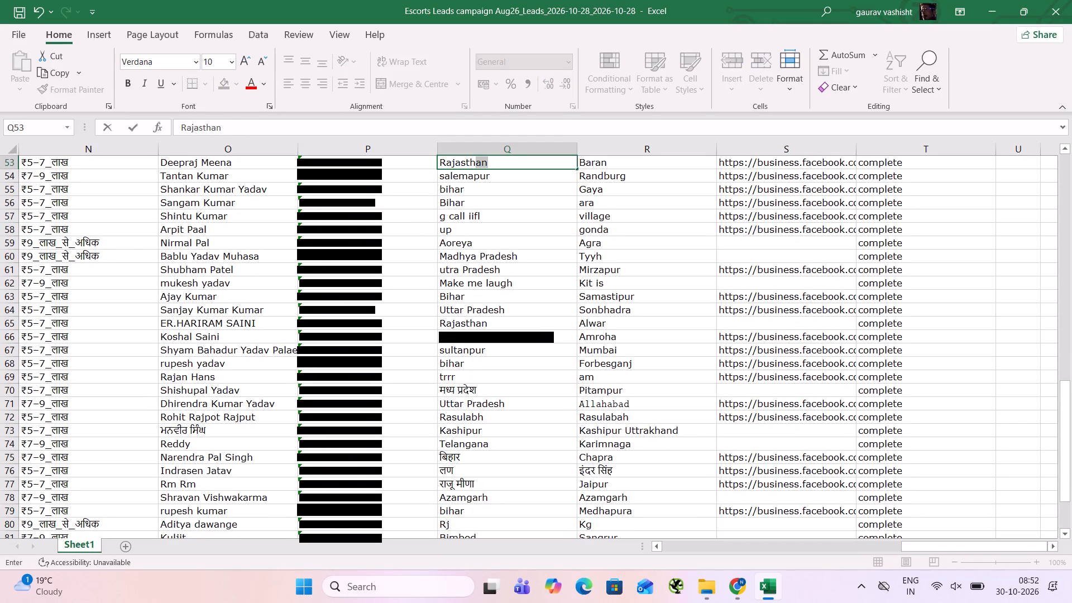
{"action": "key", "text": "q"}
{"action": "key", "text": "n"}
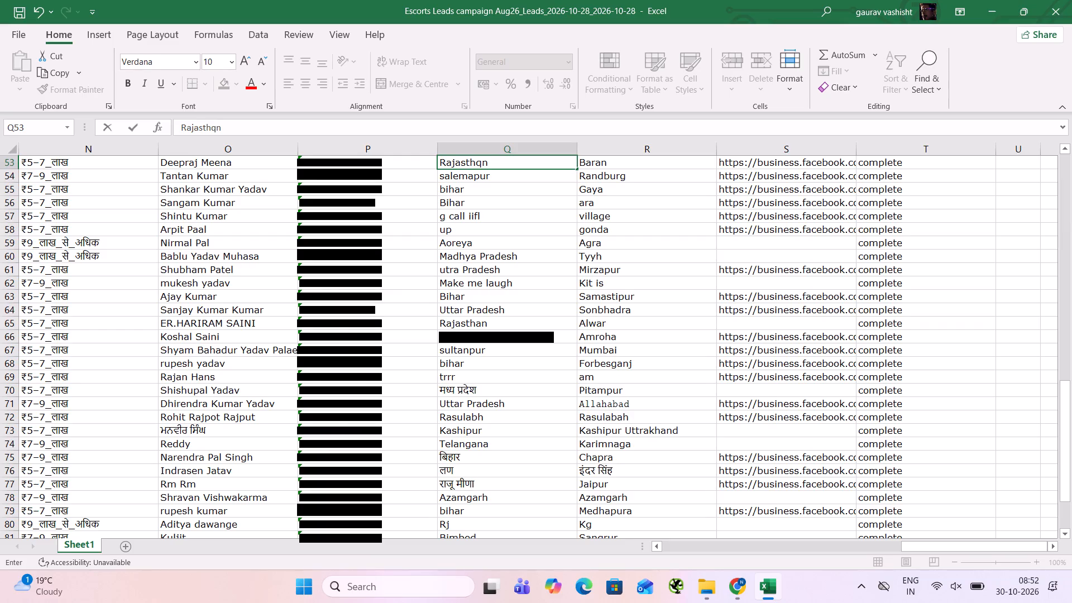
{"action": "key", "text": "Right"}
Replace the state in row 54 with Uttar Pradesh and in row 55 with Bihar.
{"action": "key", "text": "Down"}
{"action": "key", "text": "Left"}
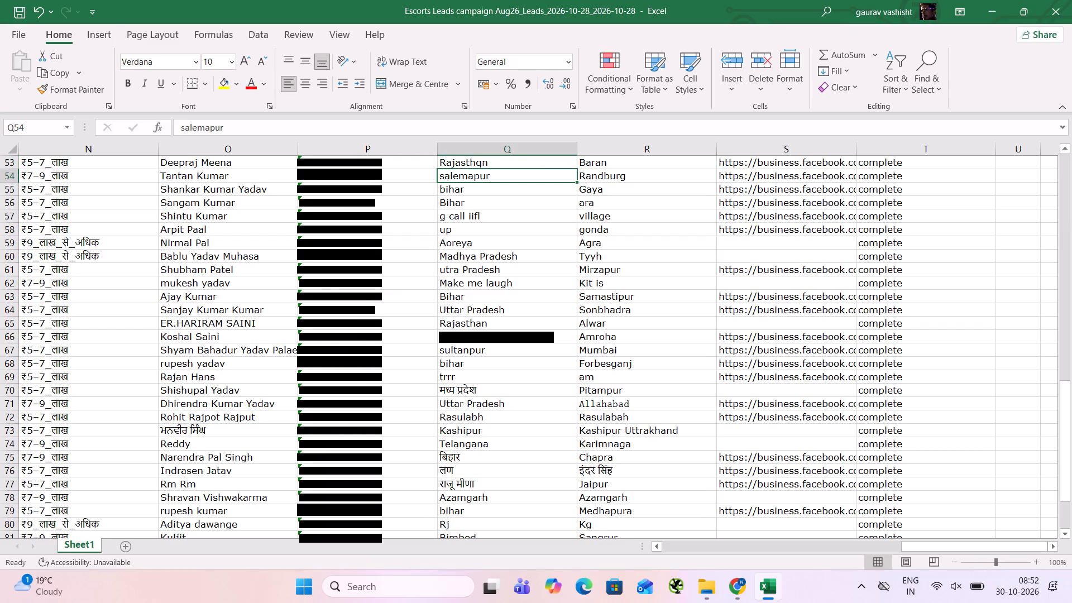
{"action": "key", "text": "shift+u"}
{"action": "type", "text": "ttar"}
{"action": "key", "text": "space"}
{"action": "key", "text": "Return"}
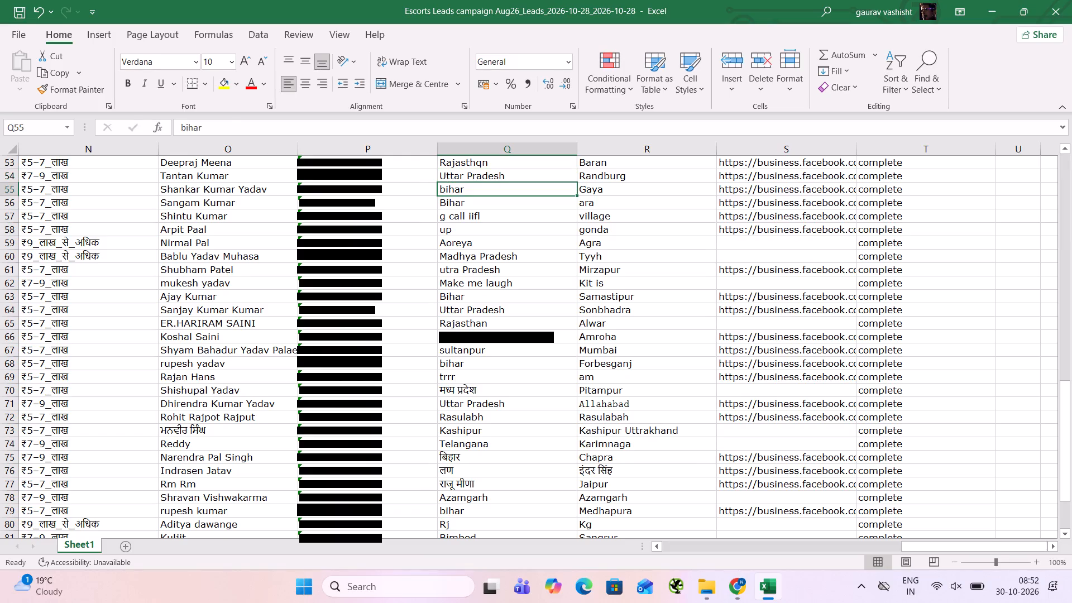
{"action": "type", "text": "Bihar"}
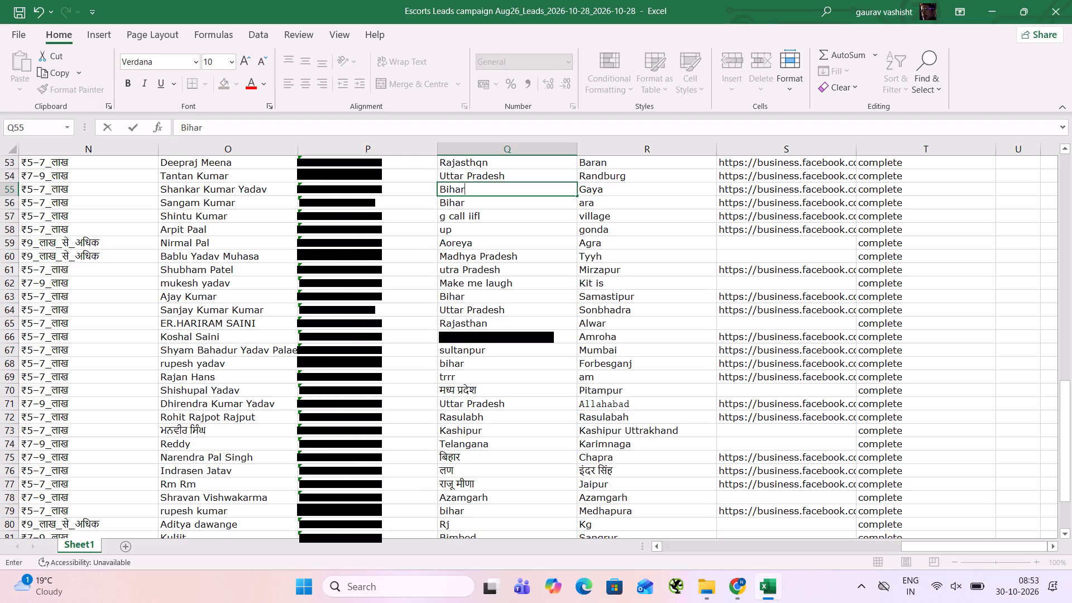
{"action": "key", "text": "Right"}
Clear the city entry in row 56.
{"action": "key", "text": "Down"}
{"action": "key", "text": "BackSpace"}
{"action": "key", "text": "Left"}
Copy the state Uttar Pradesh from row 54 into the state cells of rows 57 and 58.
{"action": "key", "text": "Up"}
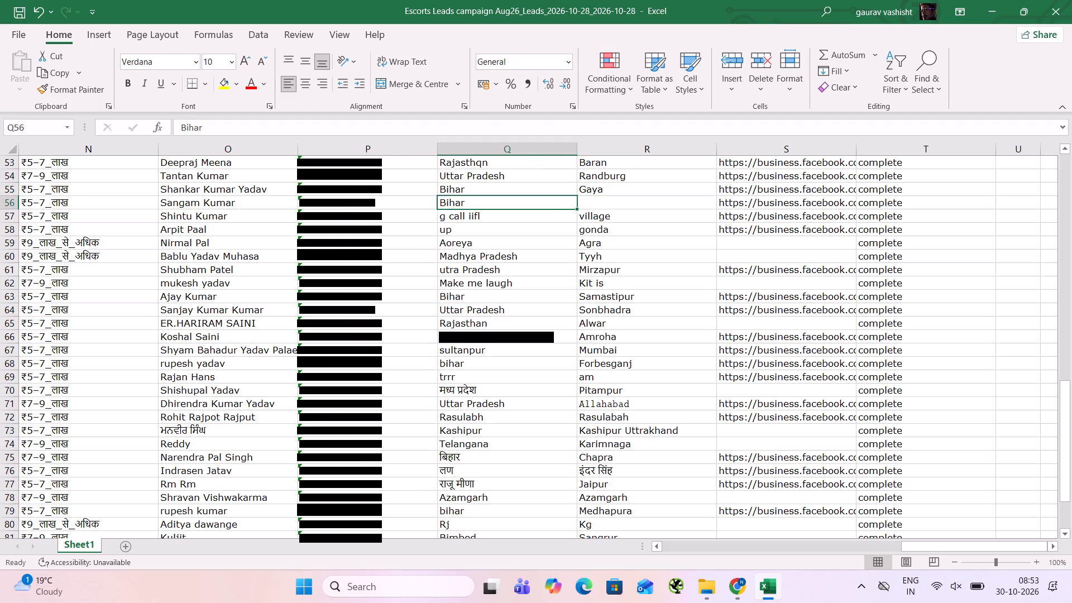
{"action": "key", "text": "ctrl+c"}
{"action": "key", "text": "Up"}
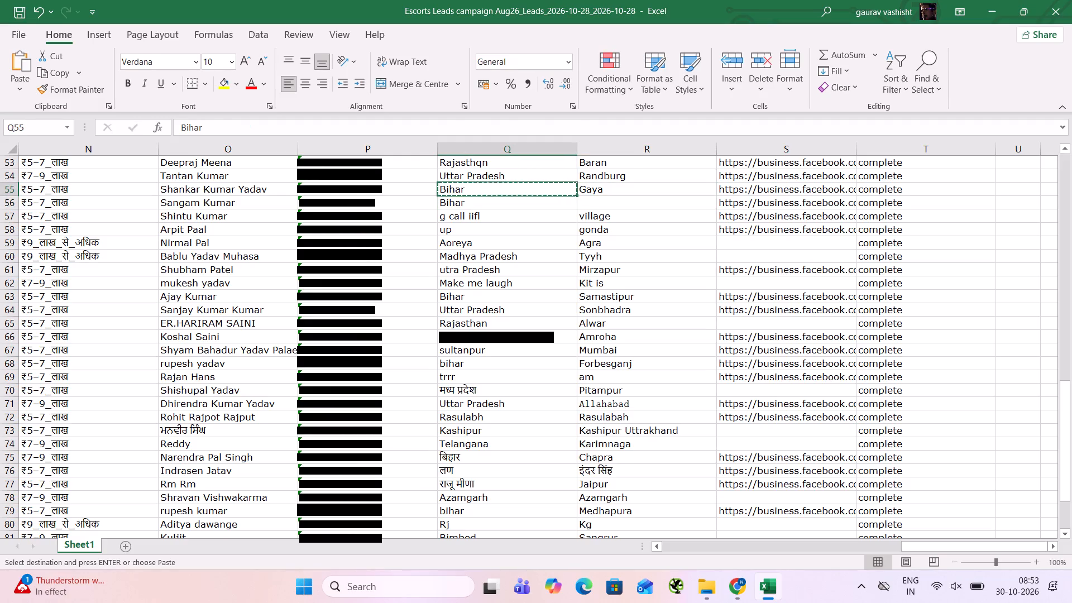
{"action": "key", "text": "ctrl+c"}
{"action": "key", "text": "Down"}
{"action": "key", "text": "Down"}
{"action": "key", "text": "Down"}
{"action": "key", "text": "ctrl+v"}
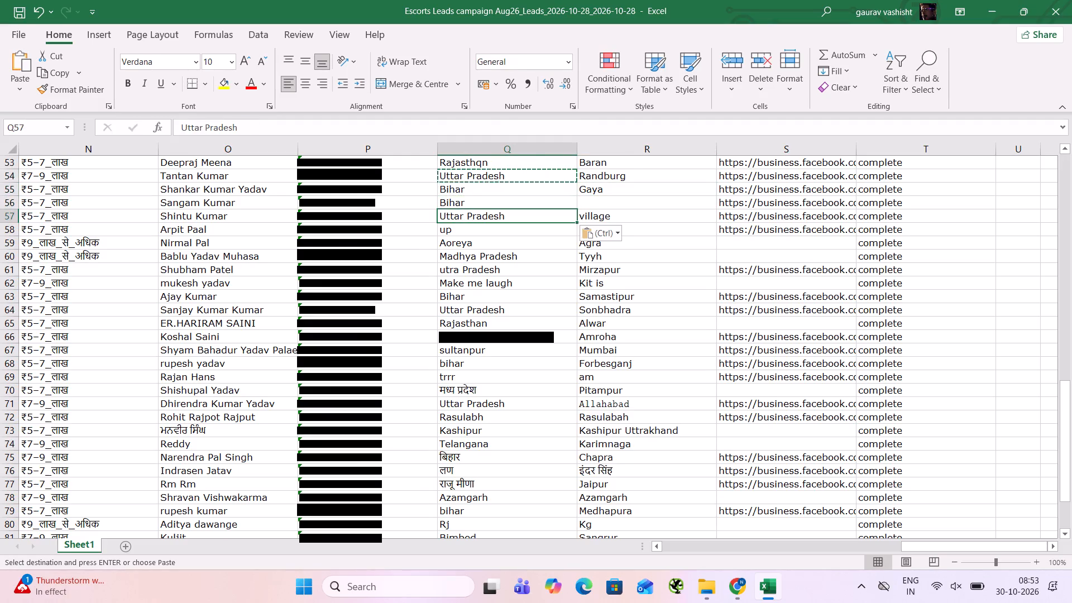
{"action": "key", "text": "Down"}
{"action": "key", "text": "ctrl+v"}
Clear row 57's city and replace row 58's city with Gonda.
{"action": "key", "text": "Right"}
{"action": "key", "text": "BackSpace"}
{"action": "key", "text": "Up"}
{"action": "key", "text": "BackSpace"}
{"action": "key", "text": "Down"}
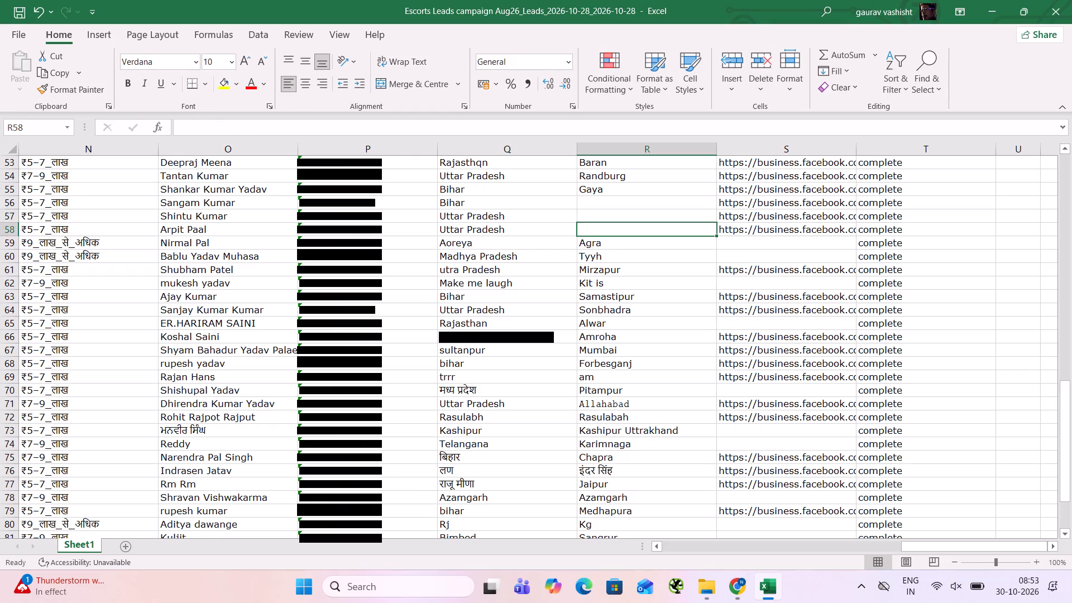
{"action": "type", "text": "Gon"}
{"action": "key", "text": "space"}
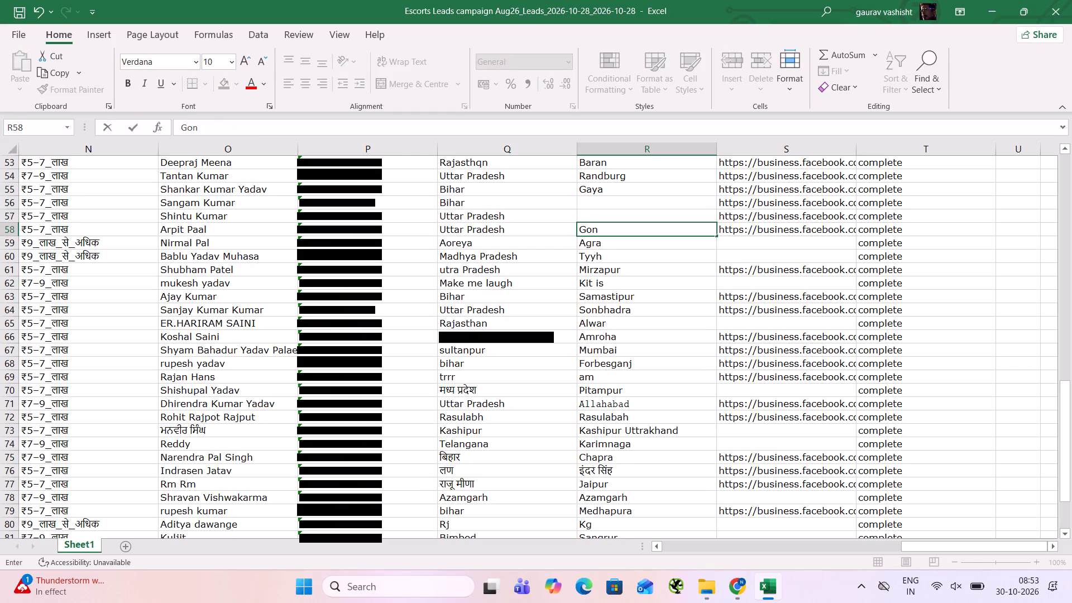
{"action": "key", "text": "BackSpace"}
{"action": "type", "text": "da"}
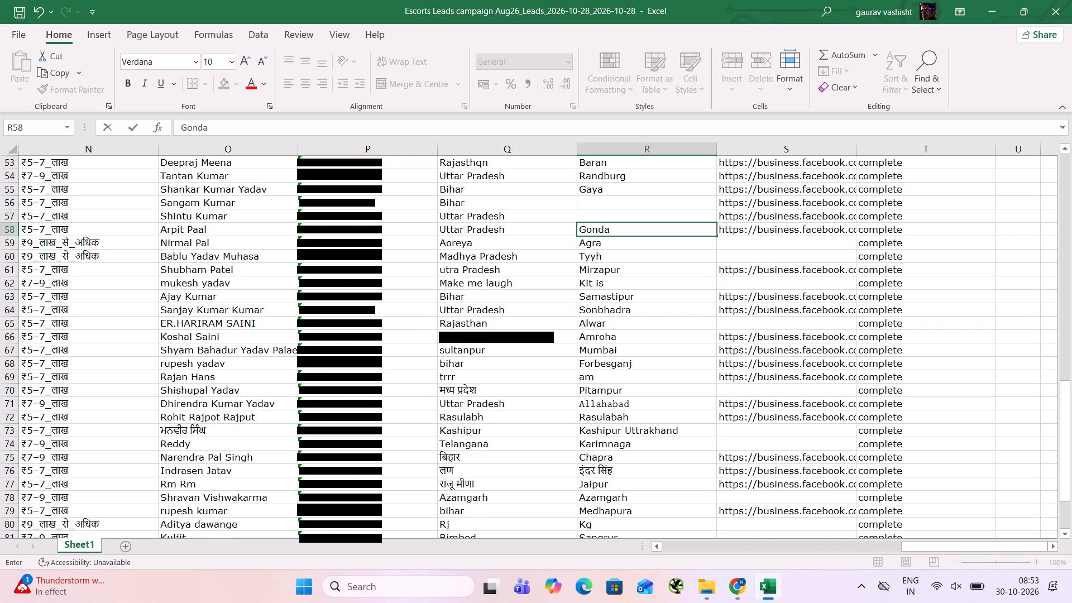
{"action": "key", "text": "Down"}
Fill Uttar Pradesh from row 58 into row 59's state and copy it into the state cells of rows 61 and 62.
{"action": "key", "text": "Left"}
{"action": "key", "text": "ctrl+d"}
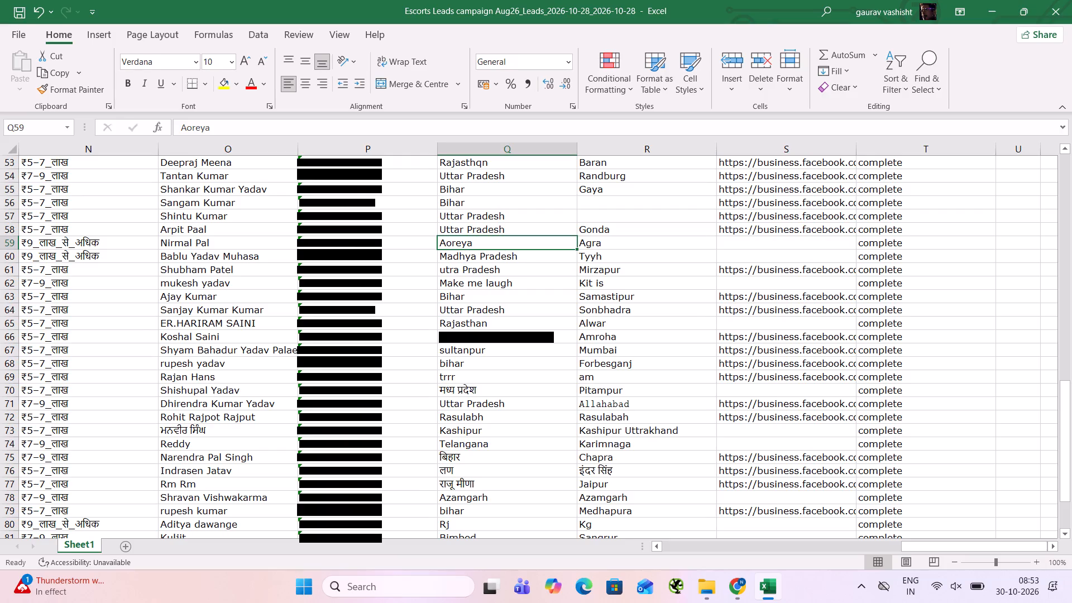
{"action": "key", "text": "ctrl+c"}
{"action": "key", "text": "Down"}
{"action": "key", "text": "Down"}
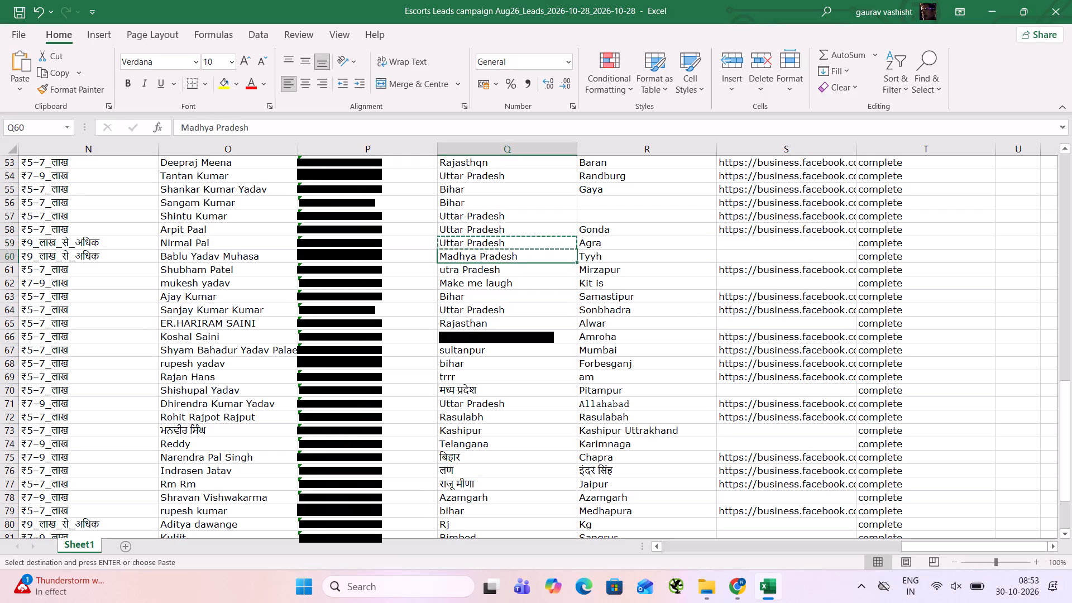
{"action": "key", "text": "ctrl+v"}
{"action": "key", "text": "Down"}
{"action": "key", "text": "ctrl+v"}
Clear the city entry in row 62.
{"action": "key", "text": "Right"}
{"action": "key", "text": "BackSpace"}
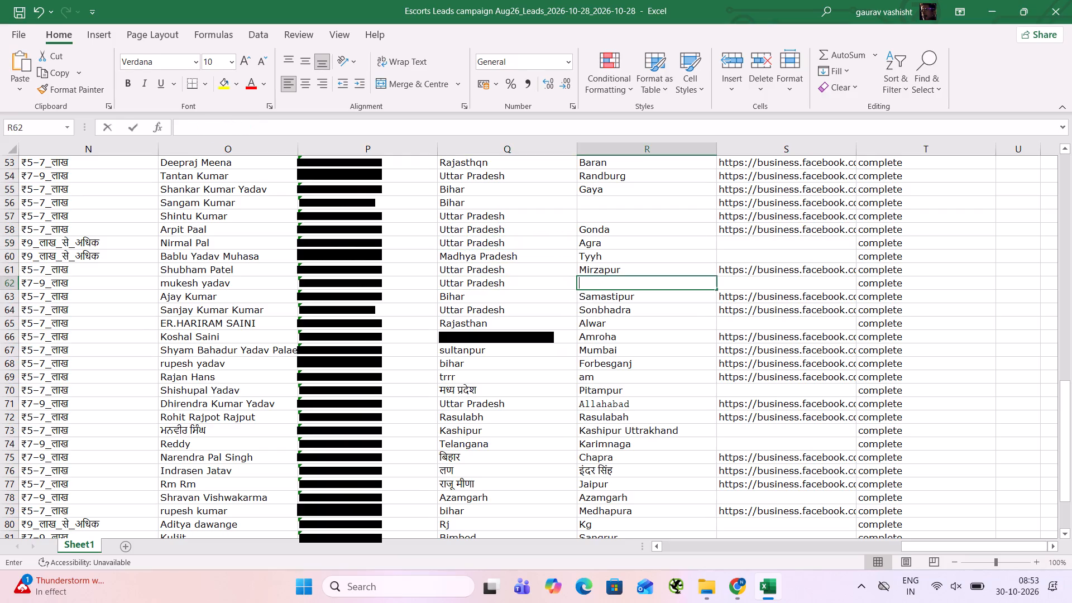
{"action": "key", "text": "Down"}
Replace row 66's state entry with Utthrakhan.
{"action": "key", "text": "Left"}
{"action": "key", "text": "Down"}
{"action": "key", "text": "Down"}
{"action": "key", "text": "Down"}
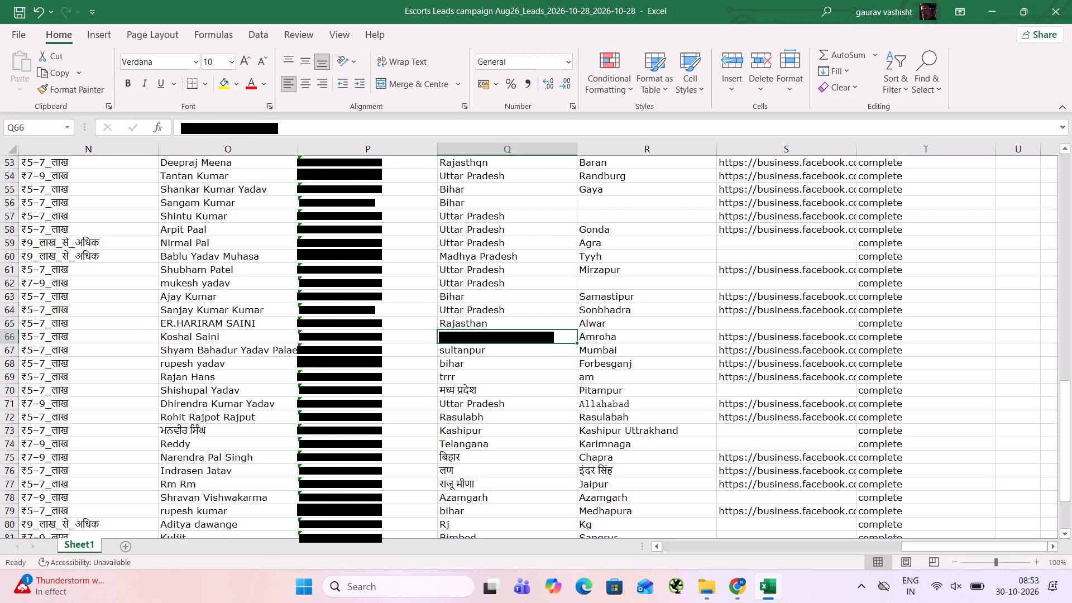
{"action": "key", "text": "shift+u"}
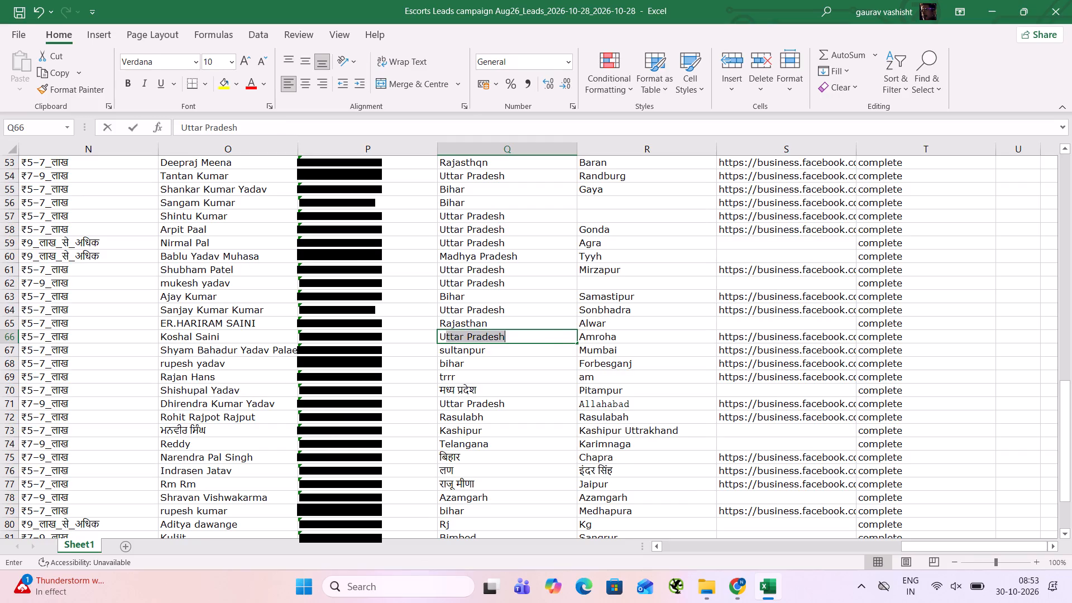
{"action": "type", "text": "tth"}
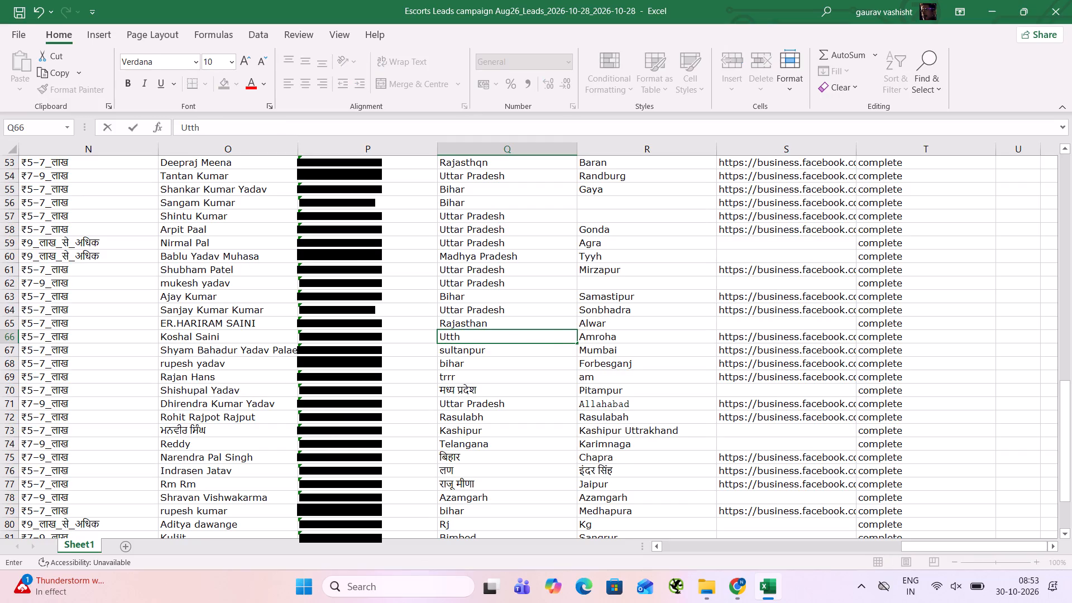
{"action": "type", "text": "rakhan"}
{"action": "key", "text": "Up"}
Replace the state in row 68 with Bihar and in row 67 with Maharashtra.
{"action": "key", "text": "Up"}
{"action": "key", "text": "ctrl+c"}
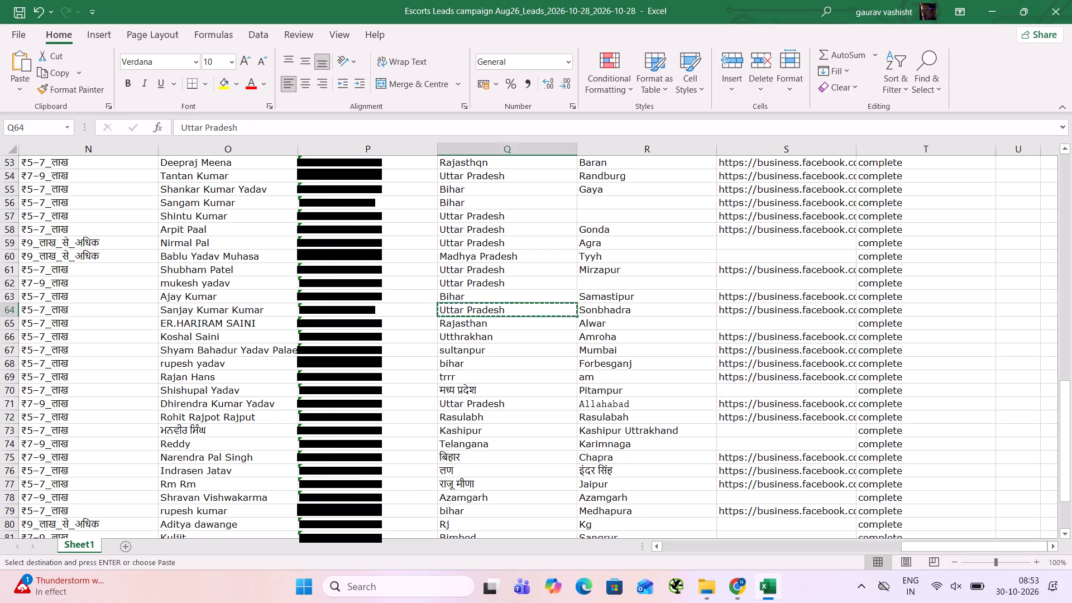
{"action": "key", "text": "Down"}
{"action": "key", "text": "Down"}
{"action": "key", "text": "Down"}
{"action": "key", "text": "Down"}
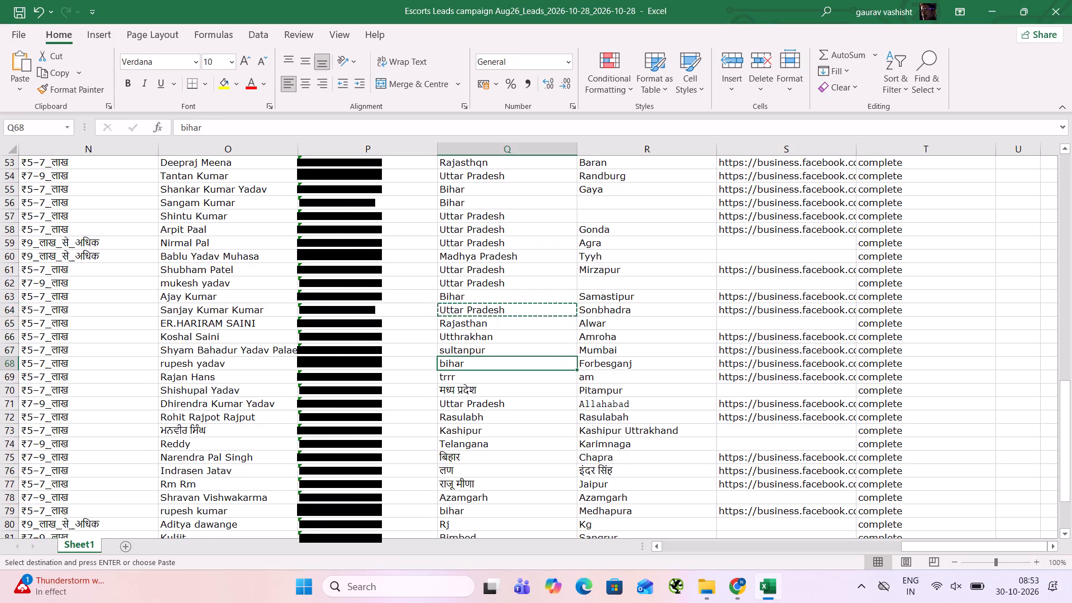
{"action": "type", "text": "Bihar"}
{"action": "key", "text": "Up"}
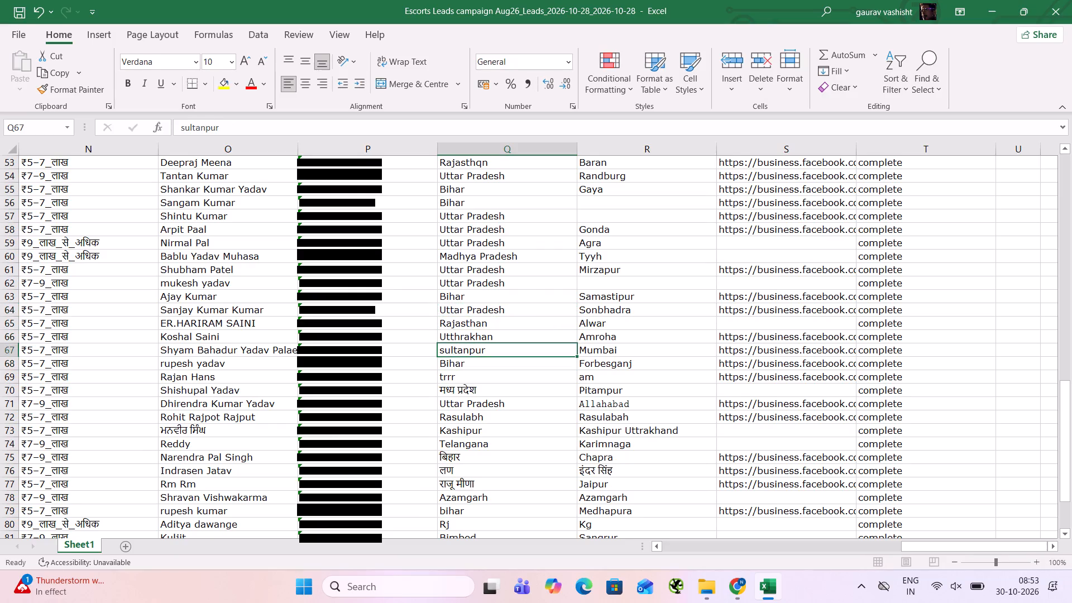
{"action": "type", "text": "Maha"}
{"action": "type", "text": "rash"}
{"action": "type", "text": "tra"}
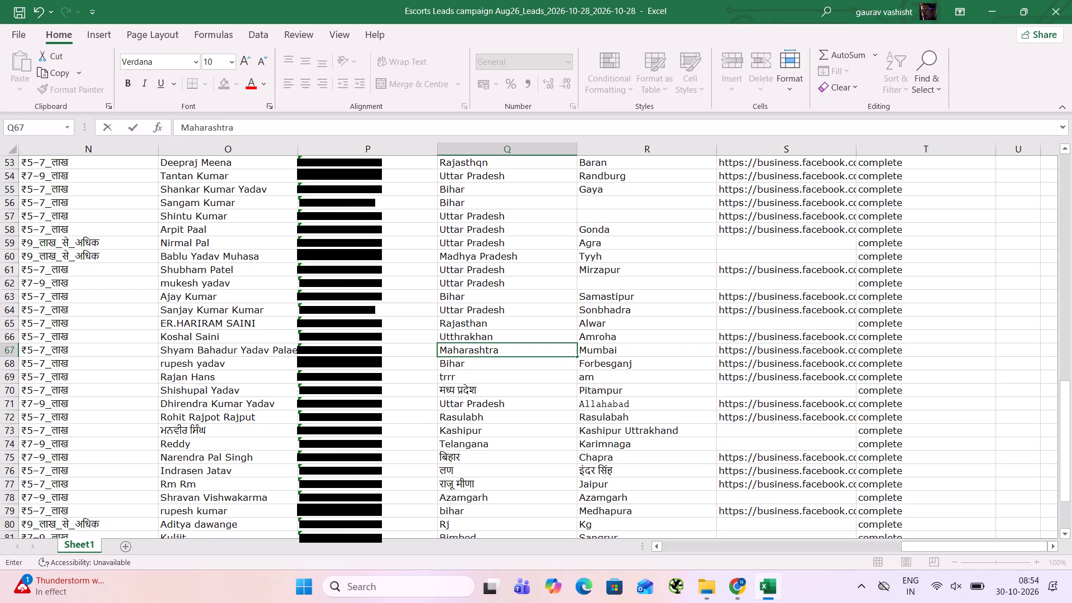
{"action": "key", "text": "Right"}
Clear the city and state entries in row 69.
{"action": "key", "text": "Down"}
{"action": "key", "text": "Down"}
{"action": "key", "text": "BackSpace"}
{"action": "key", "text": "Left"}
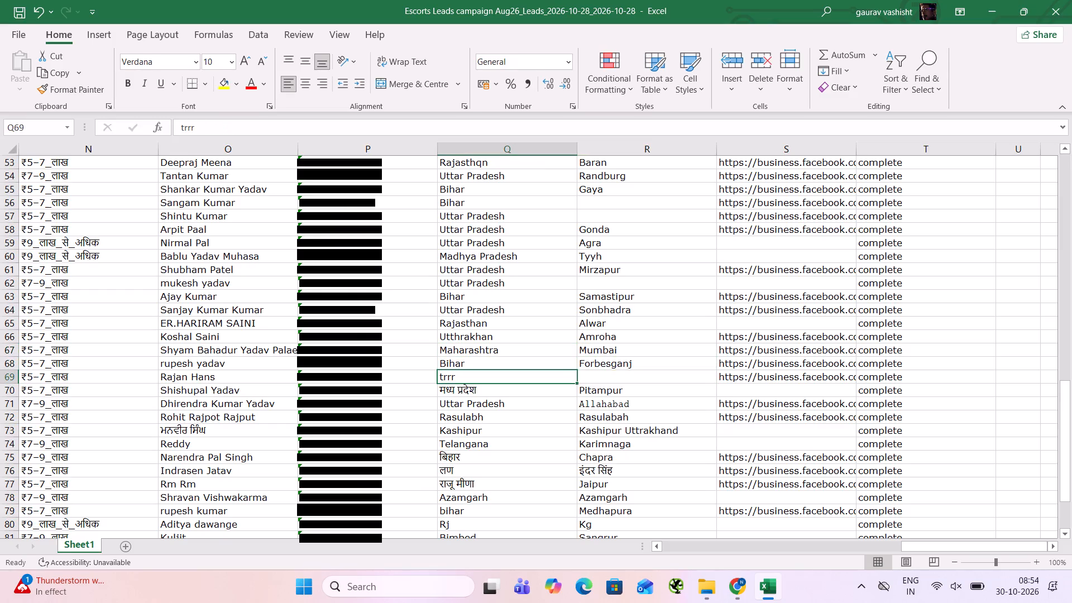
{"action": "key", "text": "BackSpace"}
{"action": "key", "text": "Up"}
{"action": "key", "text": "Up"}
{"action": "key", "text": "Up"}
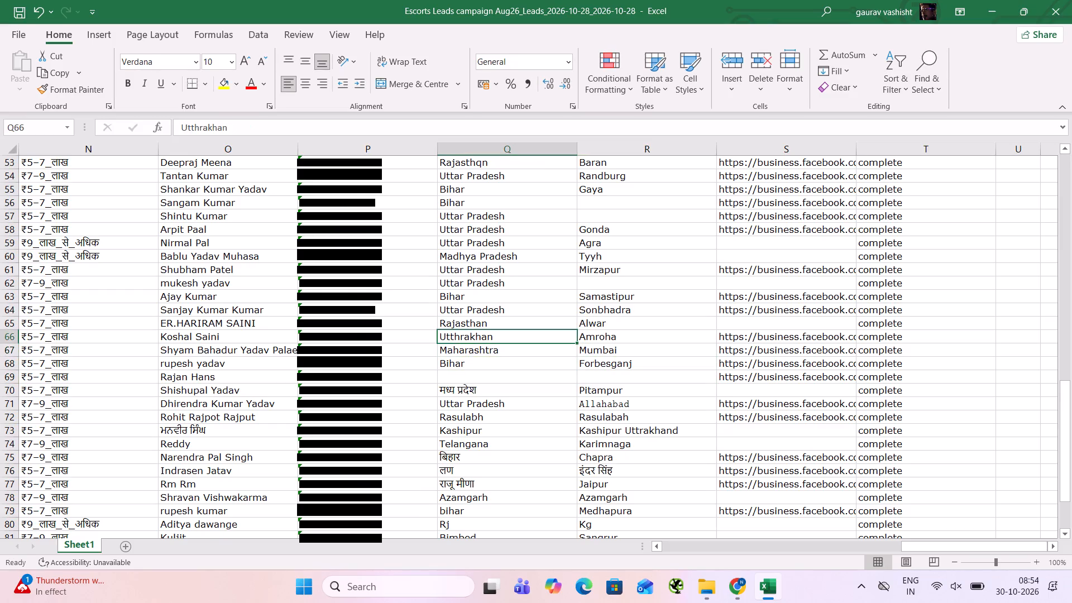
Correct the state entry in row 66 to Utthrakhand.
{"action": "type", "text": "Uttj"}
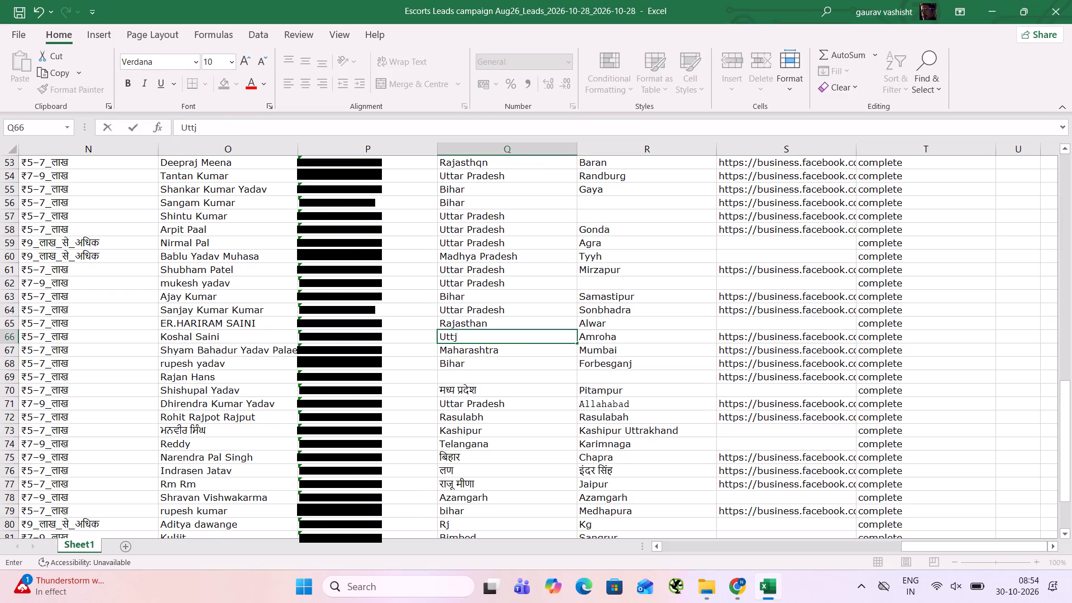
{"action": "key", "text": "BackSpace"}
{"action": "type", "text": "hrakhand"}
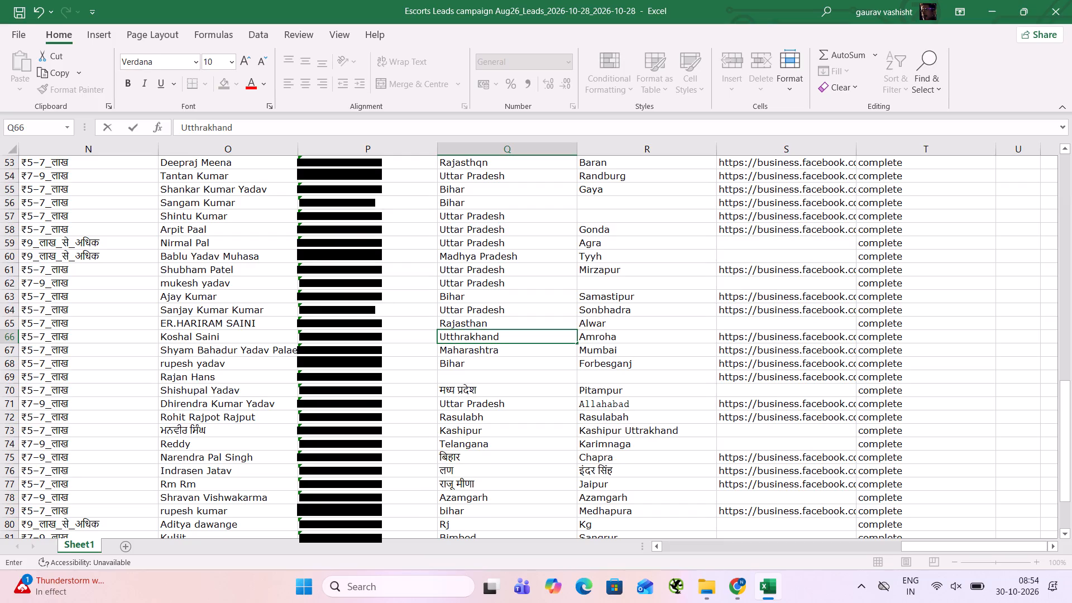
{"action": "key", "text": "Down"}
{"action": "key", "text": "Up"}
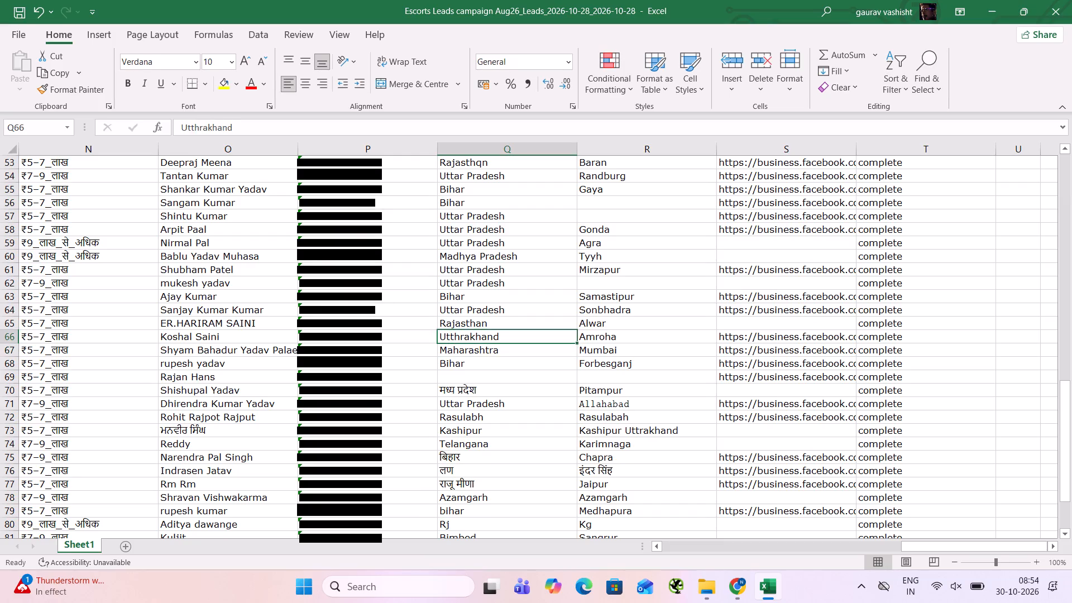
Replace the Hindi state entry in row 70 with Madhya Pradesh.
{"action": "key", "text": "Up"}
{"action": "key", "text": "Up"}
{"action": "key", "text": "ctrl+c"}
{"action": "key", "text": "Down"}
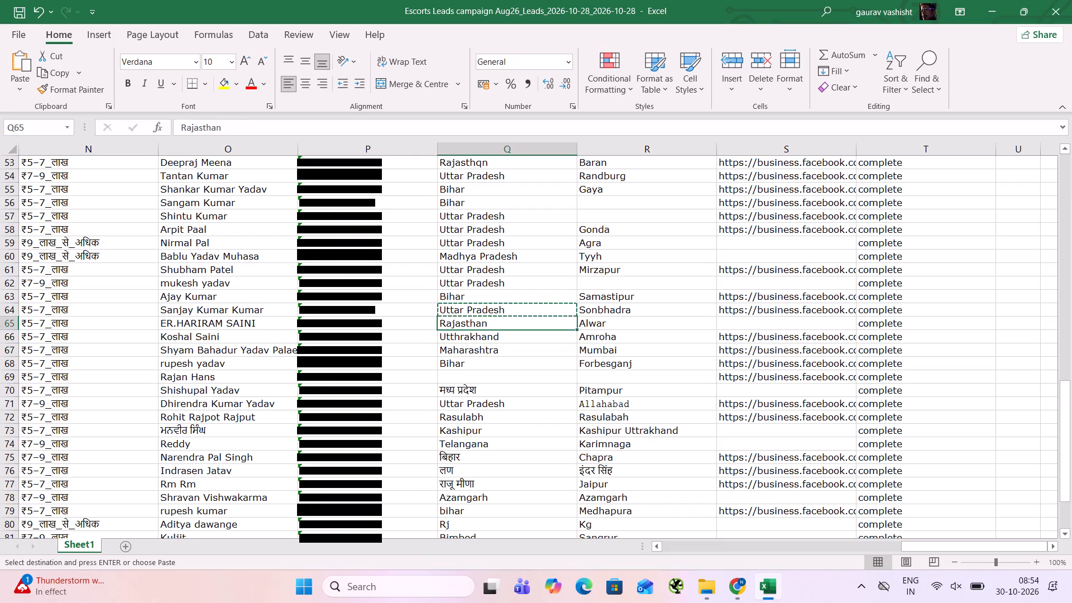
{"action": "key", "text": "Down"}
{"action": "key", "text": "Down"}
{"action": "key", "text": "Down"}
{"action": "key", "text": "Down"}
{"action": "key", "text": "Down"}
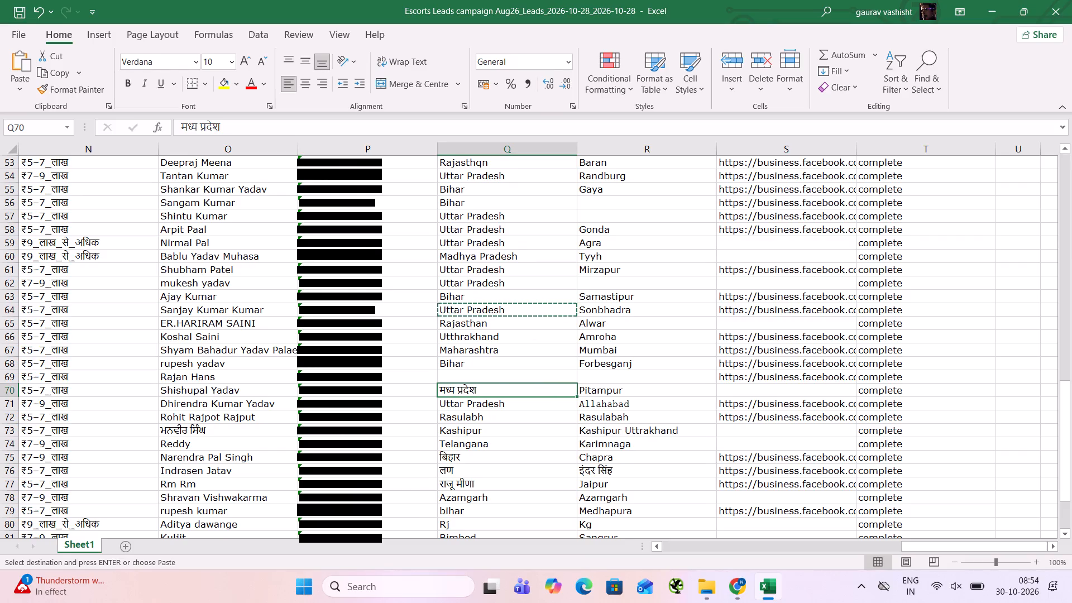
{"action": "type", "text": "Madhya"}
{"action": "key", "text": "space"}
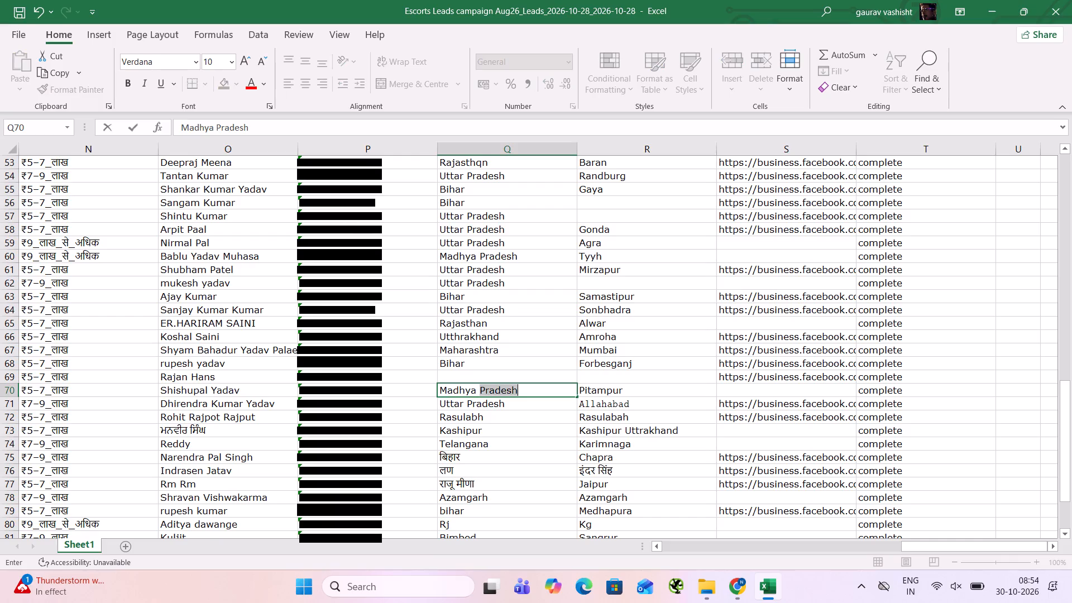
{"action": "key", "text": "Return"}
Clear the city entry in row 71.
{"action": "key", "text": "Right"}
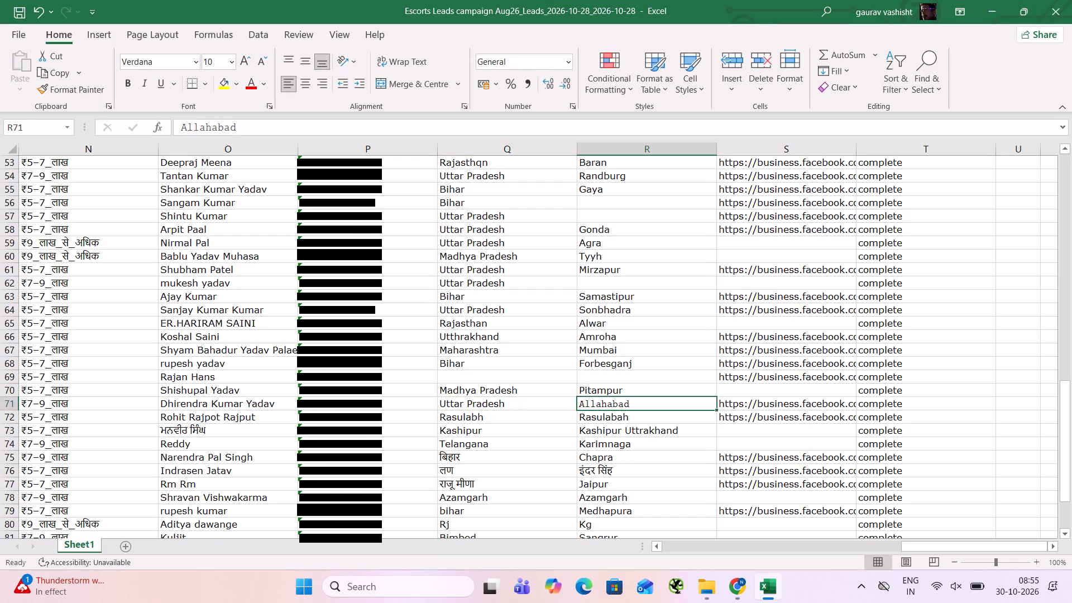
{"action": "key", "text": "BackSpace"}
{"action": "key", "text": "Down"}
Copy Uttar Pradesh from row 71 over the state entries in rows 72 and 73.
{"action": "key", "text": "Left"}
{"action": "key", "text": "Up"}
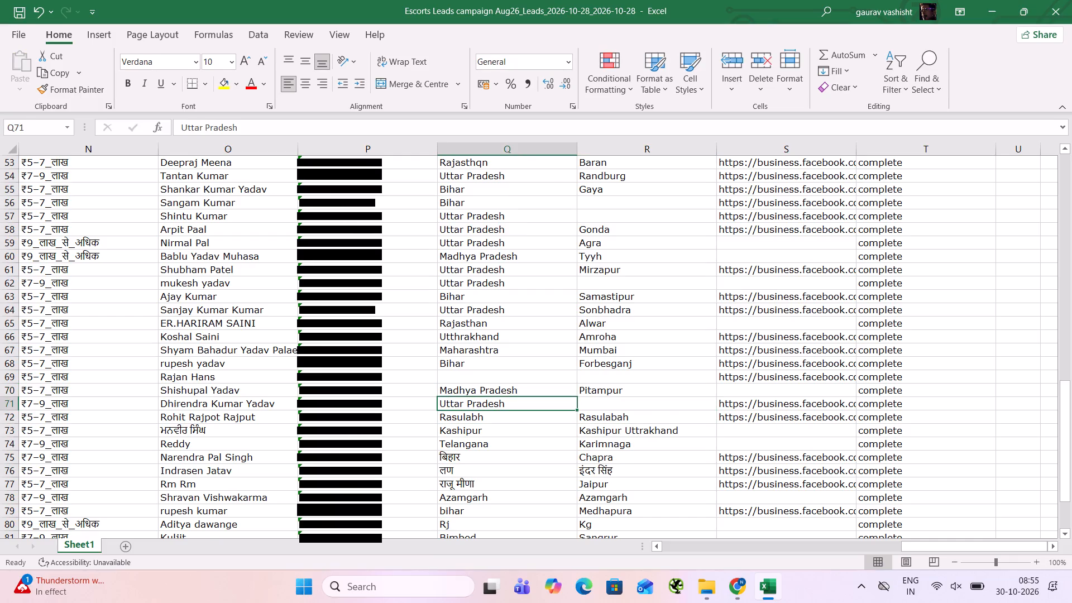
{"action": "key", "text": "ctrl+c"}
{"action": "key", "text": "Down"}
{"action": "key", "text": "ctrl+v"}
{"action": "key", "text": "Down"}
{"action": "key", "text": "ctrl+v"}
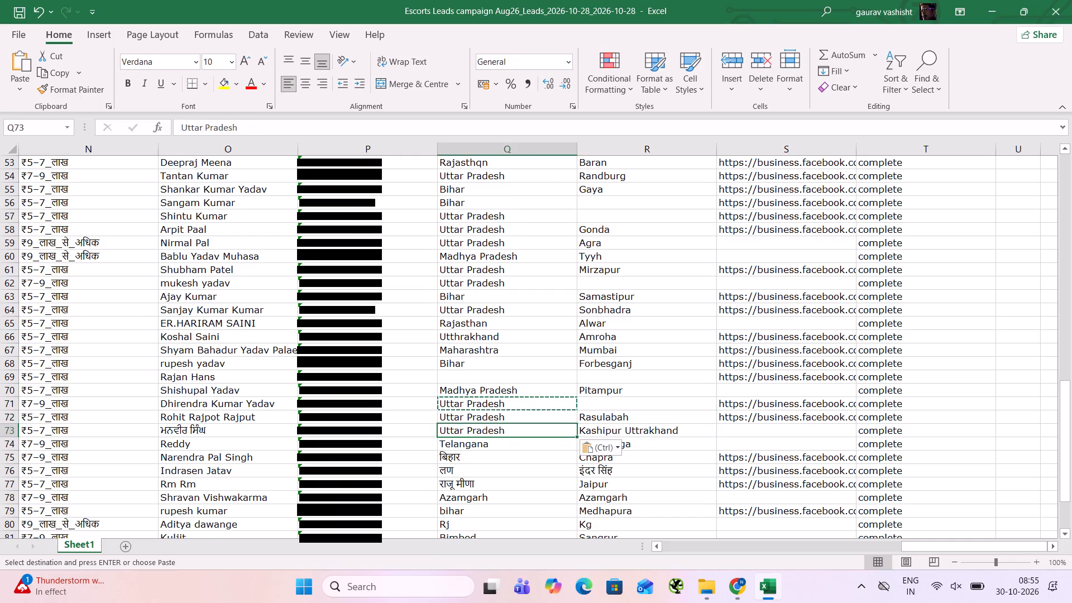
Remove Uttrakhand from row 73's city entry, leaving only Kashipur.
{"action": "key", "text": "Right"}
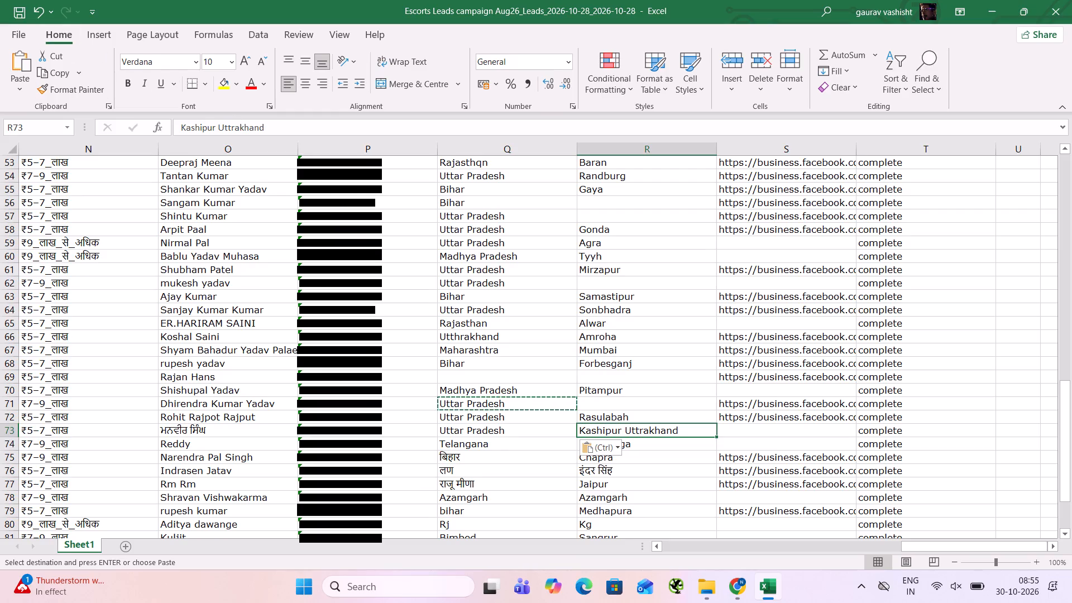
{"action": "left_click_drag", "start_coordinate": [216, 127], "coordinate": [256, 128]}
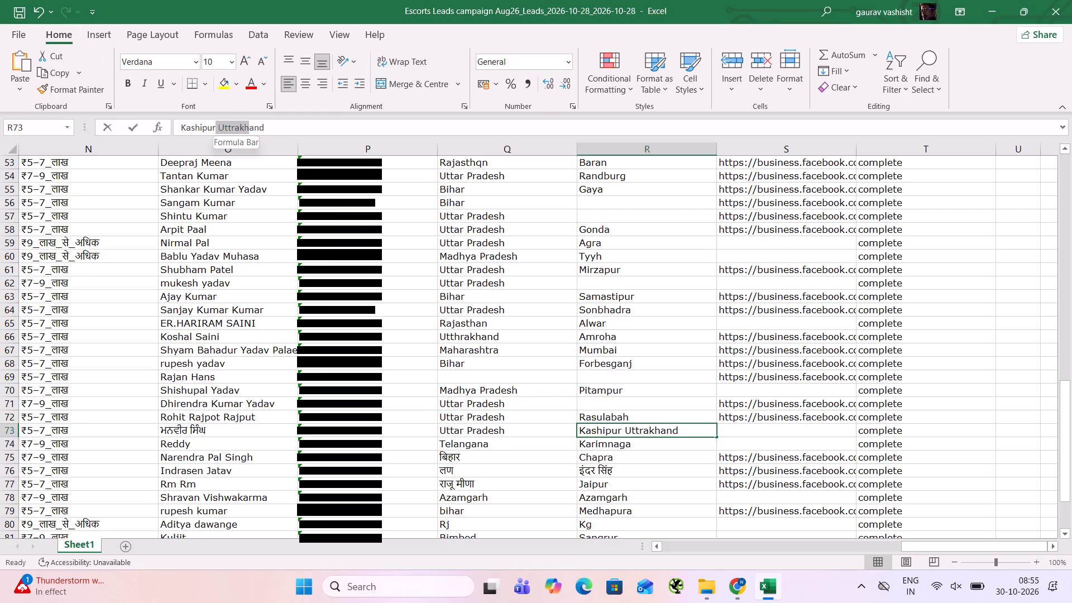
{"action": "left_click_drag", "start_coordinate": [256, 128], "coordinate": [310, 129]}
{"action": "key", "text": "BackSpace"}
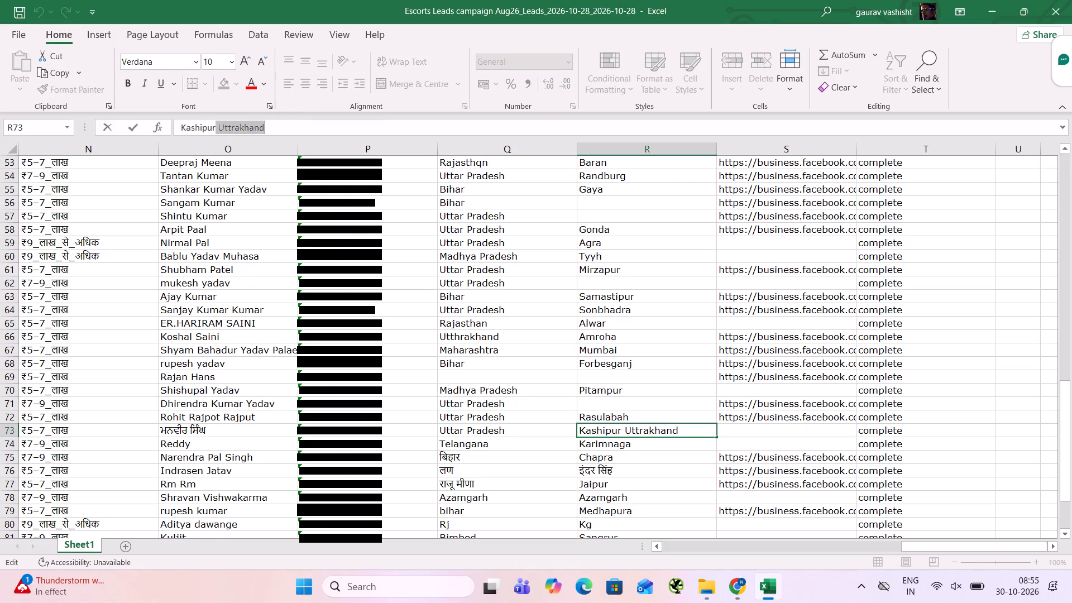
{"action": "key", "text": "Return"}
Replace the Hindi state entry in row 75 with Bihar.
{"action": "key", "text": "Left"}
{"action": "key", "text": "Down"}
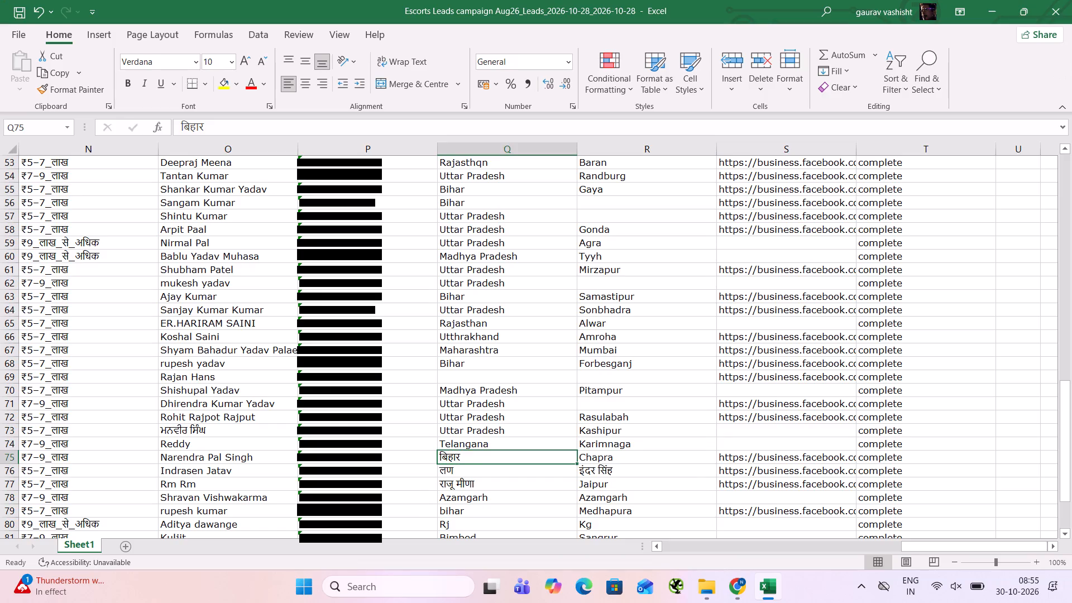
{"action": "type", "text": "Bihar"}
{"action": "key", "text": "Return"}
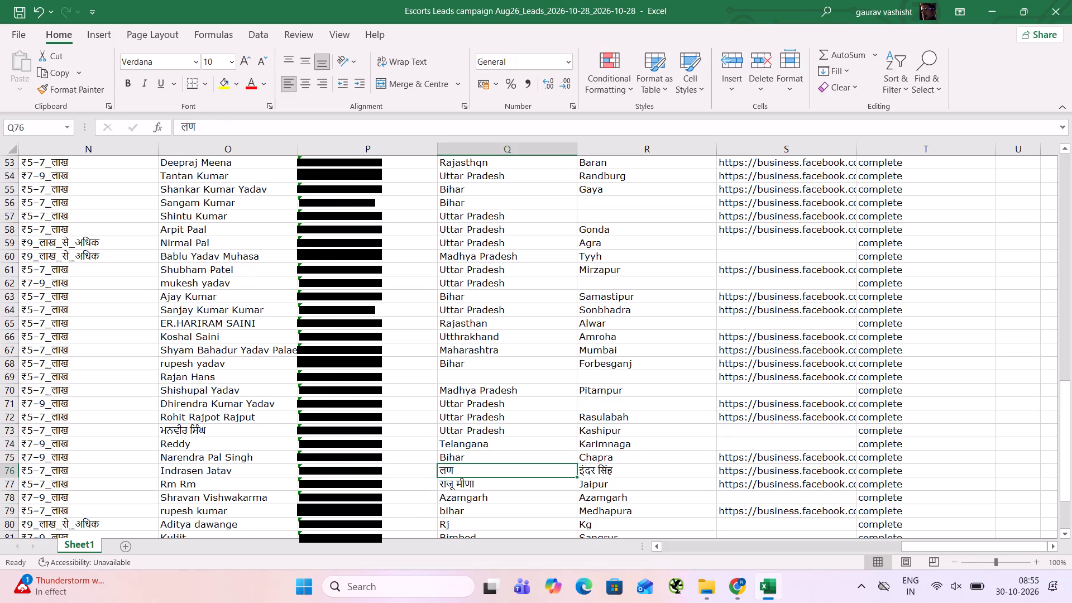
Clear the state and city entries in row 76.
{"action": "key", "text": "BackSpace"}
{"action": "key", "text": "Right"}
{"action": "key", "text": "BackSpace"}
{"action": "key", "text": "Down"}
Replace the state entry in row 77 with Rajasthan.
{"action": "key", "text": "Left"}
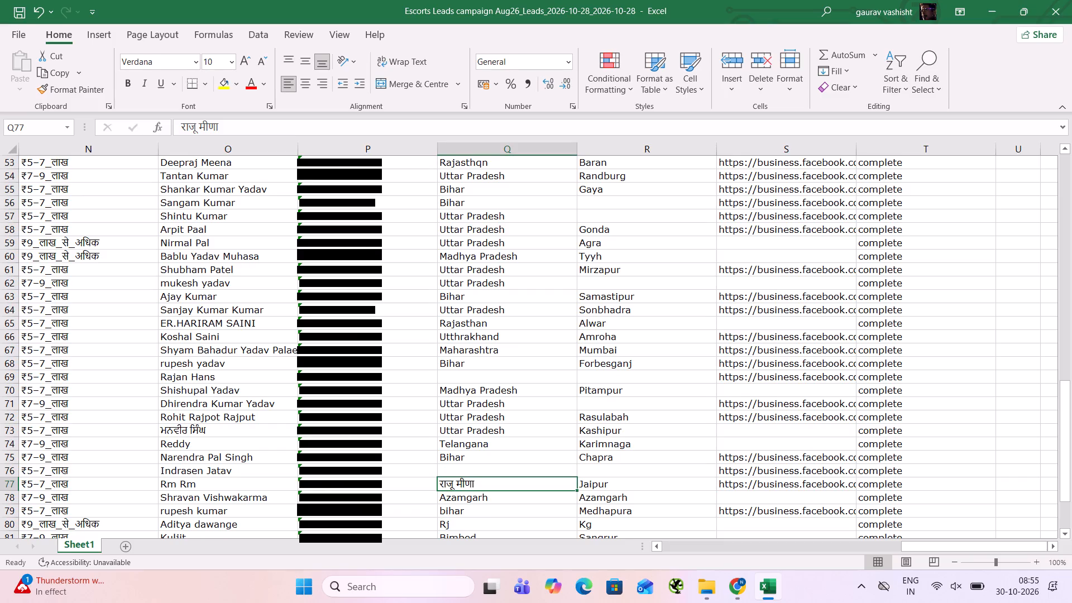
{"action": "key", "text": "shift+r"}
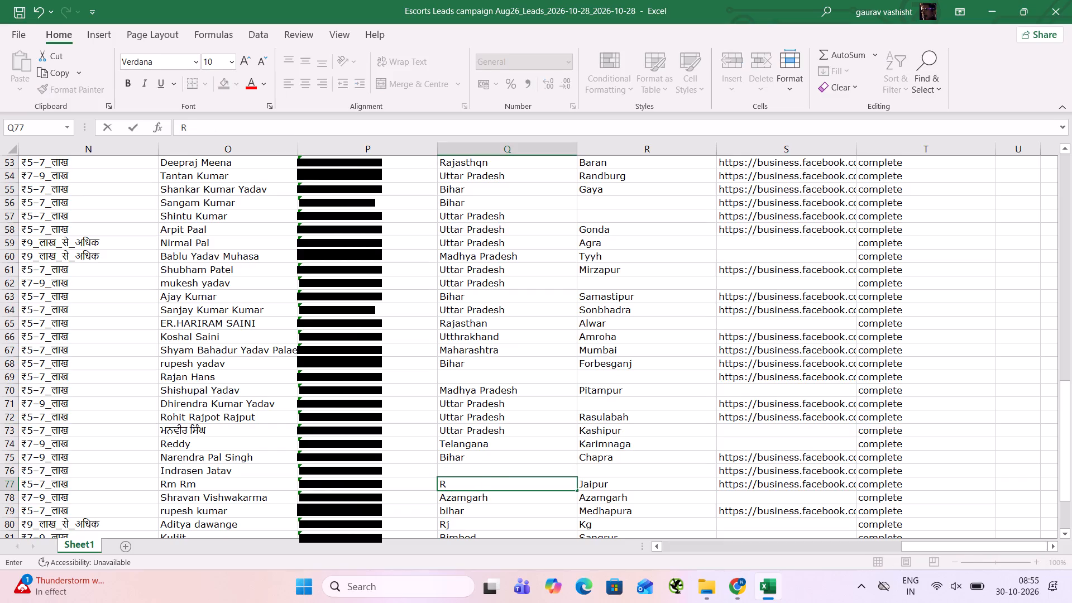
{"action": "key", "text": "a"}
{"action": "key", "text": "j"}
{"action": "type", "text": "asth"}
{"action": "type", "text": "an"}
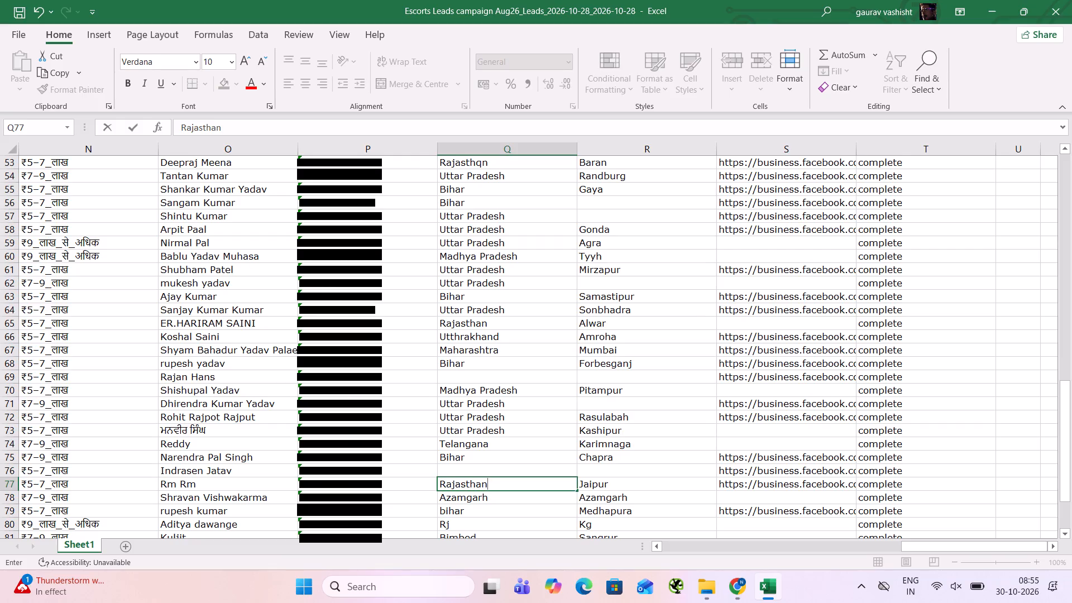
{"action": "key", "text": "Right"}
Move the Uttar Pradesh state entry from row 73 to row 78, replacing Azamgarh.
{"action": "key", "text": "Down"}
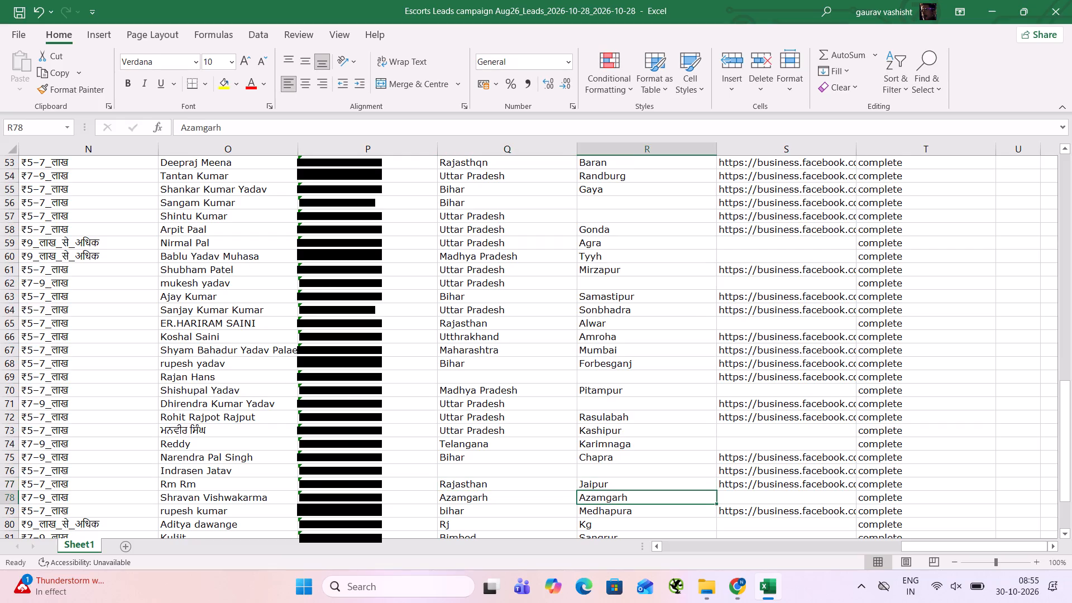
{"action": "key", "text": "Left"}
{"action": "key", "text": "Up"}
{"action": "key", "text": "Up"}
{"action": "key", "text": "Up"}
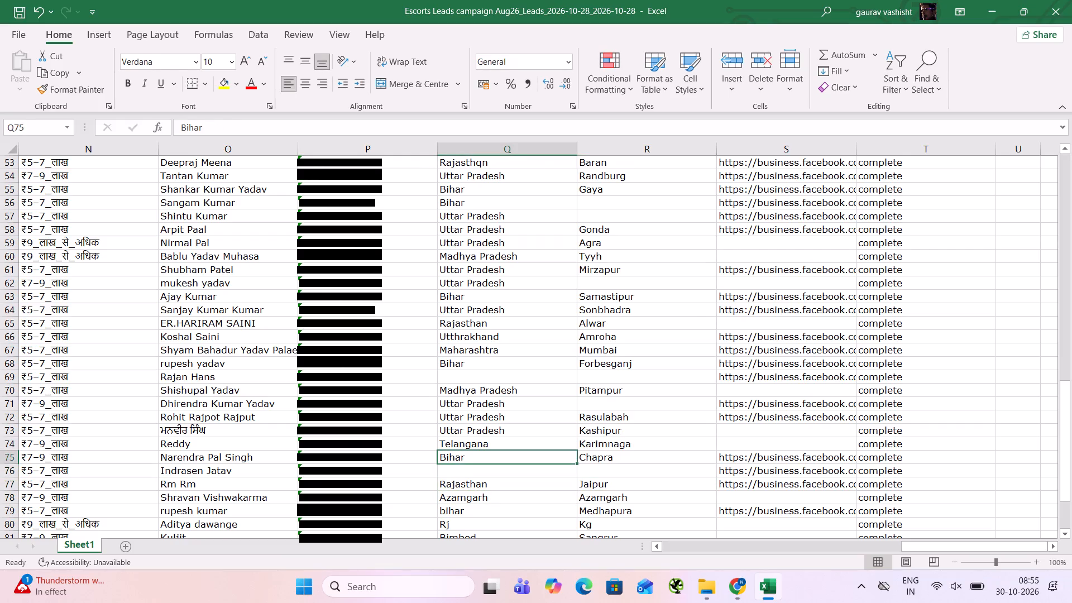
{"action": "key", "text": "Up"}
{"action": "key", "text": "Up"}
{"action": "key", "text": "ctrl+x"}
{"action": "key", "text": "Down"}
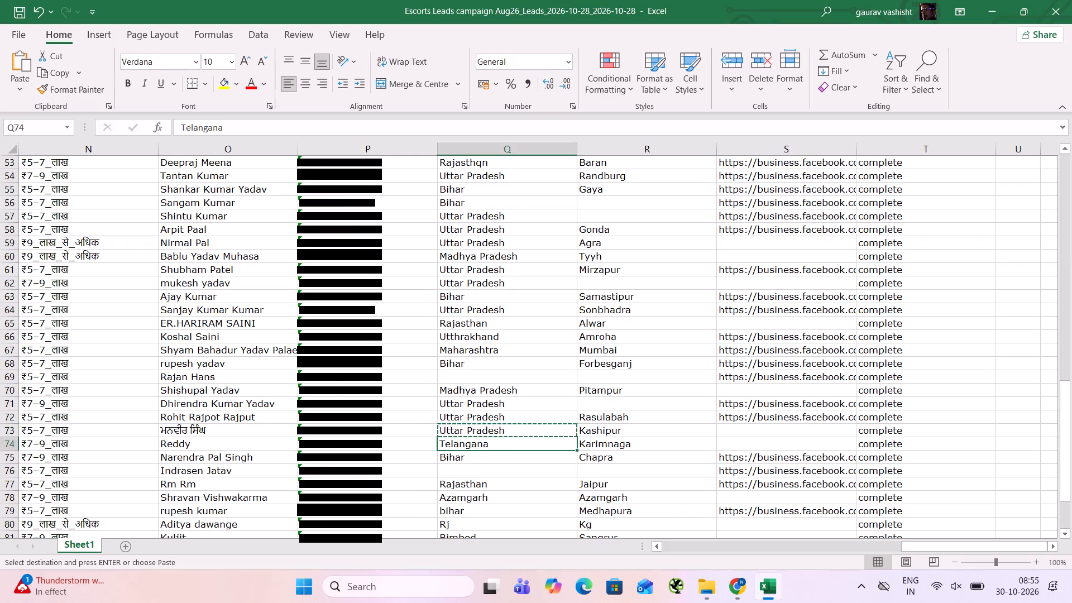
{"action": "key", "text": "Down"}
{"action": "key", "text": "Down"}
{"action": "key", "text": "Down"}
{"action": "key", "text": "Down"}
{"action": "key", "text": "ctrl+v"}
Capitalise the state entry in row 79 as Bihar.
{"action": "key", "text": "Down"}
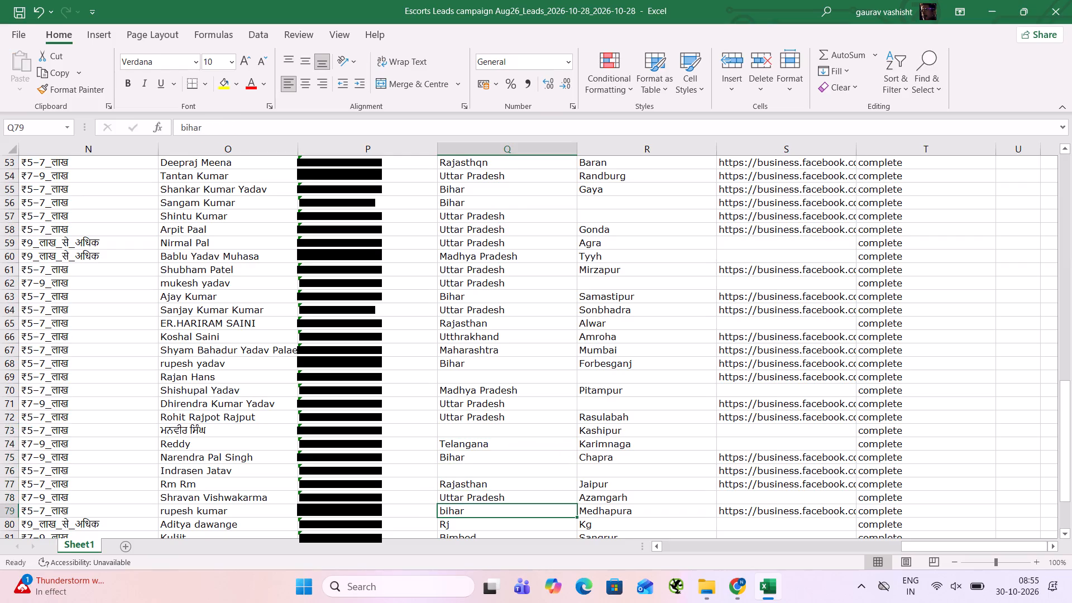
{"action": "type", "text": "Bihar"}
{"action": "key", "text": "Insert"}
{"action": "key", "text": "Right"}
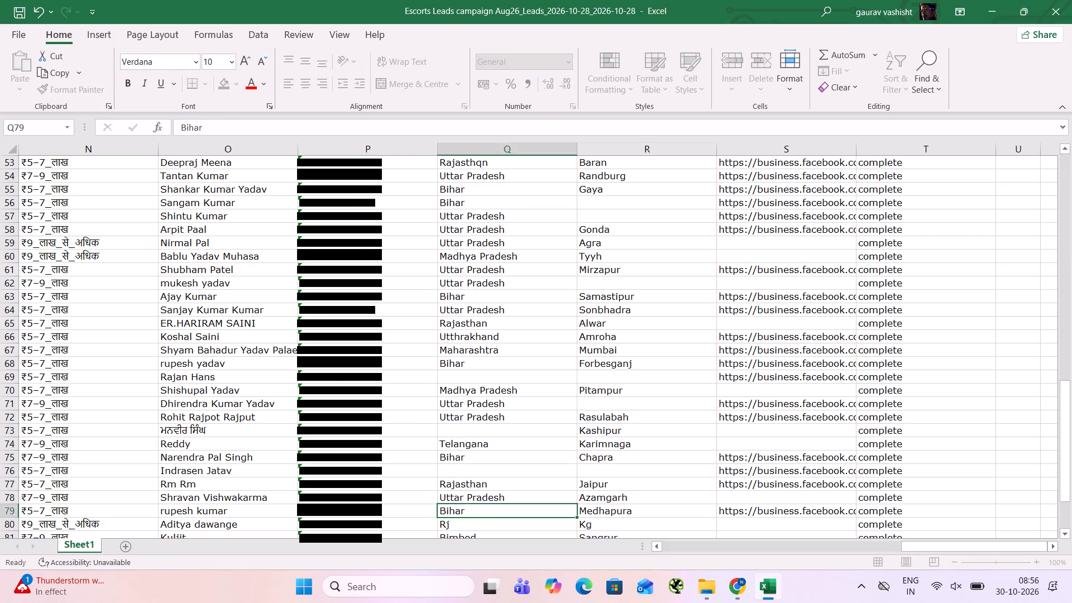
Clear the city entry in row 80.
{"action": "key", "text": "Down"}
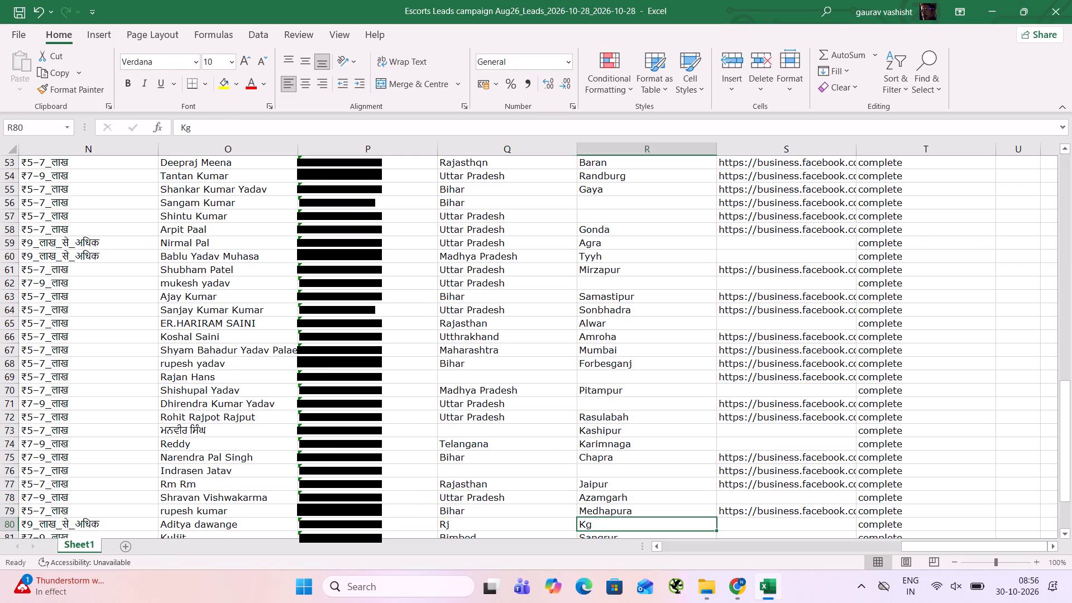
{"action": "key", "text": "BackSpace"}
{"action": "key", "text": "Down"}
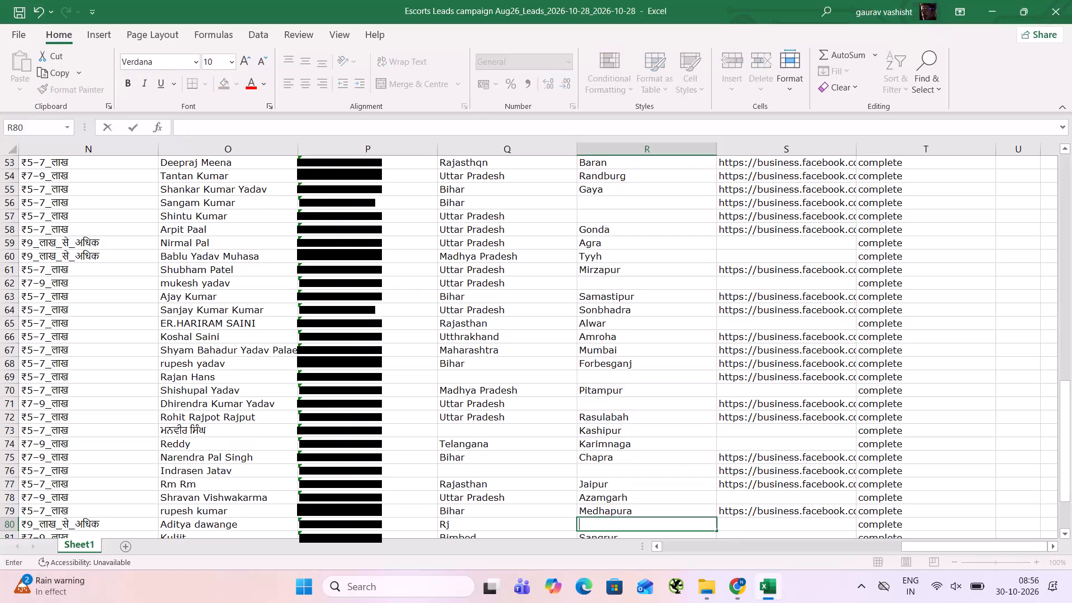
Copy Rajasthan from row 77 over the state entries in rows 80 and 81.
{"action": "key", "text": "Left"}
{"action": "key", "text": "Left"}
{"action": "key", "text": "Up"}
{"action": "key", "text": "Right"}
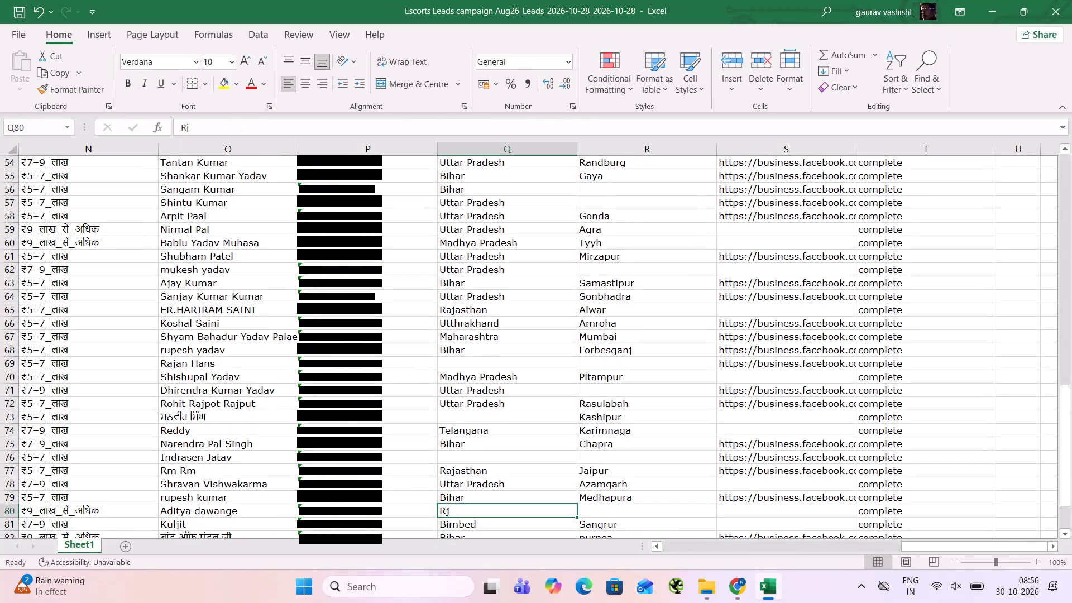
{"action": "key", "text": "Up"}
{"action": "key", "text": "Up"}
{"action": "key", "text": "Up"}
{"action": "key", "text": "ctrl+c"}
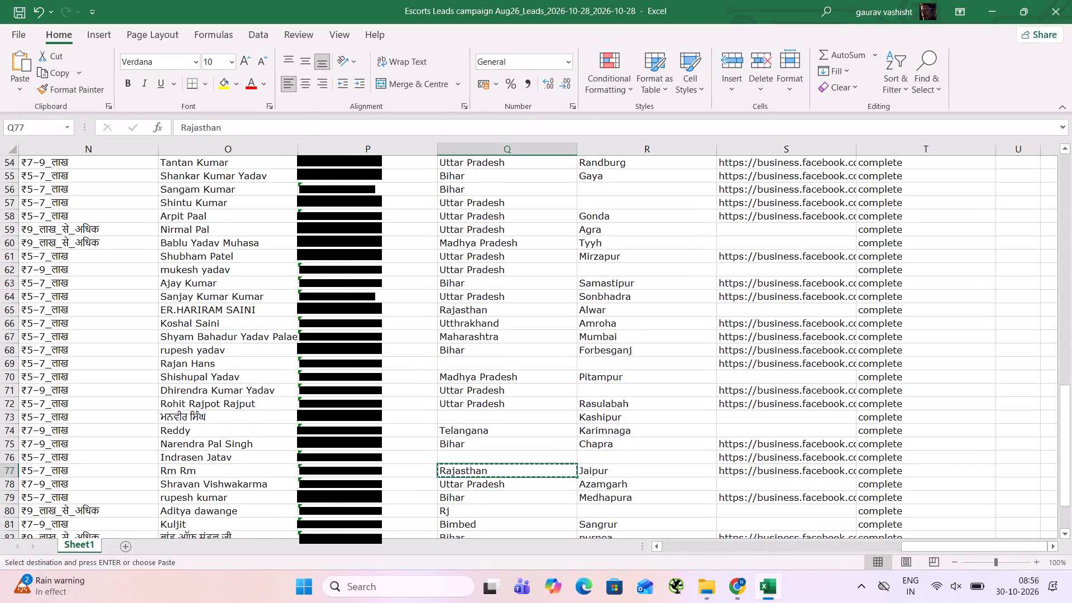
{"action": "key", "text": "Down"}
{"action": "key", "text": "Down"}
{"action": "key", "text": "Down"}
{"action": "key", "text": "ctrl+v"}
{"action": "key", "text": "Down"}
{"action": "key", "text": "ctrl+v"}
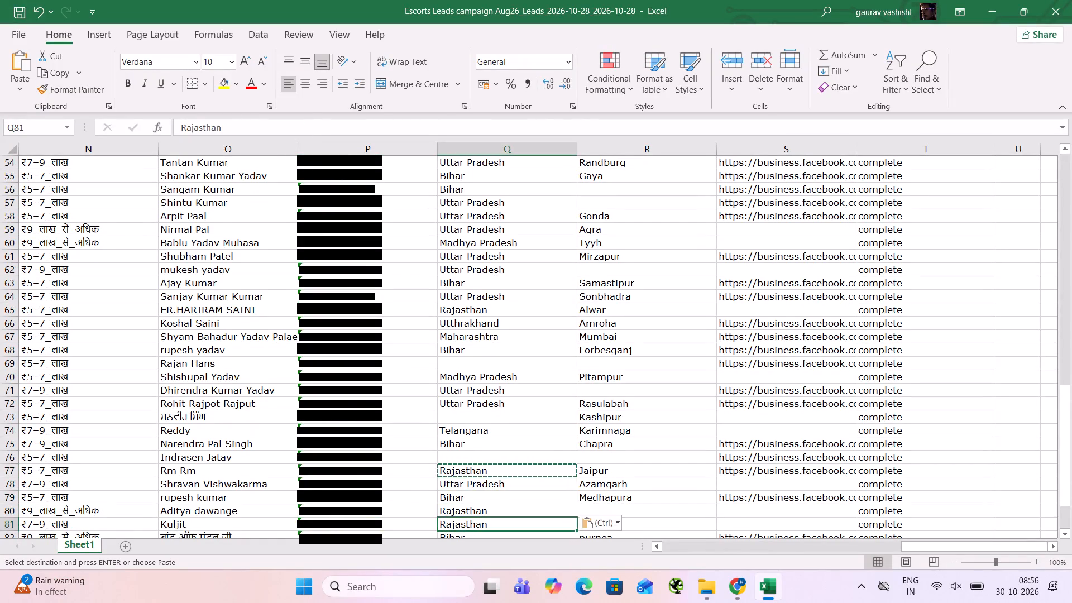
Replace the state entry in row 83 with Bihar.
{"action": "key", "text": "Down"}
{"action": "key", "text": "Down"}
{"action": "key", "text": "Down"}
{"action": "key", "text": "Down"}
{"action": "key", "text": "Down"}
{"action": "key", "text": "Down"}
{"action": "key", "text": "Down"}
{"action": "key", "text": "Down"}
{"action": "key", "text": "Down"}
{"action": "key", "text": "Down"}
{"action": "key", "text": "Down"}
{"action": "key", "text": "Down"}
{"action": "key", "text": "Down"}
{"action": "key", "text": "Down"}
{"action": "key", "text": "Down"}
{"action": "key", "text": "Down"}
{"action": "key", "text": "Down"}
{"action": "key", "text": "Down"}
{"action": "key", "text": "Up"}
{"action": "key", "text": "Up"}
{"action": "key", "text": "Up"}
{"action": "key", "text": "Up"}
{"action": "key", "text": "Up"}
{"action": "key", "text": "Up"}
{"action": "key", "text": "Up"}
{"action": "key", "text": "Up"}
{"action": "key", "text": "Up"}
{"action": "key", "text": "Up"}
{"action": "key", "text": "Up"}
{"action": "key", "text": "Up"}
{"action": "key", "text": "Up"}
{"action": "key", "text": "Up"}
{"action": "key", "text": "Up"}
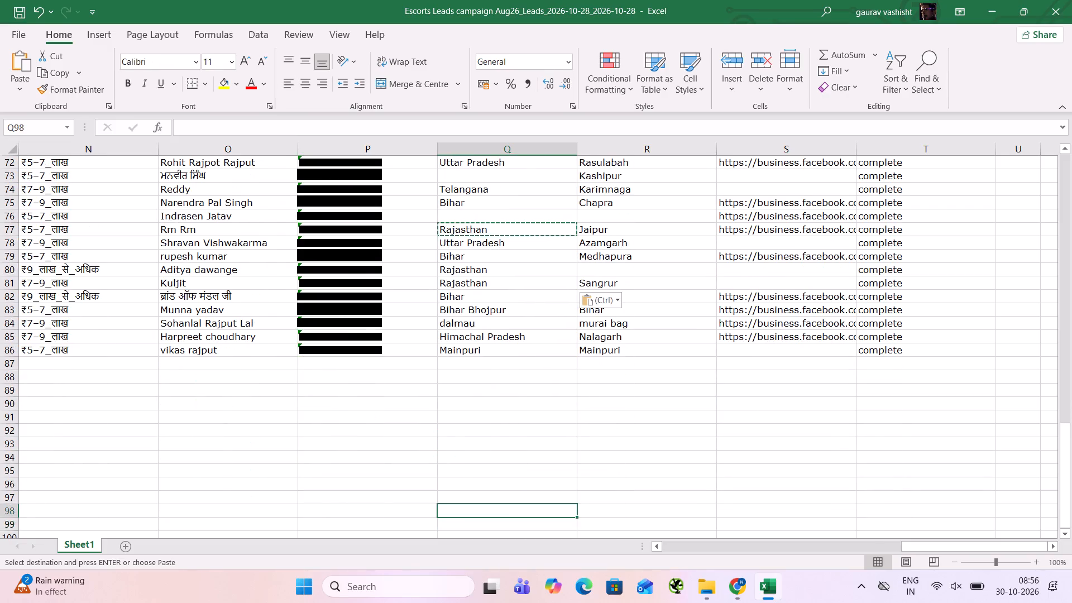
{"action": "key", "text": "Up"}
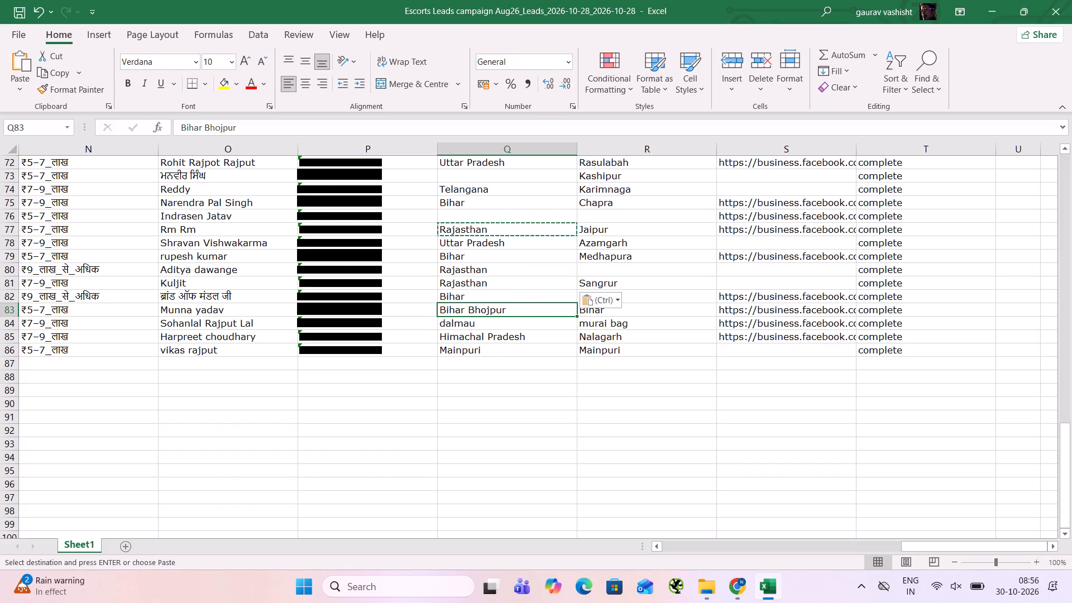
{"action": "type", "text": "Bihar"}
{"action": "key", "text": "Up"}
Copy Uttar Pradesh from row 78 over the state entry in row 84.
{"action": "key", "text": "Up"}
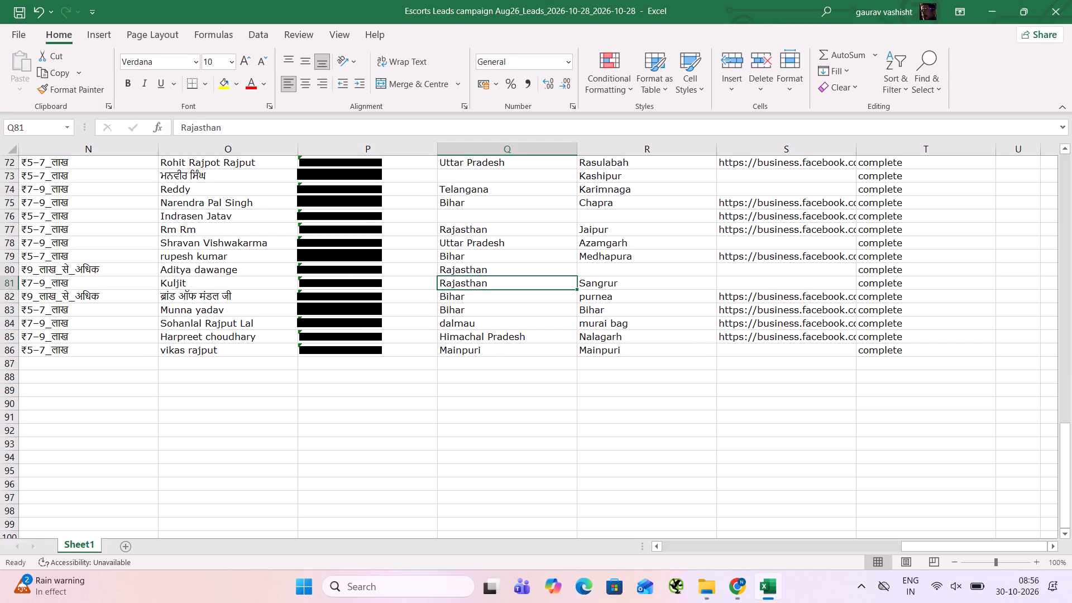
{"action": "key", "text": "Up"}
{"action": "key", "text": "Up"}
{"action": "key", "text": "Up"}
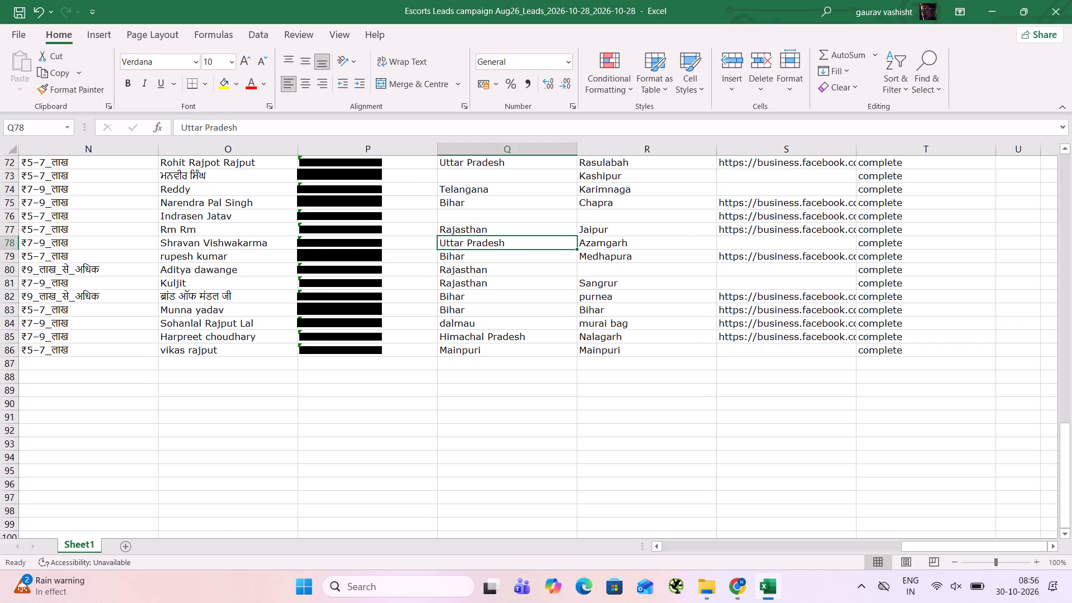
{"action": "key", "text": "ctrl+c"}
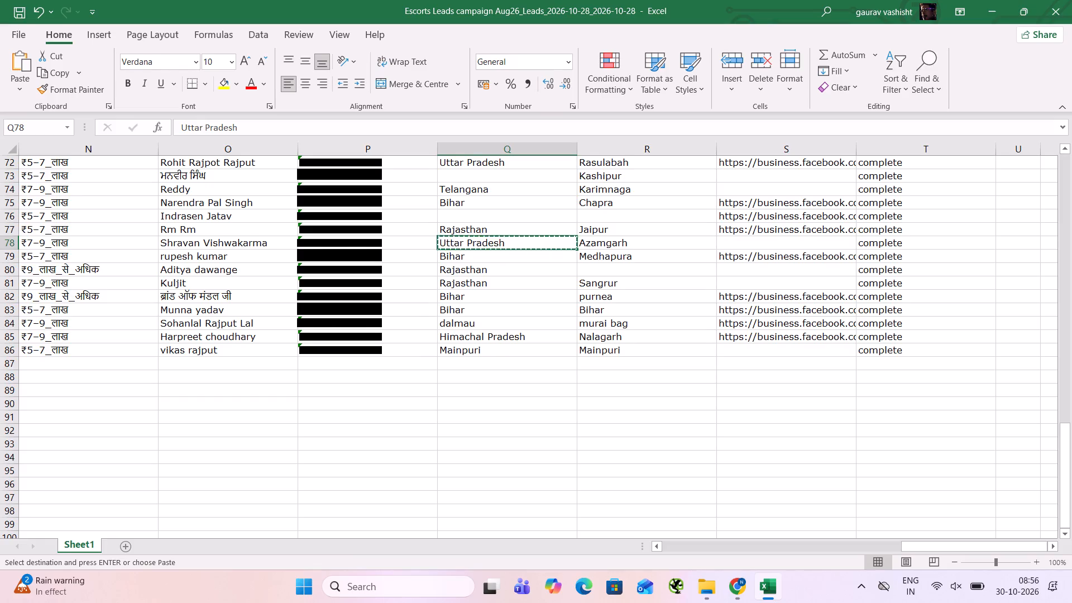
{"action": "key", "text": "Down"}
{"action": "key", "text": "Down"}
{"action": "key", "text": "Down"}
{"action": "key", "text": "Down"}
{"action": "key", "text": "Down"}
{"action": "key", "text": "Down"}
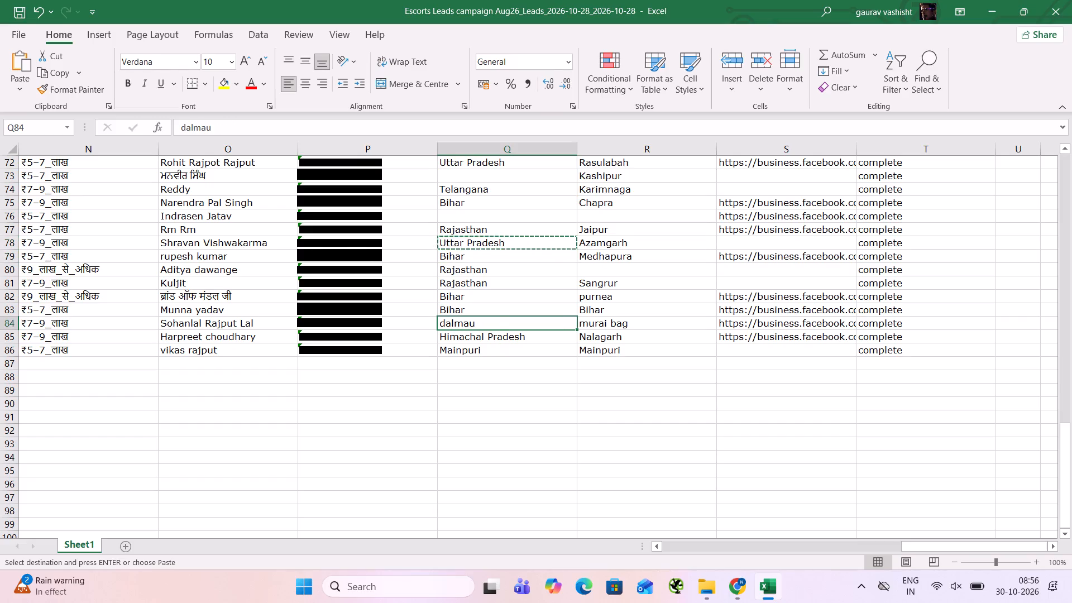
{"action": "key", "text": "ctrl+v"}
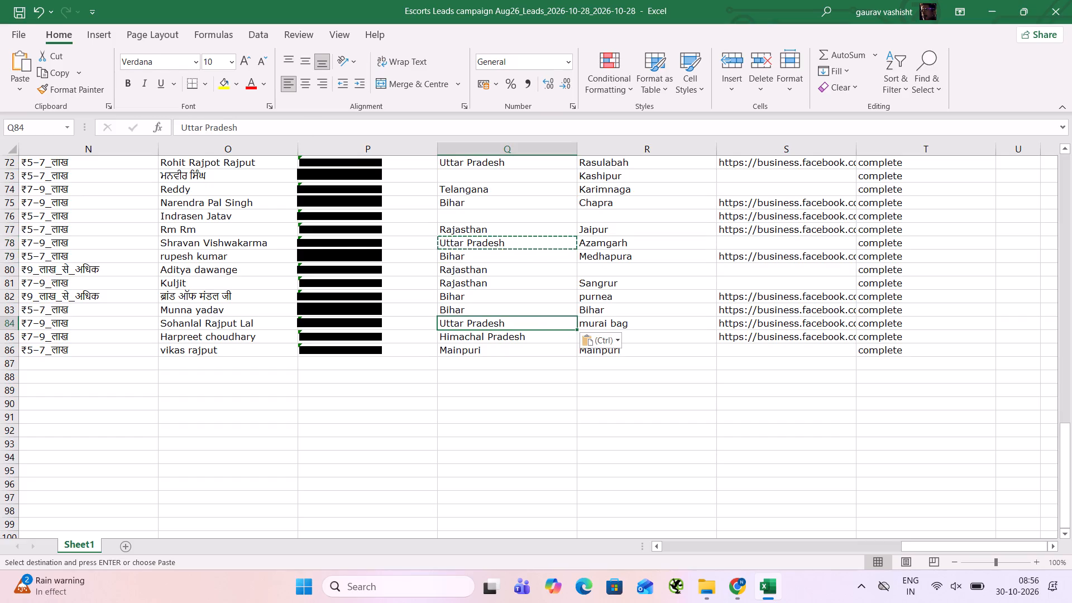
Clear the city entry in row 84.
{"action": "key", "text": "Right"}
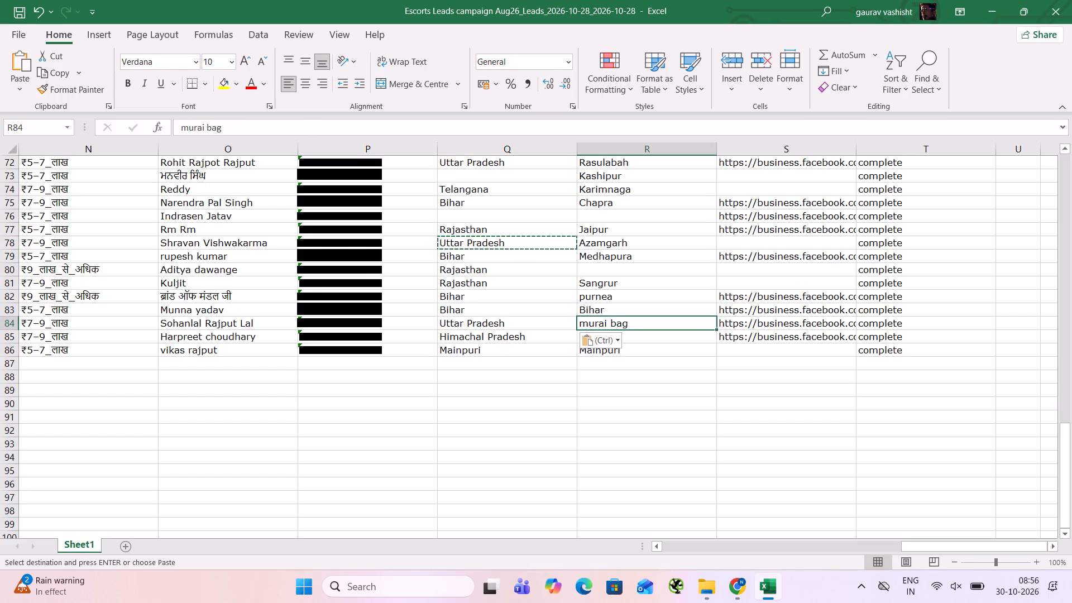
{"action": "key", "text": "BackSpace"}
{"action": "key", "text": "Down"}
Copy Uttar Pradesh from row 84 over the state entry in row 86.
{"action": "key", "text": "Left"}
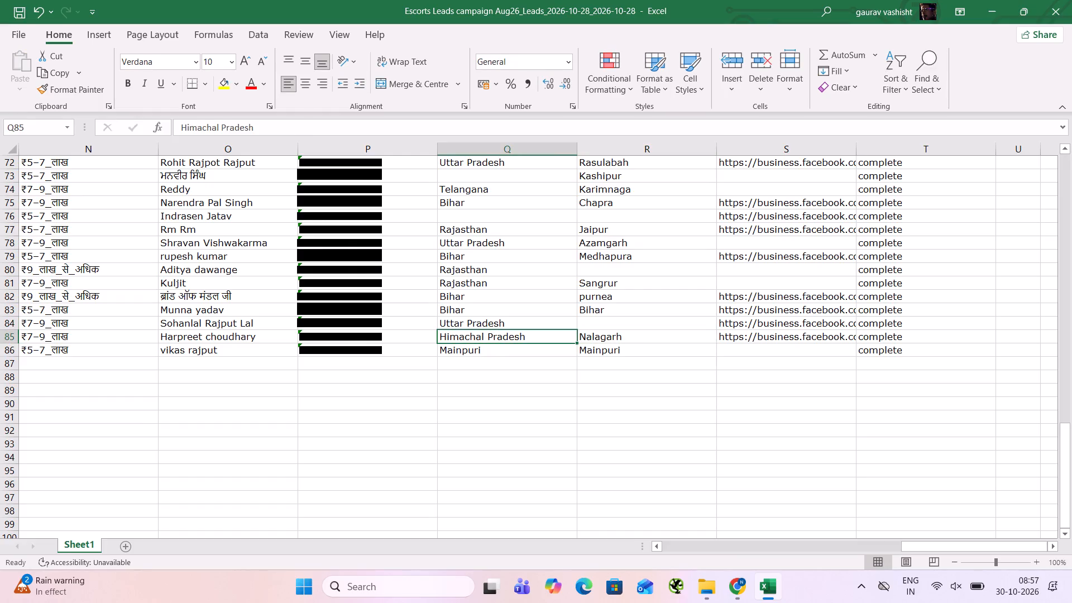
{"action": "key", "text": "Down"}
{"action": "key", "text": "Up"}
{"action": "key", "text": "Down"}
{"action": "key", "text": "Up"}
{"action": "key", "text": "Up"}
{"action": "key", "text": "ctrl+c"}
{"action": "key", "text": "Down"}
{"action": "key", "text": "Down"}
{"action": "key", "text": "ctrl+v"}
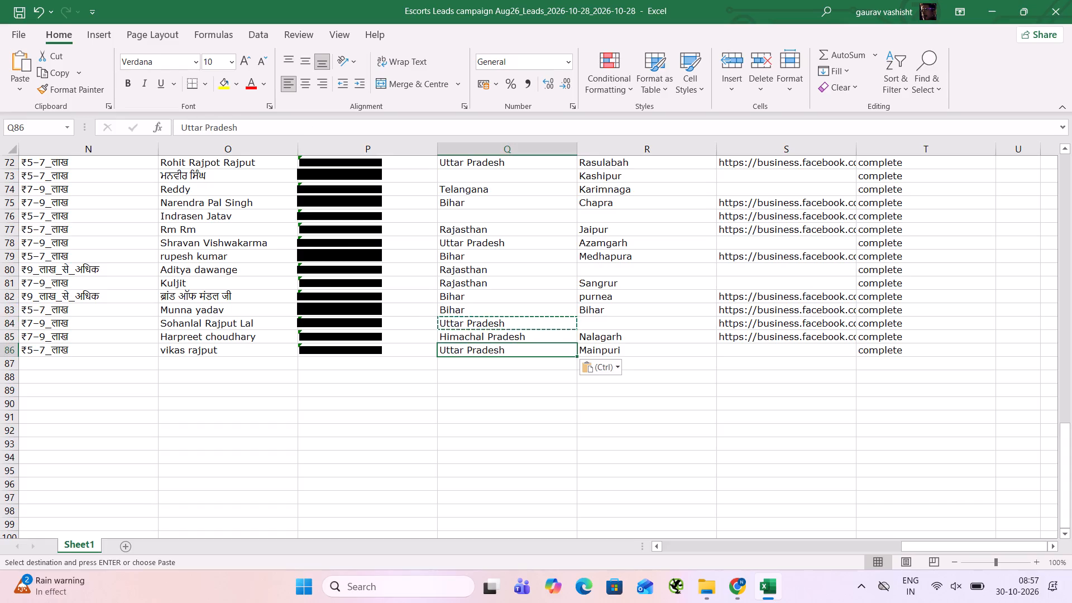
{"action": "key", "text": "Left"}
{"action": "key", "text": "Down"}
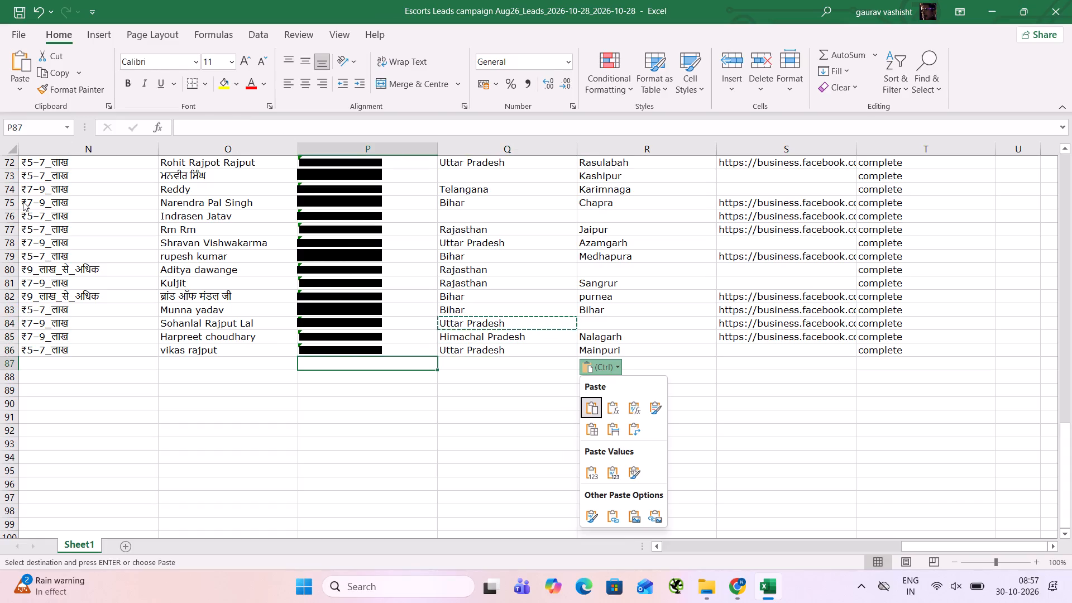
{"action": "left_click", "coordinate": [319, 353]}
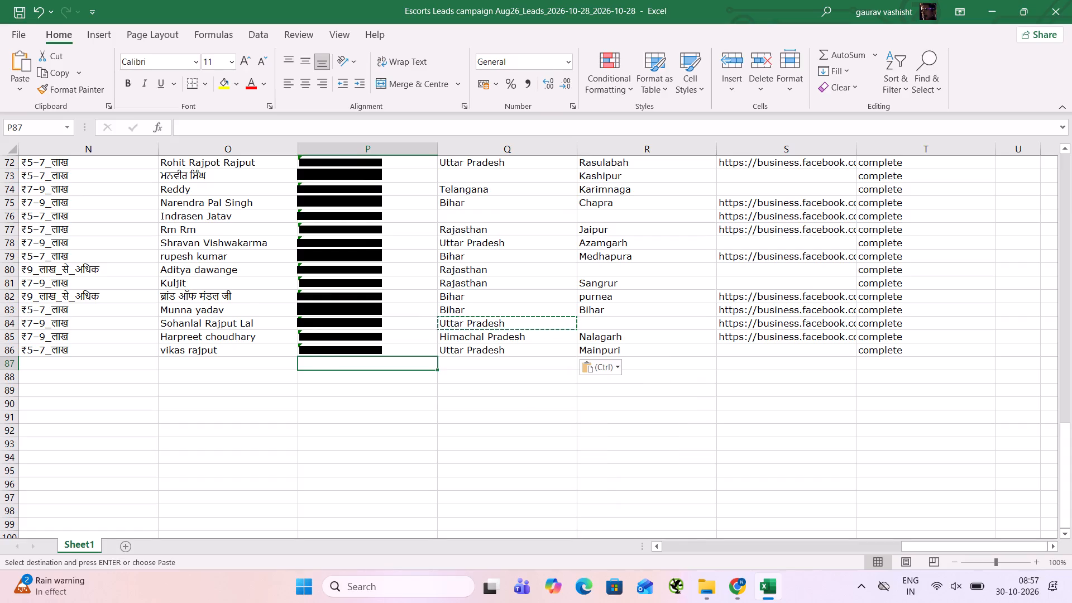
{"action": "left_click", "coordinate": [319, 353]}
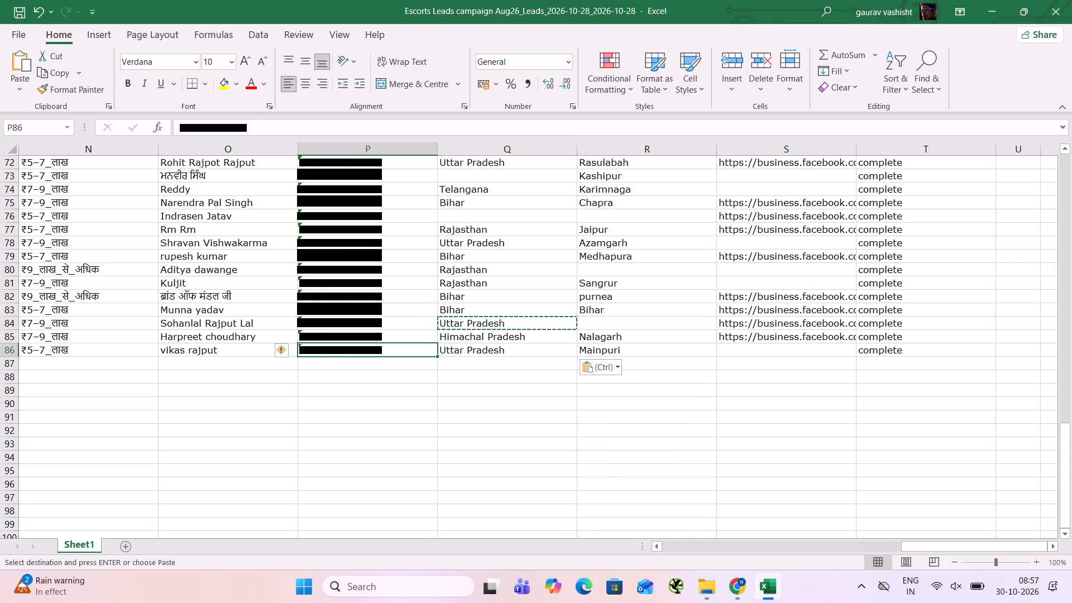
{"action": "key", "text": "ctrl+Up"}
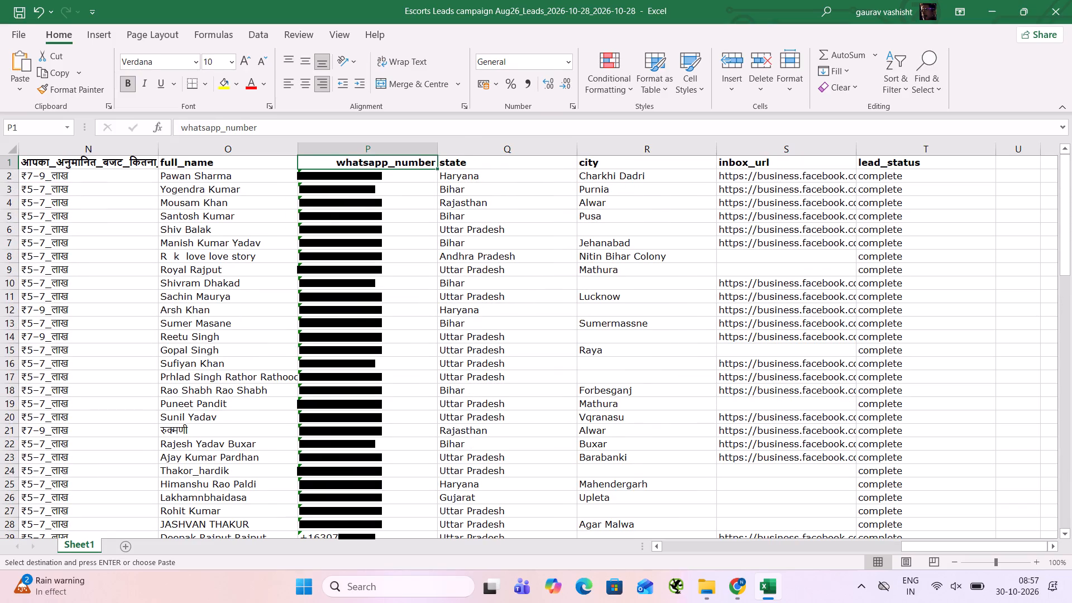
In File Explorer, copy the file name of today's Tafe Leads campaign file in the Downloads folder.
{"action": "left_click", "coordinate": [692, 593]}
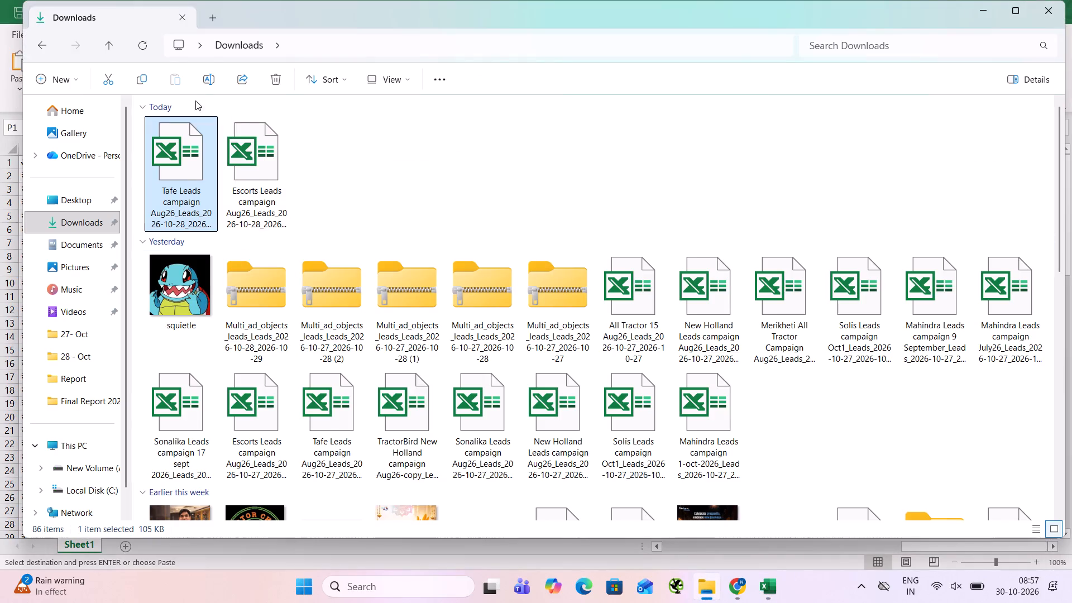
{"action": "left_click", "coordinate": [202, 89]}
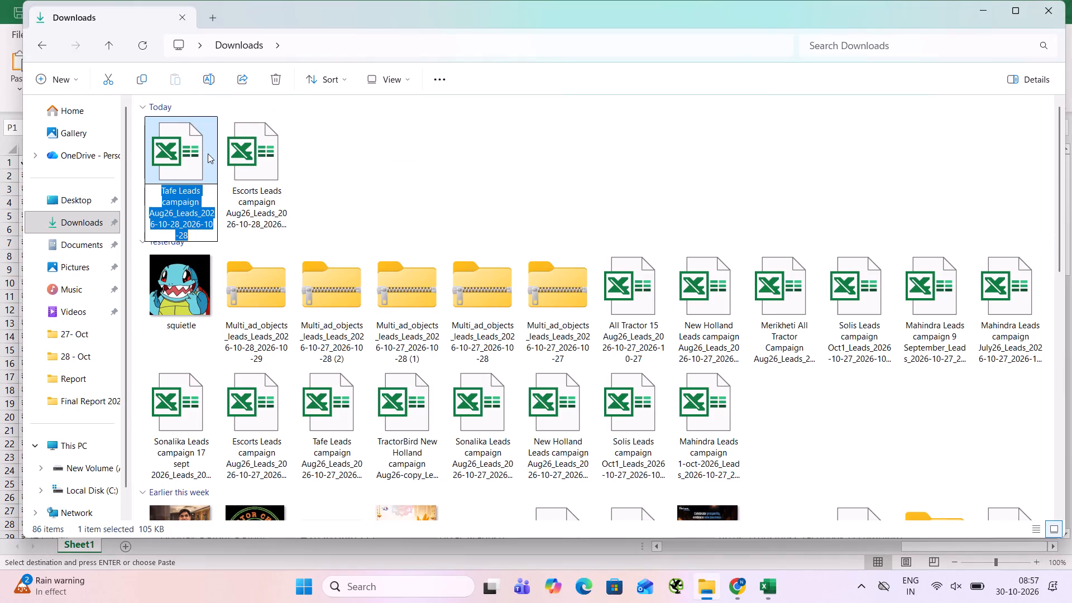
{"action": "key", "text": "ctrl+c"}
{"action": "key", "text": "ctrl+c"}
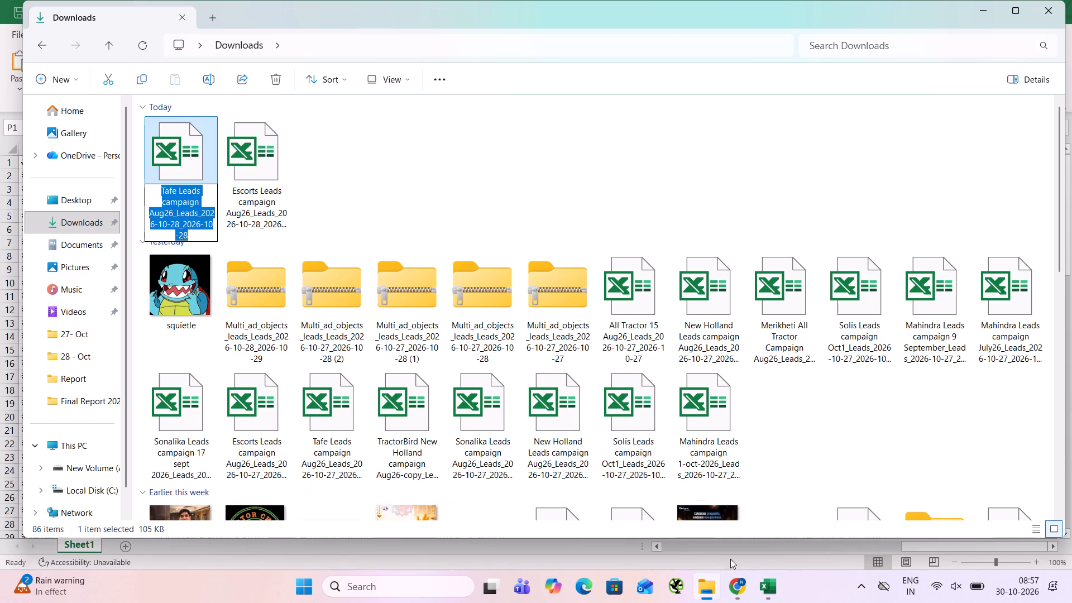
Back in Excel, save the Escorts leads file to the 29 - Oct folder as an Excel Workbook named Tafe Leads campaign Aug26_Leads_2026-10-28_2026-10-28.
{"action": "left_click", "coordinate": [770, 595]}
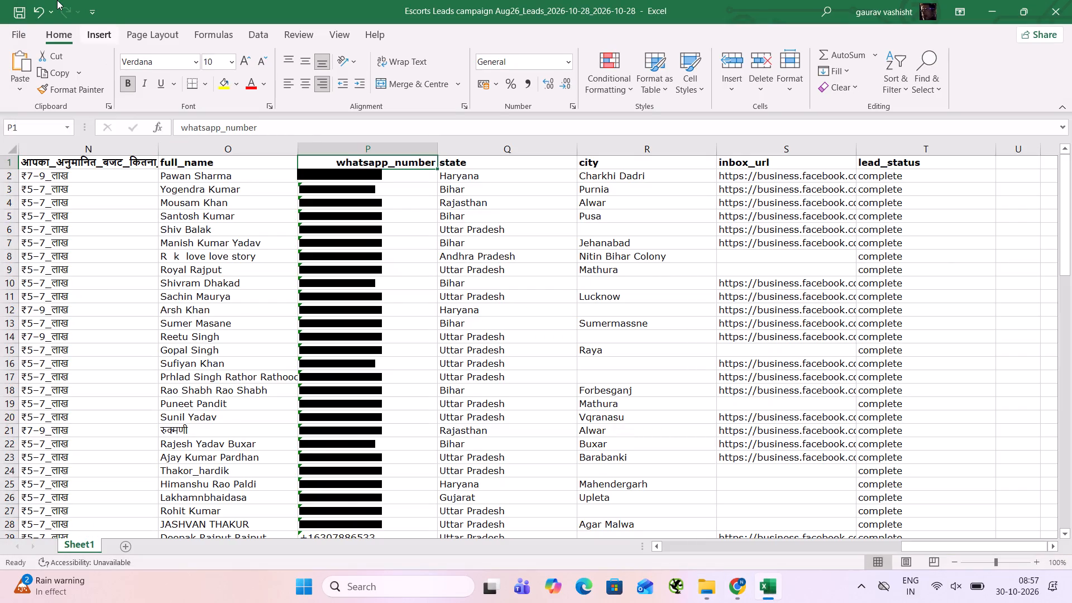
{"action": "left_click", "coordinate": [23, 26]}
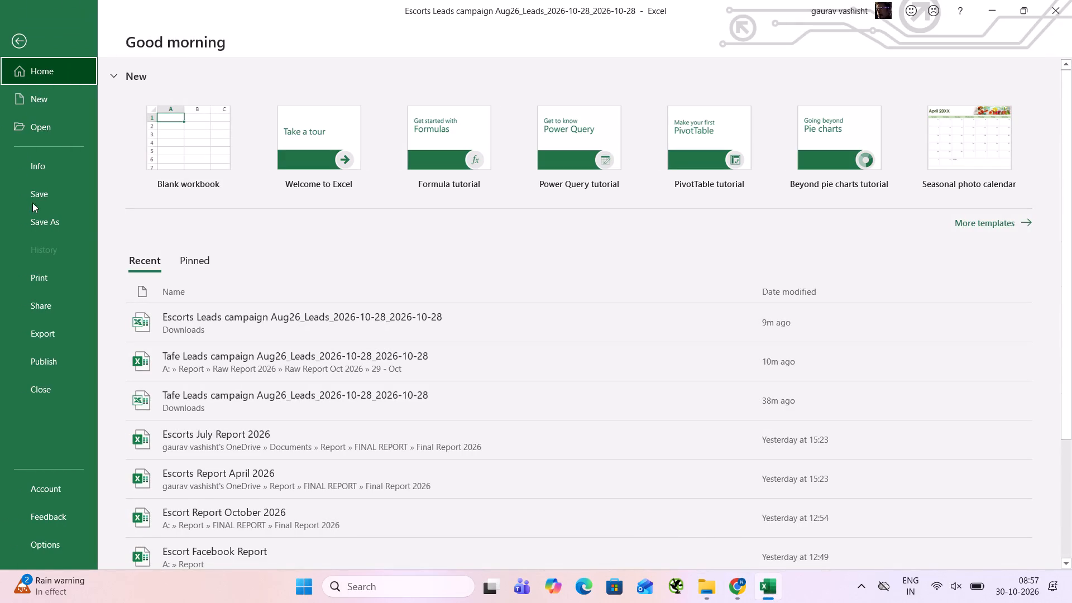
{"action": "left_click", "coordinate": [39, 219]}
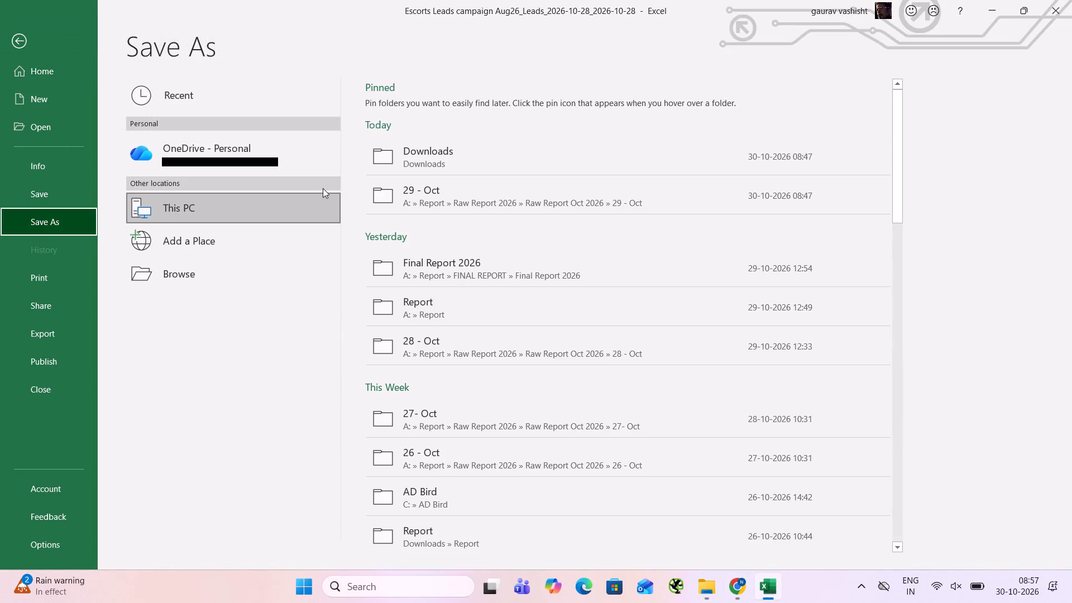
{"action": "left_click", "coordinate": [435, 188]}
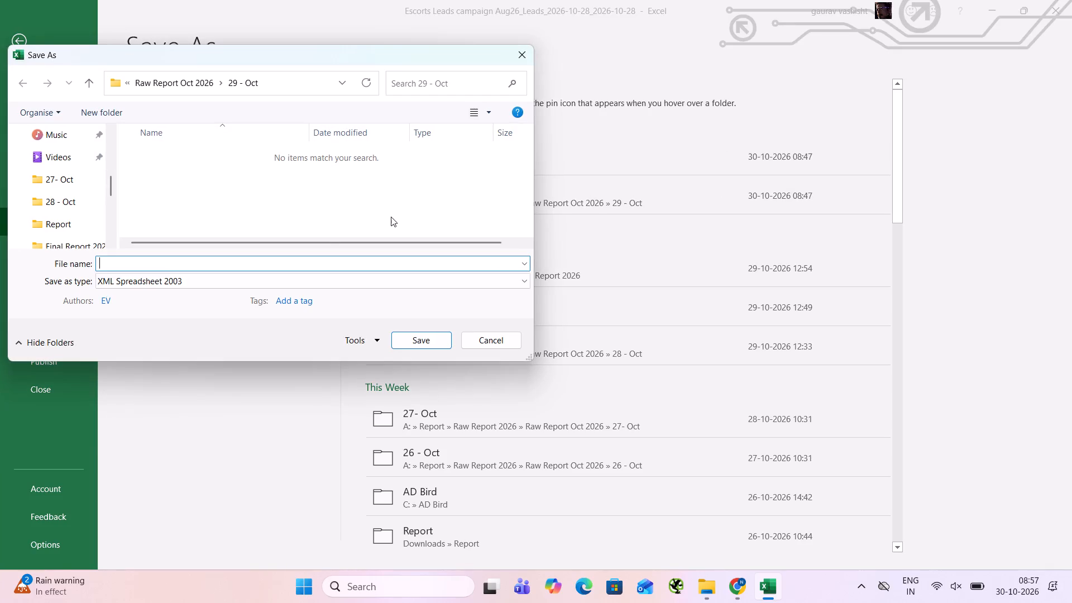
{"action": "key", "text": "ctrl+v"}
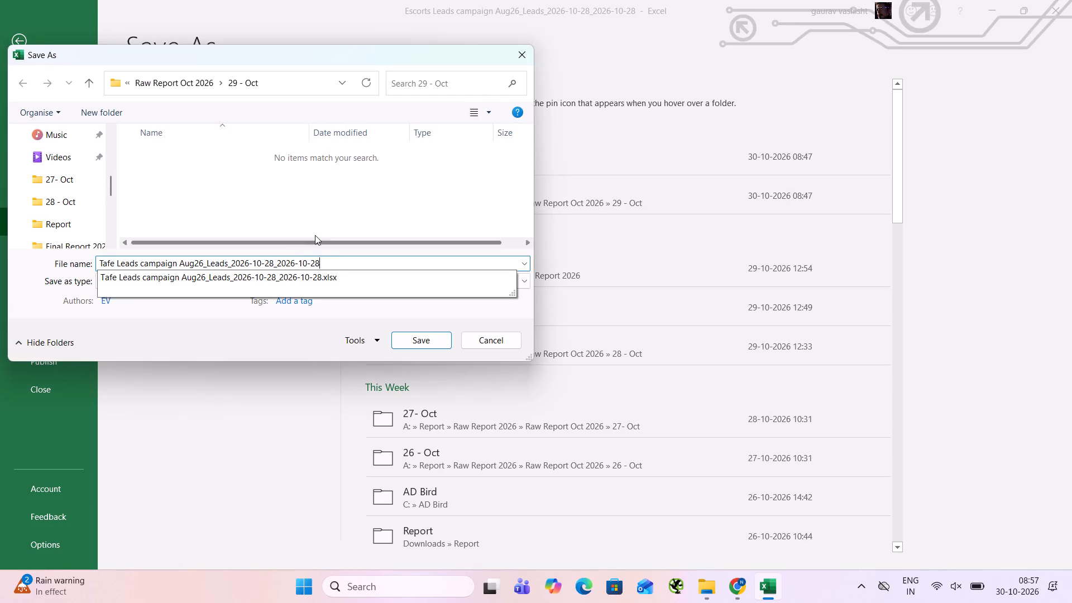
{"action": "left_click", "coordinate": [335, 217]}
{"action": "left_click", "coordinate": [299, 275]}
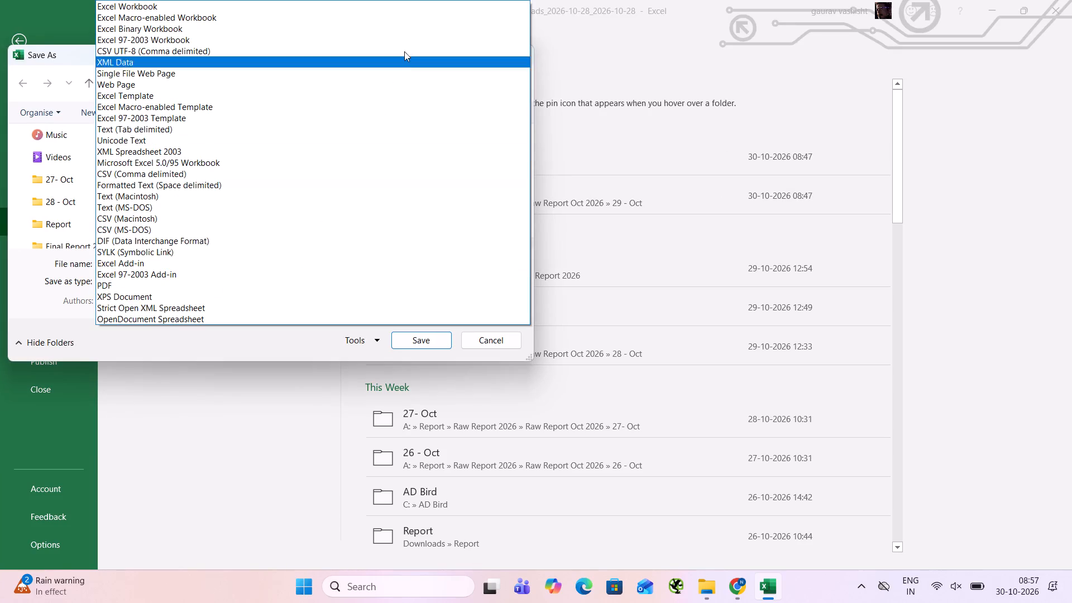
{"action": "left_click", "coordinate": [410, 2]}
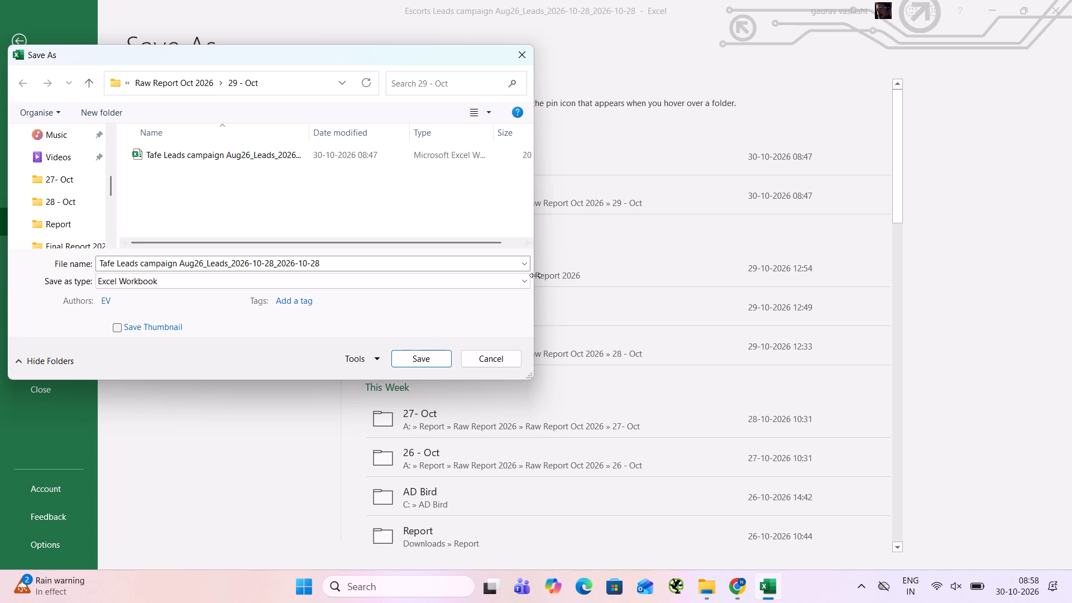
Switch to File Explorer, refresh Downloads and copy the file name of the newest Escorts Leads campaign Aug26 file.
{"action": "left_click", "coordinate": [700, 600]}
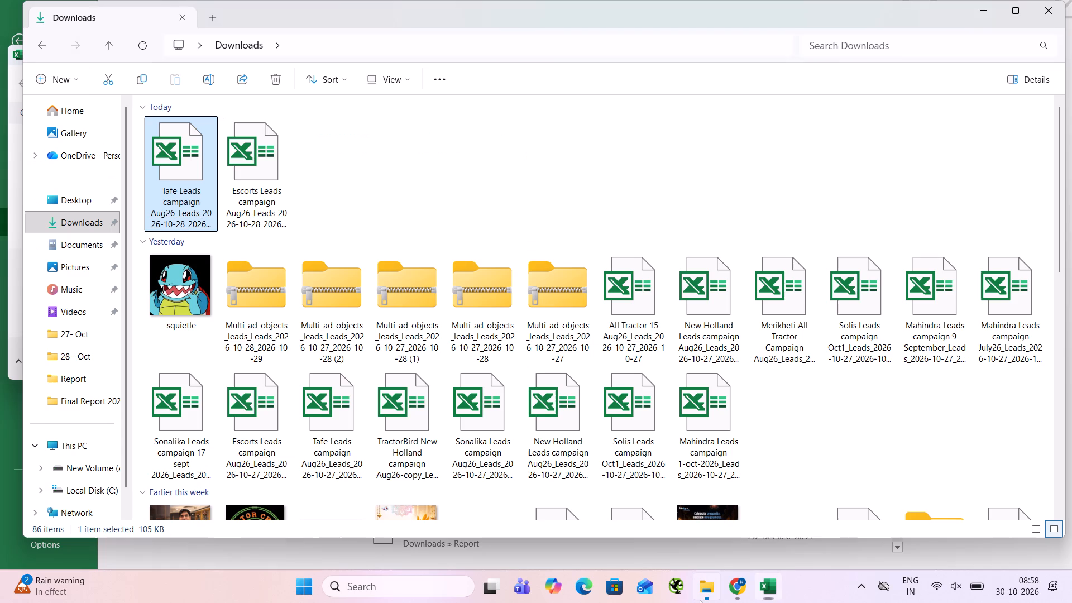
{"action": "left_click", "coordinate": [141, 42]}
{"action": "left_click", "coordinate": [191, 152]}
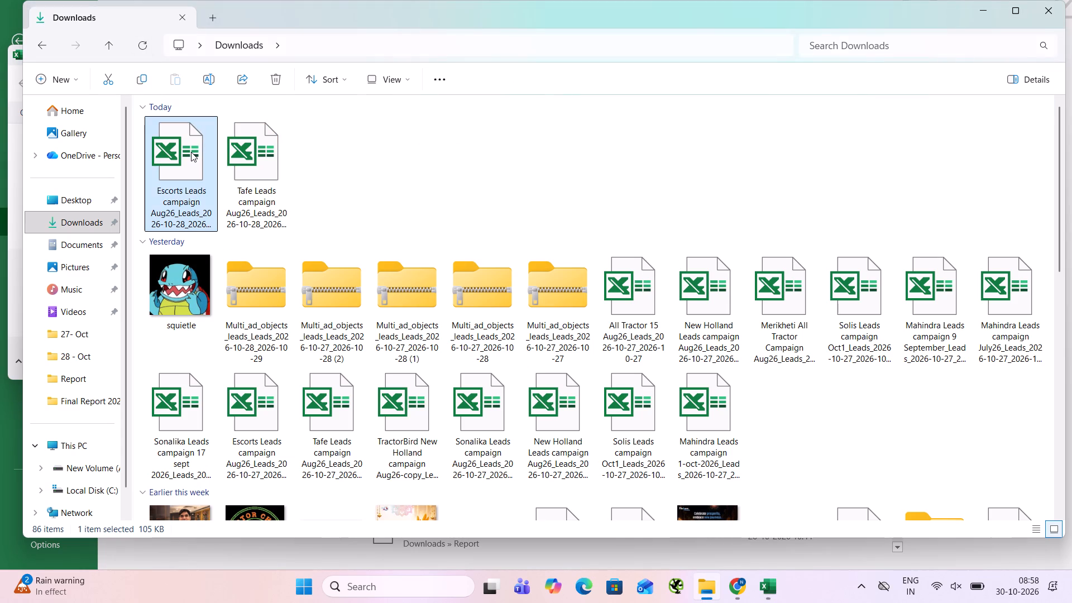
{"action": "left_click", "coordinate": [208, 79]}
{"action": "key", "text": "ctrl+c"}
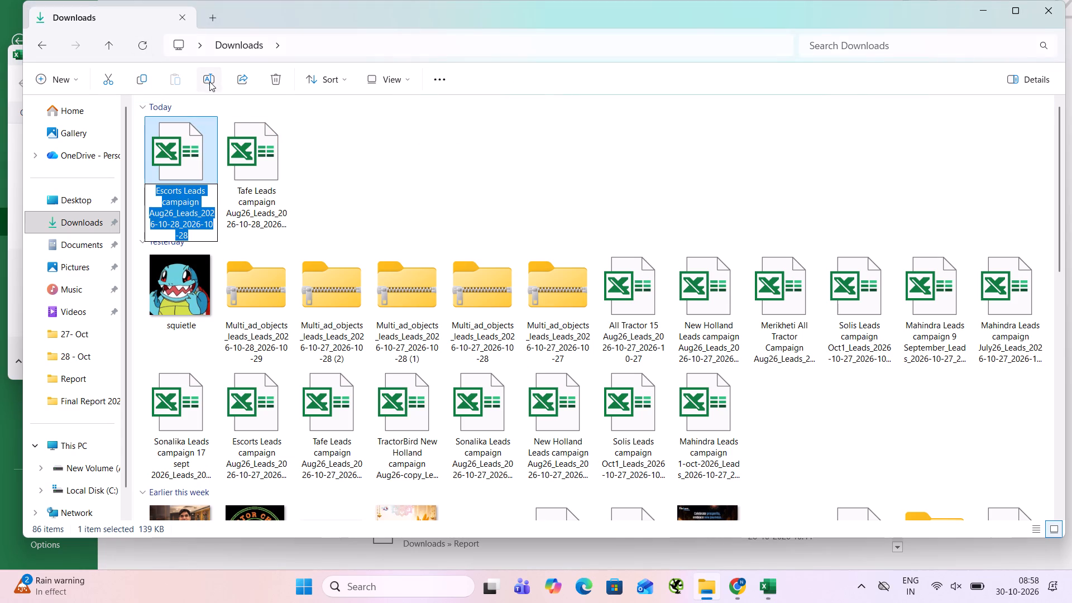
{"action": "key", "text": "ctrl+c"}
Back in Excel, name the copy Escorts Leads campaign Aug26_Leads_2026-10-28_2026-10-28 and save it.
{"action": "left_click", "coordinate": [765, 593]}
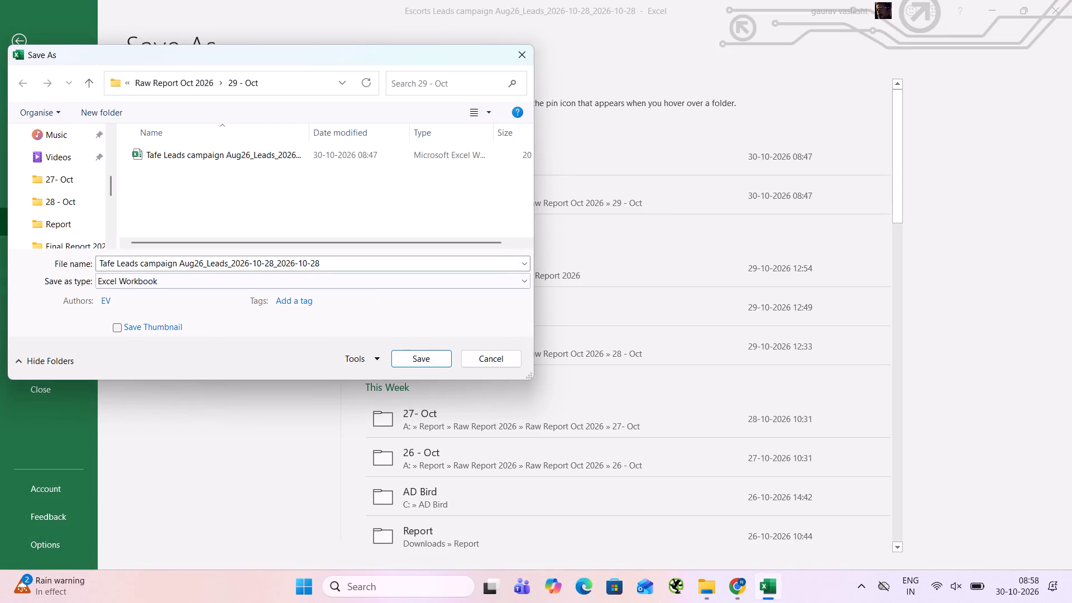
{"action": "left_click", "coordinate": [351, 262]}
{"action": "key", "text": "ctrl+v"}
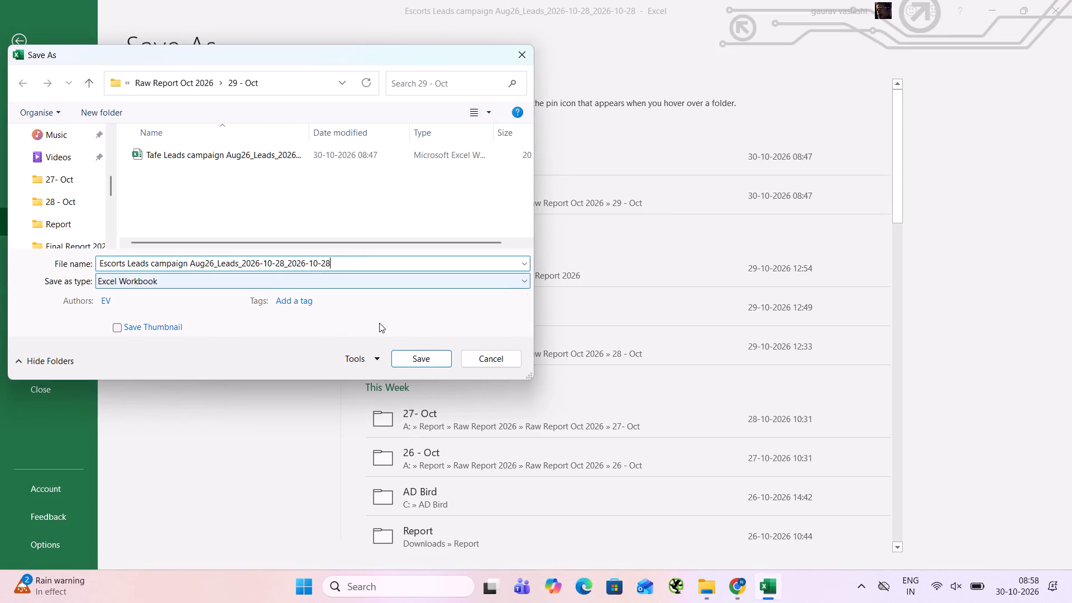
{"action": "left_click", "coordinate": [423, 355]}
{"action": "key", "text": "ctrl+s"}
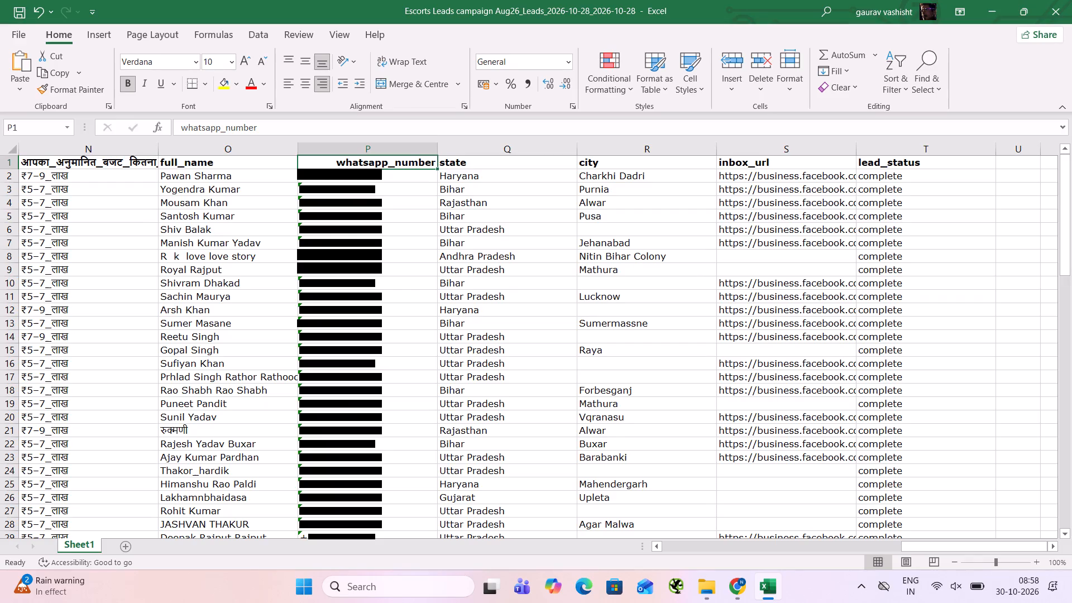
Close the Escorts workbook, choosing to view the recovered files later.
{"action": "left_click", "coordinate": [1061, 1]}
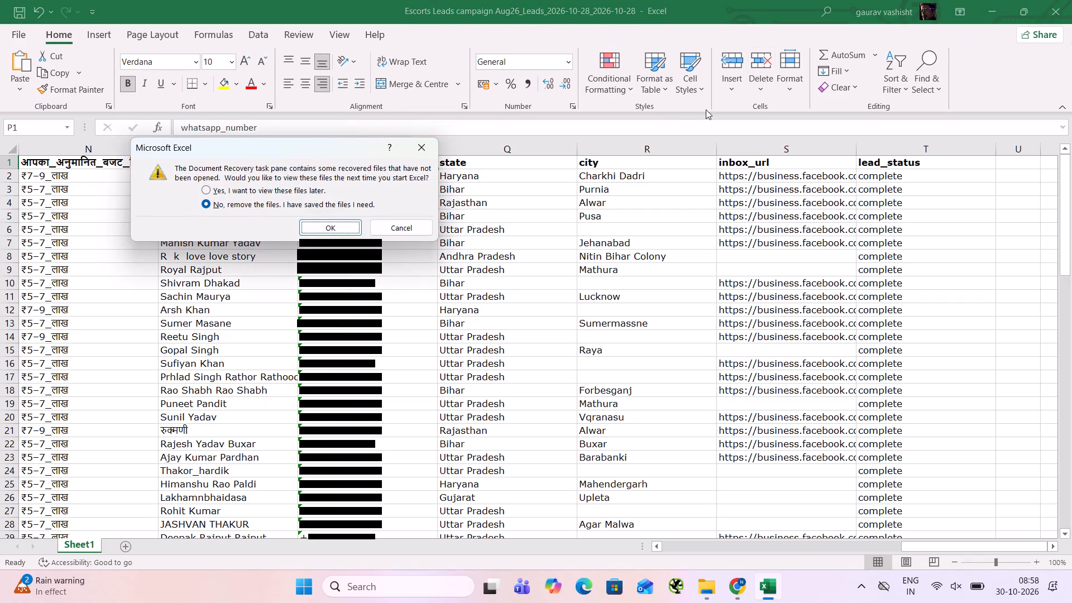
{"action": "left_click", "coordinate": [292, 186]}
{"action": "left_click", "coordinate": [306, 226]}
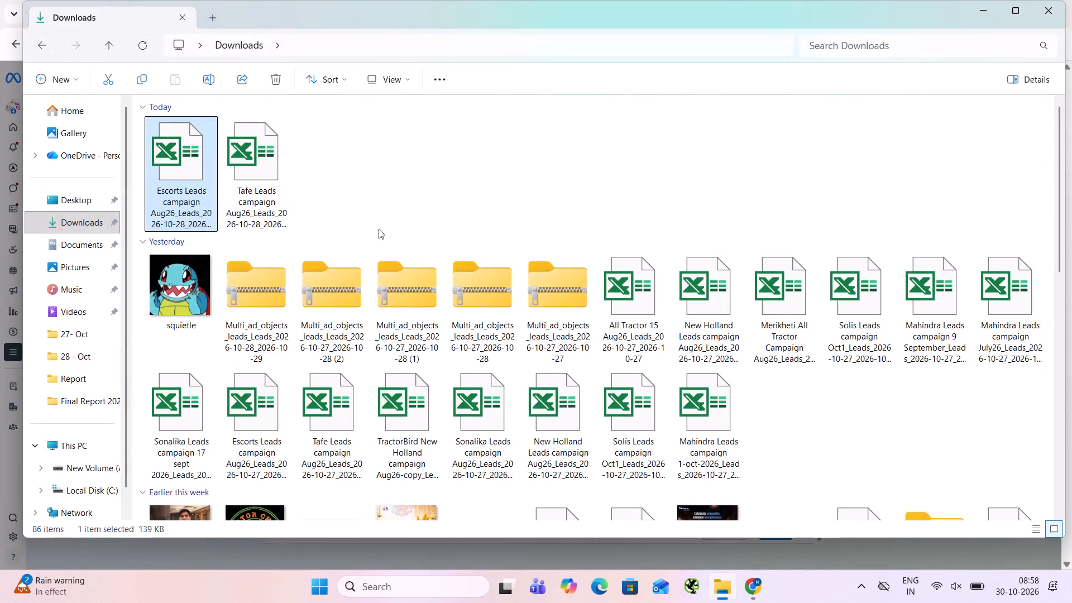
In Chrome, download the Sonalika Leads campaign 17 sept 2026 leads for yesterday, 29 Oct 2026, as an XLS file.
{"action": "left_click", "coordinate": [764, 600]}
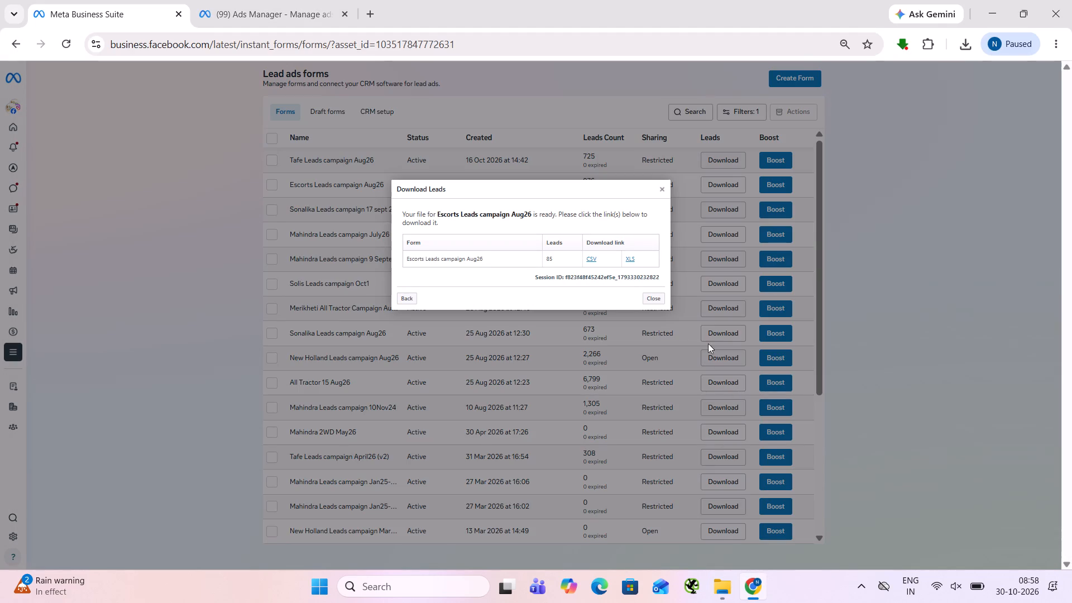
{"action": "left_click", "coordinate": [718, 216]}
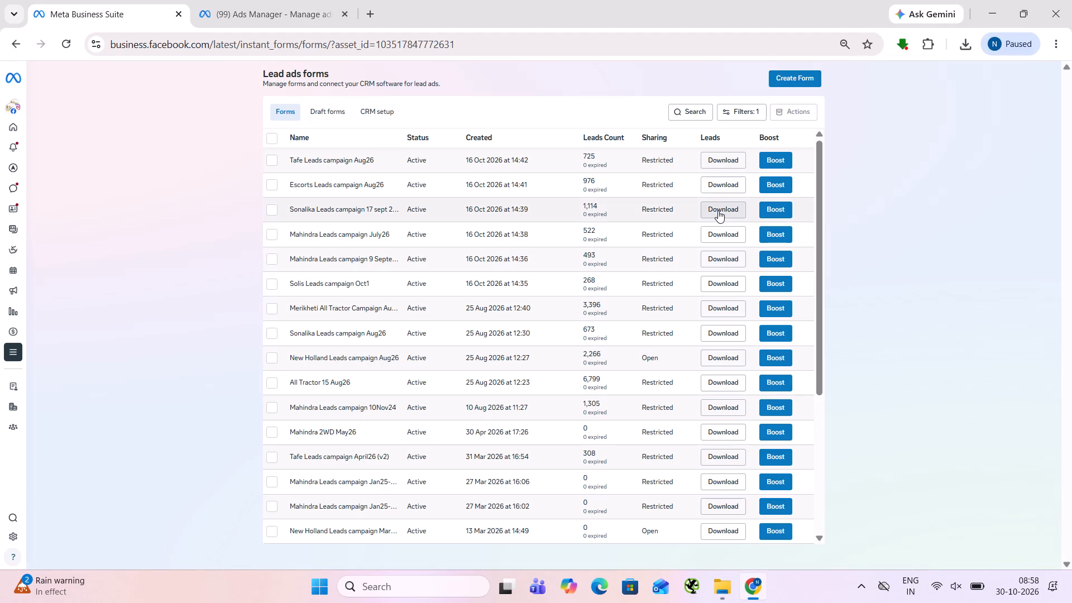
{"action": "left_click", "coordinate": [718, 209]}
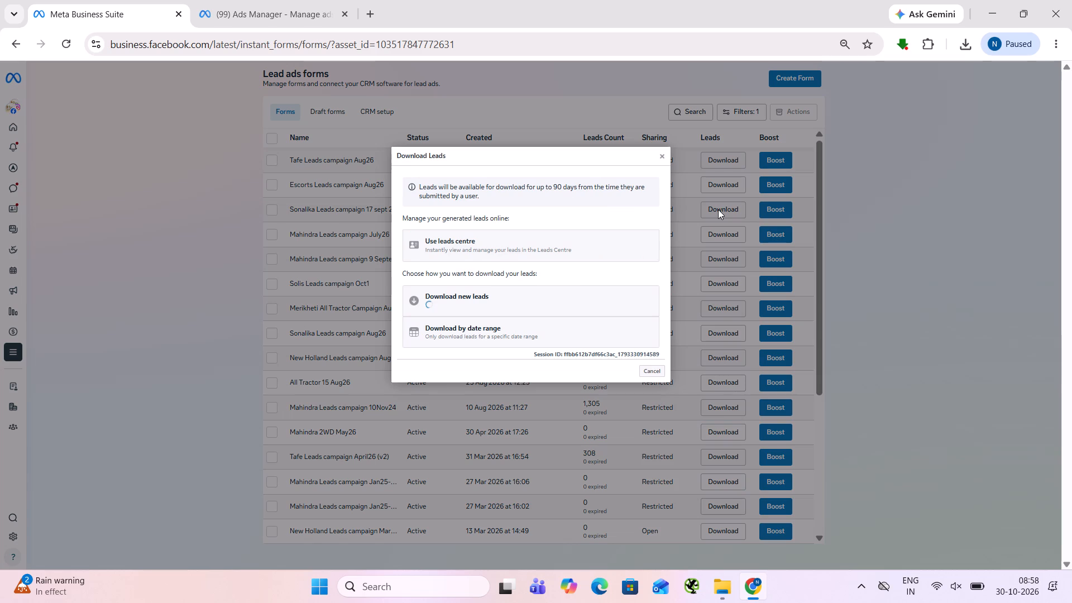
{"action": "left_click", "coordinate": [561, 329]}
{"action": "left_click", "coordinate": [476, 251]}
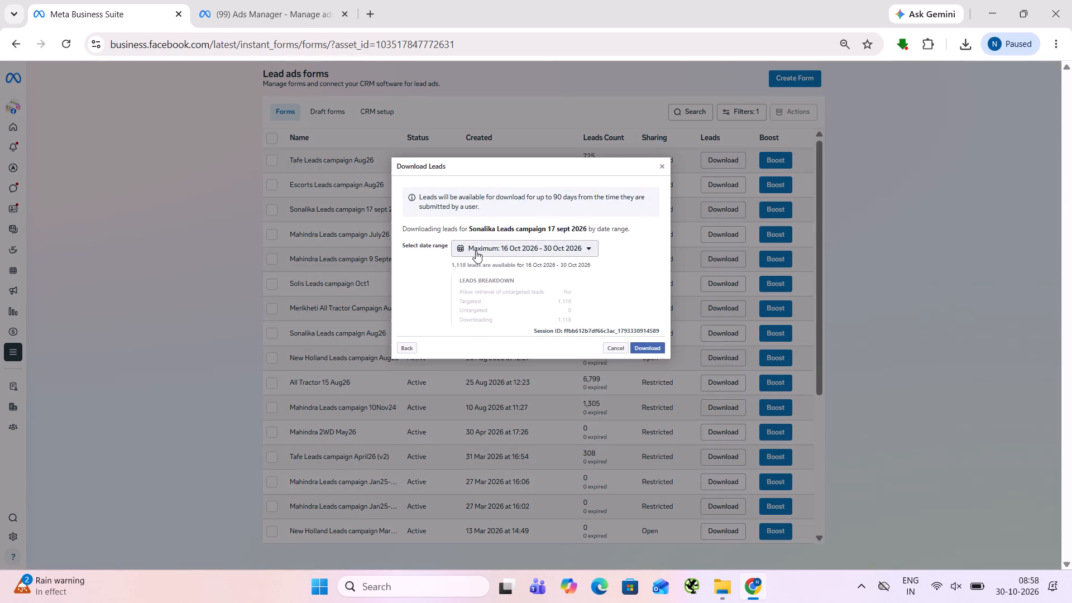
{"action": "left_click", "coordinate": [479, 311]}
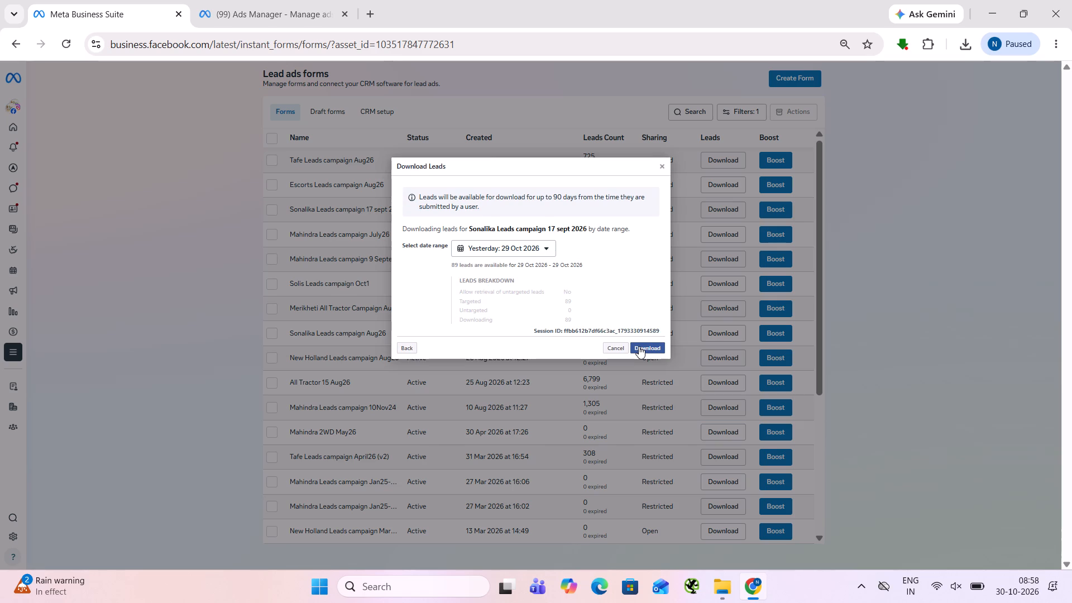
{"action": "left_click", "coordinate": [639, 346]}
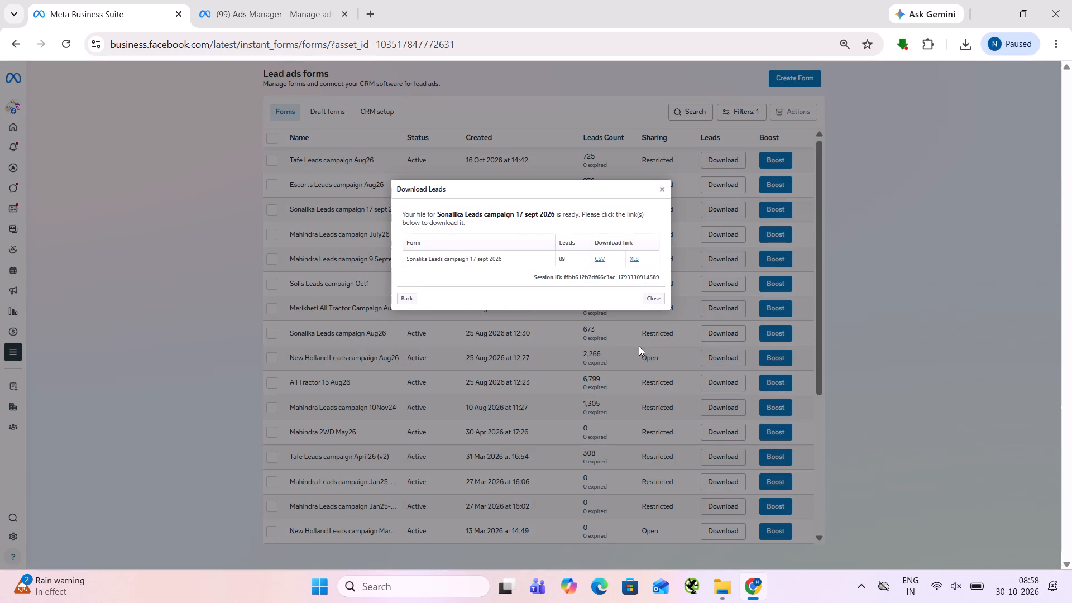
{"action": "left_click", "coordinate": [632, 256]}
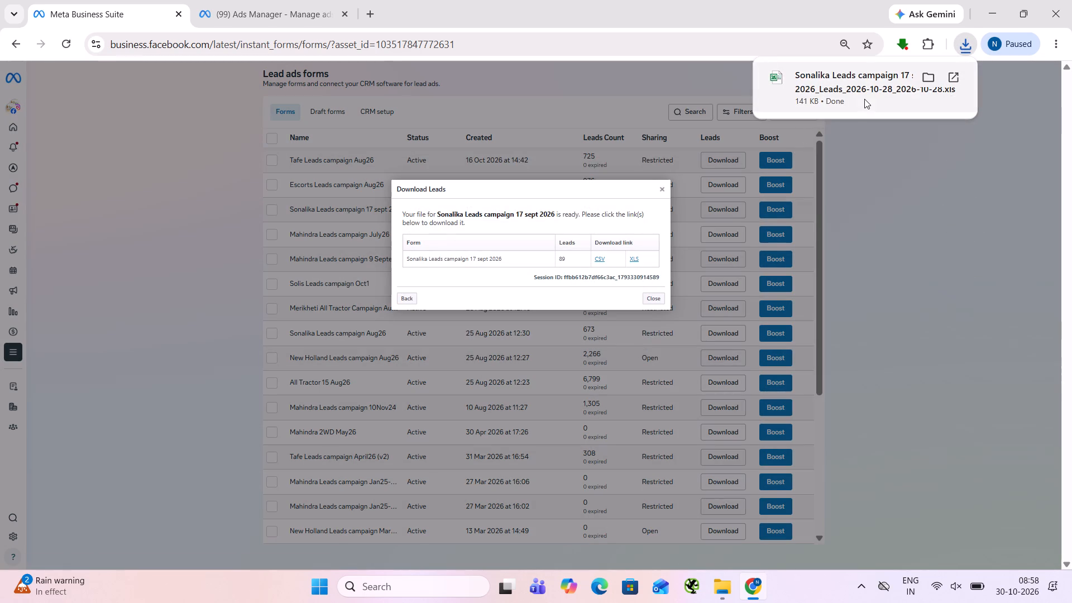
Open the downloaded Sonalika leads file in Excel despite the format mismatch, dismiss the activation wizard and enable editing.
{"action": "left_click", "coordinate": [952, 76]}
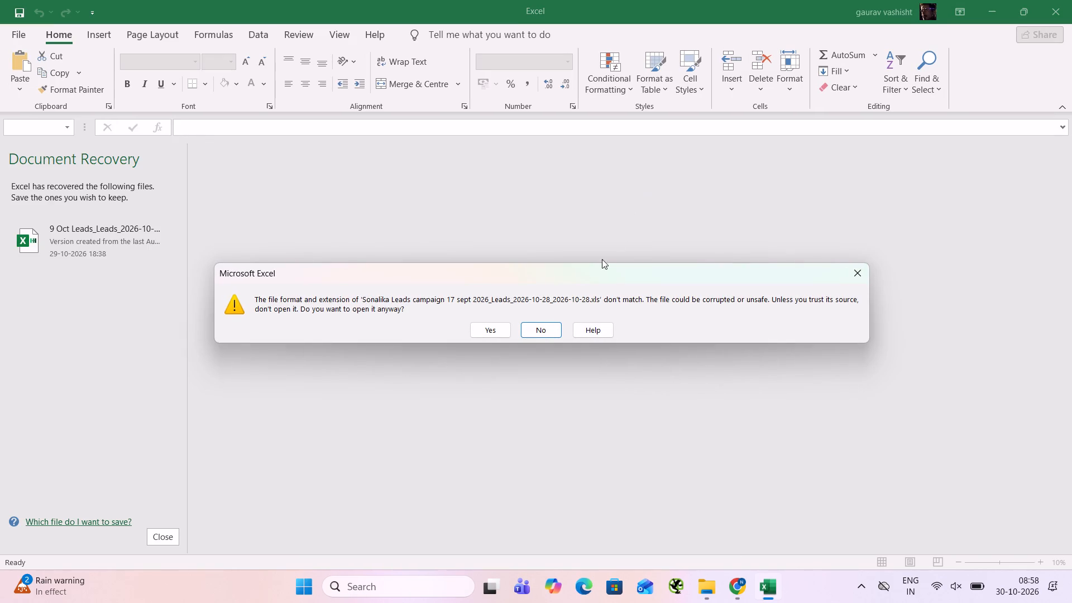
{"action": "left_click", "coordinate": [482, 331]}
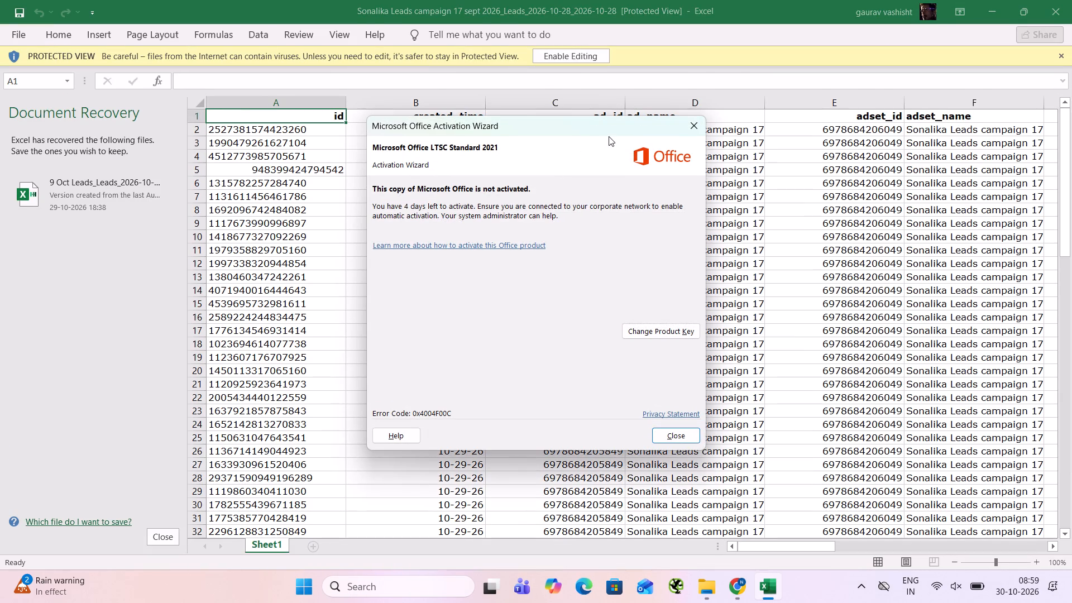
{"action": "left_click", "coordinate": [686, 131]}
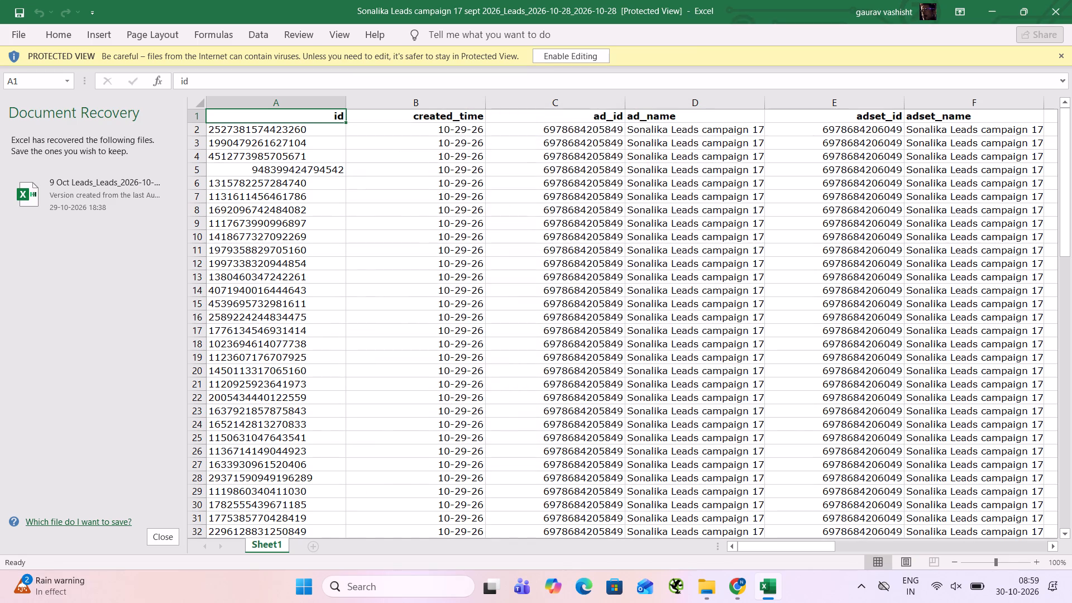
{"action": "left_click", "coordinate": [586, 52]}
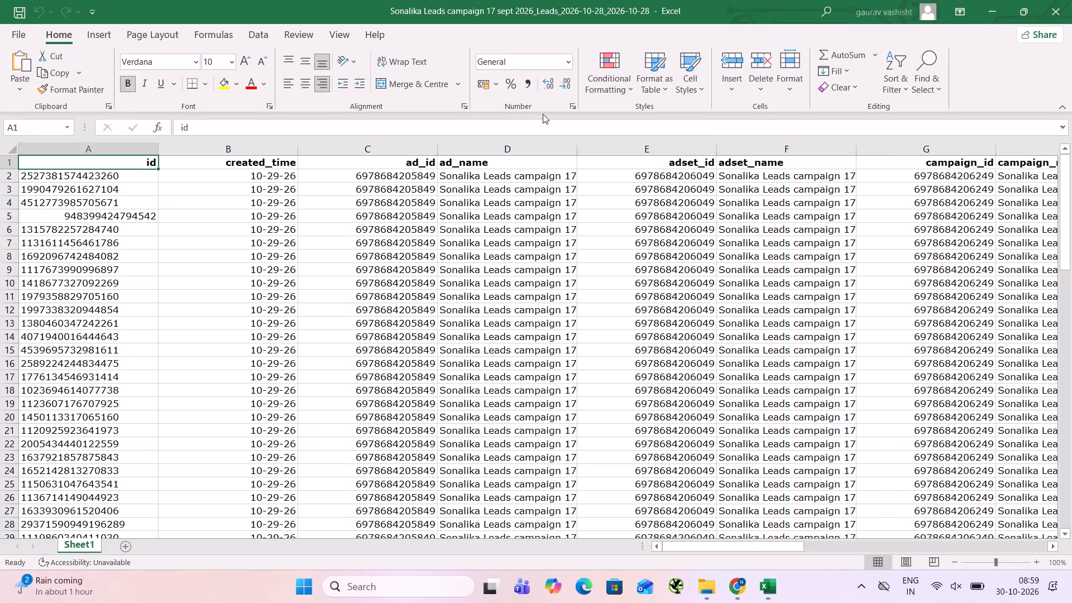
Apply a colour-based filter from the state header cell so that the whole header row gets filter controls.
{"action": "key", "text": "ctrl+Insert"}
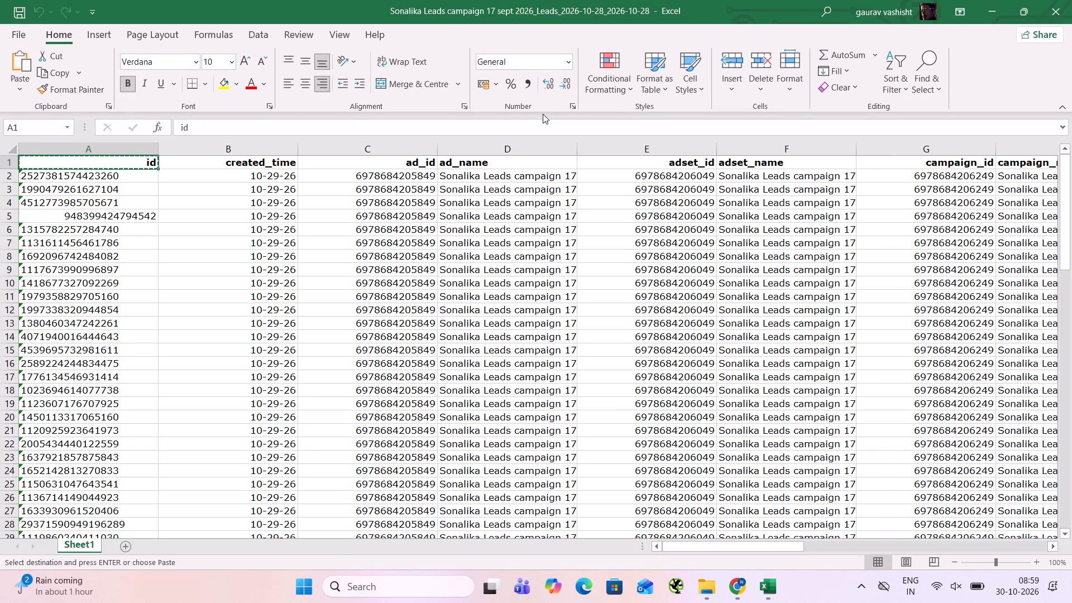
{"action": "key", "text": "ctrl+Right"}
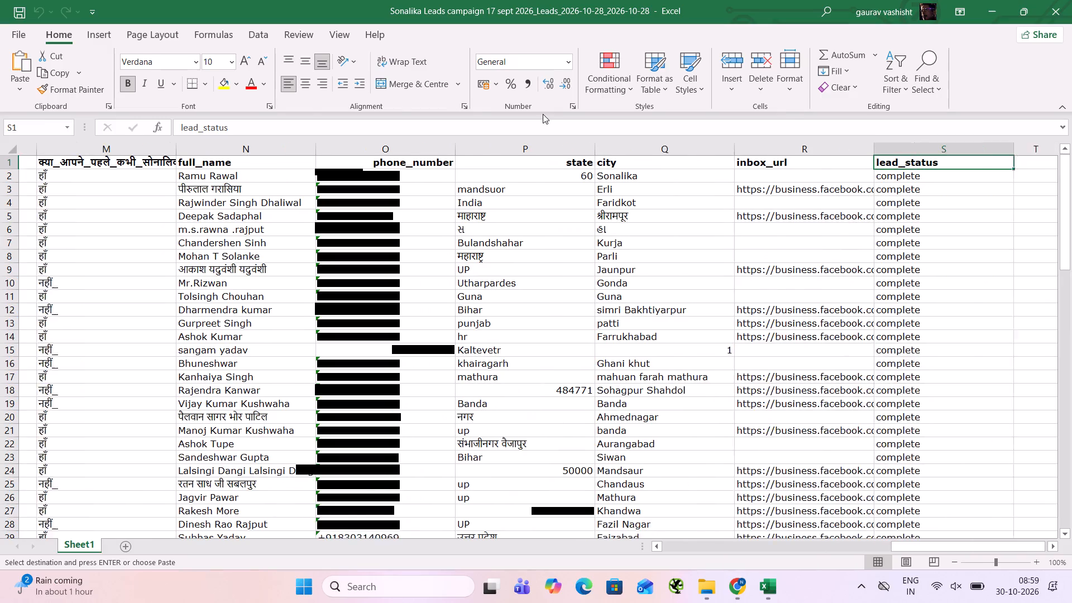
{"action": "left_click", "coordinate": [538, 166]}
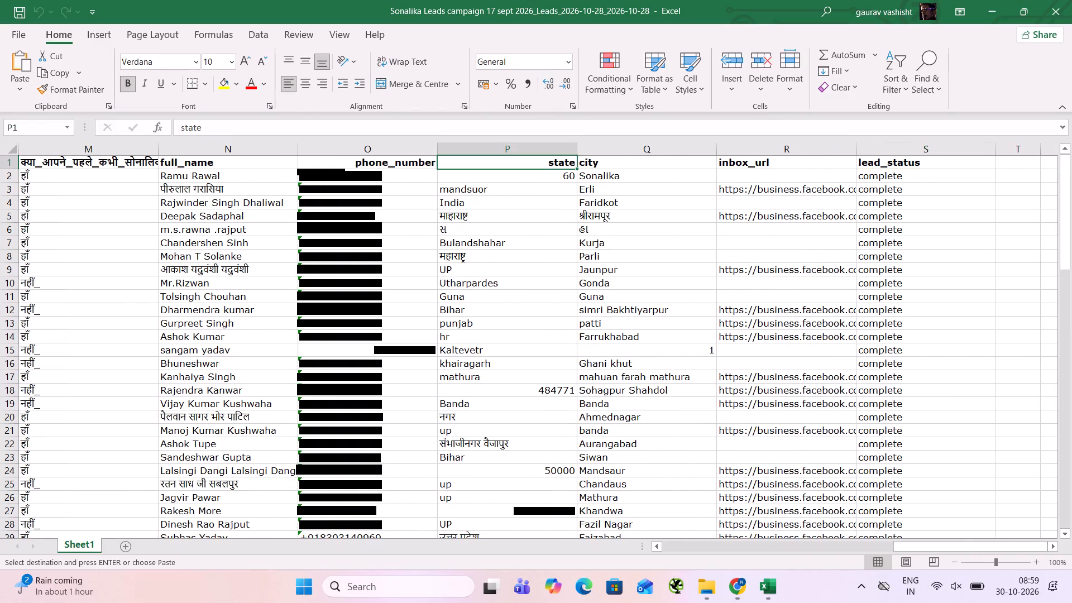
{"action": "right_click", "coordinate": [537, 162]}
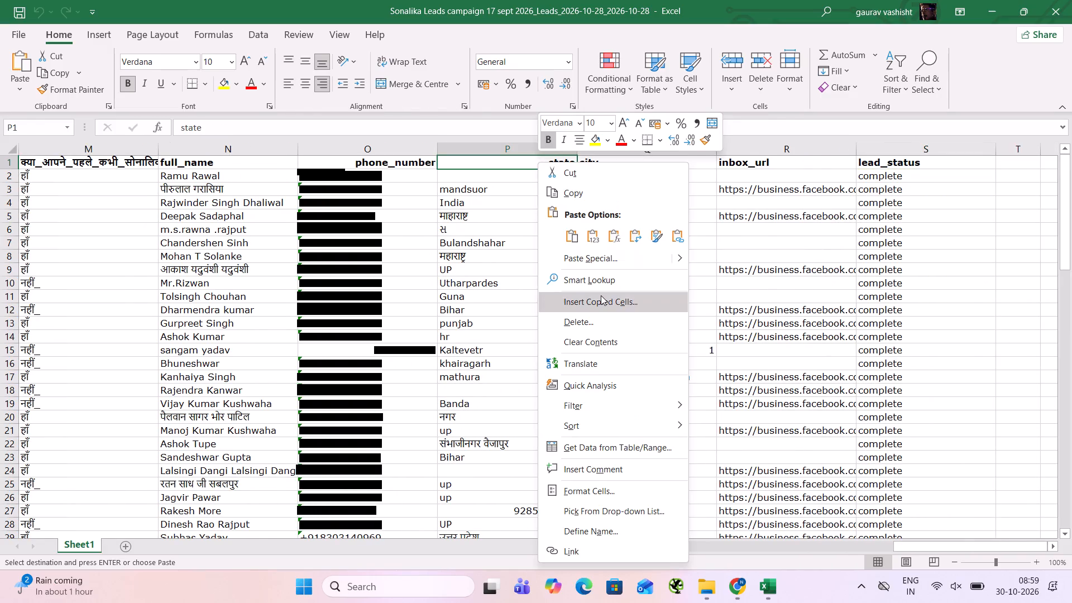
{"action": "left_click", "coordinate": [710, 513]}
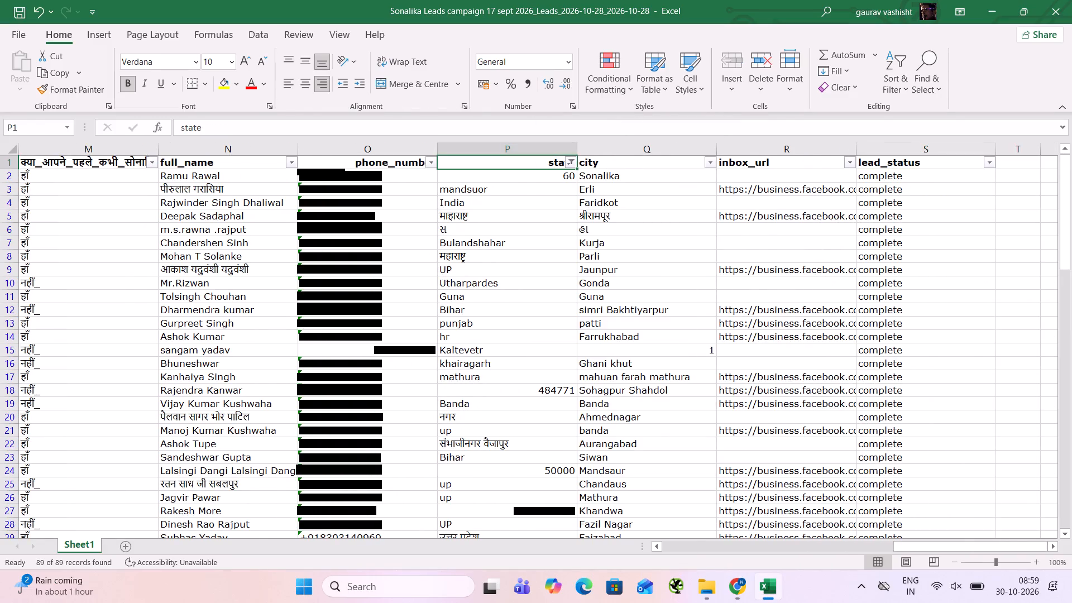
In the state column's filter, include the values 27, 60, 50000, 484771, the long phone-like number and ",,,,, Hi".
{"action": "left_click", "coordinate": [571, 162]}
{"action": "left_click", "coordinate": [437, 337]}
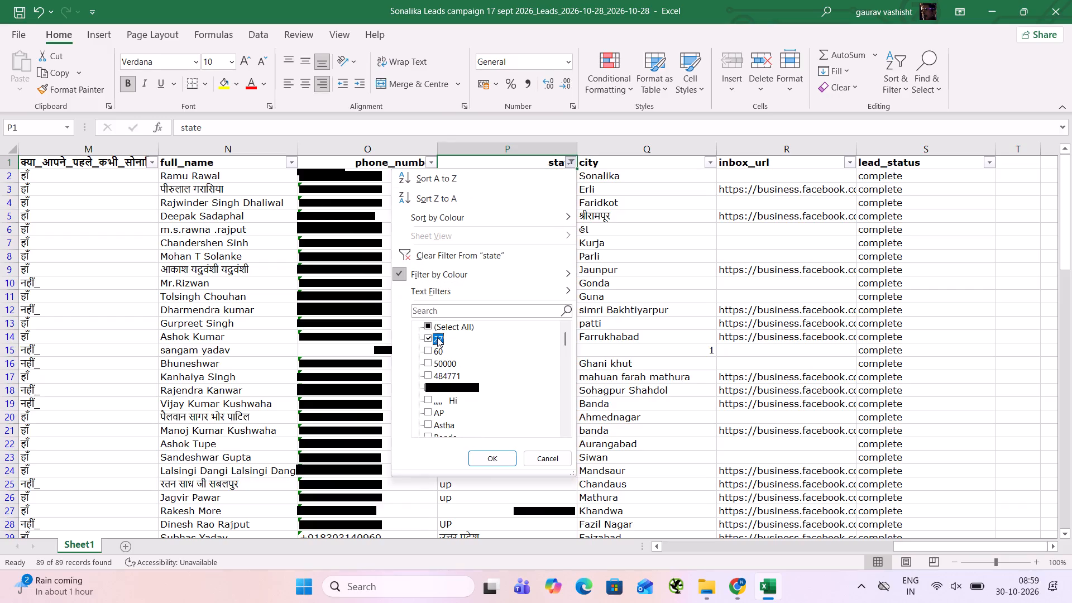
{"action": "left_click", "coordinate": [433, 351]}
{"action": "left_click", "coordinate": [435, 362]}
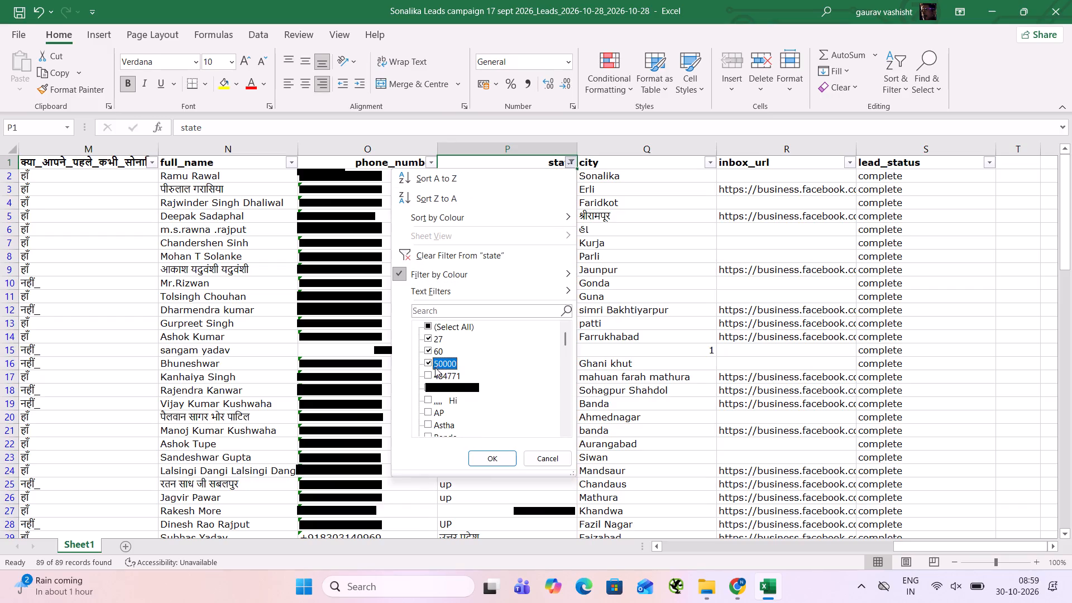
{"action": "left_click_drag", "start_coordinate": [435, 368], "coordinate": [438, 375]}
{"action": "left_click", "coordinate": [442, 383]}
{"action": "left_click", "coordinate": [441, 378]}
{"action": "left_click", "coordinate": [448, 400]}
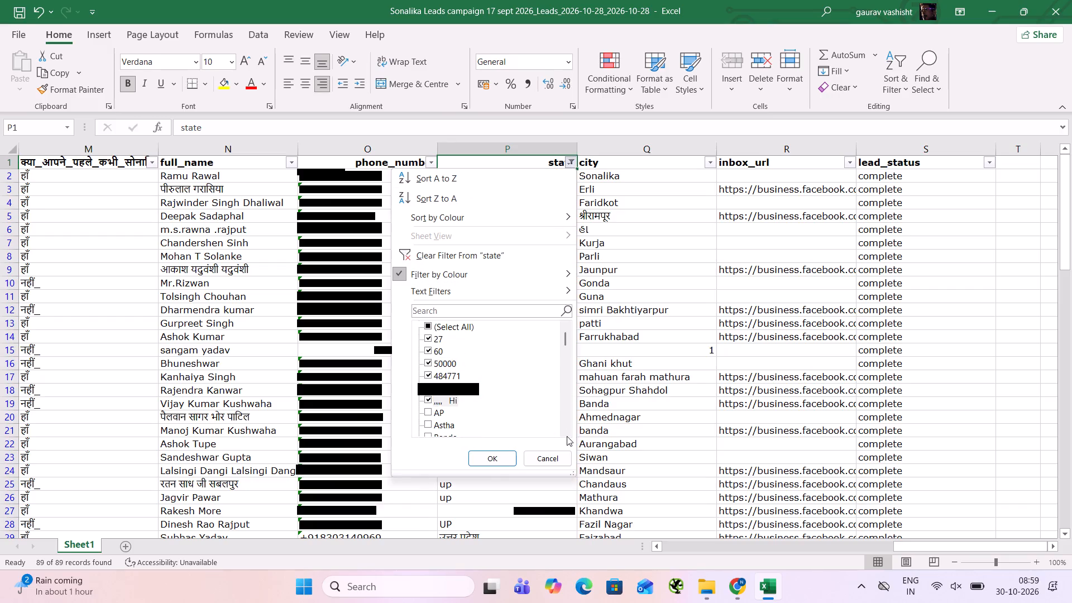
Add the invalid state entries Astha, Bbb, FL and H8r o to the state filter selection.
{"action": "left_click", "coordinate": [567, 436]}
{"action": "left_click", "coordinate": [567, 429]}
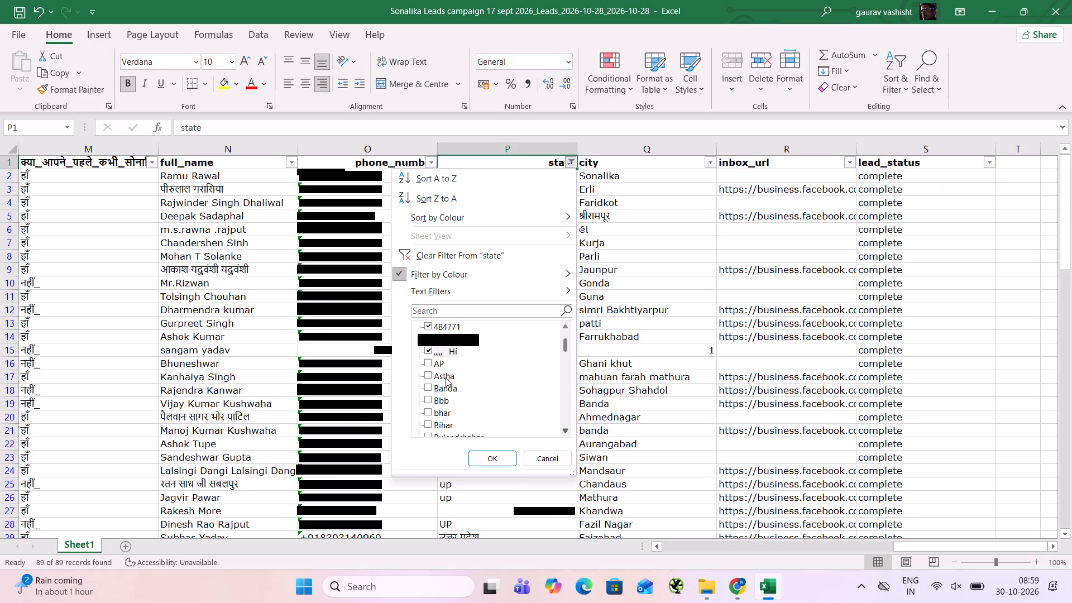
{"action": "left_click", "coordinate": [446, 377]}
{"action": "left_click", "coordinate": [442, 400]}
{"action": "left_click", "coordinate": [563, 428]}
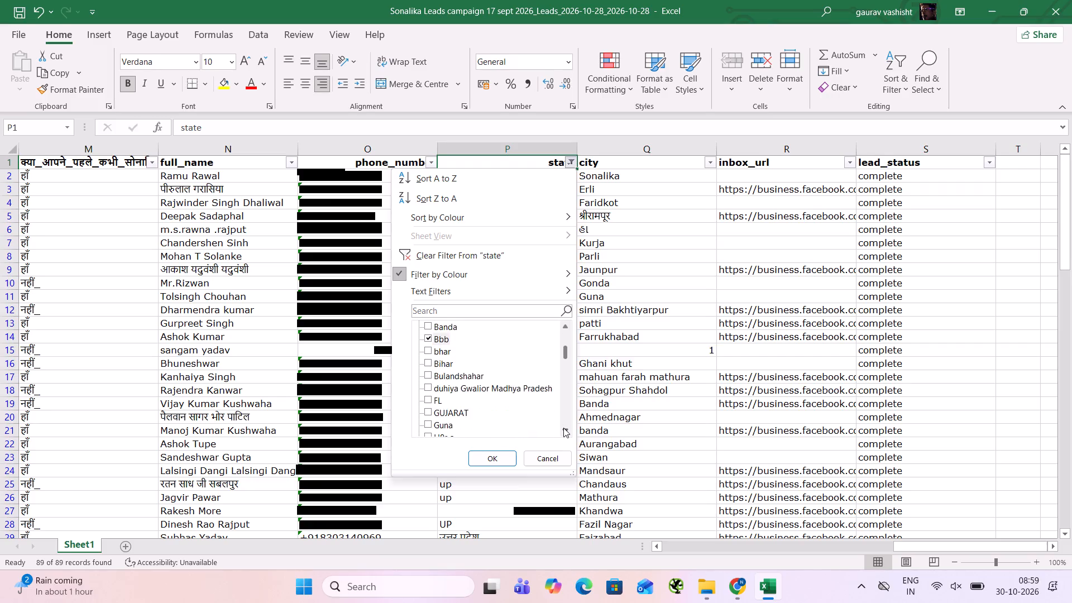
{"action": "left_click", "coordinate": [563, 428]}
{"action": "left_click", "coordinate": [437, 352]}
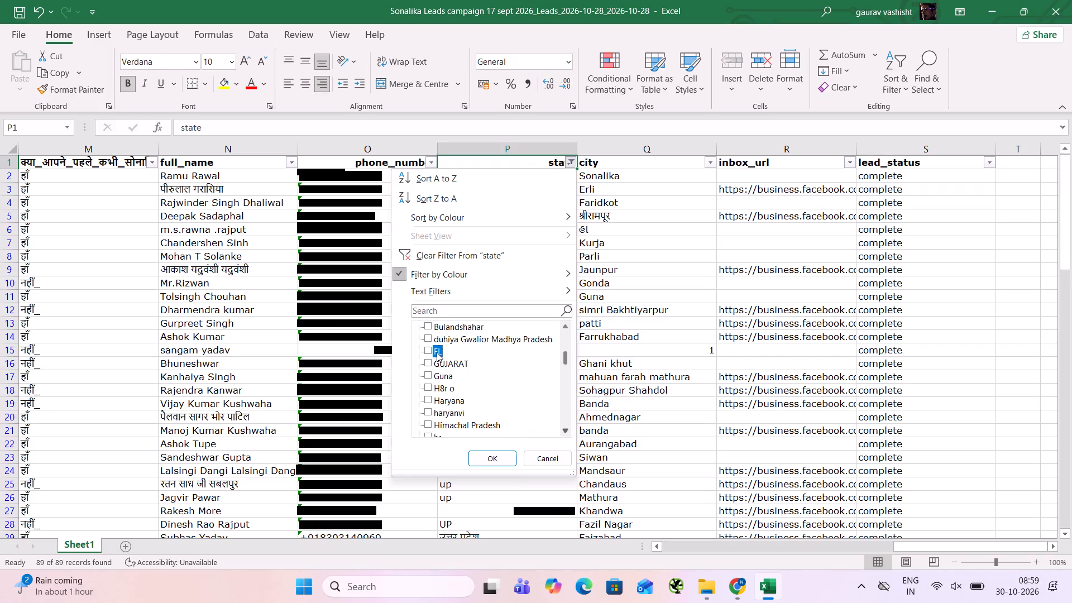
{"action": "left_click", "coordinate": [444, 389]}
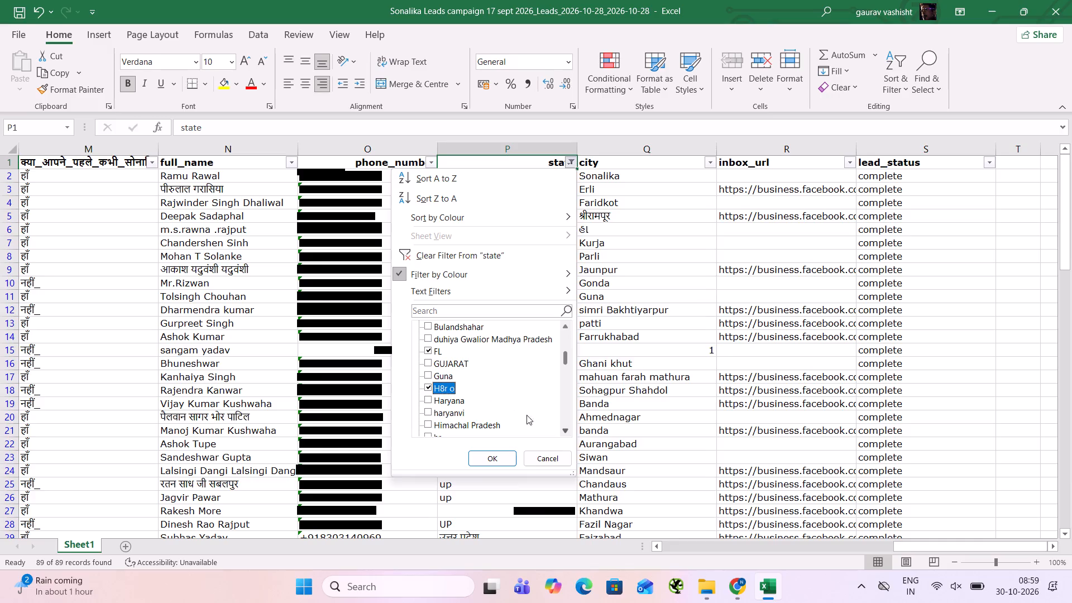
Add the Hindi state entries from गेवराई through संभाजीनगर वैजापुर to the filter selection, leaving उत्तर प्रदेश out.
{"action": "left_click", "coordinate": [566, 433]}
{"action": "left_click", "coordinate": [566, 433]}
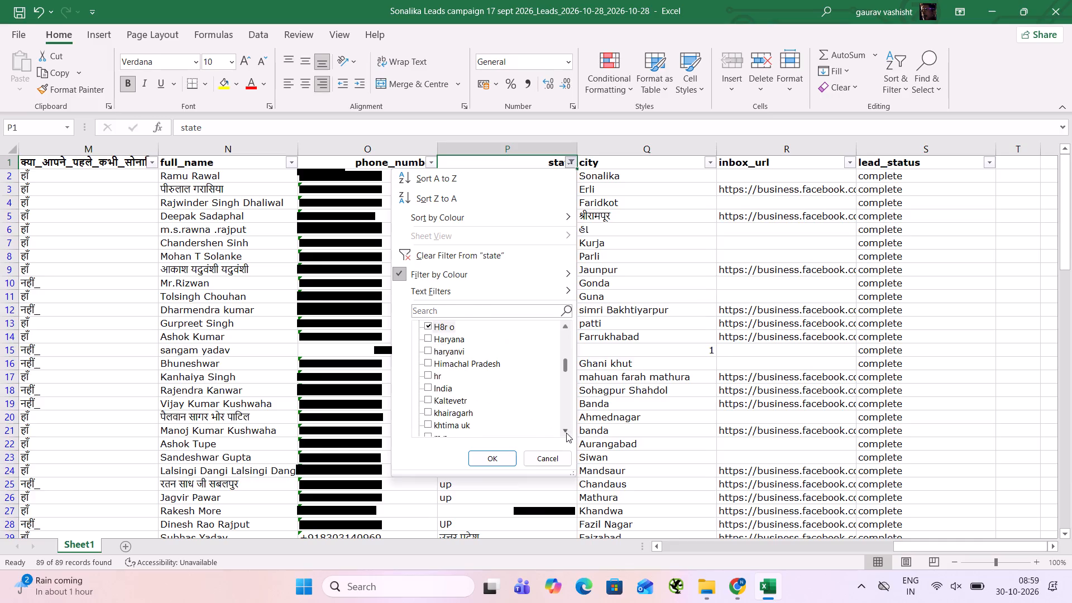
{"action": "left_click", "coordinate": [566, 433]}
{"action": "left_click", "coordinate": [566, 433]}
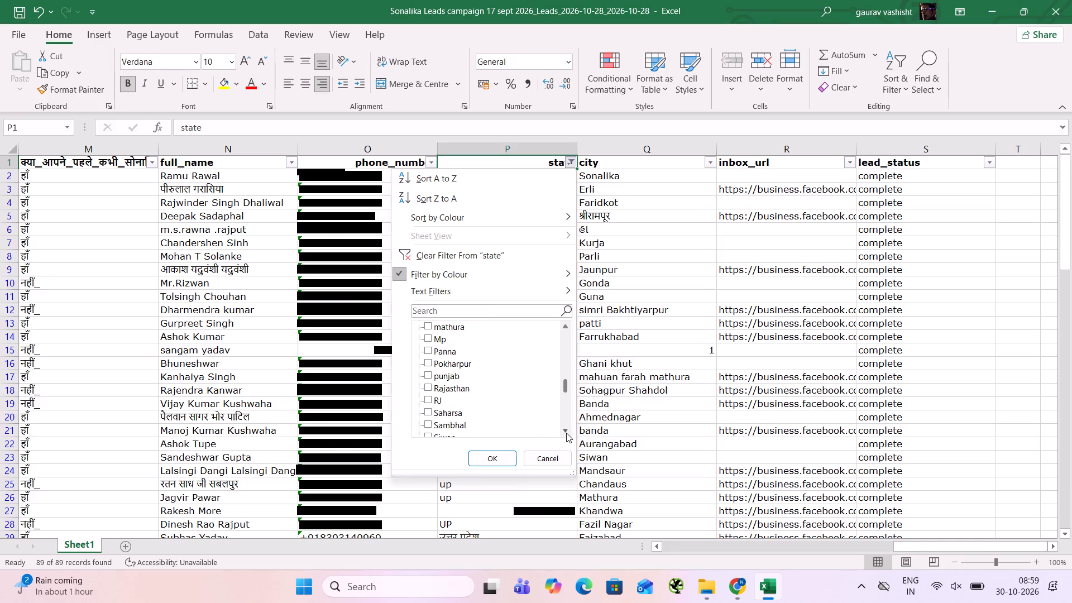
{"action": "left_click", "coordinate": [566, 433]}
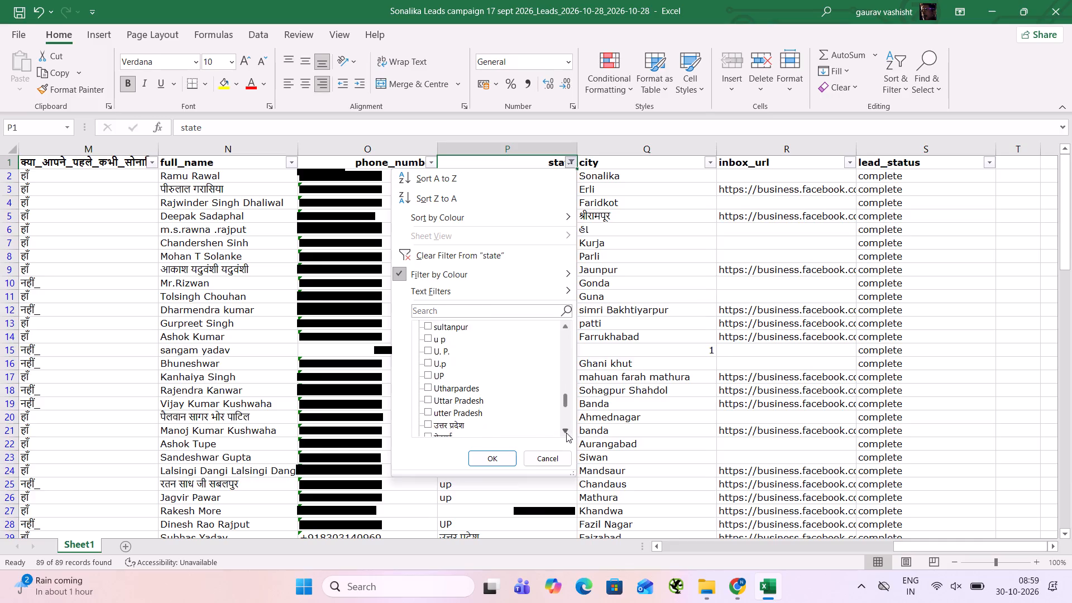
{"action": "left_click", "coordinate": [566, 433]}
{"action": "left_click", "coordinate": [566, 433]}
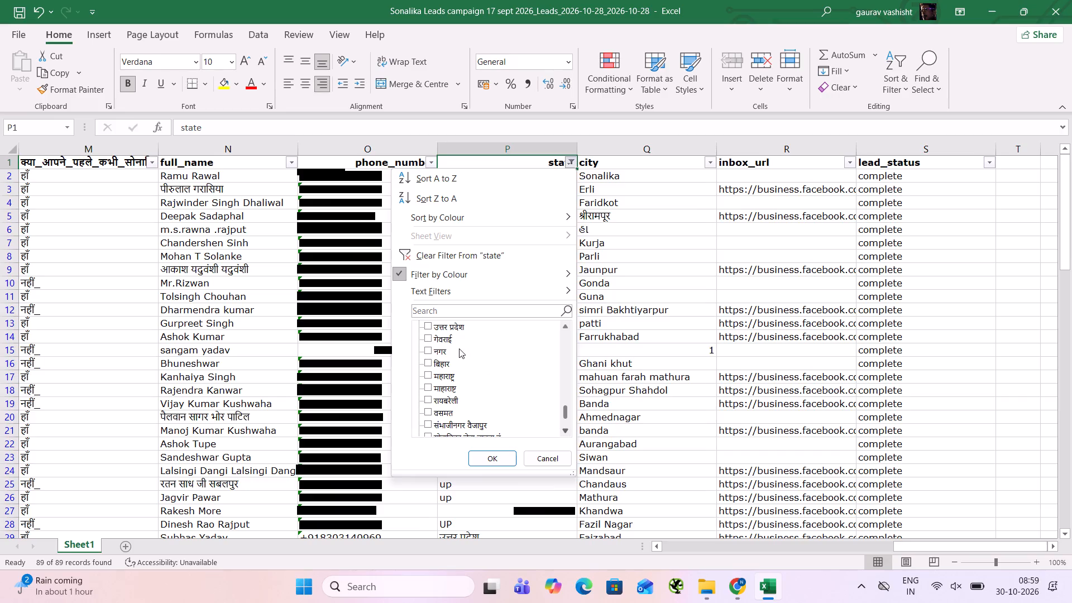
{"action": "left_click", "coordinate": [448, 341]}
{"action": "left_click", "coordinate": [442, 348]}
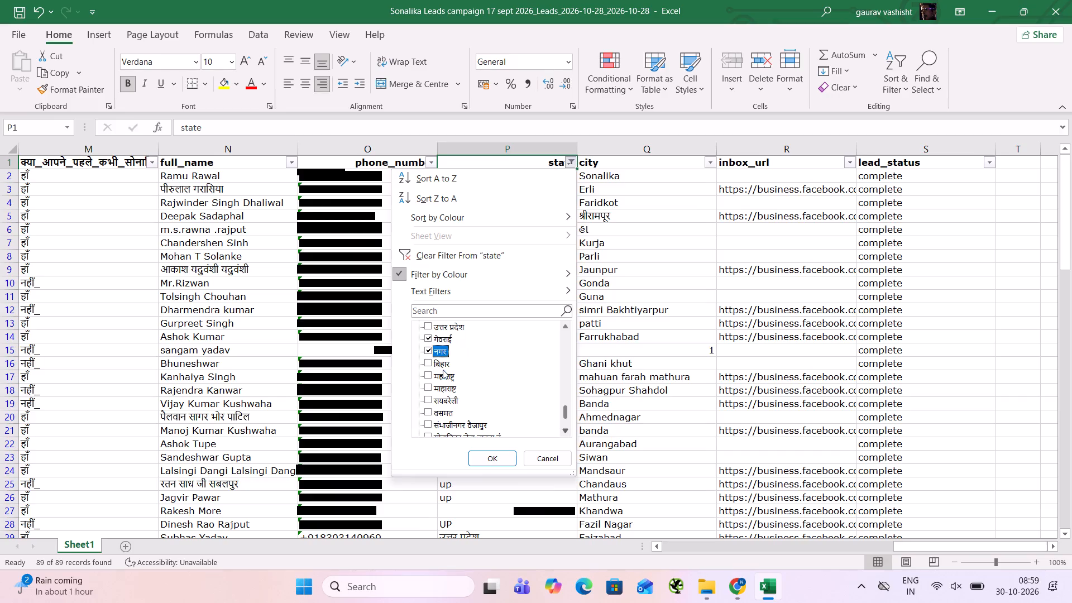
{"action": "left_click", "coordinate": [443, 370]}
{"action": "left_click", "coordinate": [441, 368]}
{"action": "left_click", "coordinate": [442, 395]}
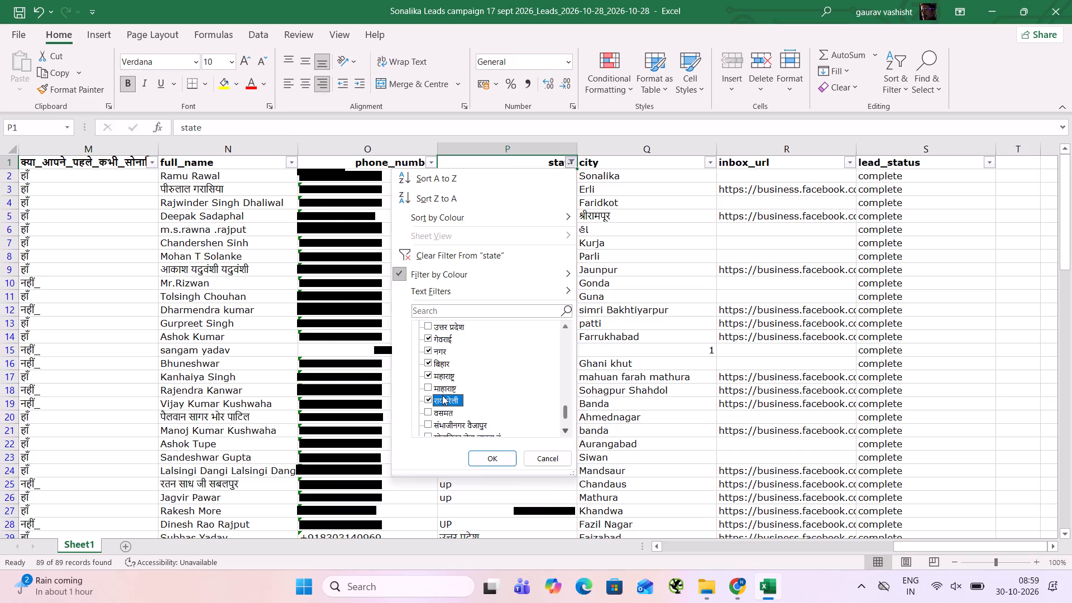
{"action": "left_click", "coordinate": [444, 390]}
{"action": "left_click", "coordinate": [442, 415]}
{"action": "left_click", "coordinate": [442, 419]}
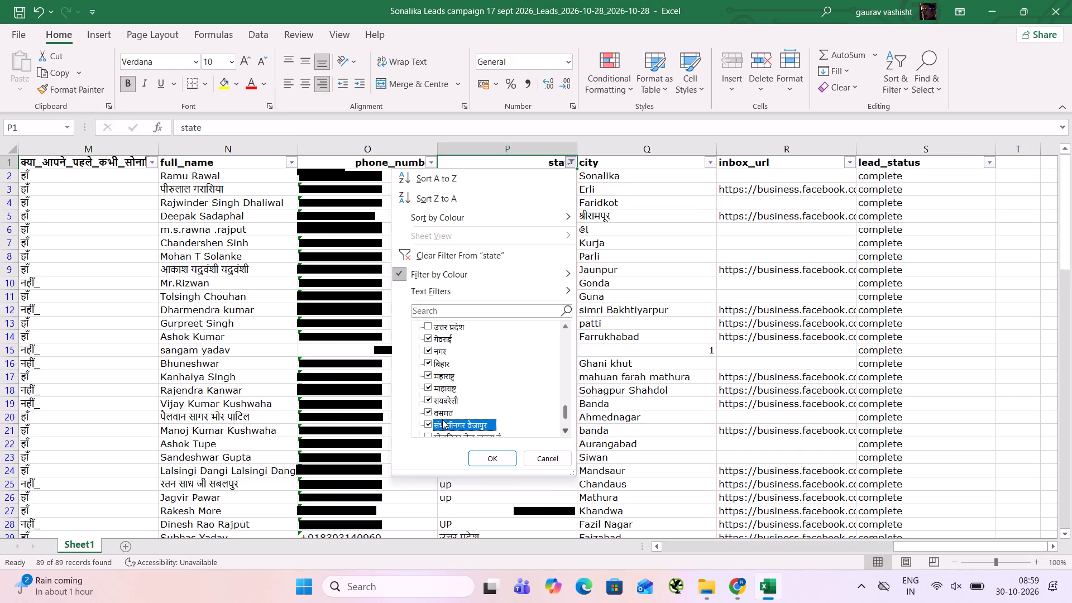
Add सोनालिका लेना चाहता हूं and the remaining Punjabi and Gujarati script entries, and apply the state filter.
{"action": "left_click", "coordinate": [563, 428]}
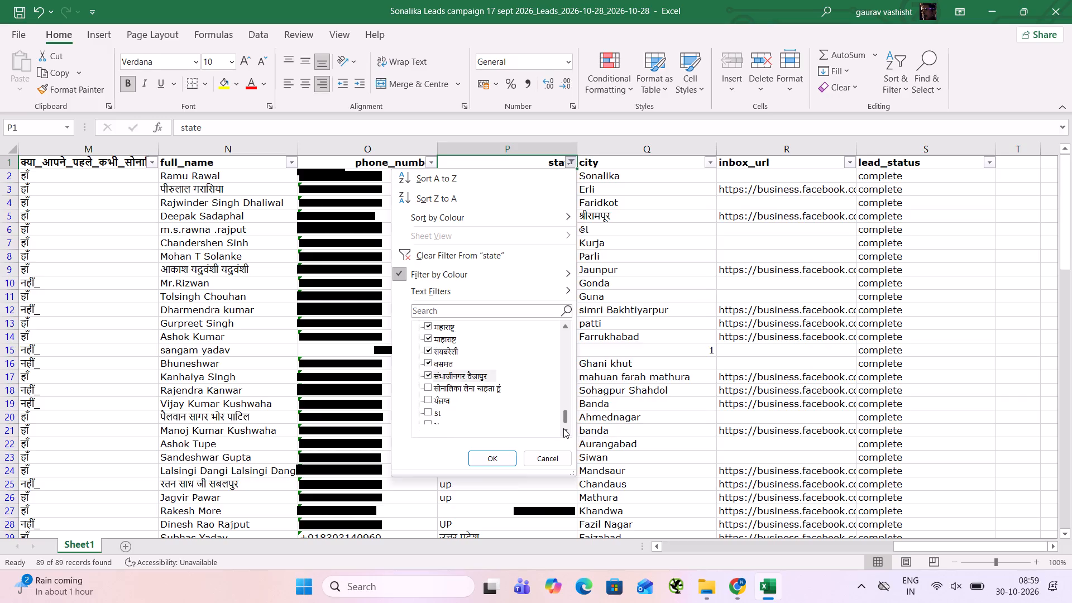
{"action": "left_click", "coordinate": [453, 386]}
{"action": "left_click", "coordinate": [442, 401]}
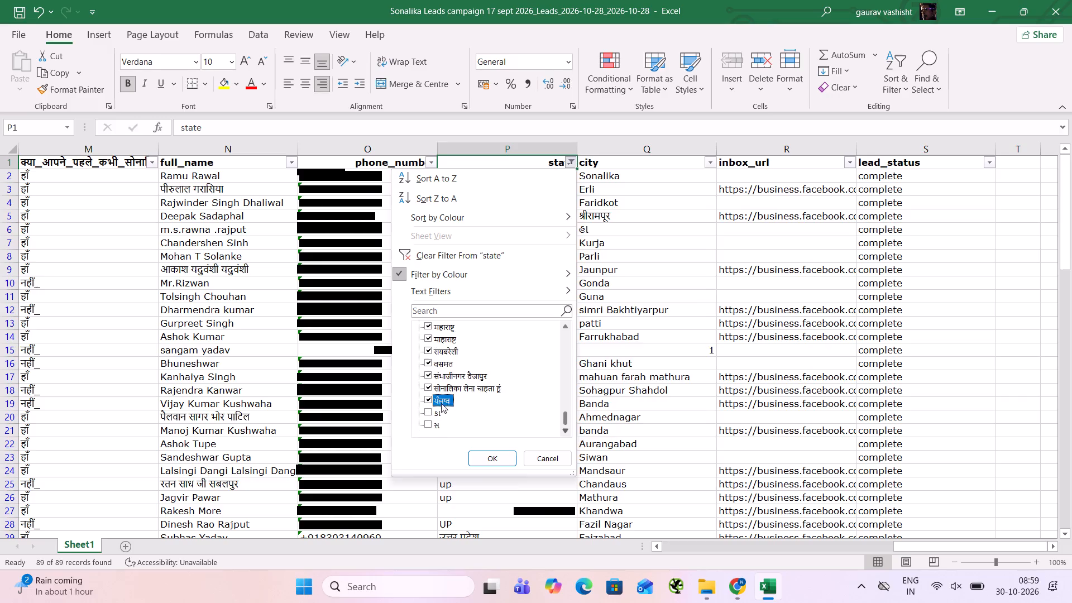
{"action": "left_click", "coordinate": [440, 410]}
{"action": "left_click", "coordinate": [435, 429]}
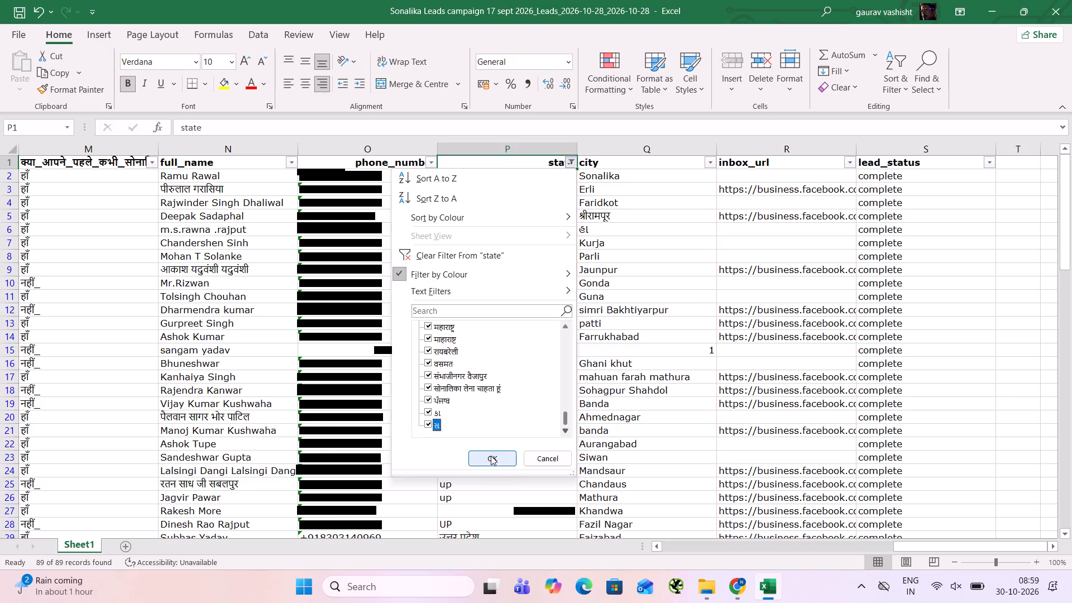
{"action": "left_click", "coordinate": [496, 466]}
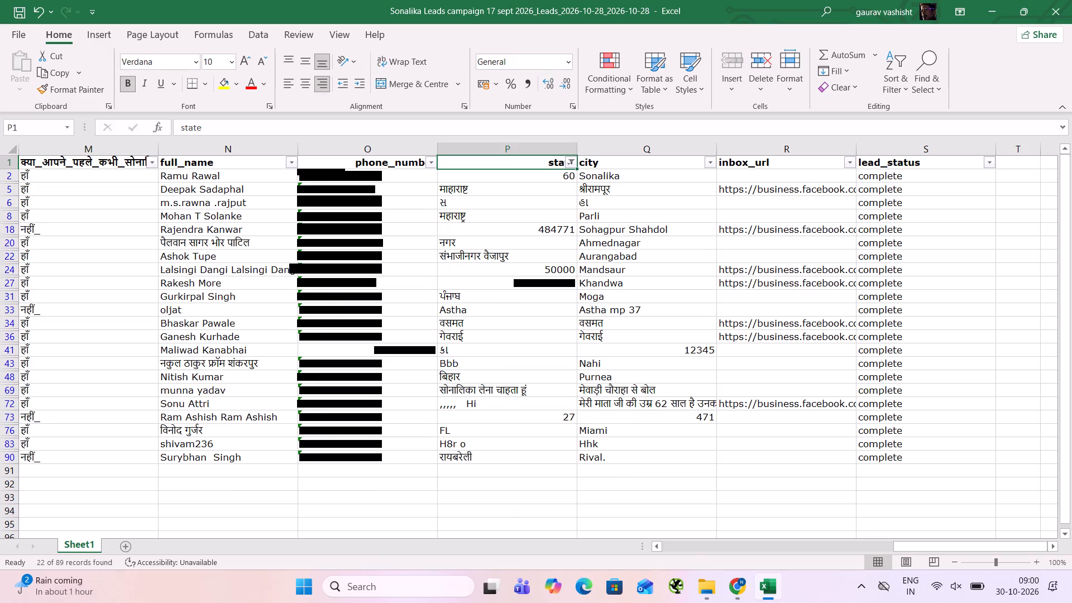
Clear the state value 60 and the city value Sonalika in row 2.
{"action": "left_click", "coordinate": [522, 179]}
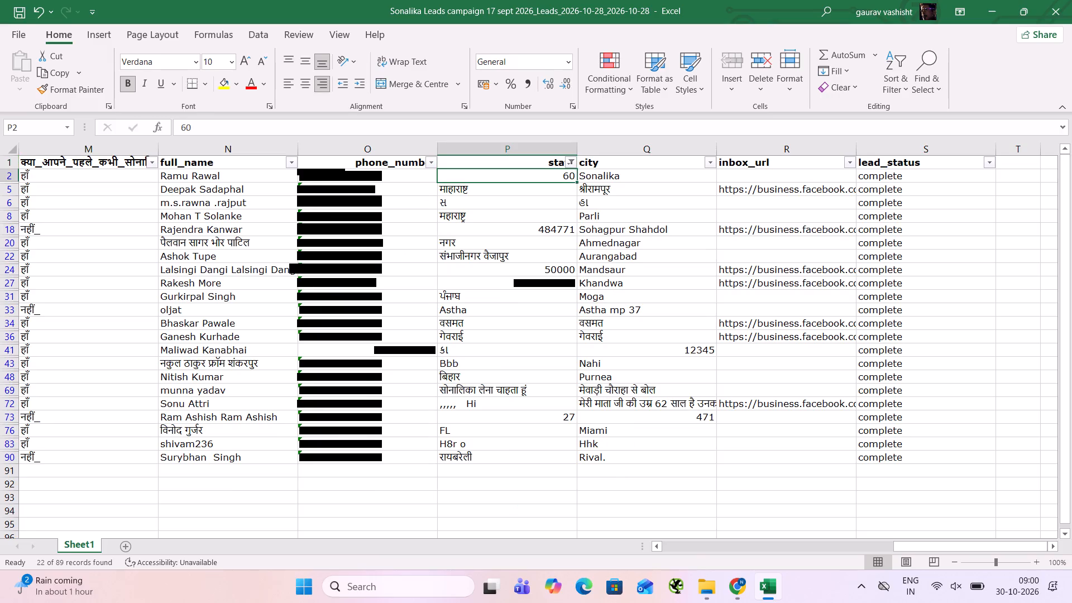
{"action": "key", "text": "BackSpace"}
{"action": "key", "text": "Right"}
{"action": "key", "text": "BackSpace"}
Clear the Hindi city entry in row 5 and set that row's state to Maharashtra.
{"action": "key", "text": "Down"}
{"action": "key", "text": "BackSpace"}
{"action": "key", "text": "Left"}
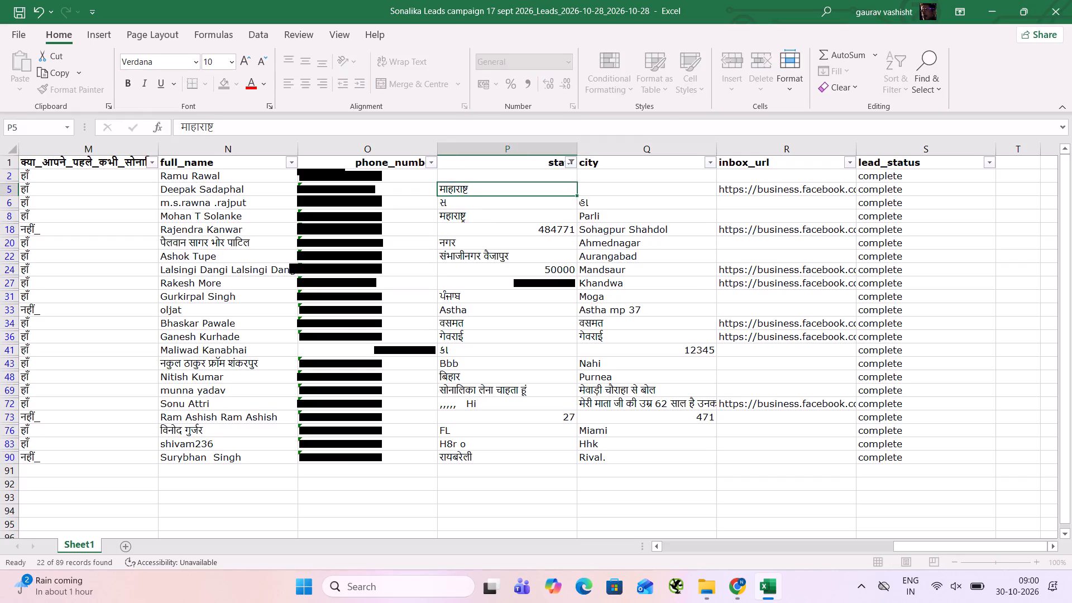
{"action": "type", "text": "Maha"}
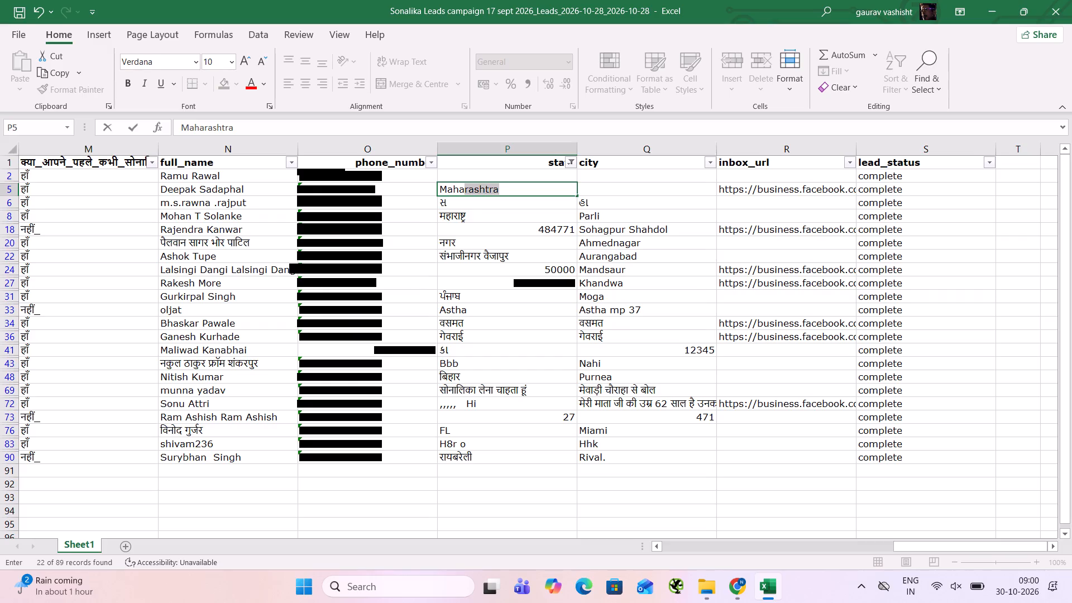
{"action": "key", "text": "Return"}
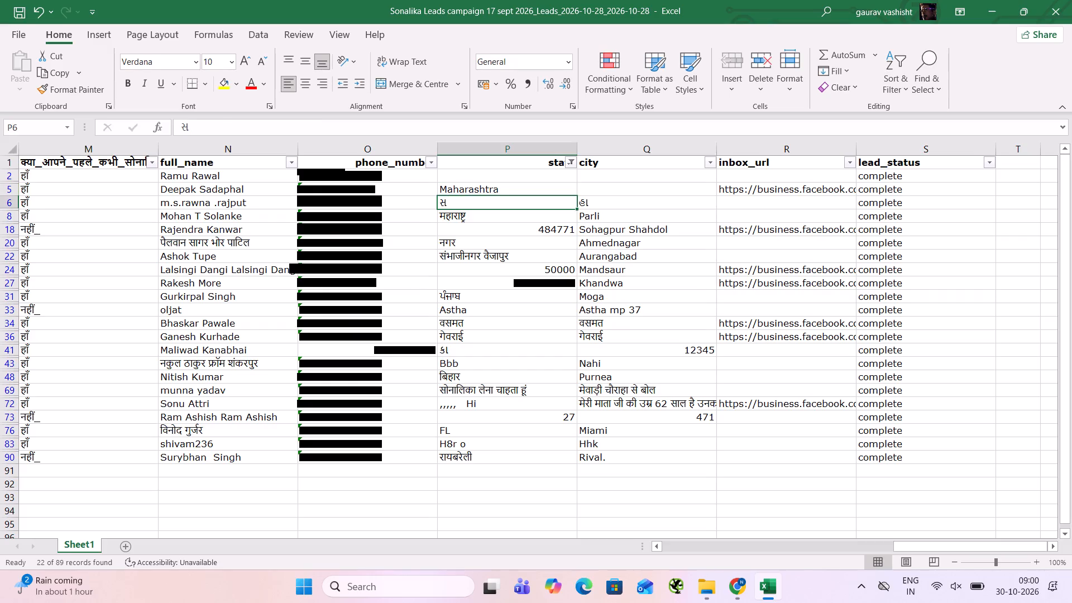
Set the state in row 6 to Gujarat and clear that row's city entry.
{"action": "type", "text": "Guj"}
{"action": "type", "text": "arat"}
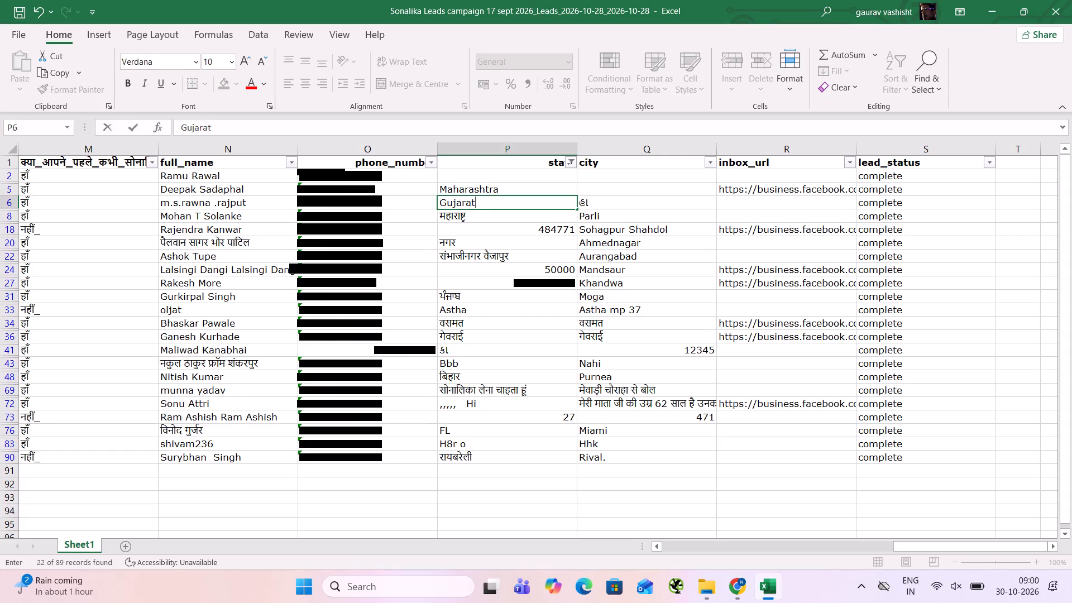
{"action": "key", "text": "Right"}
{"action": "key", "text": "BackSpace"}
Copy Maharashtra from row 5's state cell over the Hindi state entry in row 8.
{"action": "key", "text": "Down"}
{"action": "key", "text": "Left"}
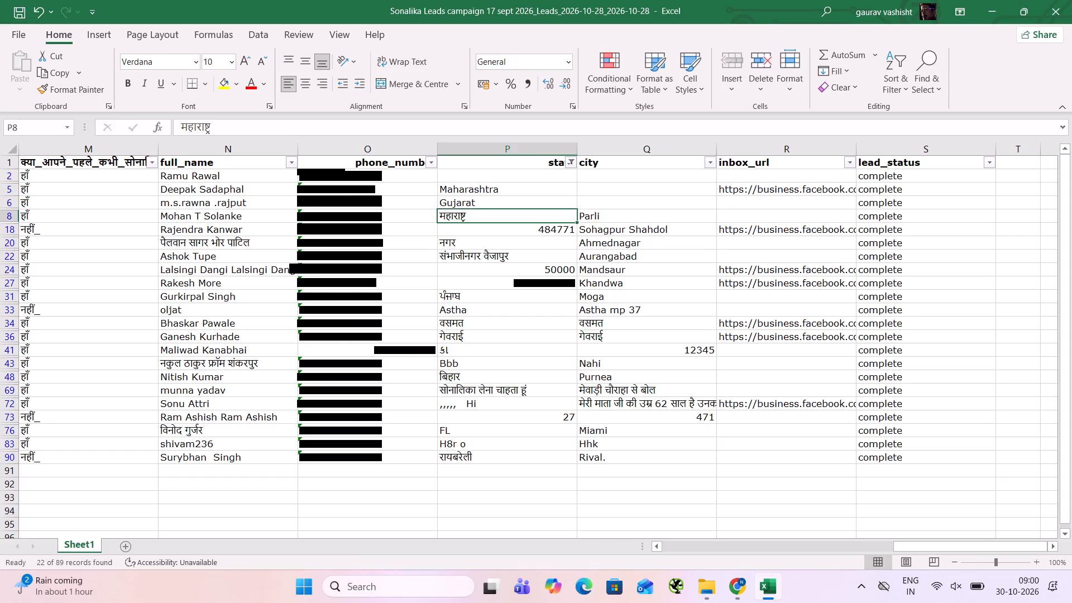
{"action": "key", "text": "Up"}
{"action": "key", "text": "ctrl+c"}
{"action": "key", "text": "Up"}
{"action": "key", "text": "ctrl+c"}
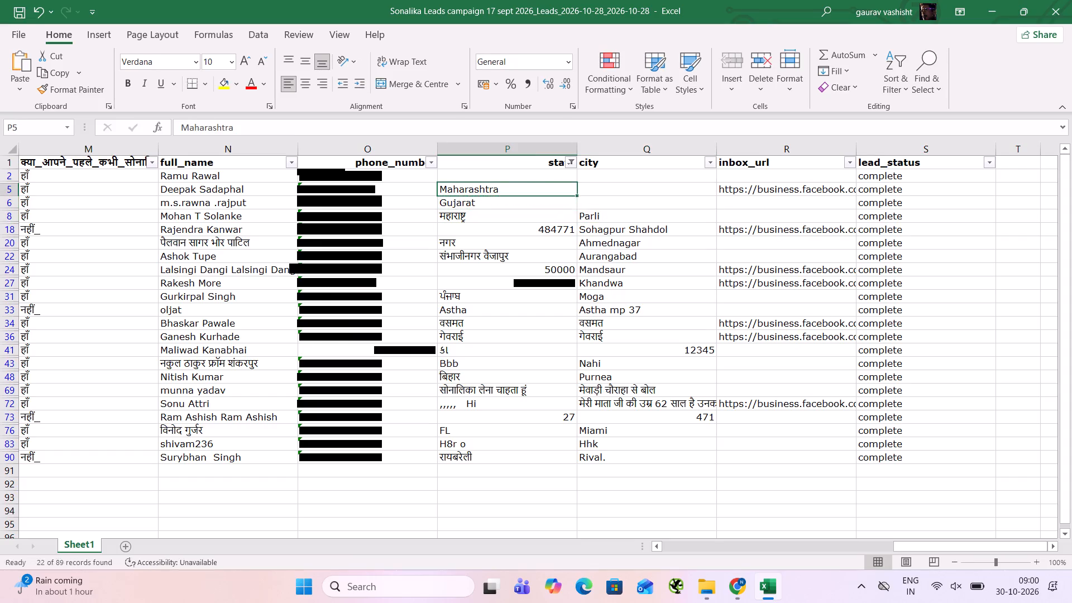
{"action": "key", "text": "Down"}
{"action": "key", "text": "Down"}
{"action": "key", "text": "ctrl+v"}
Replace the numeric state in row 18 with the copied Maharashtra and clear that row's city.
{"action": "key", "text": "Down"}
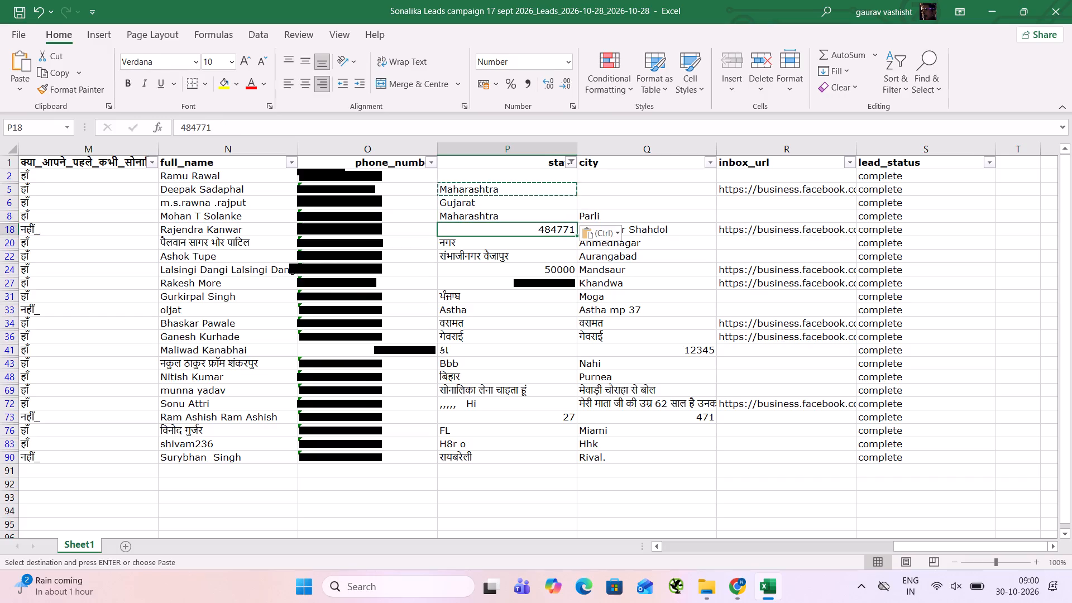
{"action": "key", "text": "ctrl+v"}
{"action": "key", "text": "Right"}
{"action": "key", "text": "BackSpace"}
{"action": "key", "text": "Down"}
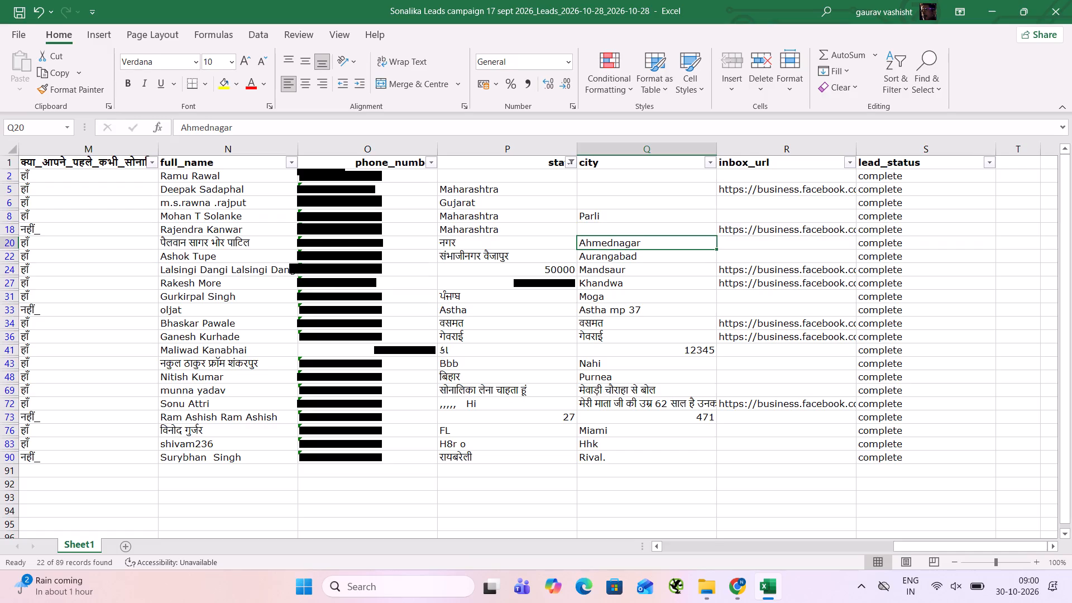
{"action": "key", "text": "Left"}
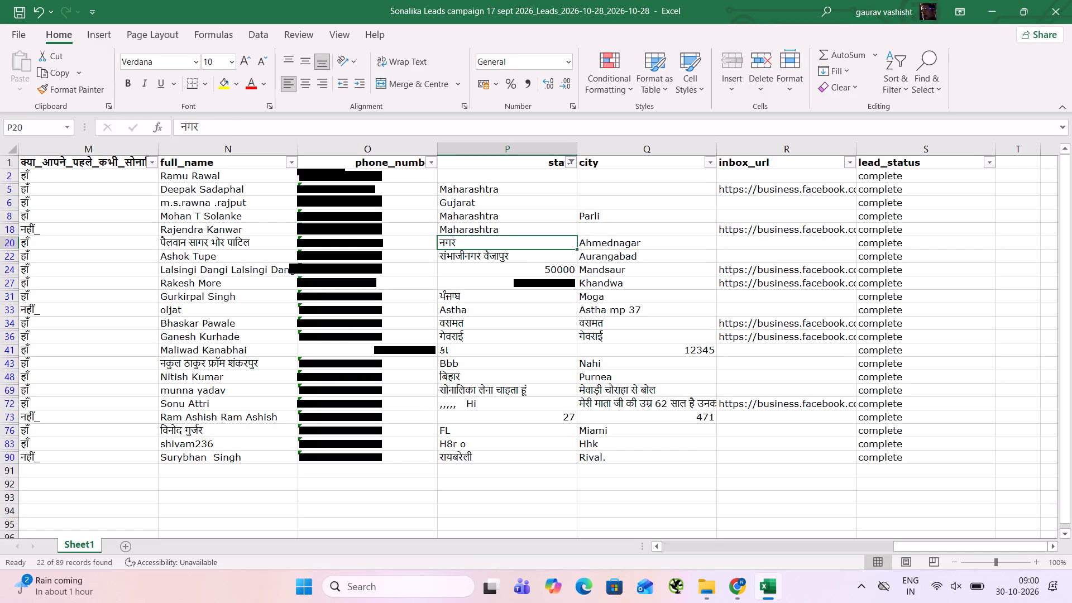
Copy Maharashtra from row 18's state cell over the state entries in rows 22, 24 and 27.
{"action": "key", "text": "Up"}
{"action": "key", "text": "ctrl+c"}
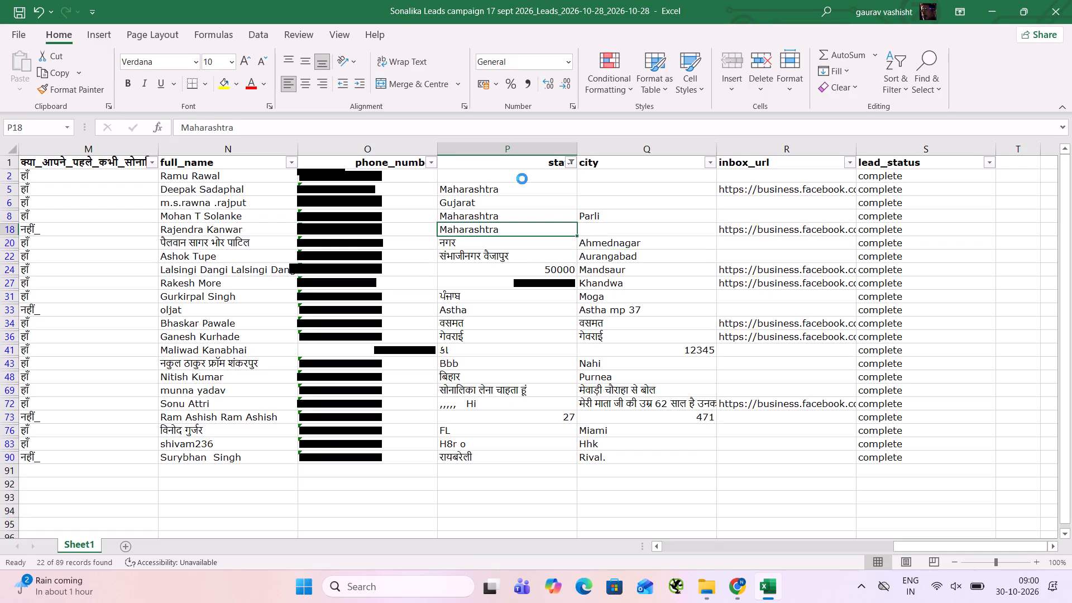
{"action": "key", "text": "Down"}
{"action": "key", "text": "Down"}
{"action": "key", "text": "ctrl+v"}
{"action": "key", "text": "Down"}
{"action": "key", "text": "ctrl+v"}
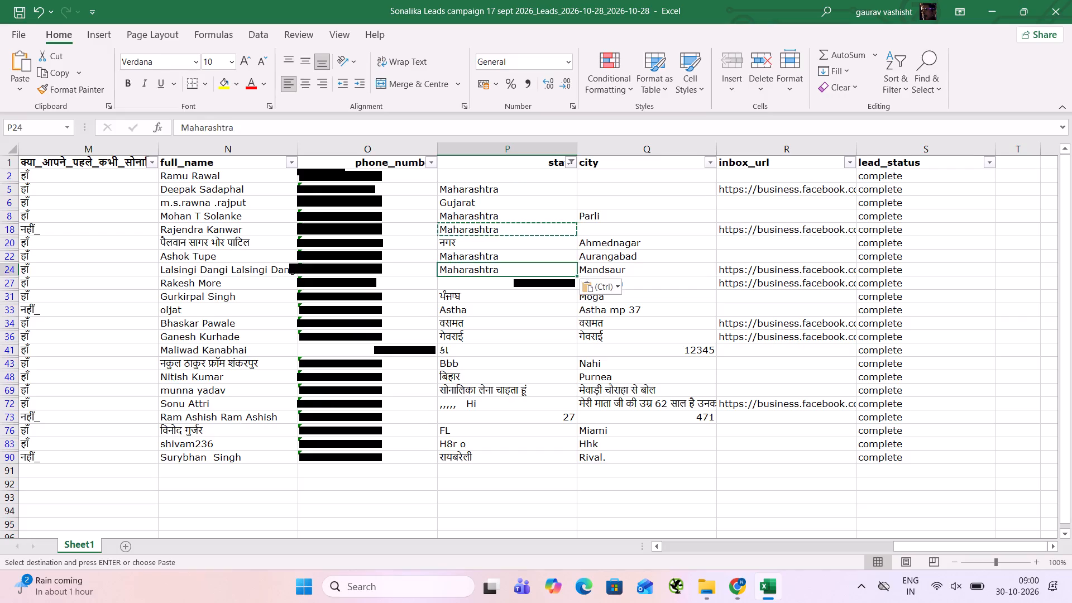
{"action": "key", "text": "Down"}
{"action": "key", "text": "ctrl+v"}
Replace the state entry in row 31 with Punjab.
{"action": "key", "text": "Down"}
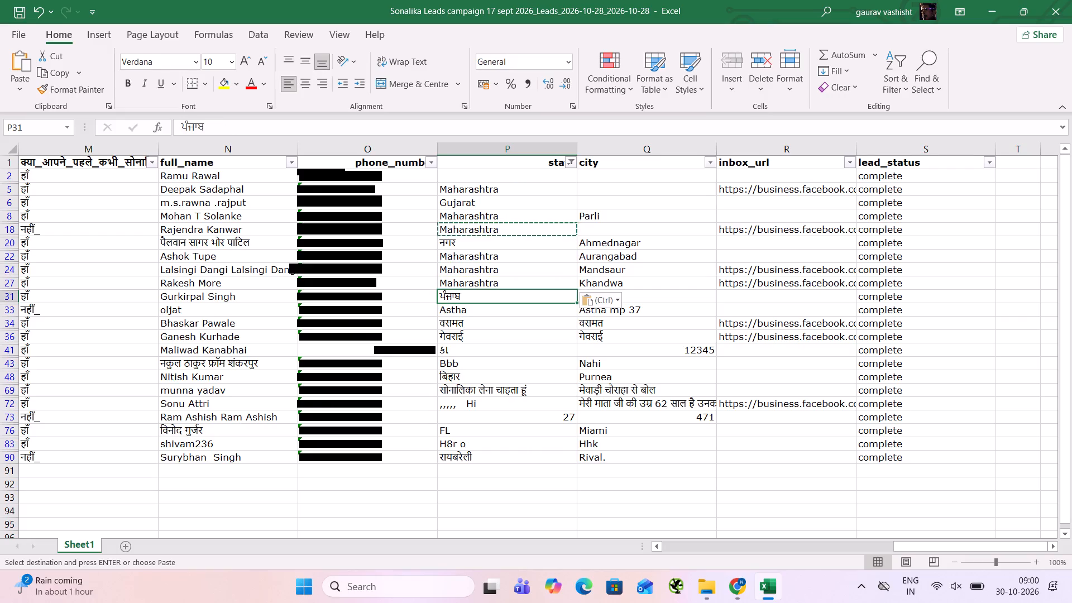
{"action": "key", "text": "shift+p"}
{"action": "key", "text": "u"}
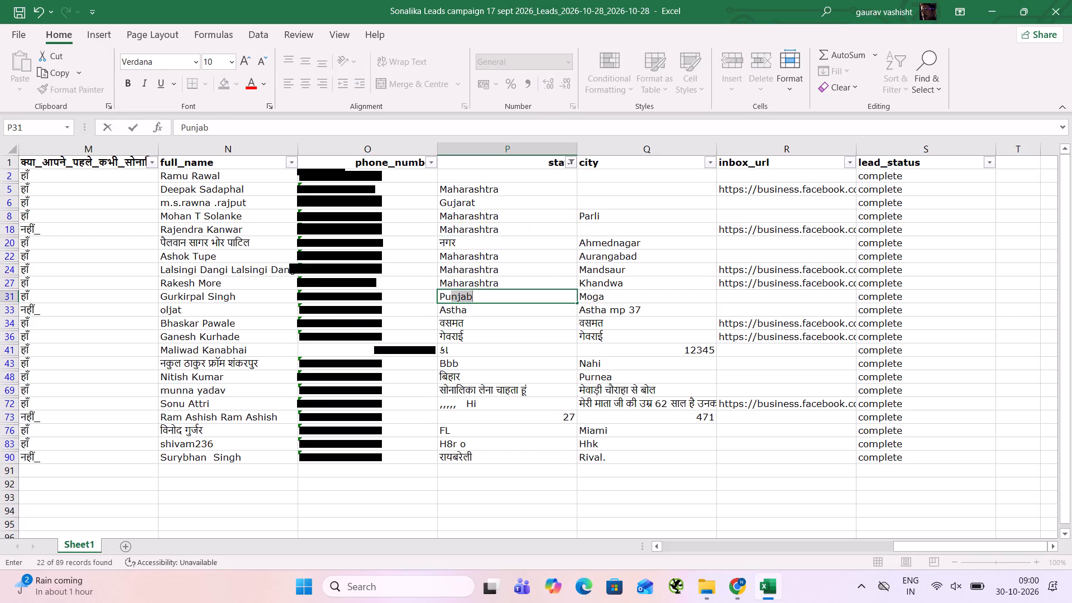
{"action": "type", "text": "njab"}
Clear both the state and city entries in rows 33, 34 and 36.
{"action": "key", "text": "Down"}
{"action": "key", "text": "BackSpace"}
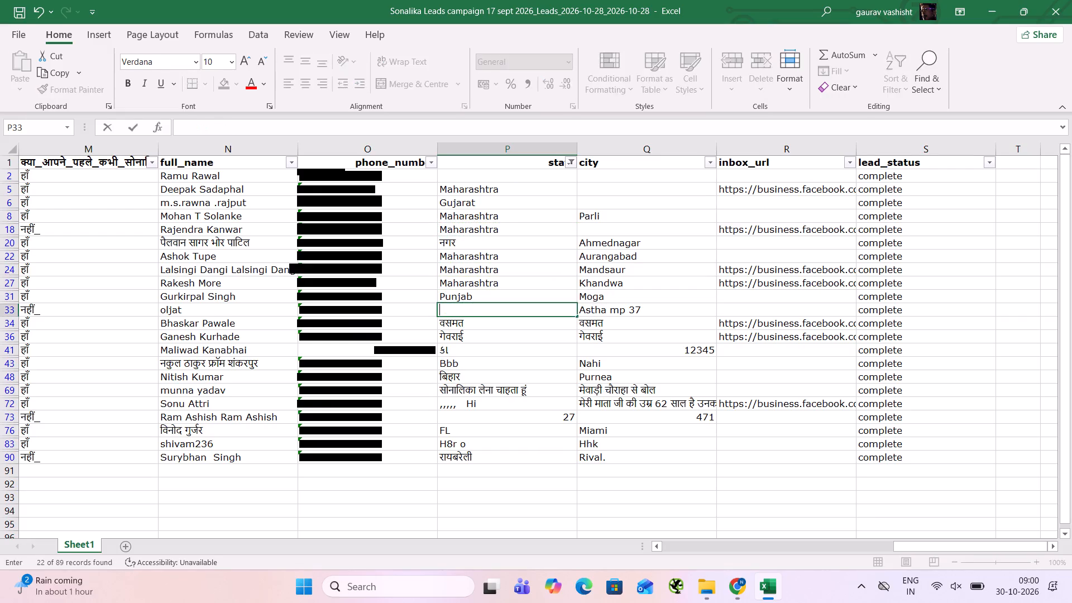
{"action": "key", "text": "Right"}
{"action": "key", "text": "BackSpace"}
{"action": "key", "text": "Down"}
{"action": "key", "text": "BackSpace"}
{"action": "key", "text": "Left"}
{"action": "key", "text": "BackSpace"}
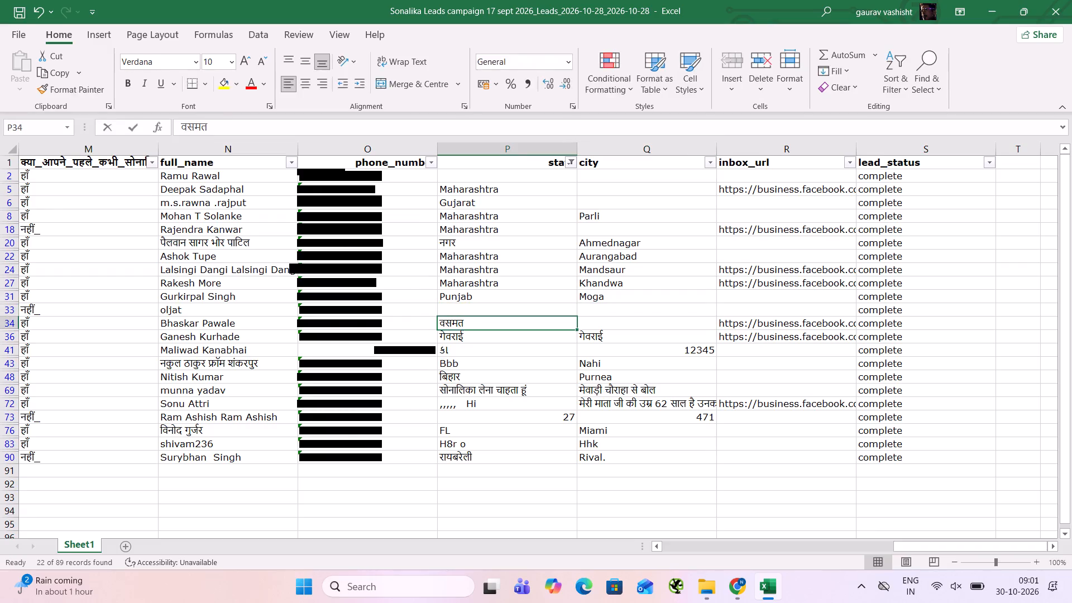
{"action": "key", "text": "Down"}
{"action": "key", "text": "BackSpace"}
{"action": "key", "text": "Right"}
{"action": "key", "text": "BackSpace"}
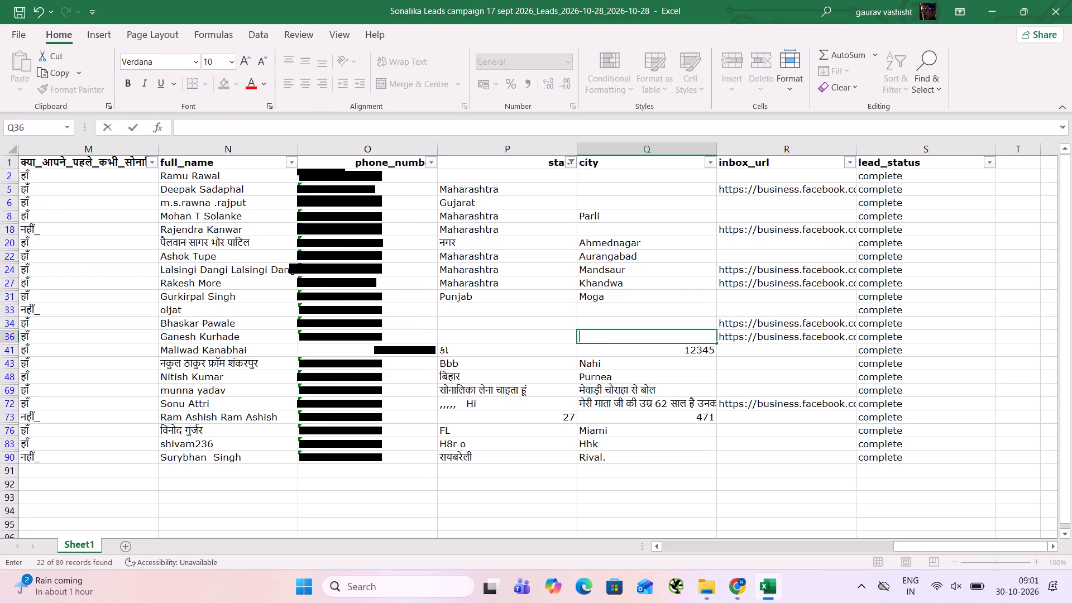
Clear the numeric city in row 41 and set that row's state to Gujarat.
{"action": "key", "text": "Down"}
{"action": "key", "text": "BackSpace"}
{"action": "key", "text": "Left"}
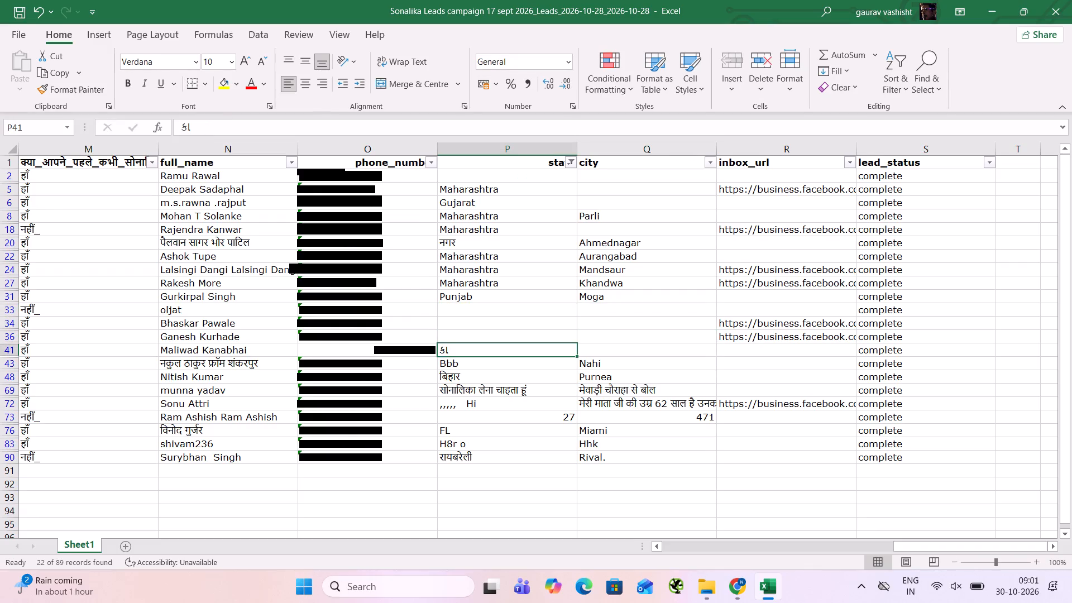
{"action": "type", "text": "Gujarat"}
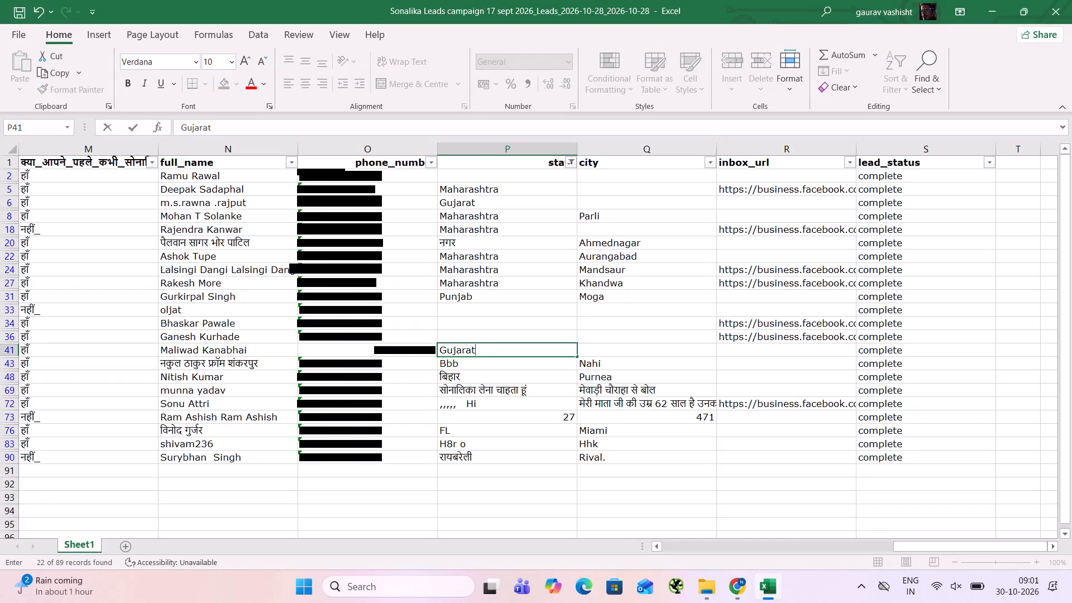
Copy Maharashtra from row 18's state cell over the Hindi state entry in row 20.
{"action": "key", "text": "Up"}
{"action": "key", "text": "Up"}
{"action": "key", "text": "Up"}
{"action": "key", "text": "Up"}
{"action": "key", "text": "Up"}
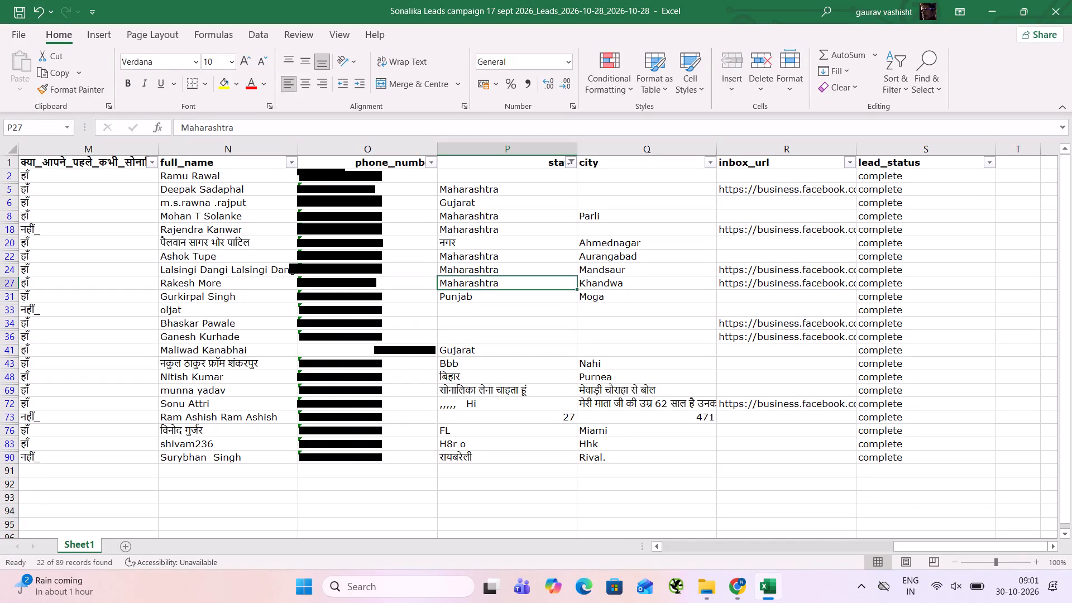
{"action": "key", "text": "Up"}
{"action": "key", "text": "Up"}
{"action": "key", "text": "Up"}
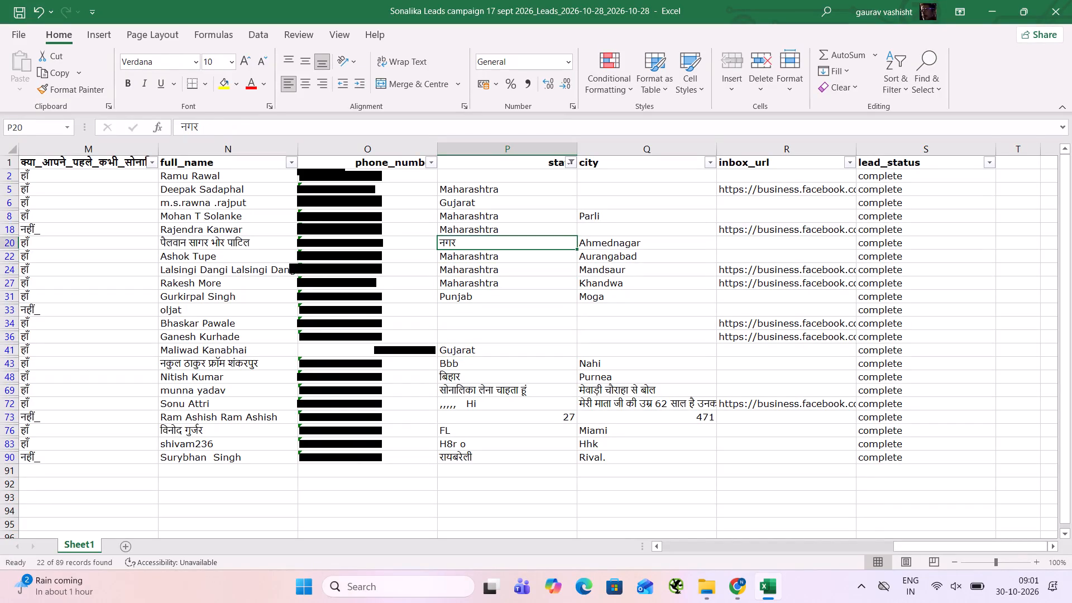
{"action": "key", "text": "Up"}
{"action": "key", "text": "ctrl+c"}
{"action": "key", "text": "Down"}
{"action": "key", "text": "ctrl+v"}
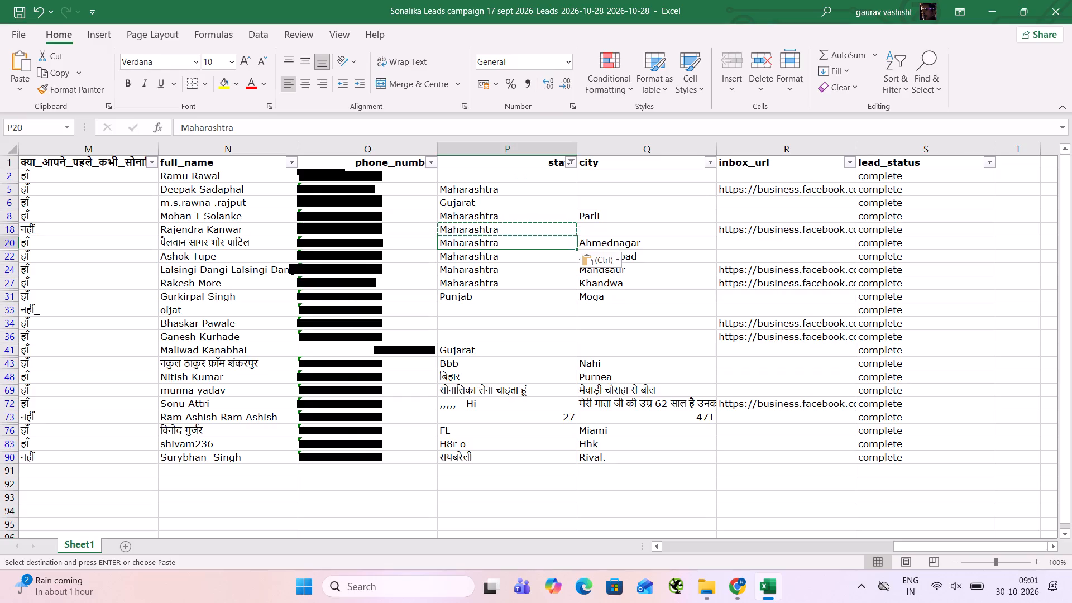
Clear the invalid state entry Bbb and the city entry in row 43.
{"action": "key", "text": "Down"}
{"action": "key", "text": "Down"}
{"action": "key", "text": "Down"}
{"action": "key", "text": "Down"}
{"action": "key", "text": "Down"}
{"action": "key", "text": "Down"}
{"action": "key", "text": "Down"}
{"action": "key", "text": "Down"}
{"action": "key", "text": "Down"}
{"action": "key", "text": "BackSpace"}
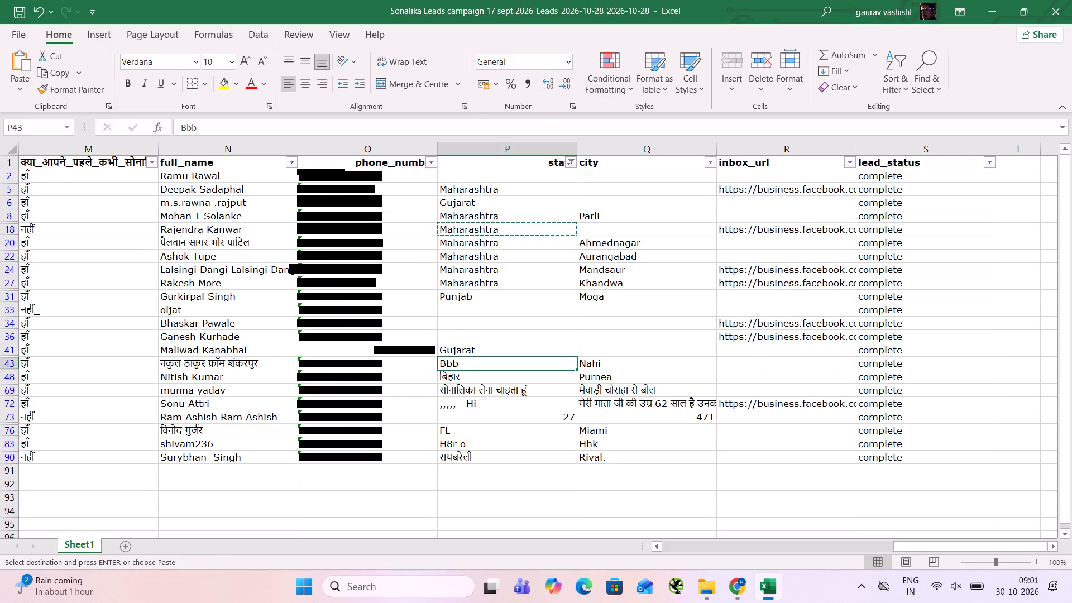
{"action": "key", "text": "Right"}
{"action": "key", "text": "BackSpace"}
Replace the Hindi state entry in row 48 with Bihar.
{"action": "key", "text": "Down"}
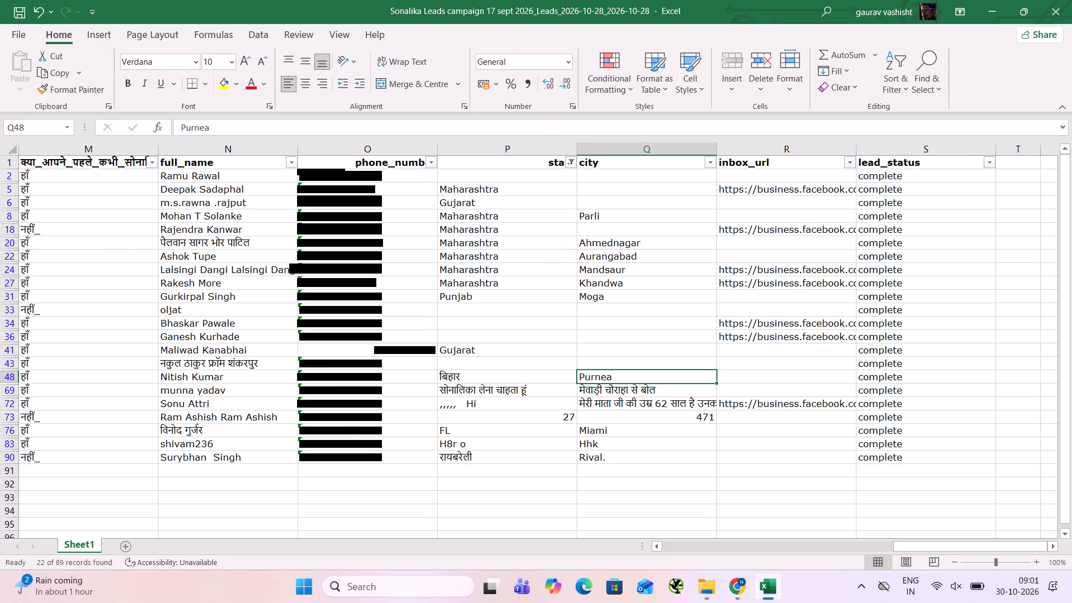
{"action": "key", "text": "Left"}
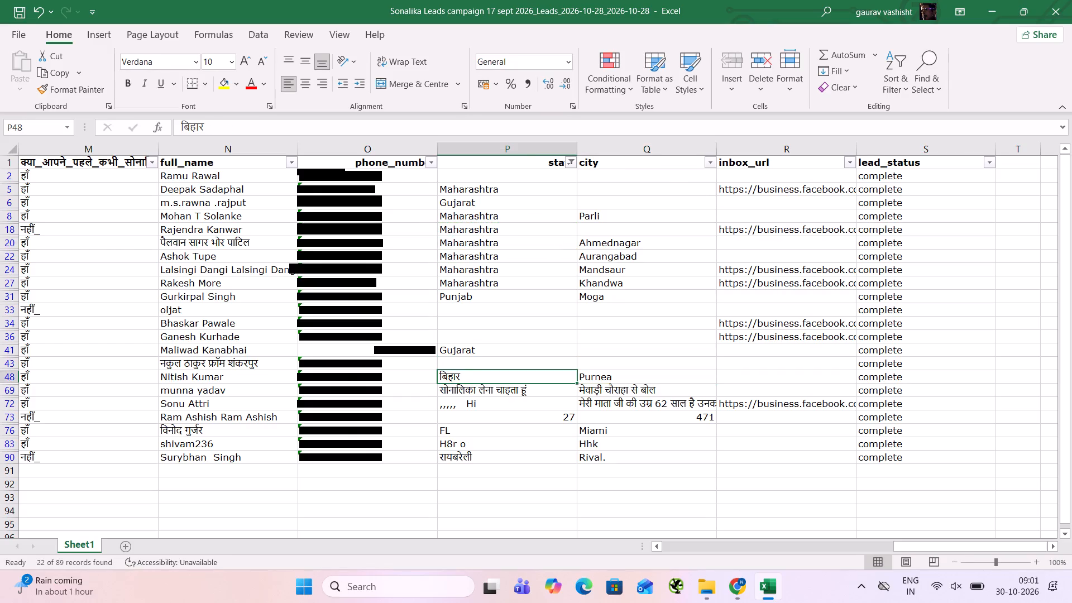
{"action": "key", "text": "shift+b"}
{"action": "type", "text": "ihar"}
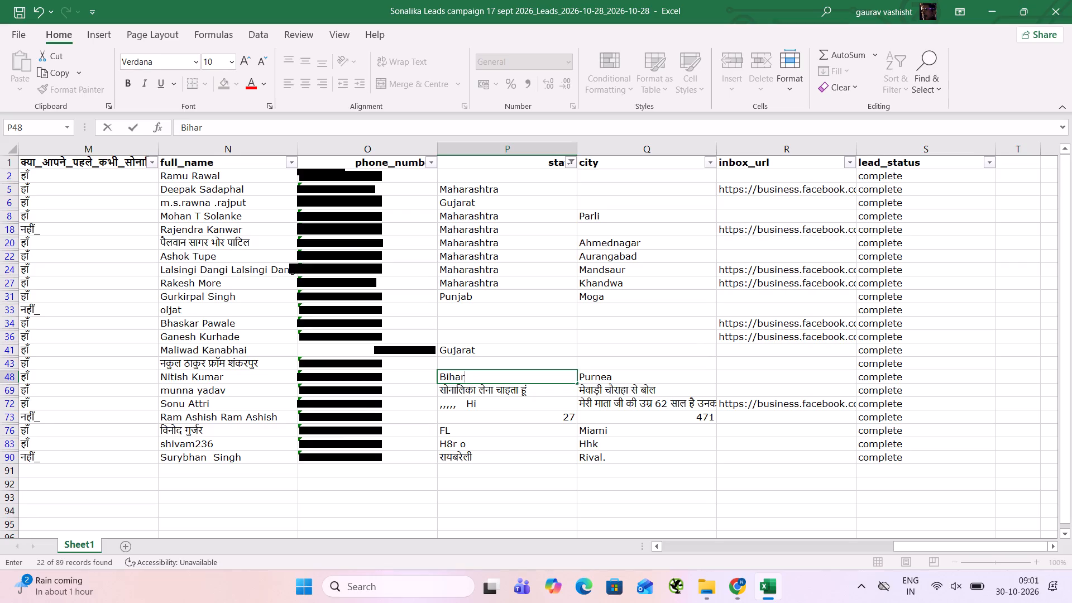
Clear the state and city entries containing irrelevant text in rows 69 and 72.
{"action": "key", "text": "Down"}
{"action": "key", "text": "BackSpace"}
{"action": "key", "text": "Right"}
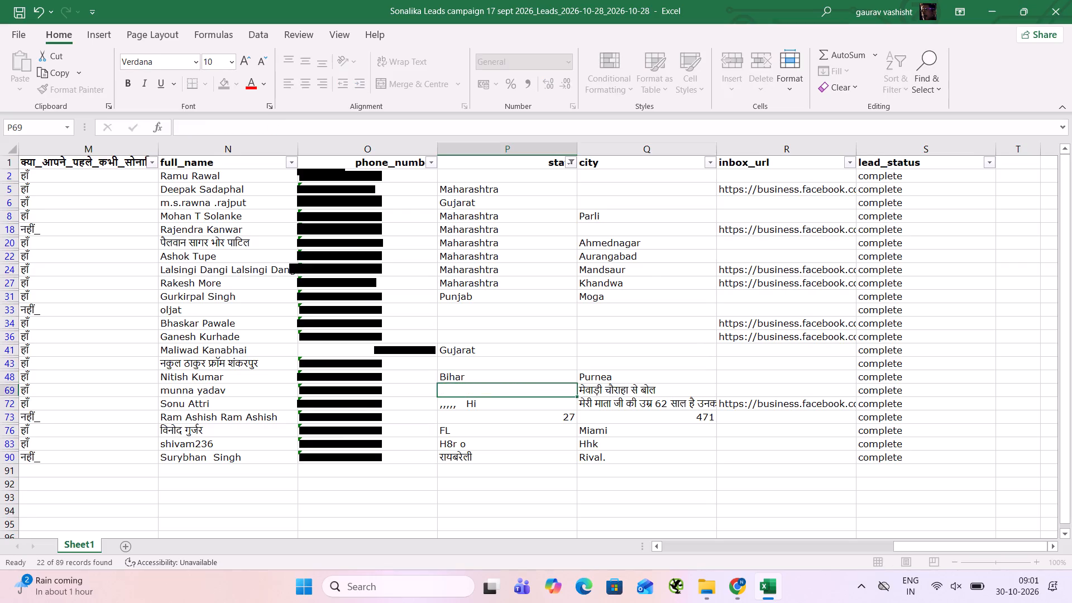
{"action": "key", "text": "BackSpace"}
{"action": "key", "text": "Down"}
{"action": "key", "text": "BackSpace"}
{"action": "key", "text": "Left"}
{"action": "key", "text": "BackSpace"}
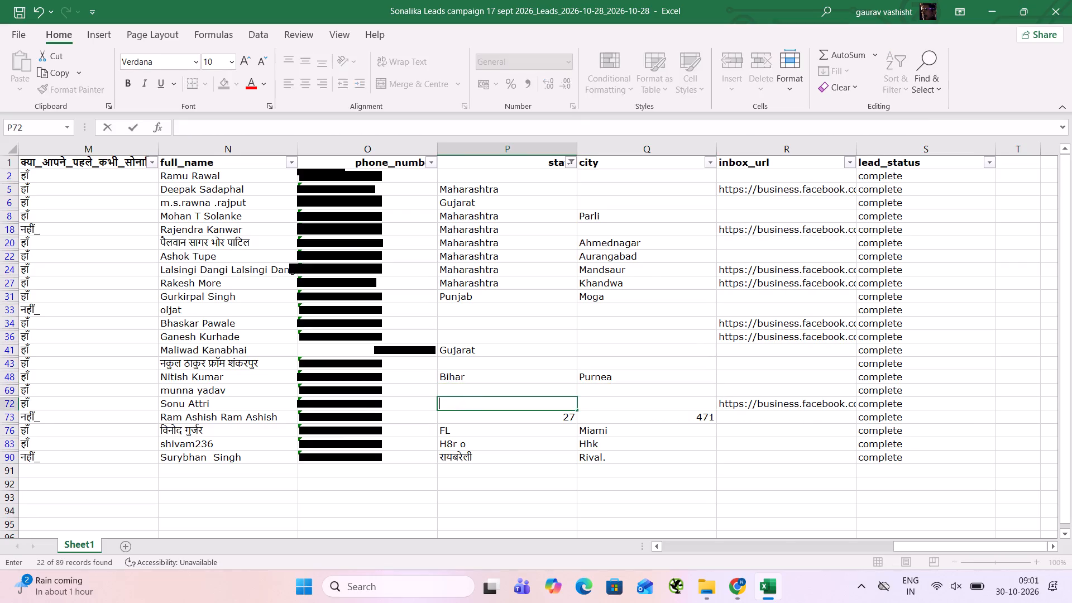
Clear the numeric state and city in row 73 and the FL and Miami entries in row 76.
{"action": "key", "text": "Down"}
{"action": "key", "text": "BackSpace"}
{"action": "key", "text": "Right"}
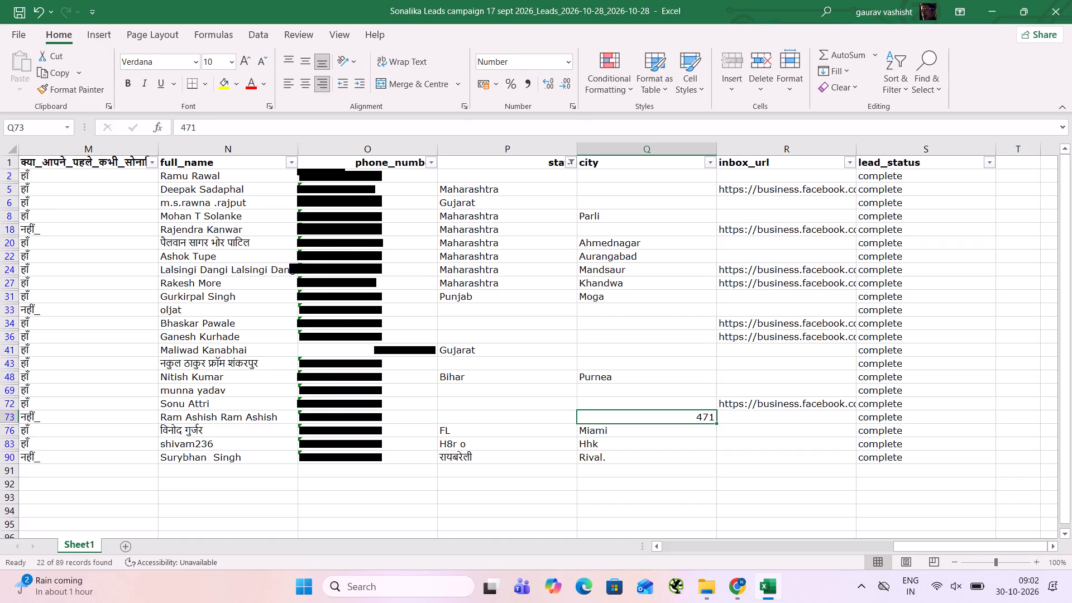
{"action": "key", "text": "BackSpace"}
{"action": "key", "text": "Down"}
{"action": "key", "text": "Left"}
{"action": "key", "text": "BackSpace"}
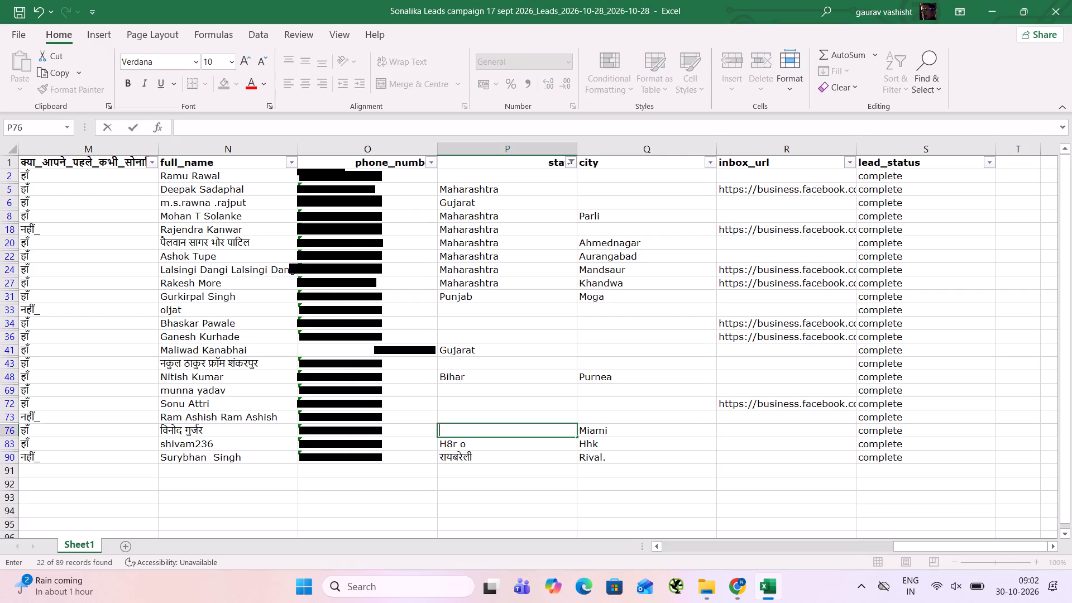
{"action": "key", "text": "Right"}
{"action": "key", "text": "BackSpace"}
Clear the city in row 83 and set that row's state to Haryana.
{"action": "key", "text": "Down"}
{"action": "key", "text": "BackSpace"}
{"action": "key", "text": "Left"}
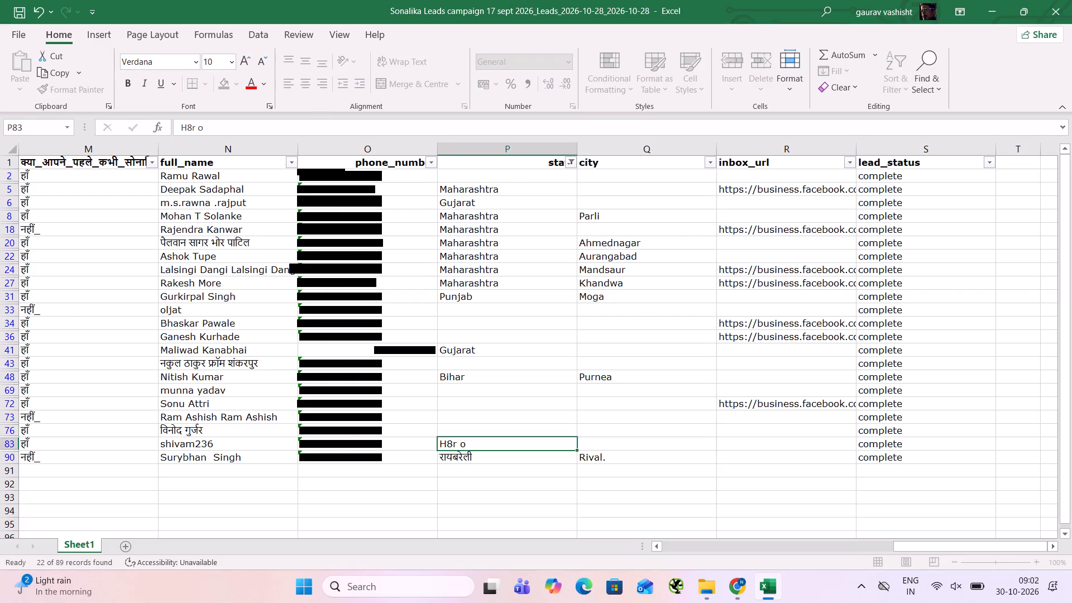
{"action": "type", "text": "Har"}
{"action": "type", "text": "yana"}
Replace the Hindi state entry in row 90 with Uttar Pradesh.
{"action": "key", "text": "Down"}
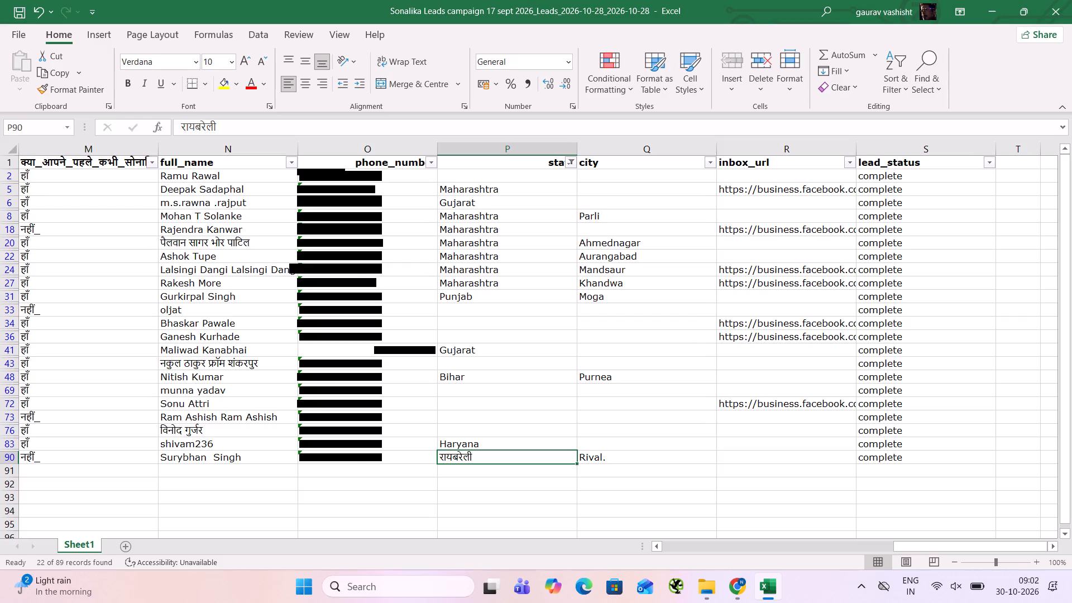
{"action": "key", "text": "shift+y"}
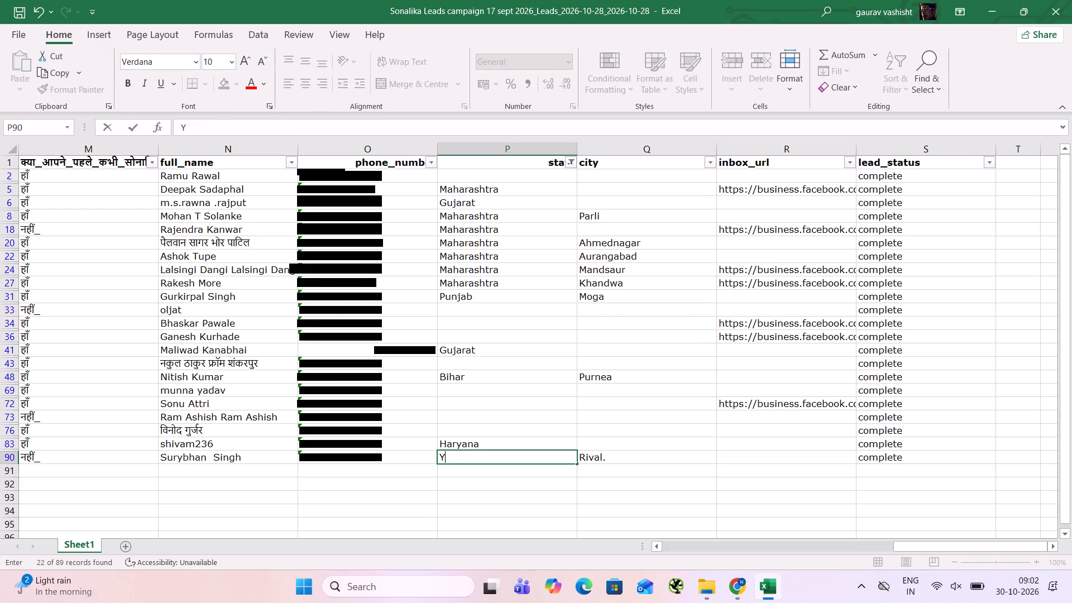
{"action": "key", "text": "BackSpace"}
{"action": "type", "text": "Uttar"}
{"action": "key", "text": "space"}
{"action": "key", "text": "Return"}
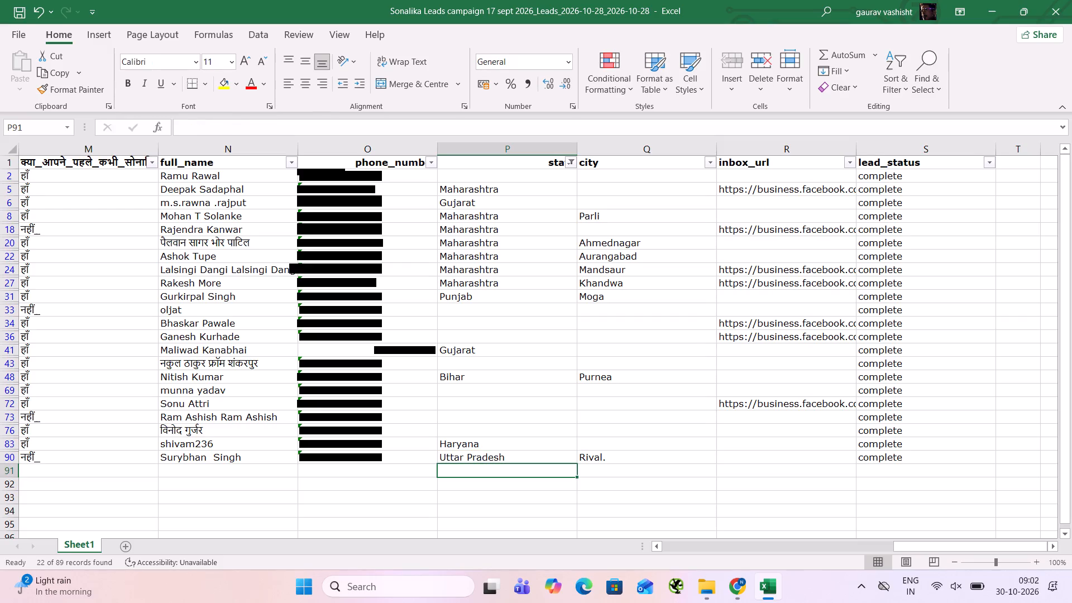
In the state column filter, select AP, Banda, bhar, duhiya Gwalior Madhya Pradesh, Guna, haryanvi, hr and India.
{"action": "left_click", "coordinate": [397, 336]}
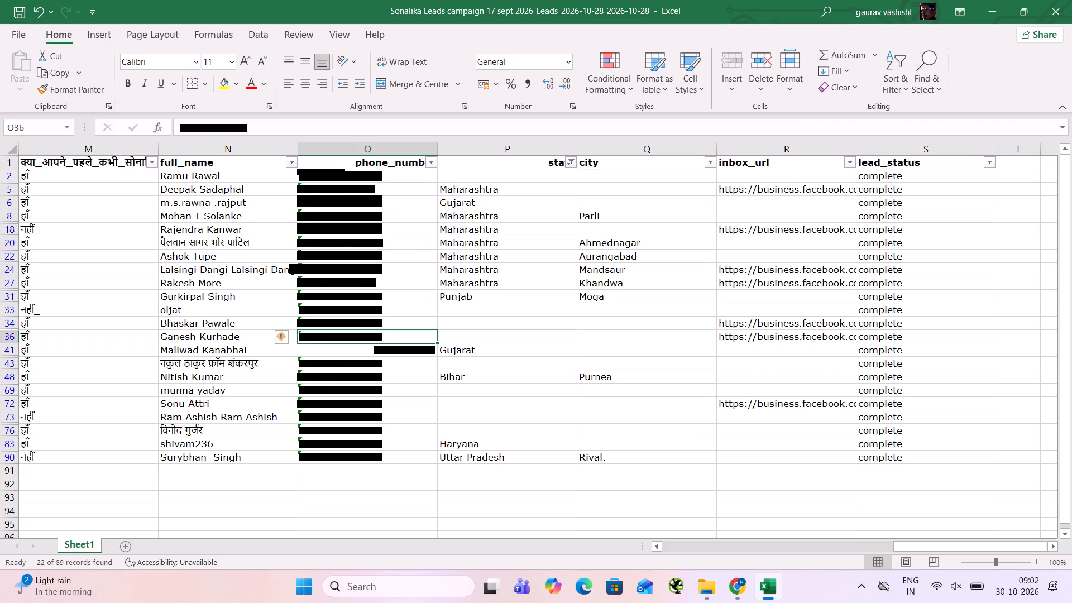
{"action": "left_click", "coordinate": [567, 164]}
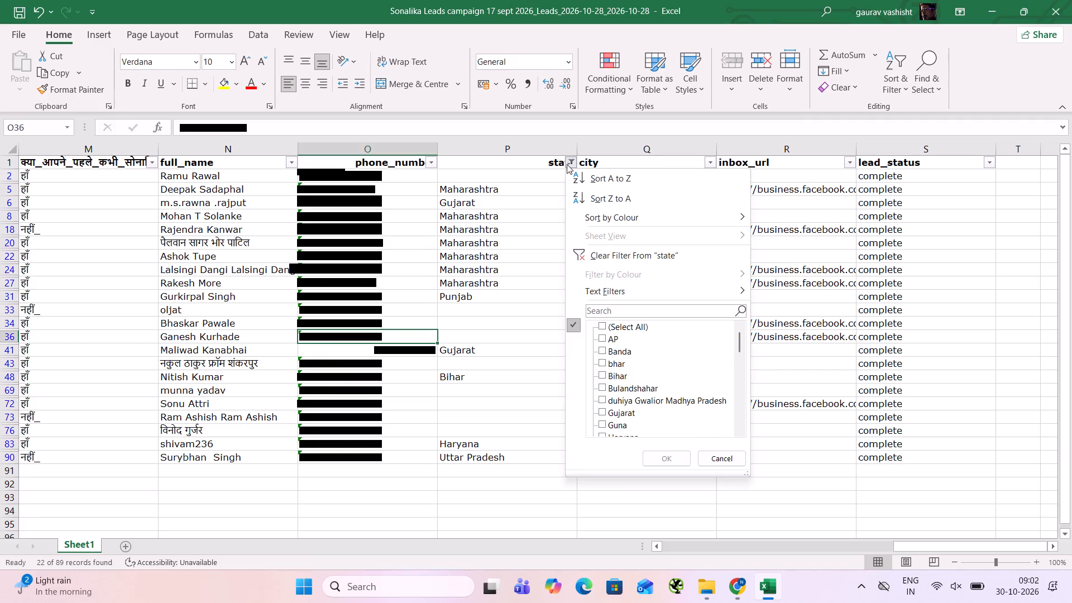
{"action": "left_click", "coordinate": [614, 341]}
{"action": "left_click", "coordinate": [615, 359]}
{"action": "left_click", "coordinate": [612, 354]}
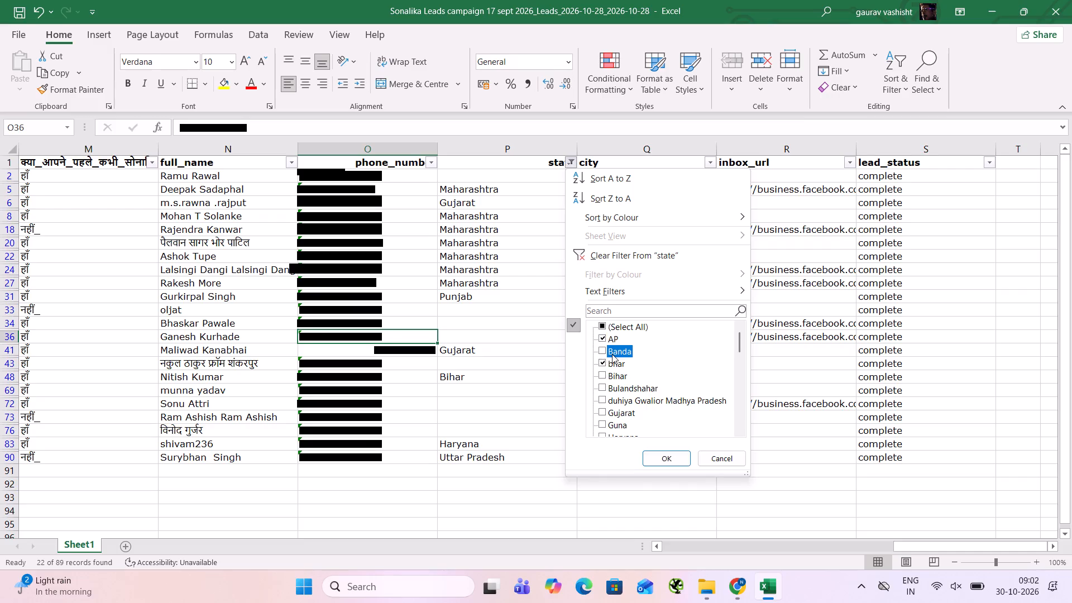
{"action": "left_click", "coordinate": [630, 401]}
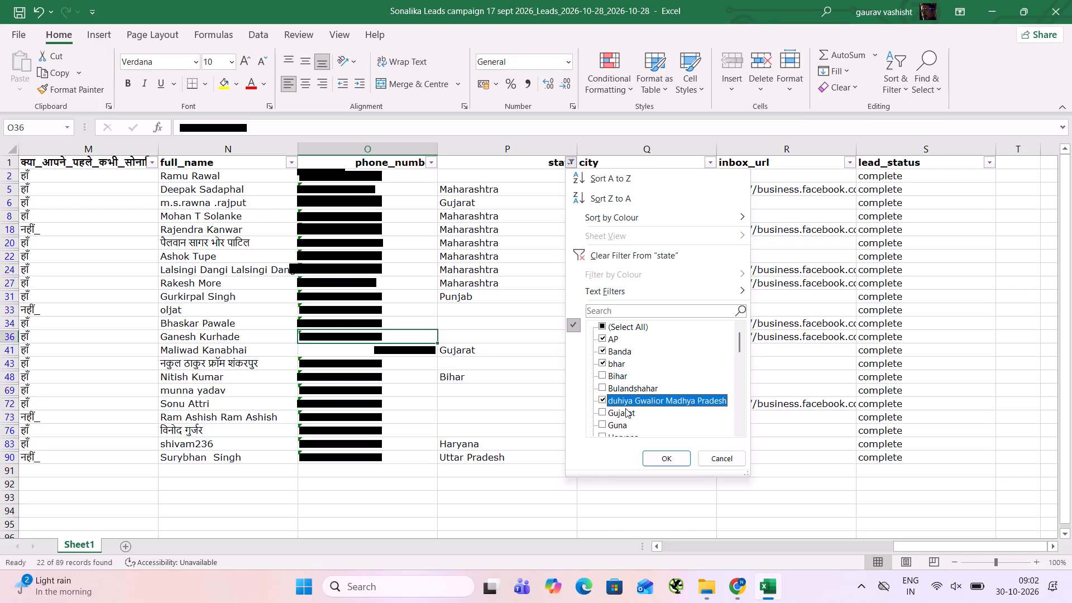
{"action": "left_click", "coordinate": [619, 430]}
{"action": "double_click", "coordinate": [740, 431]}
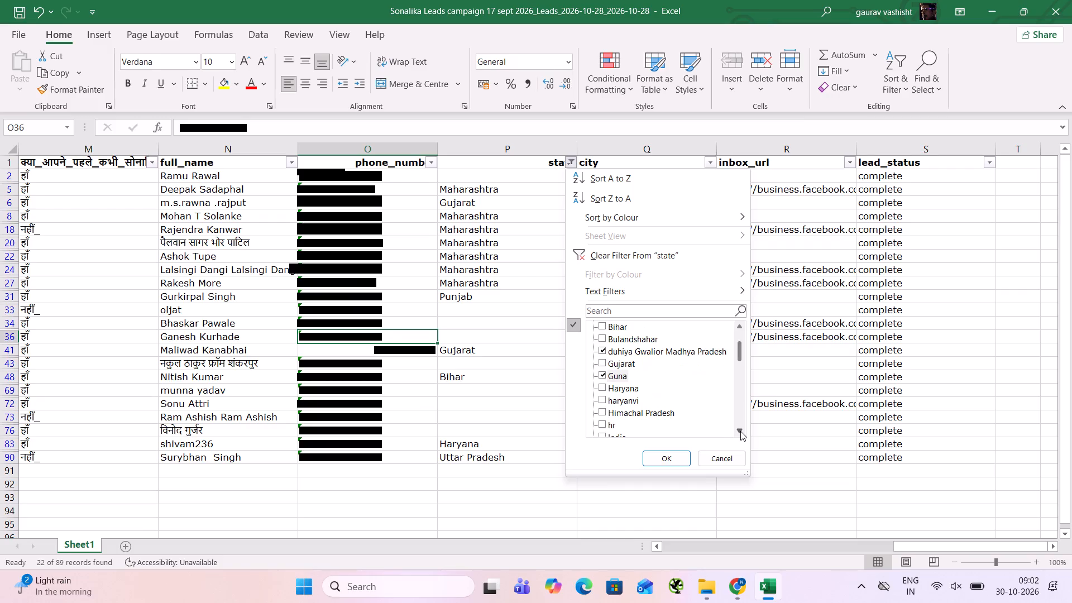
{"action": "left_click", "coordinate": [740, 431]}
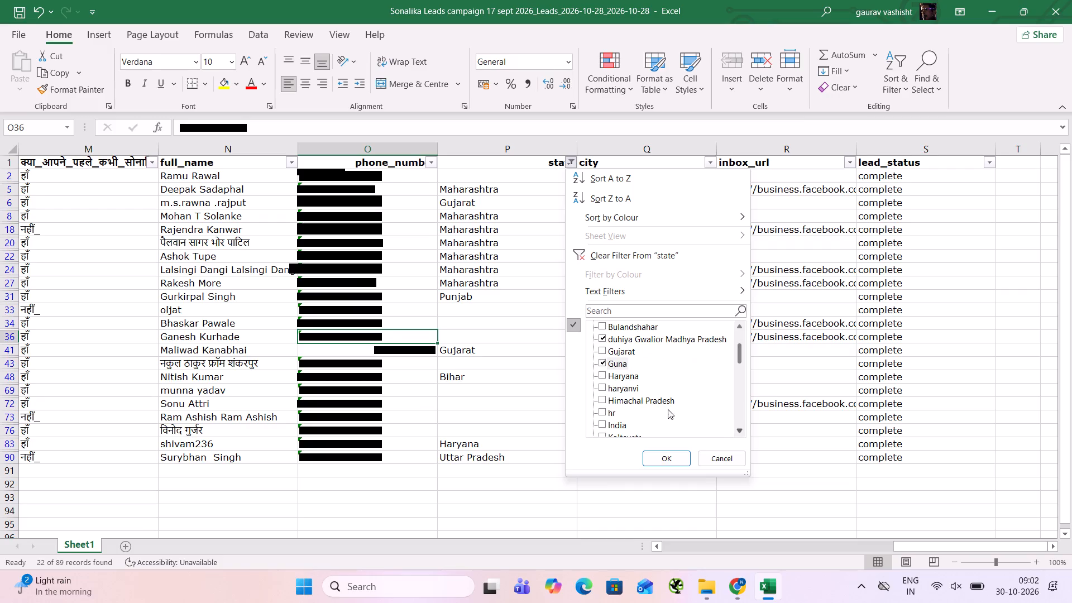
{"action": "left_click", "coordinate": [623, 391]}
{"action": "left_click", "coordinate": [609, 420]}
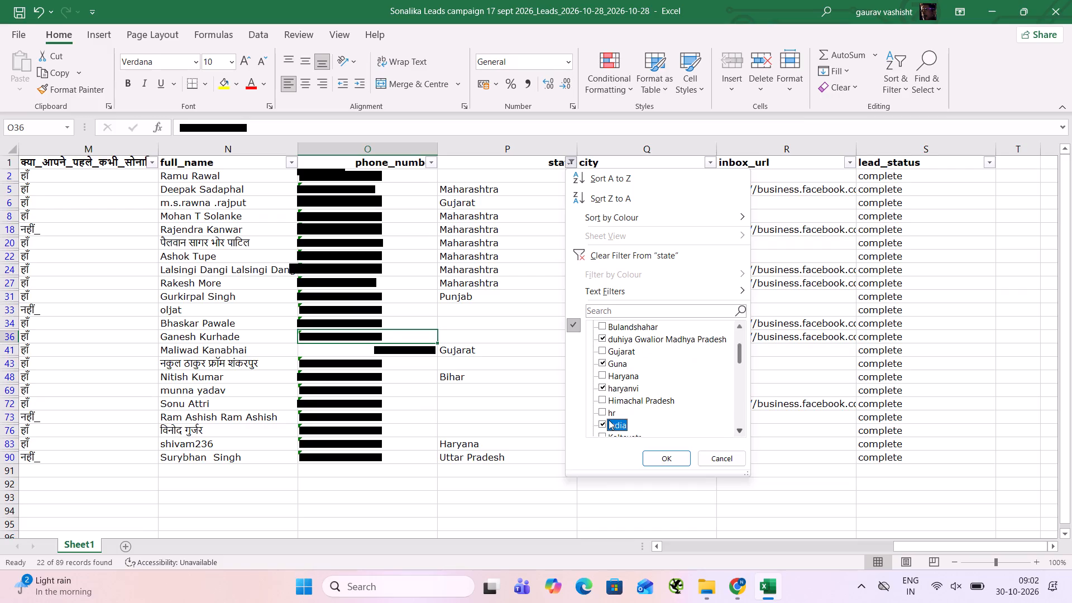
{"action": "left_click", "coordinate": [609, 418]}
{"action": "left_click", "coordinate": [616, 440]}
Add Kaltevetr, khairagarh and khtima uk to the state filter selection and apply the filter.
{"action": "left_click", "coordinate": [740, 437]}
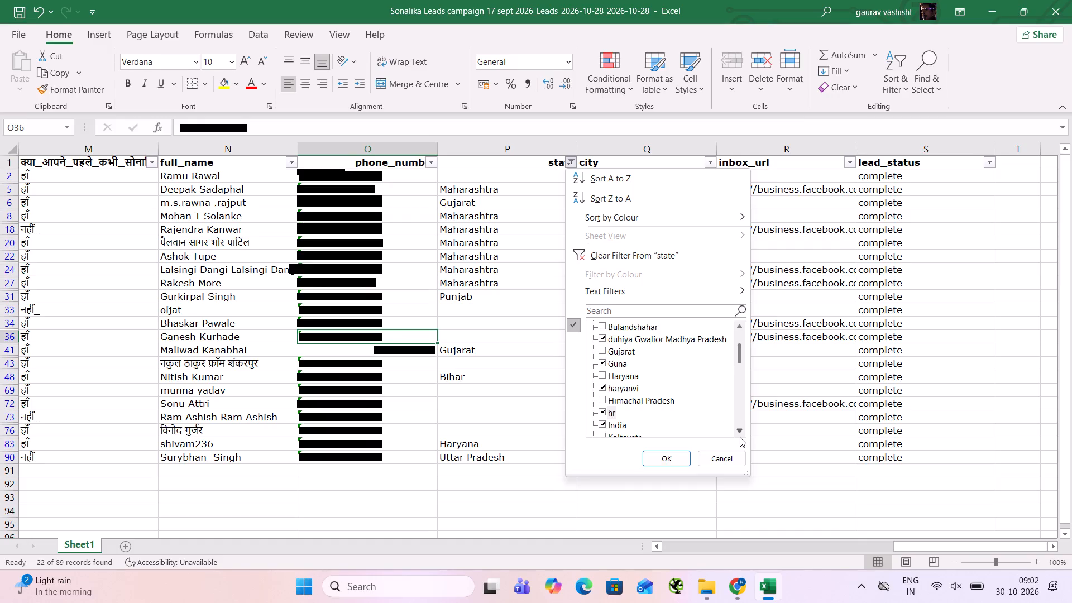
{"action": "left_click", "coordinate": [740, 433]}
{"action": "triple_click", "coordinate": [740, 433]}
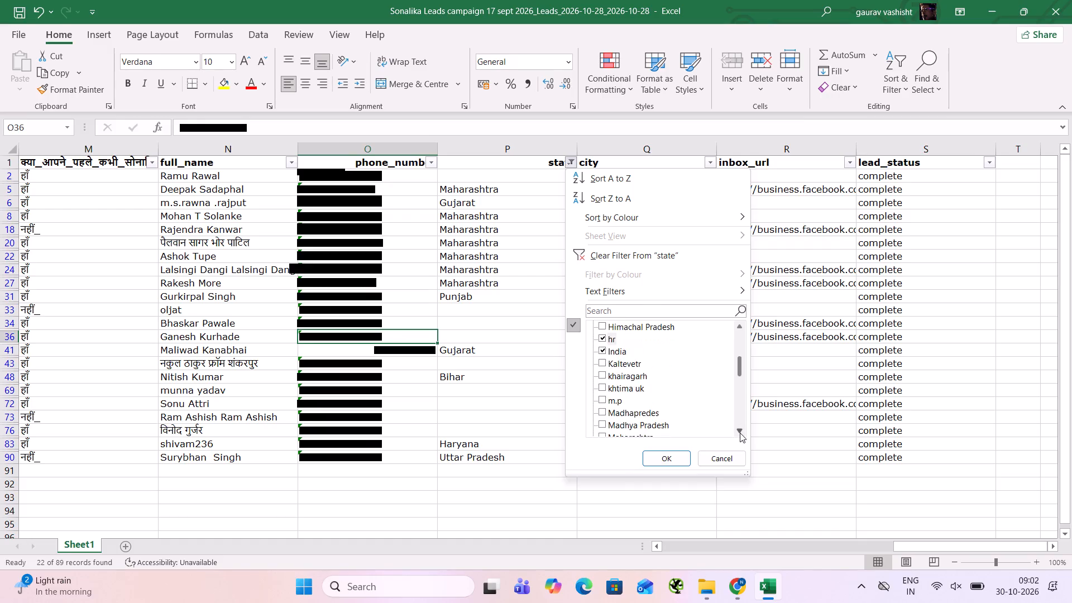
{"action": "left_click", "coordinate": [740, 433]}
{"action": "left_click", "coordinate": [740, 433]}
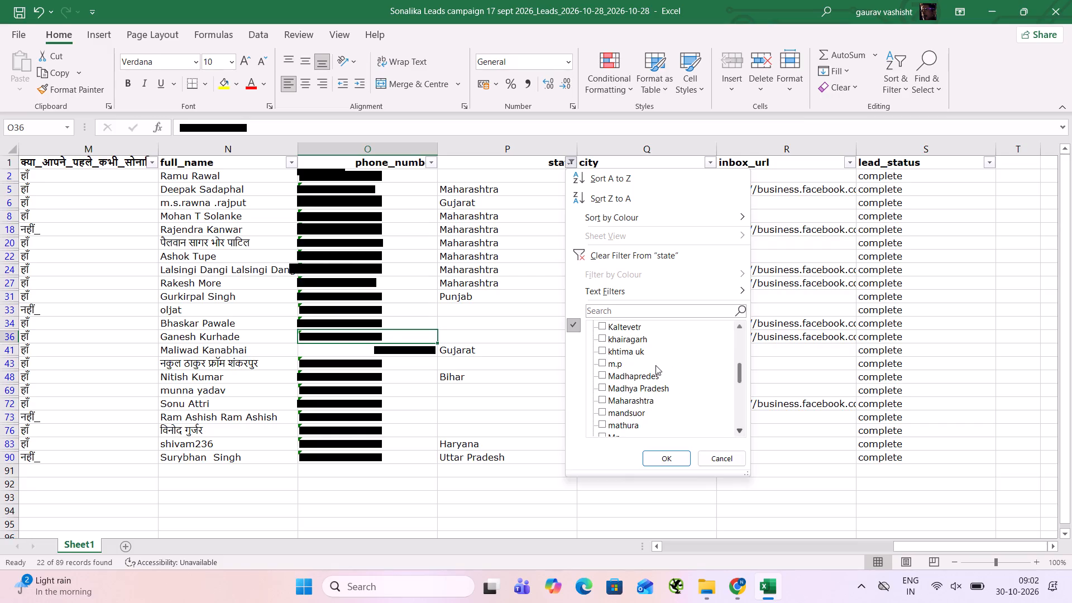
{"action": "left_click", "coordinate": [616, 327]}
{"action": "left_click", "coordinate": [615, 340]}
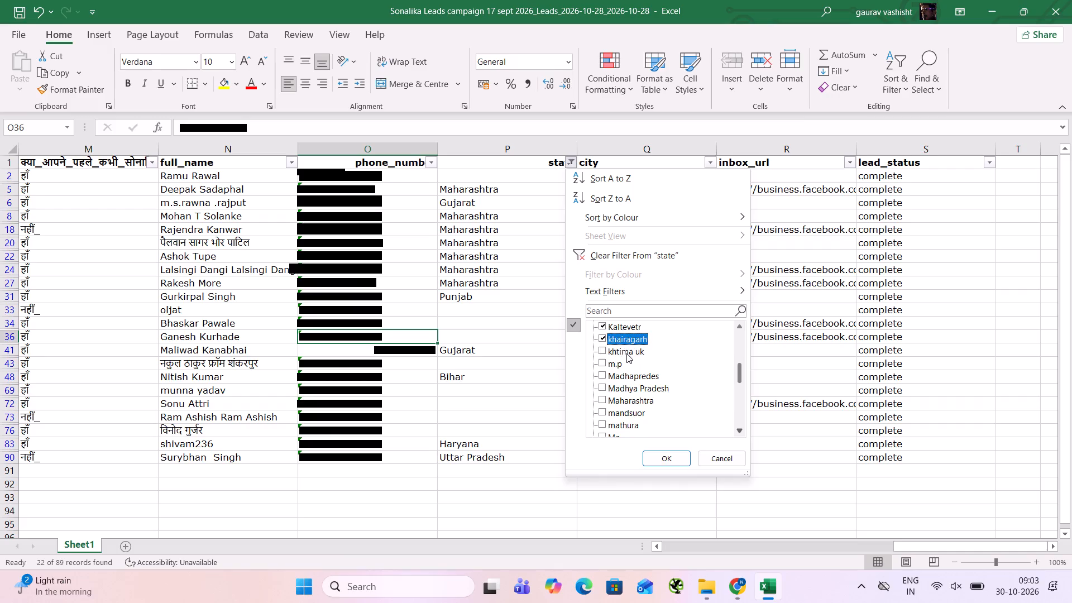
{"action": "left_click", "coordinate": [628, 354]}
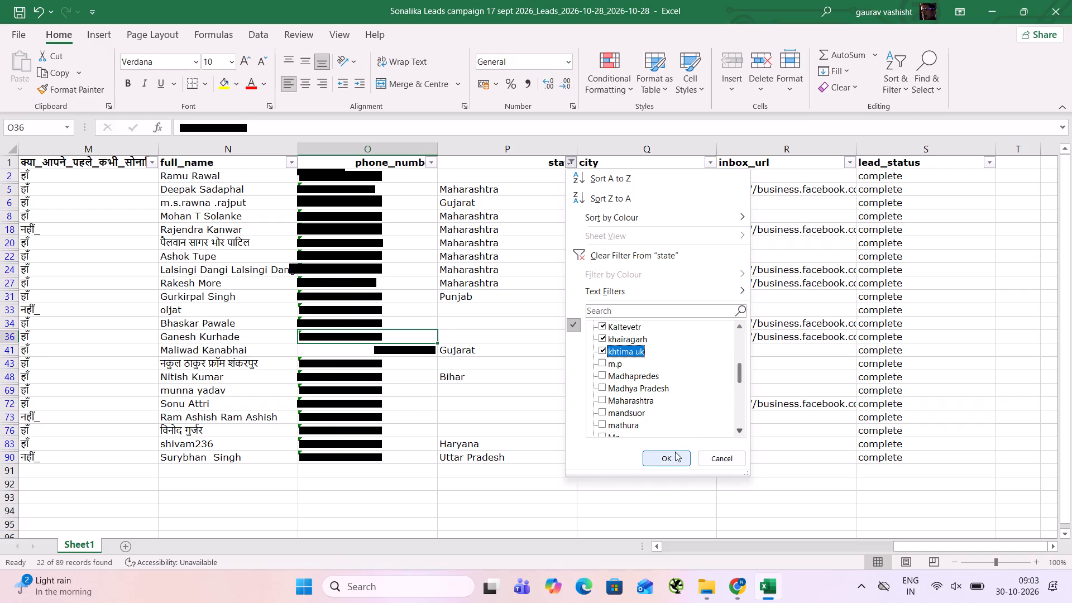
{"action": "left_click", "coordinate": [666, 456]}
Set the states in rows 4, 11 and 14 to Punjab, Bihar and Haryana respectively.
{"action": "left_click", "coordinate": [500, 183]}
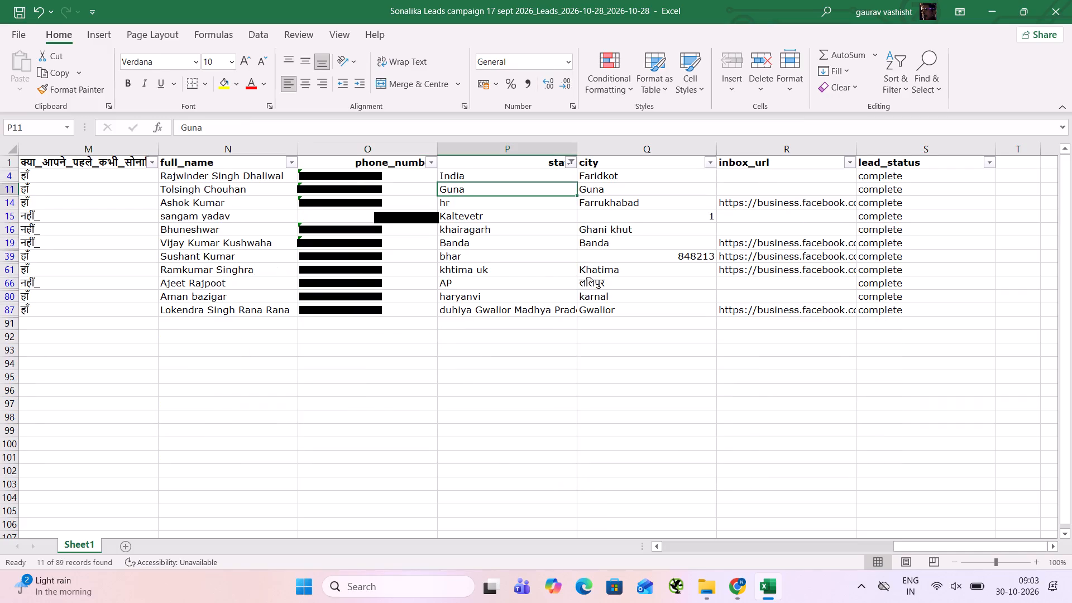
{"action": "key", "text": "Up"}
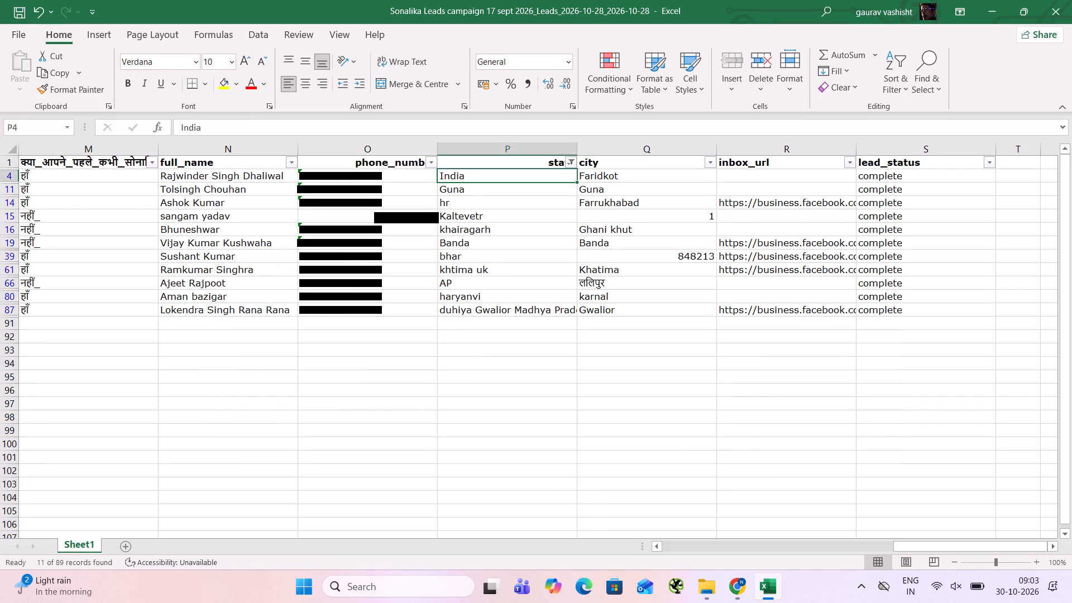
{"action": "type", "text": "Punjab"}
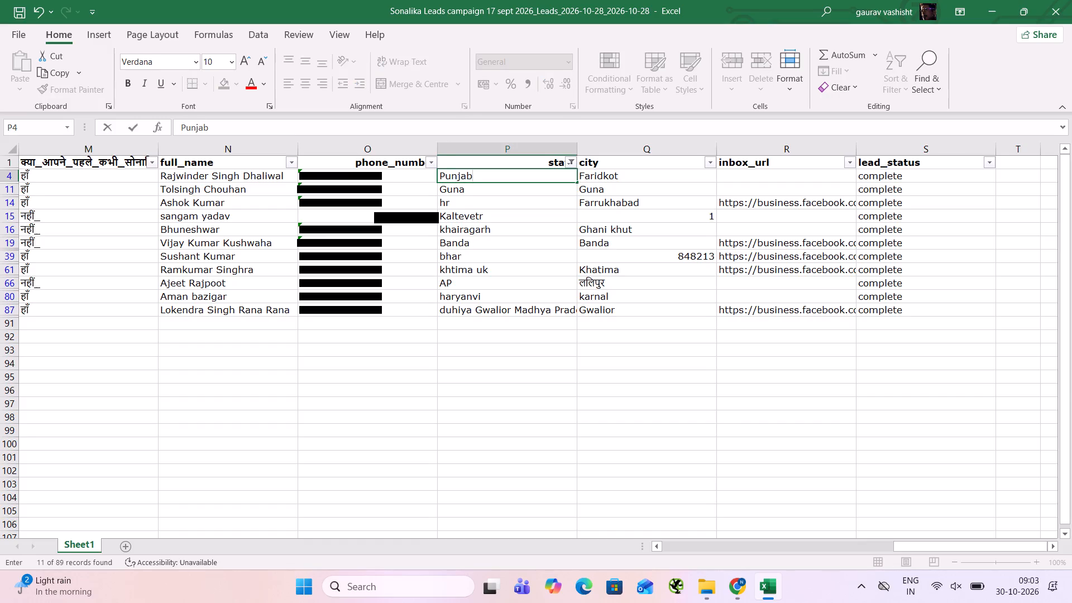
{"action": "key", "text": "Down"}
{"action": "type", "text": "Bihar"}
{"action": "key", "text": "Right"}
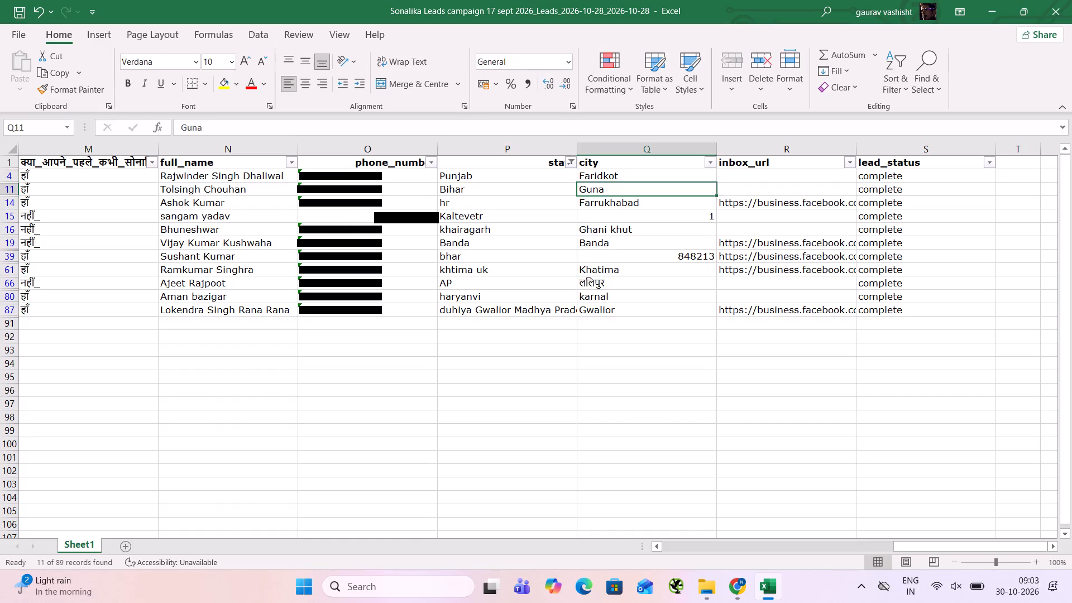
{"action": "key", "text": "Down"}
{"action": "key", "text": "Left"}
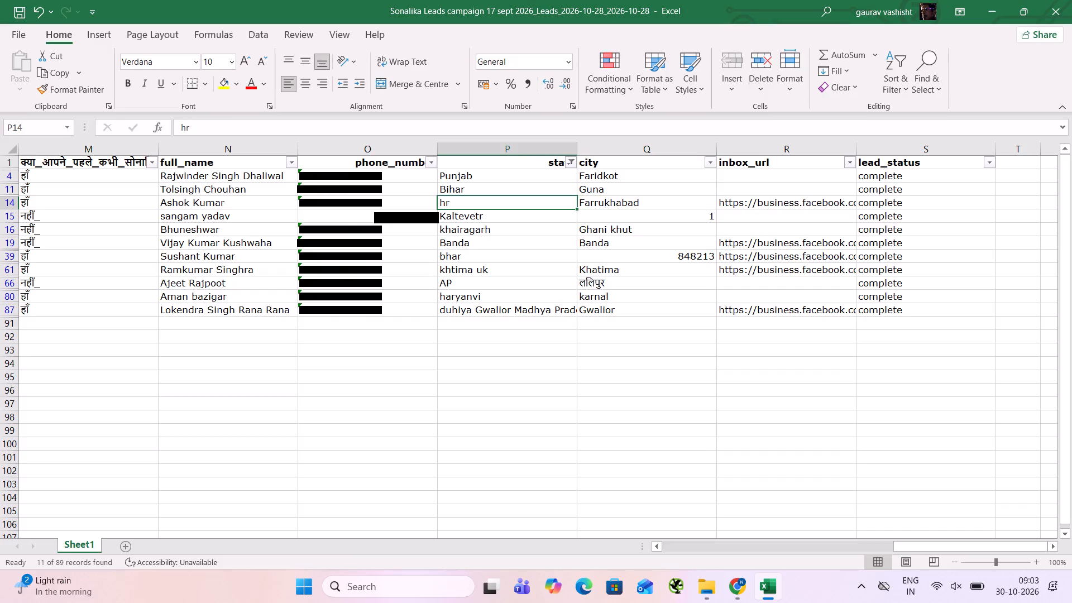
{"action": "type", "text": "Haryana"}
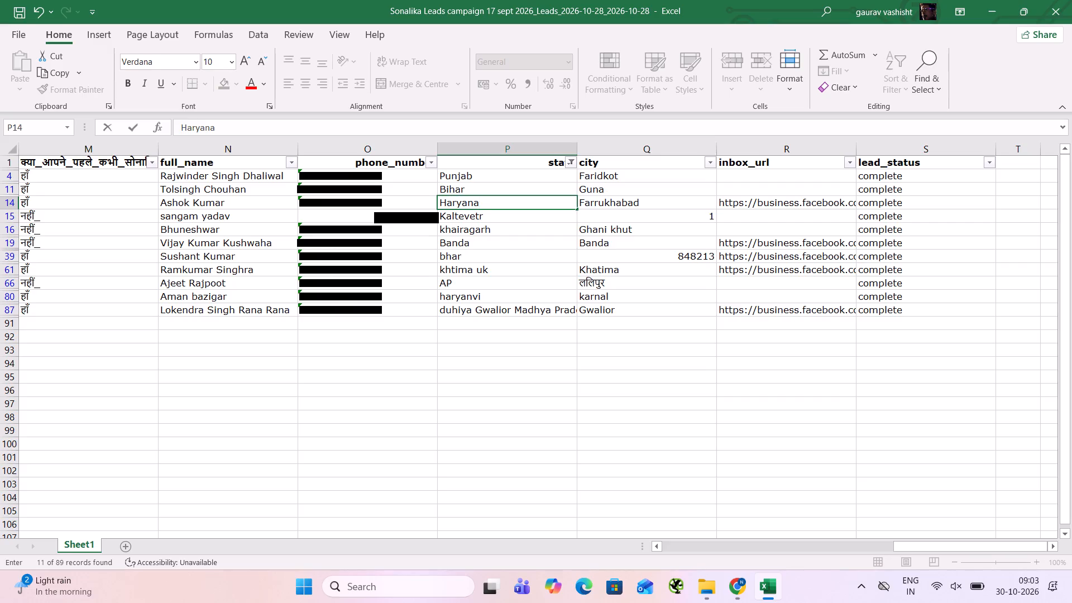
{"action": "key", "text": "Down"}
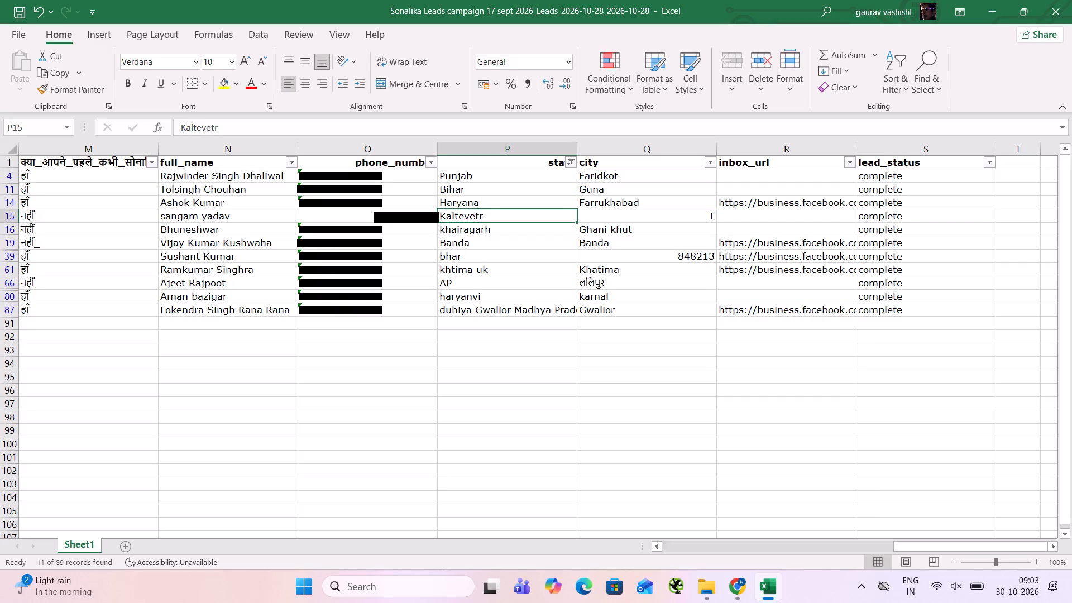
Set row 15's state to Uttar Pradesh and clear that row's numeric city entry.
{"action": "type", "text": "Utt"}
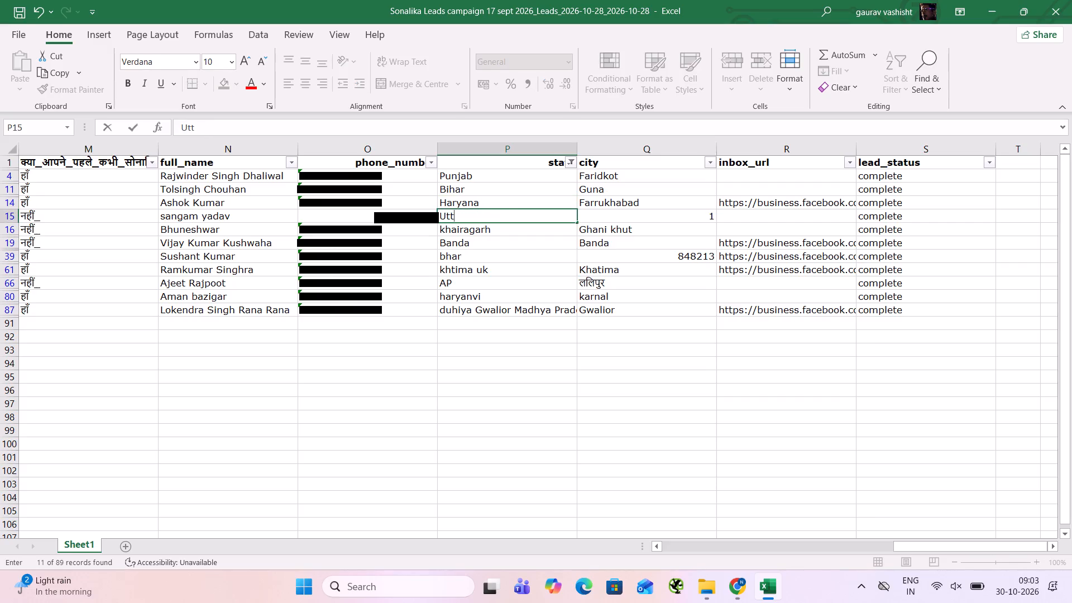
{"action": "key", "text": "a"}
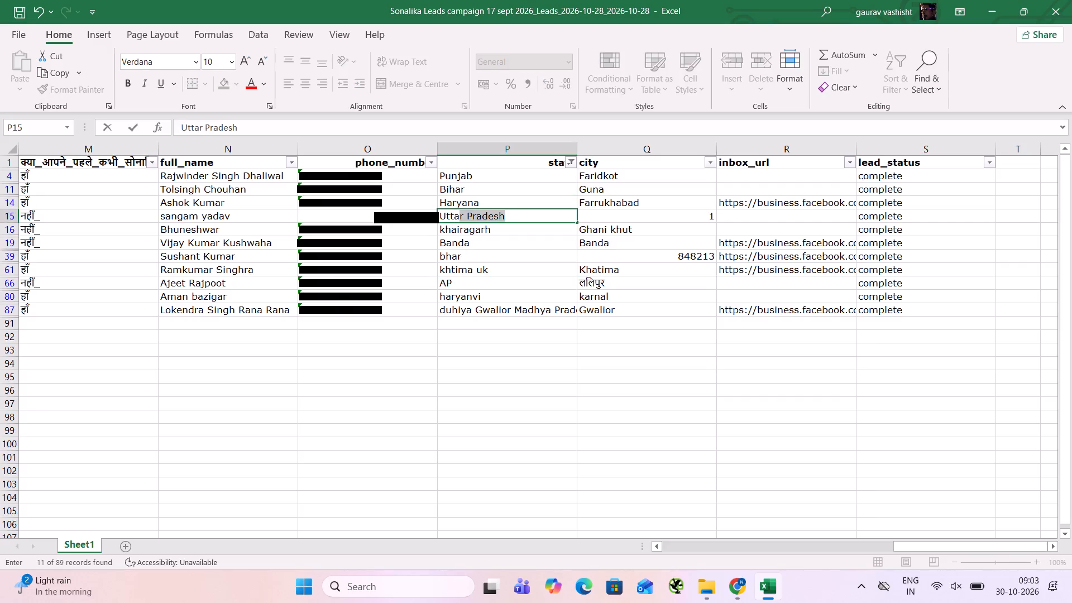
{"action": "type", "text": "r"}
{"action": "key", "text": "space"}
{"action": "key", "text": "Return"}
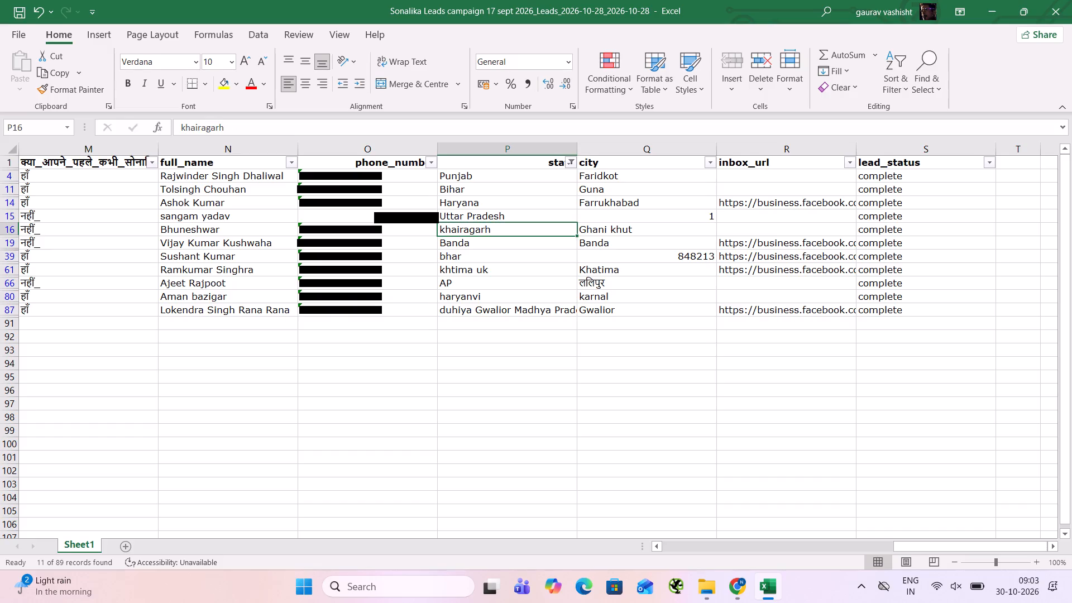
{"action": "key", "text": "Right"}
{"action": "key", "text": "Up"}
{"action": "key", "text": "BackSpace"}
Clear the city in row 16 and copy Uttar Pradesh from row 15 into the states of rows 16 and 19.
{"action": "key", "text": "Down"}
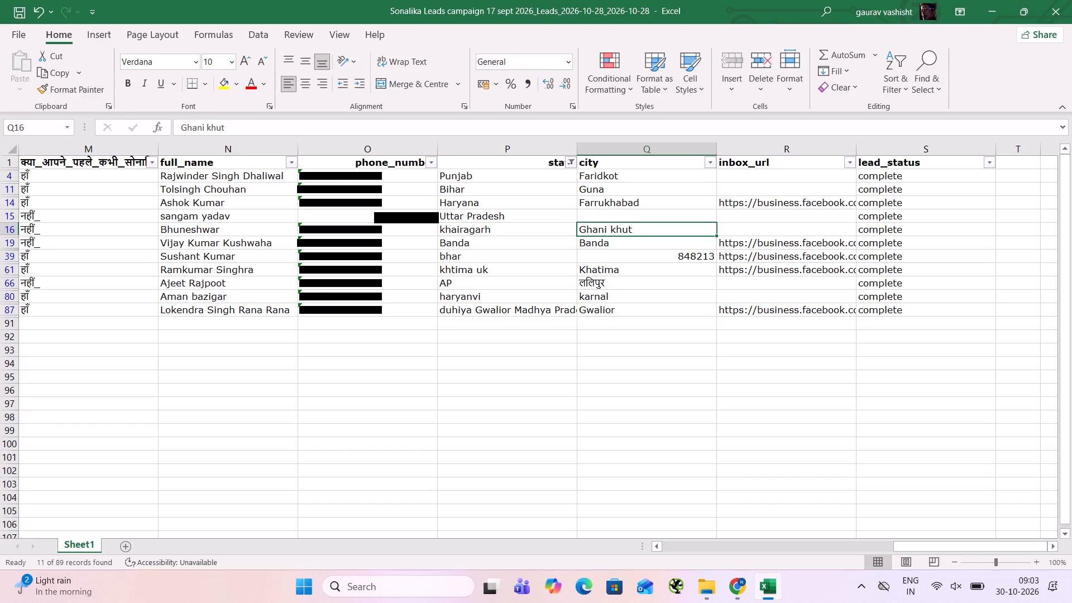
{"action": "key", "text": "BackSpace"}
{"action": "key", "text": "Left"}
{"action": "key", "text": "Up"}
{"action": "key", "text": "ctrl+c"}
{"action": "key", "text": "Down"}
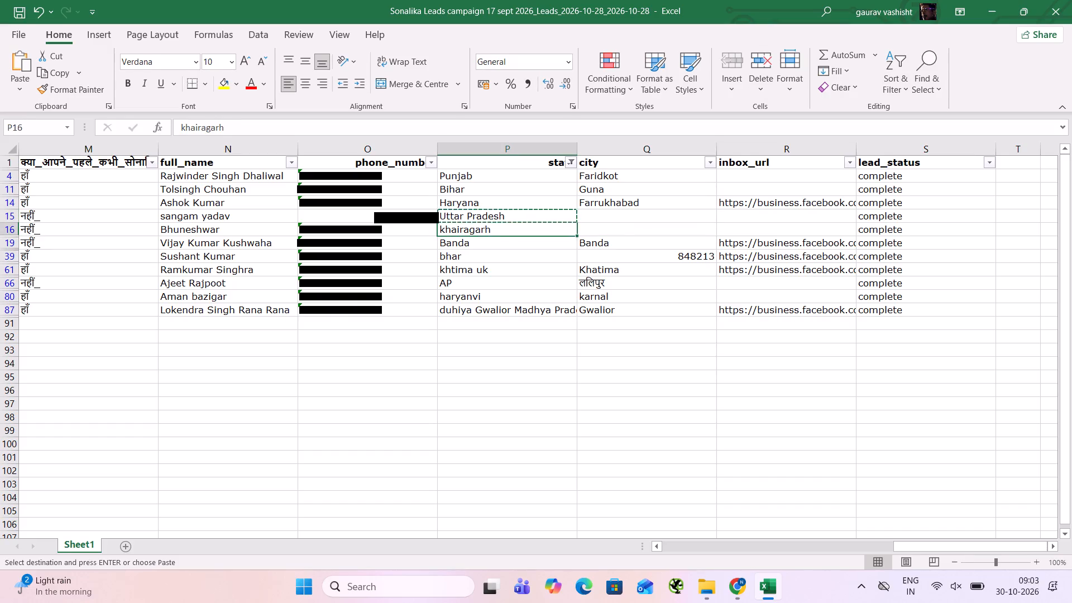
{"action": "key", "text": "ctrl+v"}
{"action": "key", "text": "Down"}
{"action": "key", "text": "ctrl+v"}
Set row 39's state to Bihar and clear that row's numeric city entry.
{"action": "key", "text": "Down"}
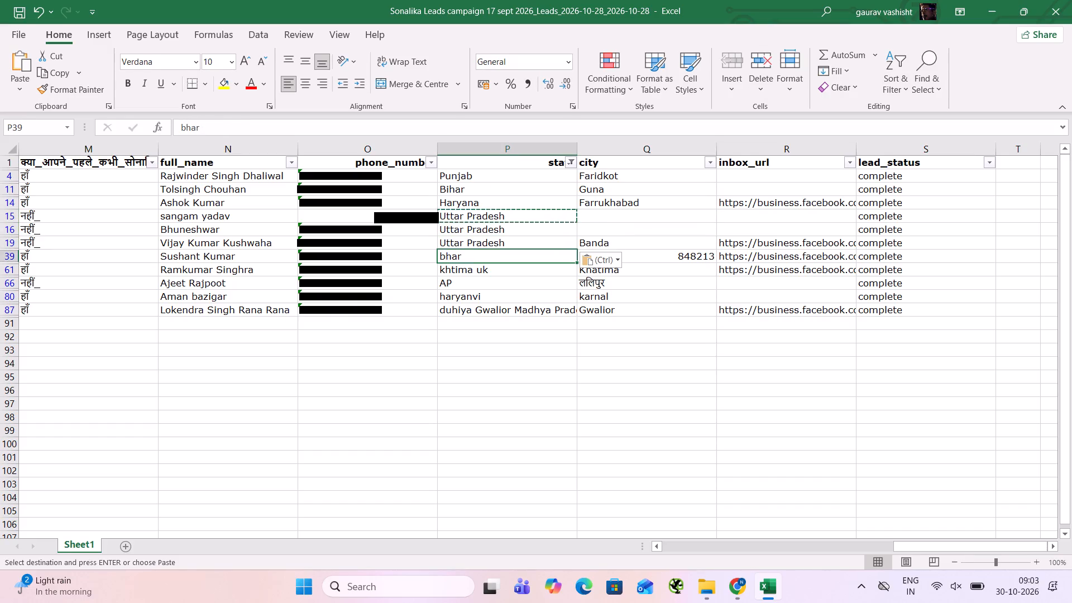
{"action": "type", "text": "Bihar"}
{"action": "key", "text": "Right"}
{"action": "key", "text": "BackSpace"}
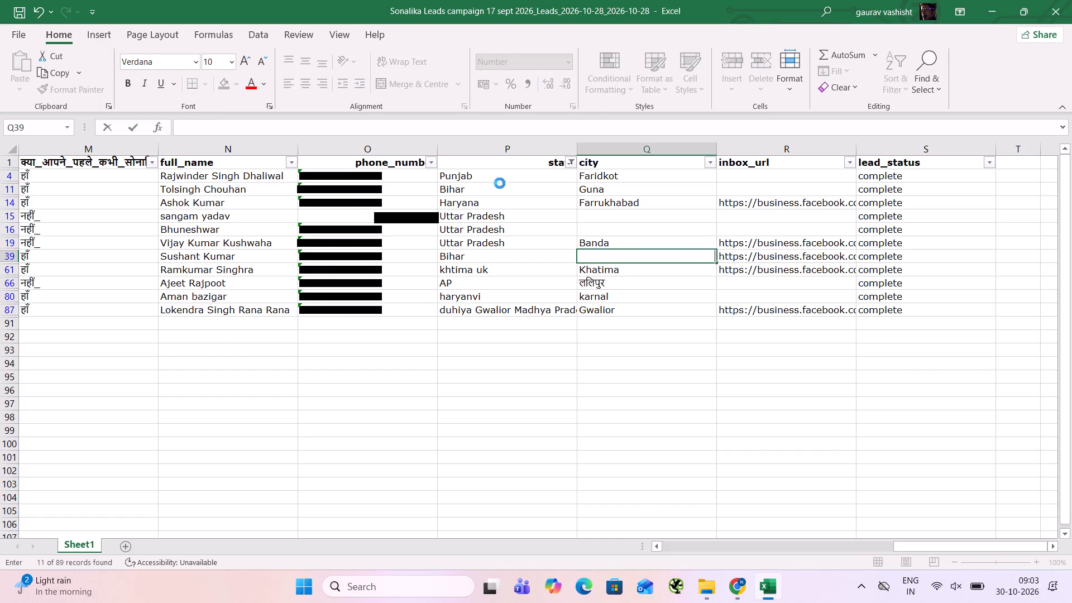
{"action": "key", "text": "Down"}
Replace the khtima uk state entry in row 61 with Utthrakhand.
{"action": "key", "text": "Left"}
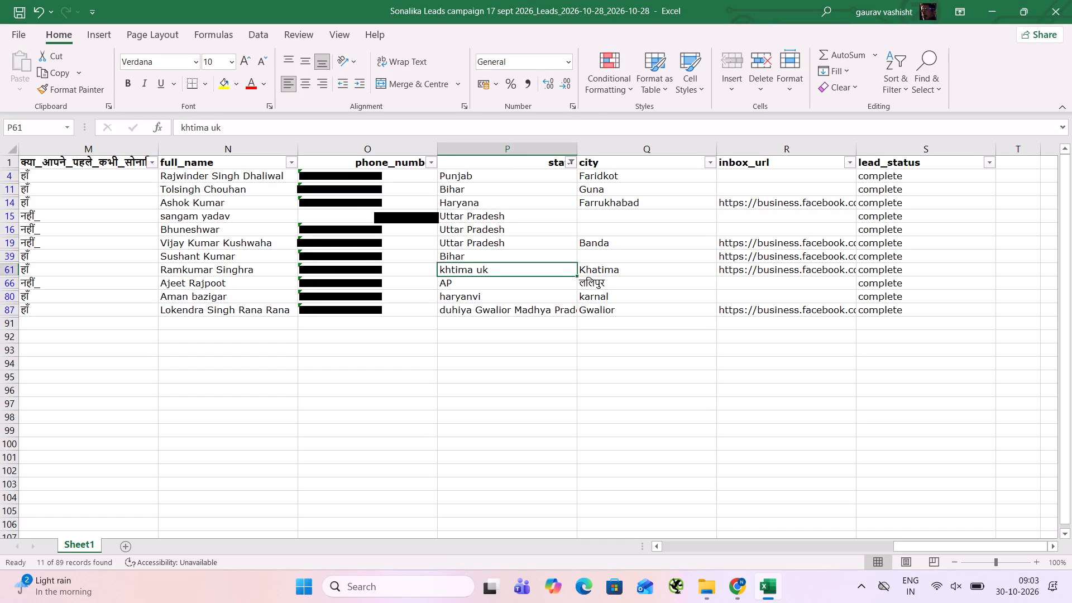
{"action": "type", "text": "Utt"}
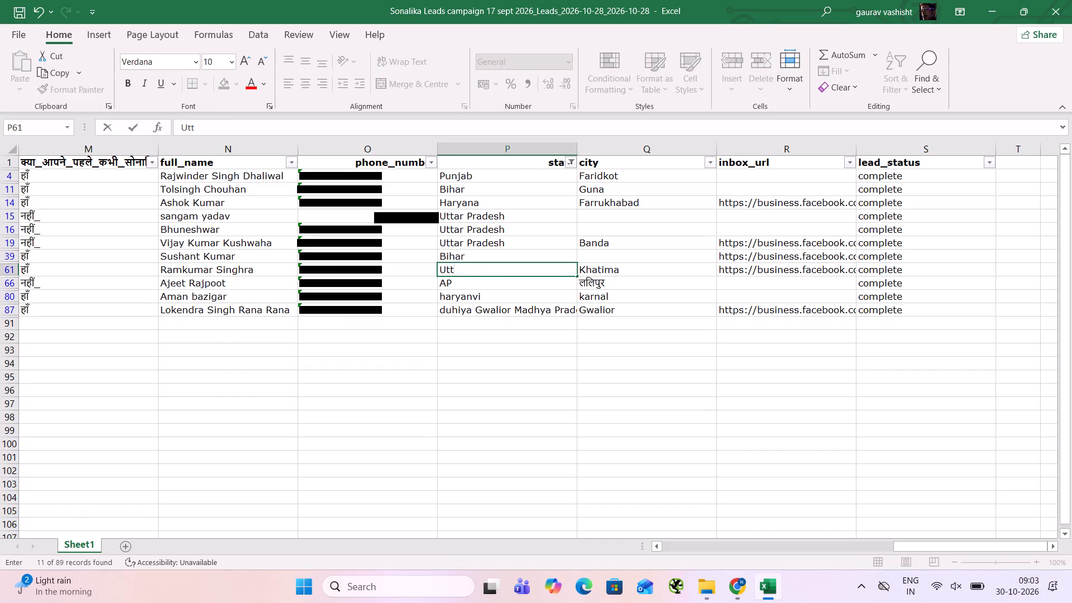
{"action": "type", "text": "hrakhand"}
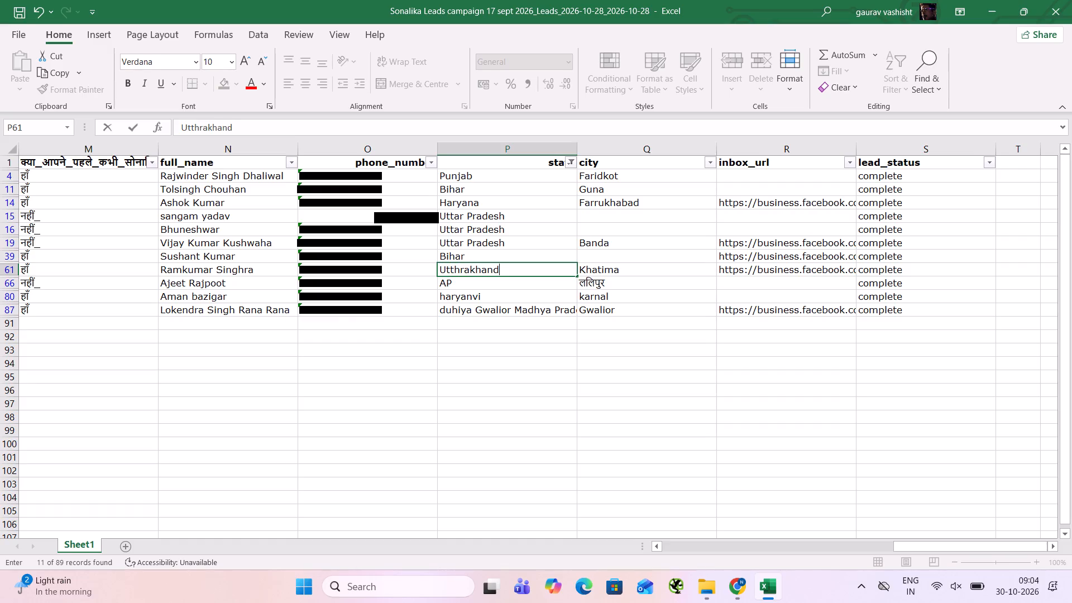
{"action": "key", "text": "Right"}
Clear the Hindi city entry in row 66 and set that row's state to Andhra Pradesh.
{"action": "key", "text": "Down"}
{"action": "key", "text": "BackSpace"}
{"action": "key", "text": "Left"}
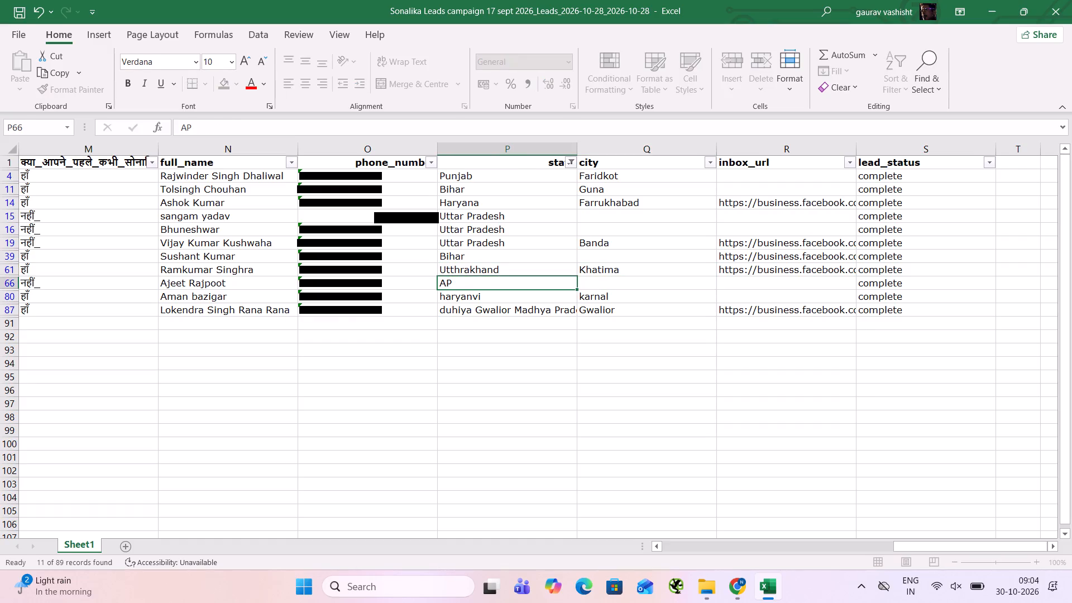
{"action": "type", "text": "Andh"}
{"action": "type", "text": "ra"}
{"action": "key", "text": "space"}
{"action": "type", "text": "Pradesh"}
{"action": "key", "text": "Down"}
Set row 80's state to Haryana and its city to Karnal.
{"action": "type", "text": "Haryana"}
{"action": "key", "text": "Right"}
{"action": "type", "text": "Karnal"}
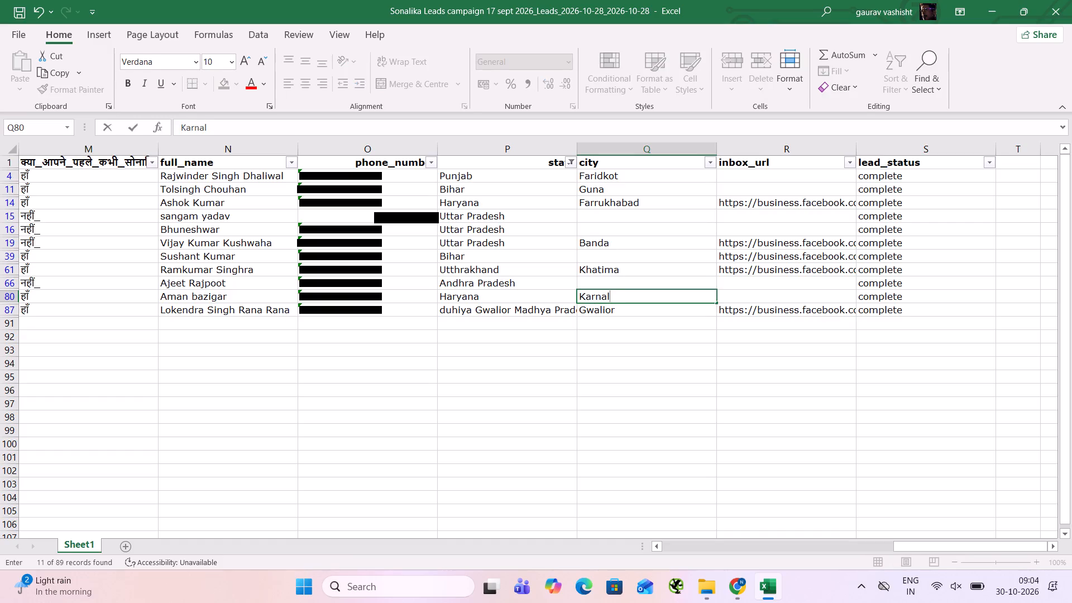
{"action": "key", "text": "Down"}
Replace the duhiya Gwalior Madhya Pradesh state entry in row 87 with Madhya Pradesh.
{"action": "key", "text": "Left"}
{"action": "type", "text": "Ma"}
{"action": "type", "text": "dhya"}
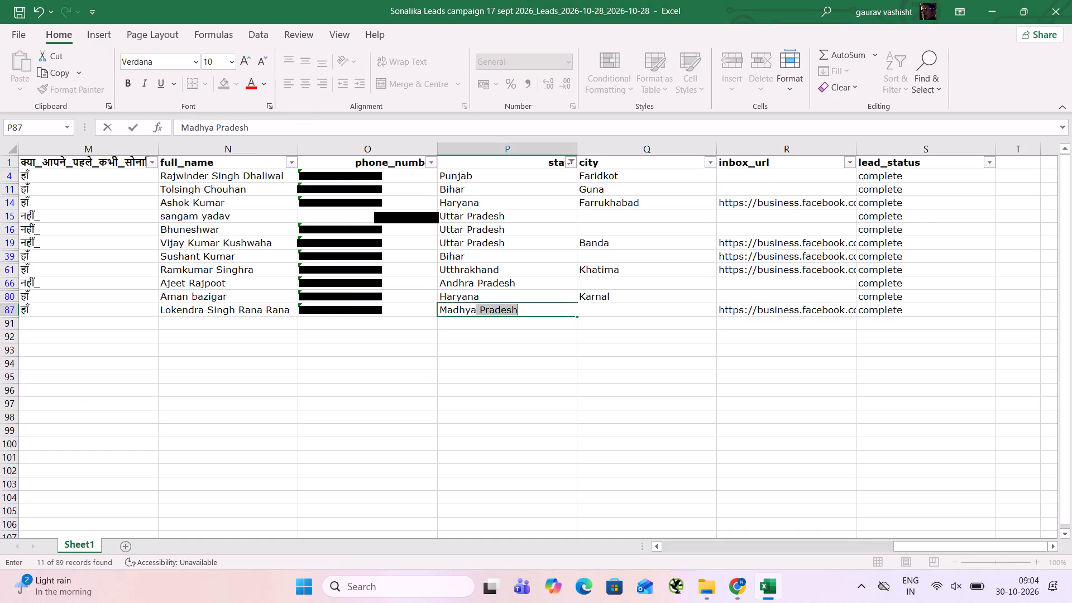
{"action": "key", "text": "space"}
{"action": "key", "text": "Return"}
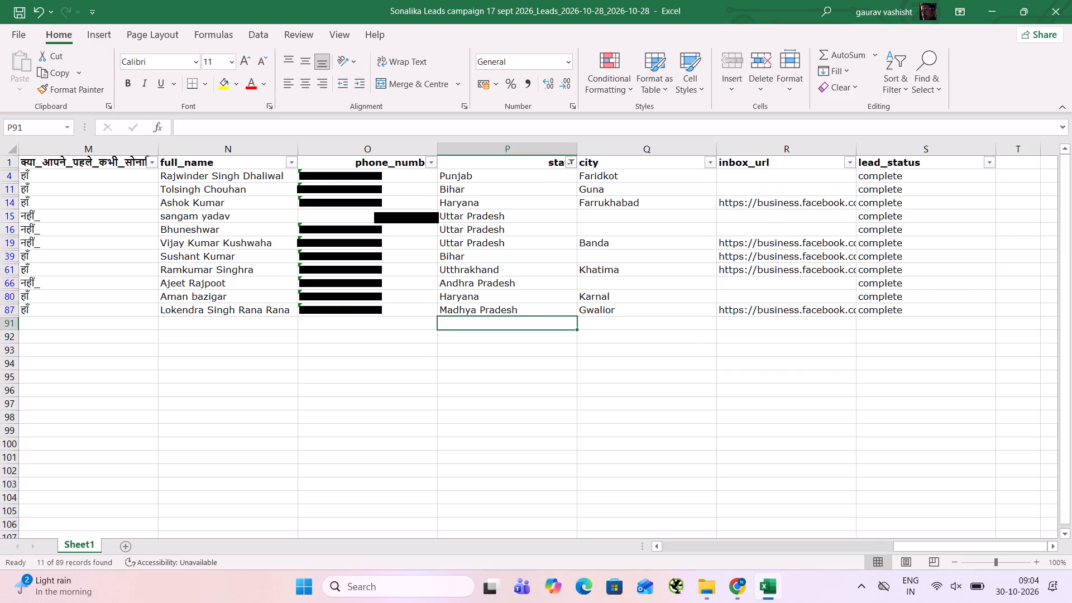
In the state column filter, select Bulandshahar, उत्तर प्रदेश, Uttar Pradesh, utter Pradesh, UP, Utharpardes, U. P. and U.p.
{"action": "left_click", "coordinate": [568, 166]}
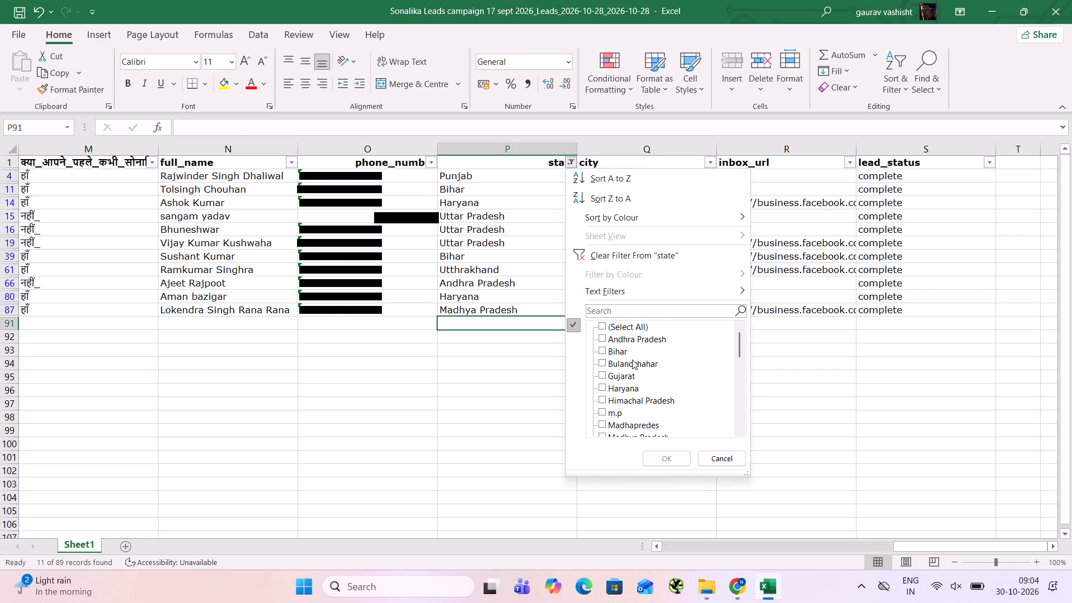
{"action": "left_click", "coordinate": [634, 362]}
{"action": "left_click_drag", "start_coordinate": [738, 347], "coordinate": [746, 430]}
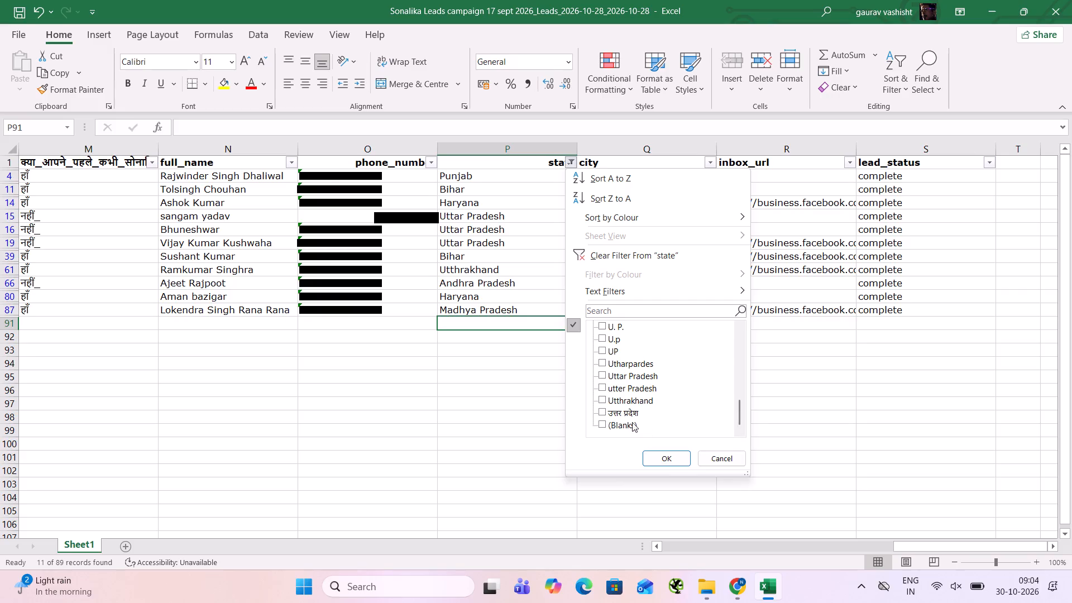
{"action": "left_click", "coordinate": [631, 409]}
{"action": "left_click", "coordinate": [640, 376]}
{"action": "left_click", "coordinate": [639, 386]}
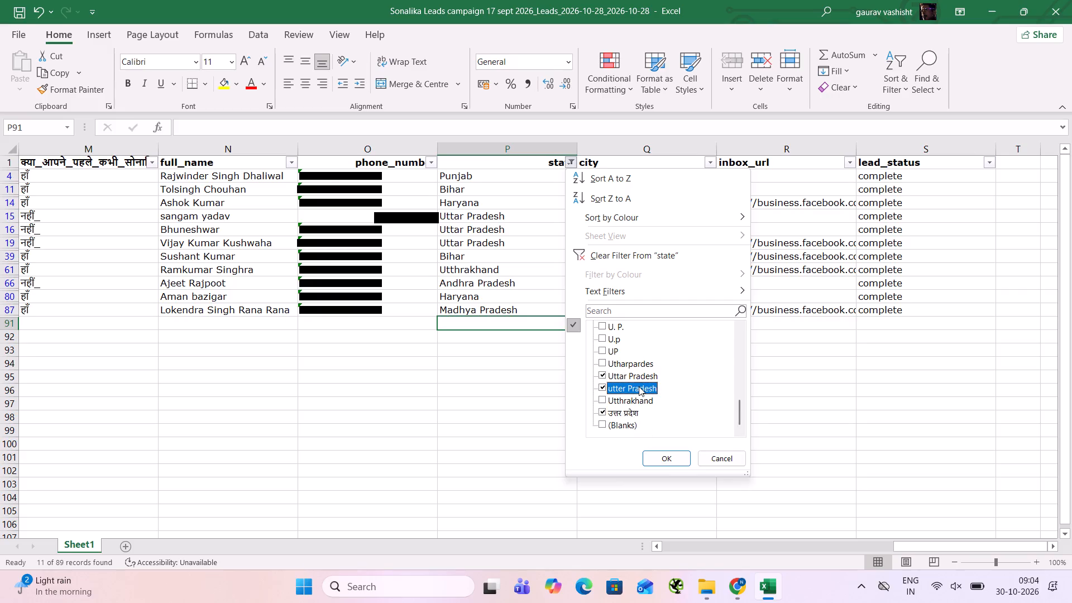
{"action": "left_click", "coordinate": [621, 350]}
{"action": "left_click", "coordinate": [613, 352]}
{"action": "left_click", "coordinate": [621, 359]}
{"action": "left_click", "coordinate": [617, 324]}
{"action": "left_click", "coordinate": [615, 338]}
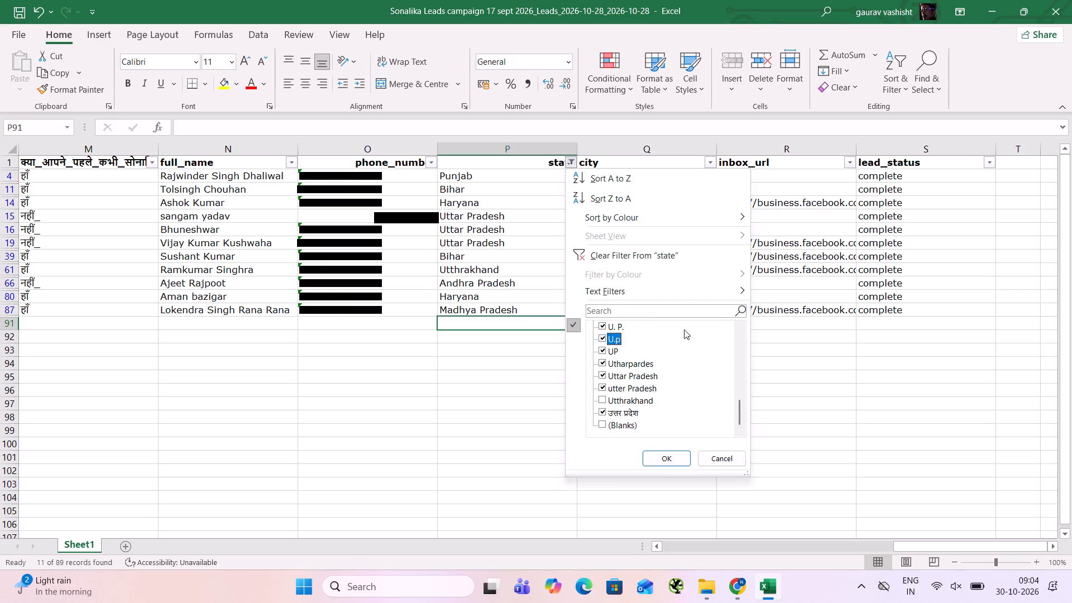
Add u p, sultanpur, Sambhal, Saharsa, Pokharpur, mathura and mandsuor to the state filter selection and apply the filter.
{"action": "left_click", "coordinate": [738, 325]}
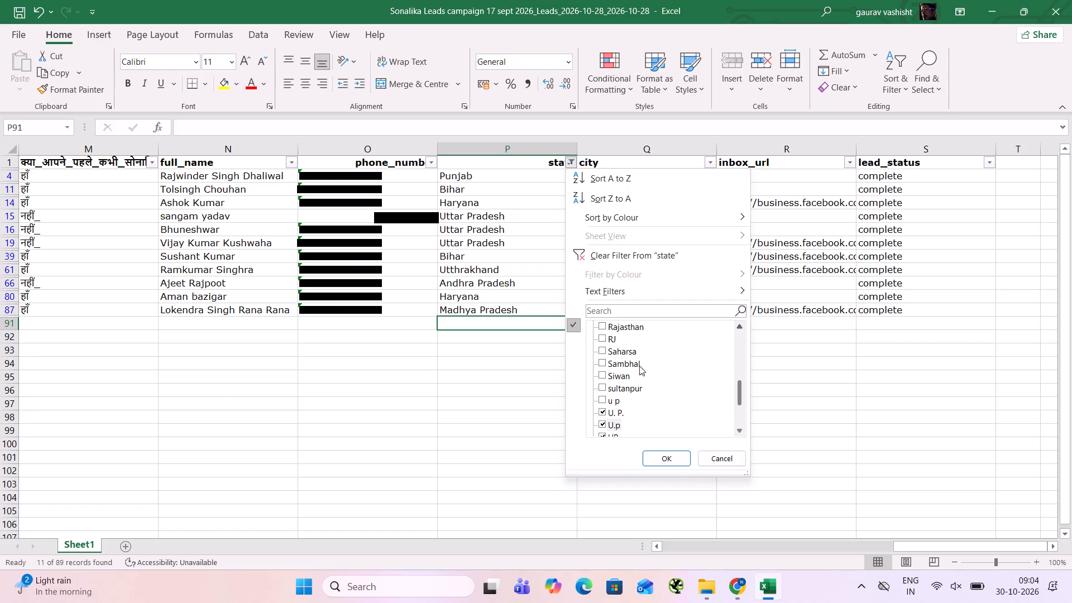
{"action": "left_click", "coordinate": [612, 399]}
{"action": "left_click", "coordinate": [628, 382]}
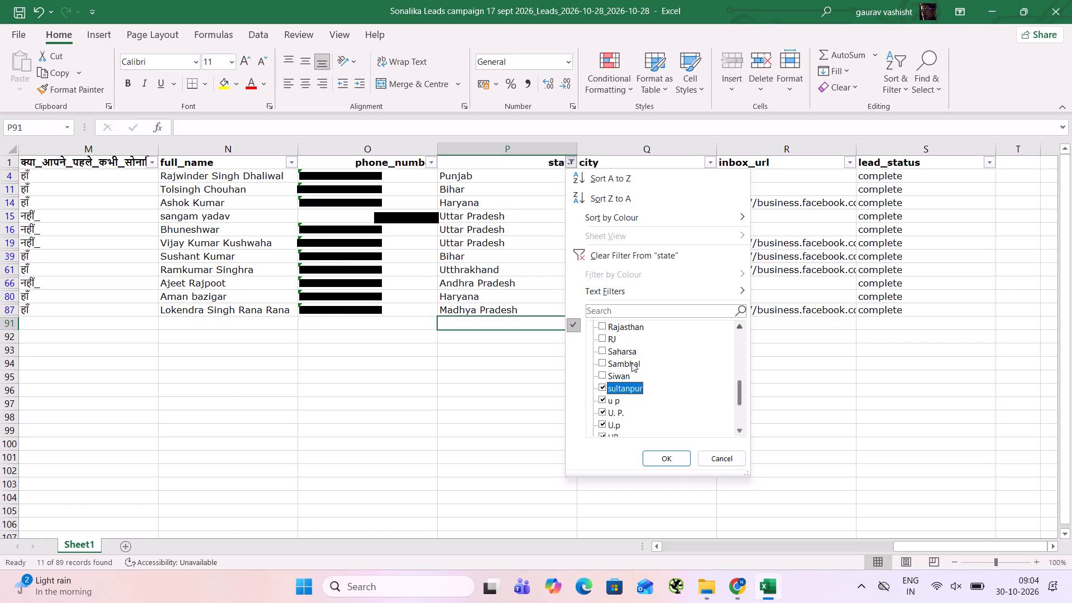
{"action": "left_click", "coordinate": [631, 360]}
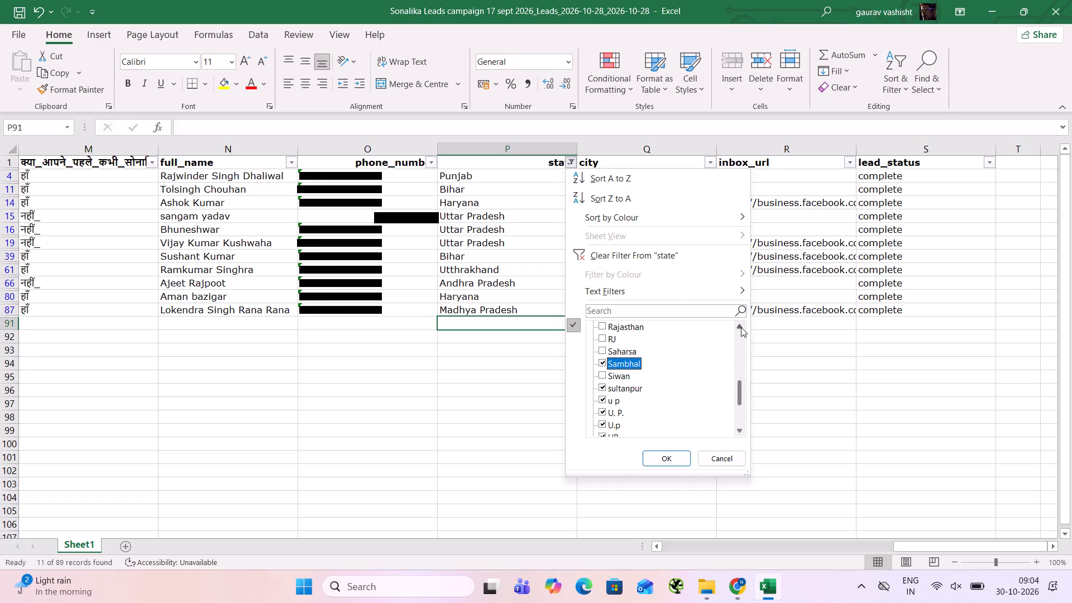
{"action": "left_click", "coordinate": [741, 327]}
{"action": "left_click", "coordinate": [629, 401]}
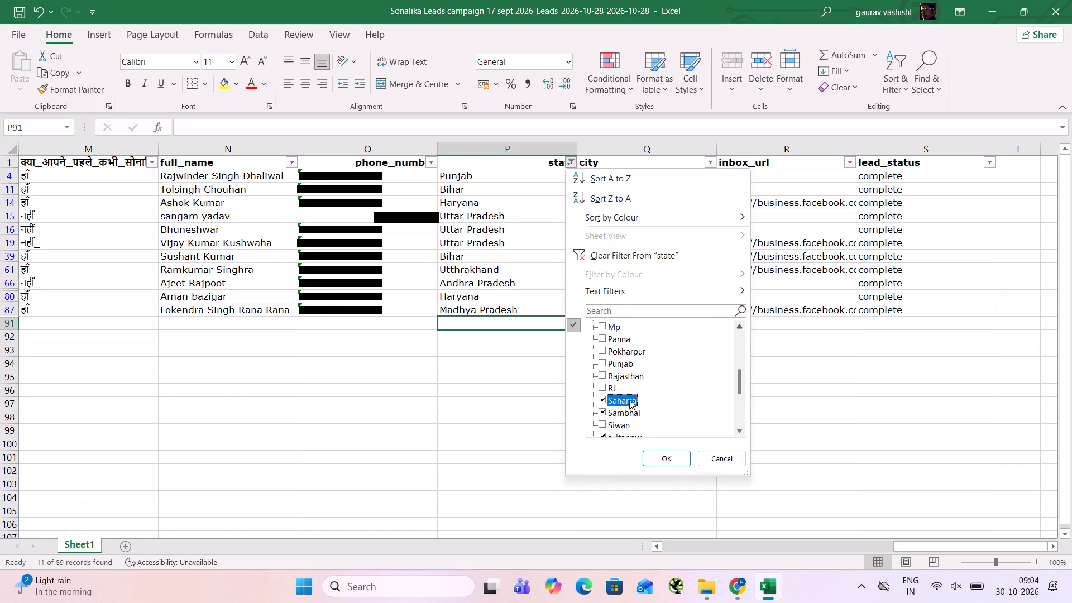
{"action": "left_click", "coordinate": [636, 351]}
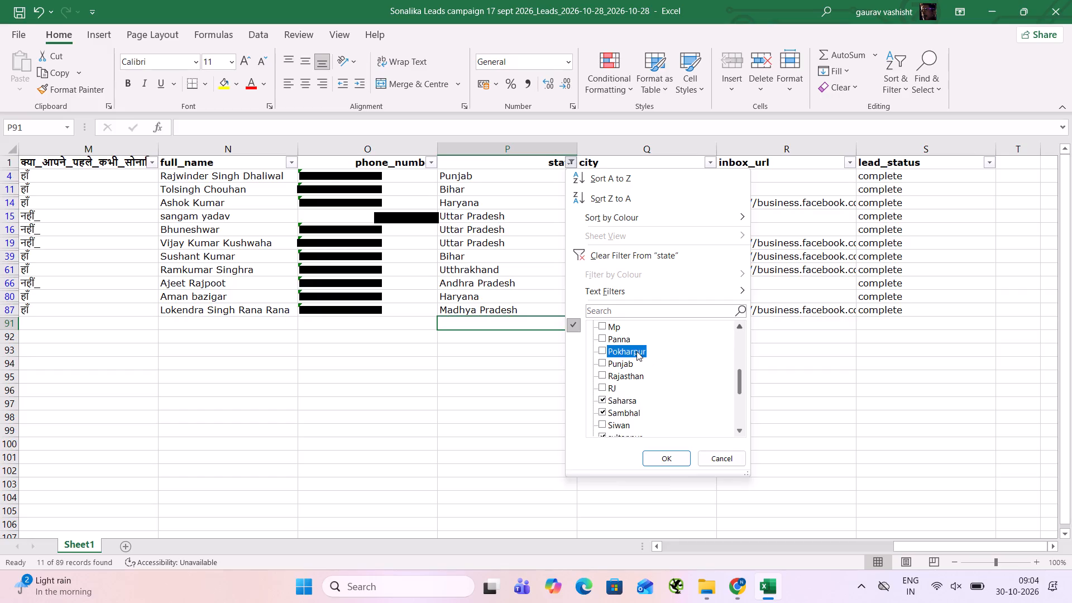
{"action": "left_click", "coordinate": [738, 328]}
{"action": "left_click", "coordinate": [738, 328]}
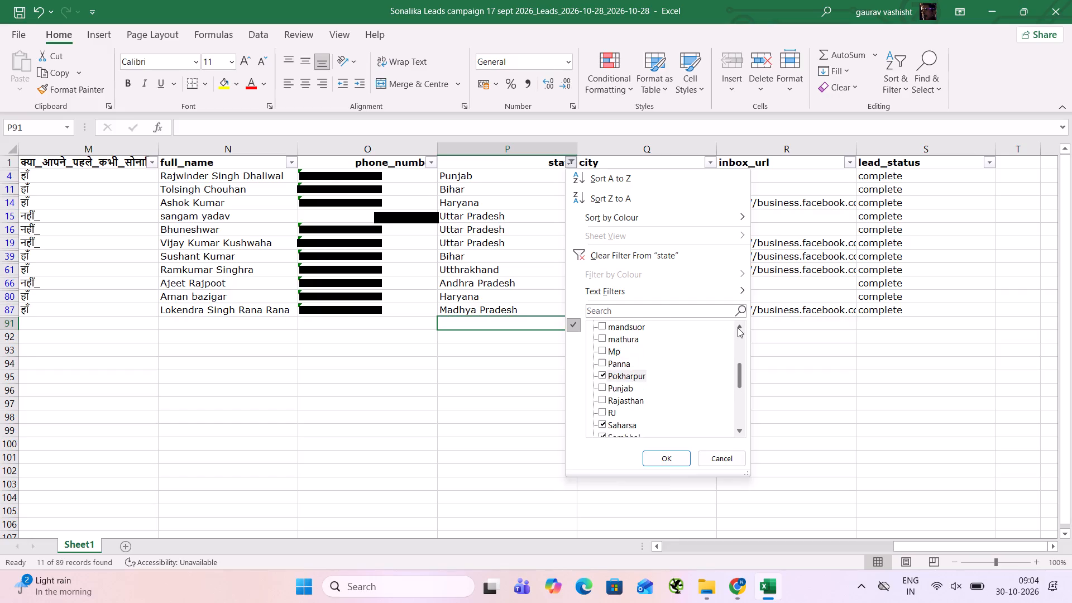
{"action": "left_click", "coordinate": [628, 372]}
{"action": "left_click", "coordinate": [628, 365]}
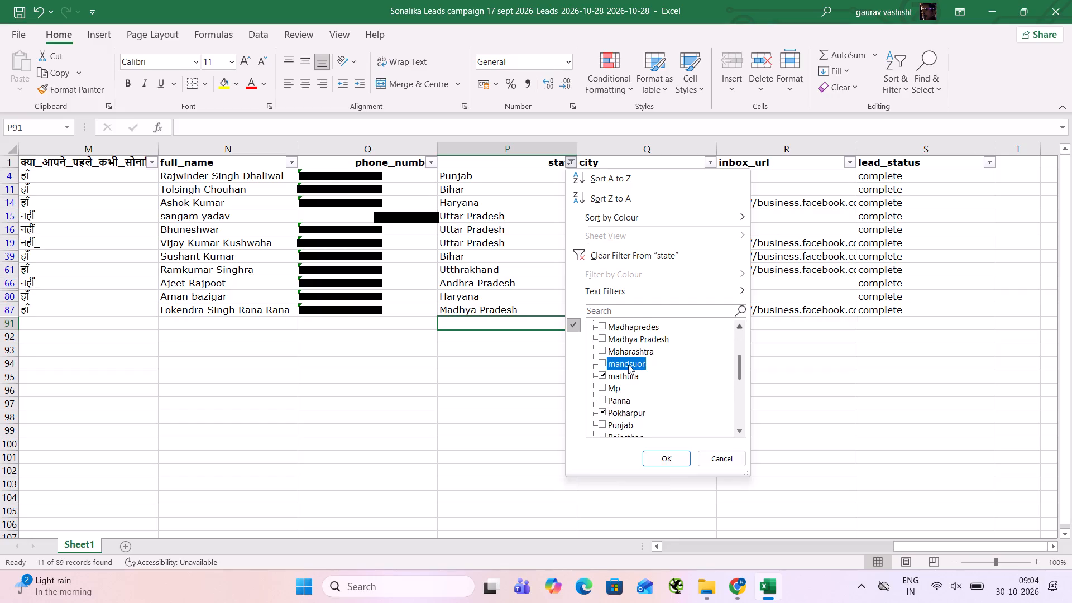
{"action": "left_click", "coordinate": [736, 328]}
{"action": "left_click", "coordinate": [736, 328]}
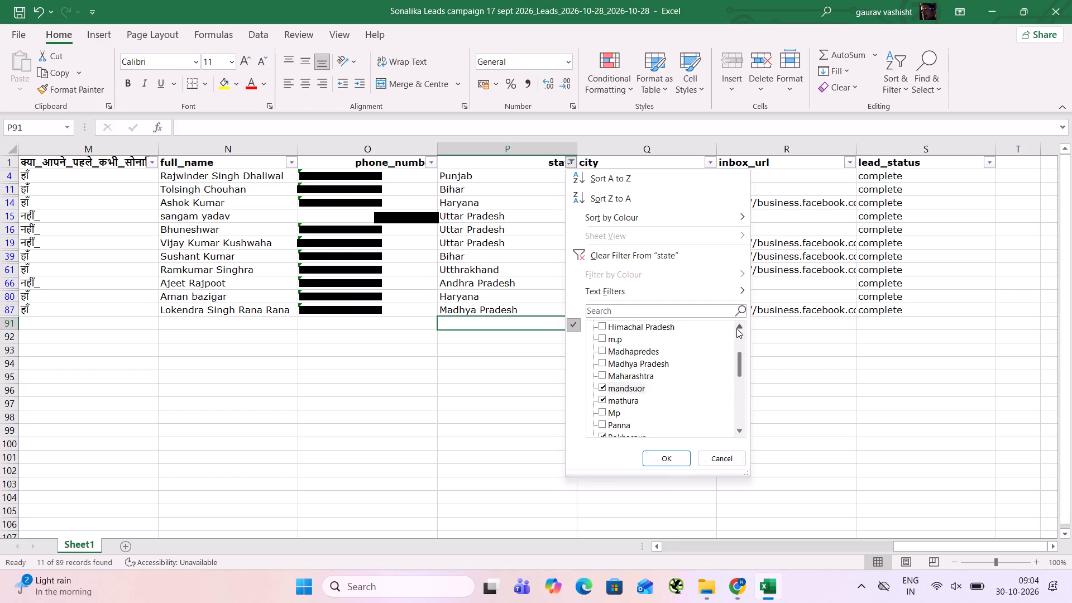
{"action": "left_click", "coordinate": [645, 468]}
{"action": "left_click", "coordinate": [650, 462]}
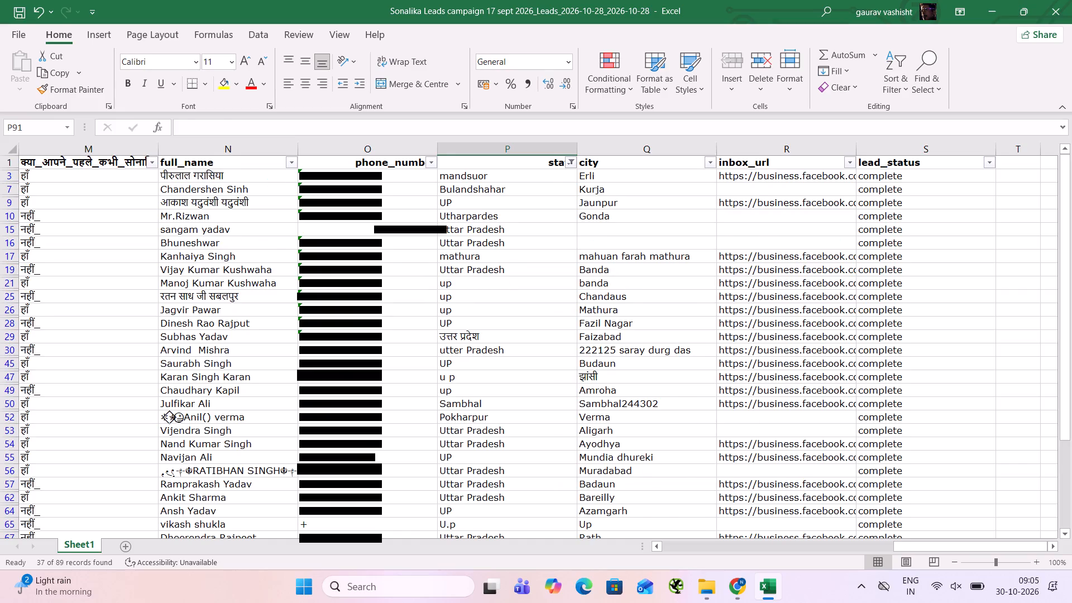
Replace every filtered state entry with Uttar Pradesh, copying the value from row 15 and filling it from row 3 down.
{"action": "left_click", "coordinate": [487, 223]}
{"action": "key", "text": "ctrl+c"}
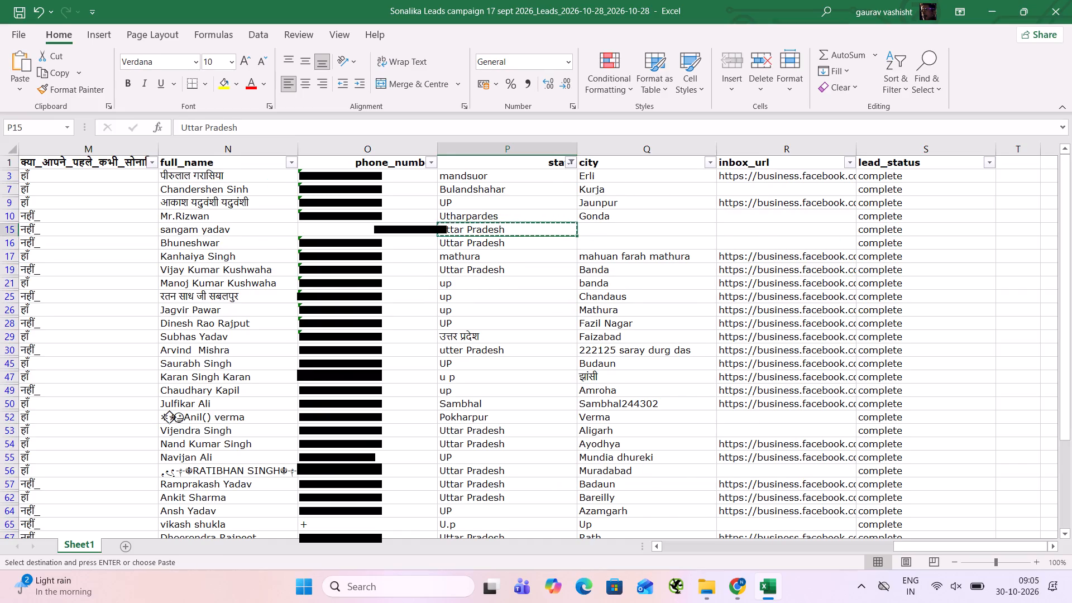
{"action": "left_click", "coordinate": [496, 171]}
{"action": "key", "text": "ctrl+v"}
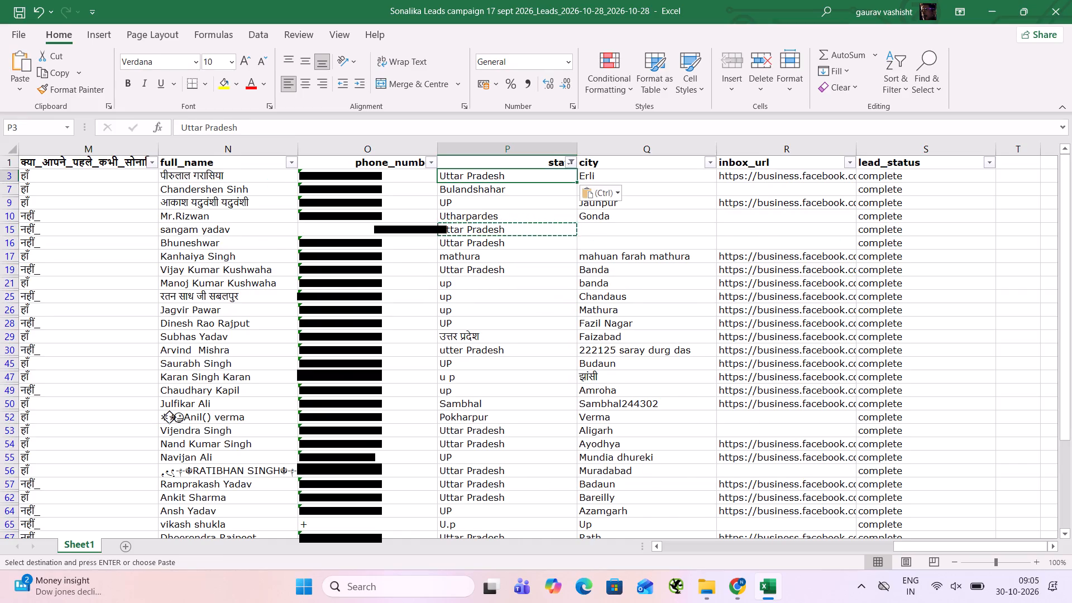
{"action": "key", "text": "ctrl+shift+Down"}
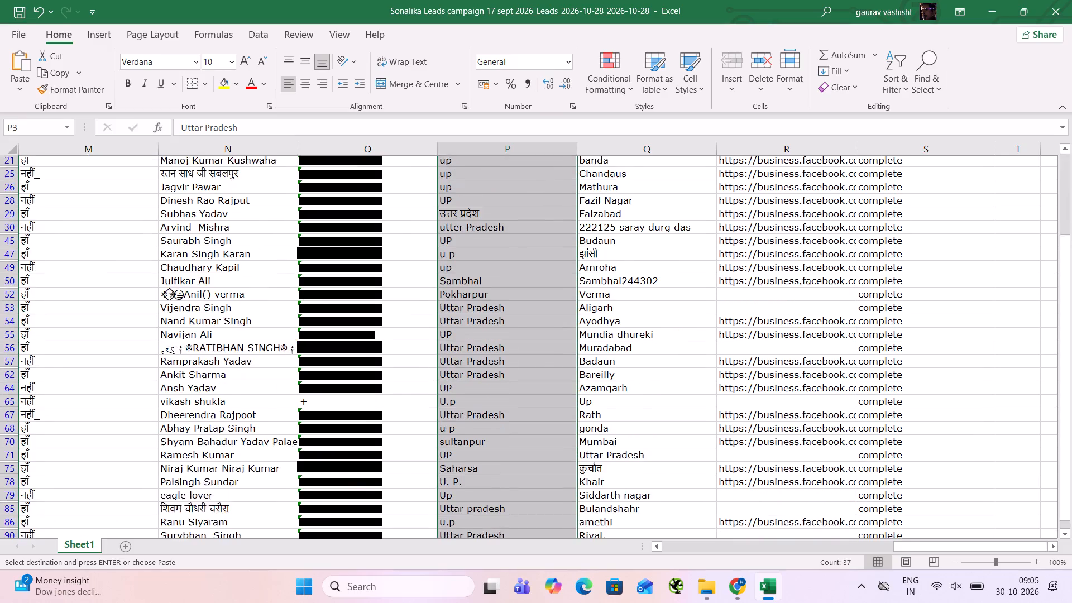
{"action": "key", "text": "ctrl+d"}
{"action": "key", "text": "Up"}
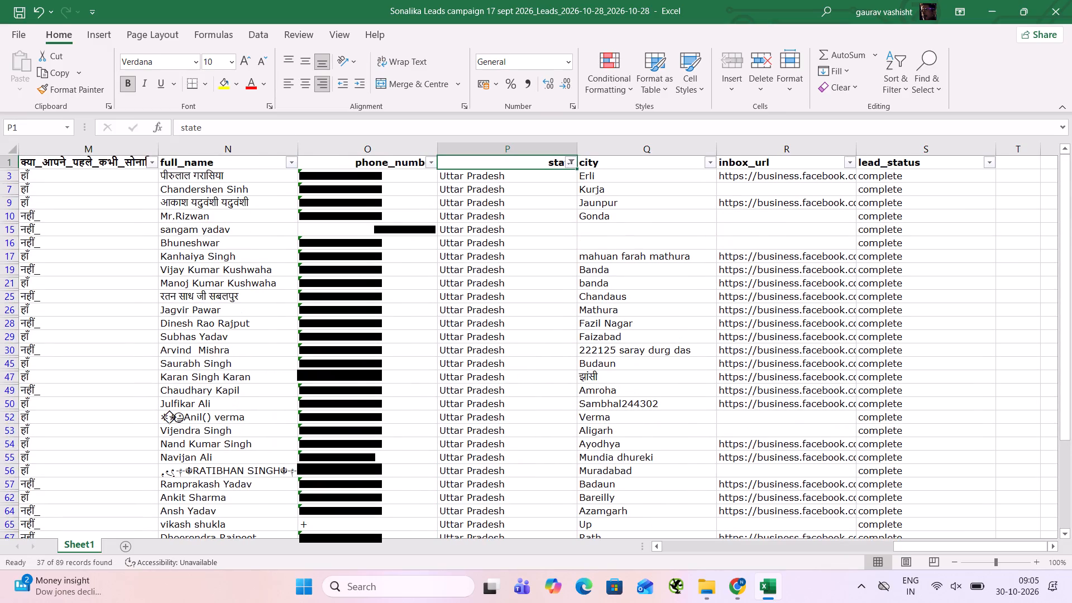
Filter the state column to show only m.p, Madhapredes, Madhya Pradesh and Mp.
{"action": "left_click", "coordinate": [572, 157]}
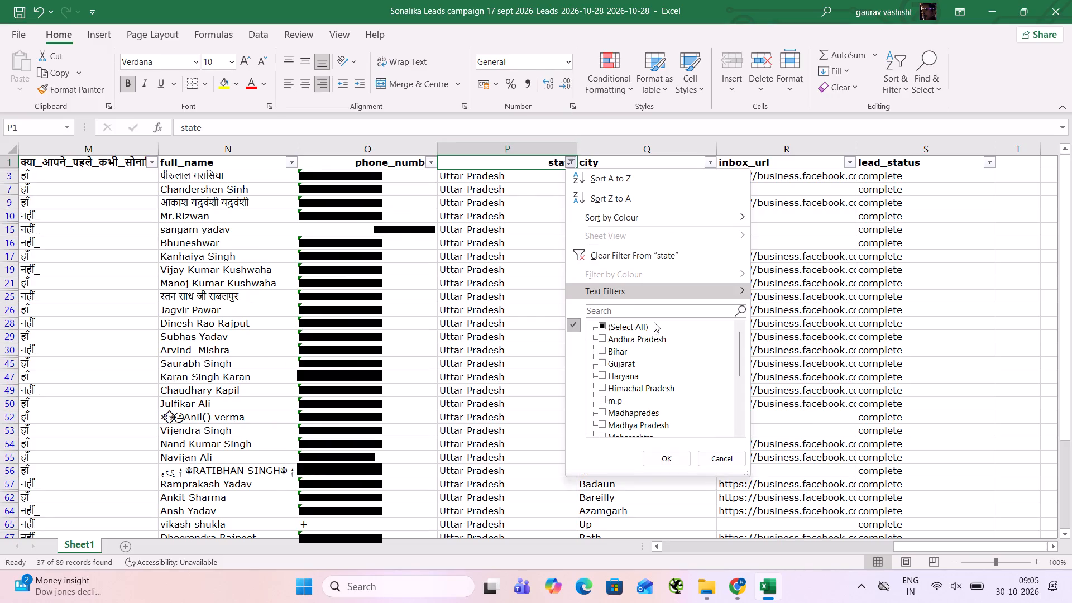
{"action": "left_click", "coordinate": [644, 324]}
{"action": "left_click", "coordinate": [638, 330]}
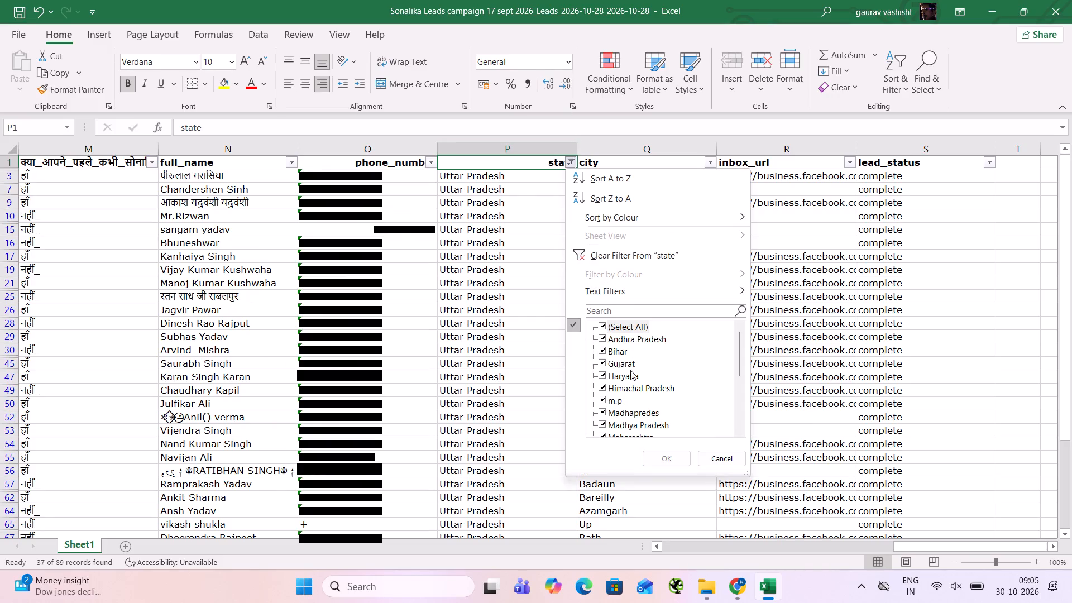
{"action": "left_click", "coordinate": [621, 401]}
{"action": "left_click", "coordinate": [625, 411]}
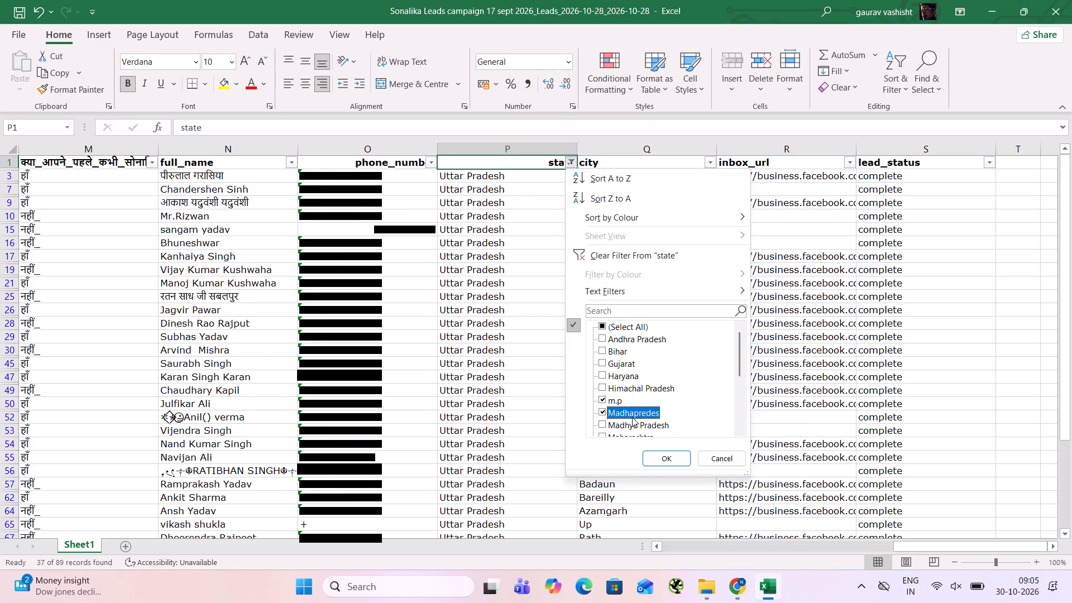
{"action": "left_click", "coordinate": [637, 422]}
{"action": "left_click", "coordinate": [740, 429]}
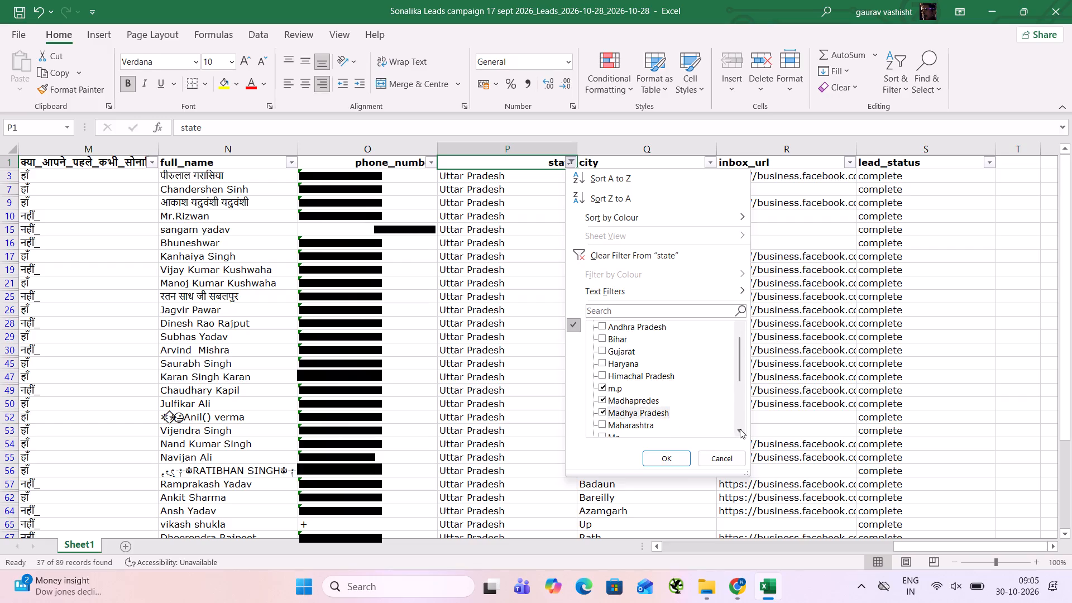
{"action": "left_click", "coordinate": [740, 429]}
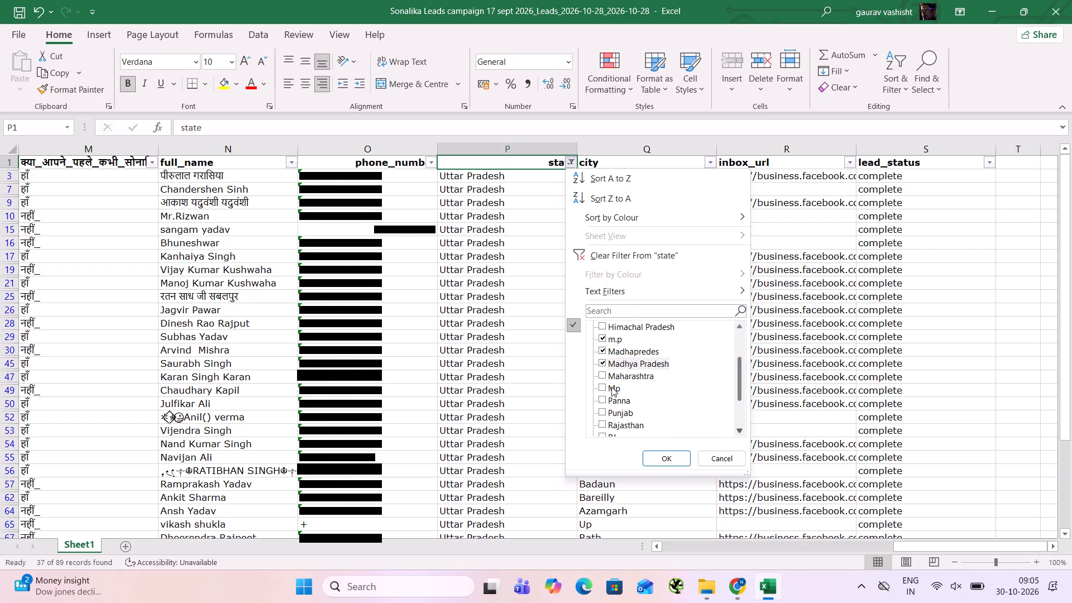
{"action": "left_click", "coordinate": [615, 386]}
{"action": "left_click", "coordinate": [736, 425]}
{"action": "left_click", "coordinate": [673, 456]}
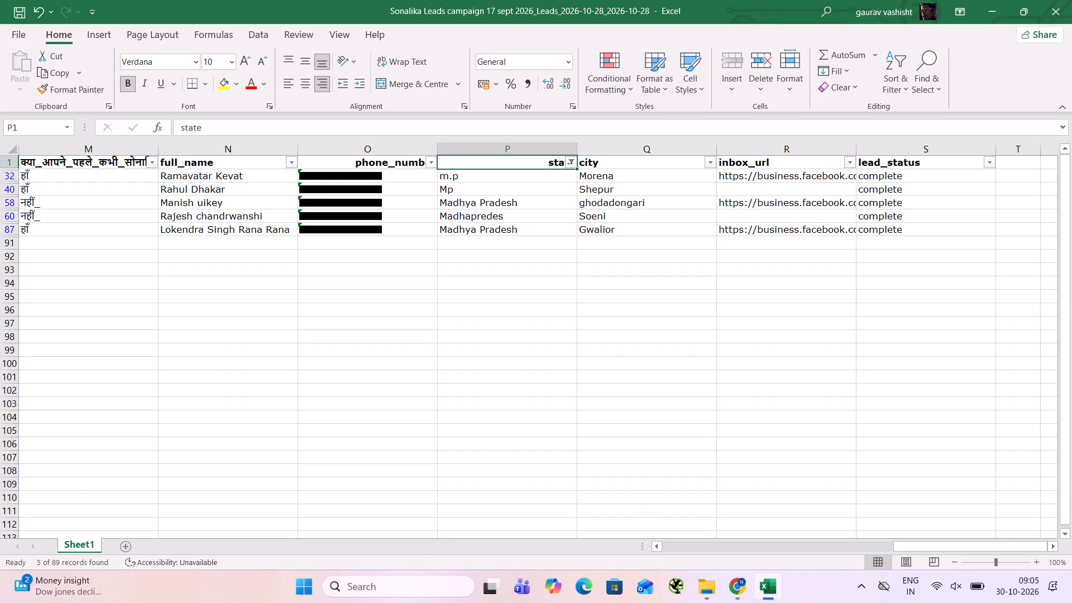
Replace the filtered state entries in rows 32 to 87 with Madhya Pradesh, copied from row 58.
{"action": "left_click", "coordinate": [505, 201]}
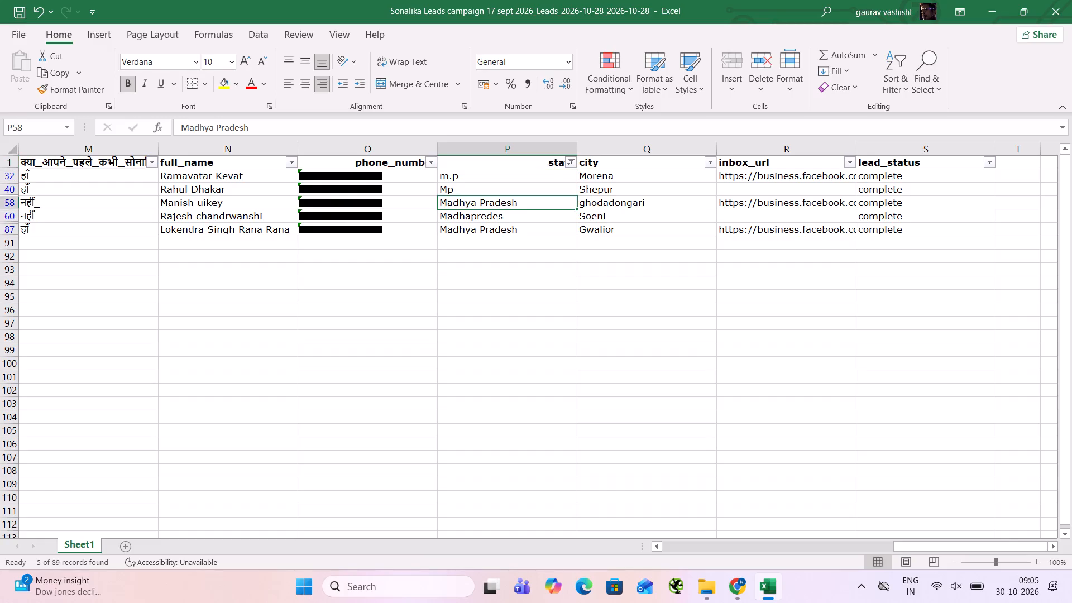
{"action": "key", "text": "ctrl+c"}
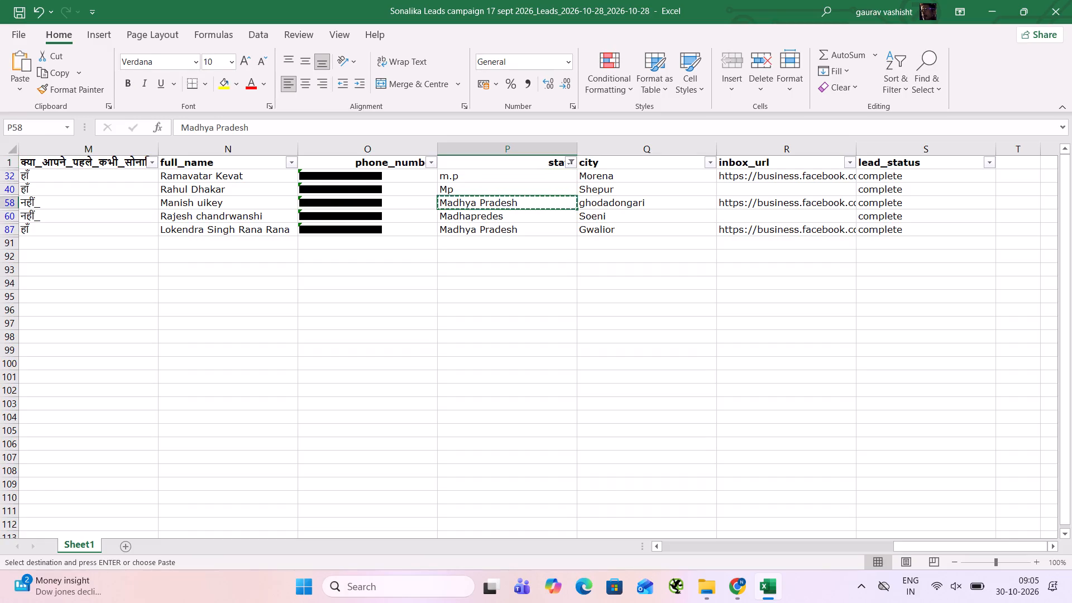
{"action": "left_click", "coordinate": [485, 178]}
{"action": "key", "text": "ctrl+v"}
{"action": "left_click", "coordinate": [486, 169]}
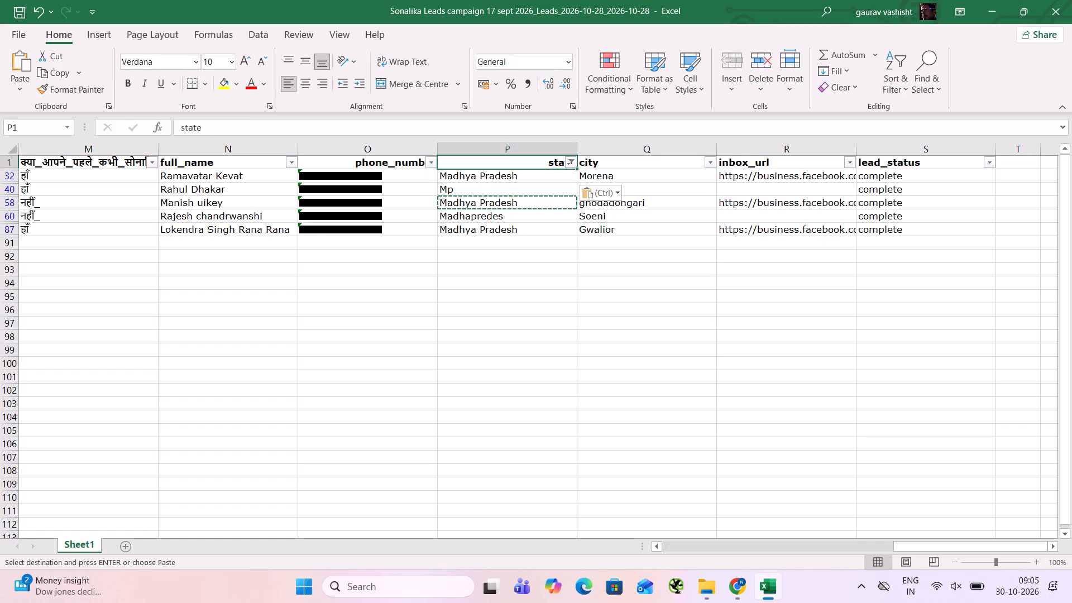
{"action": "left_click_drag", "start_coordinate": [485, 174], "coordinate": [484, 222]}
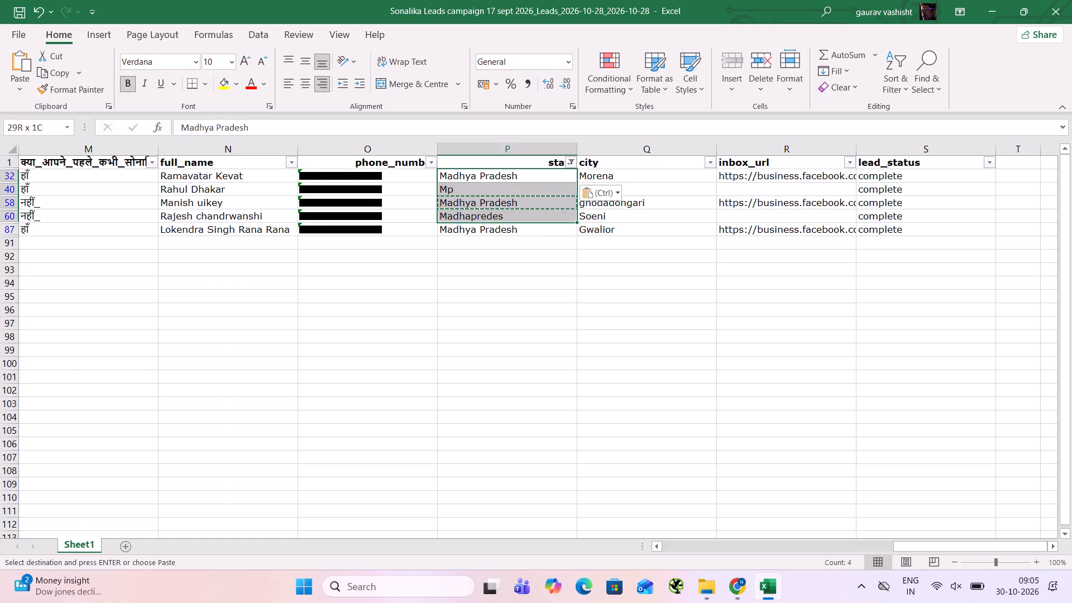
{"action": "left_click_drag", "start_coordinate": [484, 222], "coordinate": [490, 227]}
{"action": "key", "text": "ctrl+d"}
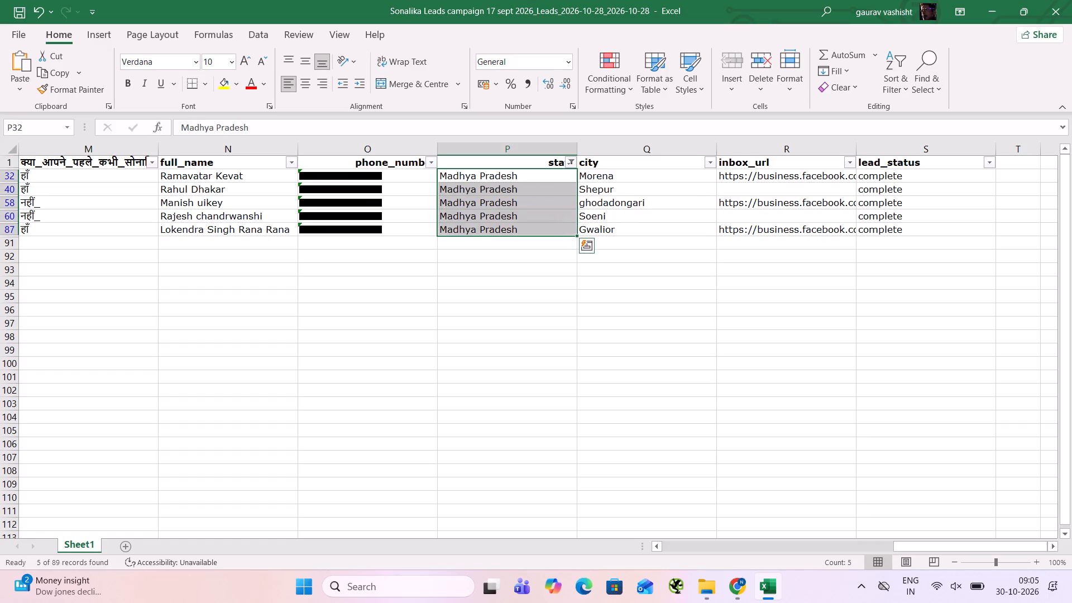
Filter the state column to show only Panna, RJ and Siwan.
{"action": "left_click", "coordinate": [568, 163]}
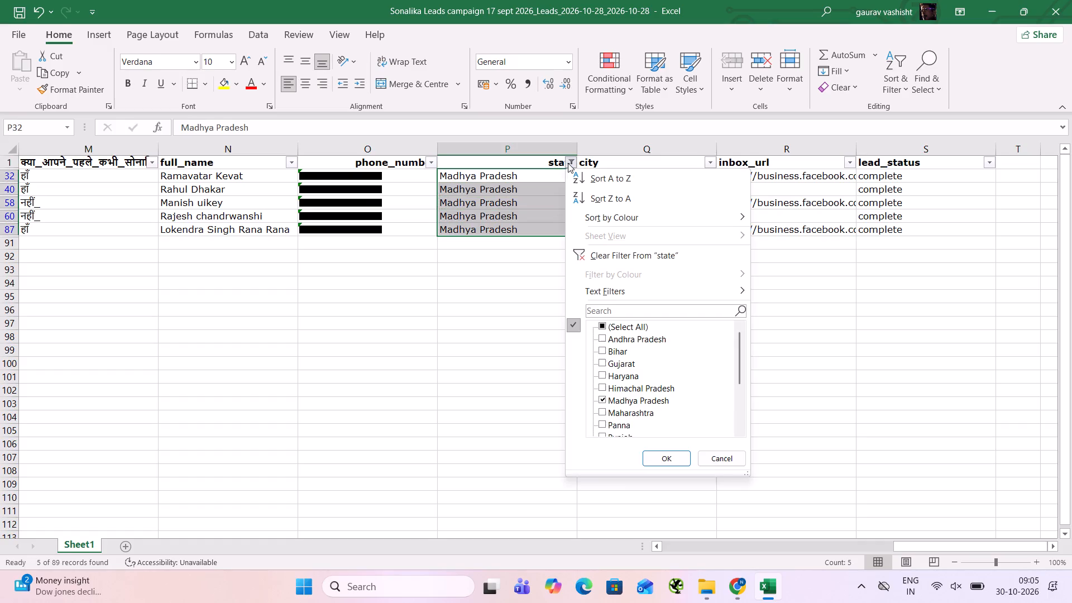
{"action": "left_click", "coordinate": [633, 400]}
{"action": "double_click", "coordinate": [742, 430]}
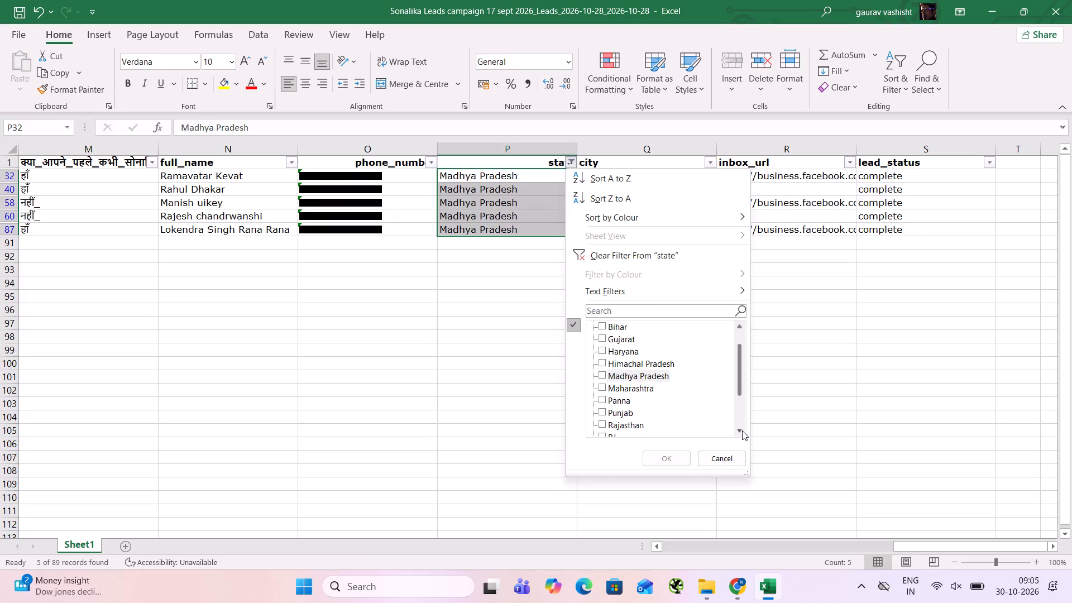
{"action": "left_click", "coordinate": [742, 430]}
{"action": "triple_click", "coordinate": [742, 430]}
{"action": "left_click", "coordinate": [742, 430]}
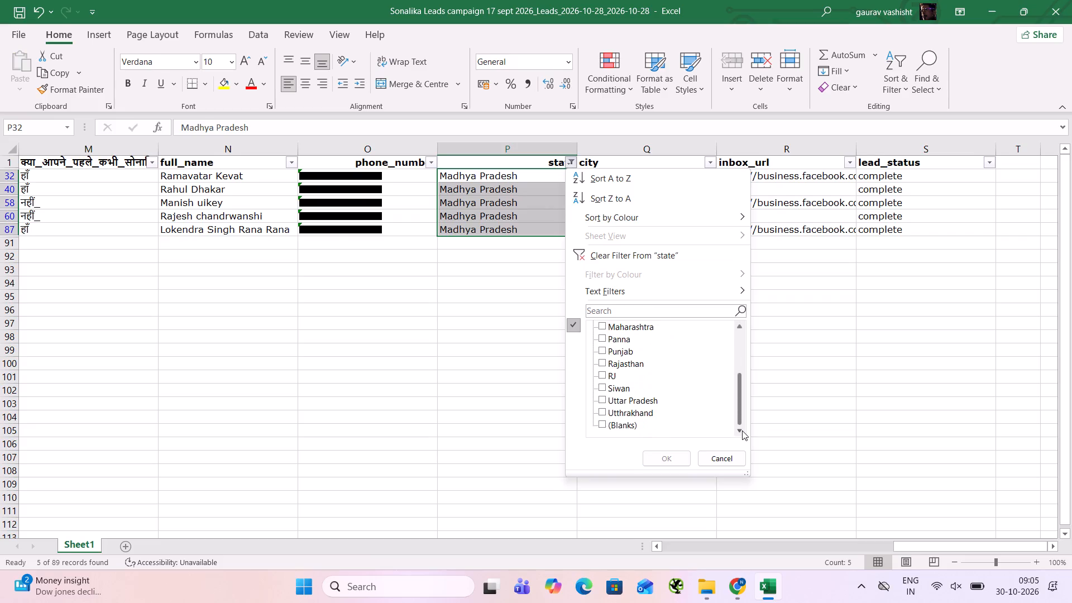
{"action": "left_click", "coordinate": [620, 339]}
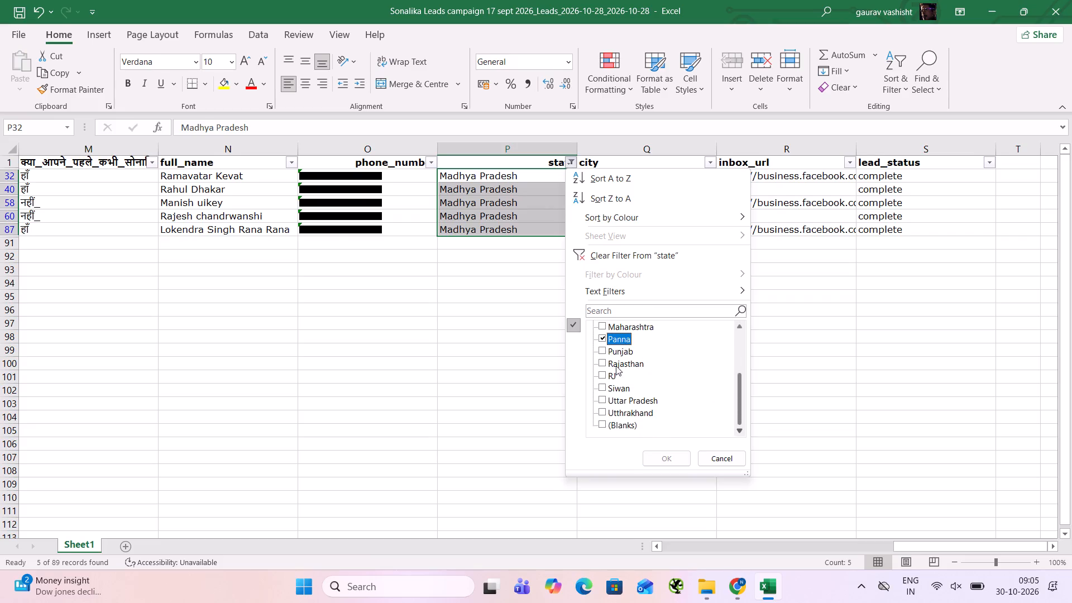
{"action": "left_click", "coordinate": [607, 375]}
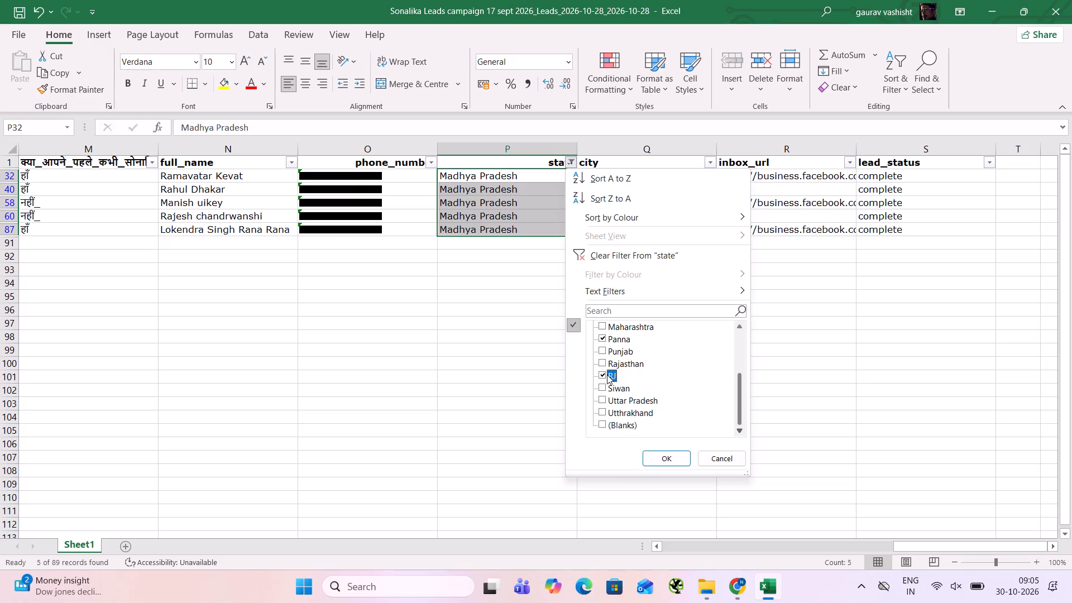
{"action": "left_click", "coordinate": [612, 392]}
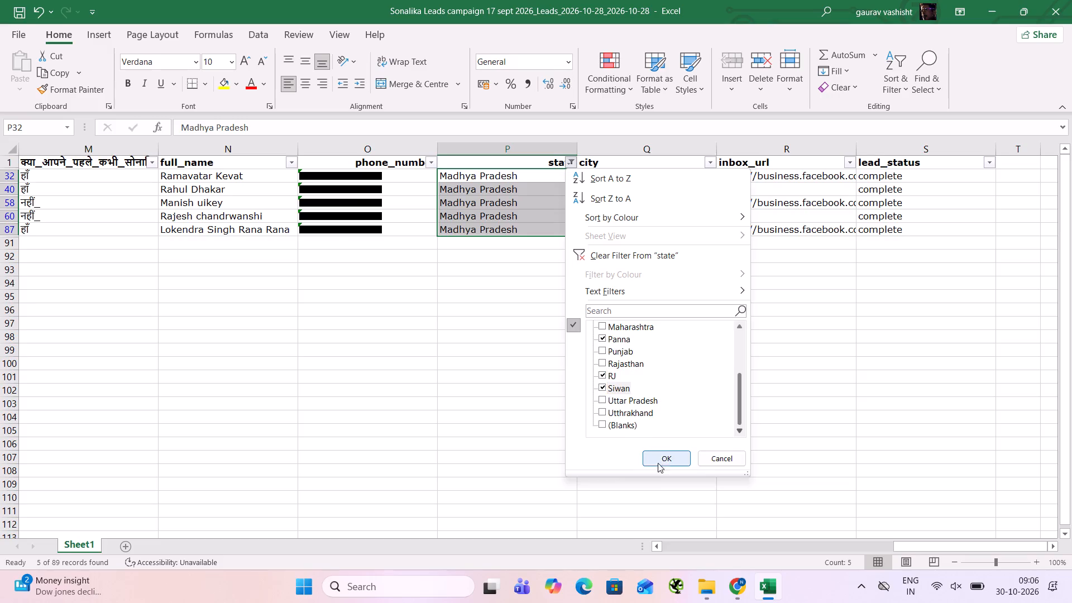
{"action": "left_click", "coordinate": [658, 462]}
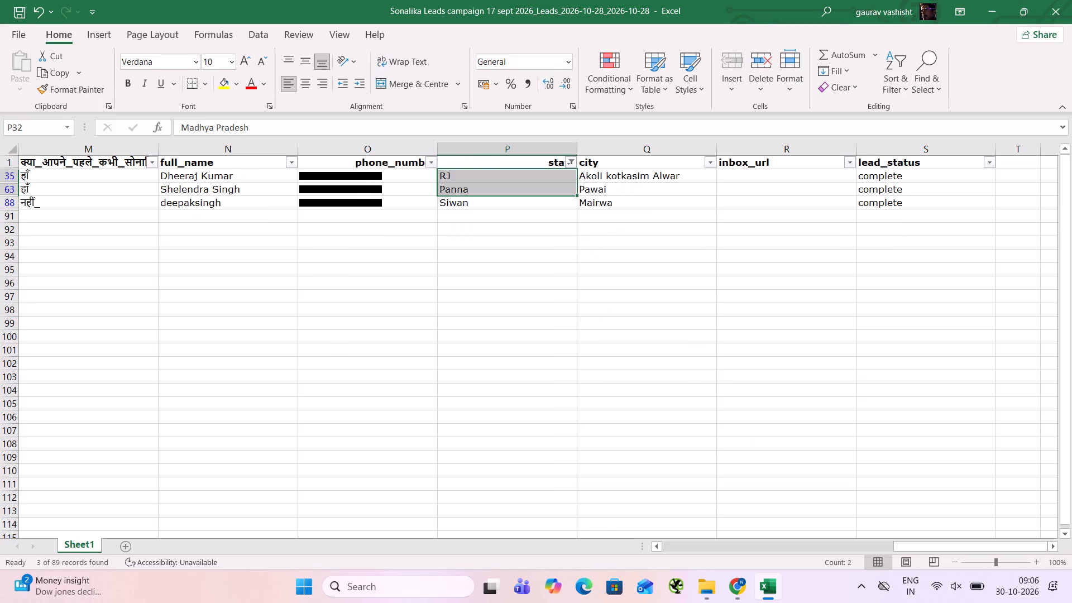
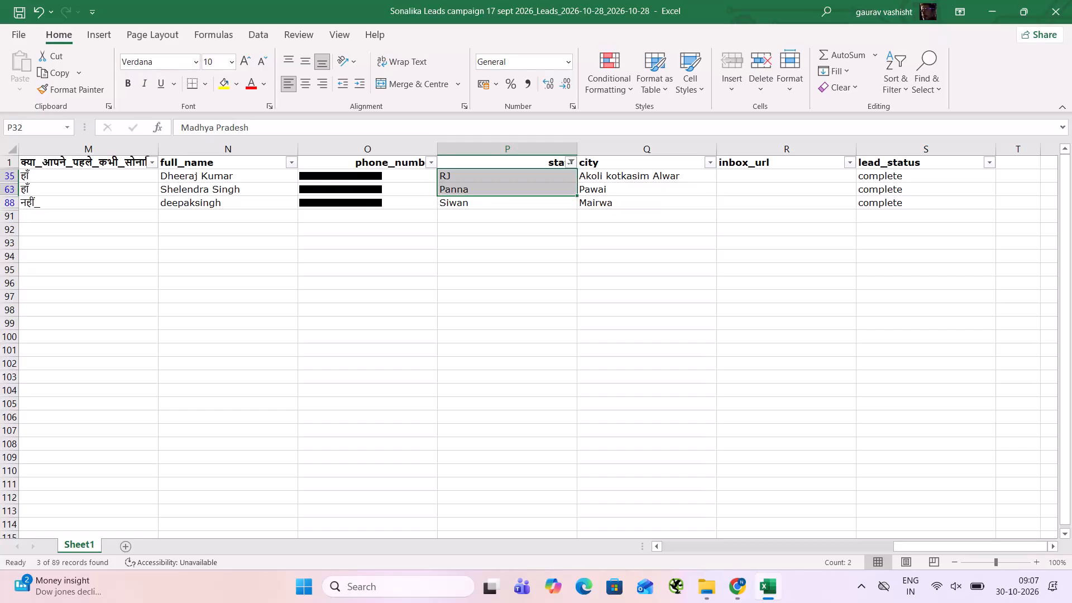
In row 35, replace the RJ state entry with Rajasthan and set the city to Alwar.
{"action": "key", "text": "Up"}
{"action": "key", "text": "Down"}
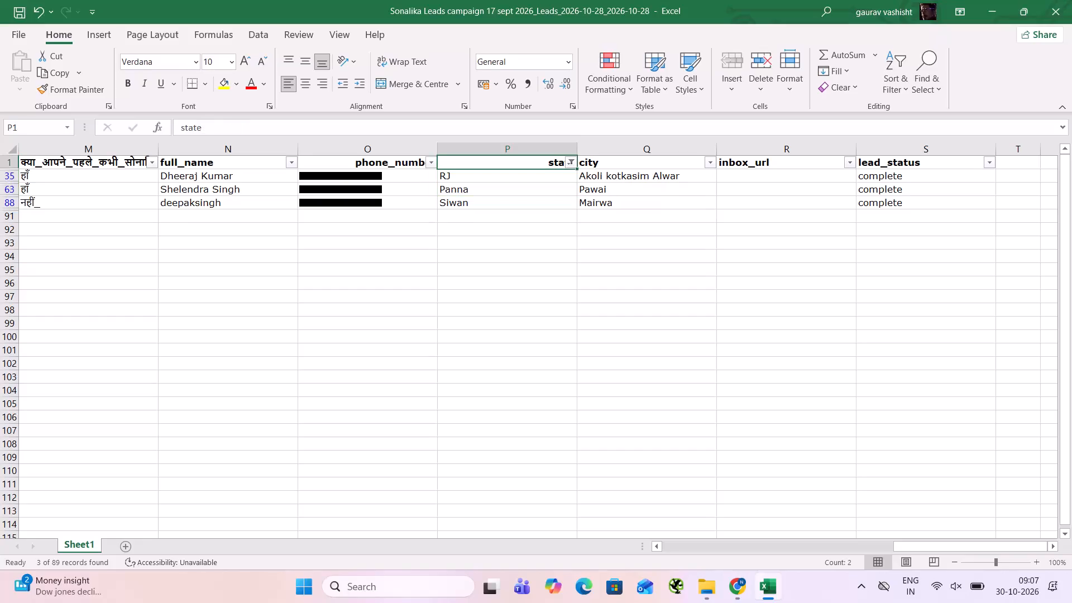
{"action": "key", "text": "Down"}
{"action": "key", "text": "Down"}
{"action": "key", "text": "Up"}
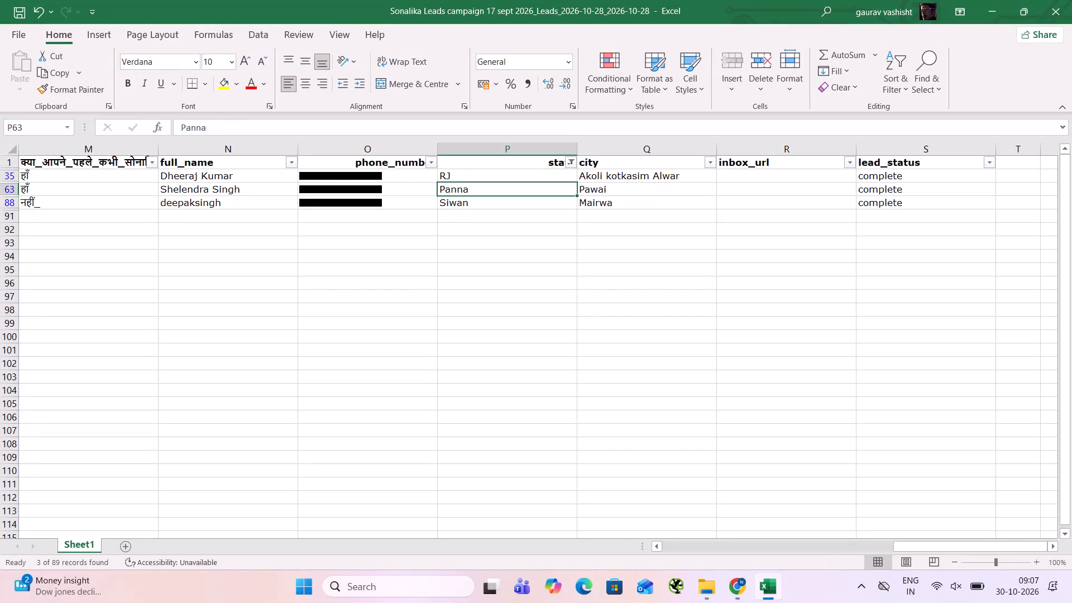
{"action": "key", "text": "Up"}
{"action": "type", "text": "Rajasthan"}
{"action": "key", "text": "Right"}
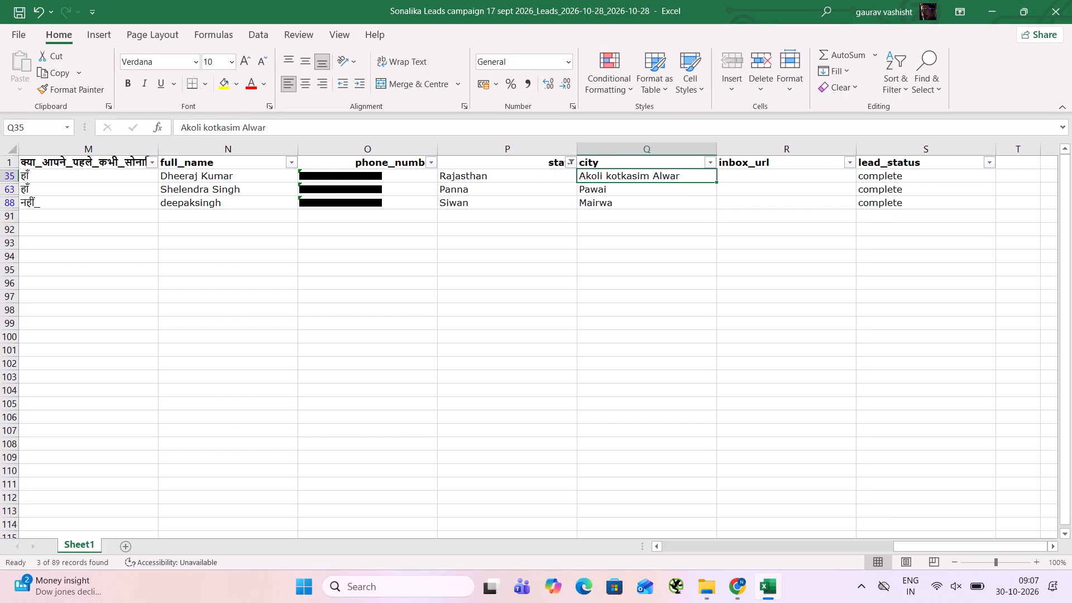
{"action": "type", "text": "Alwar"}
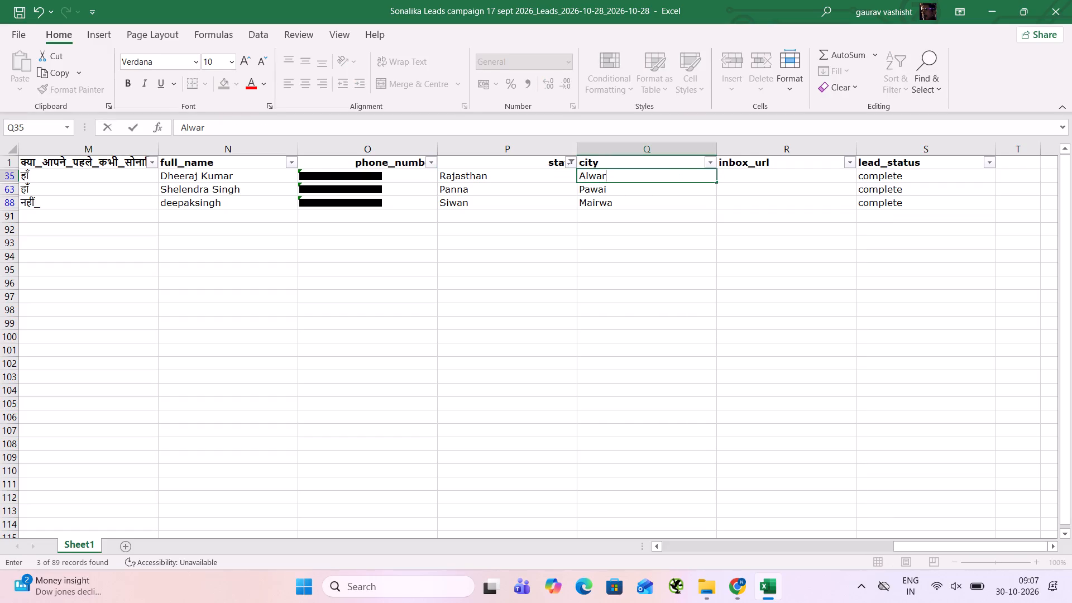
{"action": "key", "text": "Down"}
Replace the Panna state entry in row 63 with Bihar.
{"action": "key", "text": "Left"}
{"action": "type", "text": "Bihar"}
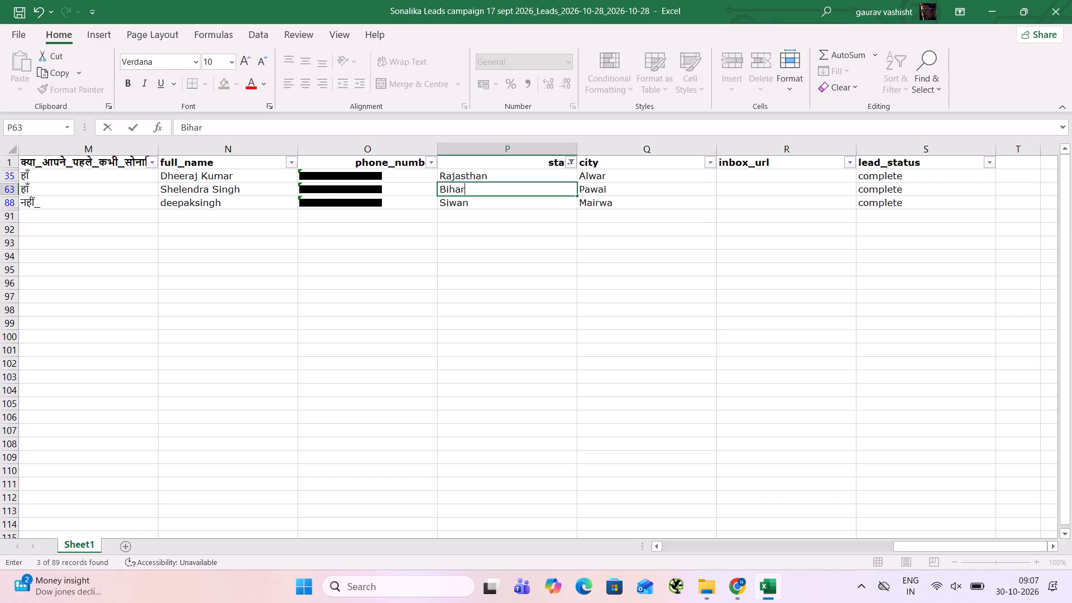
{"action": "key", "text": "Down"}
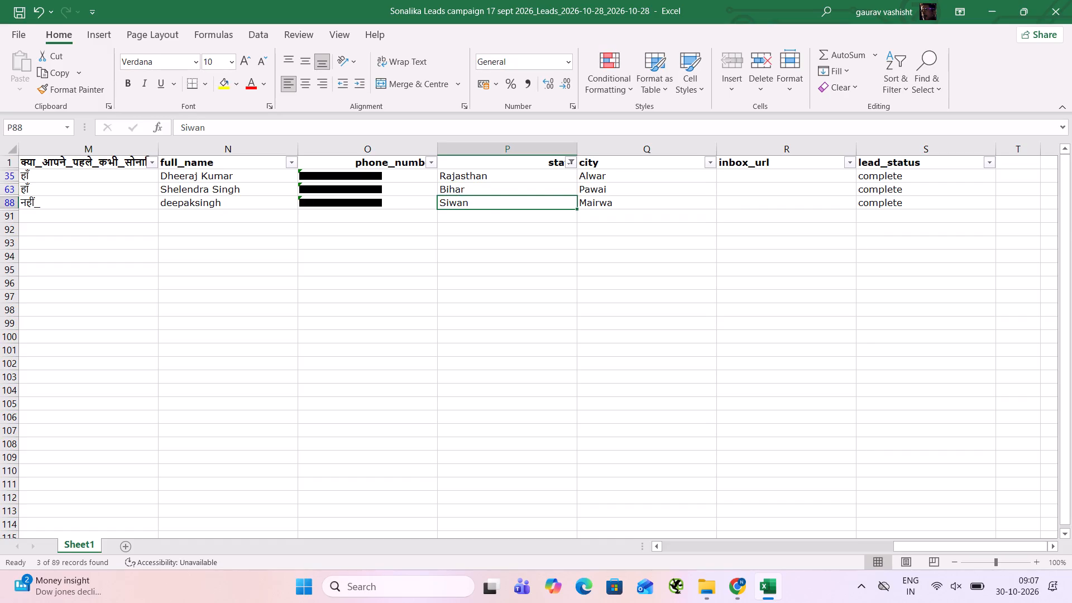
Move Siwan from row 88's state cell into its city cell and enter Bihar as the state.
{"action": "key", "text": "ctrl+x"}
{"action": "key", "text": "Right"}
{"action": "key", "text": "ctrl+v"}
{"action": "key", "text": "Left"}
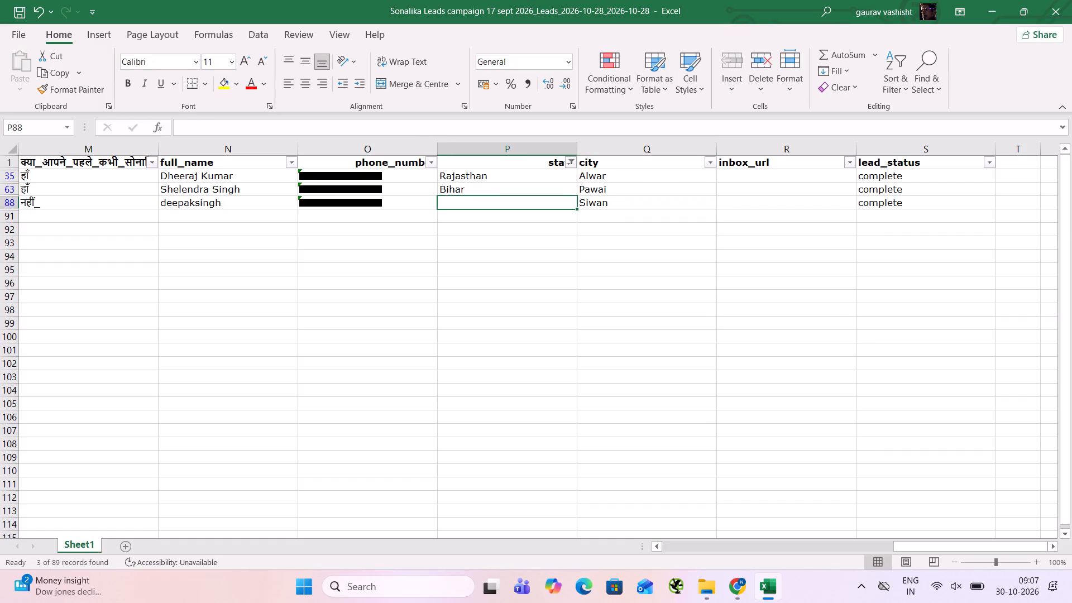
{"action": "type", "text": "Bihar"}
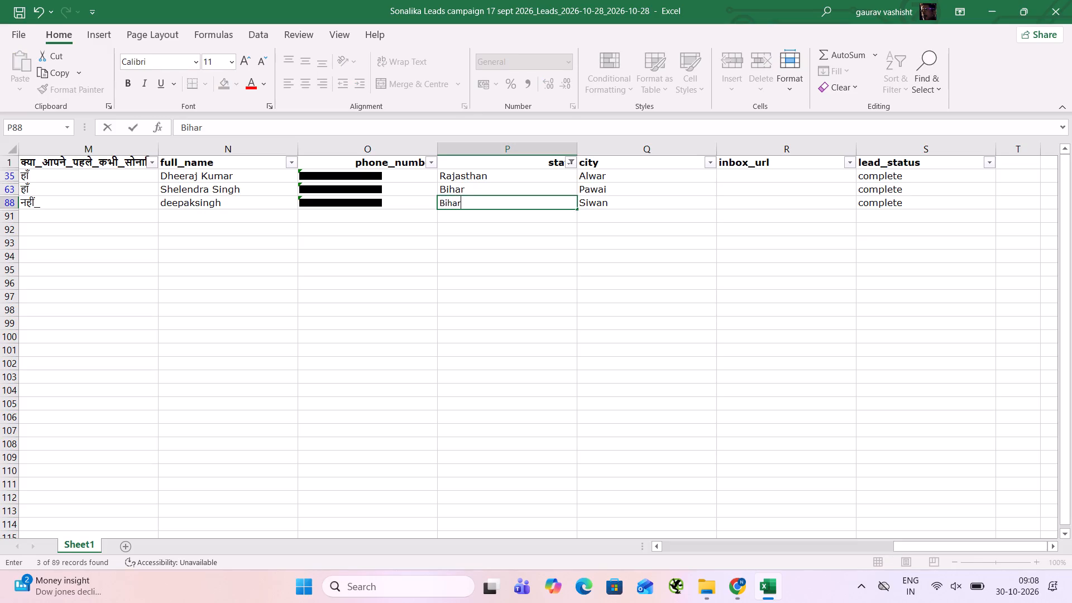
Clear the state column's filter and turn off filtering on the header row.
{"action": "left_click", "coordinate": [568, 162]}
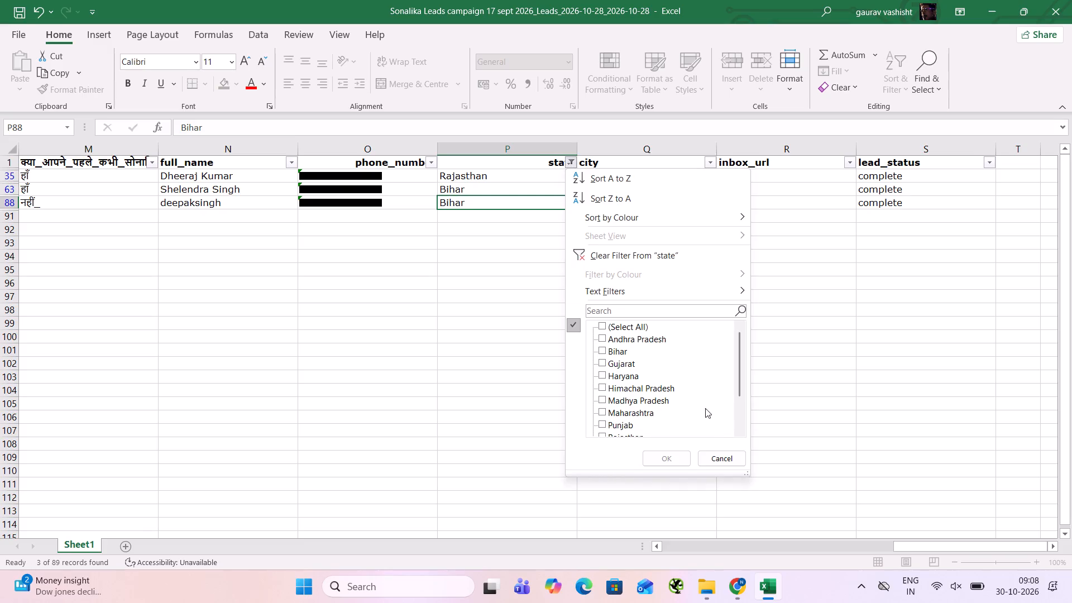
{"action": "left_click", "coordinate": [743, 409]}
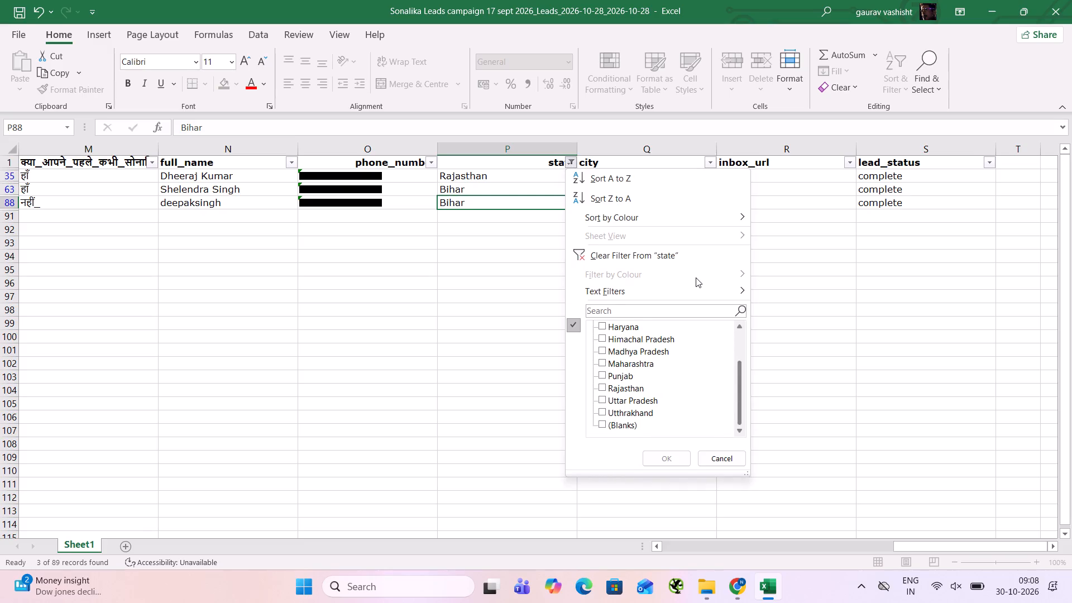
{"action": "left_click", "coordinate": [658, 251]}
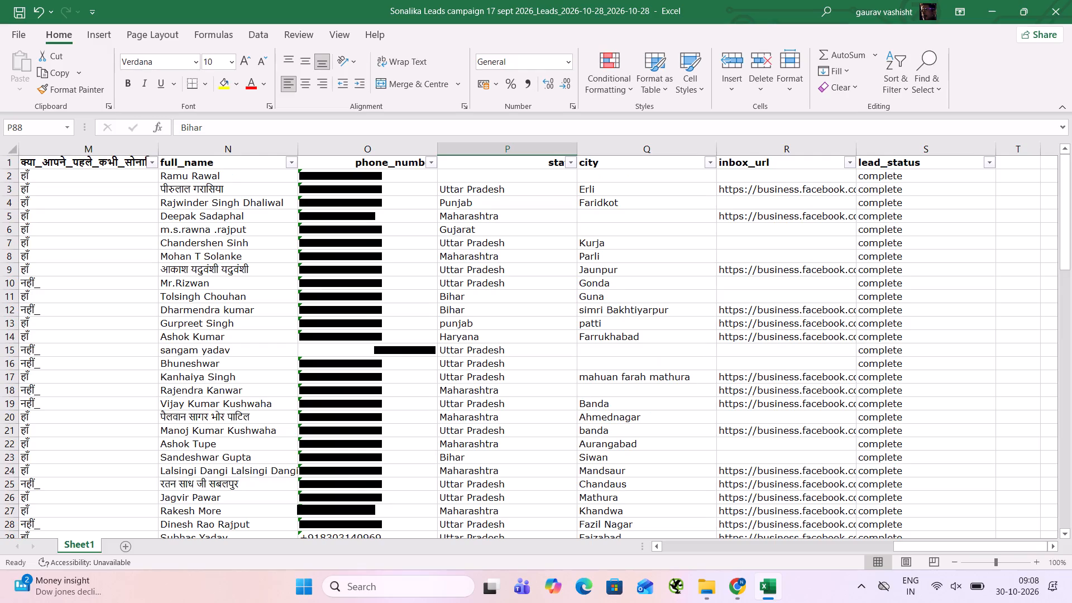
{"action": "left_click", "coordinate": [901, 68]}
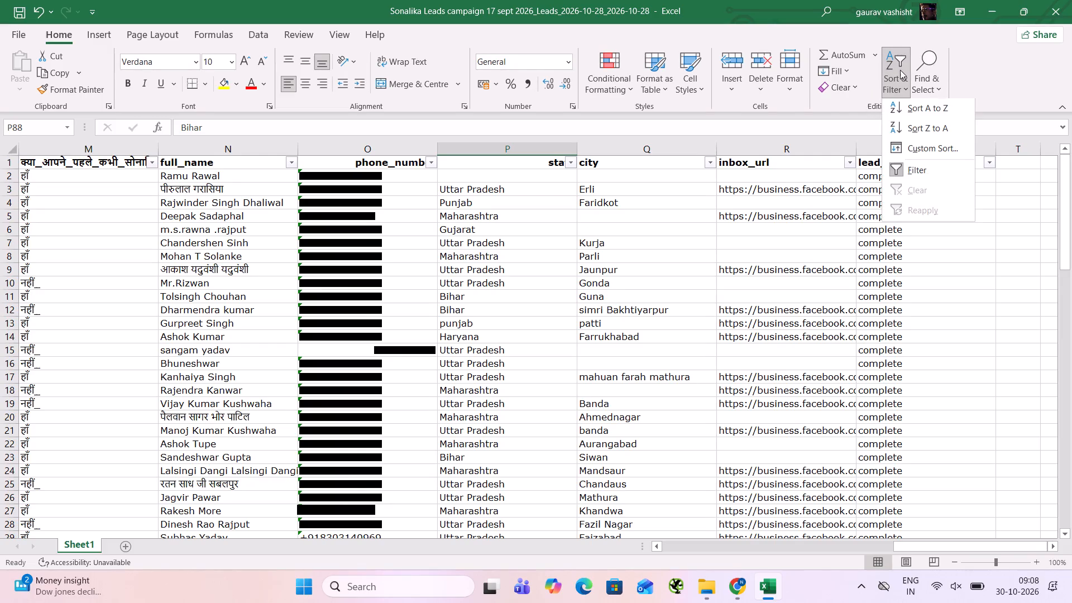
{"action": "left_click", "coordinate": [897, 166]}
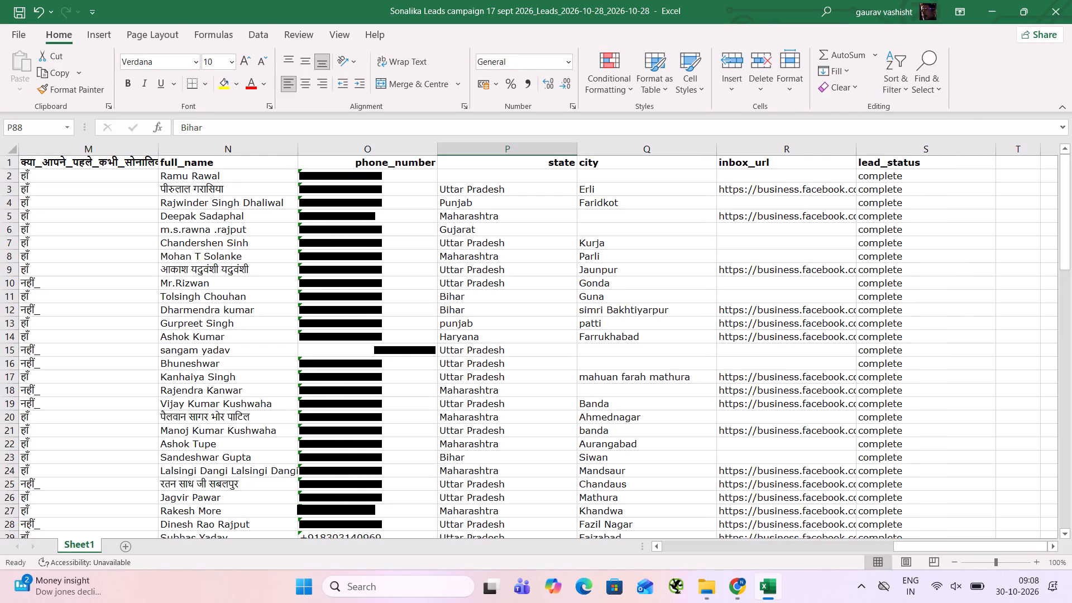
In a new Chrome tab, search Google for "jumrai taliya", look through the image results, and close the tab.
{"action": "left_click", "coordinate": [730, 595]}
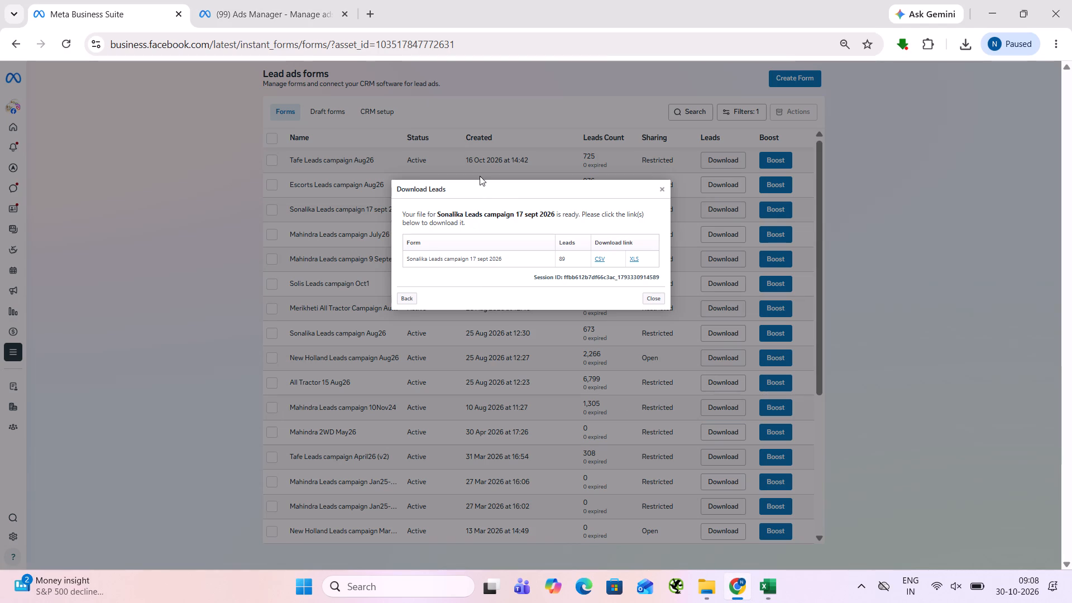
{"action": "left_click", "coordinate": [371, 8]}
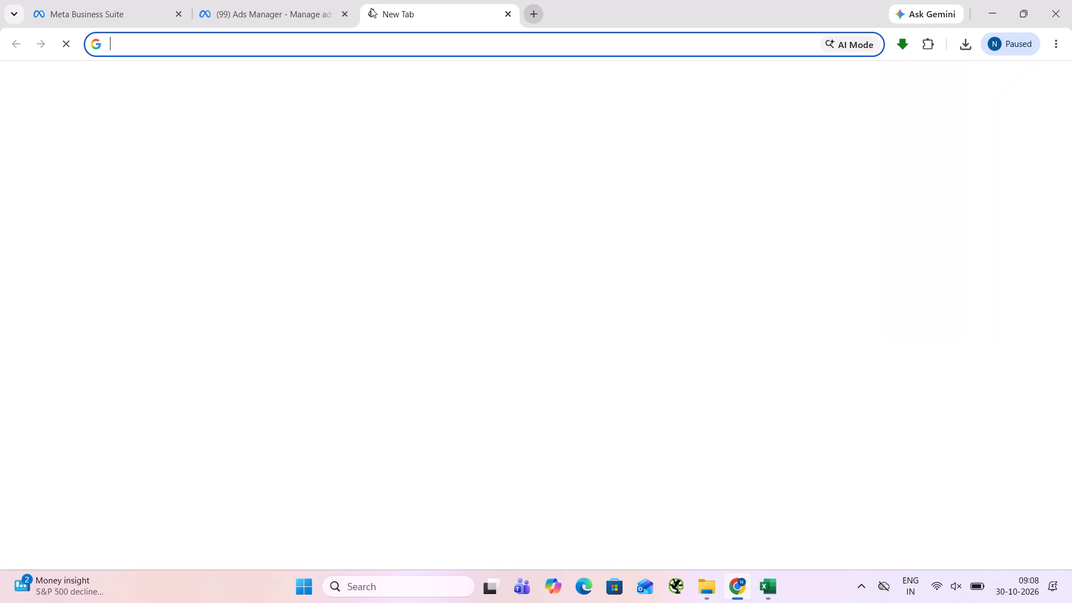
{"action": "type", "text": "jumrai t"}
{"action": "type", "text": "al"}
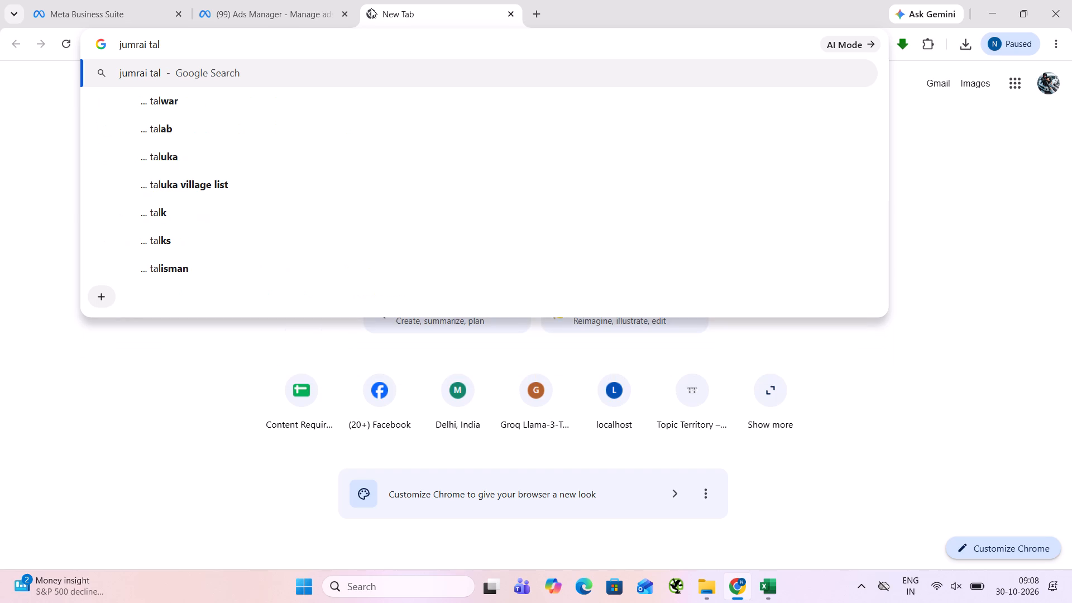
{"action": "type", "text": "iya"}
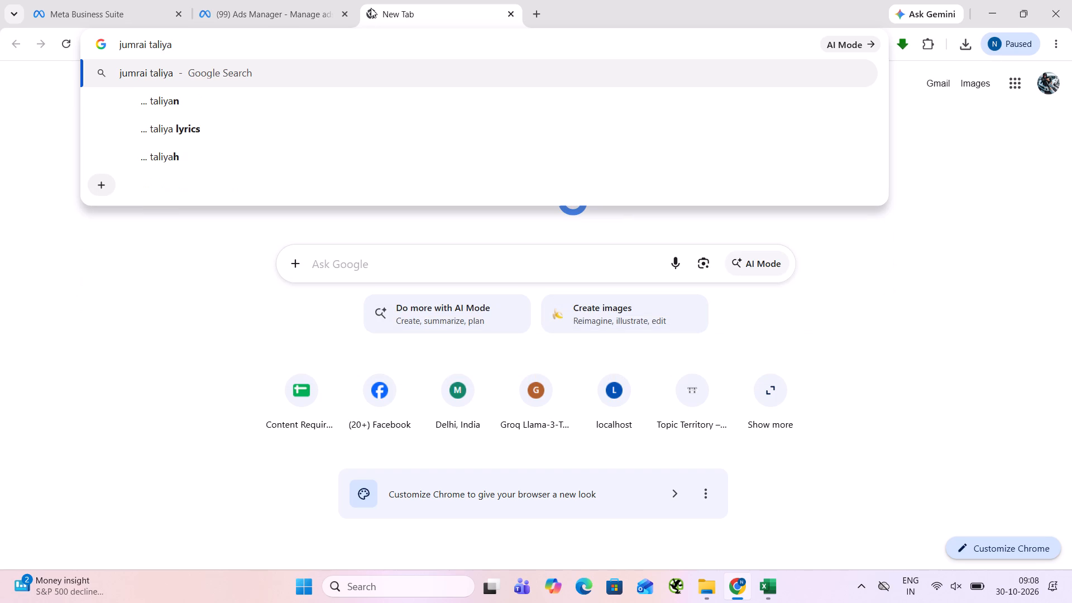
{"action": "key", "text": "Return"}
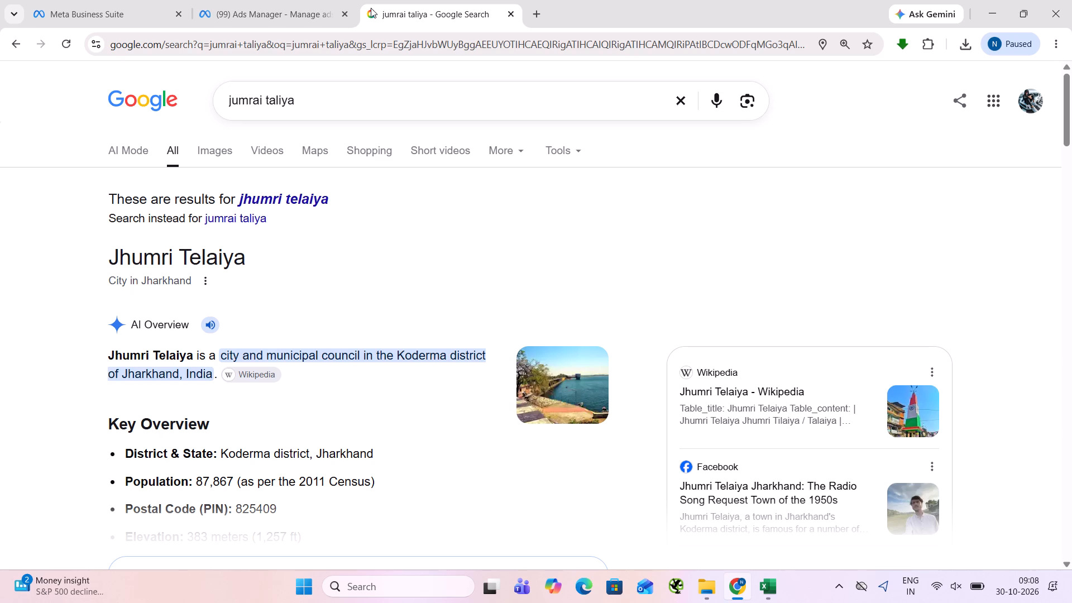
{"action": "left_click", "coordinate": [216, 144]}
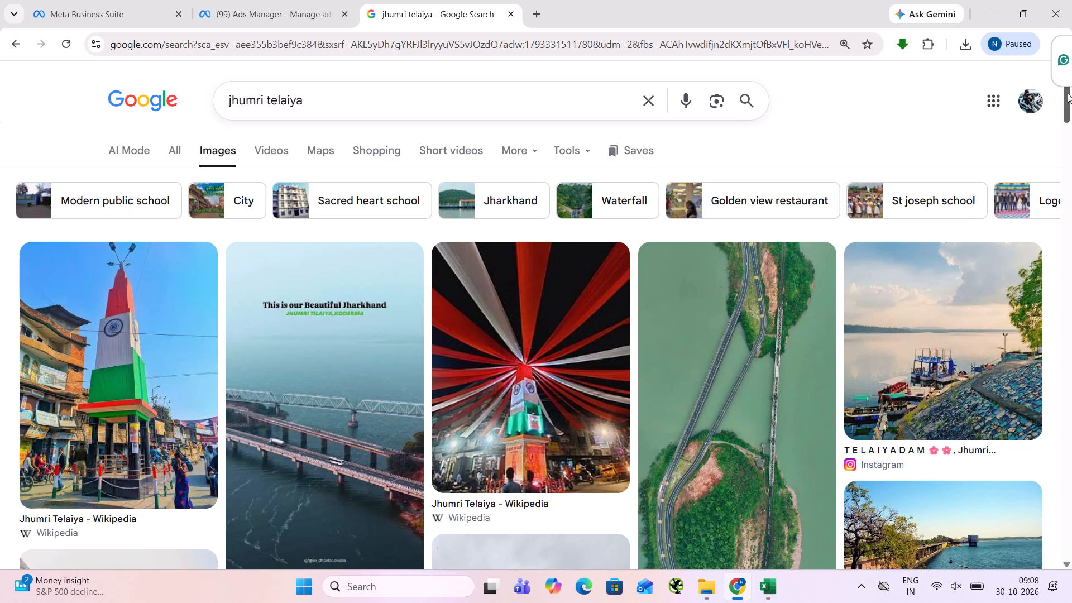
{"action": "left_click_drag", "start_coordinate": [1069, 98], "coordinate": [1071, 148]}
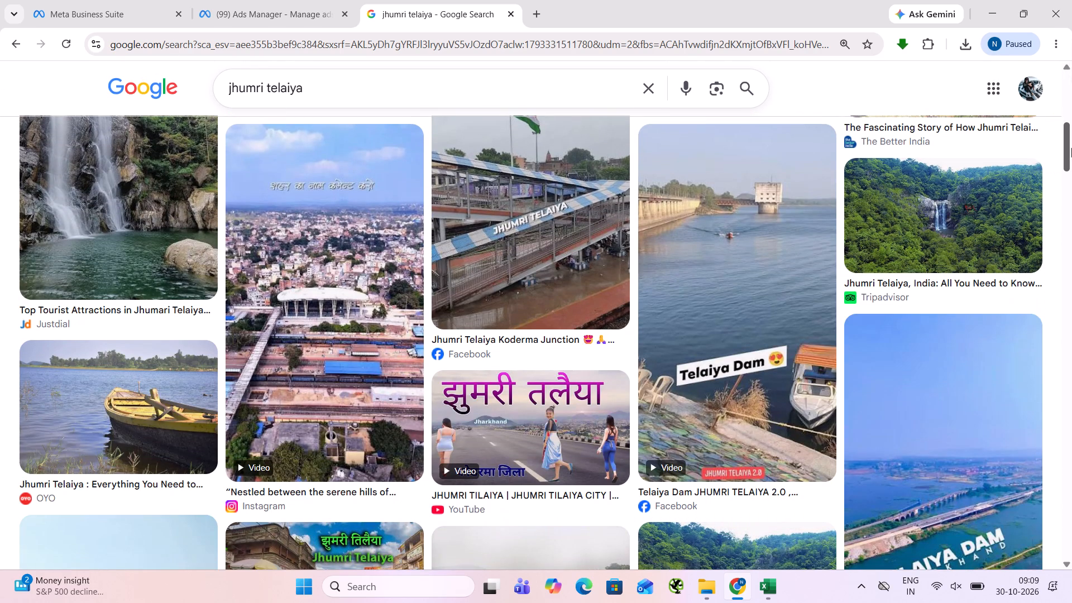
{"action": "left_click_drag", "start_coordinate": [1071, 148], "coordinate": [1071, 166]}
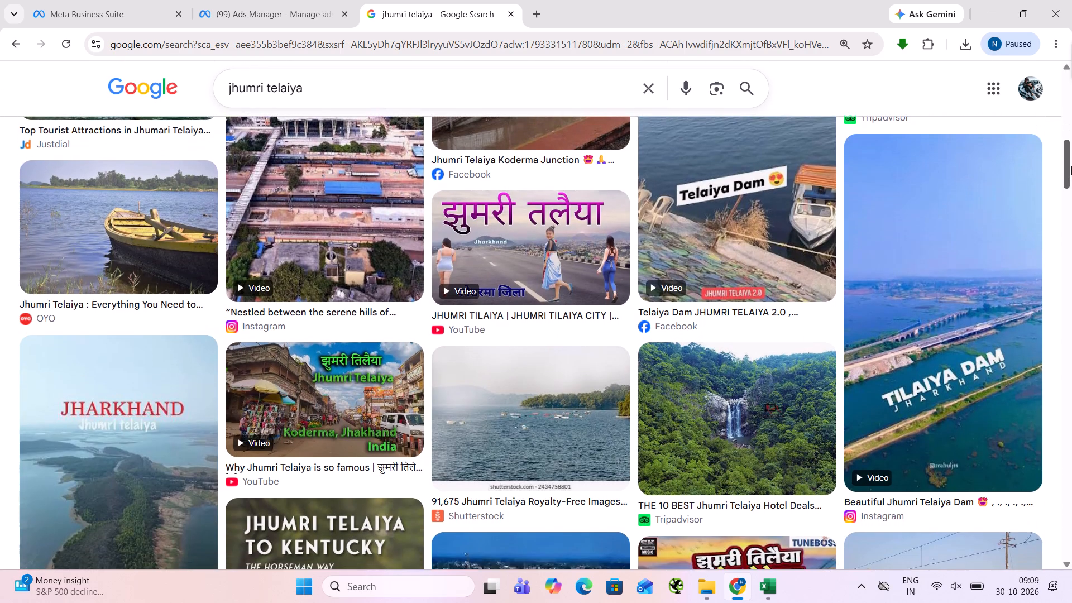
{"action": "left_click_drag", "start_coordinate": [1071, 166], "coordinate": [1069, 183]}
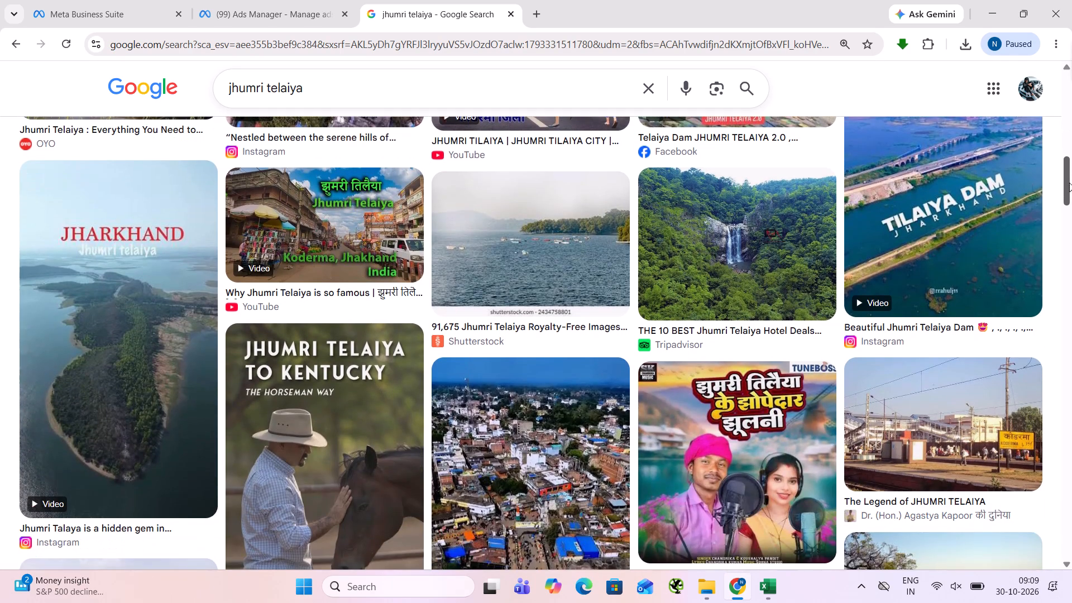
{"action": "left_click_drag", "start_coordinate": [1069, 183], "coordinate": [1071, 200]}
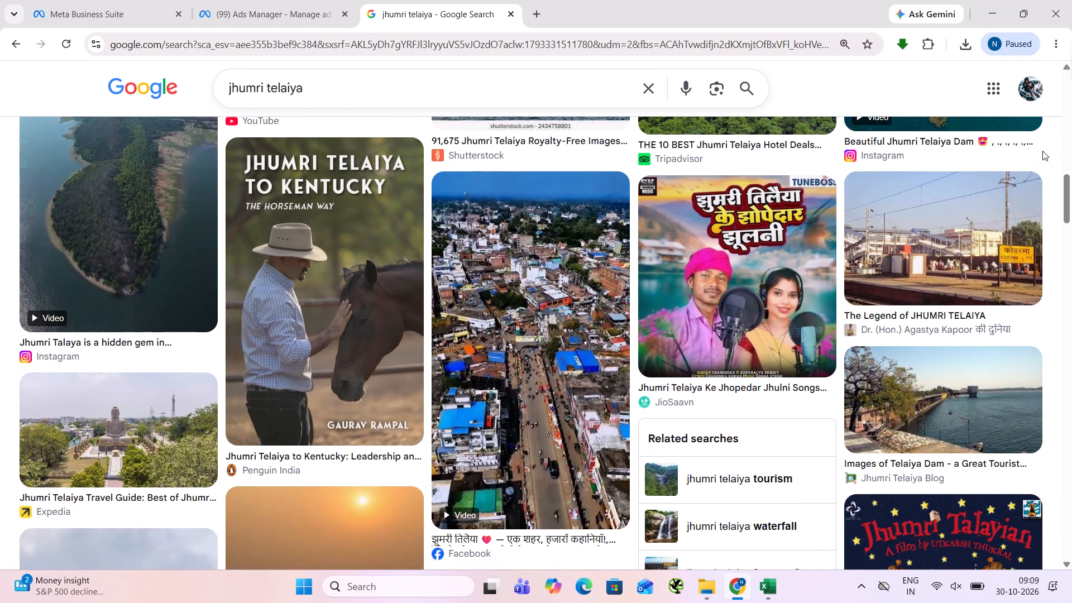
{"action": "left_click", "coordinate": [509, 11]}
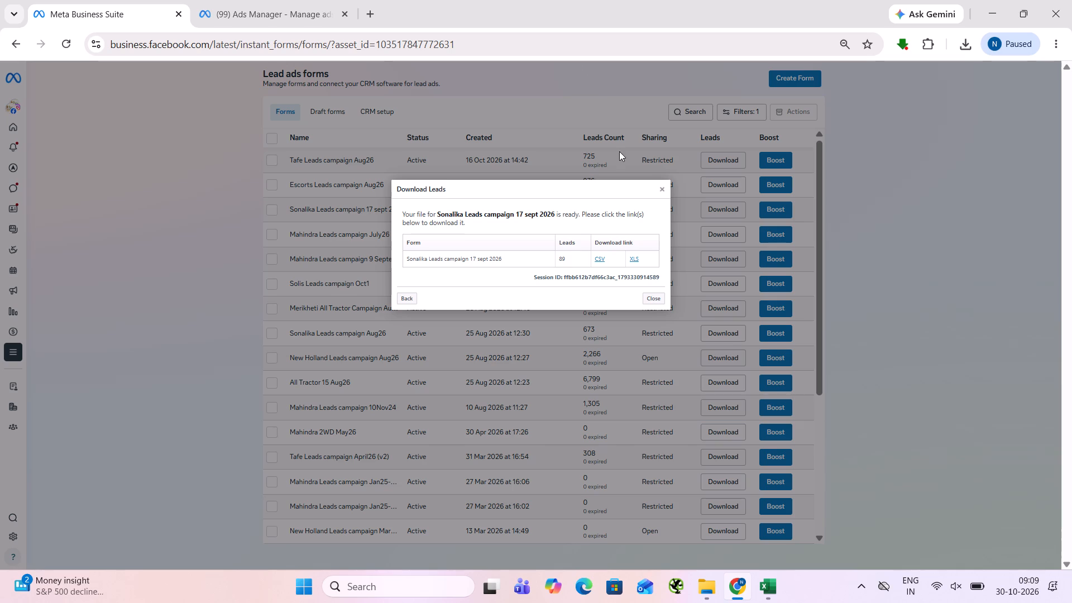
Download the Mahindra Leads campaign July26 form's leads for yesterday, 29 Oct 2026, as an XLS file.
{"action": "left_click", "coordinate": [725, 233]}
{"action": "left_click", "coordinate": [725, 233]}
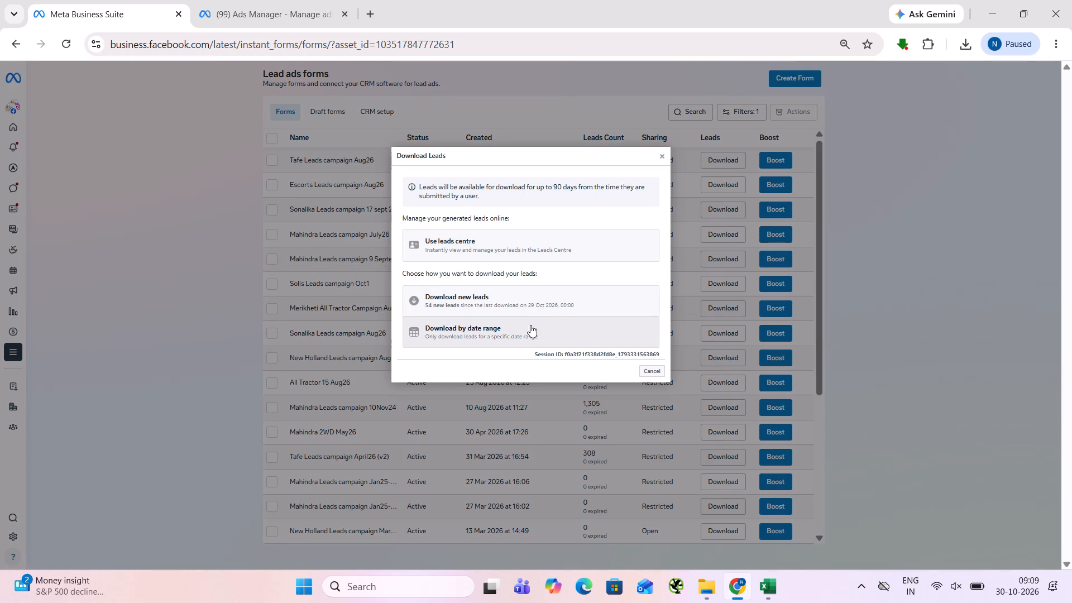
{"action": "left_click", "coordinate": [530, 325]}
{"action": "left_click", "coordinate": [520, 242]}
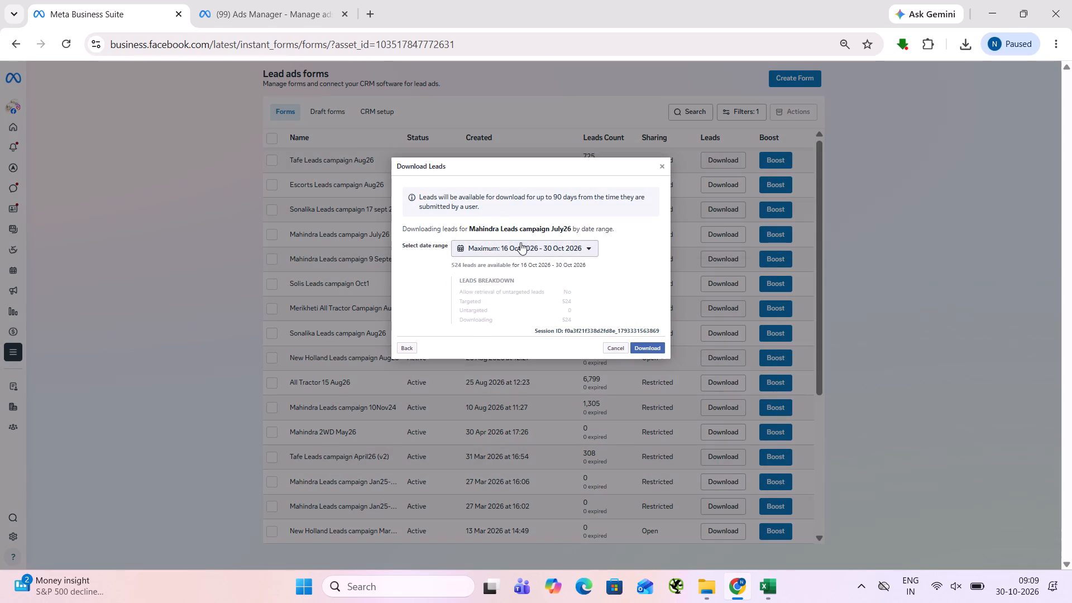
{"action": "left_click", "coordinate": [479, 309]}
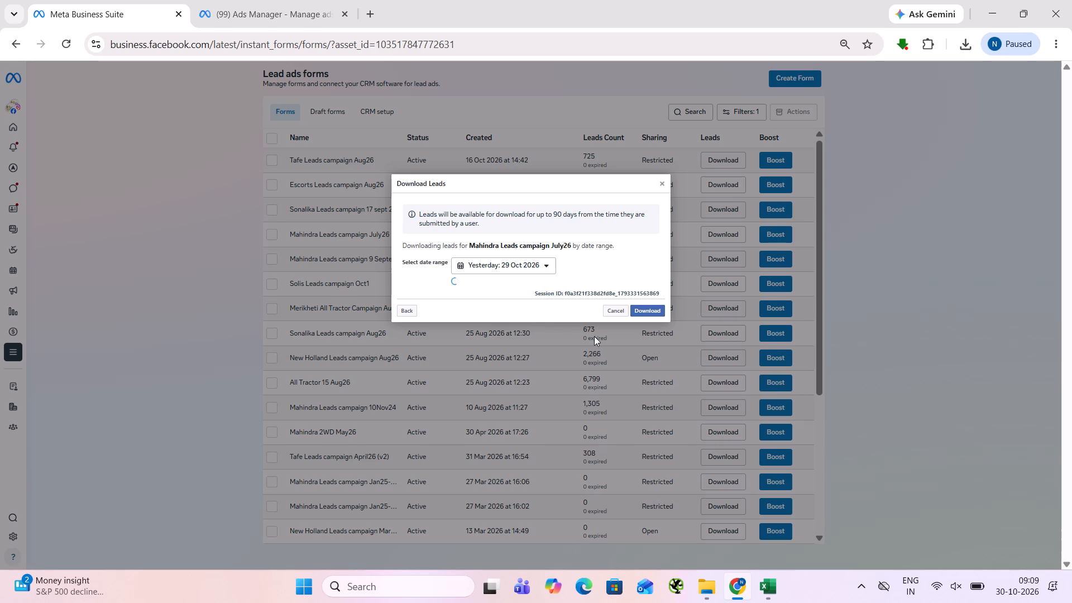
{"action": "left_click", "coordinate": [648, 346]}
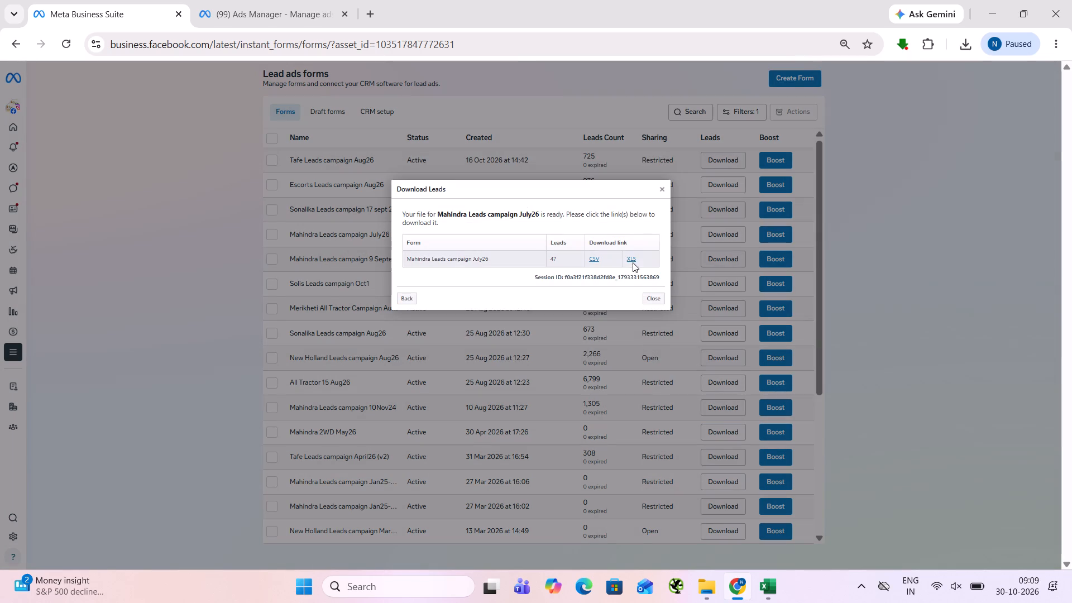
{"action": "left_click", "coordinate": [629, 259]}
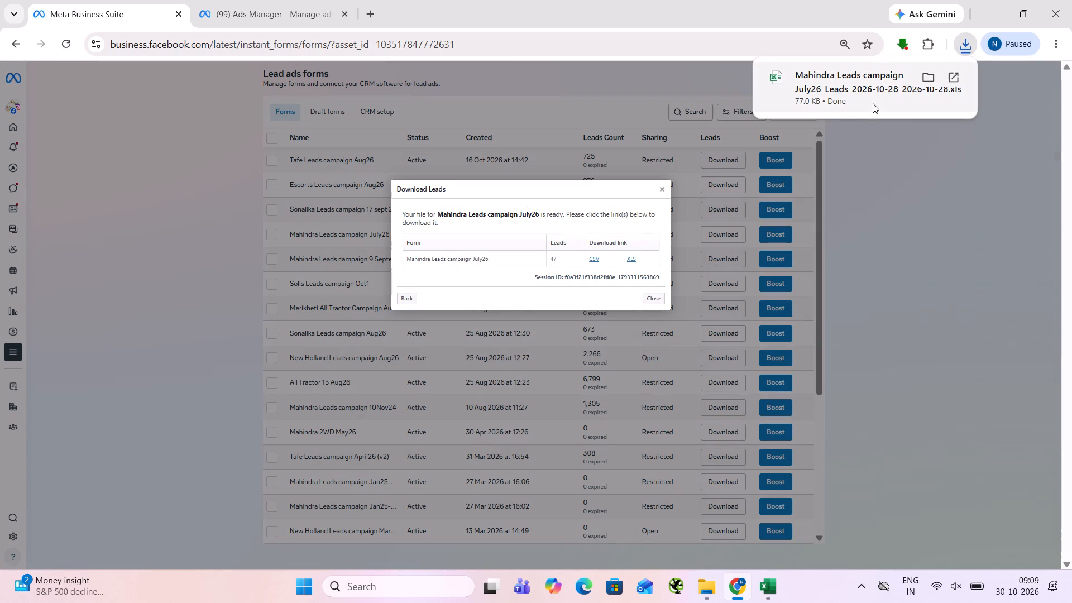
Open the downloaded Mahindra July26 leads workbook in Excel, enable editing, and go to the last header column, lead_status.
{"action": "left_click", "coordinate": [949, 78]}
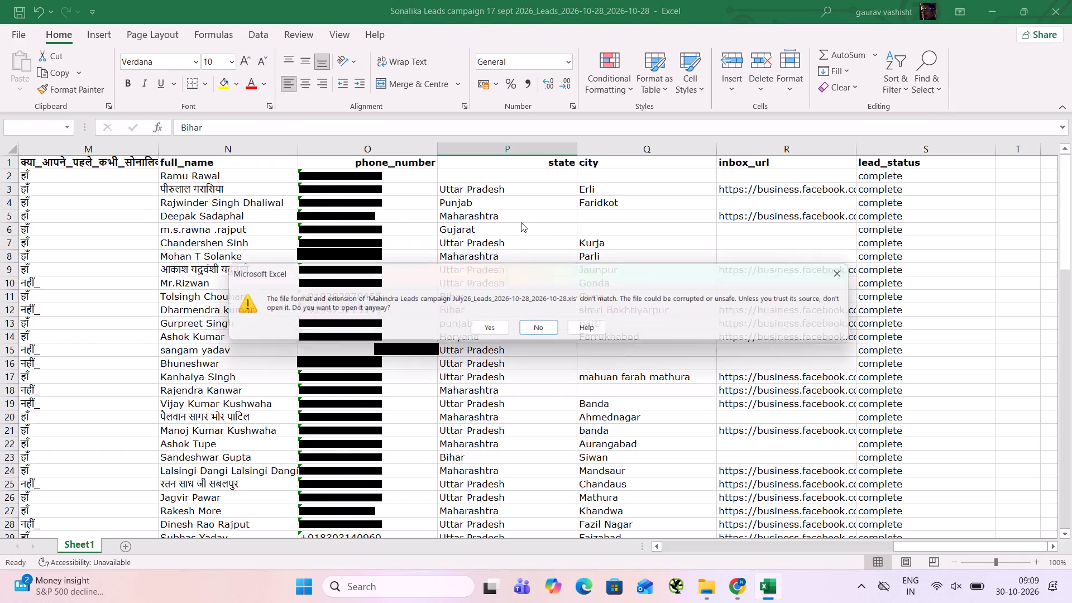
{"action": "left_click", "coordinate": [479, 333]}
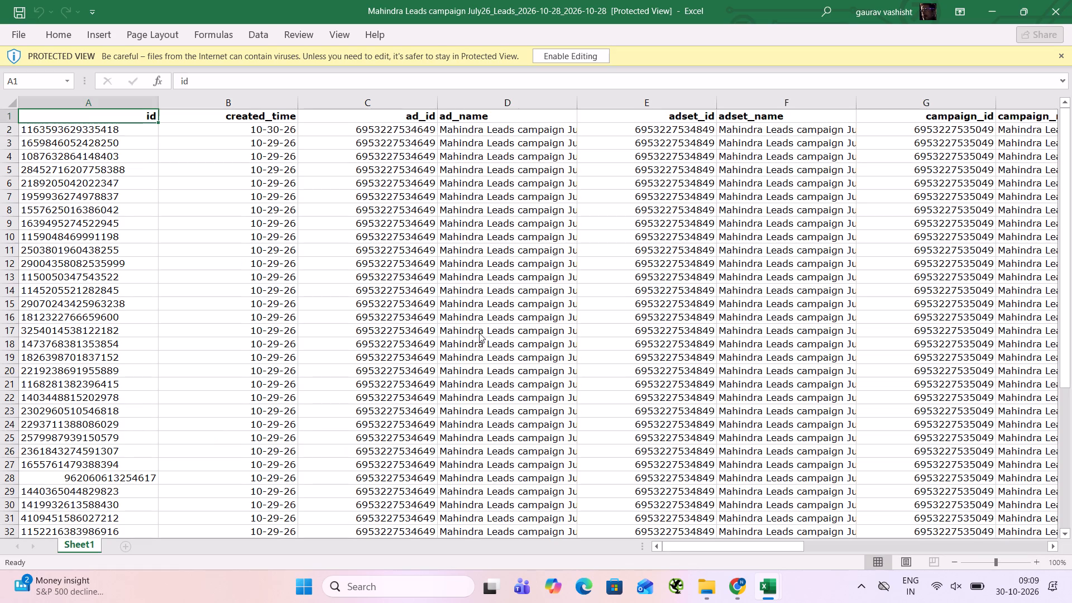
{"action": "left_click", "coordinate": [566, 55]}
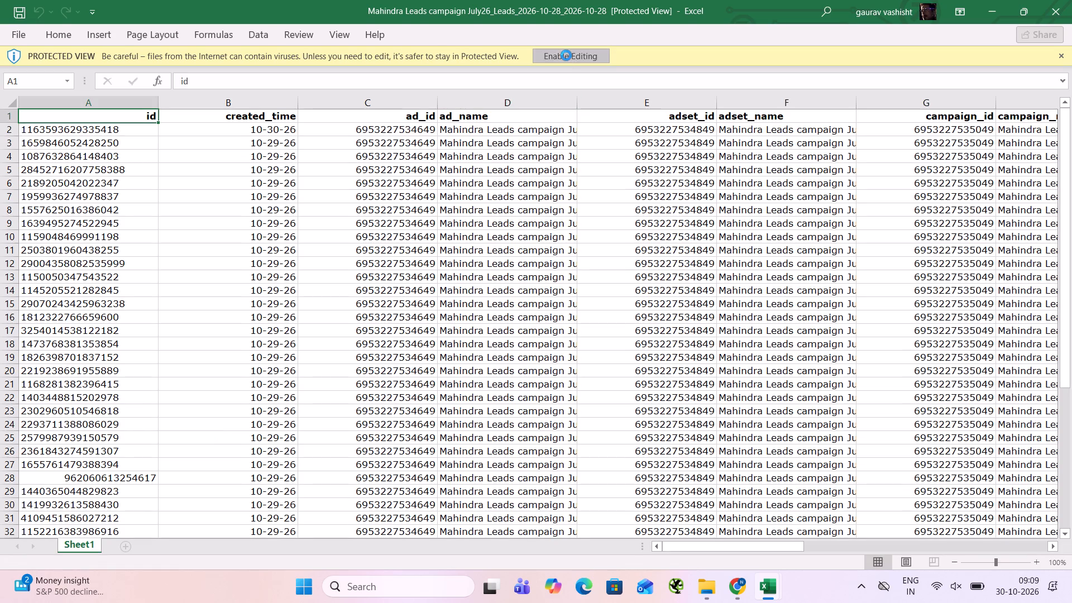
{"action": "key", "text": "ctrl+Right"}
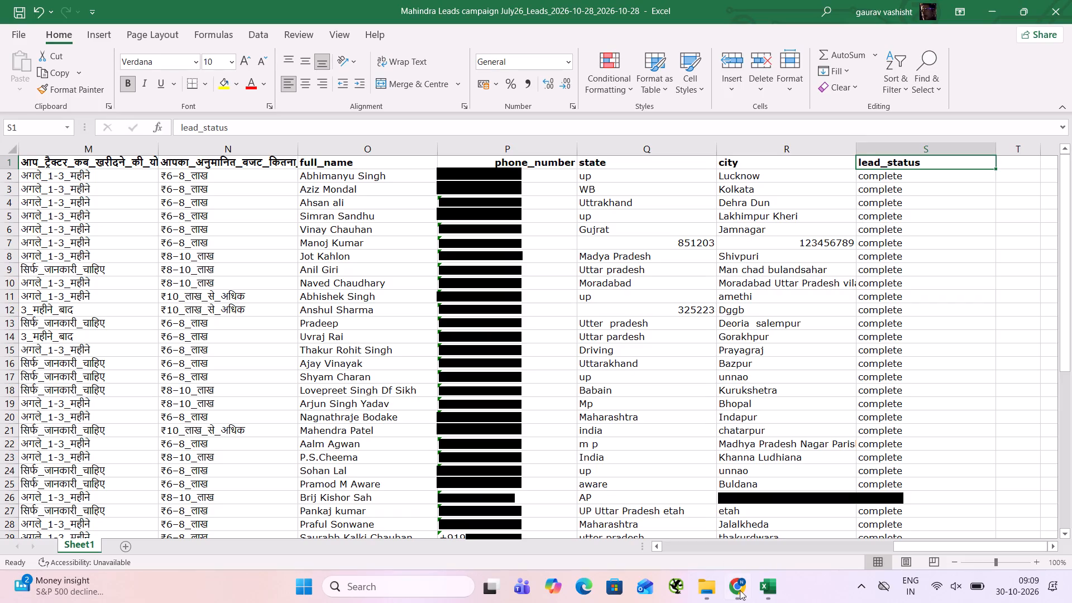
Switch to the open Sonalika Leads campaign 17 sept 2026 workbook in Excel.
{"action": "left_click", "coordinate": [718, 525]}
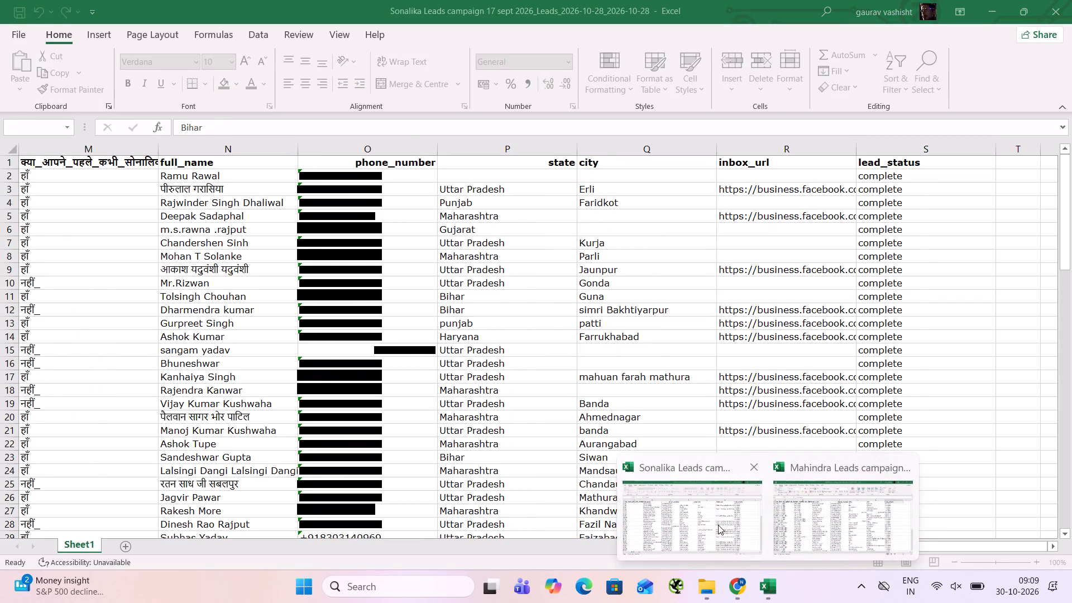
{"action": "left_click", "coordinate": [1071, 0]}
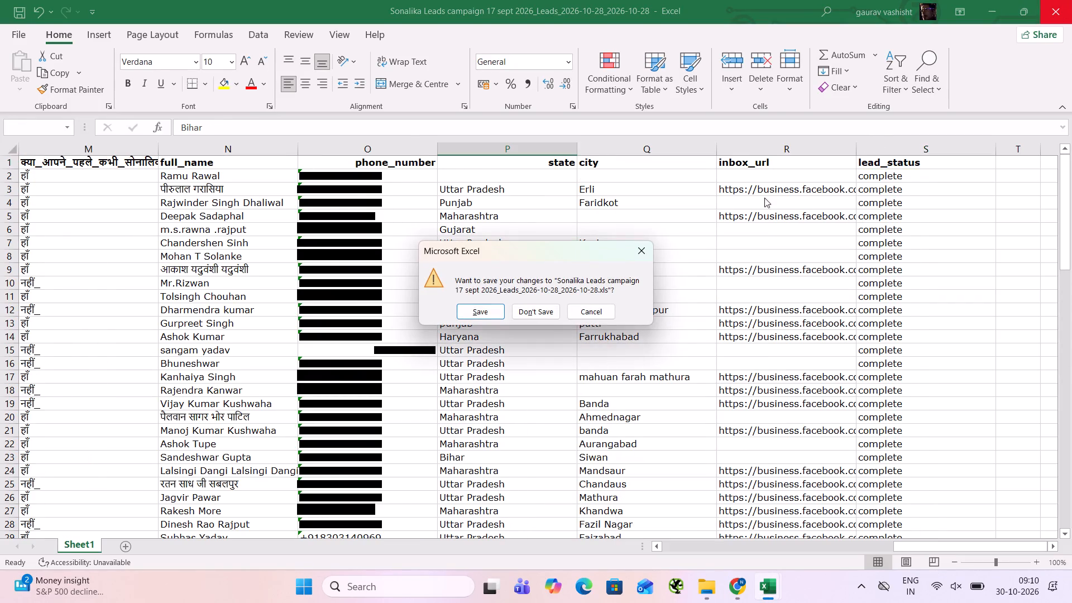
{"action": "left_click", "coordinate": [644, 252]}
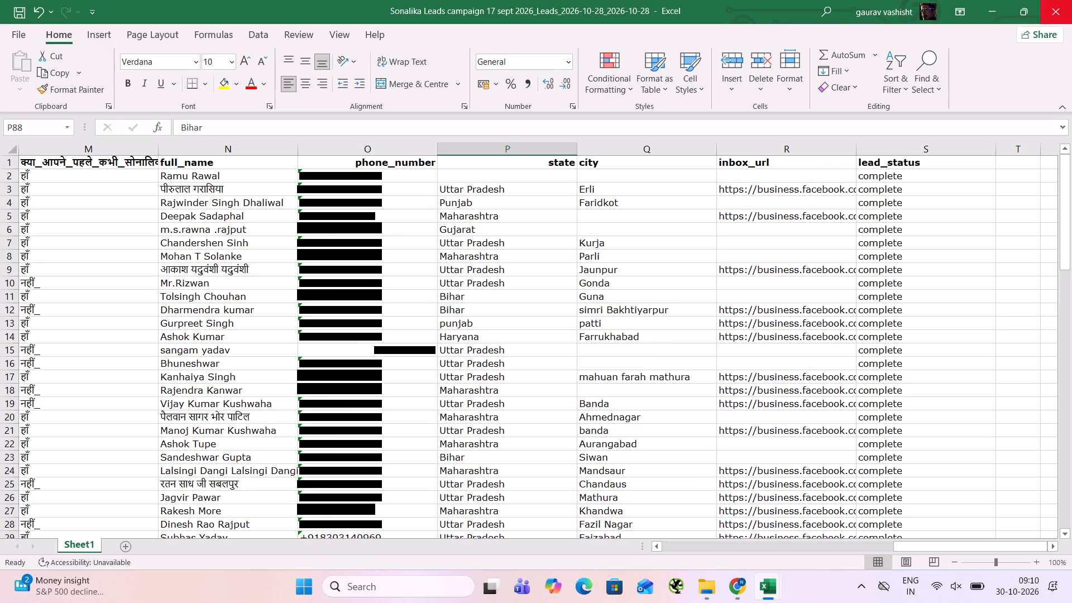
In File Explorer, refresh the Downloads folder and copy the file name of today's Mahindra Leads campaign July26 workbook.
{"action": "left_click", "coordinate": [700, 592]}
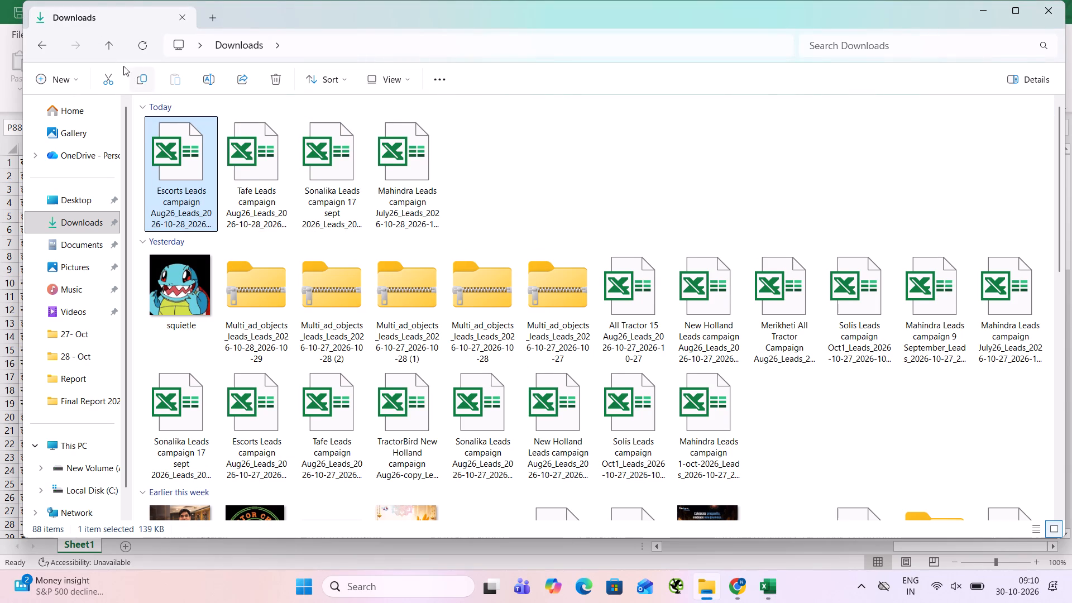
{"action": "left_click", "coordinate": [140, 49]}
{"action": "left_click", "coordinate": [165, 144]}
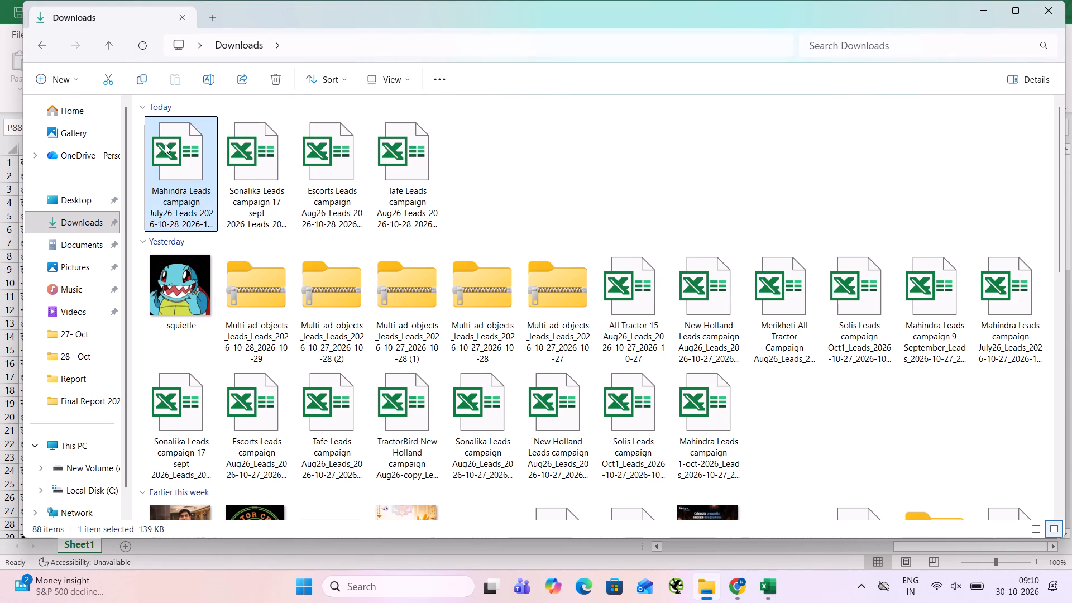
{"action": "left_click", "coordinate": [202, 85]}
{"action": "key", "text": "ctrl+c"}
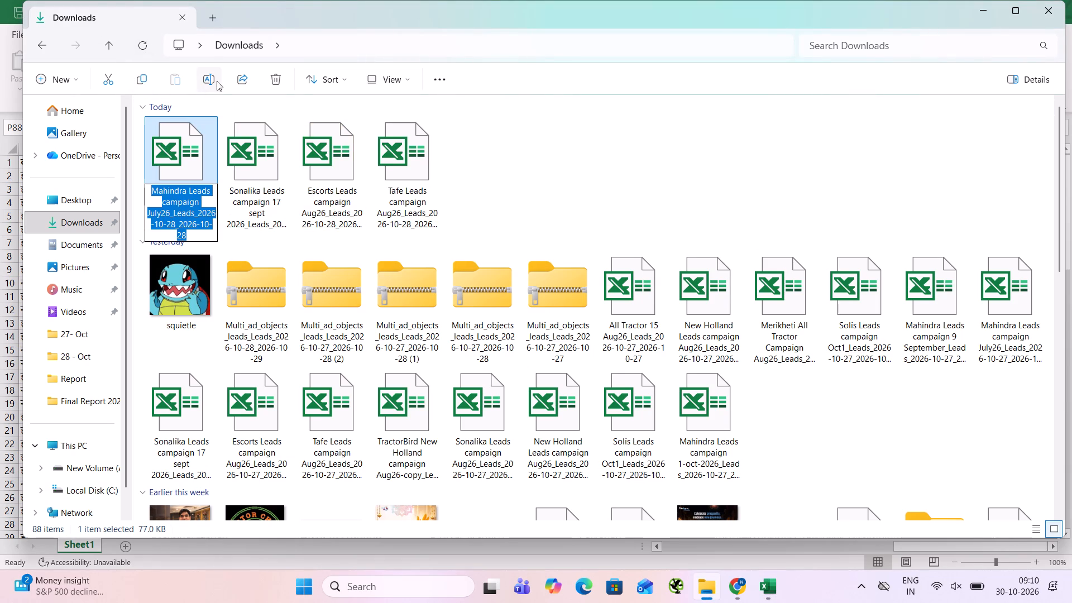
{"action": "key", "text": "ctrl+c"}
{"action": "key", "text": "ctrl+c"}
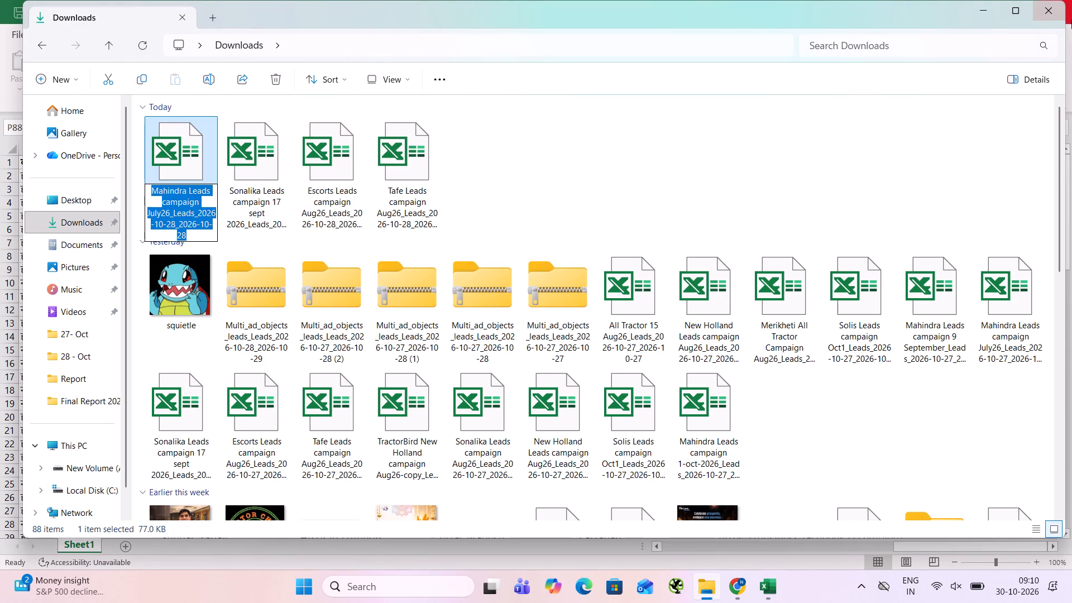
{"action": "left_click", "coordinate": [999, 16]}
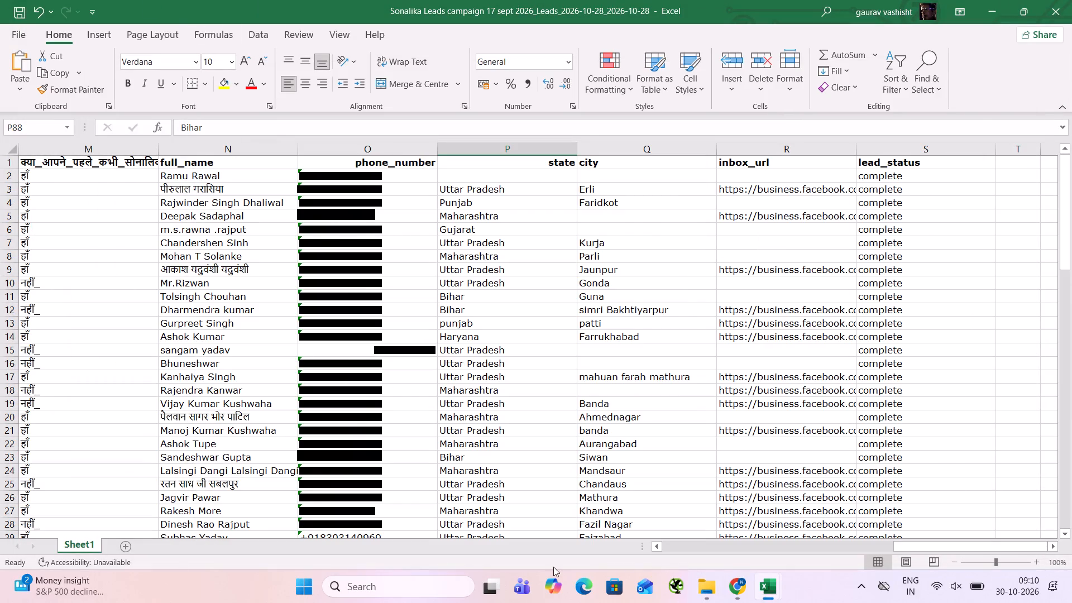
In File Explorer's Downloads folder, copy today's Sonalika Leads campaign 17 sept 2026 file name, and return to Excel.
{"action": "left_click", "coordinate": [698, 592]}
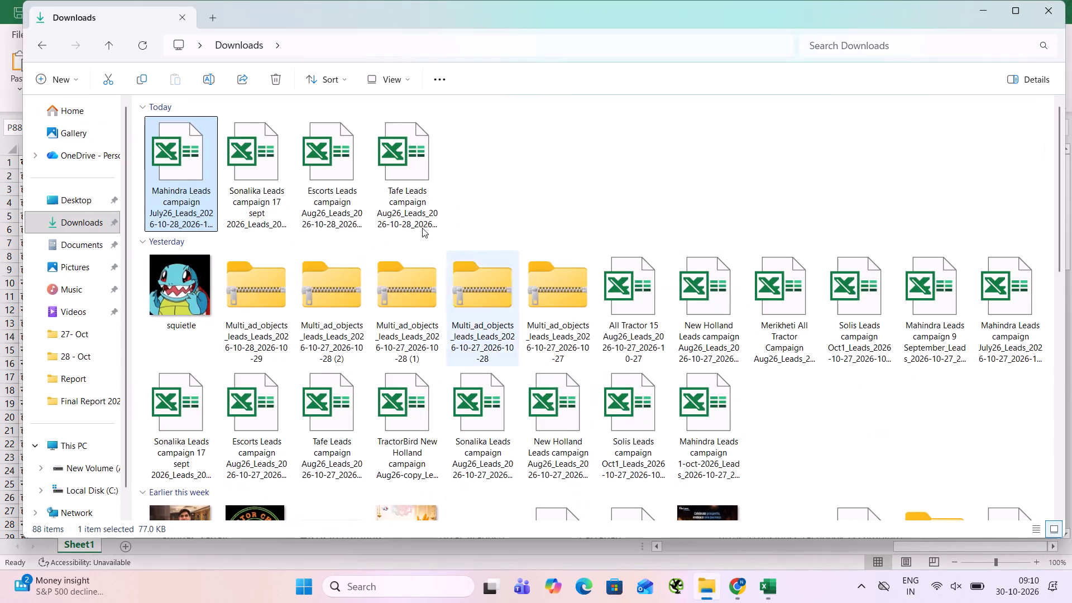
{"action": "left_click", "coordinate": [256, 168]}
{"action": "left_click", "coordinate": [213, 83]}
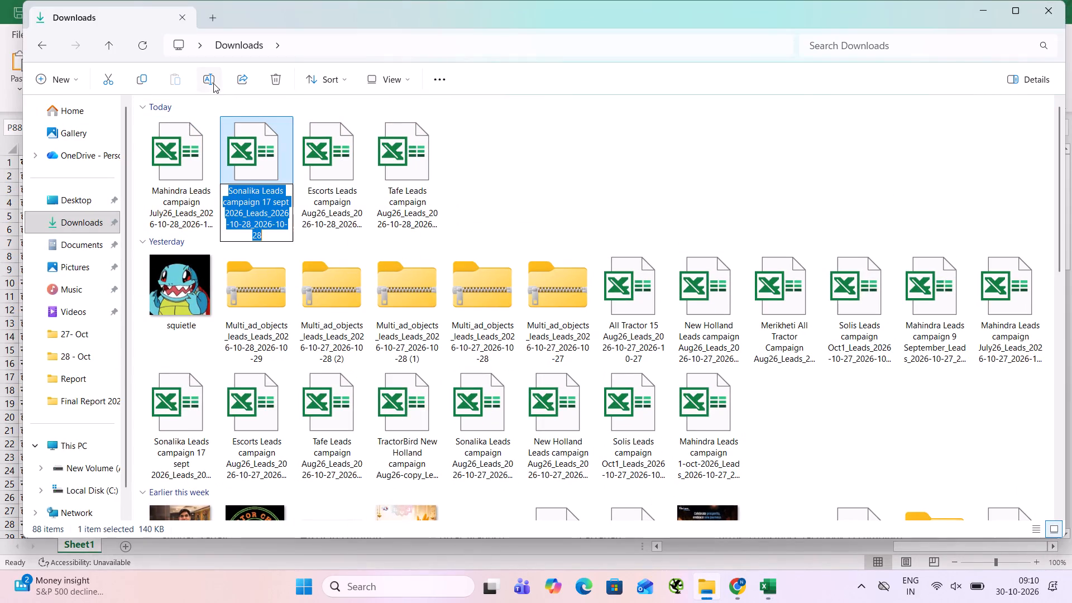
{"action": "key", "text": "ctrl+c"}
{"action": "key", "text": "ctrl+c"}
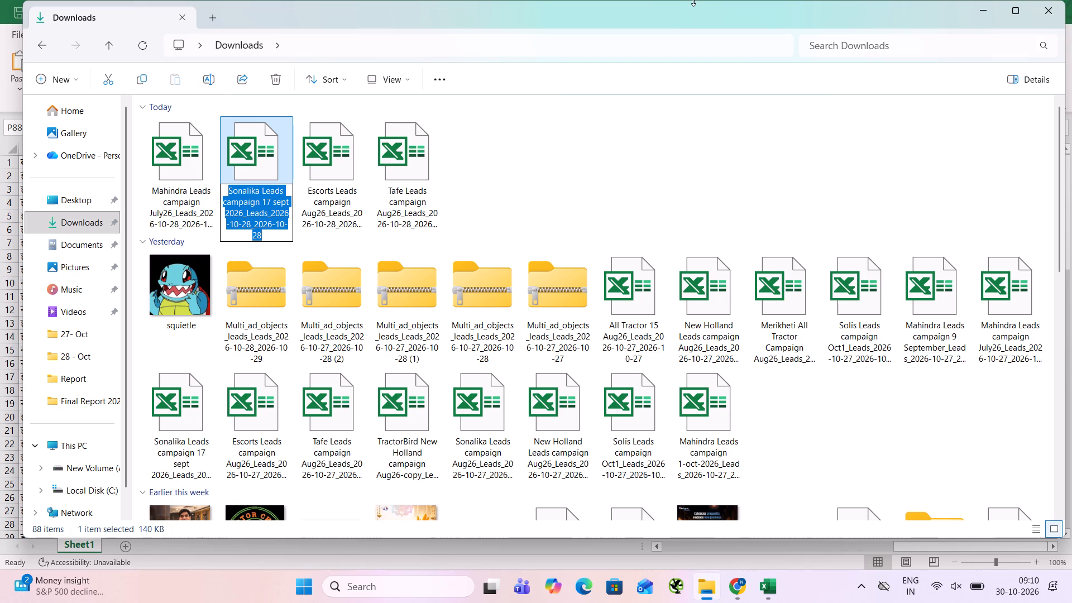
{"action": "left_click", "coordinate": [974, 8]}
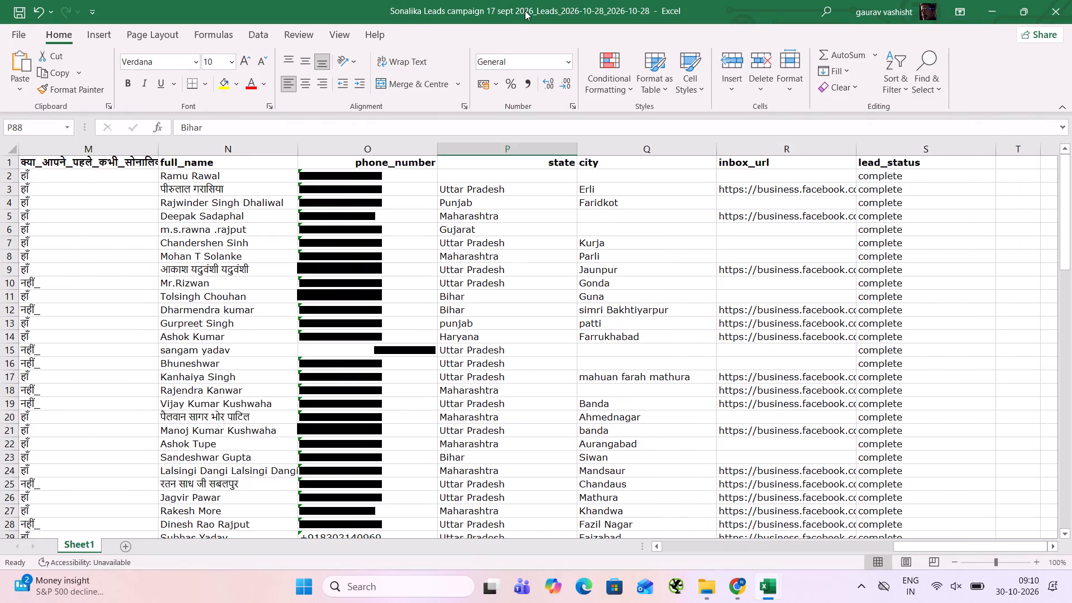
Save the Sonalika workbook under the copied name as an Excel Workbook in the 29 - Oct folder, and close it.
{"action": "left_click", "coordinate": [12, 37]}
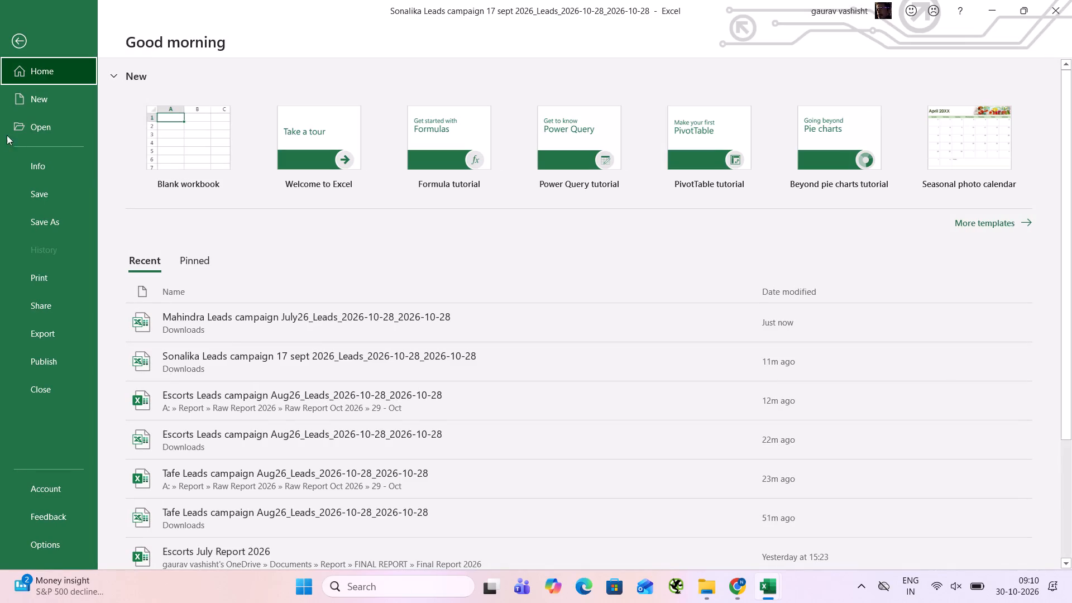
{"action": "left_click", "coordinate": [27, 218]}
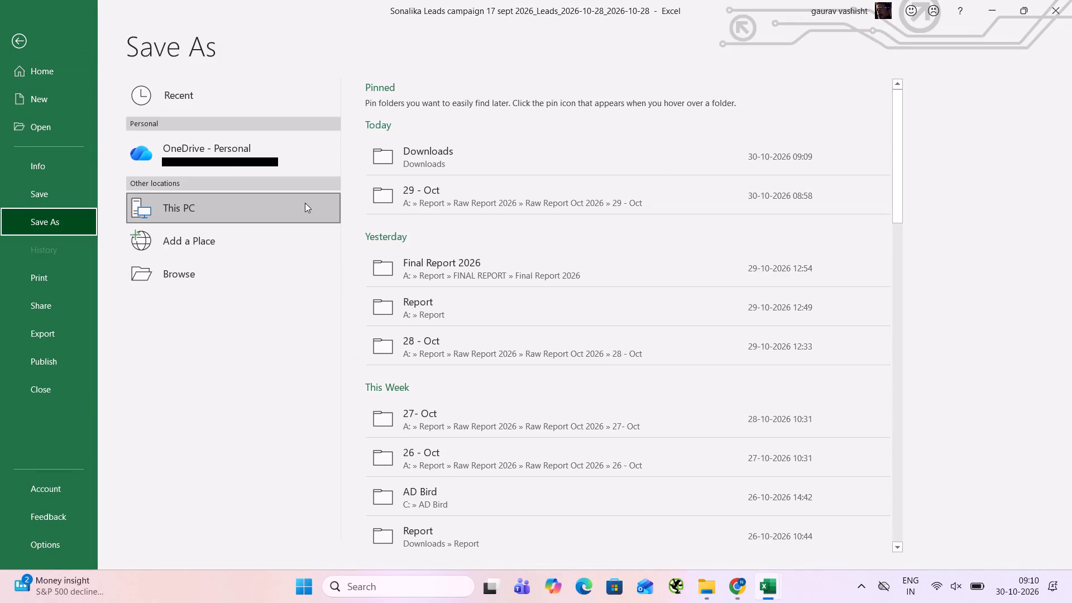
{"action": "left_click", "coordinate": [436, 195]}
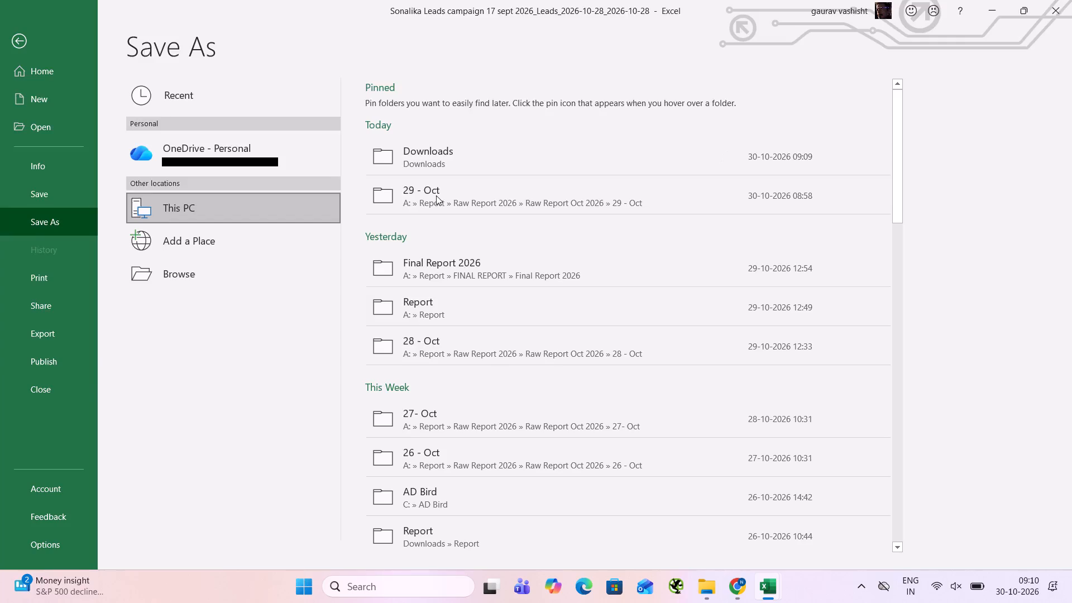
{"action": "key", "text": "ctrl+v"}
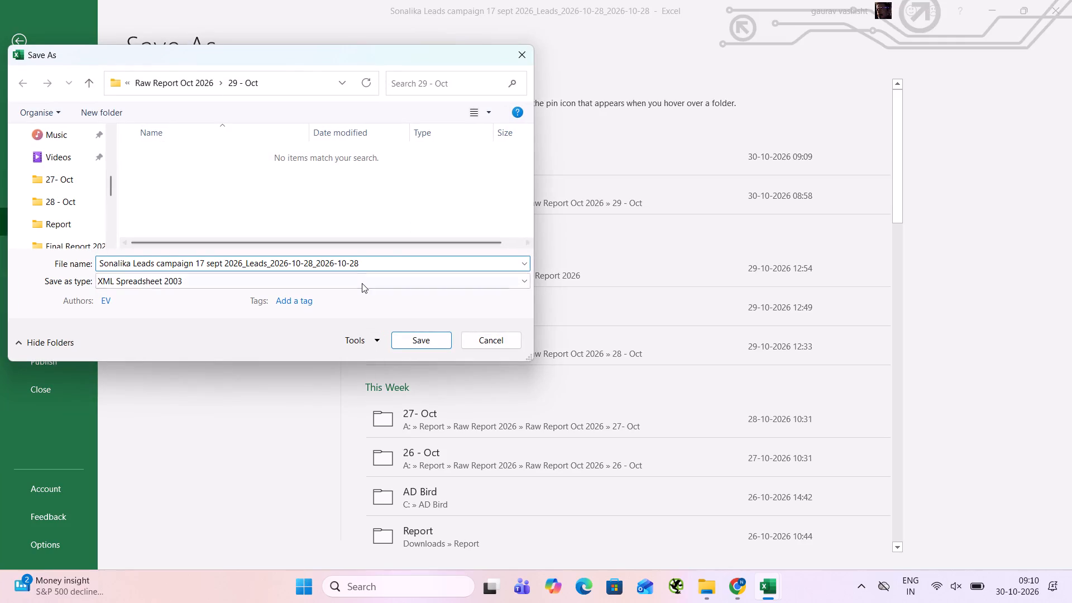
{"action": "left_click", "coordinate": [362, 284]}
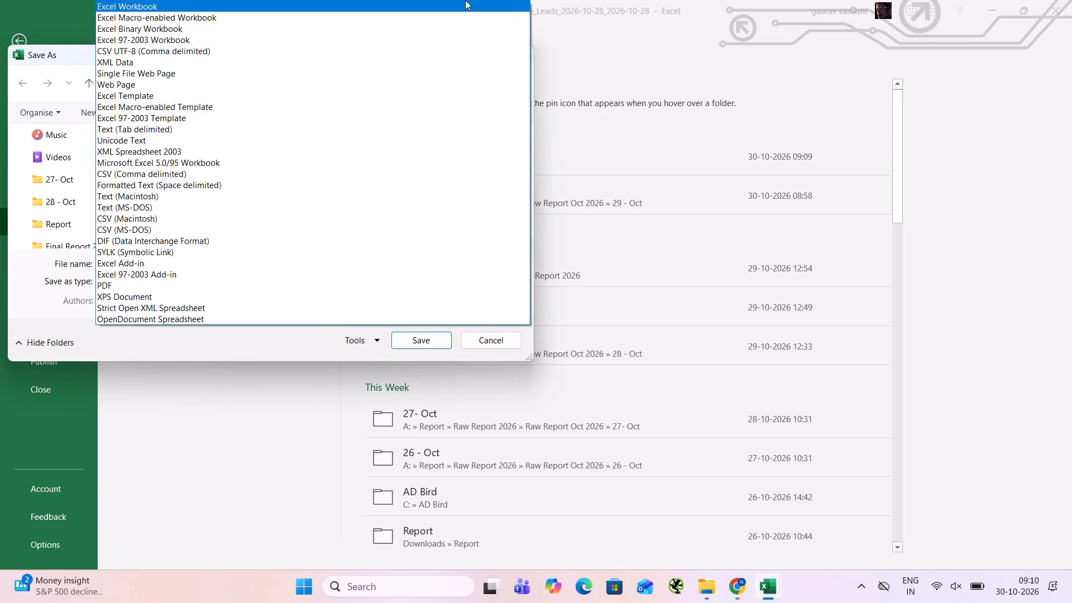
{"action": "left_click", "coordinate": [465, 0]}
{"action": "left_click", "coordinate": [461, 4]}
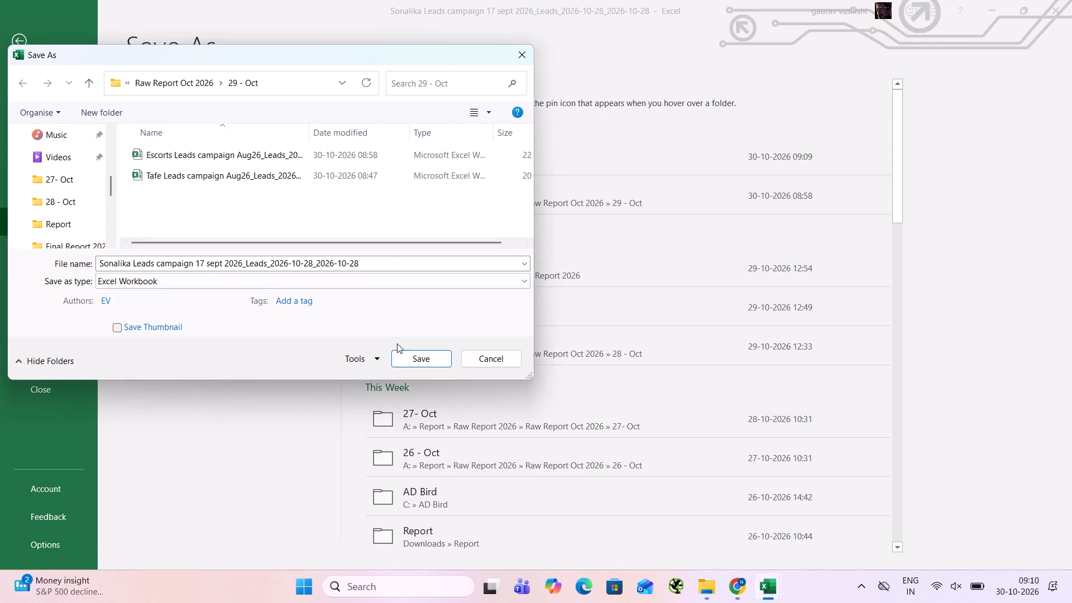
{"action": "left_click", "coordinate": [409, 355]}
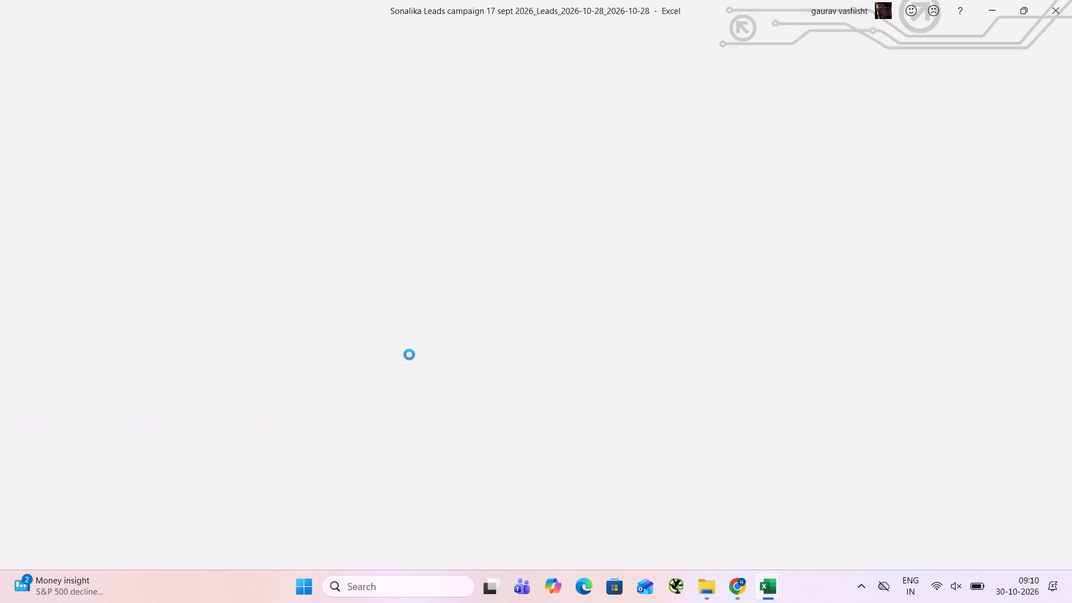
{"action": "key", "text": "ctrl+s"}
{"action": "left_click", "coordinate": [1071, 0]}
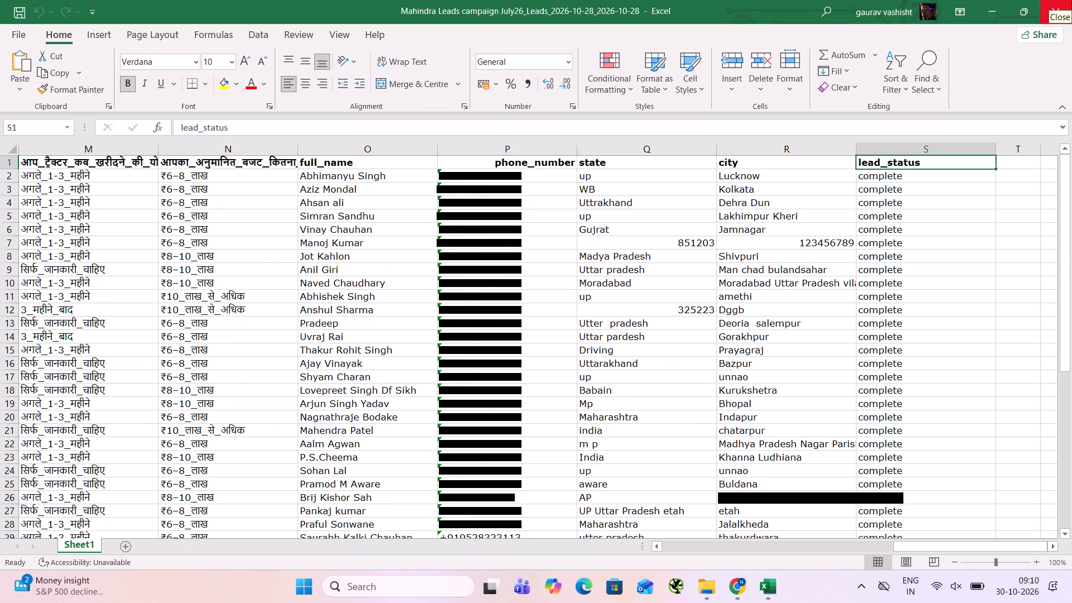
In the Mahindra July26 workbook, set the state in row 2, the Lucknow lead, to Uttar Pradesh.
{"action": "key", "text": "Down"}
{"action": "key", "text": "Left"}
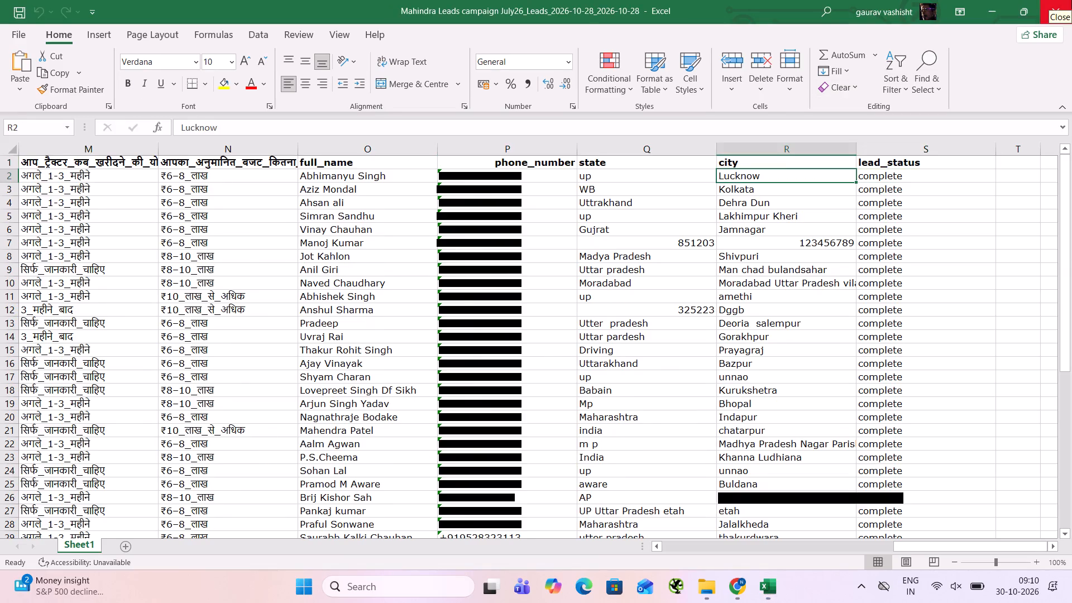
{"action": "key", "text": "Left"}
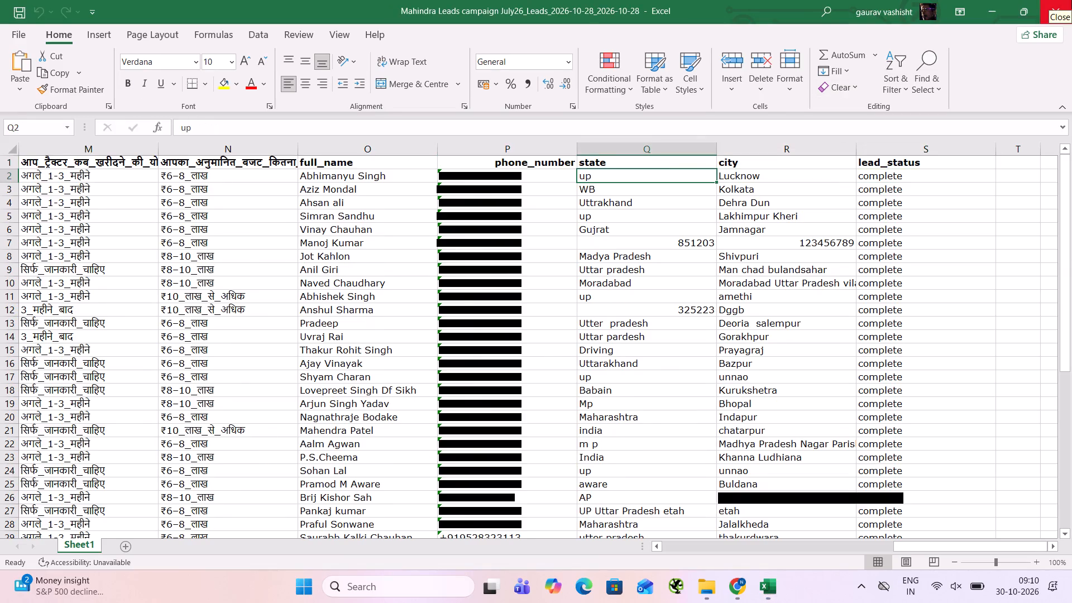
{"action": "key", "text": "shift+u"}
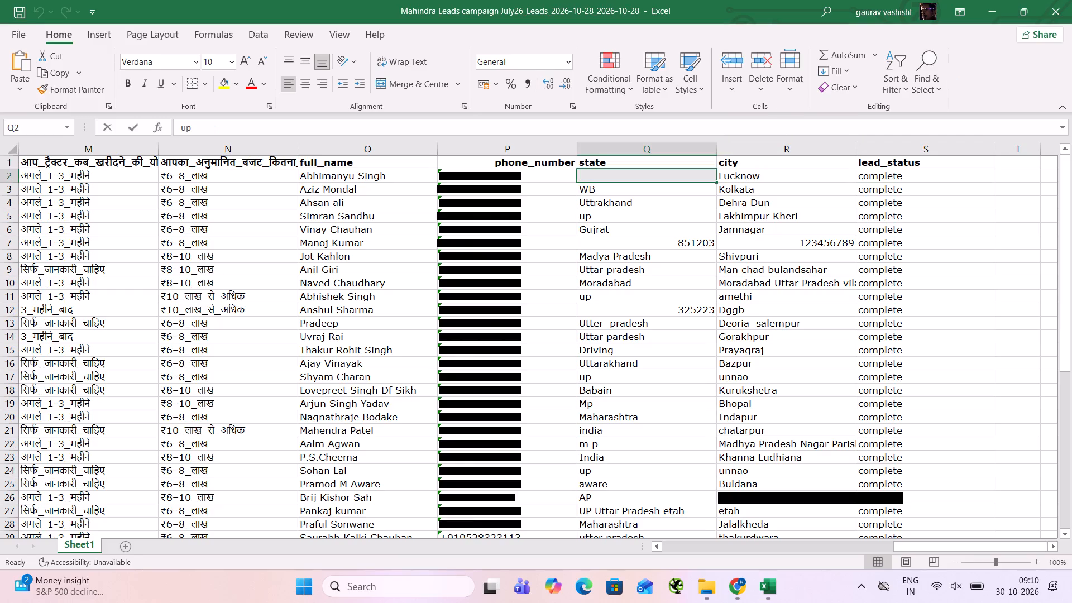
{"action": "type", "text": "tt"}
{"action": "type", "text": "ar"}
{"action": "key", "text": "space"}
{"action": "type", "text": "Pradesh"}
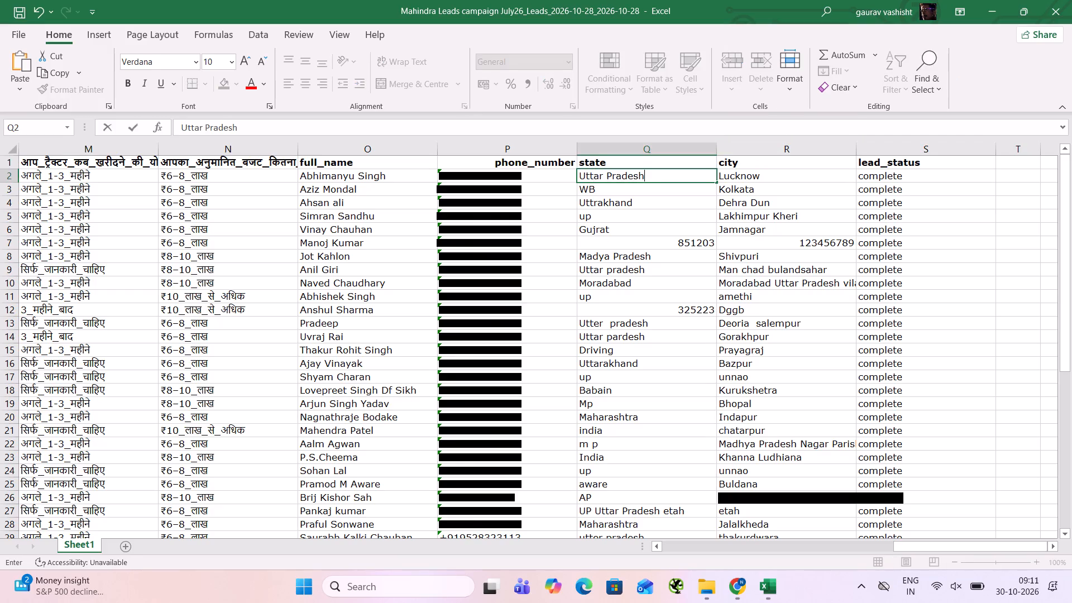
{"action": "key", "text": "Down"}
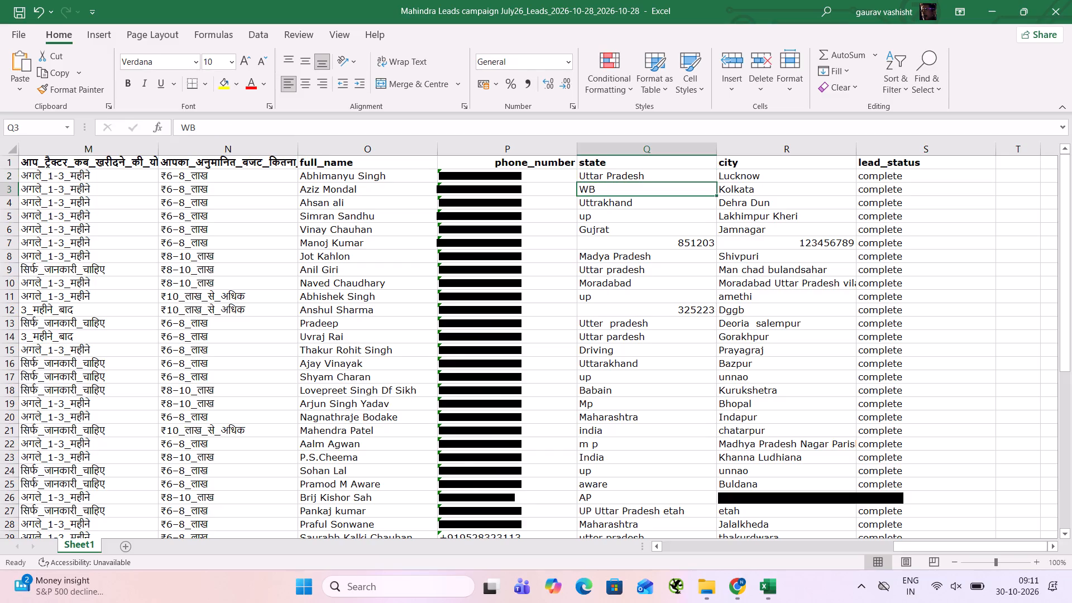
Set the state in row 3, the Kolkata lead, to West Bengal.
{"action": "type", "text": "West"}
{"action": "key", "text": "space"}
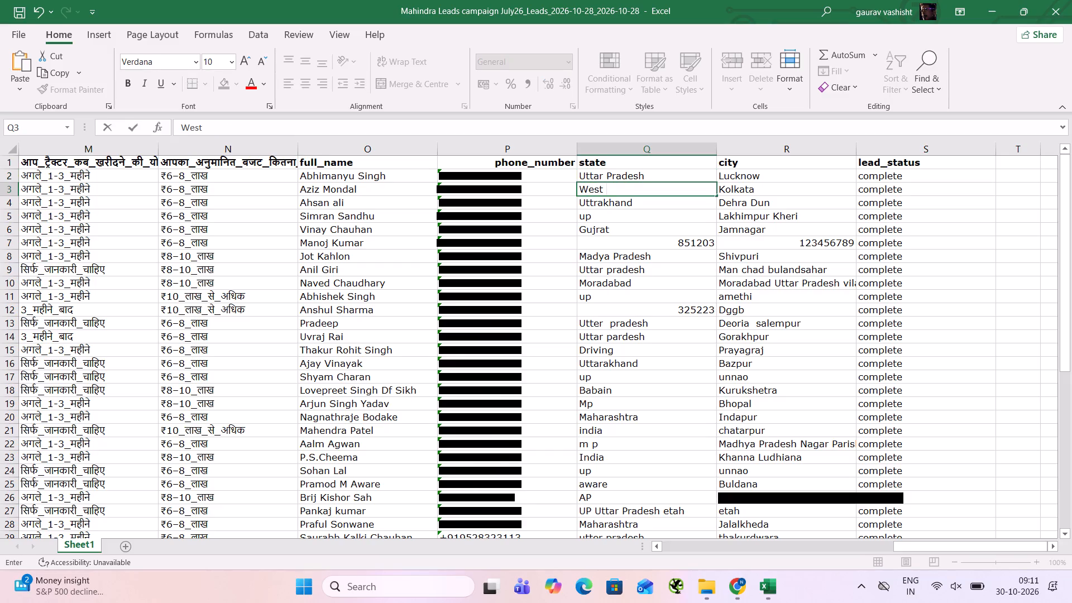
{"action": "key", "text": "shift+b"}
{"action": "key", "text": "e"}
{"action": "type", "text": "ng"}
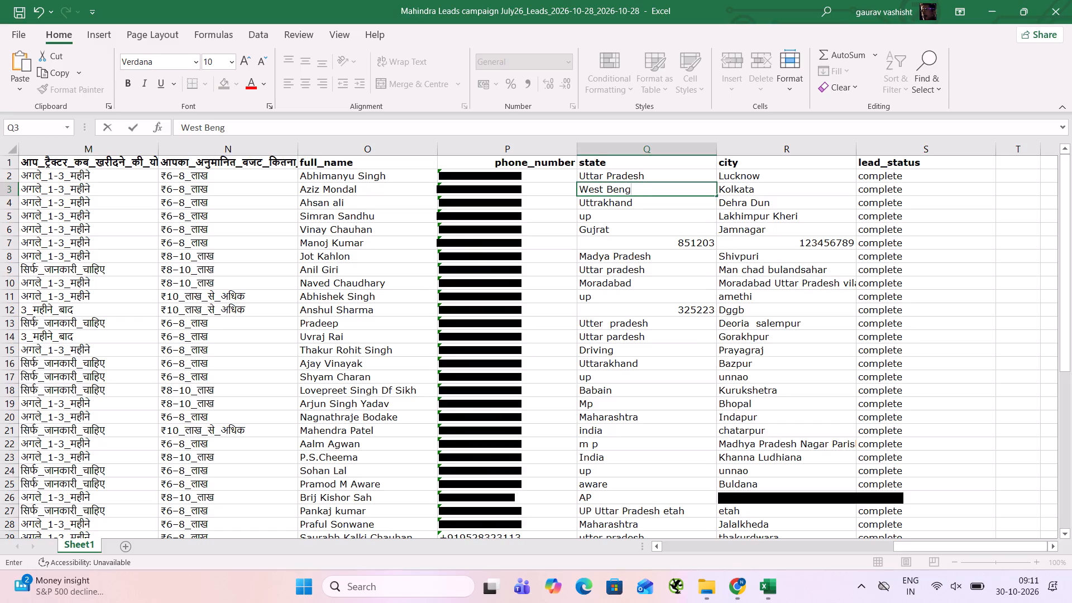
{"action": "type", "text": "al"}
{"action": "key", "text": "Right"}
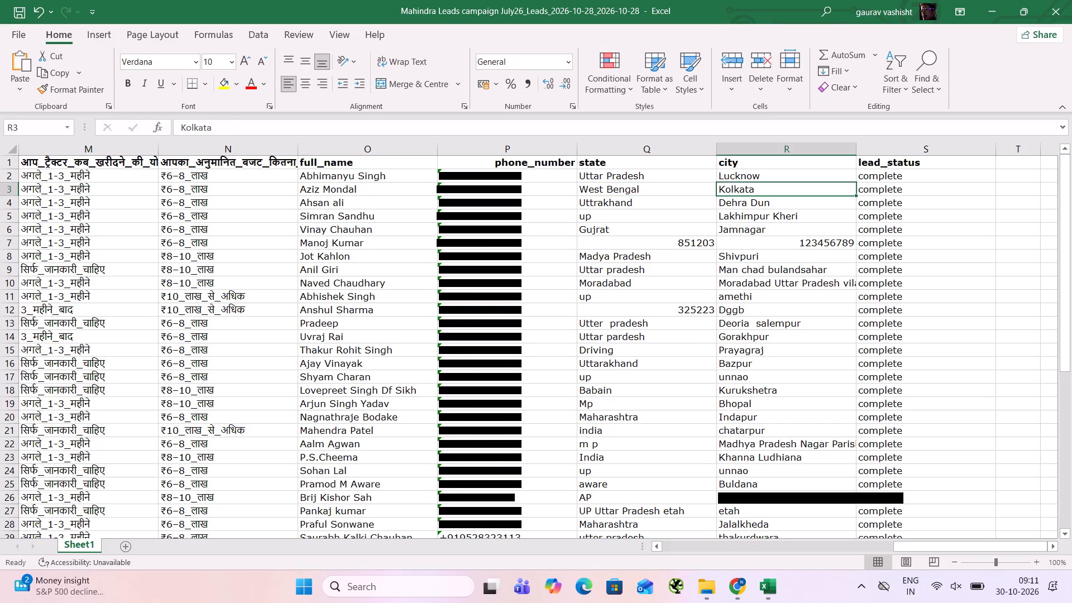
Copy the Uttar Pradesh state entry from row 2 into row 5, the Lakhimpur Kheri lead.
{"action": "key", "text": "Left"}
{"action": "key", "text": "Up"}
{"action": "key", "text": "ctrl+c"}
{"action": "key", "text": "Down"}
{"action": "key", "text": "Down"}
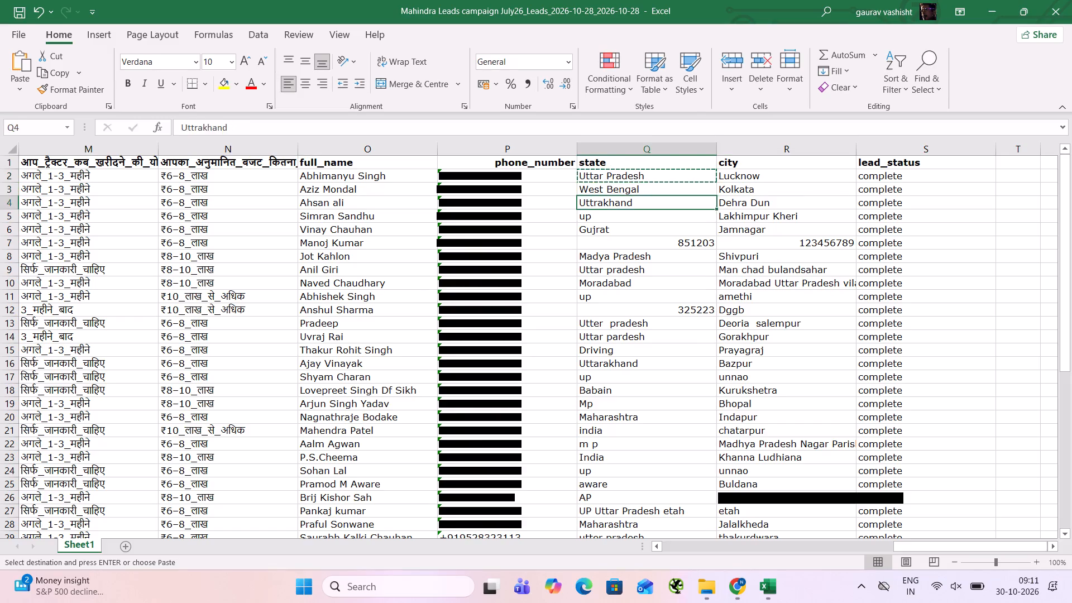
{"action": "key", "text": "Down"}
{"action": "key", "text": "ctrl+v"}
Correct the state in row 6, the Jamnagar lead, to Gujarat.
{"action": "key", "text": "Down"}
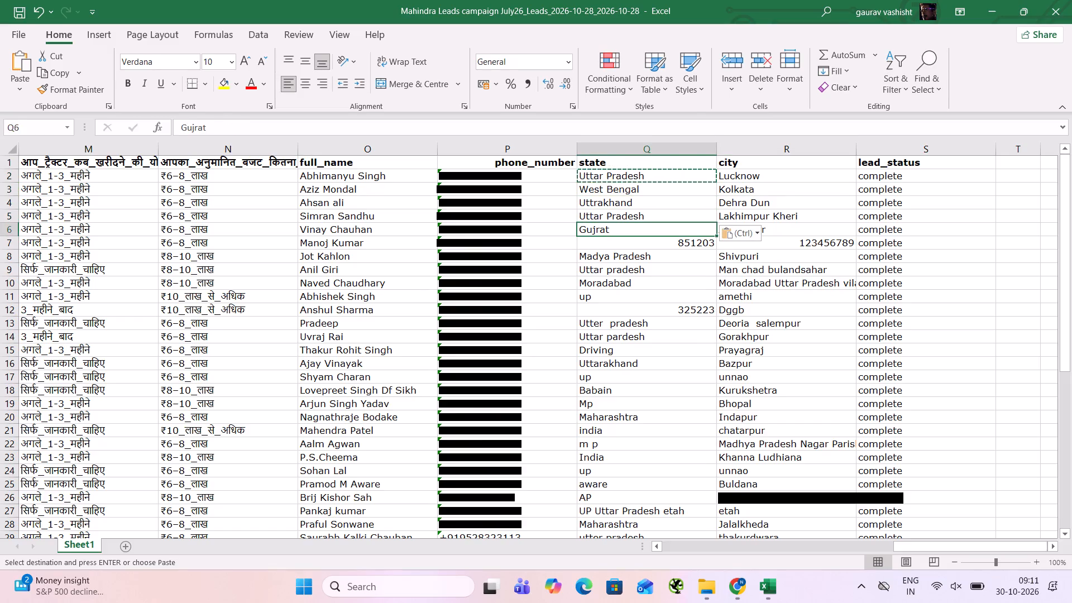
{"action": "type", "text": "Gujaa"}
{"action": "key", "text": "BackSpace"}
{"action": "type", "text": "rat"}
{"action": "key", "text": "Up"}
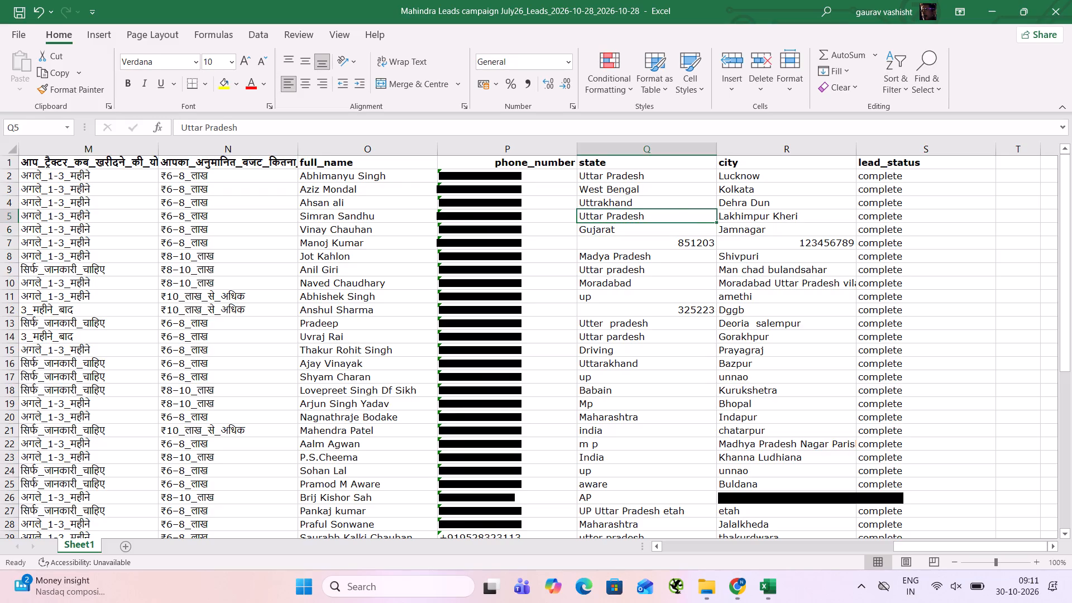
Copy Uttar Pradesh from row 5 over row 7's numeric state entry and clear that row's numeric city entry.
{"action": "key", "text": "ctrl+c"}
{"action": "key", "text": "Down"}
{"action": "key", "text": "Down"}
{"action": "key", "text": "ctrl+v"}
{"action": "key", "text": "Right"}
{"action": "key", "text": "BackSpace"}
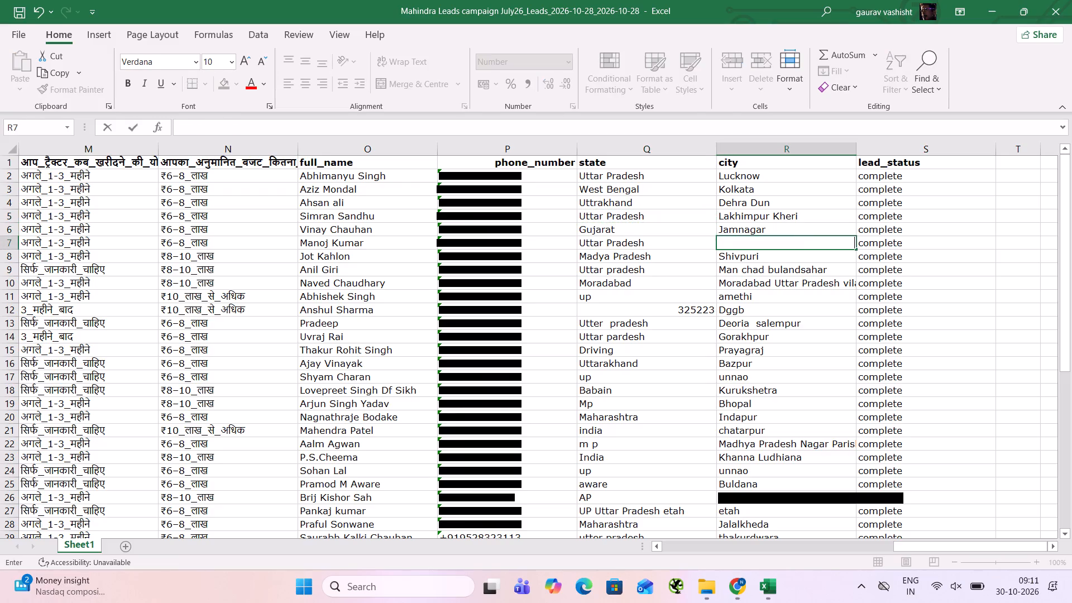
Copy the Uttar Pradesh state entry from row 7 over the state entries in rows 9, 10 and 11.
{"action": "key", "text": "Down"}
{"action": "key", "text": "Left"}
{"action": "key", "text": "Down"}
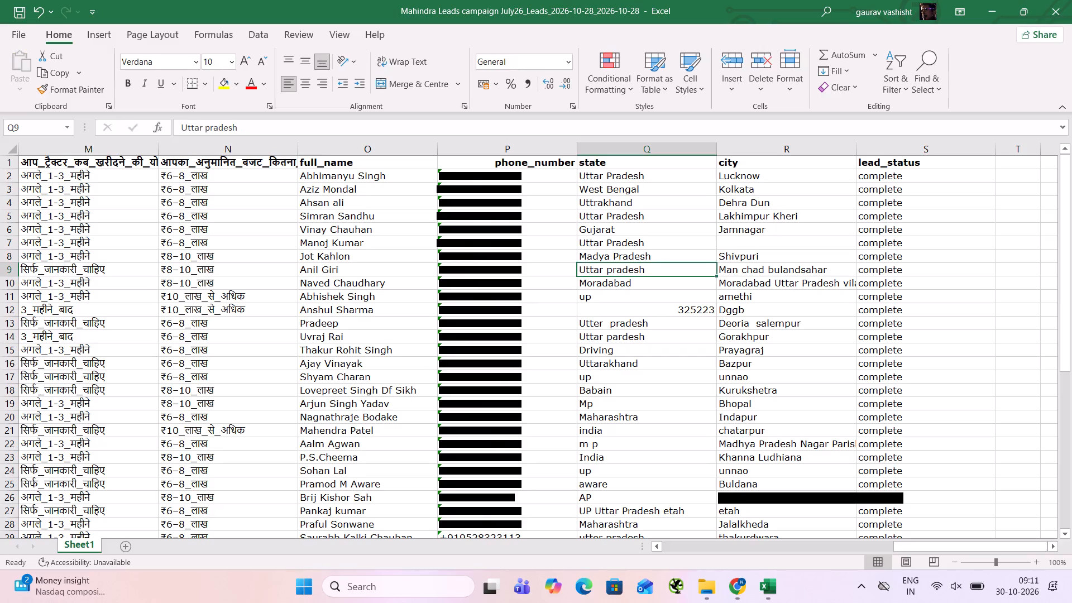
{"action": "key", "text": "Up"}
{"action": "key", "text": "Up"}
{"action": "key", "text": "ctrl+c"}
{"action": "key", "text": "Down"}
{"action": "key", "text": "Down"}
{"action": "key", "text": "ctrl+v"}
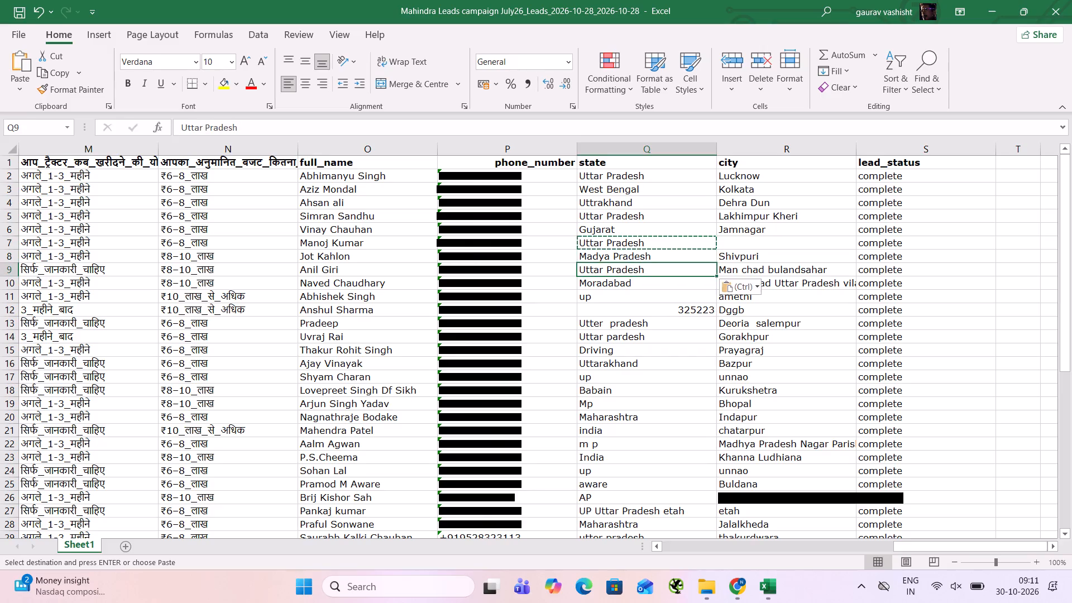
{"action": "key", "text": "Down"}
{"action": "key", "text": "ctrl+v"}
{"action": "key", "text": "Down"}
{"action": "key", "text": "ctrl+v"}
Correct the city in row 11 to Amethi with a capital initial.
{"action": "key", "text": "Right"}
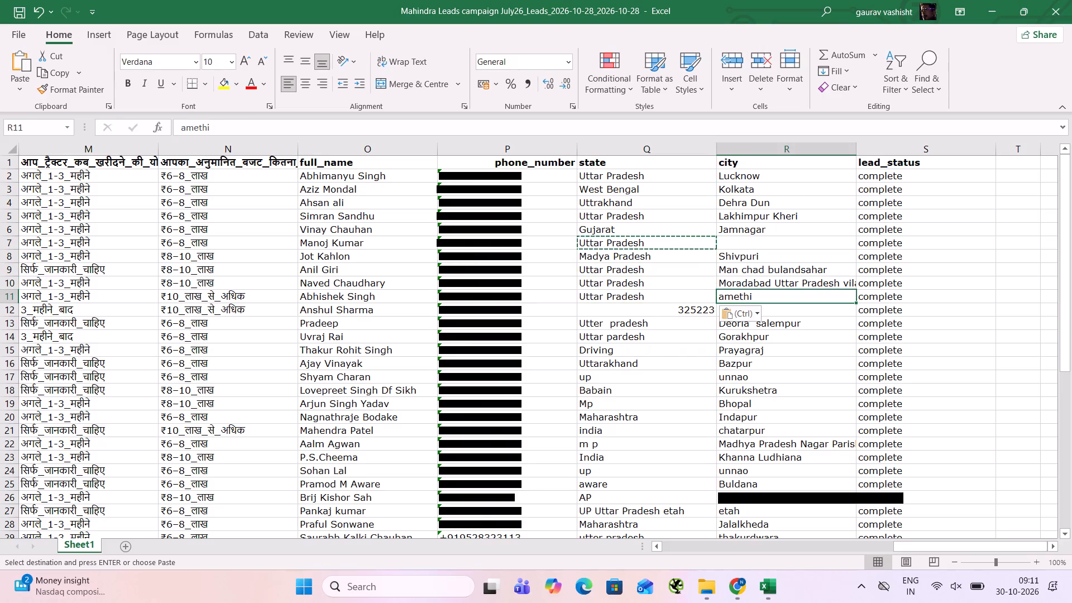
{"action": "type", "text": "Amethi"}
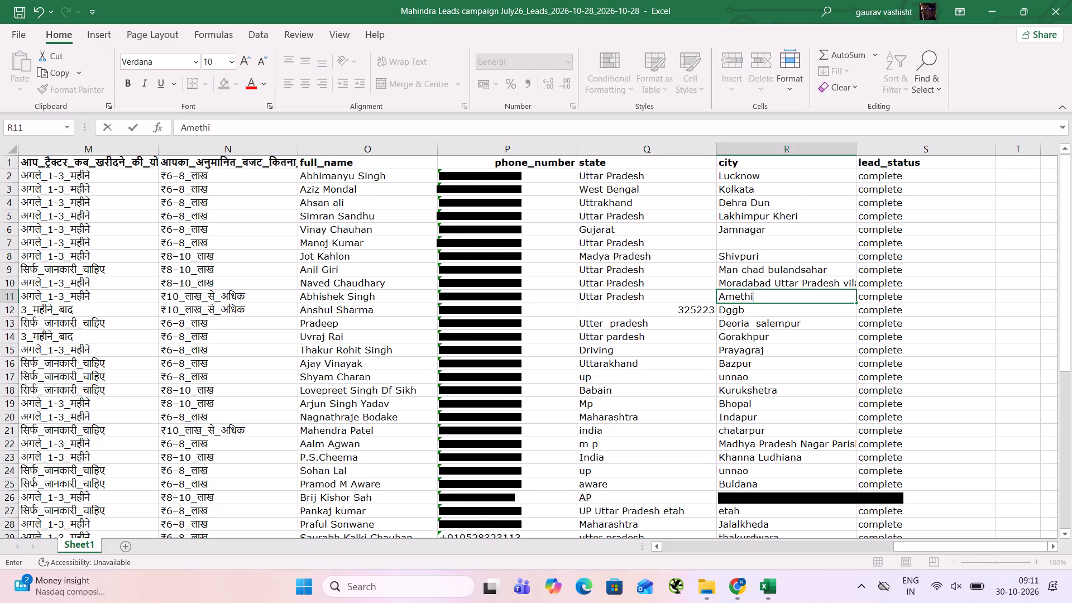
Switch to the Chrome browser.
{"action": "left_click", "coordinate": [741, 599]}
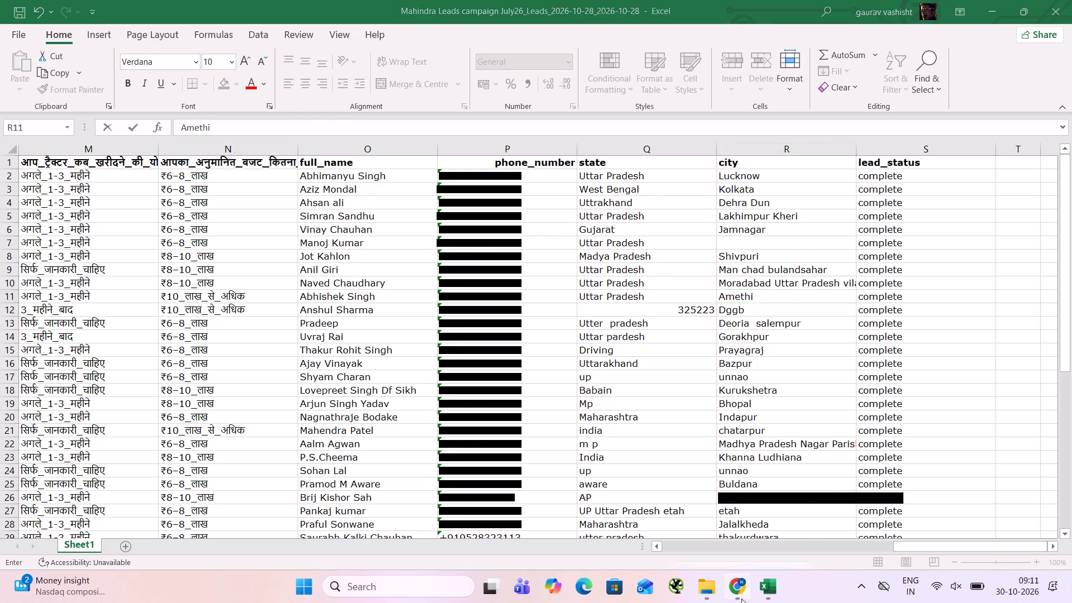
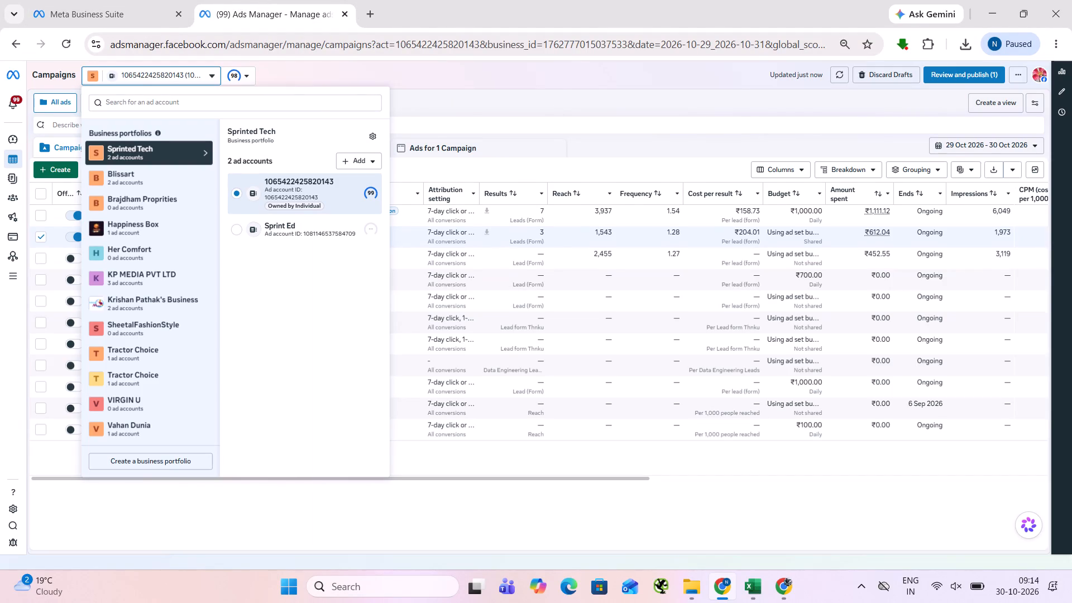
Set the reporting period of the Sprinted Tech ad account's campaigns to 30 October 2026 only.
{"action": "left_click", "coordinate": [946, 145]}
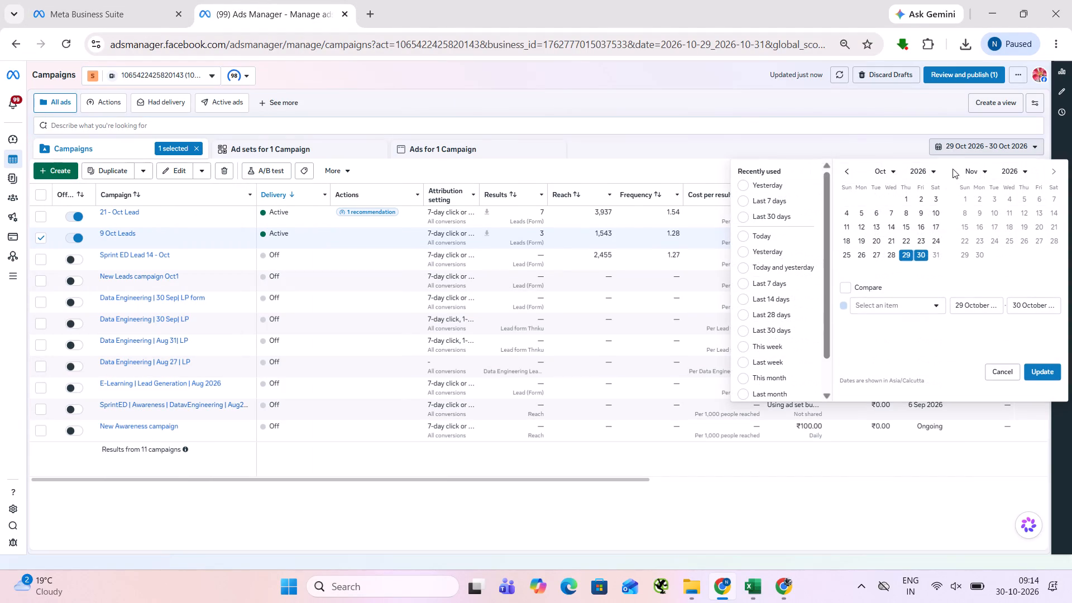
{"action": "left_click", "coordinate": [921, 255]}
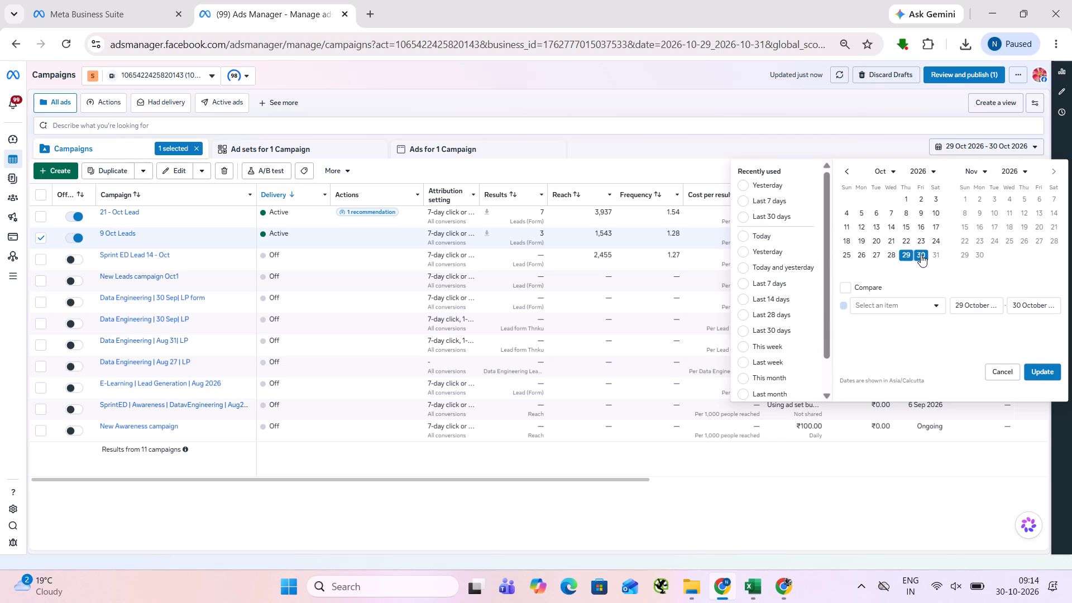
{"action": "left_click", "coordinate": [1049, 367]}
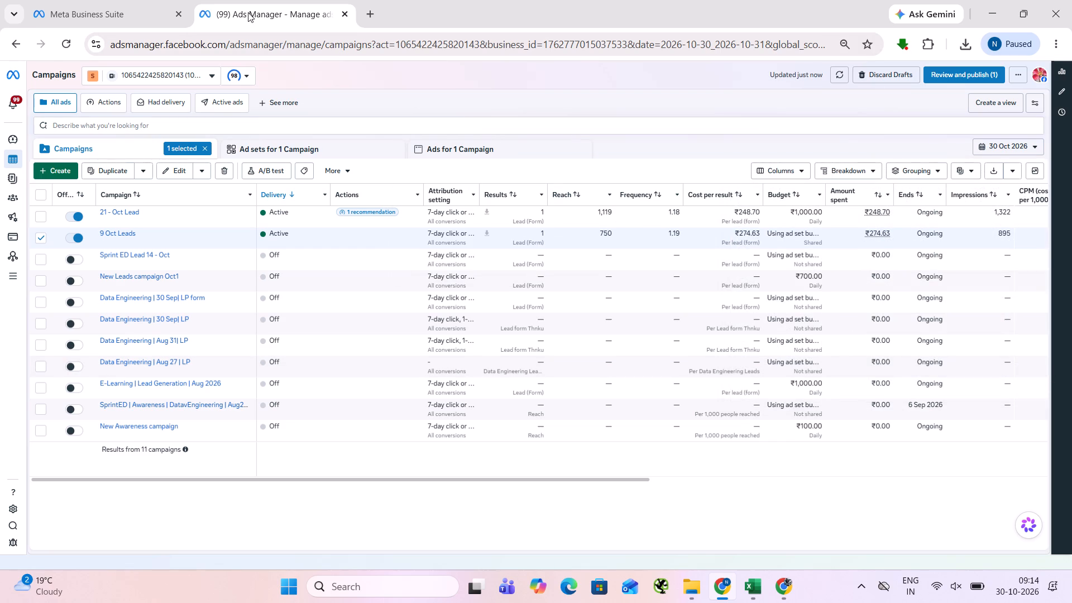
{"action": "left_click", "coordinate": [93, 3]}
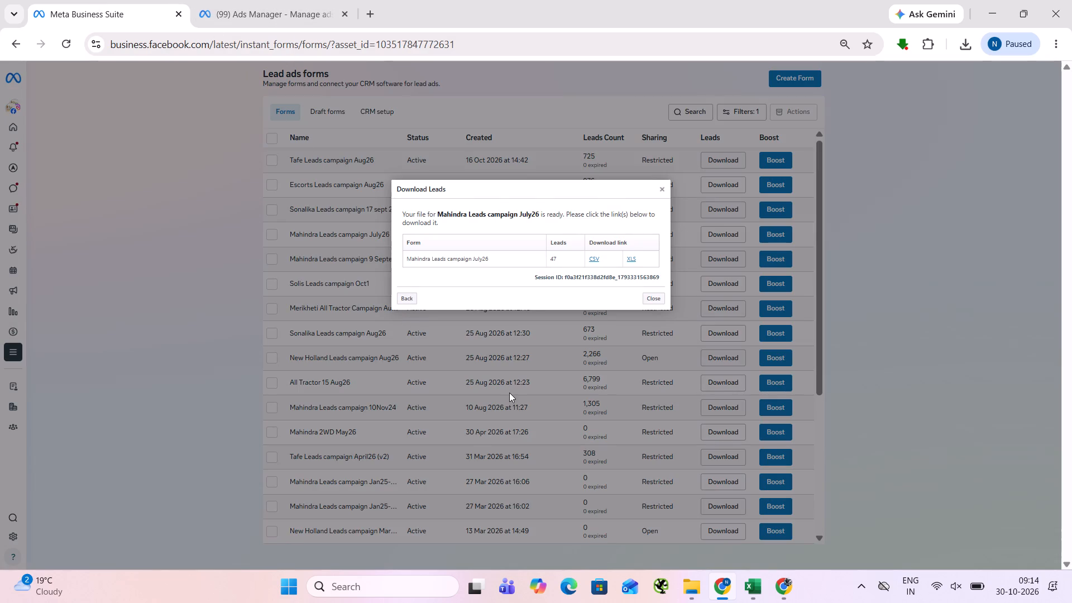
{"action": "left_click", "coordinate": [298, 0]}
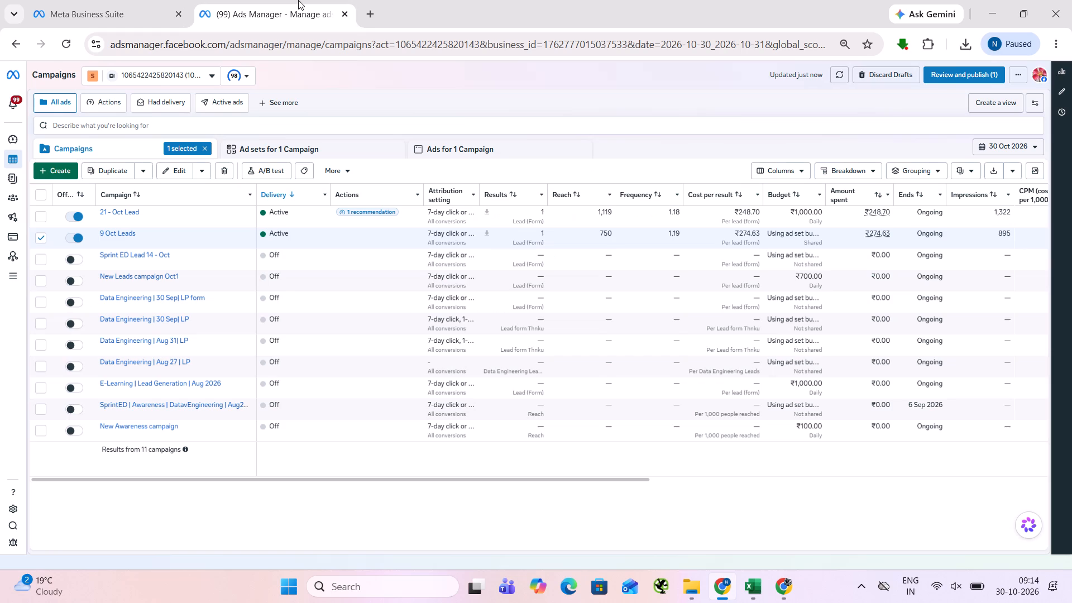
Search for fb in a new browser tab, open Facebook from the results and go to its Meta Business Suite.
{"action": "left_click", "coordinate": [362, 0]}
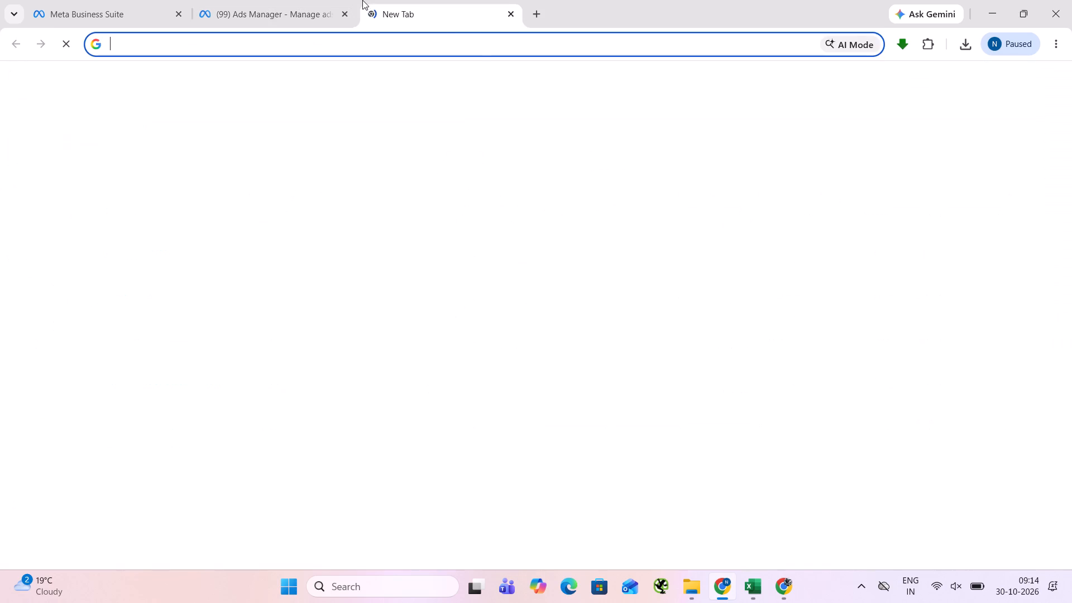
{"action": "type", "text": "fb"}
{"action": "left_click", "coordinate": [291, 79]}
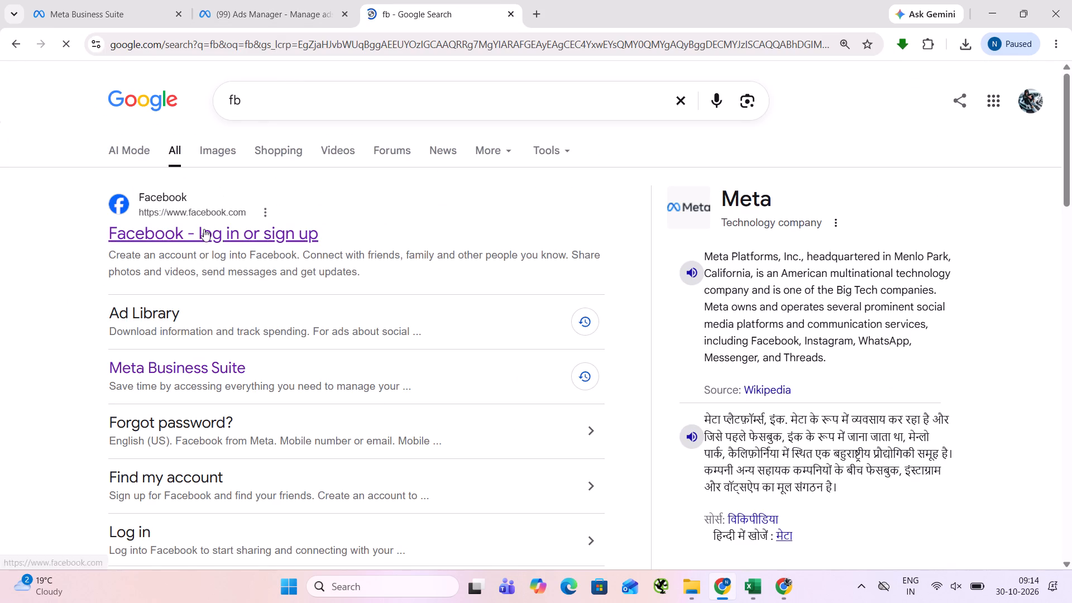
{"action": "left_click", "coordinate": [204, 229]}
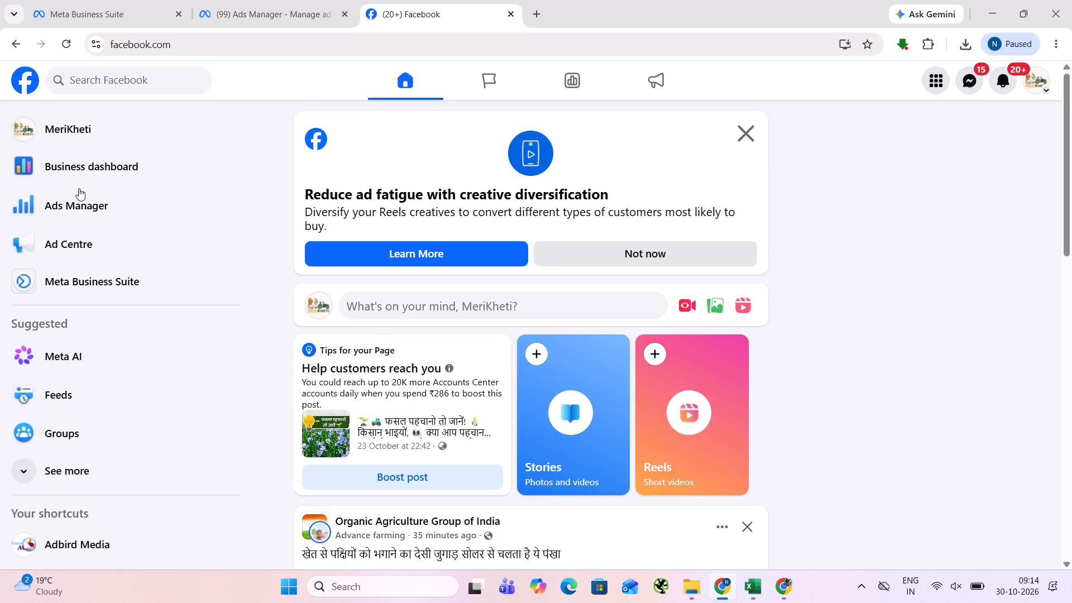
{"action": "left_click", "coordinate": [79, 283]}
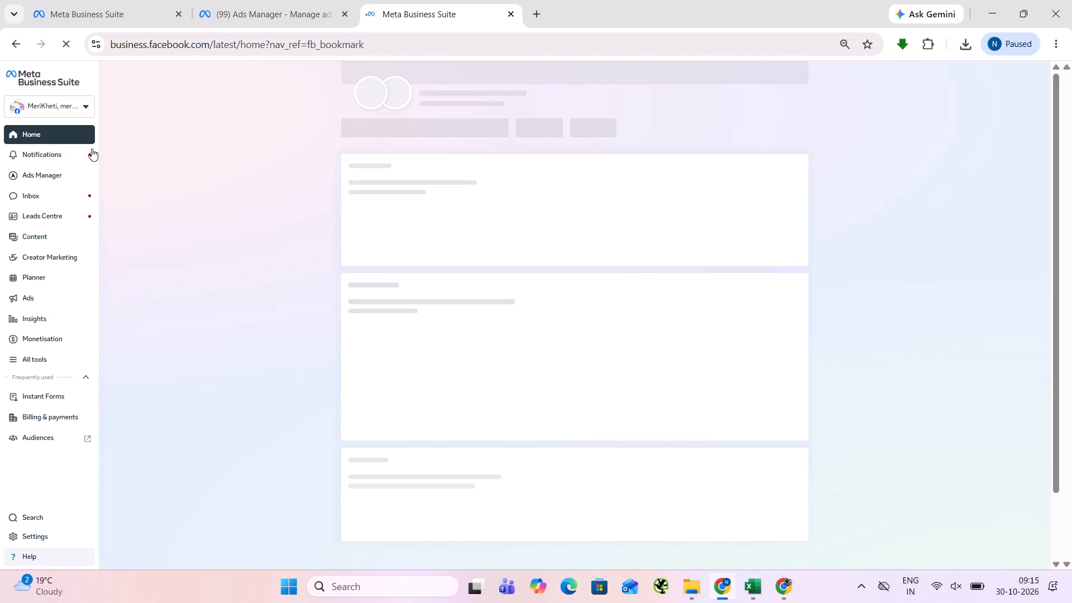
Open the business asset switcher from MeriKheti and look through the list of business portfolios.
{"action": "left_click", "coordinate": [84, 111]}
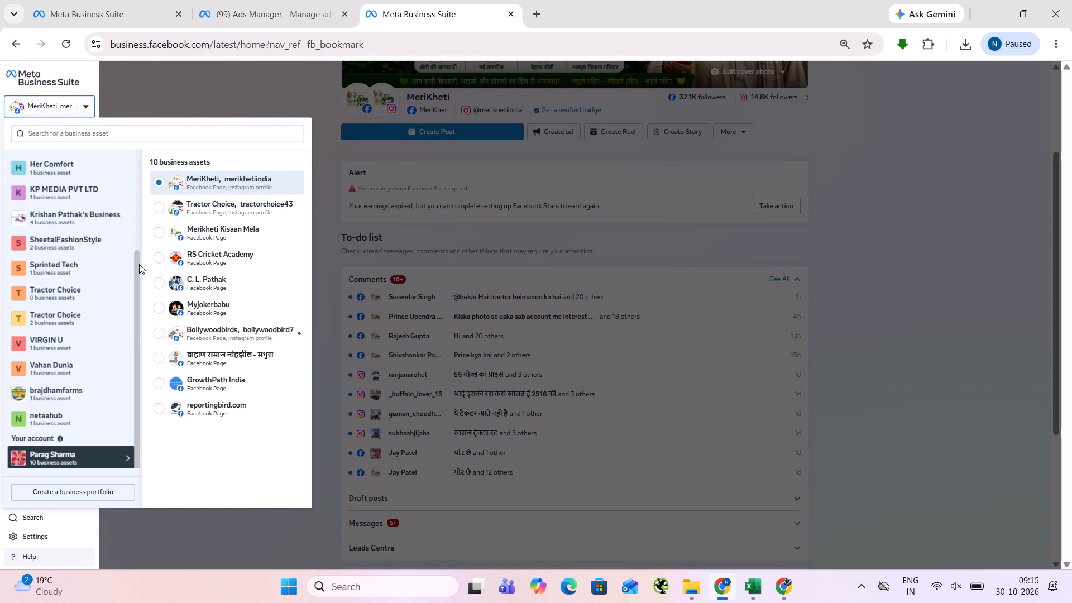
{"action": "left_click_drag", "start_coordinate": [137, 273], "coordinate": [154, 334]}
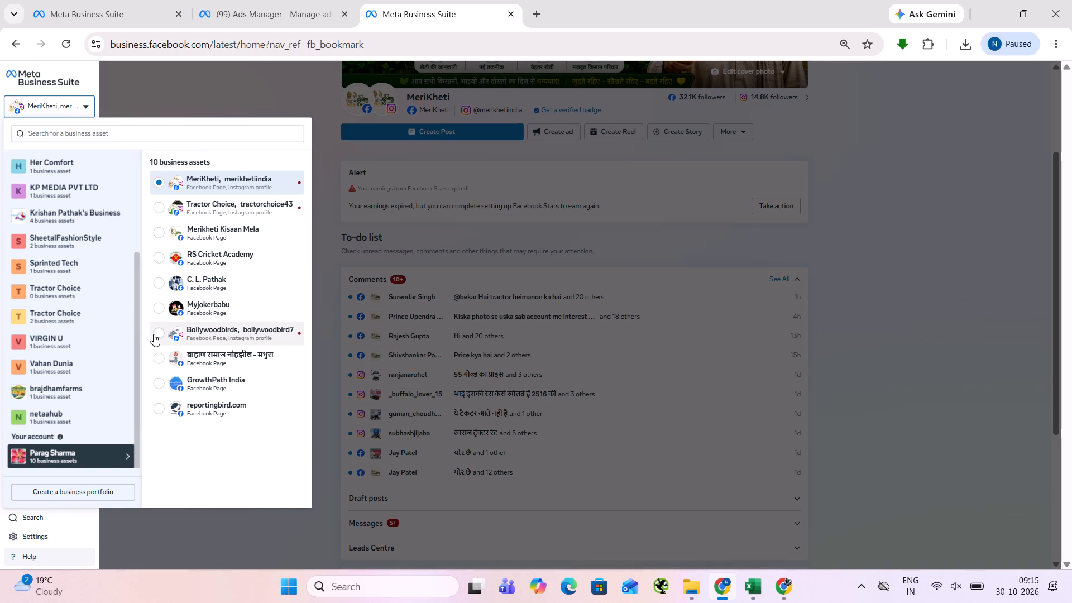
{"action": "left_click_drag", "start_coordinate": [154, 334], "coordinate": [138, 325]}
{"action": "left_click_drag", "start_coordinate": [138, 327], "coordinate": [139, 300]}
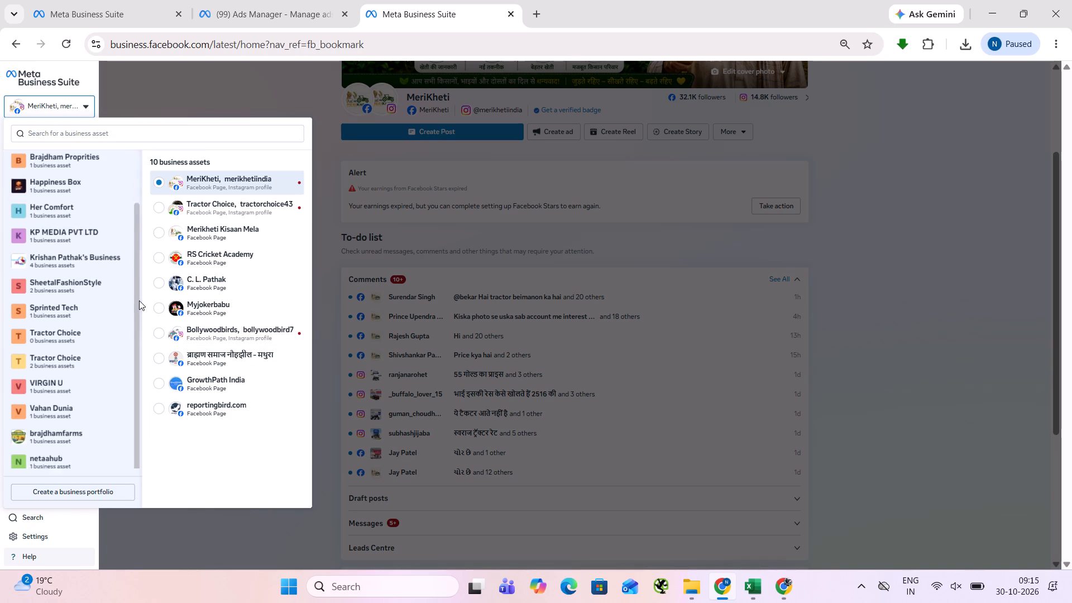
Switch to Sprinted Tech's Sprinted - Software Services business asset and open its Instant Forms list.
{"action": "left_click_drag", "start_coordinate": [139, 300], "coordinate": [140, 348]}
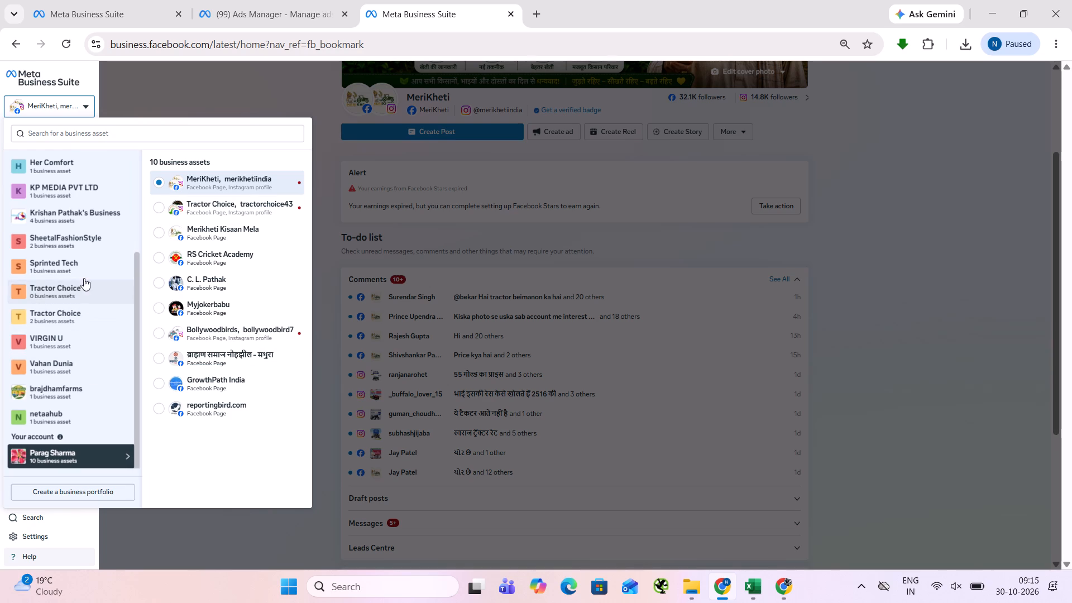
{"action": "left_click", "coordinate": [87, 265]}
{"action": "left_click", "coordinate": [164, 222]}
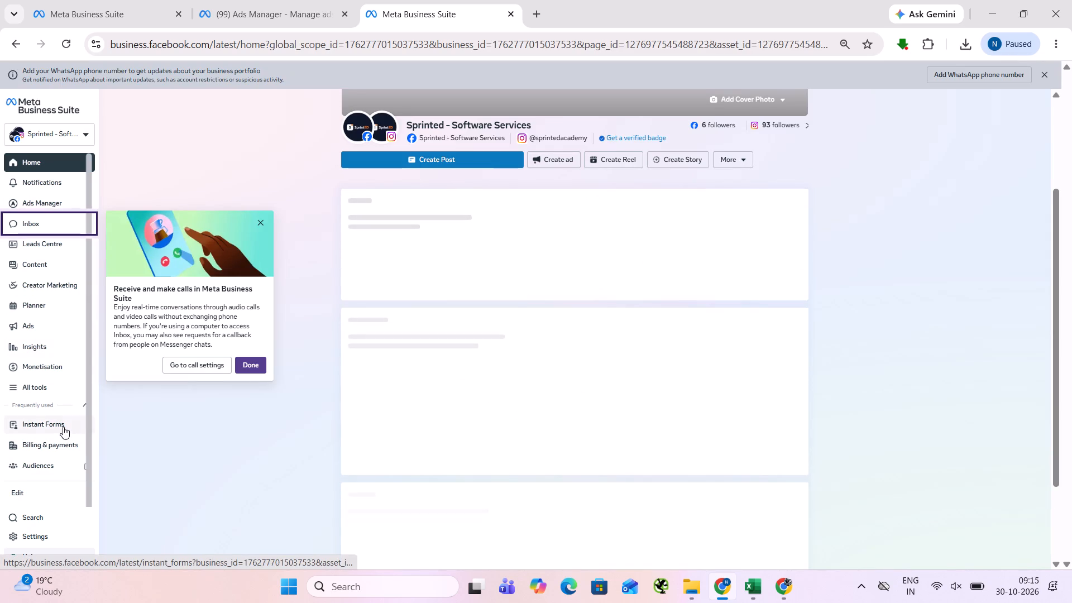
{"action": "left_click", "coordinate": [43, 423]}
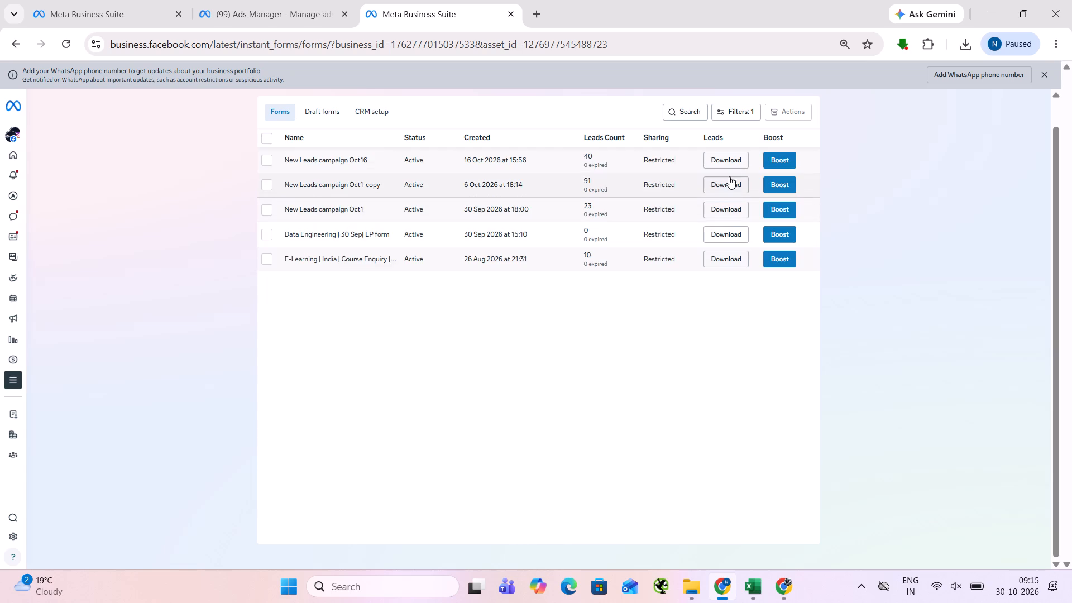
Download the new leads of the New Leads campaign Oct16 form as an XLS file.
{"action": "left_click", "coordinate": [726, 160]}
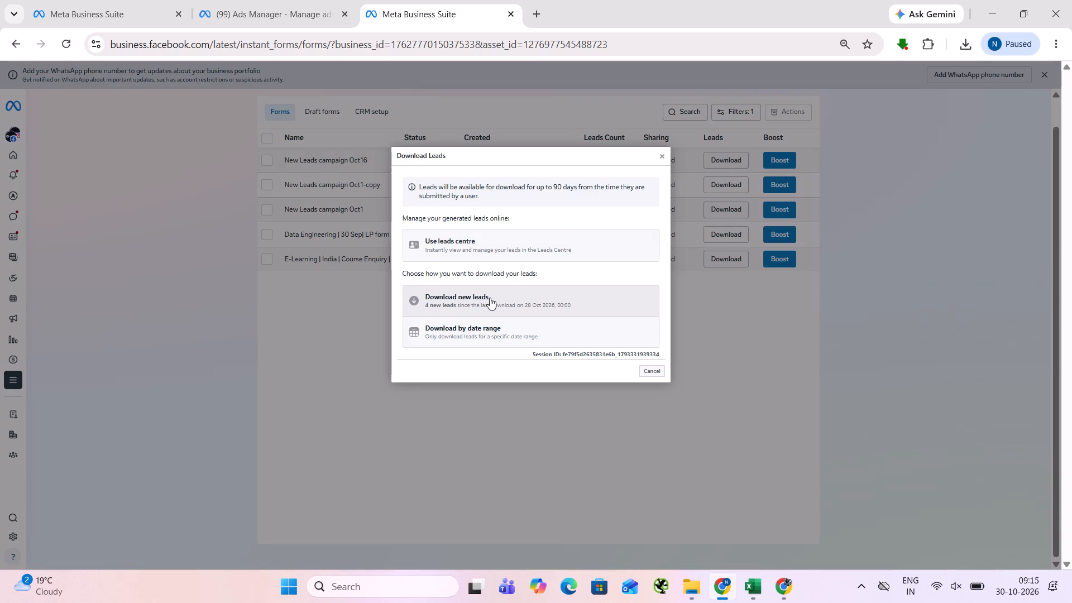
{"action": "left_click", "coordinate": [490, 298]}
{"action": "scroll", "coordinate": [490, 298], "scroll_direction": "right", "scroll_amount": 1}
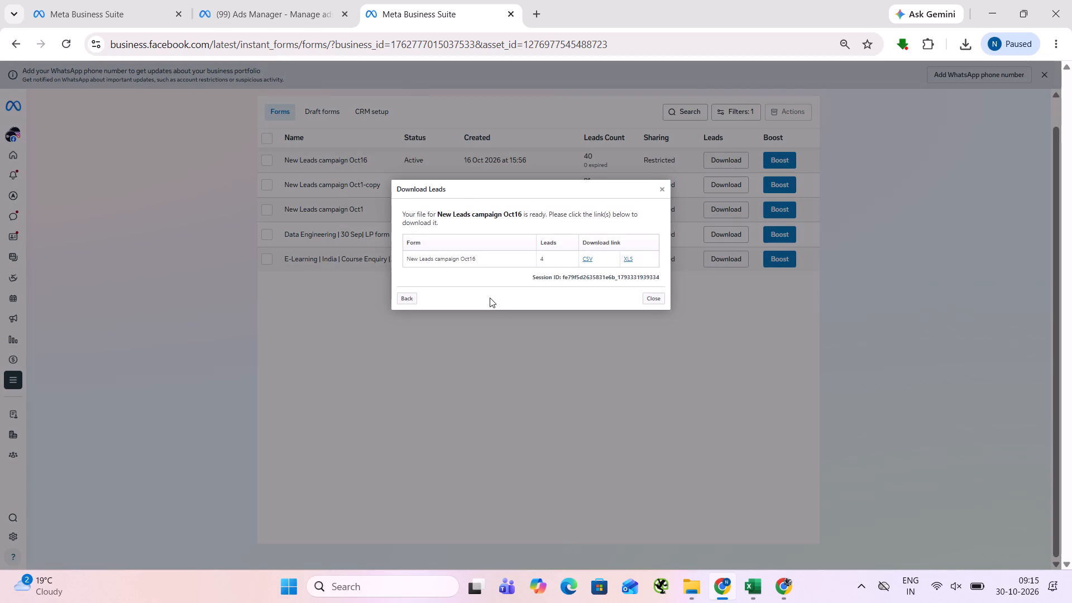
{"action": "left_click", "coordinate": [626, 258]}
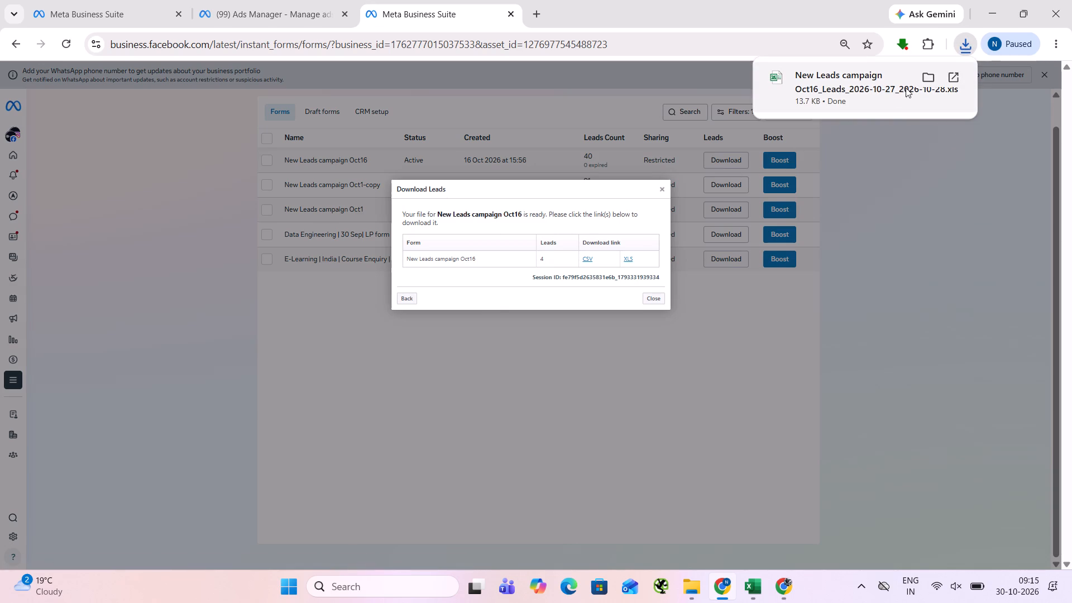
Open the downloaded New Leads campaign Oct16 workbook in Excel despite its format mismatch and enable editing.
{"action": "left_click", "coordinate": [947, 79]}
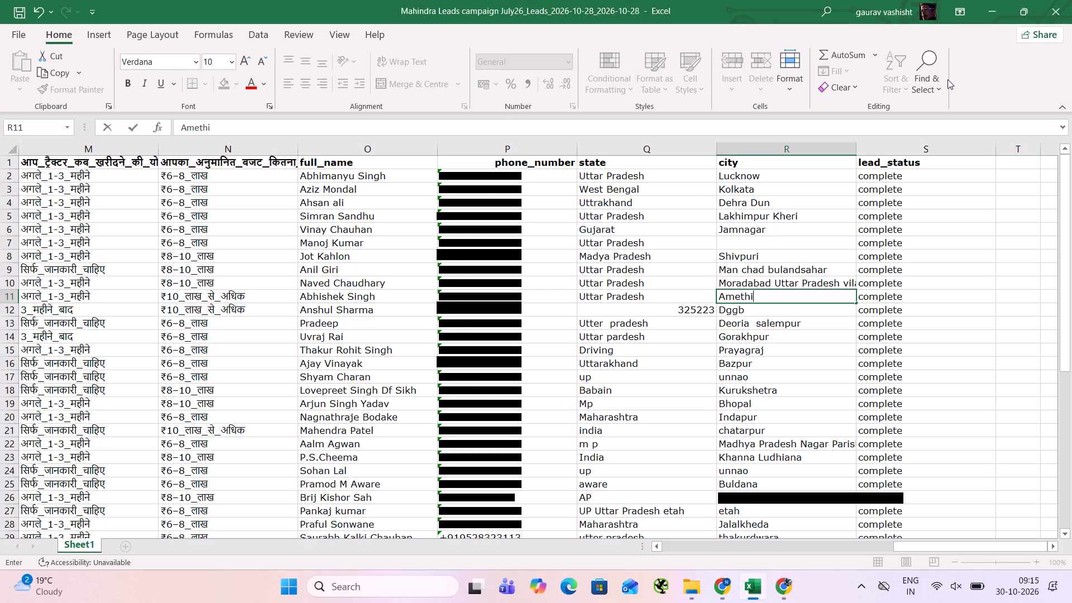
{"action": "left_click", "coordinate": [618, 252]}
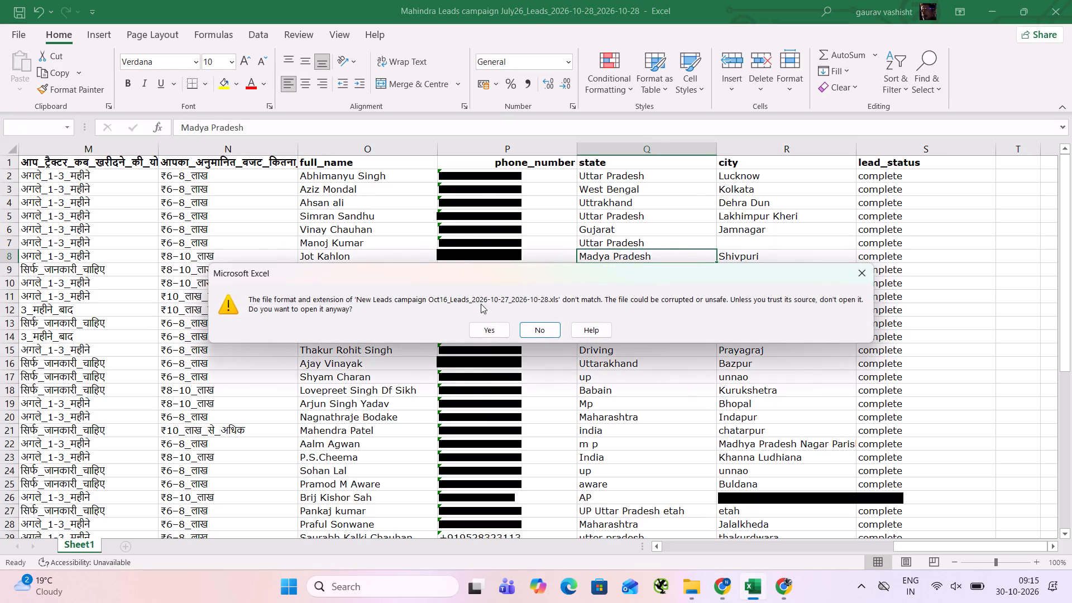
{"action": "left_click", "coordinate": [481, 331]}
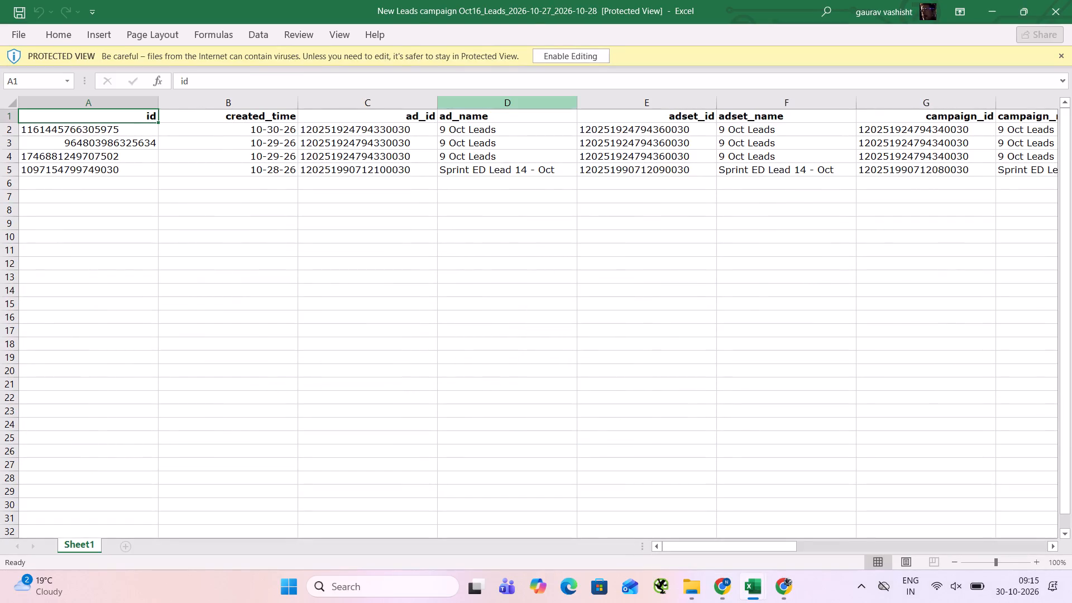
{"action": "left_click", "coordinate": [578, 56]}
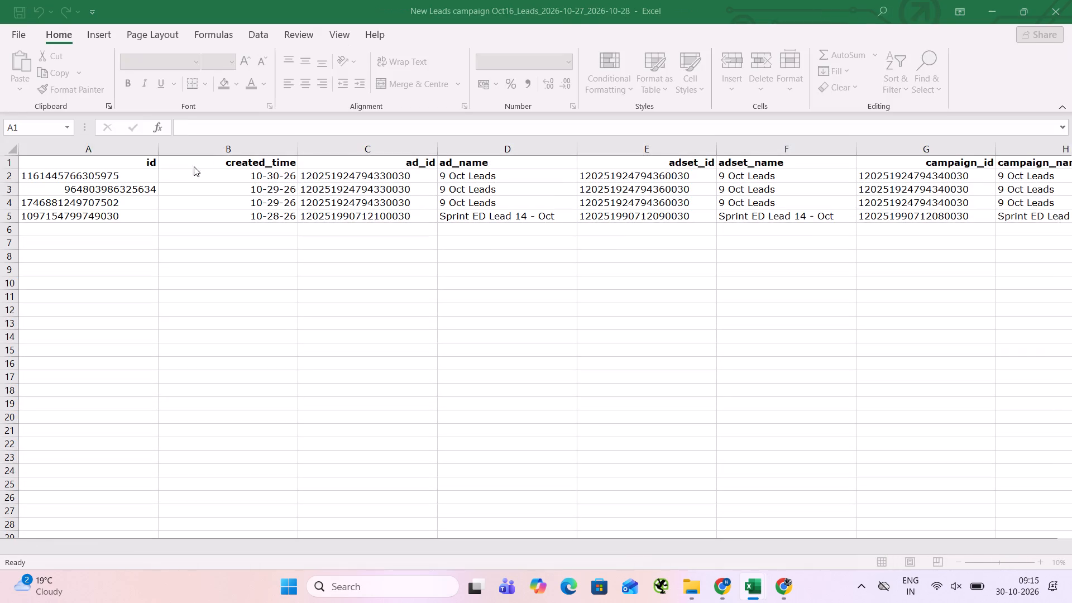
Select the lead records starting from row 2, spanning the id column through the lead_status column.
{"action": "left_click", "coordinate": [126, 176]}
{"action": "left_click_drag", "start_coordinate": [126, 176], "coordinate": [840, 219]}
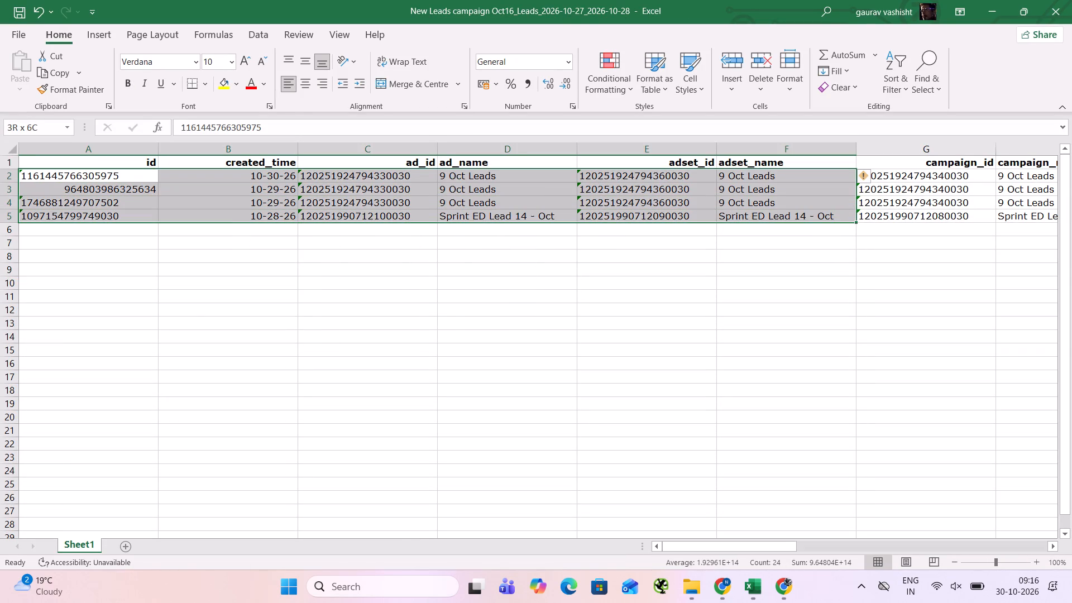
{"action": "left_click_drag", "start_coordinate": [840, 219], "coordinate": [1037, 193]}
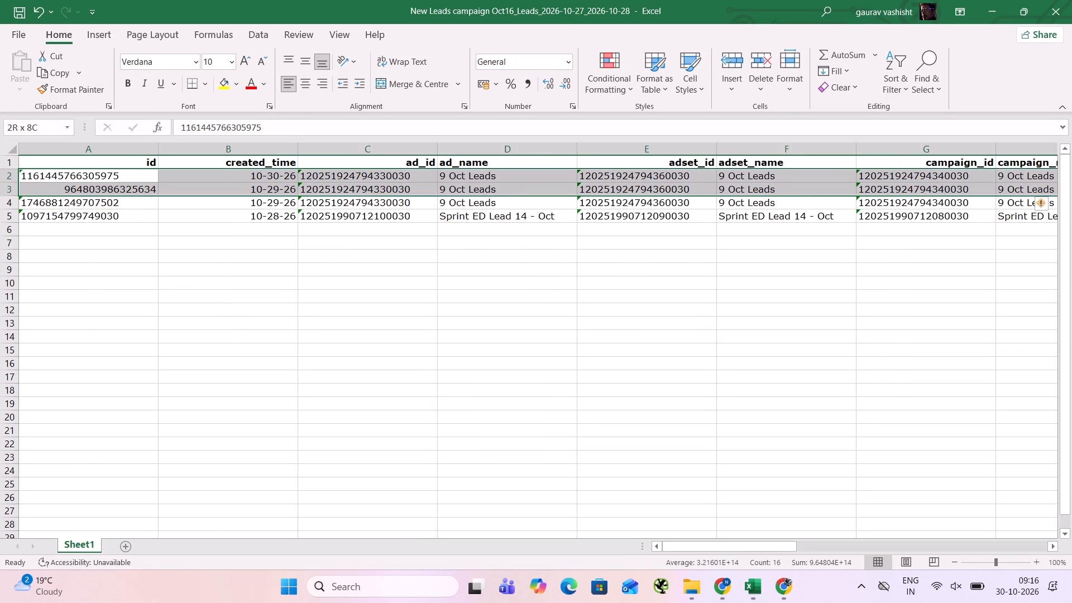
{"action": "left_click_drag", "start_coordinate": [1037, 193], "coordinate": [1034, 209]}
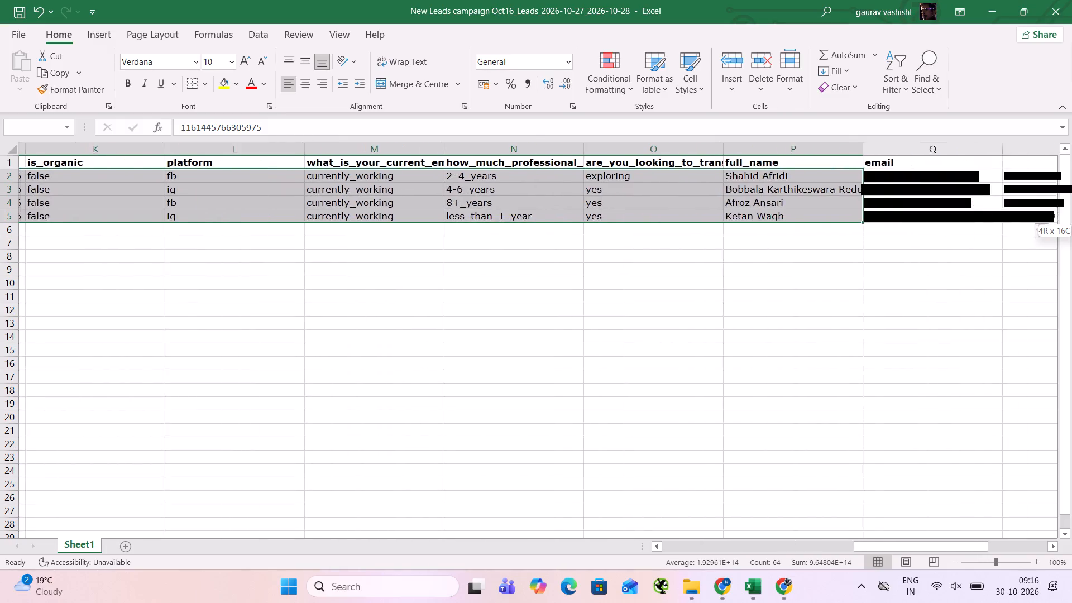
{"action": "left_click_drag", "start_coordinate": [1034, 209], "coordinate": [943, 204]}
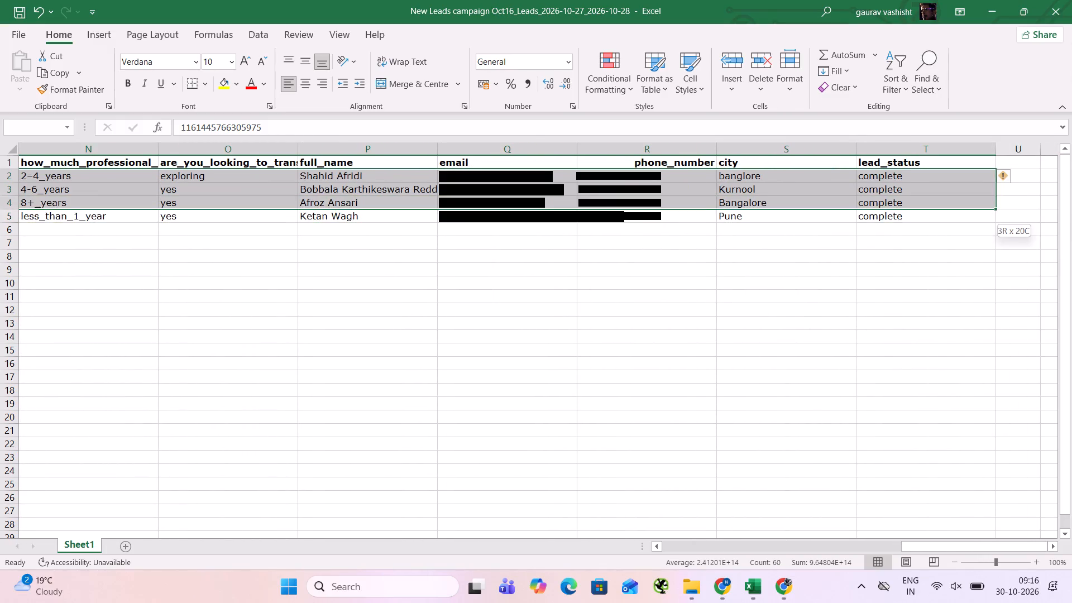
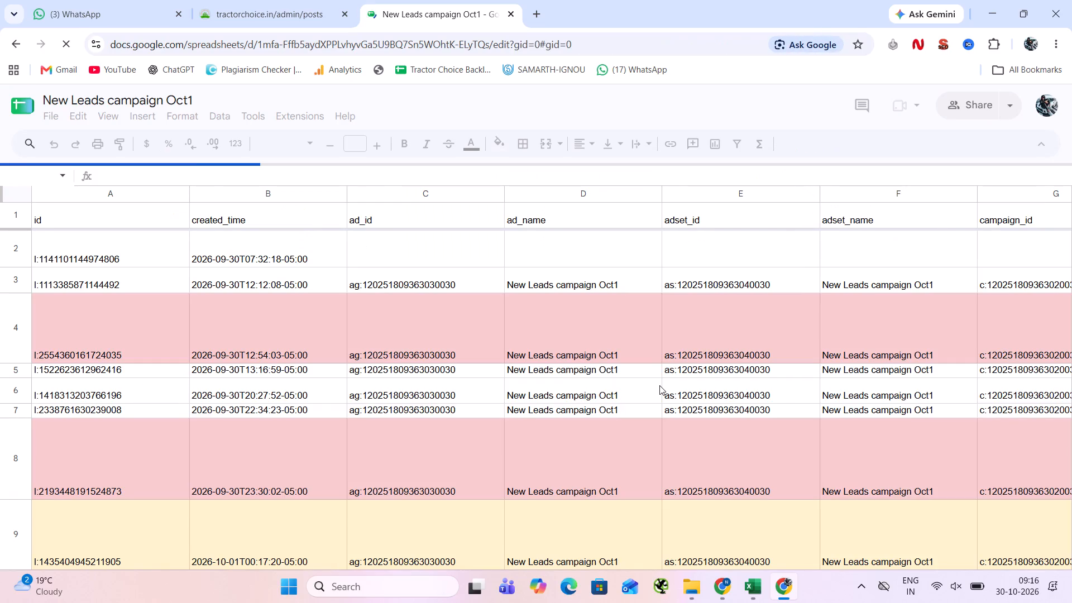
Locate the last filled lead record in the id column of Sheet1 in the New Leads campaign Oct1 spreadsheet.
{"action": "key", "text": "Left"}
{"action": "key", "text": "Left"}
{"action": "key", "text": "Left"}
{"action": "key", "text": "Left"}
{"action": "key", "text": "Left"}
{"action": "key", "text": "Left"}
{"action": "key", "text": "Left"}
{"action": "key", "text": "Left"}
{"action": "key", "text": "Left"}
{"action": "key", "text": "Left"}
{"action": "key", "text": "Left"}
{"action": "key", "text": "Left"}
{"action": "key", "text": "Left"}
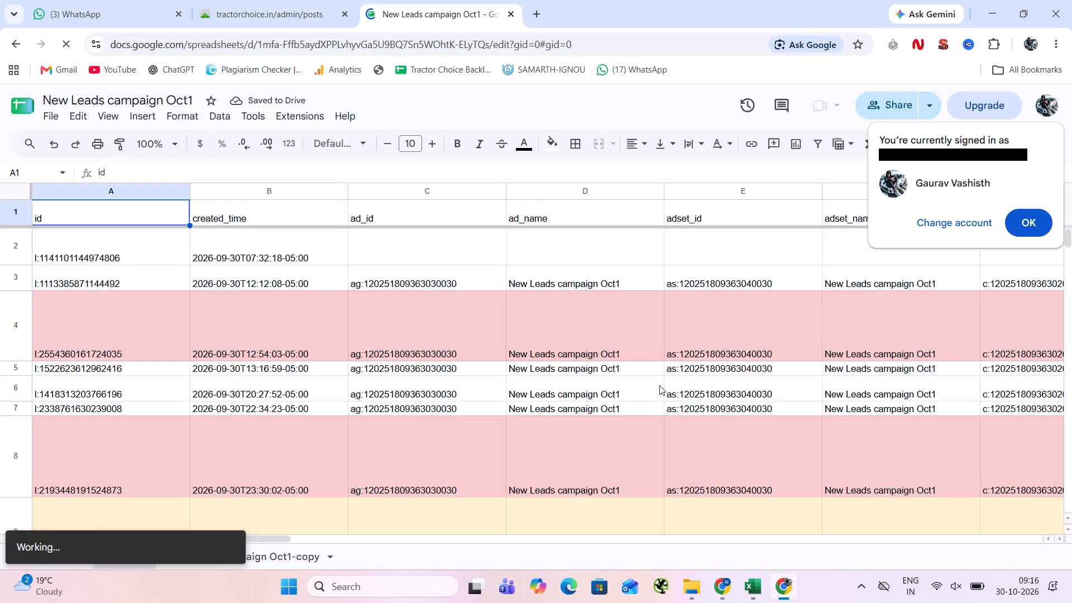
{"action": "key", "text": "Down"}
{"action": "key", "text": "Down"}
{"action": "key", "text": "Down"}
{"action": "key", "text": "Down"}
{"action": "key", "text": "Down"}
{"action": "key", "text": "Down"}
{"action": "key", "text": "Down"}
{"action": "key", "text": "Down"}
{"action": "key", "text": "Down"}
{"action": "key", "text": "Down"}
{"action": "key", "text": "Down"}
{"action": "key", "text": "Down"}
{"action": "key", "text": "Down"}
{"action": "key", "text": "Down"}
{"action": "key", "text": "Down"}
{"action": "key", "text": "Down"}
{"action": "key", "text": "Down"}
{"action": "key", "text": "Down"}
{"action": "key", "text": "Down"}
{"action": "key", "text": "Down"}
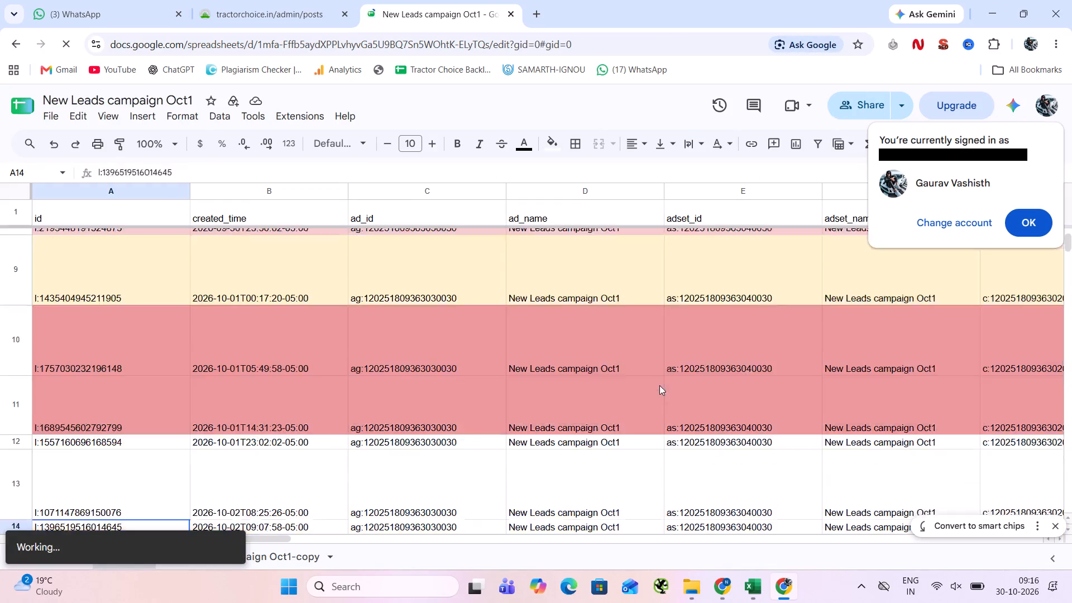
{"action": "key", "text": "Up"}
{"action": "key", "text": "Up"}
{"action": "key", "text": "Up"}
{"action": "key", "text": "Up"}
{"action": "key", "text": "Up"}
{"action": "key", "text": "Up"}
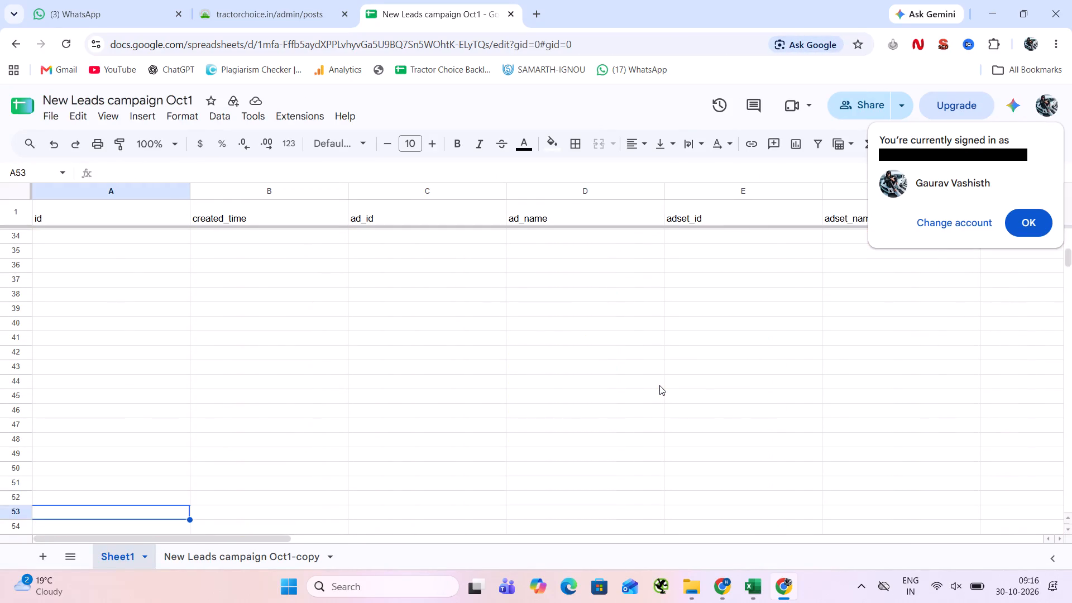
{"action": "key", "text": "Up"}
{"action": "key", "text": "Left"}
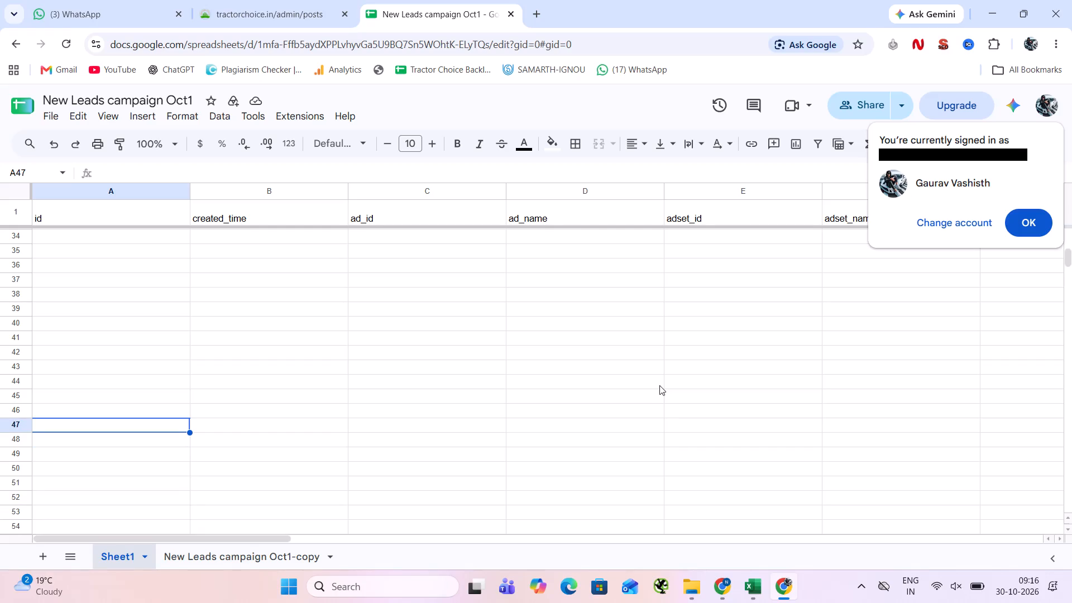
{"action": "key", "text": "ctrl+Up"}
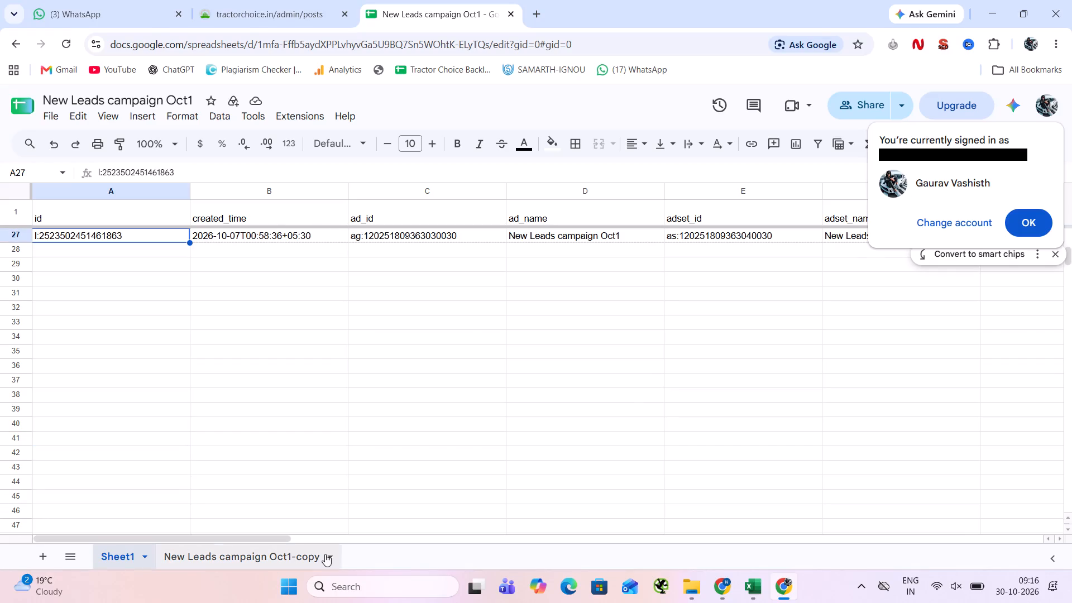
Open the New Leads campaign Oct1-copy sheet and go to the last lead record's remark columns after lead status.
{"action": "left_click", "coordinate": [244, 559]}
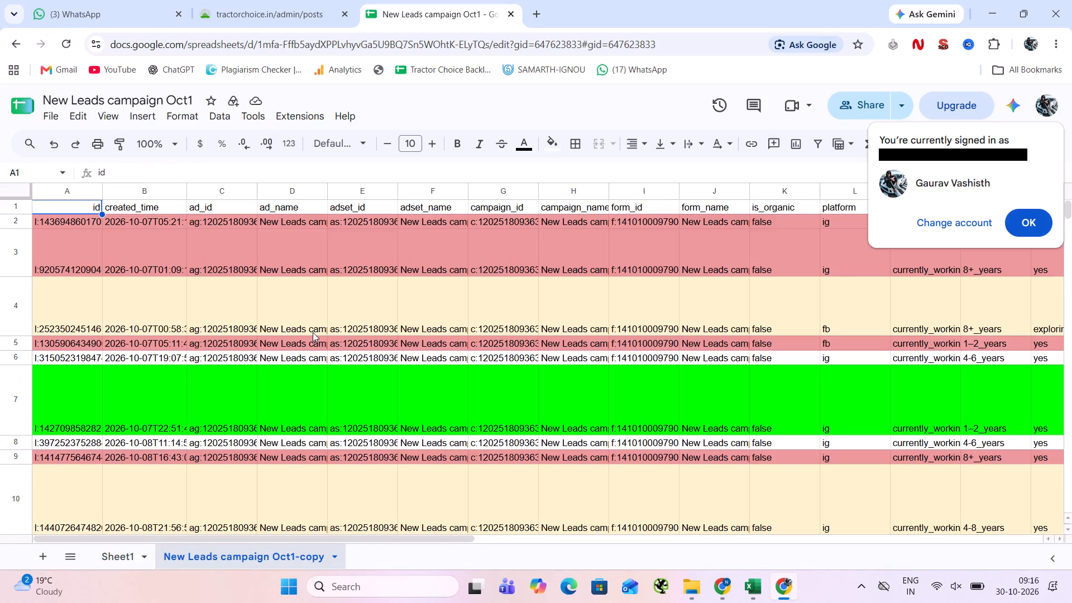
{"action": "key", "text": "ctrl+Down"}
{"action": "key", "text": "ctrl+Down"}
{"action": "key", "text": "ctrl+Down"}
{"action": "key", "text": "ctrl+Down"}
{"action": "key", "text": "ctrl+Down"}
{"action": "key", "text": "ctrl+Down"}
{"action": "key", "text": "ctrl+Down"}
{"action": "key", "text": "ctrl+Down"}
{"action": "key", "text": "ctrl+Down"}
{"action": "key", "text": "ctrl+Down"}
{"action": "key", "text": "ctrl+Down"}
{"action": "key", "text": "ctrl+Down"}
{"action": "key", "text": "ctrl+Down"}
{"action": "key", "text": "ctrl+Down"}
{"action": "key", "text": "ctrl+Down"}
{"action": "key", "text": "ctrl+Down"}
{"action": "key", "text": "ctrl+Down"}
{"action": "key", "text": "ctrl+Down"}
{"action": "key", "text": "ctrl+Down"}
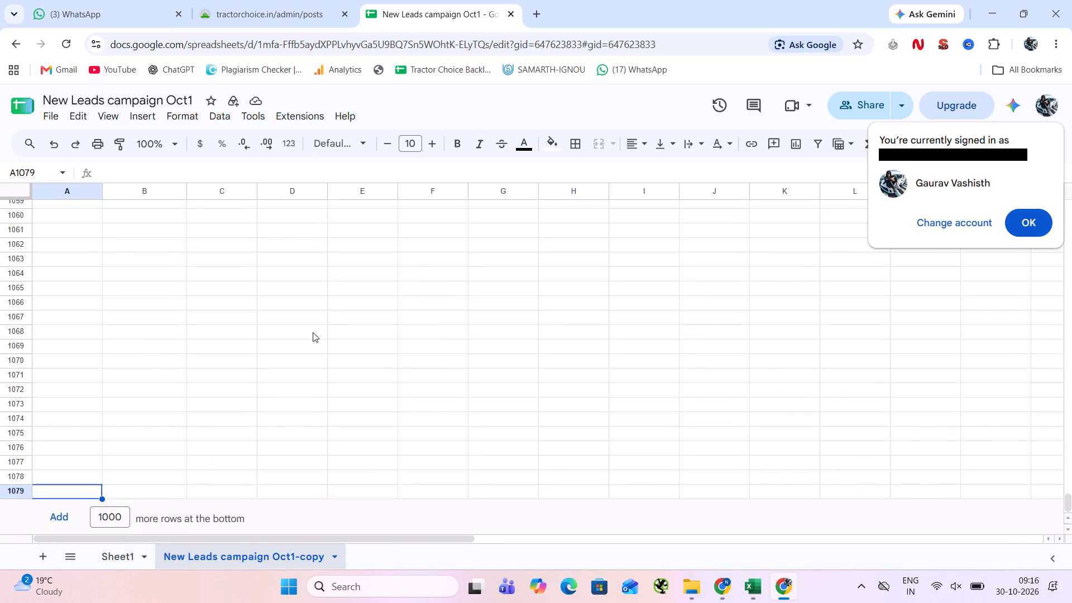
{"action": "key", "text": "ctrl+Up"}
{"action": "key", "text": "ctrl+Right"}
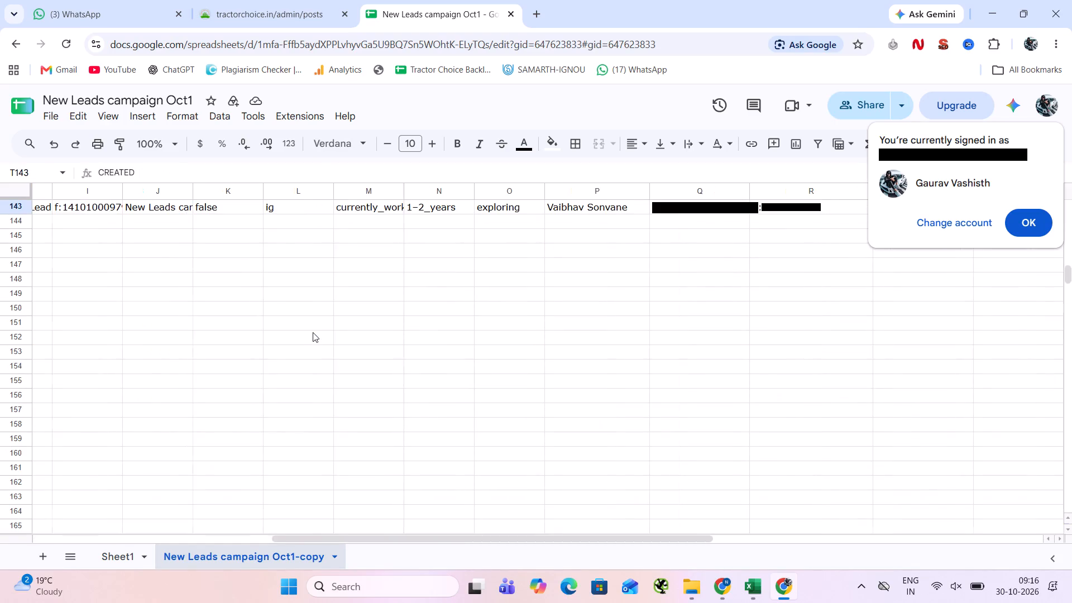
{"action": "key", "text": "Right"}
{"action": "key", "text": "Right"}
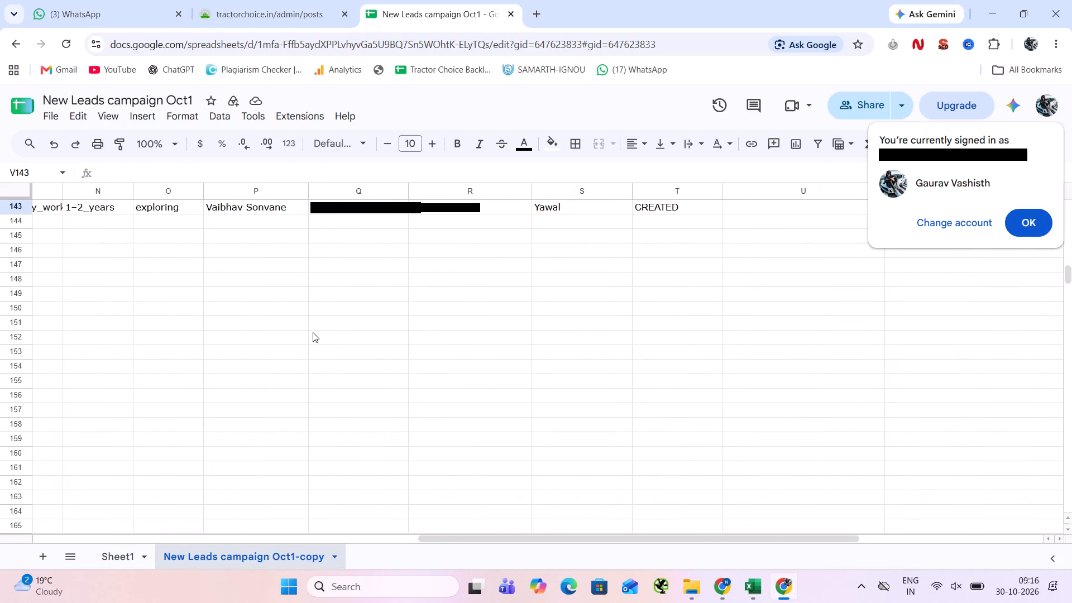
Review the most recent leads' details and follow-up remarks, working upward from the last record to row 114.
{"action": "key", "text": "Up"}
{"action": "key", "text": "Up"}
{"action": "key", "text": "Up"}
{"action": "key", "text": "Up"}
{"action": "key", "text": "Up"}
{"action": "key", "text": "Up"}
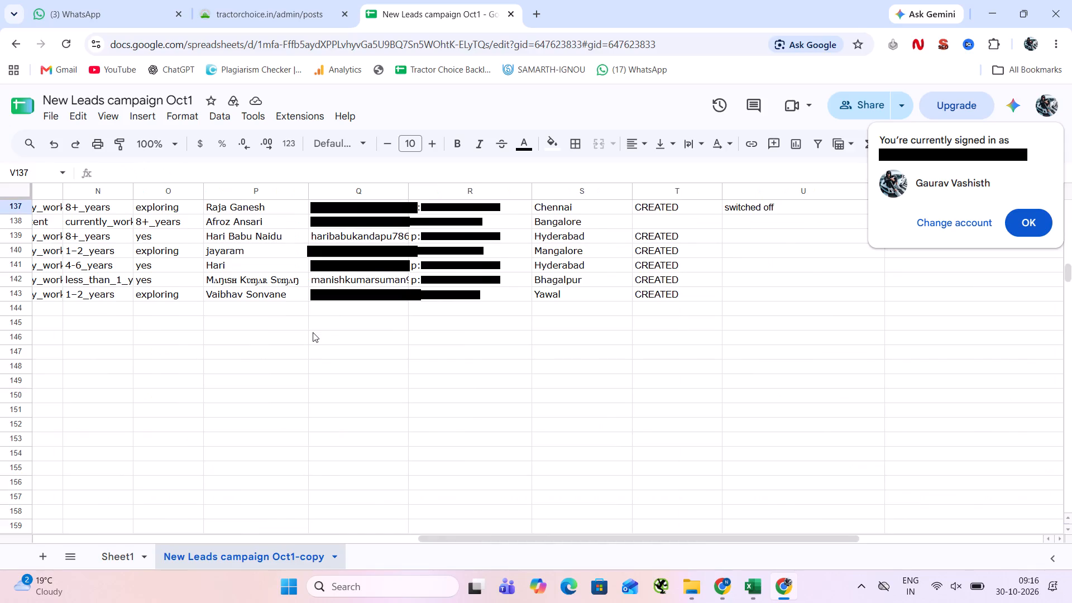
{"action": "key", "text": "Up"}
{"action": "key", "text": "Up"}
{"action": "key", "text": "Up"}
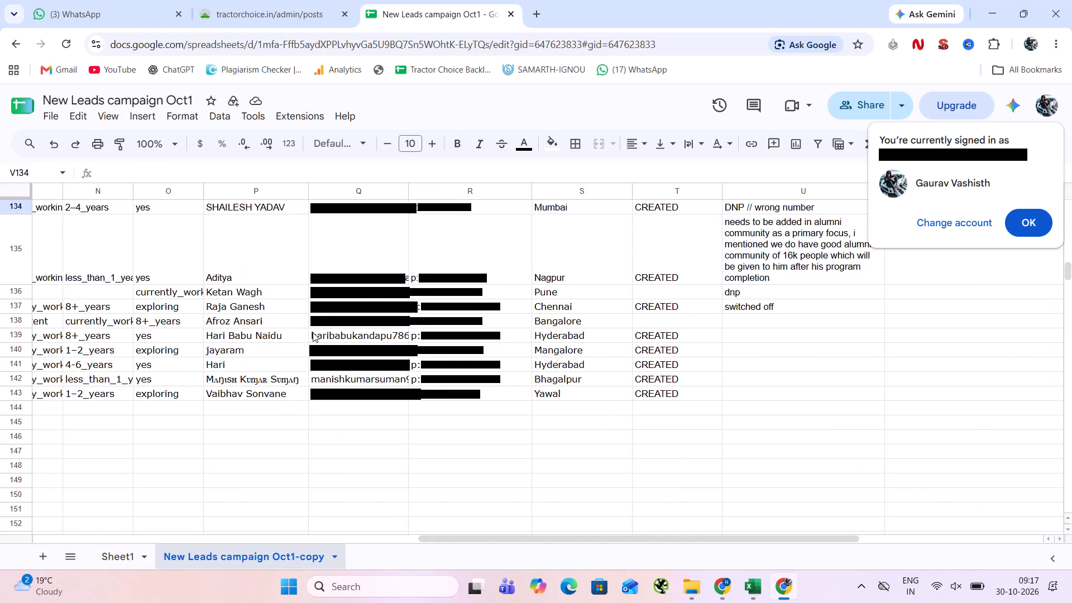
{"action": "key", "text": "Up"}
{"action": "key", "text": "Up"}
{"action": "key", "text": "Up"}
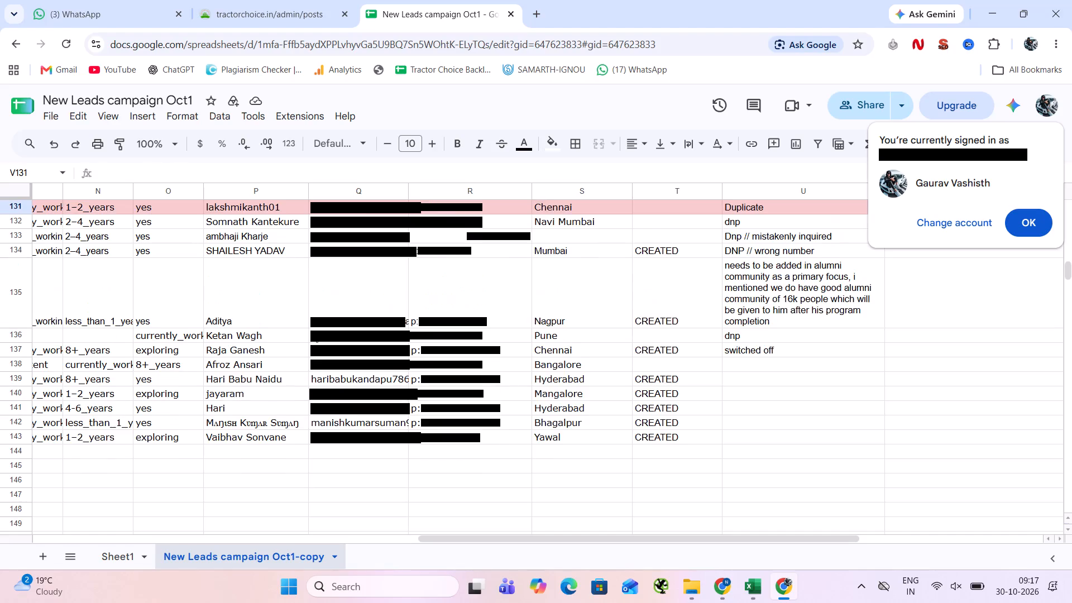
{"action": "key", "text": "Up"}
{"action": "key", "text": "Up"}
{"action": "key", "text": "Up"}
{"action": "key", "text": "Up"}
{"action": "key", "text": "Up"}
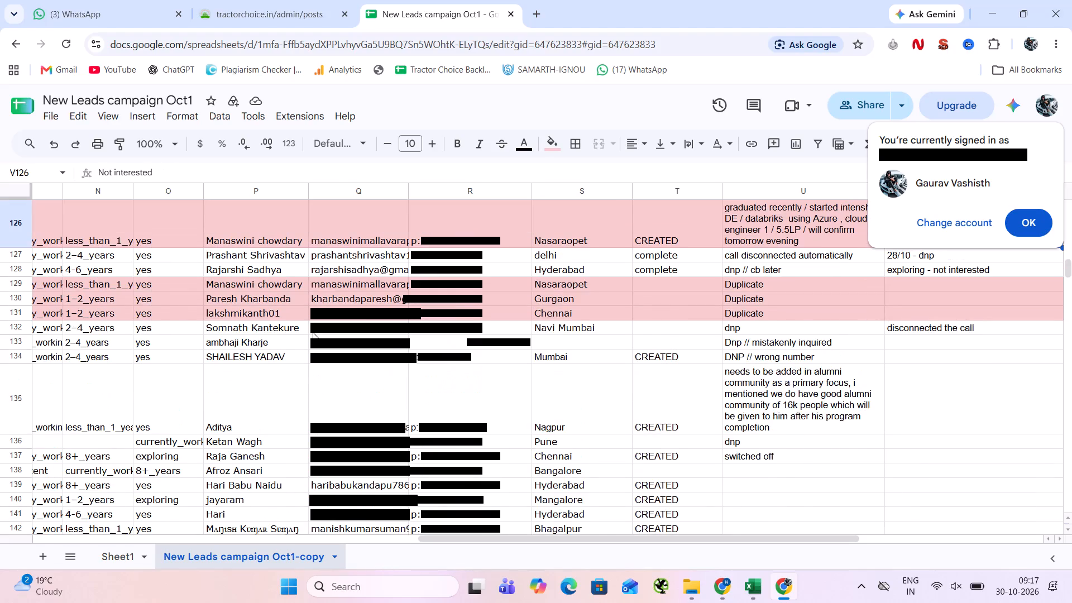
{"action": "key", "text": "Up"}
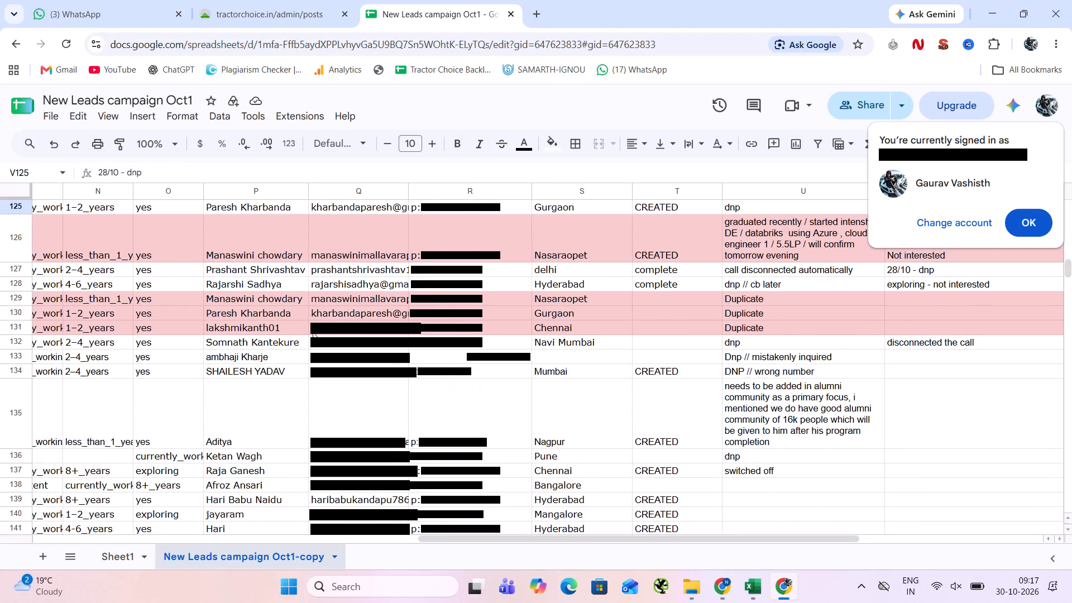
{"action": "key", "text": "Up"}
{"action": "key", "text": "Up"}
{"action": "key", "text": "Up"}
{"action": "key", "text": "Up"}
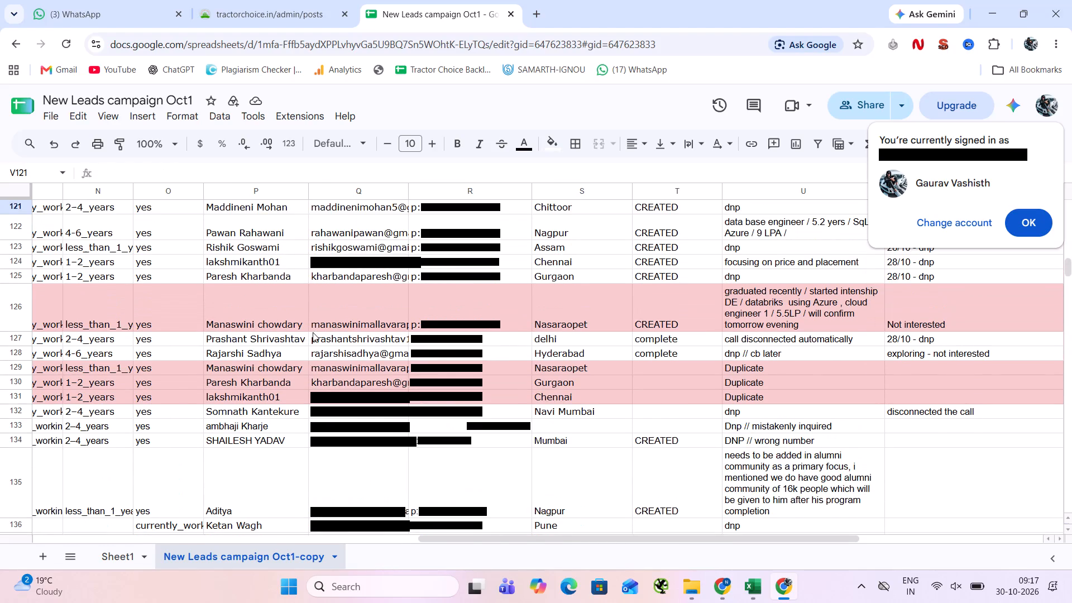
{"action": "key", "text": "Up"}
{"action": "key", "text": "Up"}
{"action": "key", "text": "Up"}
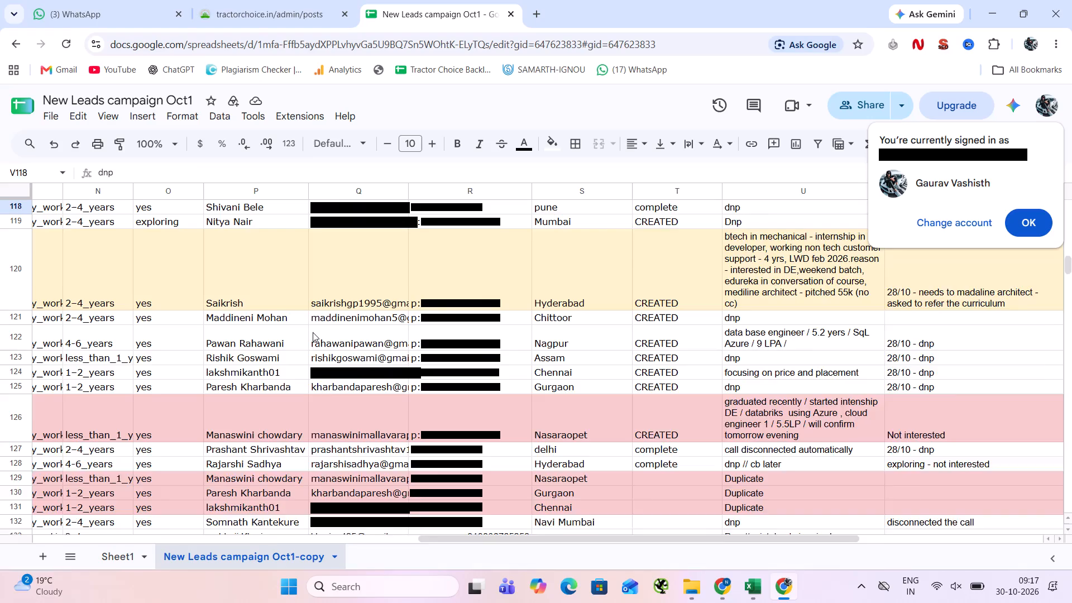
{"action": "key", "text": "Up"}
{"action": "key", "text": "Up"}
{"action": "key", "text": "Up"}
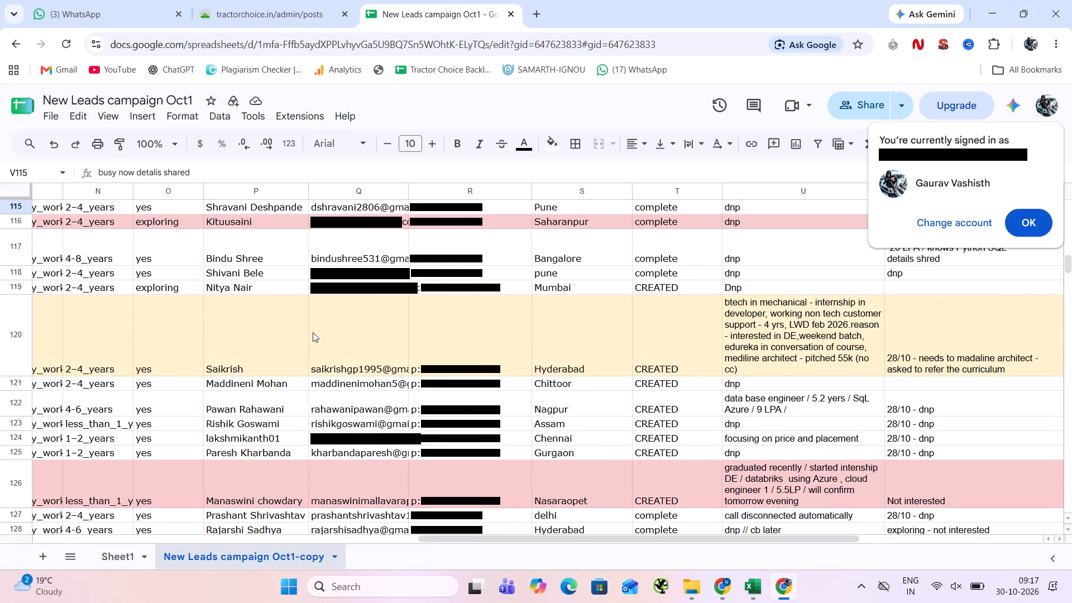
{"action": "key", "text": "Up"}
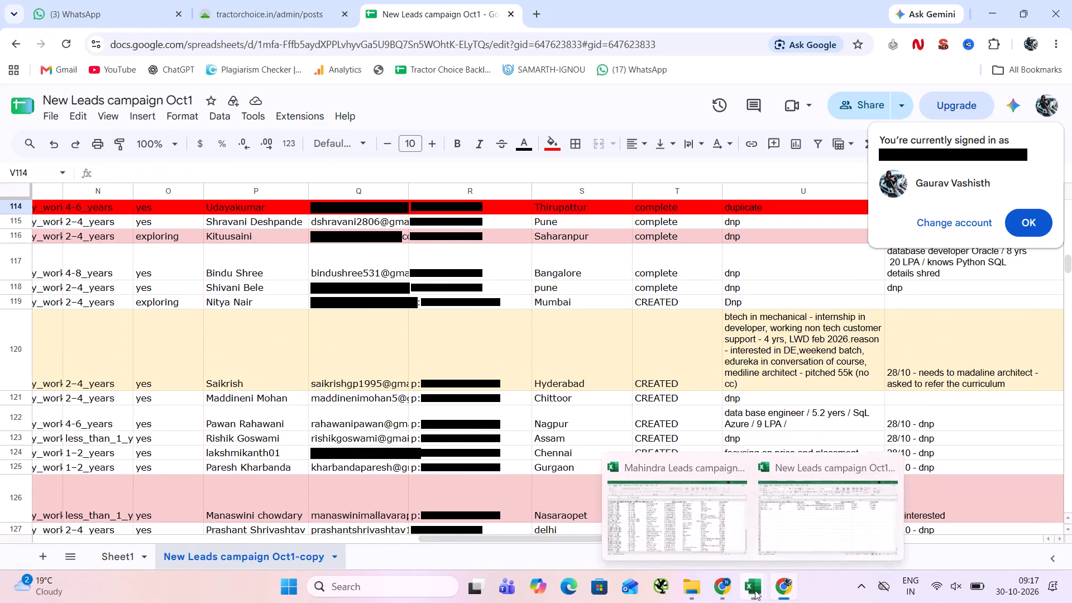
Search the Oct1-copy sheet for the first Oct16 lead's phone number copied from Excel, dismissing the signed-in account notice.
{"action": "left_click", "coordinate": [786, 491]}
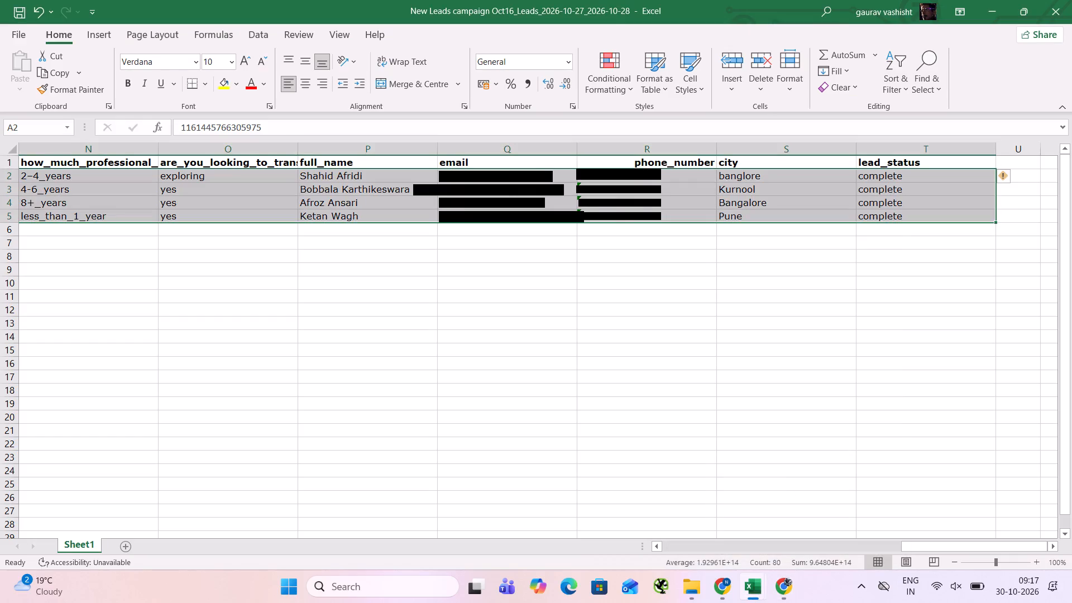
{"action": "left_click", "coordinate": [640, 165]}
{"action": "left_click", "coordinate": [637, 175]}
{"action": "key", "text": "ctrl+c"}
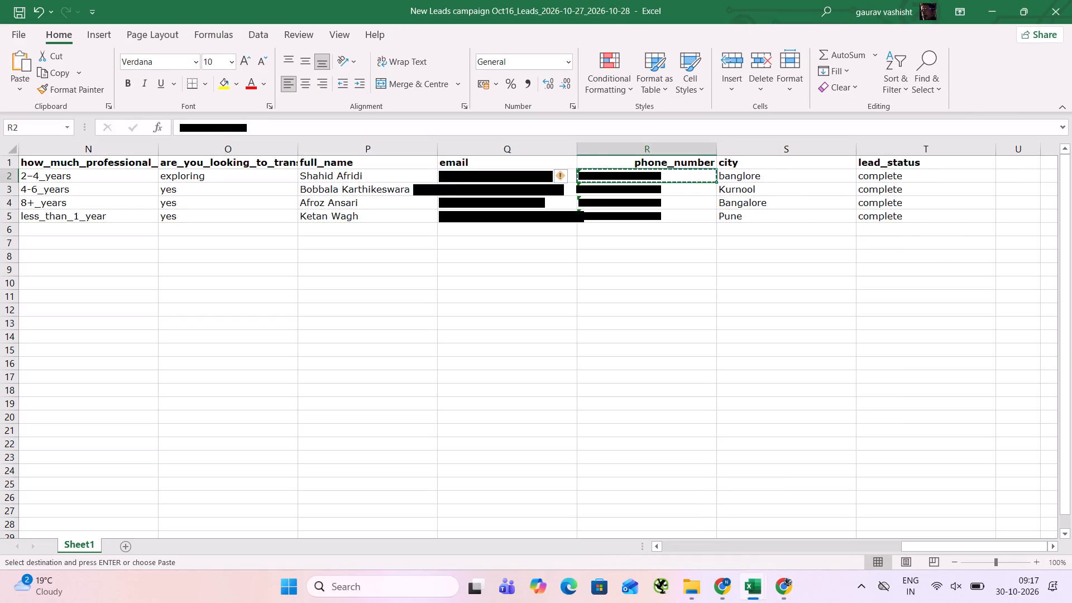
{"action": "left_click", "coordinate": [718, 602]}
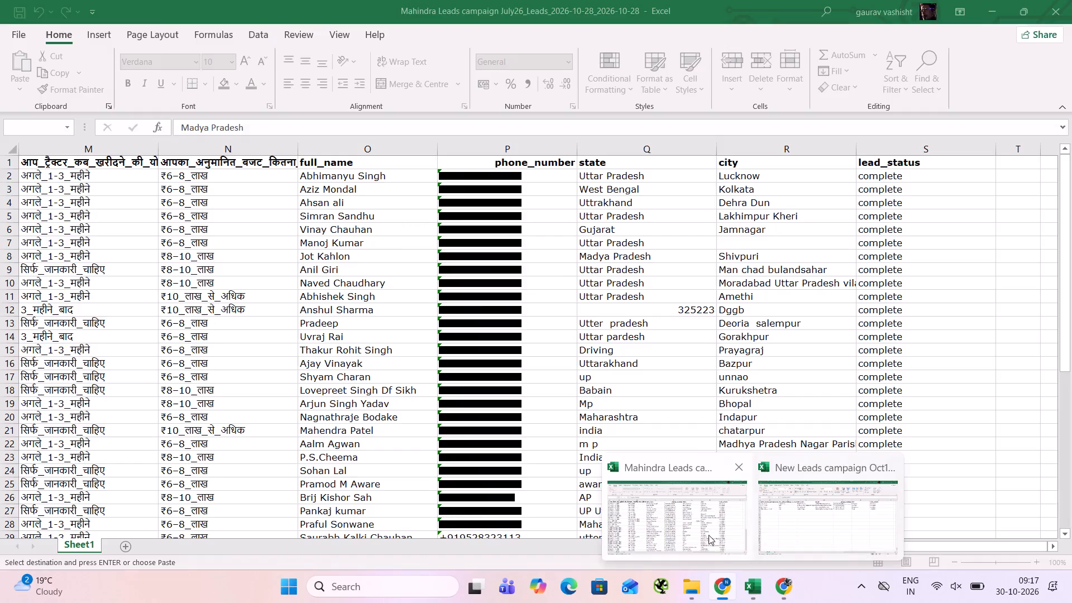
{"action": "left_click", "coordinate": [790, 589]}
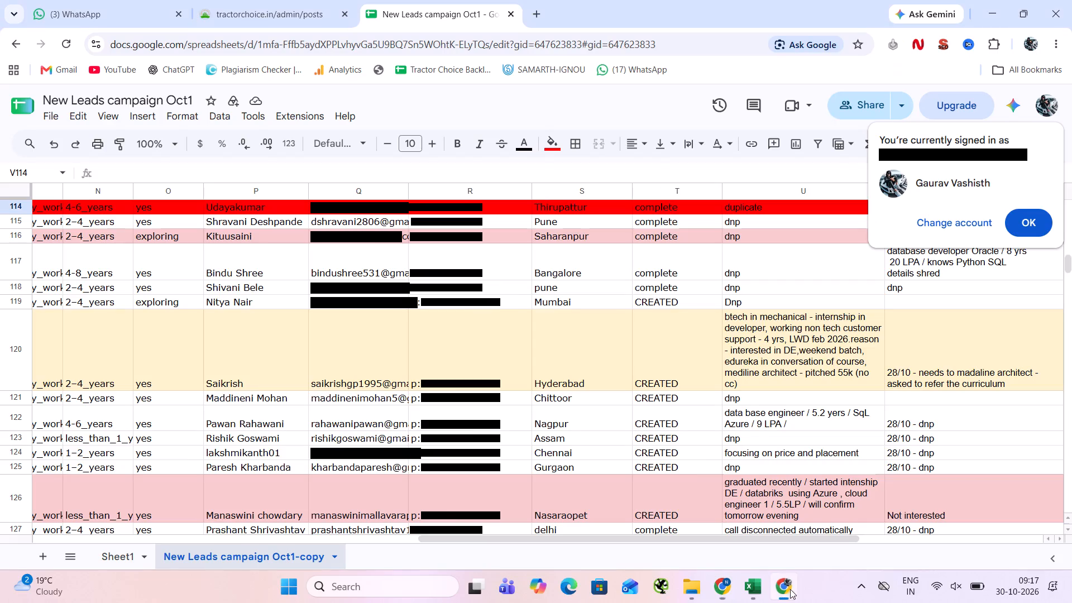
{"action": "left_click", "coordinate": [605, 361]}
{"action": "key", "text": "ctrl+f"}
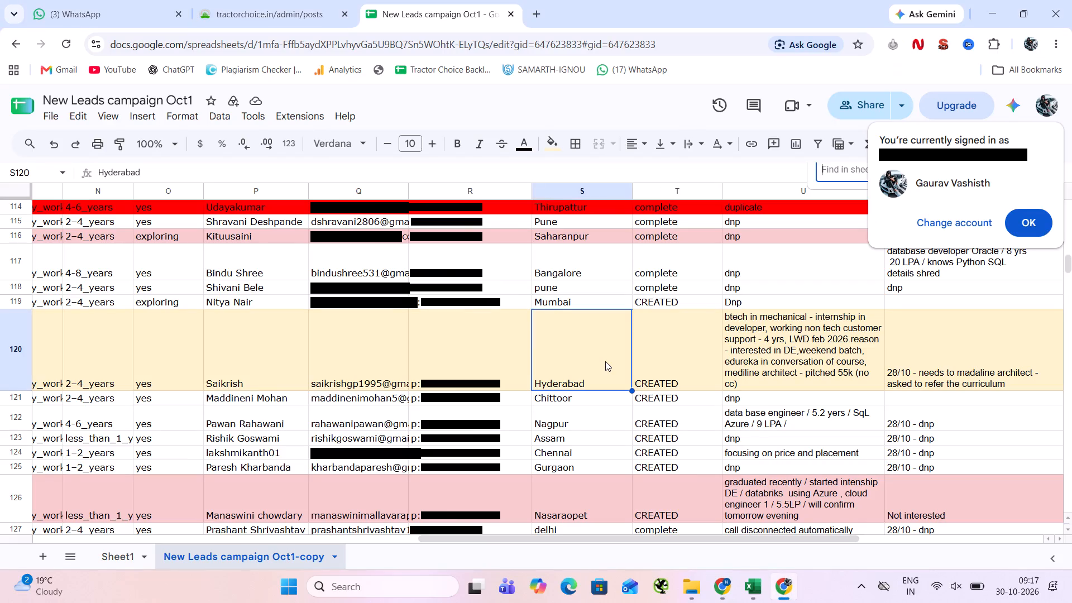
{"action": "key", "text": "ctrl+v"}
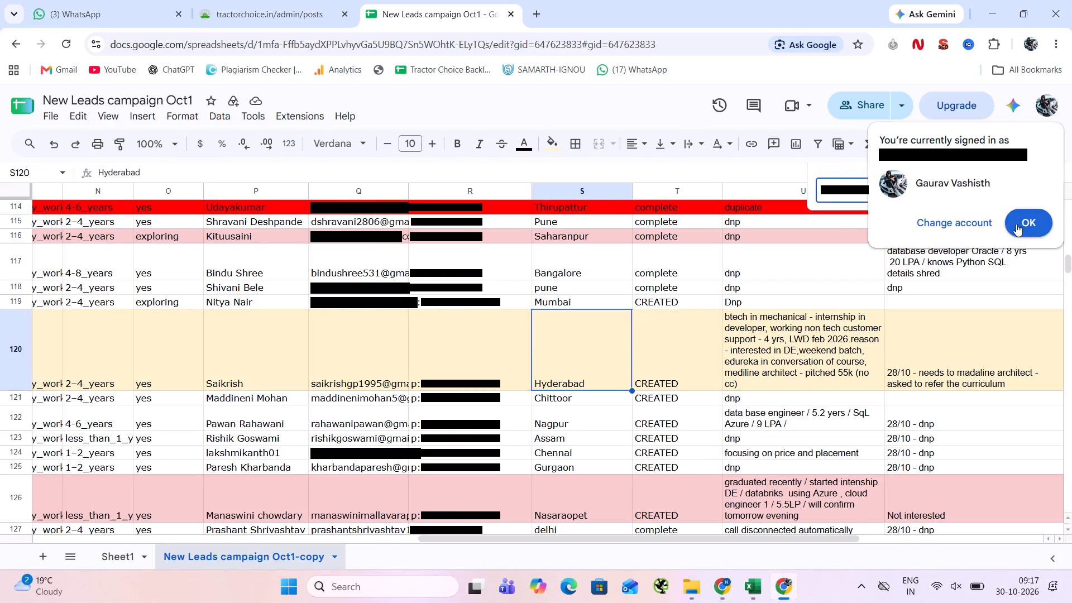
{"action": "left_click", "coordinate": [1016, 224]}
{"action": "left_click", "coordinate": [1019, 188]}
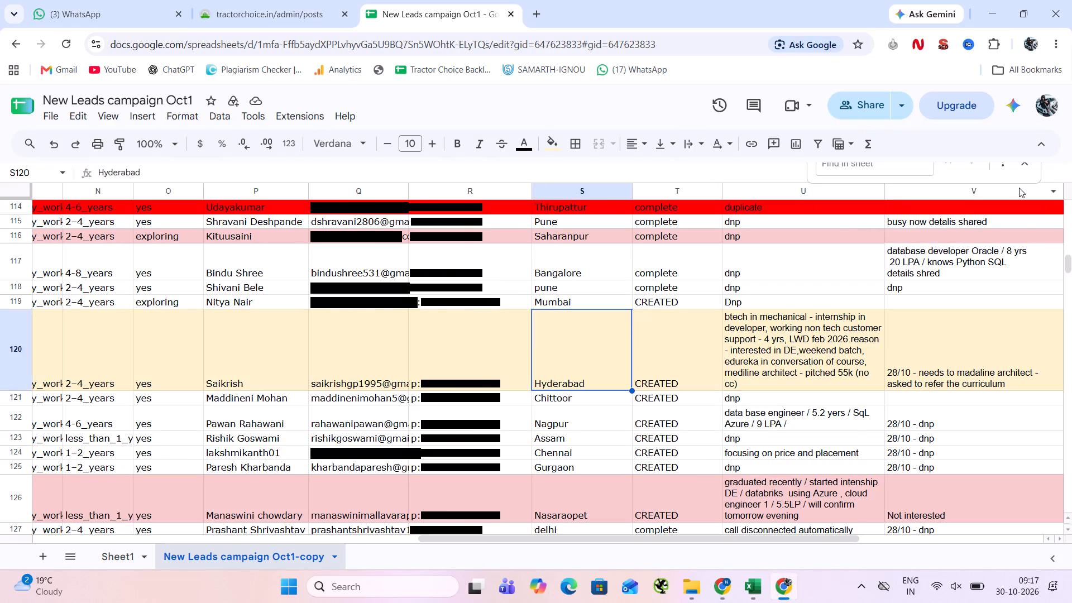
Copy the four Oct16 lead records, id through city, from Excel into the Oct1-copy sheet starting at cell A144.
{"action": "key", "text": "ctrl+Down"}
{"action": "key", "text": "ctrl+Down"}
{"action": "key", "text": "ctrl+Down"}
{"action": "key", "text": "ctrl+Down"}
{"action": "key", "text": "ctrl+Down"}
{"action": "key", "text": "ctrl+Down"}
{"action": "key", "text": "ctrl+Down"}
{"action": "key", "text": "ctrl+Down"}
{"action": "key", "text": "ctrl+Down"}
{"action": "key", "text": "ctrl+Down"}
{"action": "key", "text": "ctrl+Down"}
{"action": "key", "text": "ctrl+Down"}
{"action": "key", "text": "ctrl+Down"}
{"action": "key", "text": "ctrl+Down"}
{"action": "key", "text": "ctrl+Down"}
{"action": "key", "text": "ctrl+Down"}
{"action": "key", "text": "ctrl+Down"}
{"action": "key", "text": "ctrl+Down"}
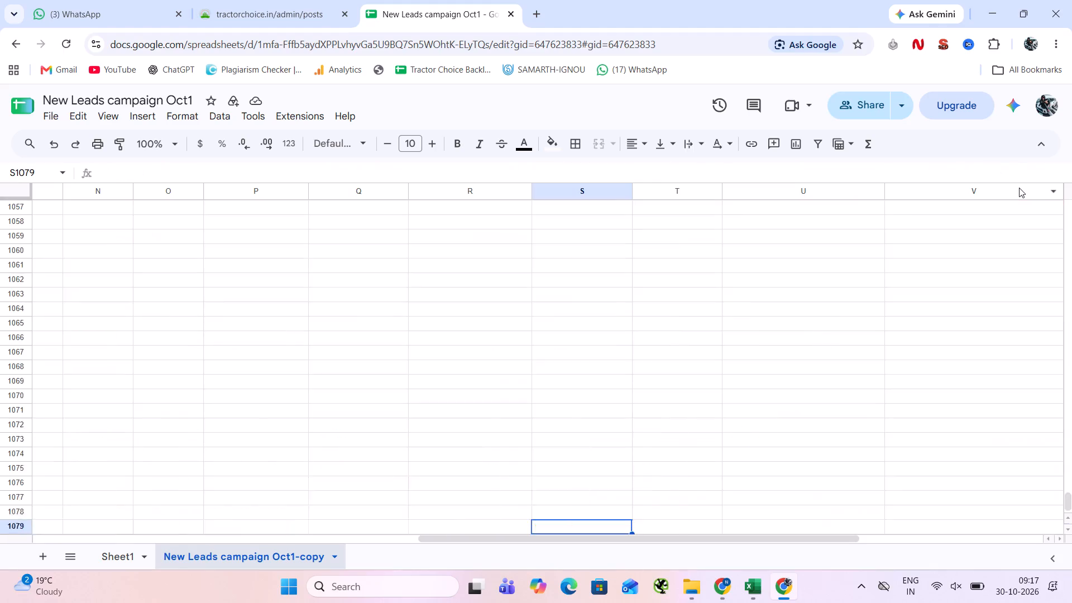
{"action": "key", "text": "ctrl+Up"}
{"action": "key", "text": "ctrl+Left"}
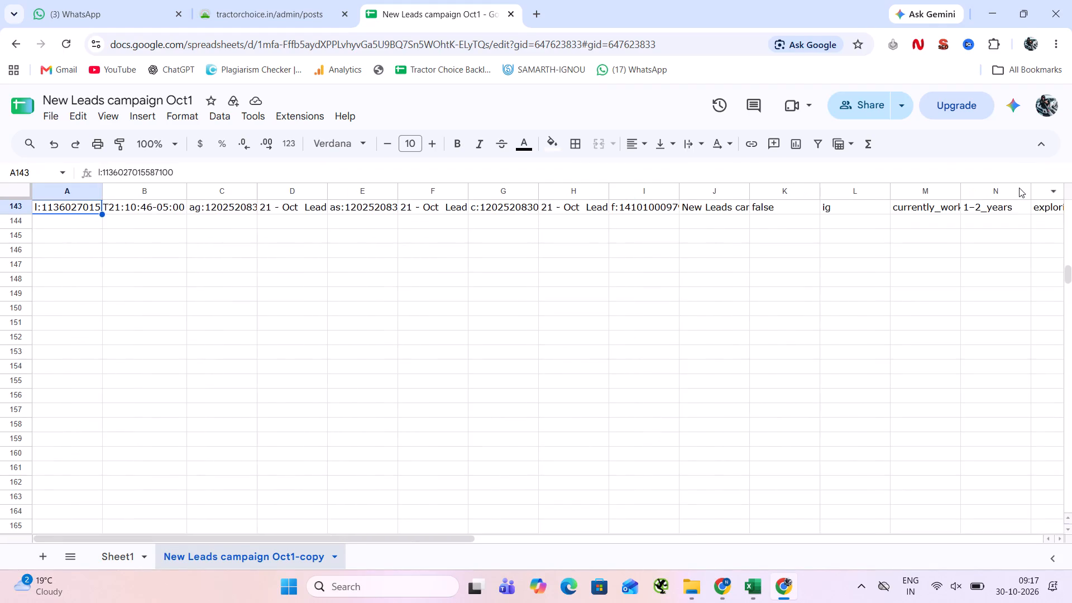
{"action": "key", "text": "Up"}
{"action": "key", "text": "Down"}
{"action": "key", "text": "Down"}
{"action": "key", "text": "Down"}
{"action": "key", "text": "Right"}
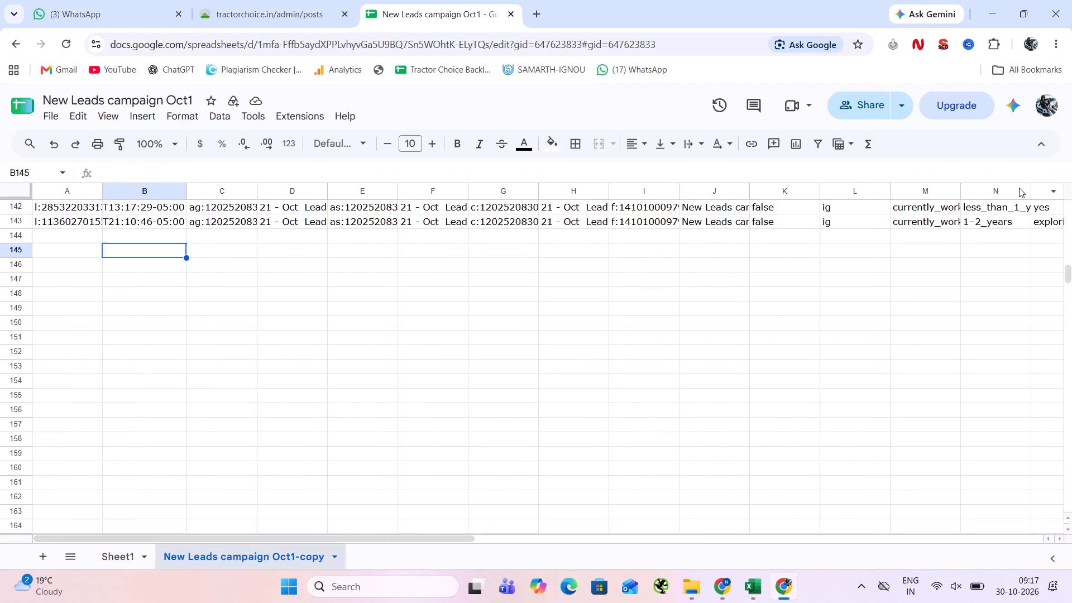
{"action": "key", "text": "Up"}
{"action": "key", "text": "Left"}
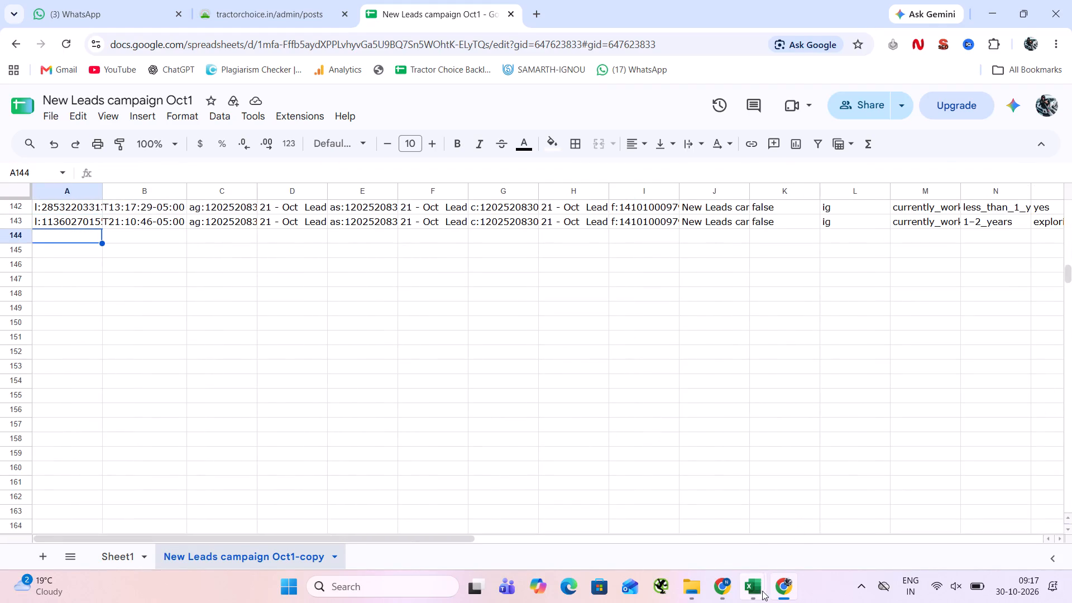
{"action": "left_click", "coordinate": [810, 499]}
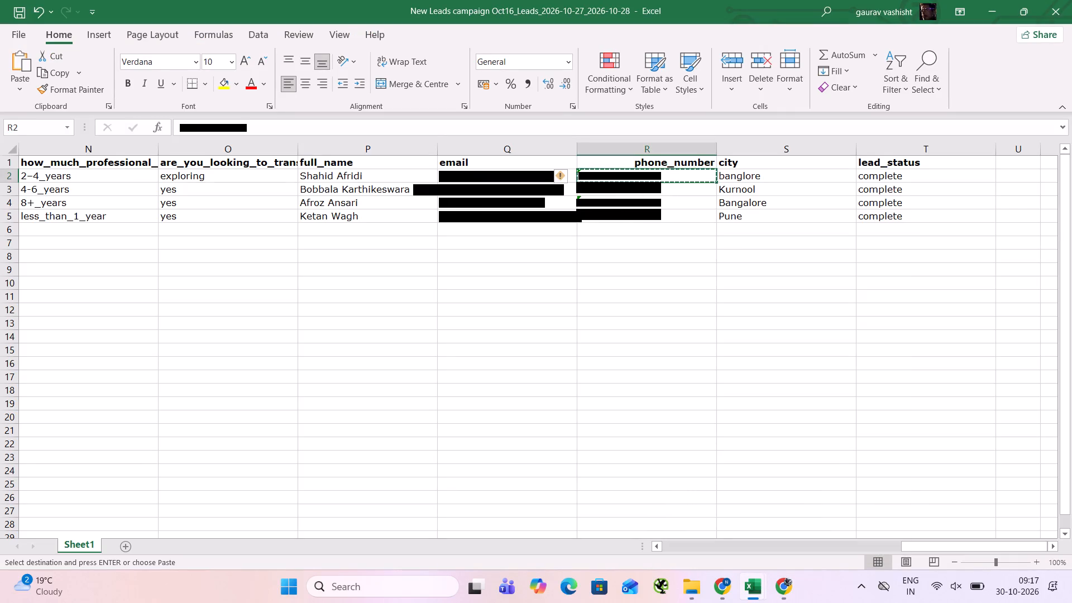
{"action": "left_click_drag", "start_coordinate": [821, 175], "coordinate": [413, 233]}
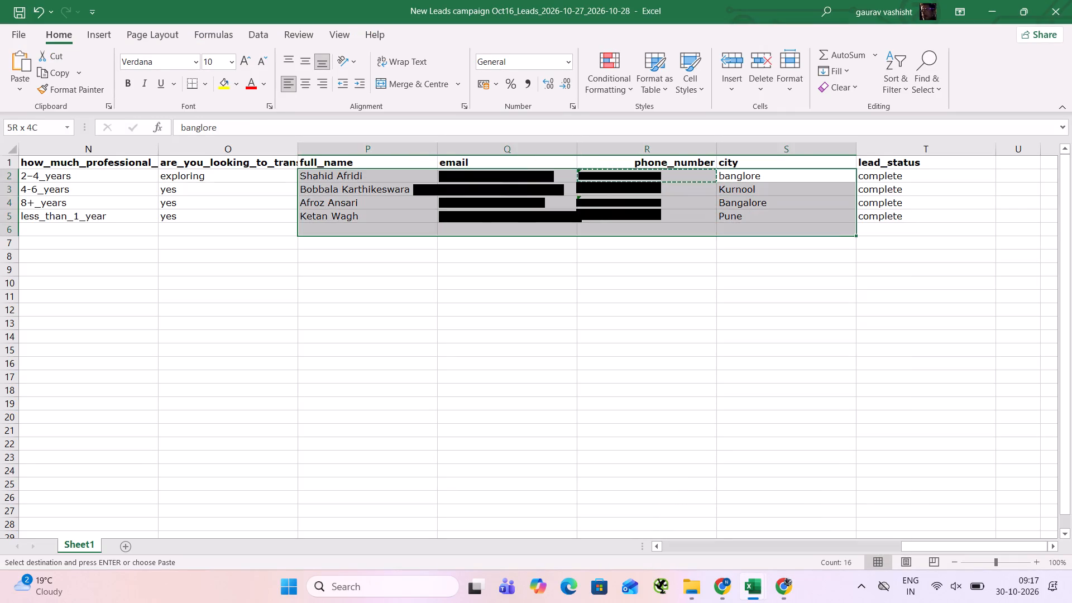
{"action": "left_click_drag", "start_coordinate": [413, 233], "coordinate": [1, 222]}
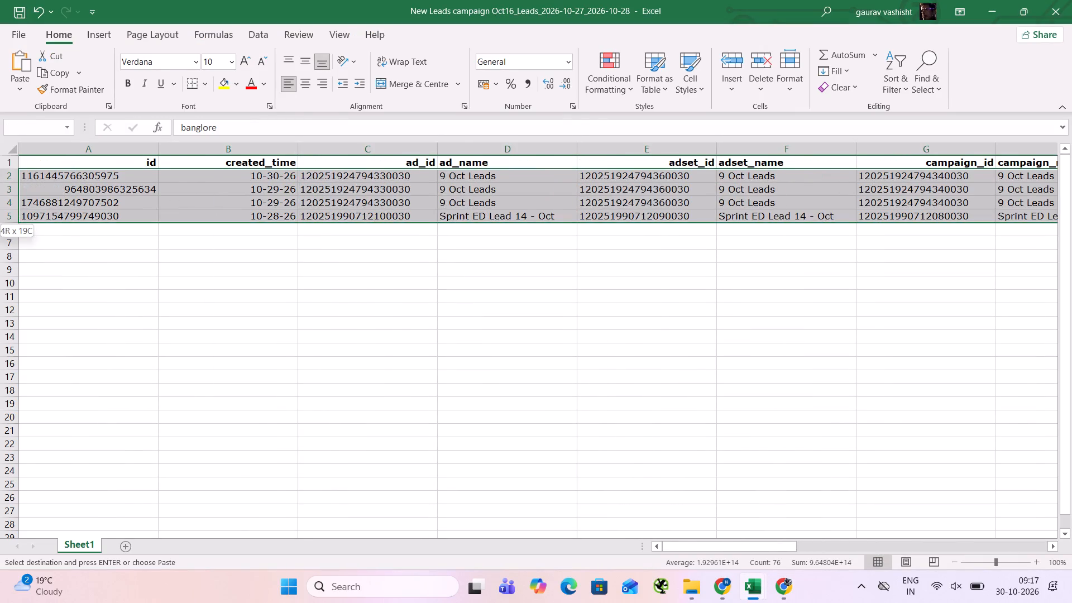
{"action": "left_click_drag", "start_coordinate": [1, 222], "coordinate": [1, 222]}
{"action": "key", "text": "ctrl+c"}
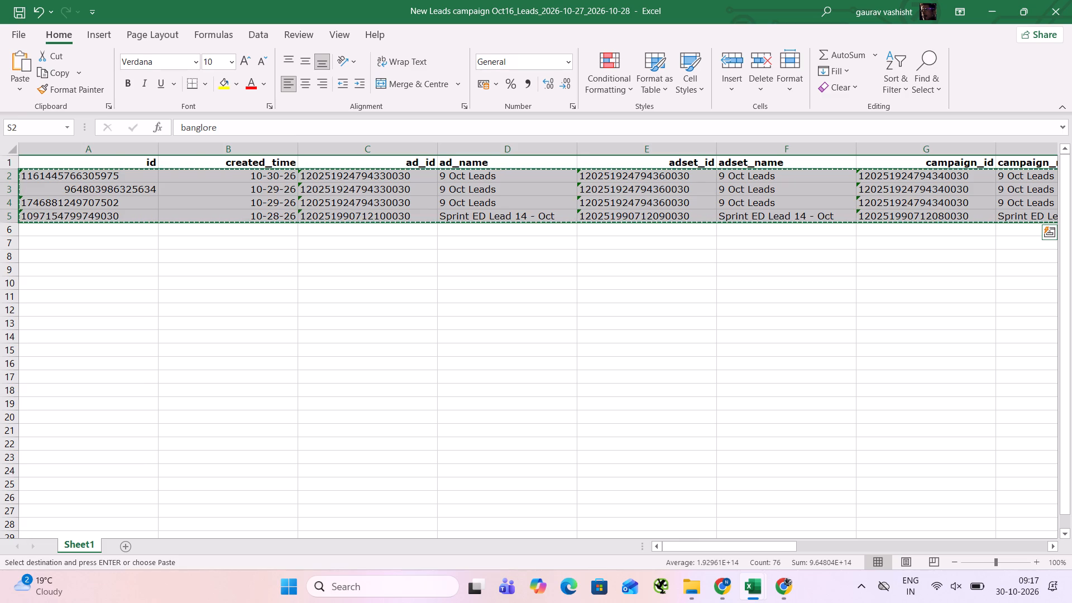
{"action": "left_click", "coordinate": [788, 593]}
{"action": "key", "text": "ctrl+v"}
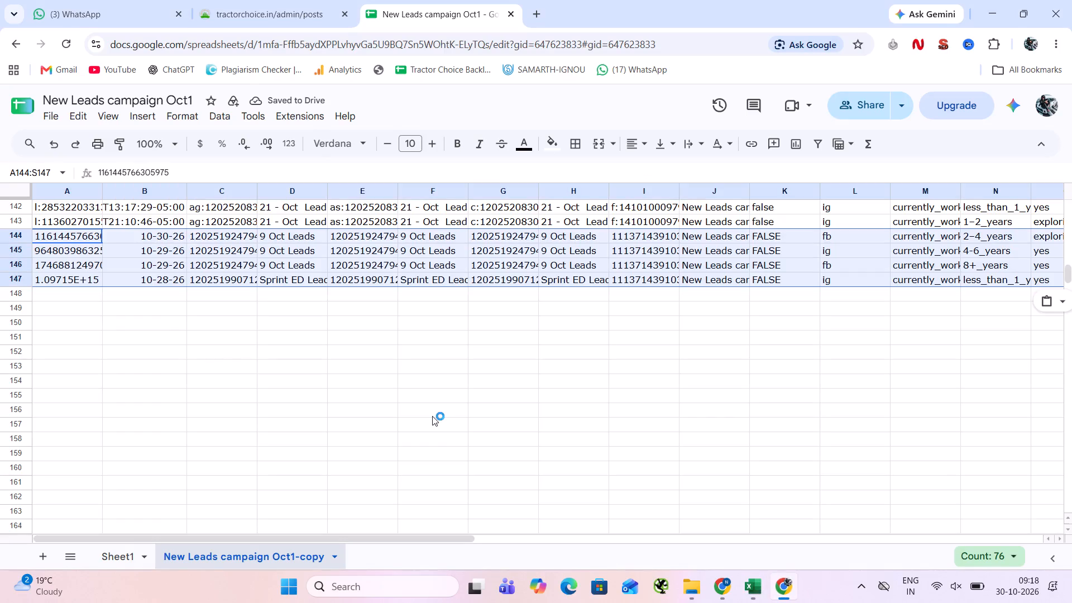
{"action": "key", "text": "Right"}
{"action": "key", "text": "ctrl+Right"}
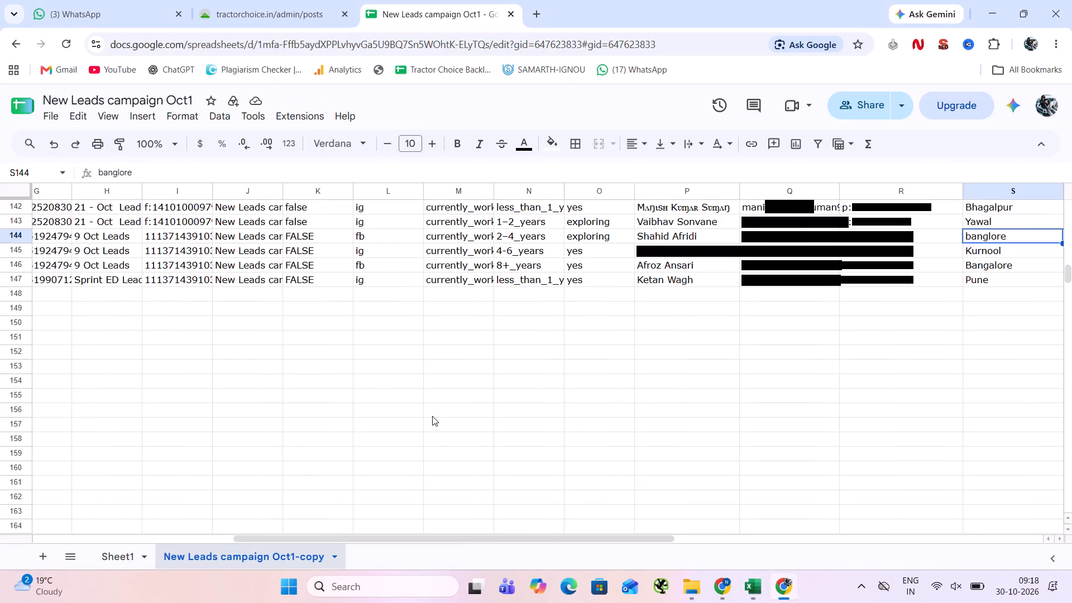
Search the Oct1-copy sheet for the phone numbers in R144 and R145 to check for duplicate leads.
{"action": "key", "text": "Right"}
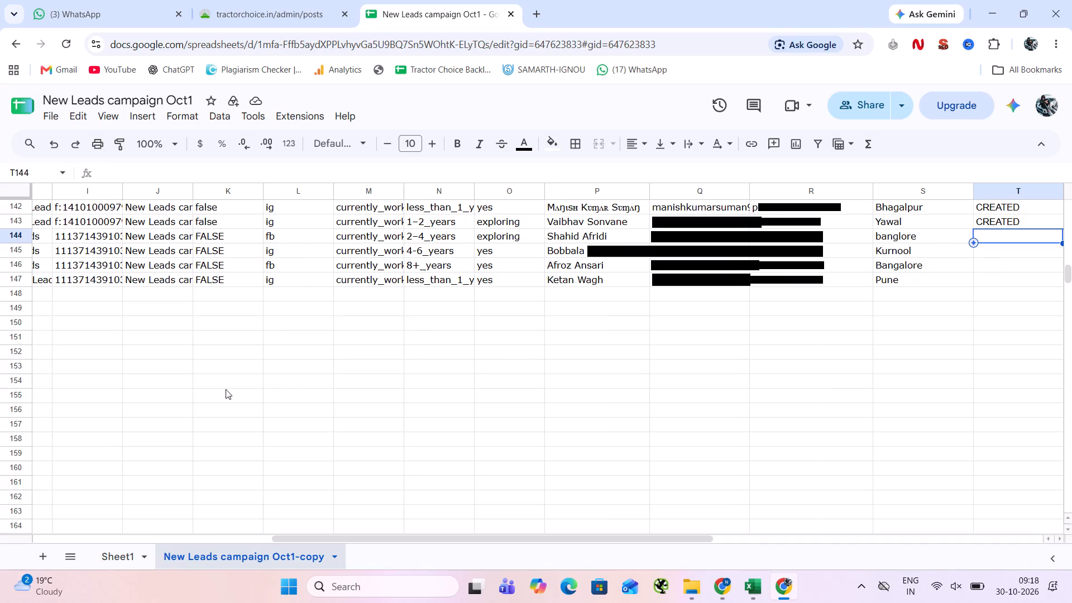
{"action": "left_click", "coordinate": [789, 228]}
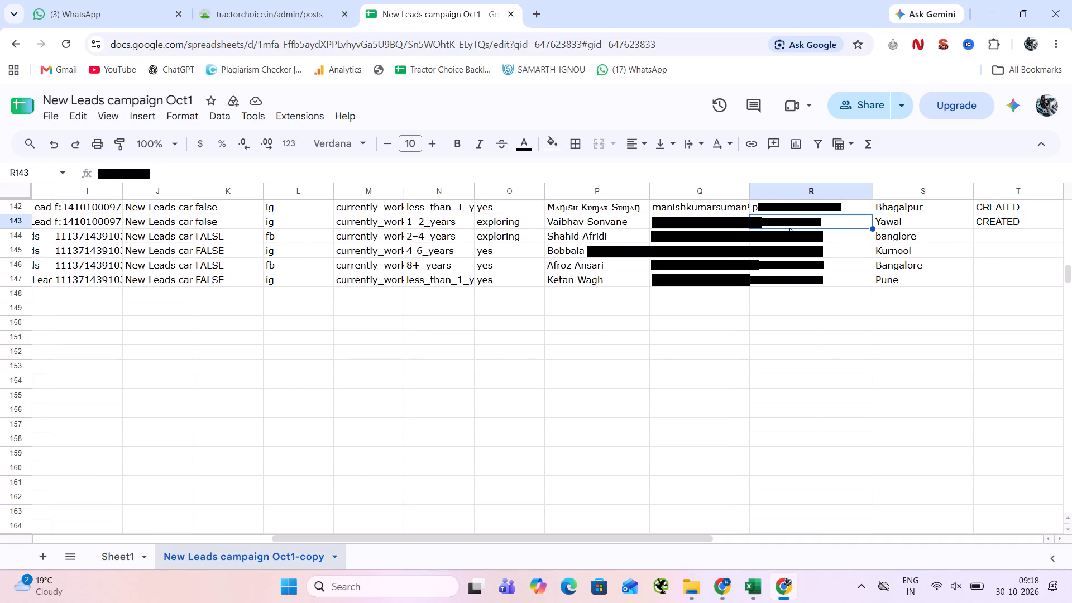
{"action": "left_click", "coordinate": [784, 238]}
{"action": "key", "text": "ctrl+c"}
{"action": "key", "text": "ctrl+f"}
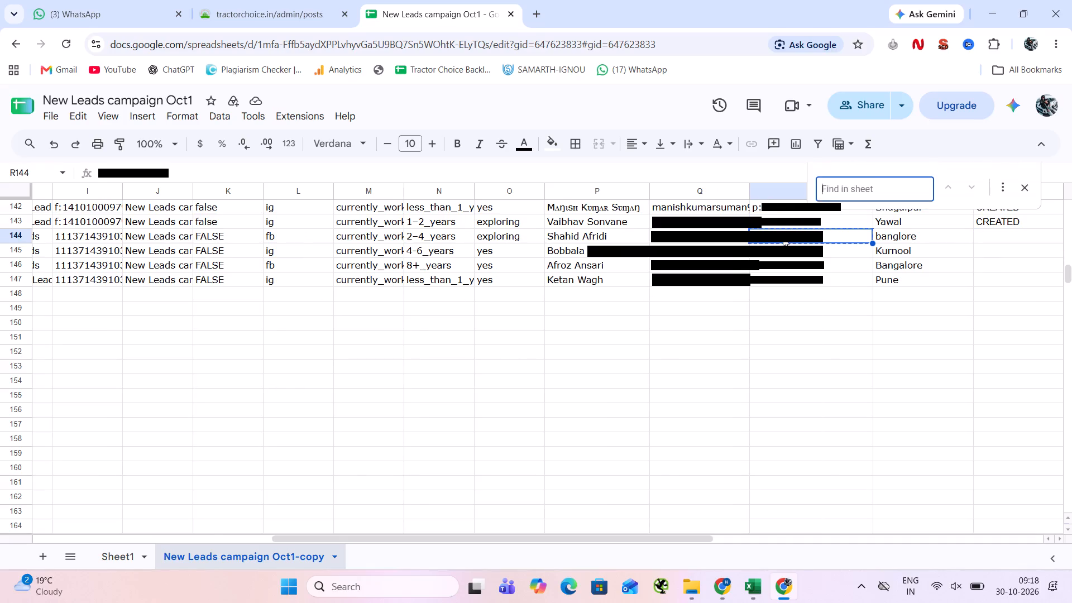
{"action": "key", "text": "ctrl+v"}
{"action": "left_click", "coordinate": [810, 256]}
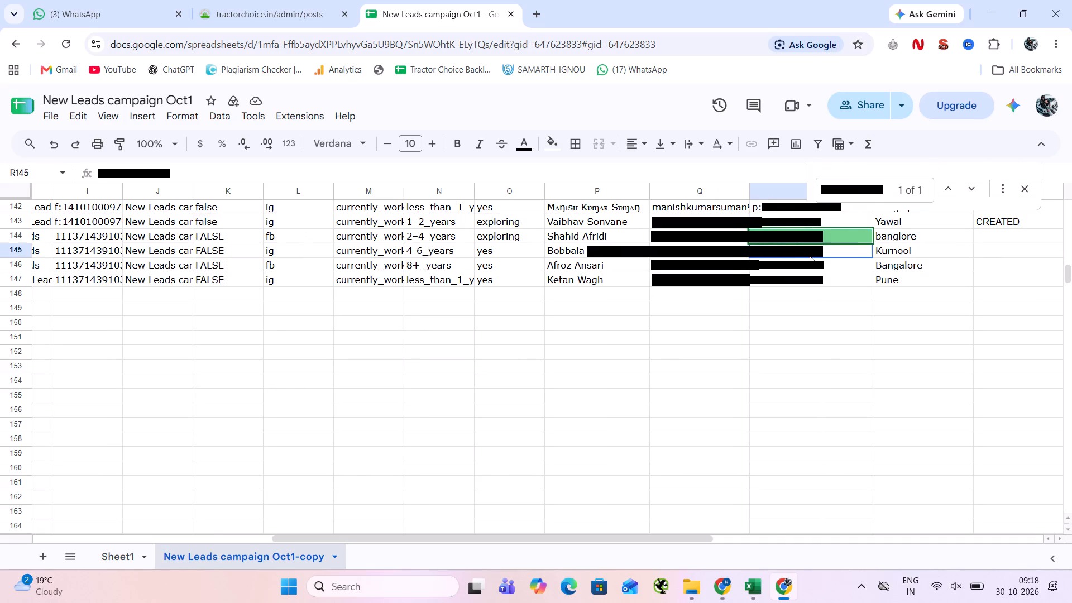
{"action": "key", "text": "ctrl+c"}
{"action": "left_click", "coordinate": [878, 184]}
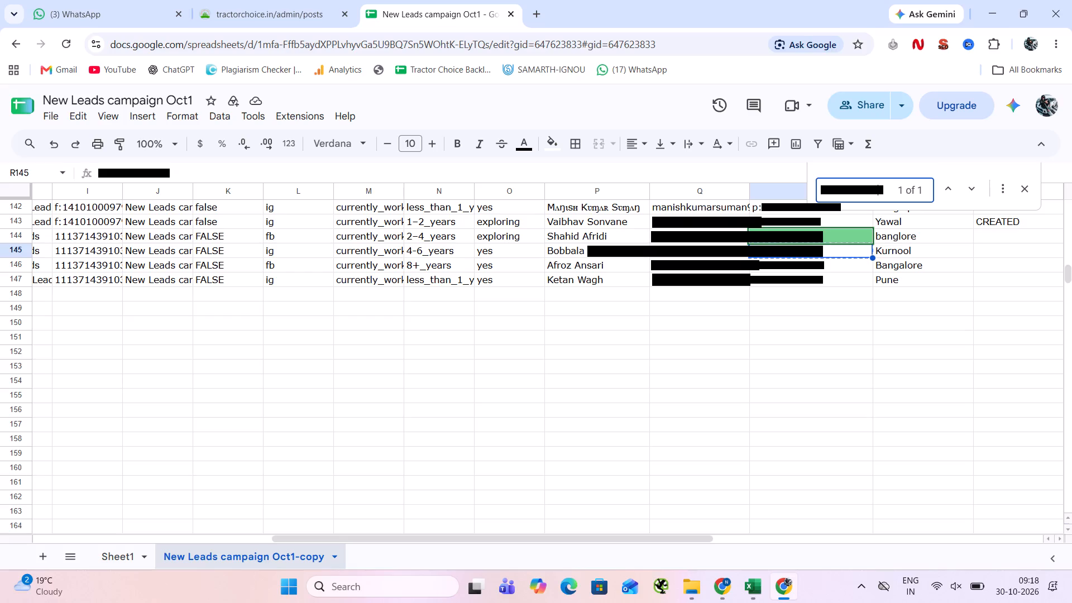
{"action": "left_click", "coordinate": [878, 184]}
{"action": "key", "text": "ctrl+v"}
Search the sheet for the phone numbers in R146 and R147, going to the previous match of R147's number.
{"action": "left_click", "coordinate": [831, 264]}
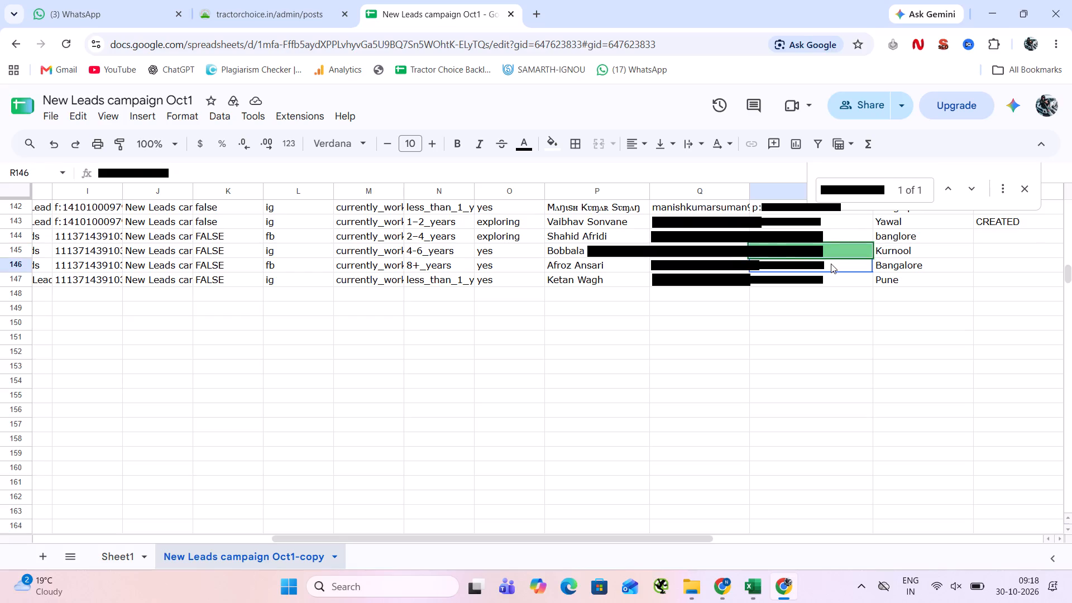
{"action": "key", "text": "ctrl+c"}
{"action": "double_click", "coordinate": [859, 193]}
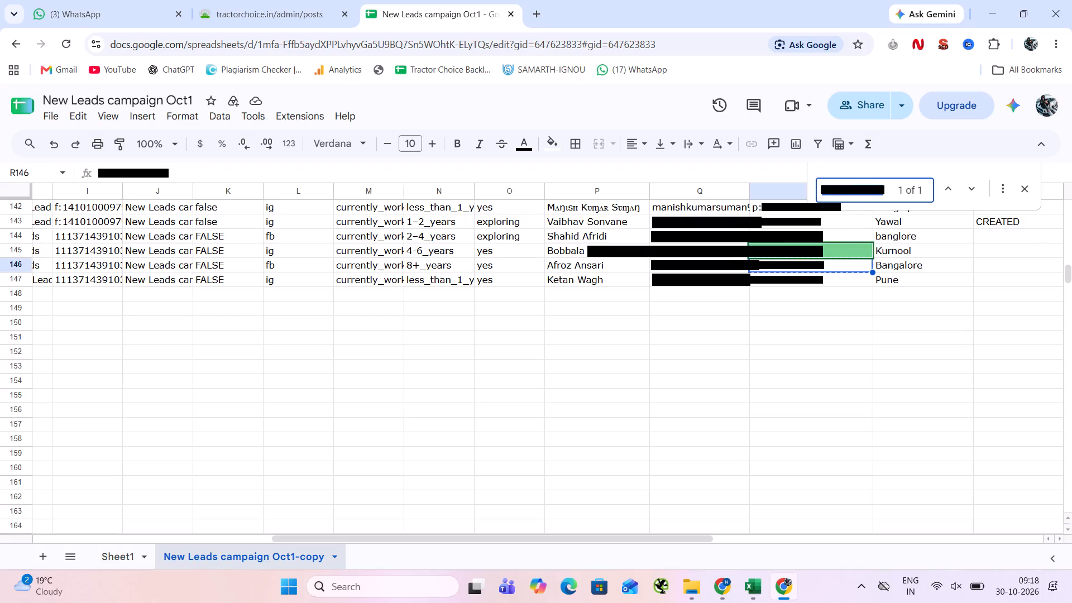
{"action": "key", "text": "ctrl+v"}
{"action": "left_click", "coordinate": [830, 277]}
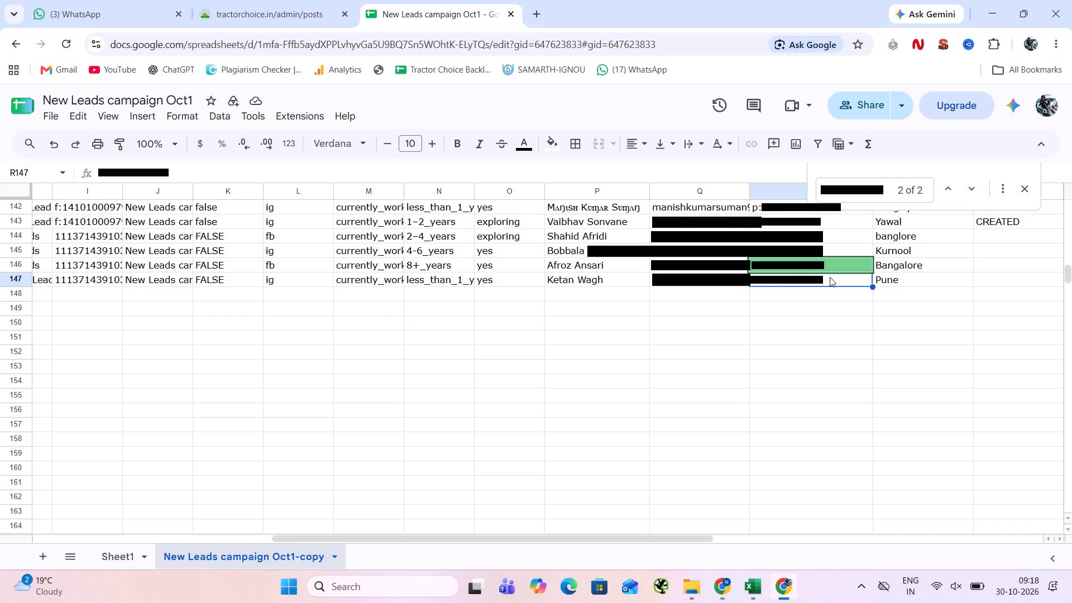
{"action": "key", "text": "ctrl+c"}
{"action": "left_click", "coordinate": [878, 196]}
{"action": "triple_click", "coordinate": [878, 196]}
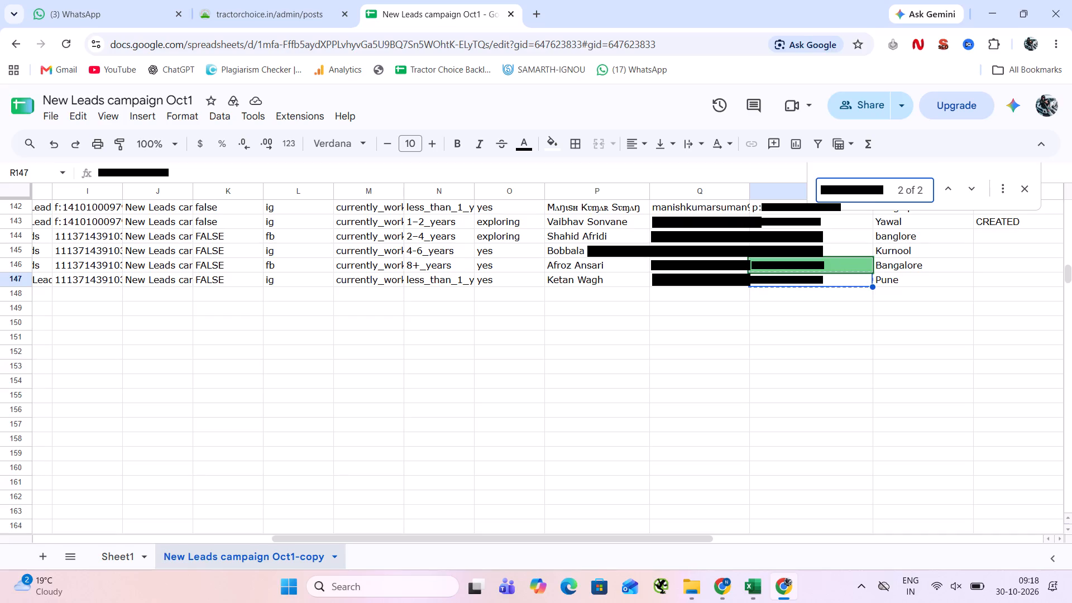
{"action": "key", "text": "ctrl+v"}
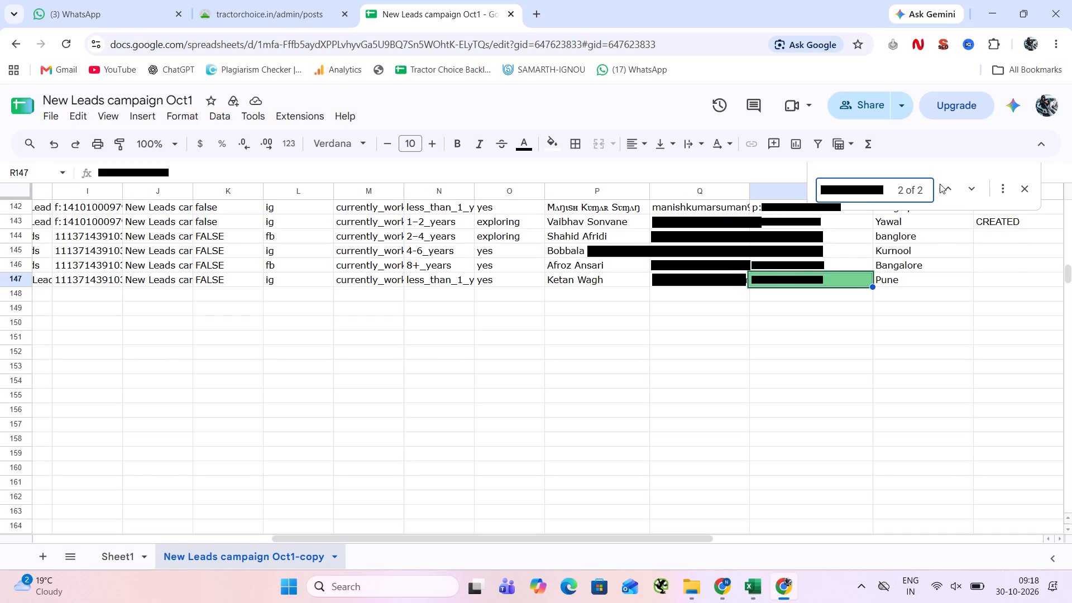
{"action": "left_click", "coordinate": [943, 184]}
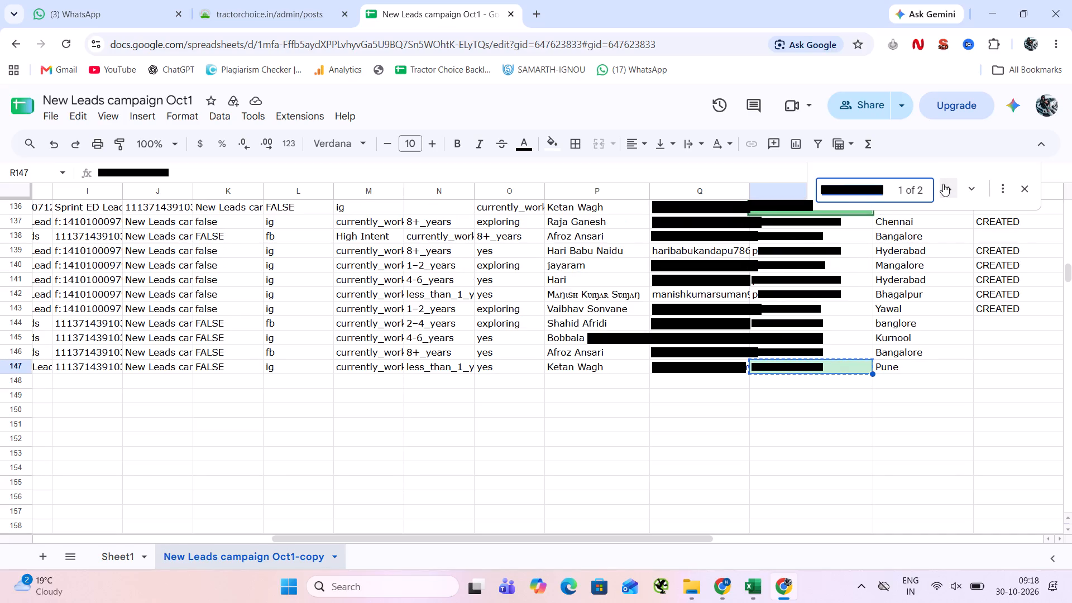
{"action": "key", "text": "Up"}
Review the lead records around the matched row, going up to row 125 and back down past the last record.
{"action": "left_click", "coordinate": [787, 288]}
{"action": "left_click", "coordinate": [753, 226]}
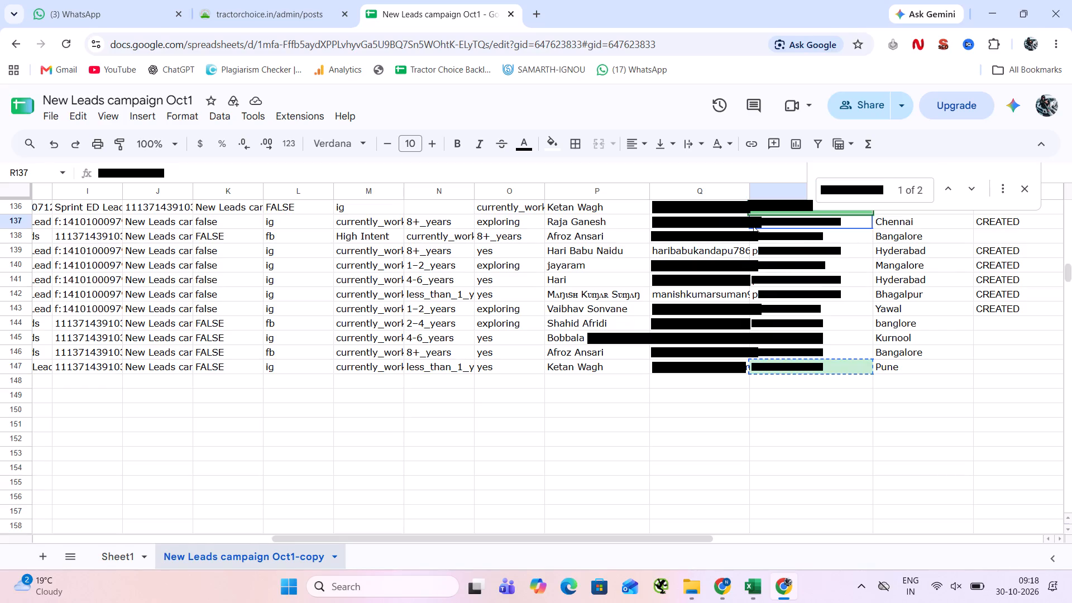
{"action": "key", "text": "Up"}
{"action": "key", "text": "Up"}
{"action": "key", "text": "Up"}
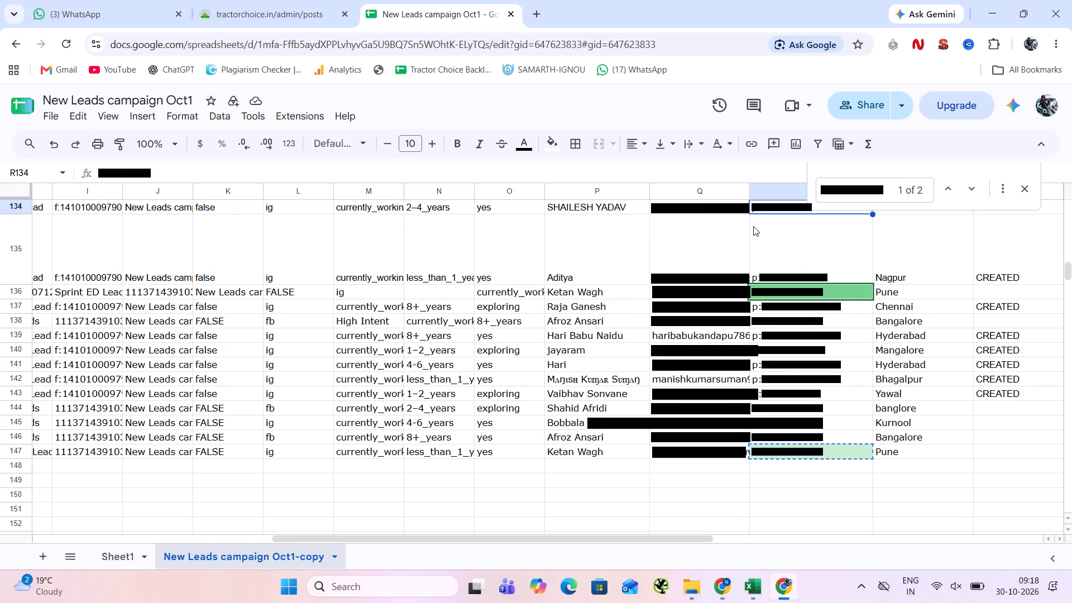
{"action": "key", "text": "Up"}
{"action": "key", "text": "Up"}
{"action": "key", "text": "Up"}
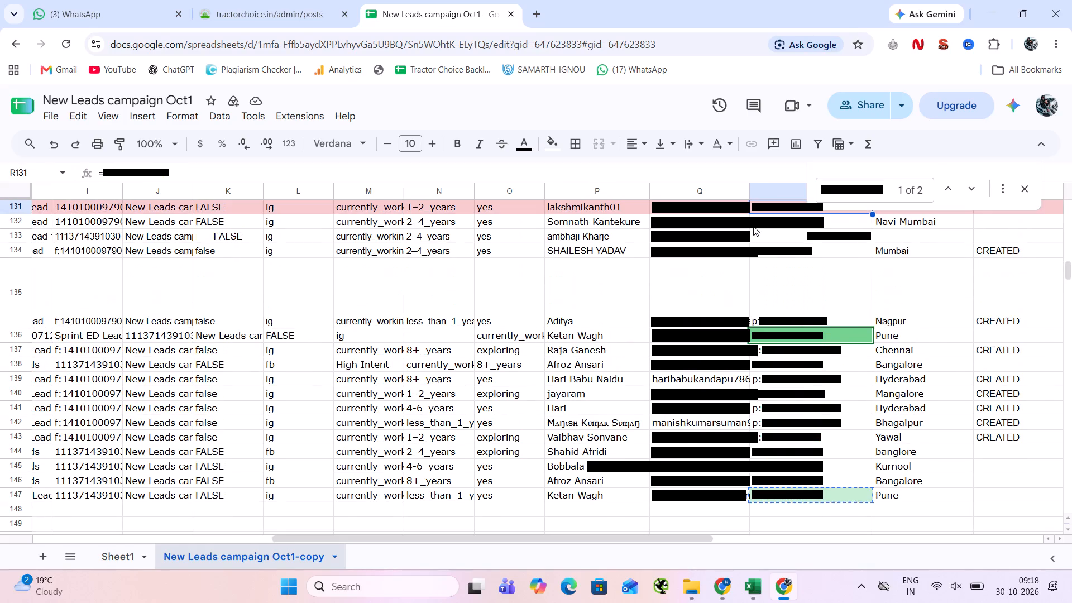
{"action": "key", "text": "Up"}
{"action": "key", "text": "Up"}
{"action": "key", "text": "Up"}
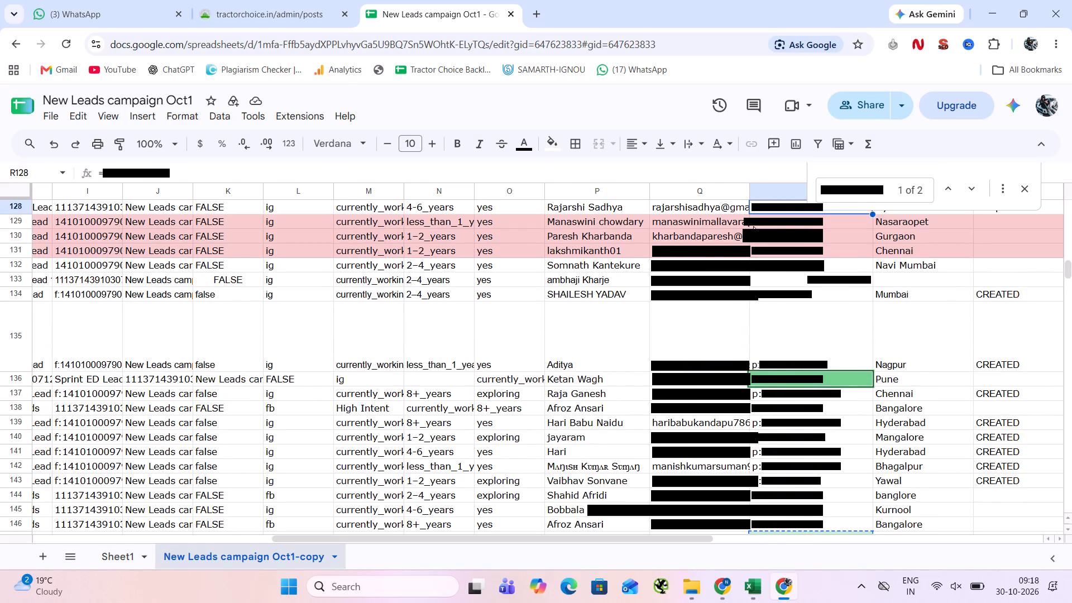
{"action": "key", "text": "Up"}
{"action": "key", "text": "Up"}
{"action": "key", "text": "Up"}
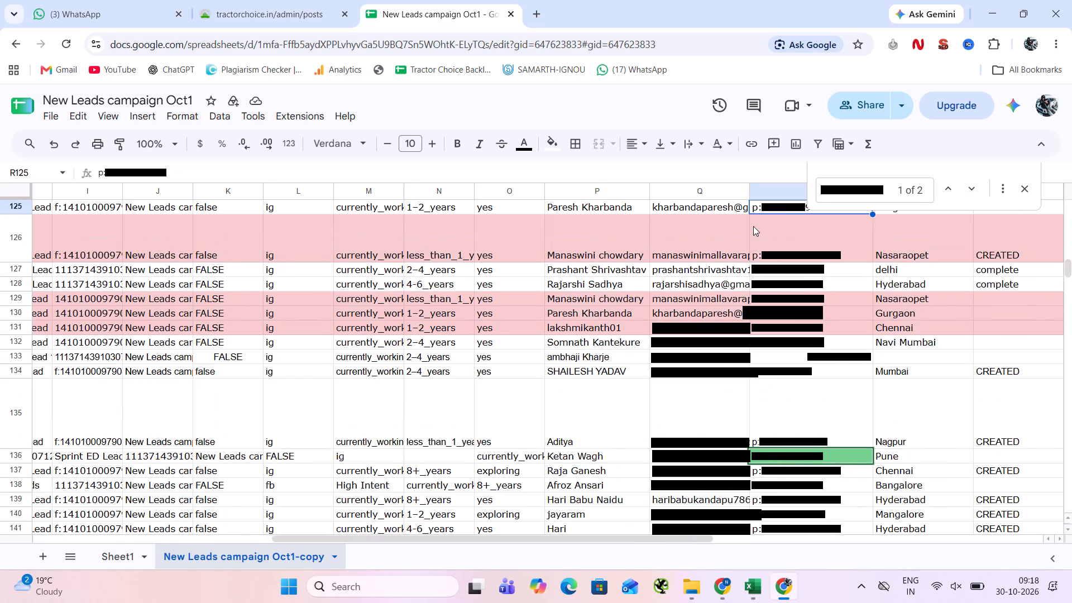
{"action": "key", "text": "Down"}
{"action": "key", "text": "Down"}
{"action": "key", "text": "Down"}
{"action": "key", "text": "Down"}
{"action": "key", "text": "Down"}
{"action": "key", "text": "Down"}
{"action": "key", "text": "Down"}
{"action": "key", "text": "Down"}
{"action": "key", "text": "Down"}
{"action": "key", "text": "Down"}
{"action": "key", "text": "Down"}
{"action": "key", "text": "Down"}
{"action": "key", "text": "Down"}
{"action": "key", "text": "Down"}
{"action": "key", "text": "Down"}
{"action": "key", "text": "Down"}
{"action": "key", "text": "Down"}
{"action": "key", "text": "Down"}
{"action": "key", "text": "Down"}
{"action": "key", "text": "Down"}
{"action": "key", "text": "Down"}
{"action": "key", "text": "Down"}
{"action": "key", "text": "Down"}
{"action": "key", "text": "Down"}
{"action": "key", "text": "Down"}
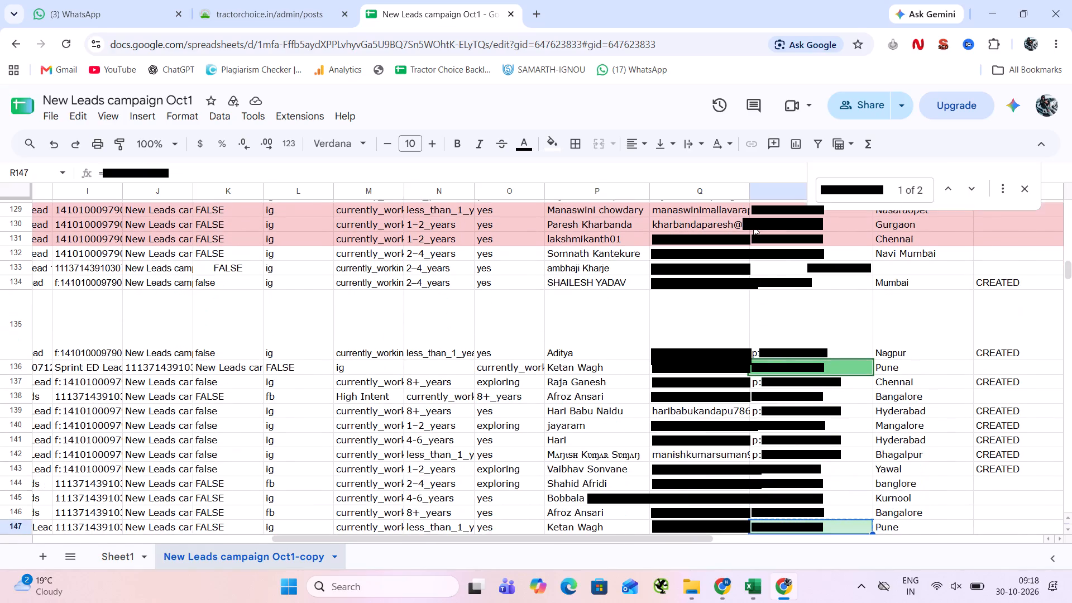
{"action": "key", "text": "Down"}
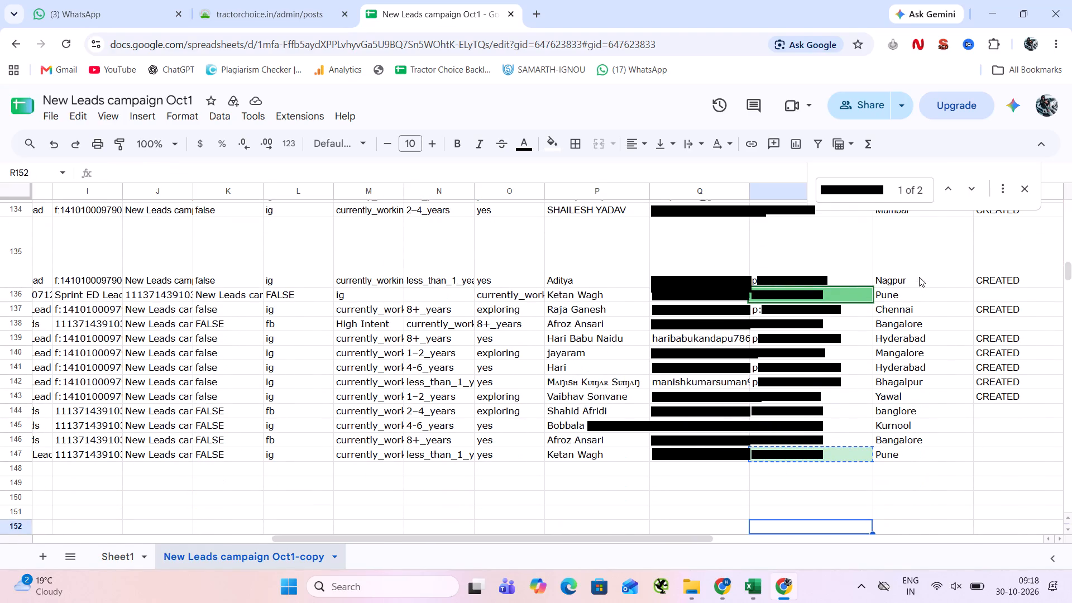
Close the sheet search and go to cell A148 in the first empty row below the leads.
{"action": "left_click", "coordinate": [1023, 184]}
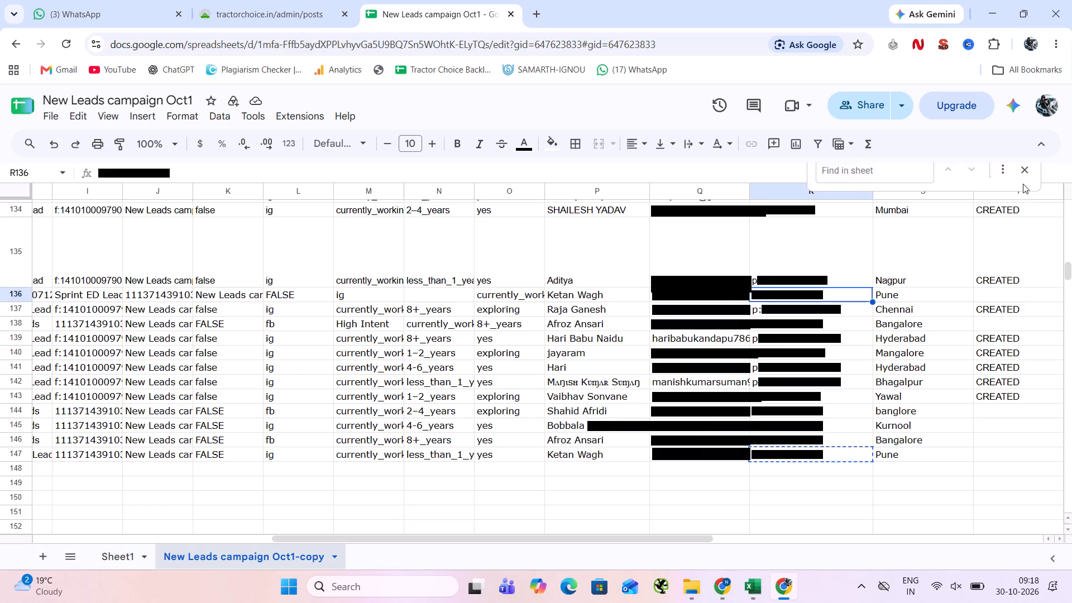
{"action": "left_click", "coordinate": [883, 463]}
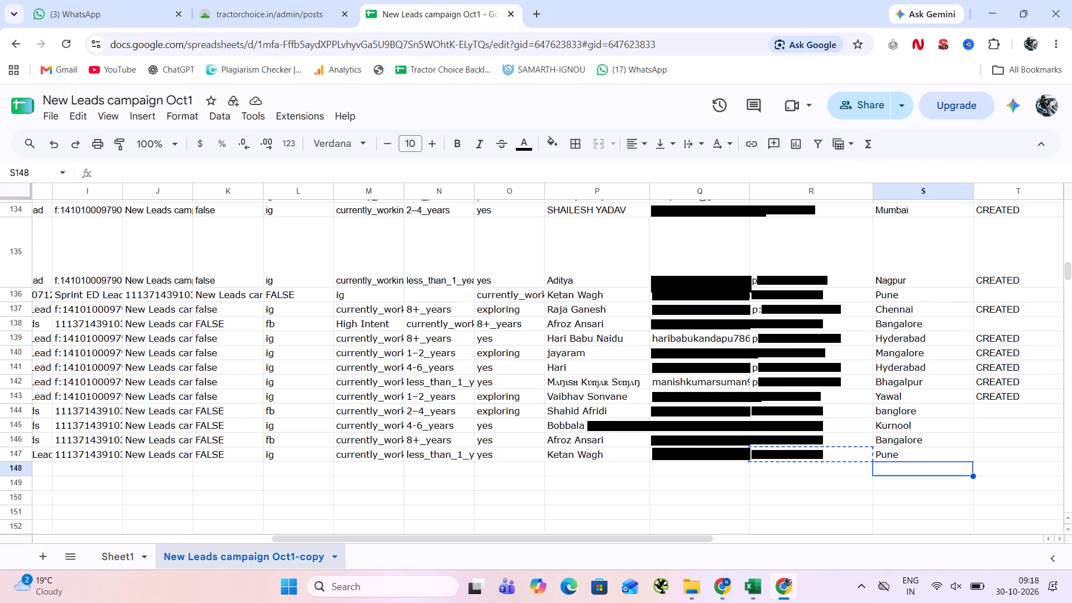
{"action": "key", "text": "Left"}
{"action": "key", "text": "ctrl+Left"}
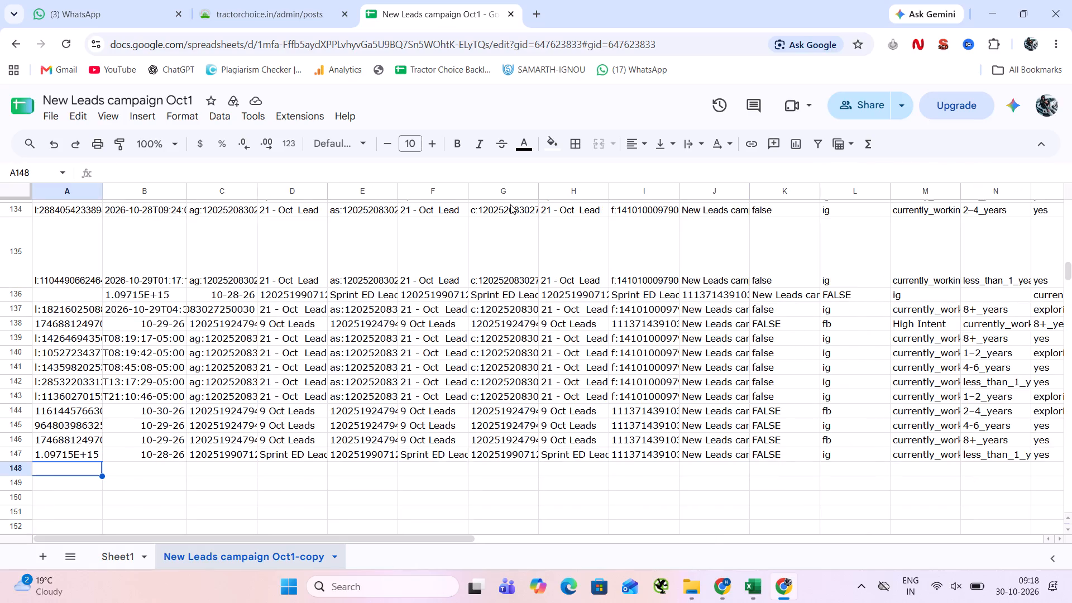
Switch to Meta Business Suite and download the new leads of the New Leads campaign Oct1-copy form as XLS.
{"action": "left_click", "coordinate": [722, 602]}
{"action": "left_click", "coordinate": [332, 263]}
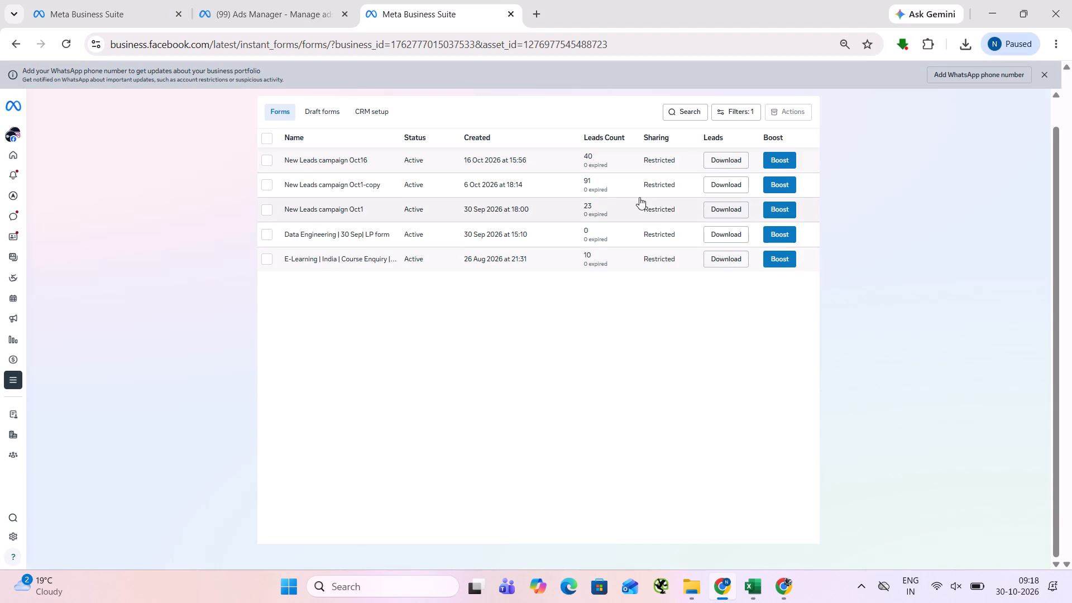
{"action": "left_click", "coordinate": [740, 184]}
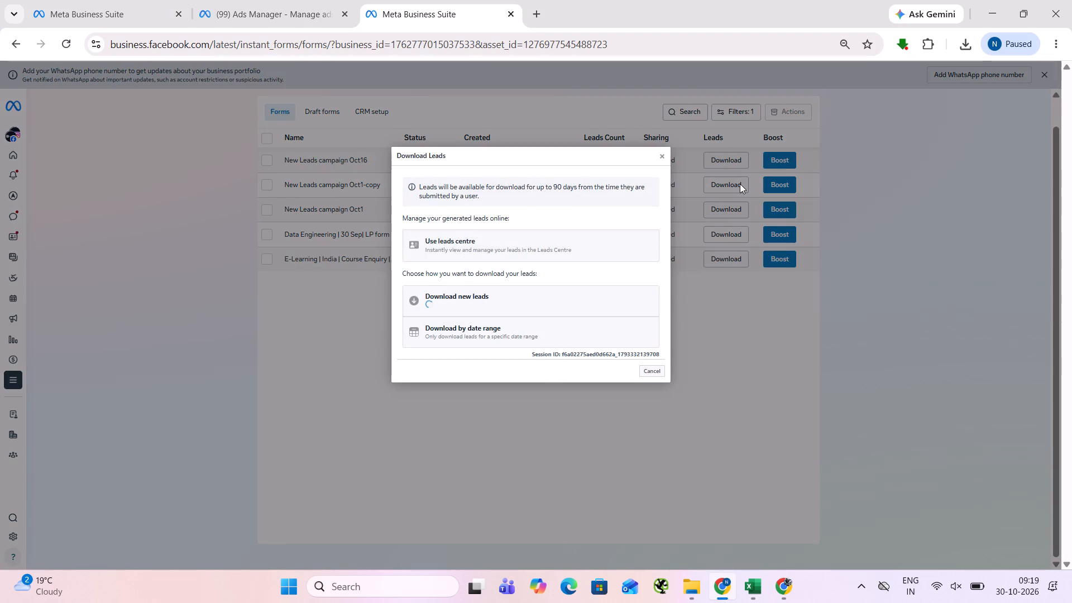
{"action": "left_click", "coordinate": [488, 303]}
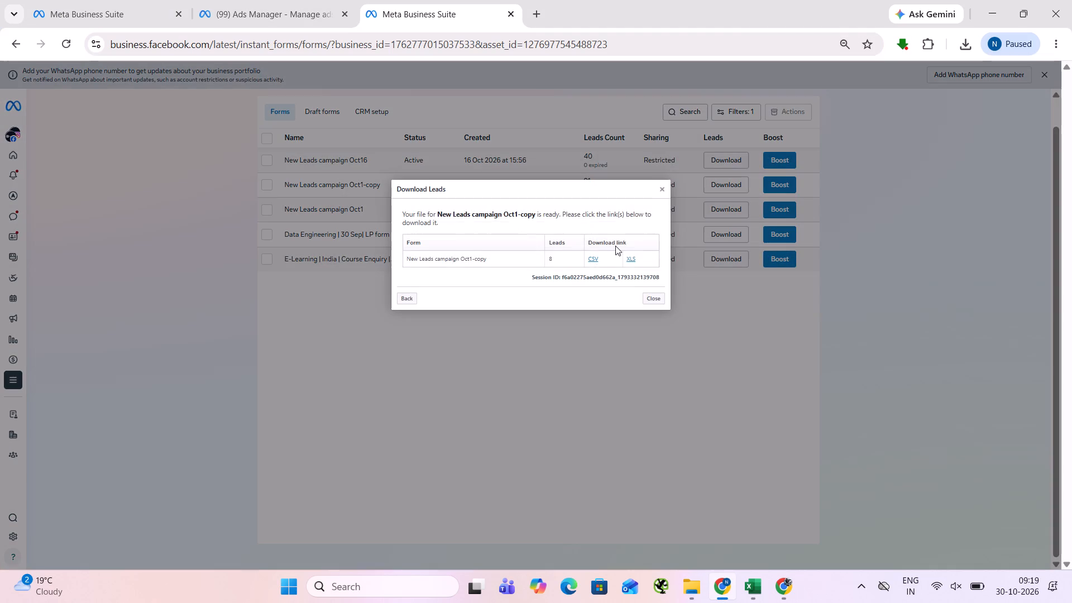
{"action": "left_click", "coordinate": [634, 257]}
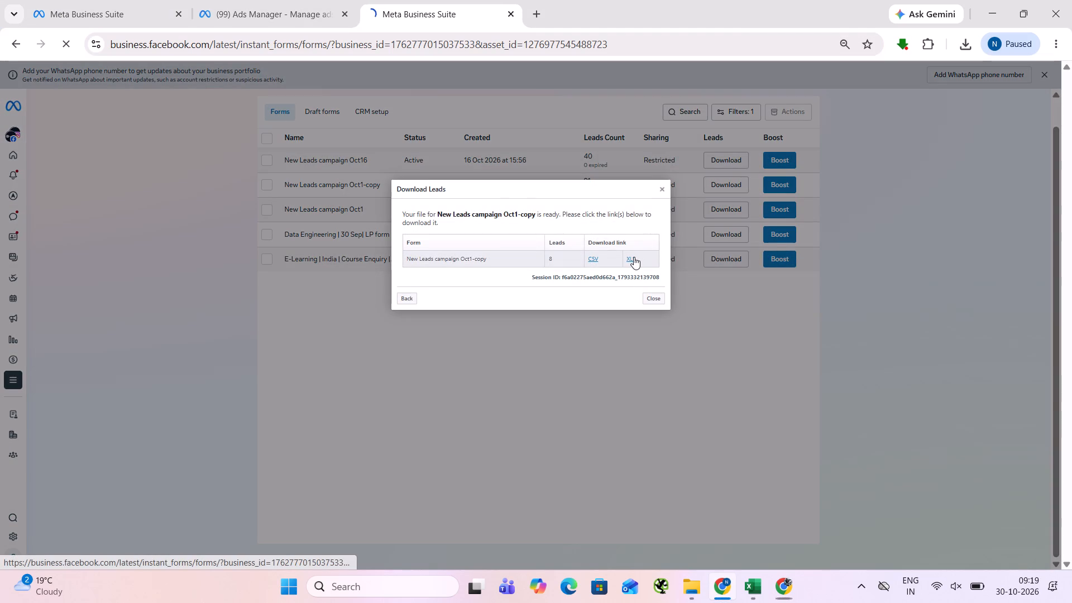
Open the downloaded Oct1-copy leads file in Excel, accepting the format mismatch, and enable editing.
{"action": "left_click", "coordinate": [963, 73]}
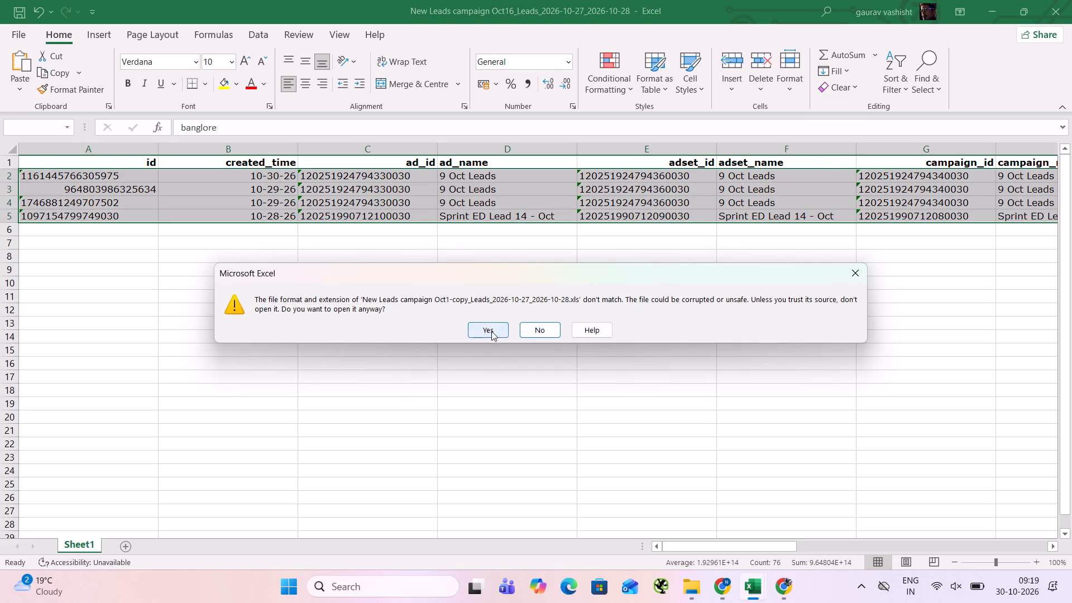
{"action": "left_click", "coordinate": [491, 331]}
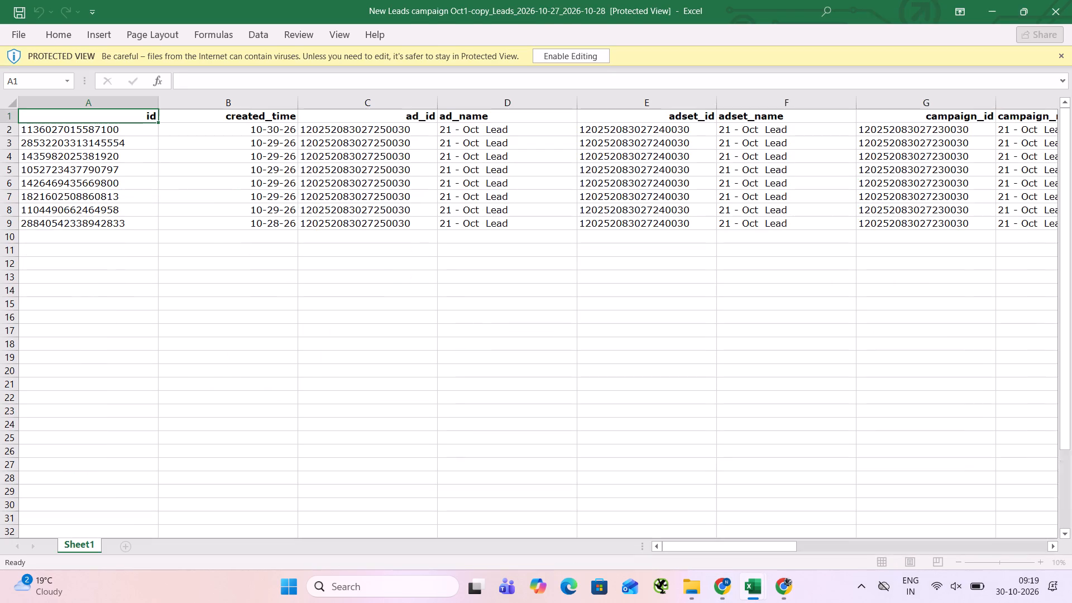
{"action": "left_click", "coordinate": [591, 55]}
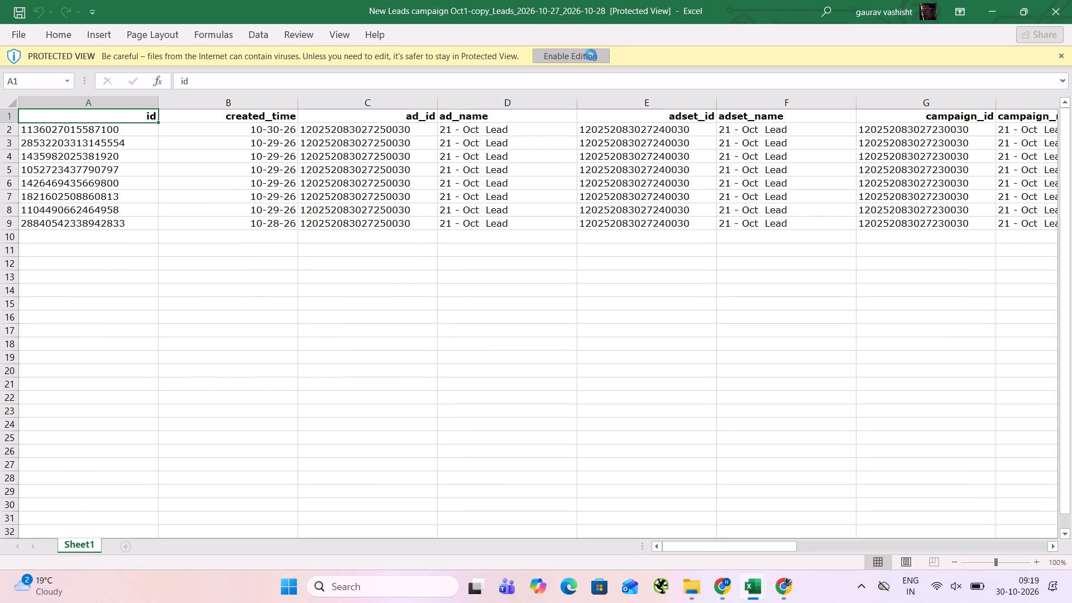
Copy all lead records in rows 2 to 9, columns A to T, excluding the header row.
{"action": "left_click", "coordinate": [126, 184]}
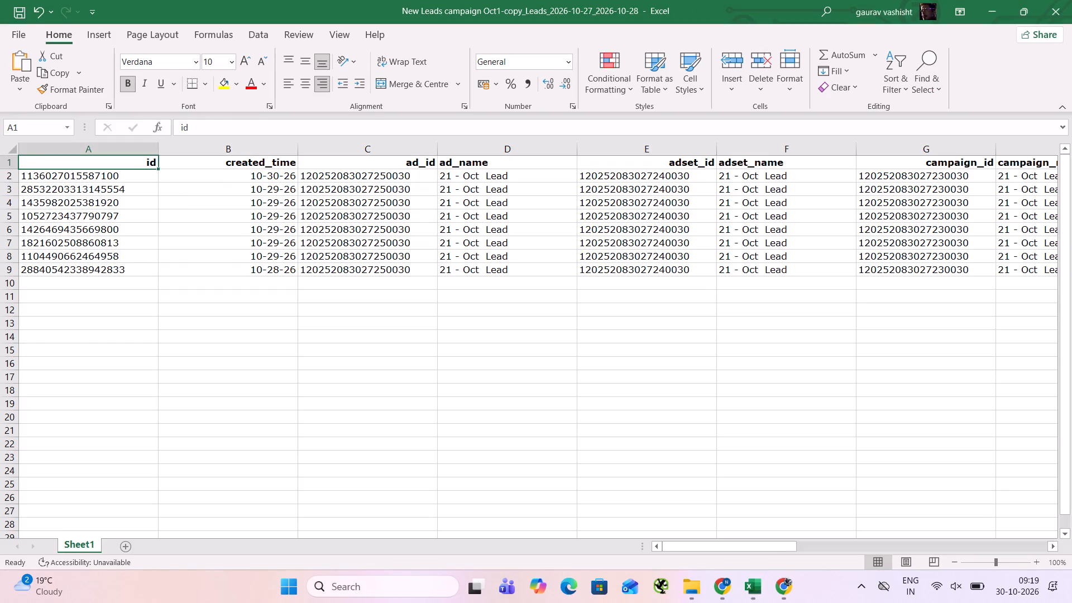
{"action": "left_click", "coordinate": [128, 175]}
{"action": "key", "text": "ctrl+Right"}
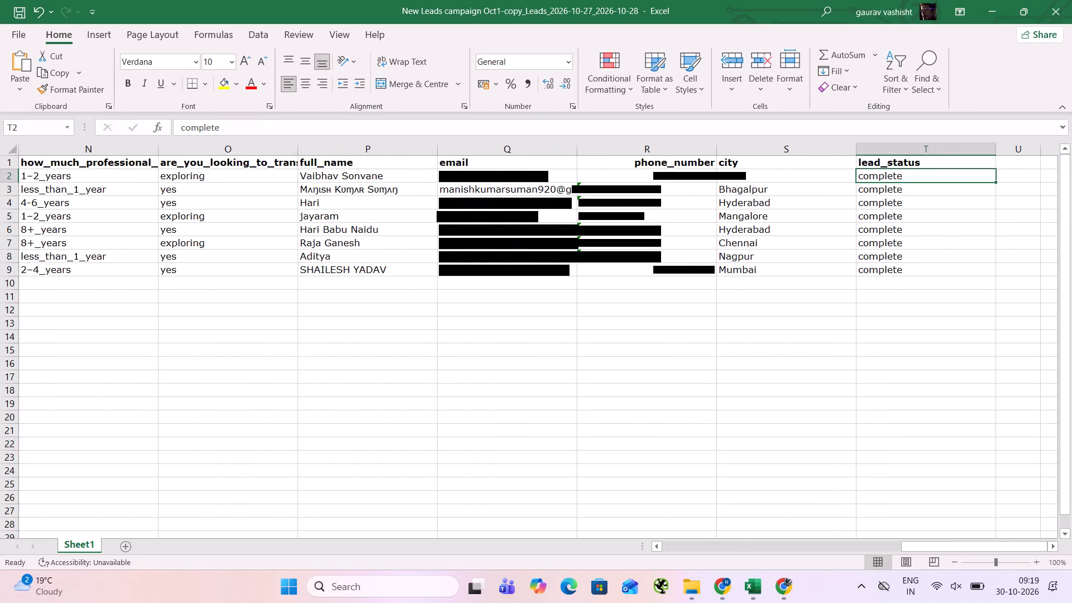
{"action": "left_click", "coordinate": [746, 175]}
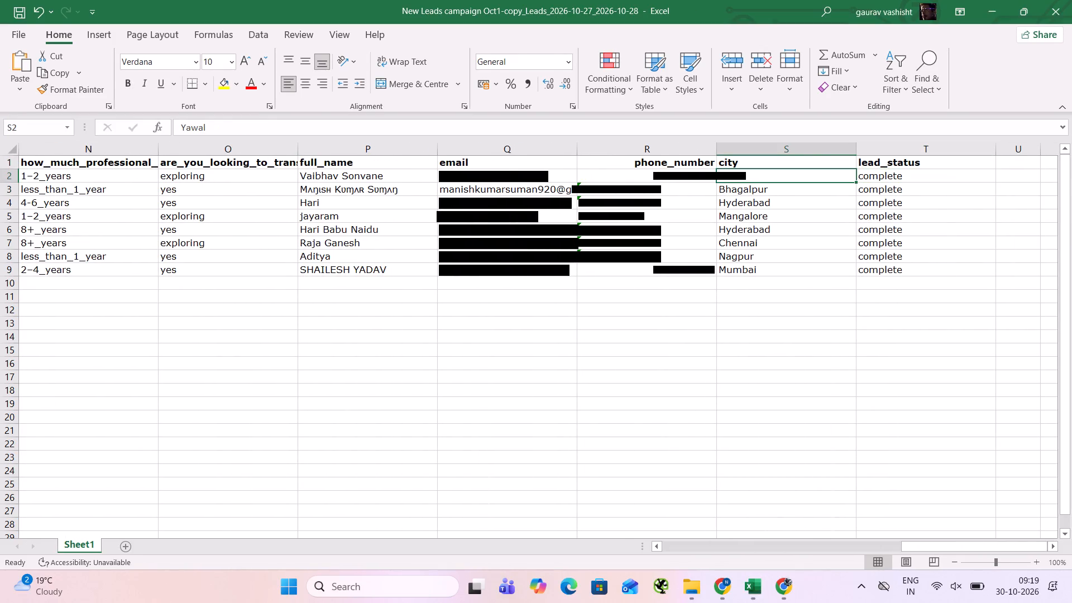
{"action": "key", "text": "Right"}
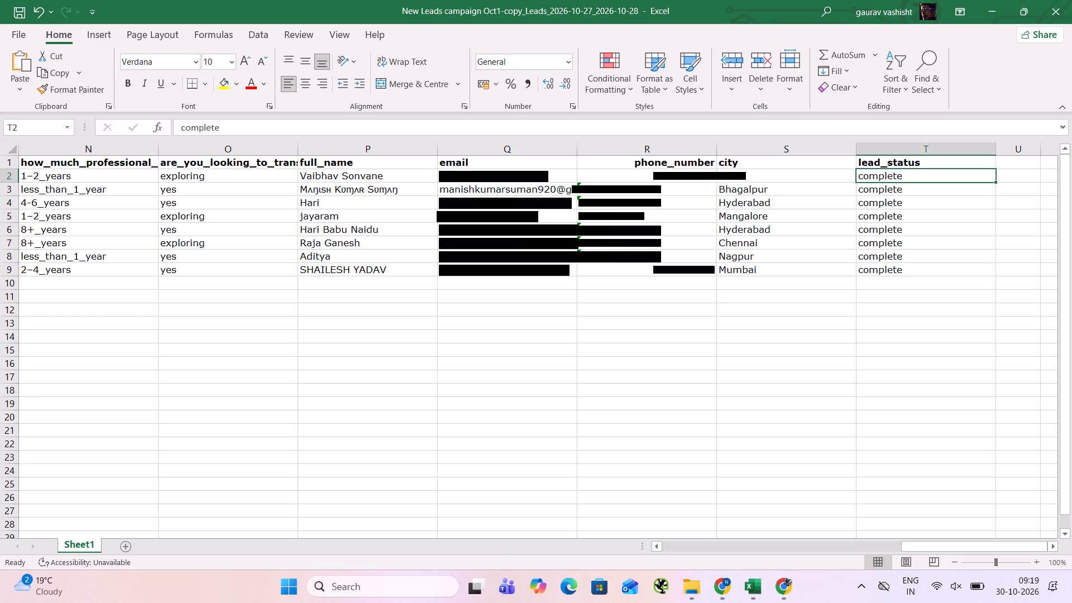
{"action": "key", "text": "ctrl+shift+Left"}
{"action": "key", "text": "shift+Down"}
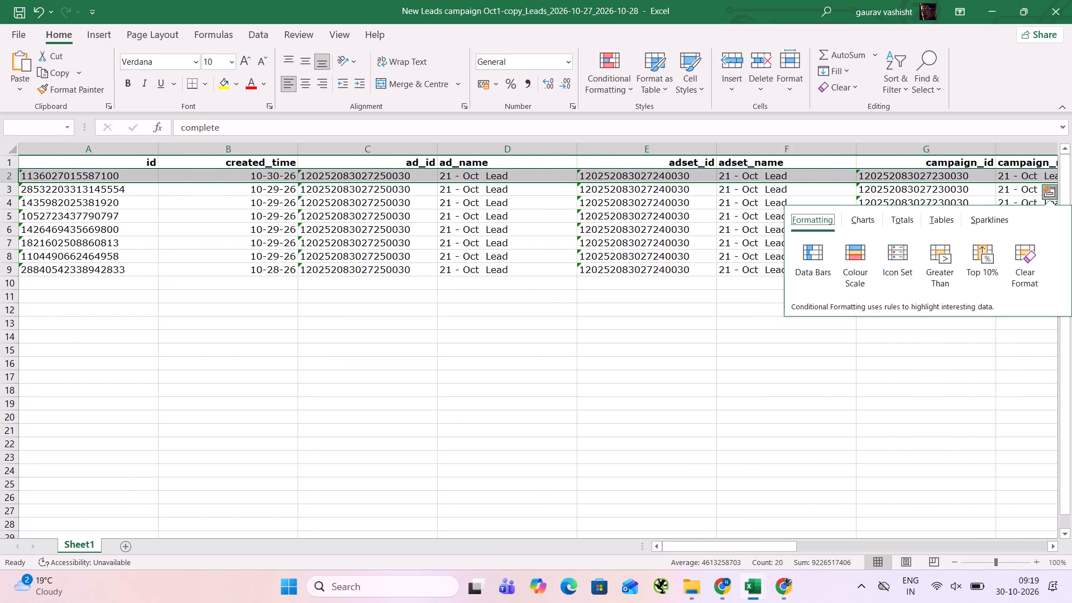
{"action": "key", "text": "shift+Down"}
{"action": "left_click", "coordinate": [1053, 193]}
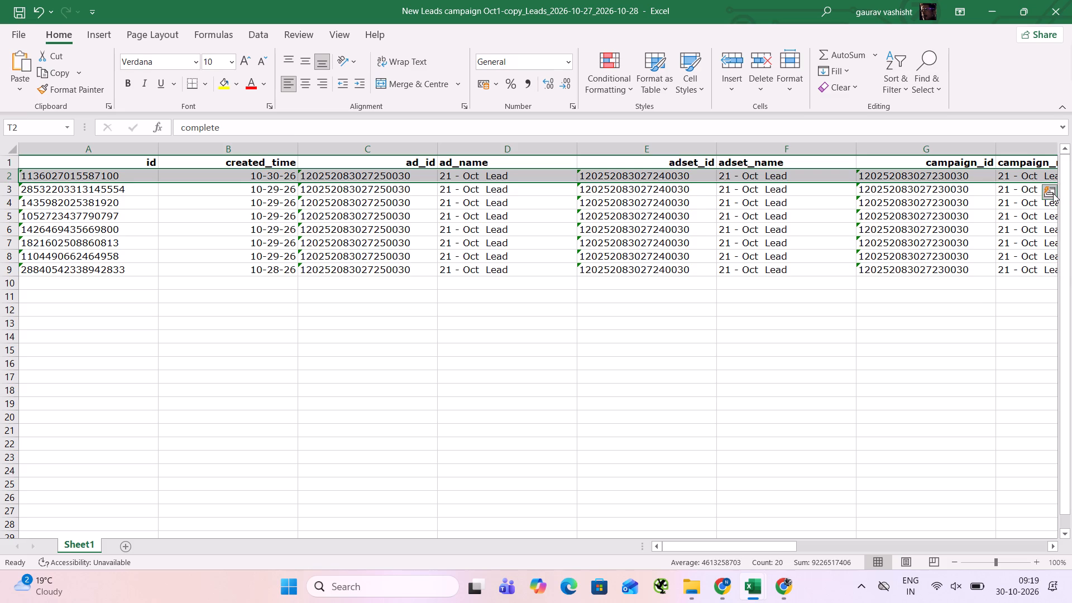
{"action": "key", "text": "shift+Down"}
{"action": "key", "text": "shift+Down"}
{"action": "key", "text": "shift+Down"}
{"action": "key", "text": "shift+Down"}
{"action": "key", "text": "shift+Down"}
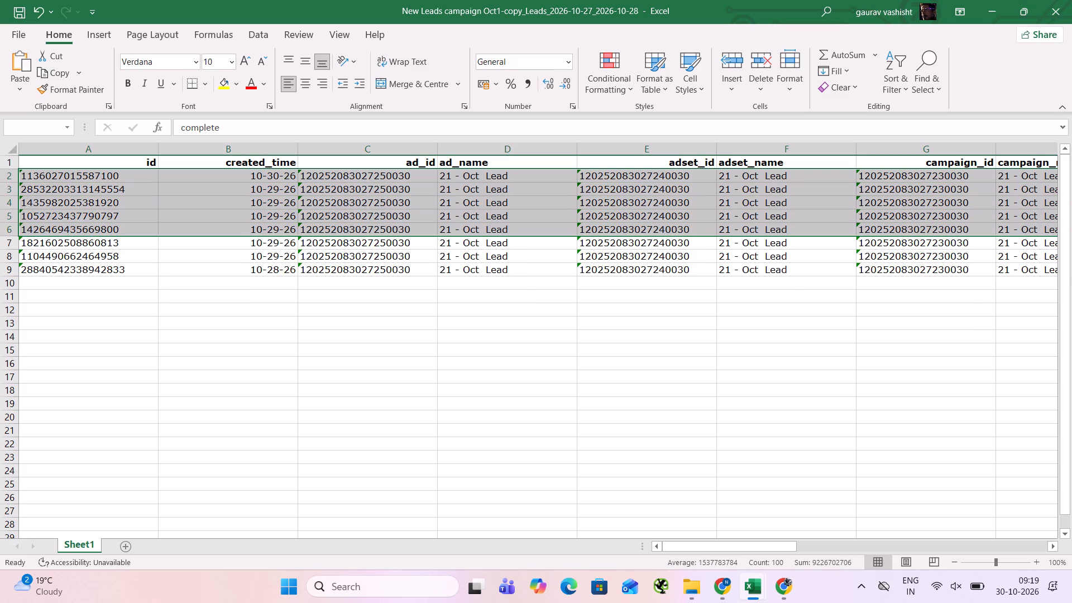
{"action": "key", "text": "shift+Down"}
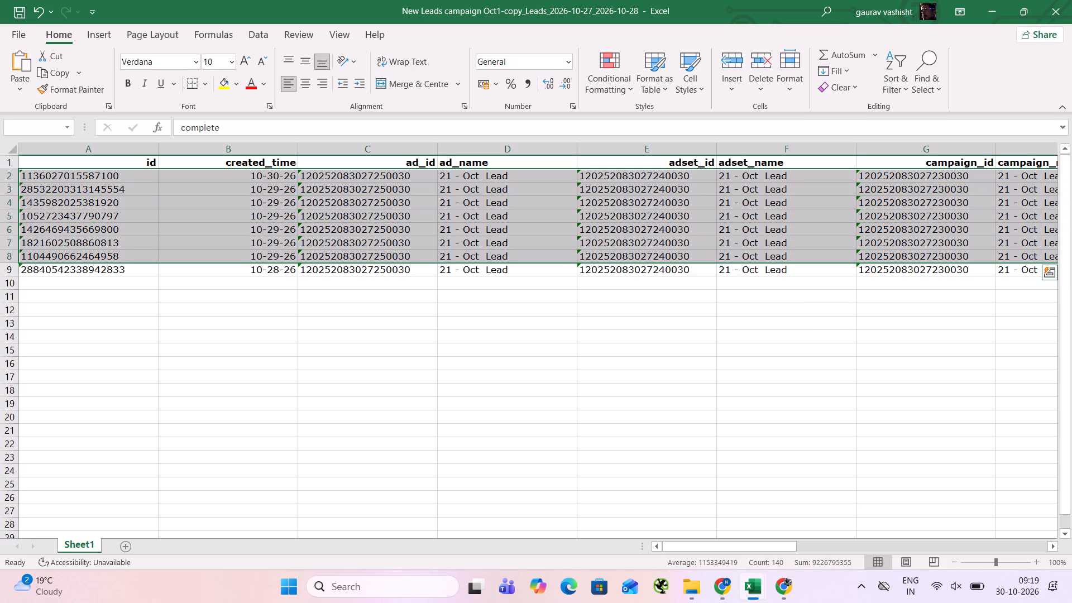
{"action": "key", "text": "shift+Down"}
{"action": "key", "text": "ctrl+c"}
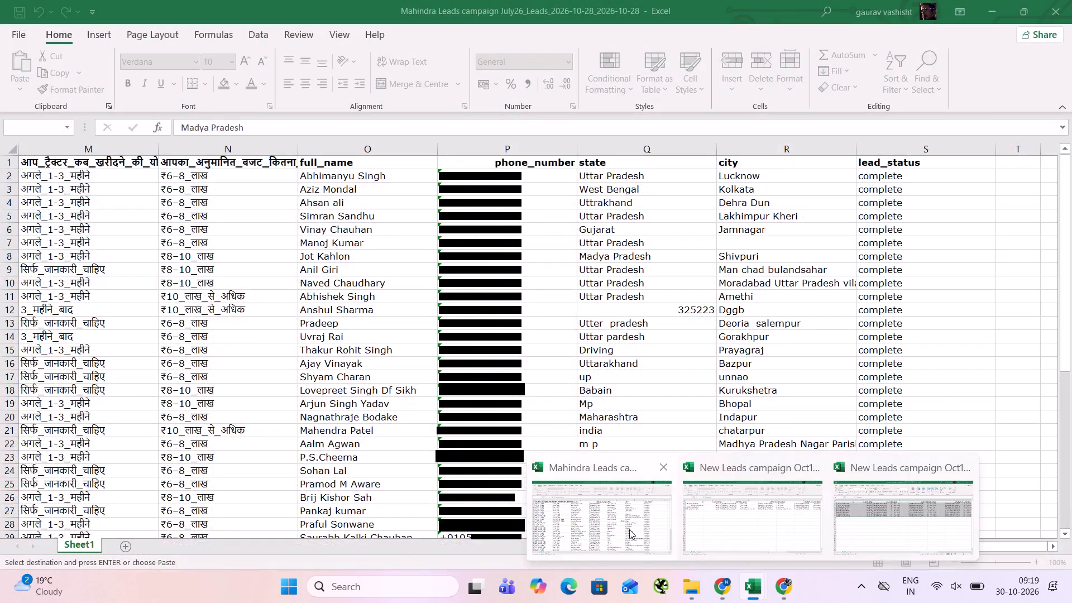
Switch to the Google Sheets New Leads campaign Oct1-copy sheet and paste the copied leads starting at cell A148.
{"action": "left_click", "coordinate": [778, 589]}
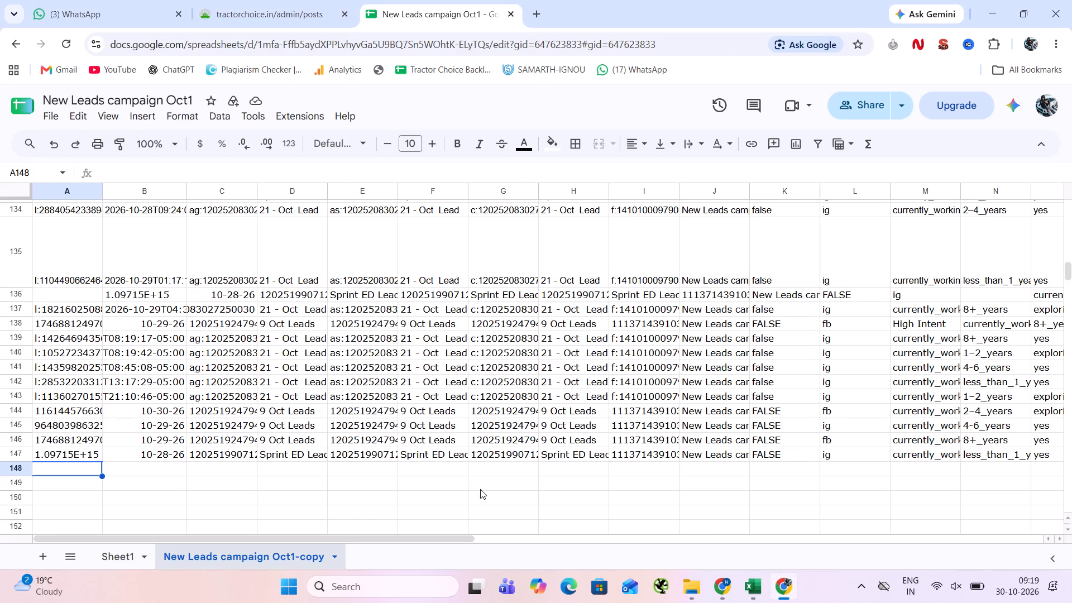
{"action": "left_click", "coordinate": [413, 468]}
{"action": "key", "text": "ctrl+Left"}
{"action": "key", "text": "ctrl+v"}
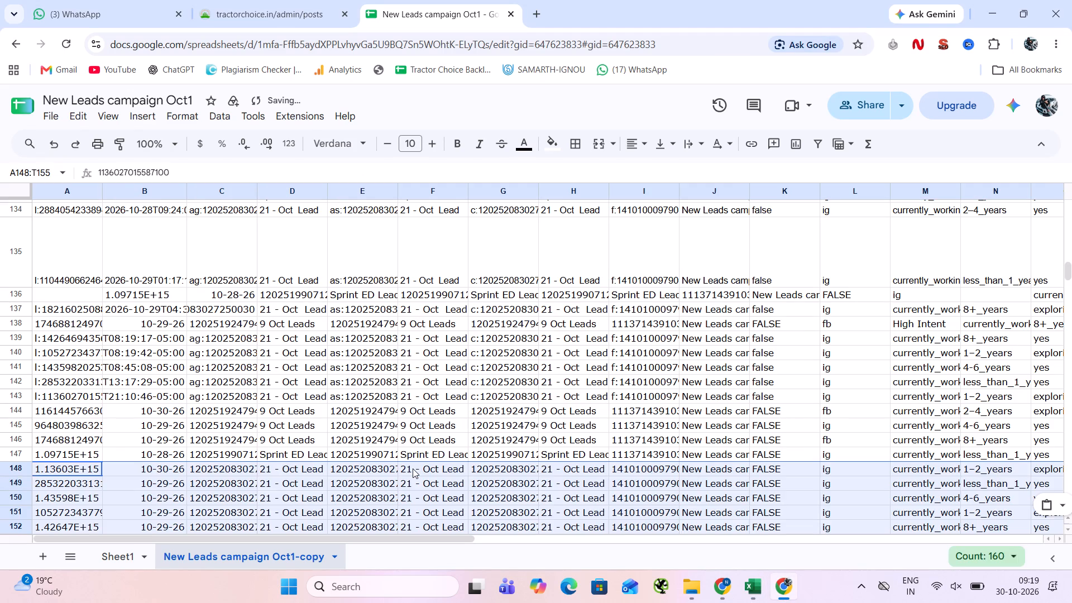
Review the pasted lead rows down past the last record and across to their contact and status columns.
{"action": "key", "text": "Up"}
{"action": "key", "text": "Right"}
{"action": "key", "text": "Down"}
{"action": "key", "text": "Down"}
{"action": "key", "text": "Down"}
{"action": "key", "text": "Down"}
{"action": "key", "text": "Down"}
{"action": "key", "text": "Down"}
{"action": "key", "text": "Down"}
{"action": "key", "text": "Down"}
{"action": "key", "text": "Down"}
{"action": "key", "text": "Down"}
{"action": "key", "text": "Down"}
{"action": "key", "text": "Down"}
{"action": "key", "text": "Down"}
{"action": "key", "text": "Down"}
{"action": "key", "text": "Down"}
{"action": "key", "text": "Down"}
{"action": "key", "text": "Down"}
{"action": "key", "text": "Down"}
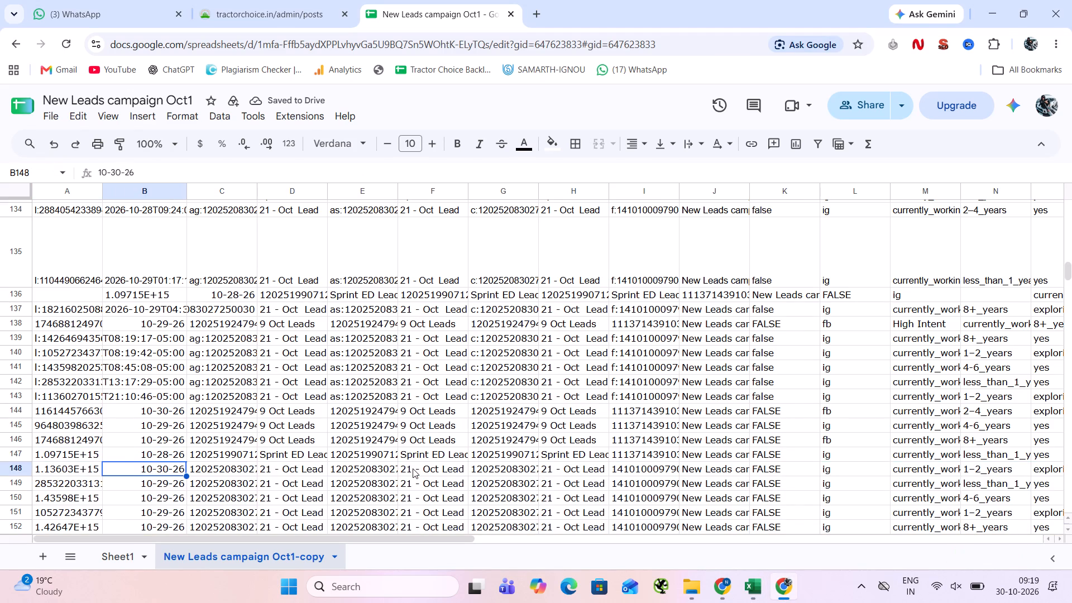
{"action": "key", "text": "Up"}
{"action": "key", "text": "Up"}
{"action": "key", "text": "Up"}
{"action": "key", "text": "Up"}
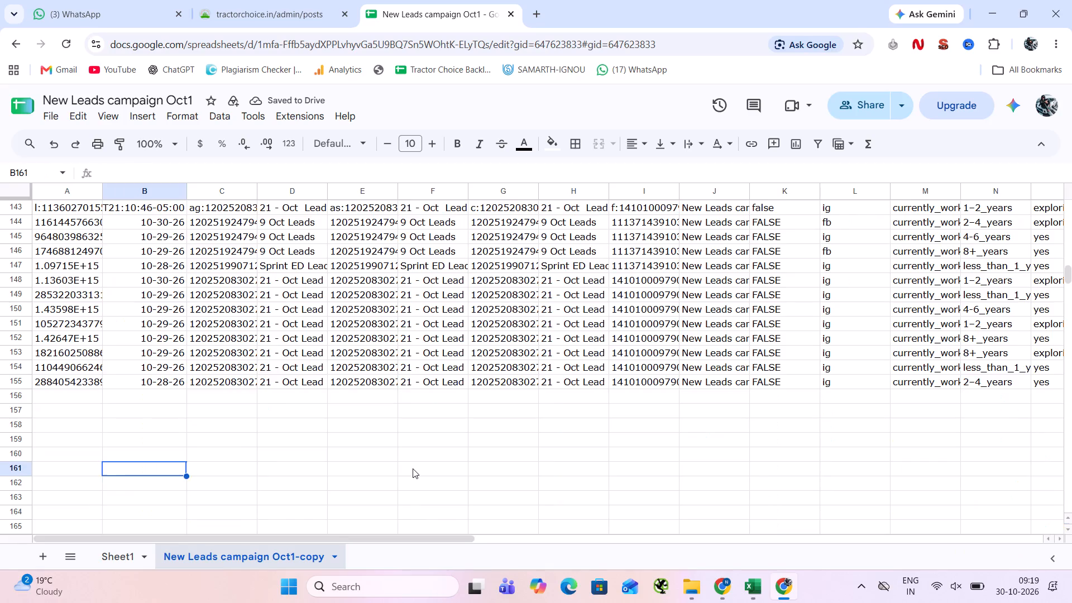
{"action": "key", "text": "Up"}
{"action": "key", "text": "Up"}
{"action": "key", "text": "Up"}
{"action": "key", "text": "Up"}
{"action": "key", "text": "Up"}
{"action": "key", "text": "Up"}
{"action": "key", "text": "Up"}
{"action": "key", "text": "Up"}
{"action": "key", "text": "Up"}
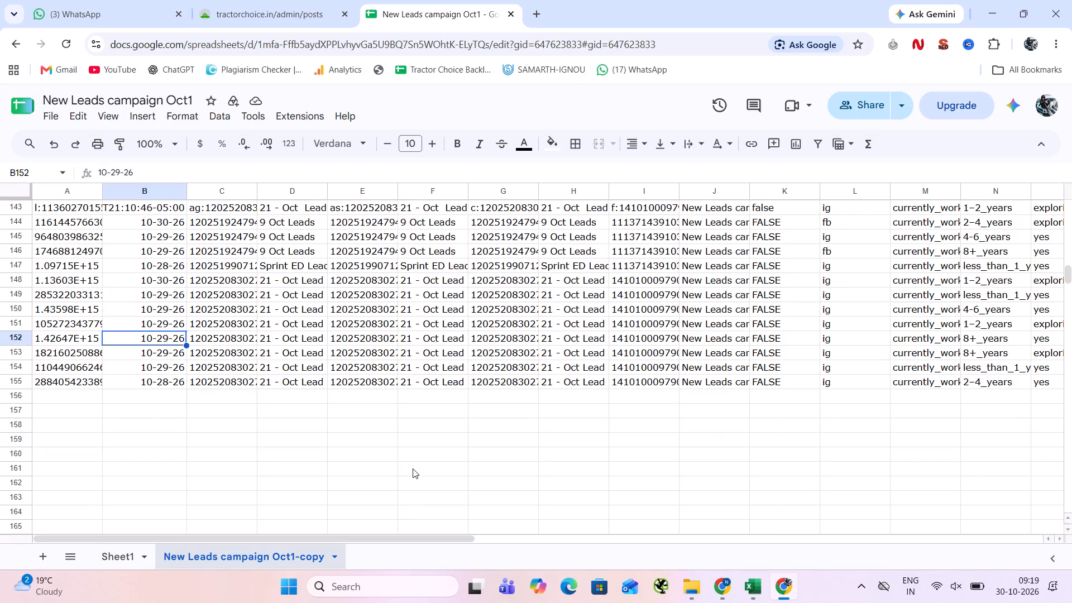
{"action": "key", "text": "ctrl+Right"}
{"action": "key", "text": "Right"}
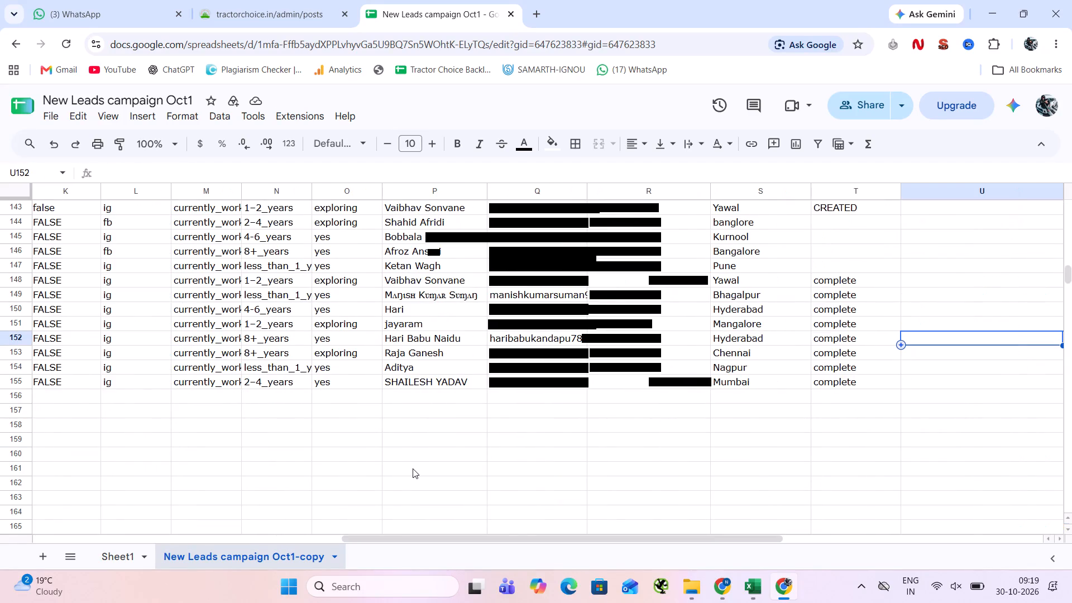
Search the sheet for the phone number in row 154, compare its matches for a duplicate lead, and close the search.
{"action": "left_click", "coordinate": [666, 366]}
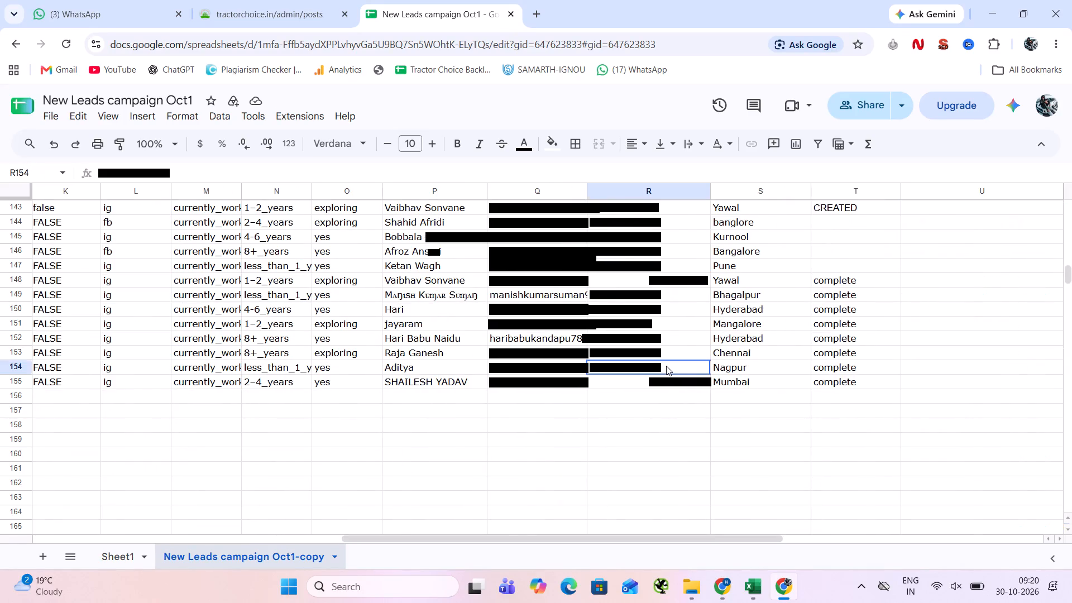
{"action": "key", "text": "ctrl+c"}
{"action": "key", "text": "ctrl+f"}
{"action": "key", "text": "ctrl+v"}
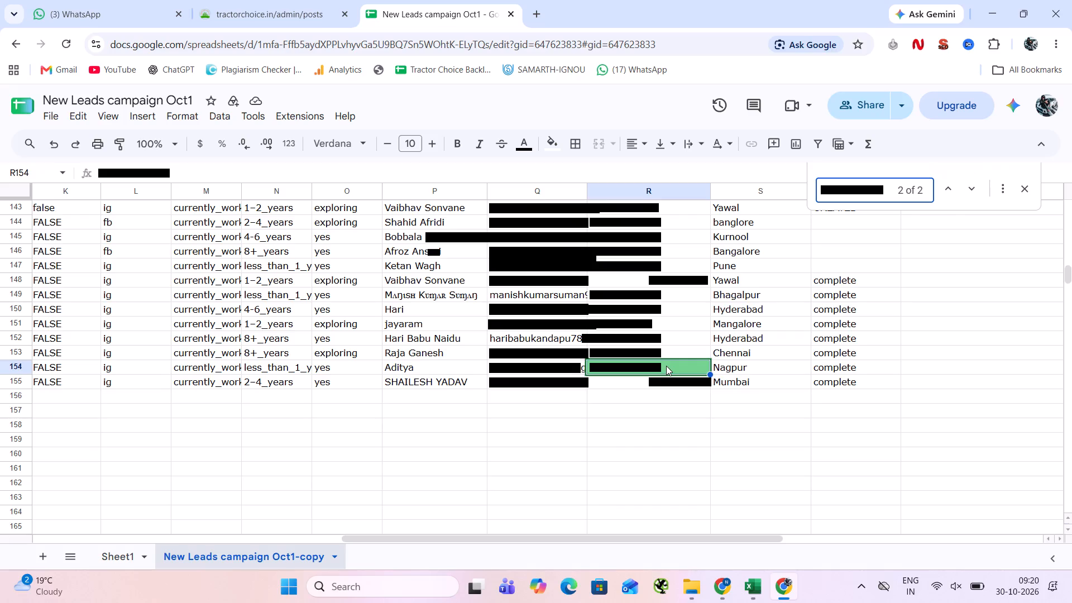
{"action": "left_click", "coordinate": [953, 177]}
{"action": "left_click", "coordinate": [943, 193]}
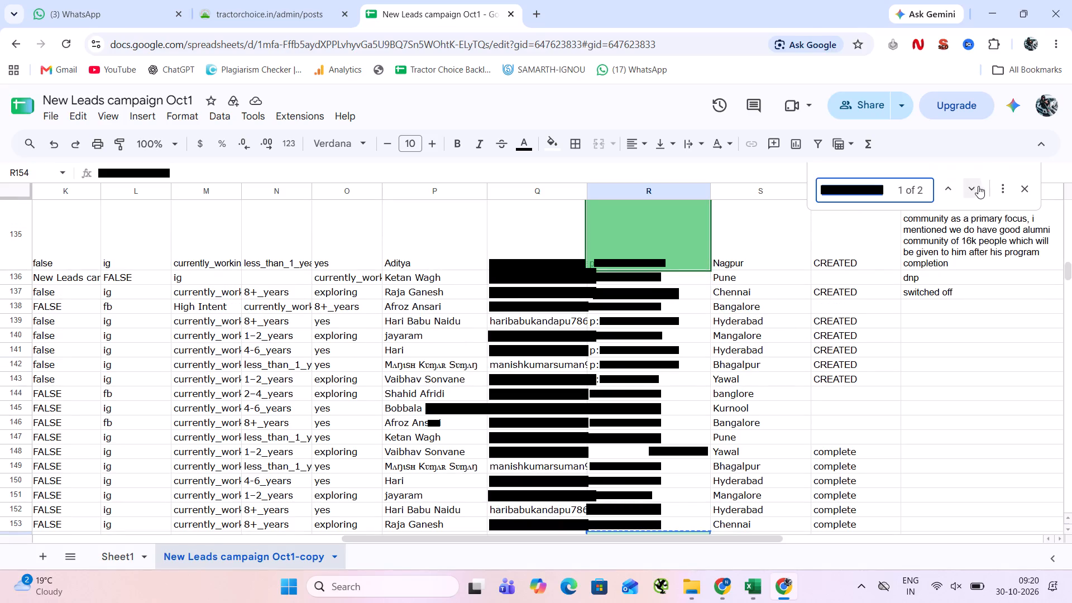
{"action": "left_click", "coordinate": [973, 188]}
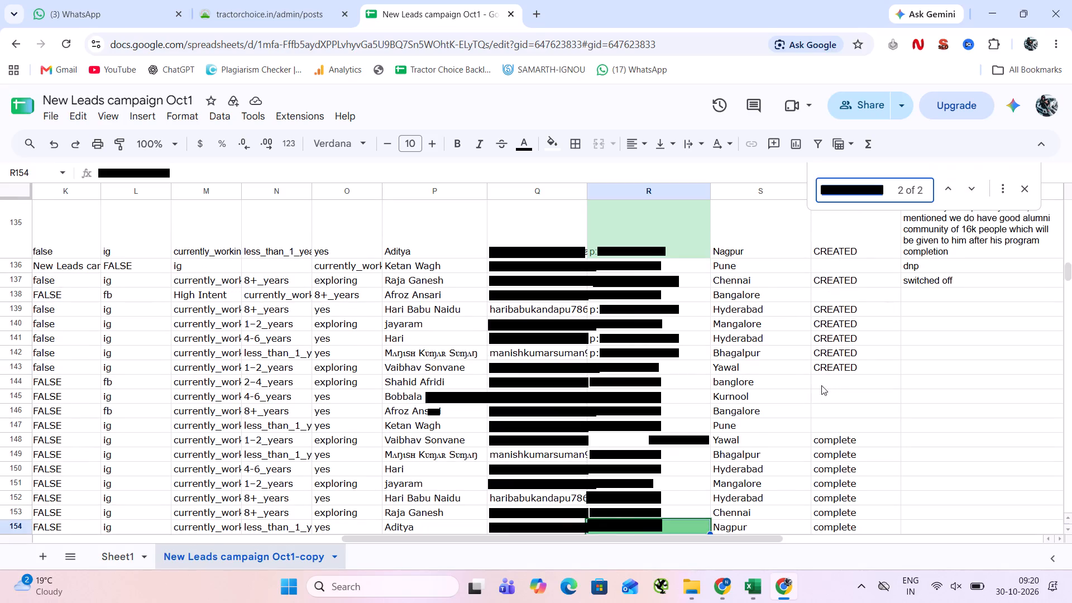
{"action": "left_click", "coordinate": [645, 488]}
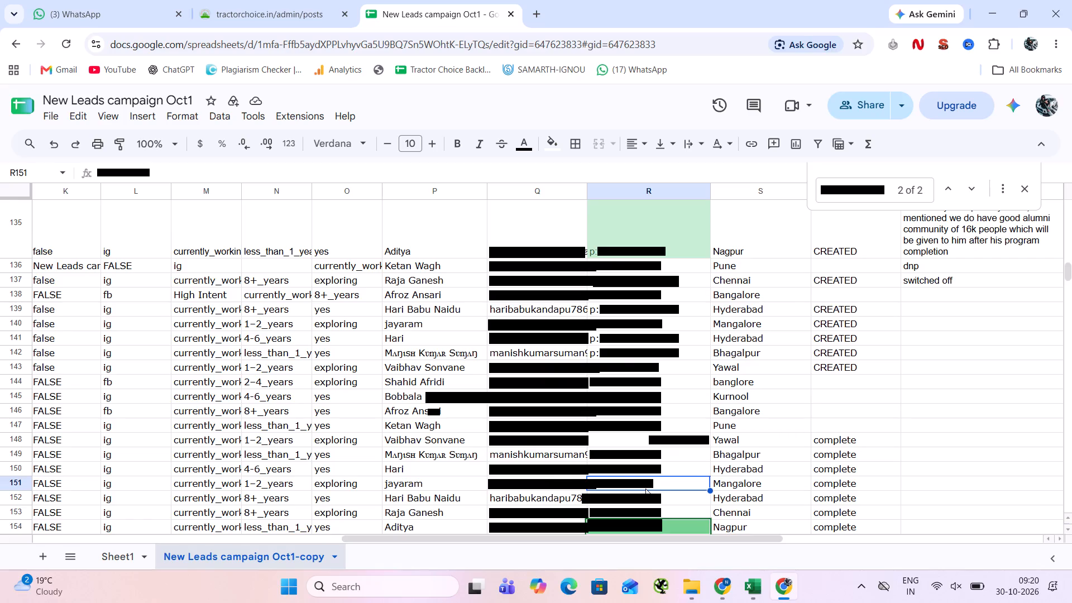
{"action": "left_click", "coordinate": [1026, 187]}
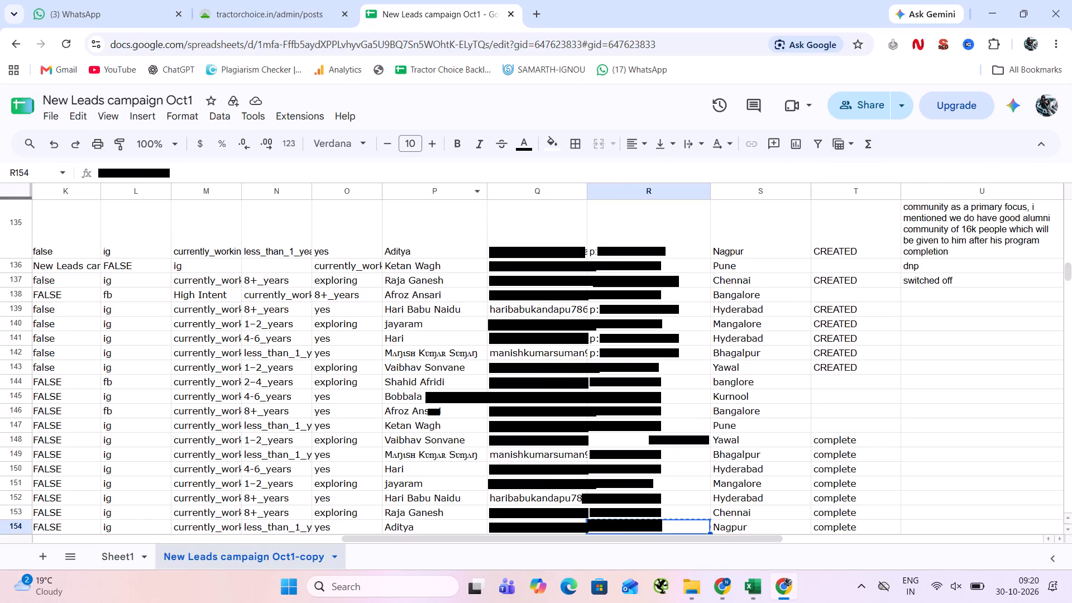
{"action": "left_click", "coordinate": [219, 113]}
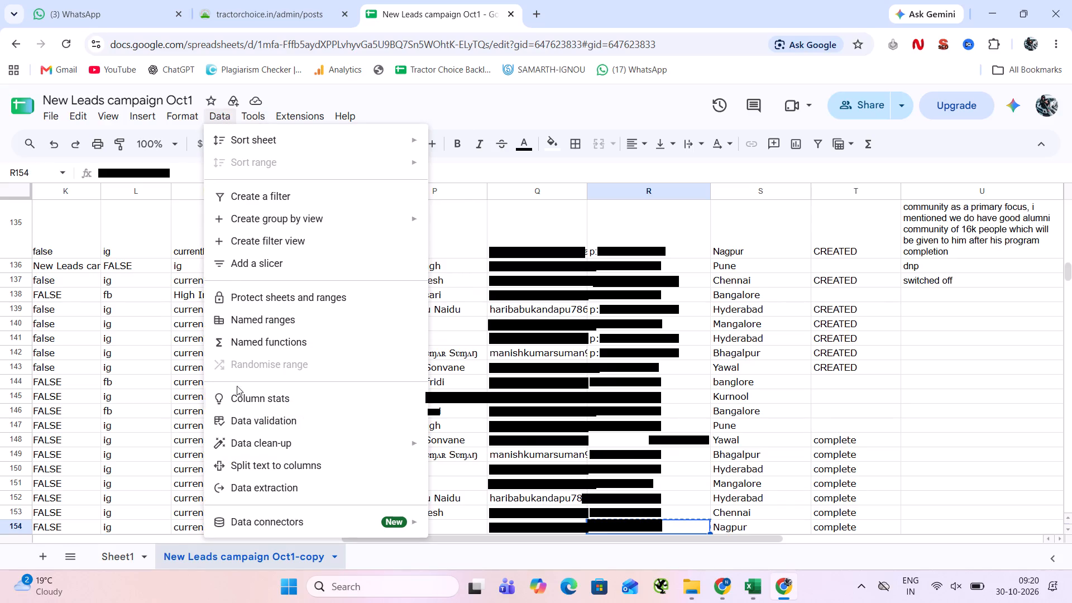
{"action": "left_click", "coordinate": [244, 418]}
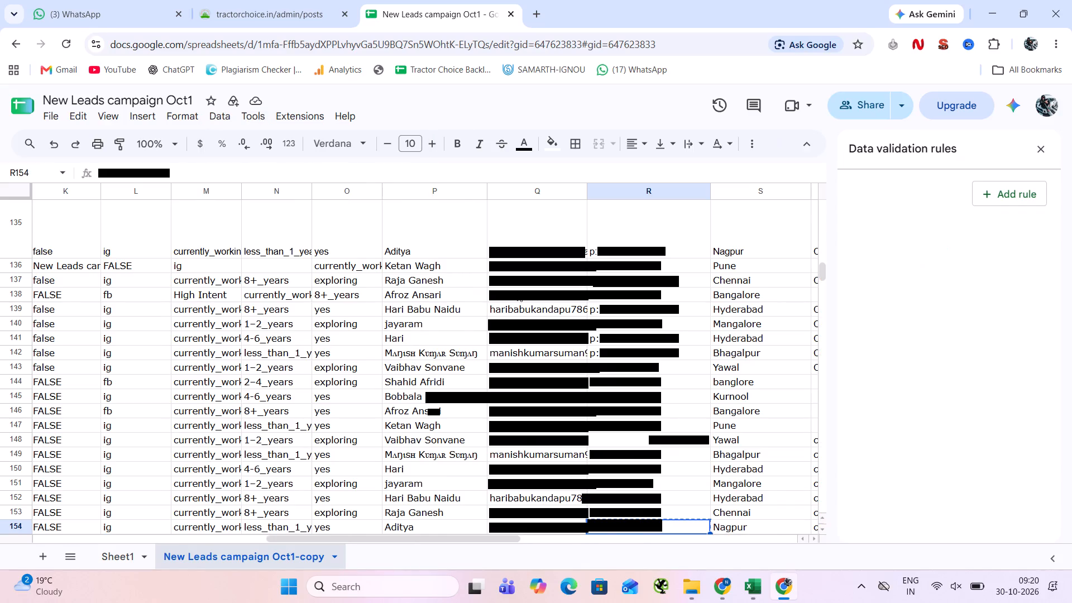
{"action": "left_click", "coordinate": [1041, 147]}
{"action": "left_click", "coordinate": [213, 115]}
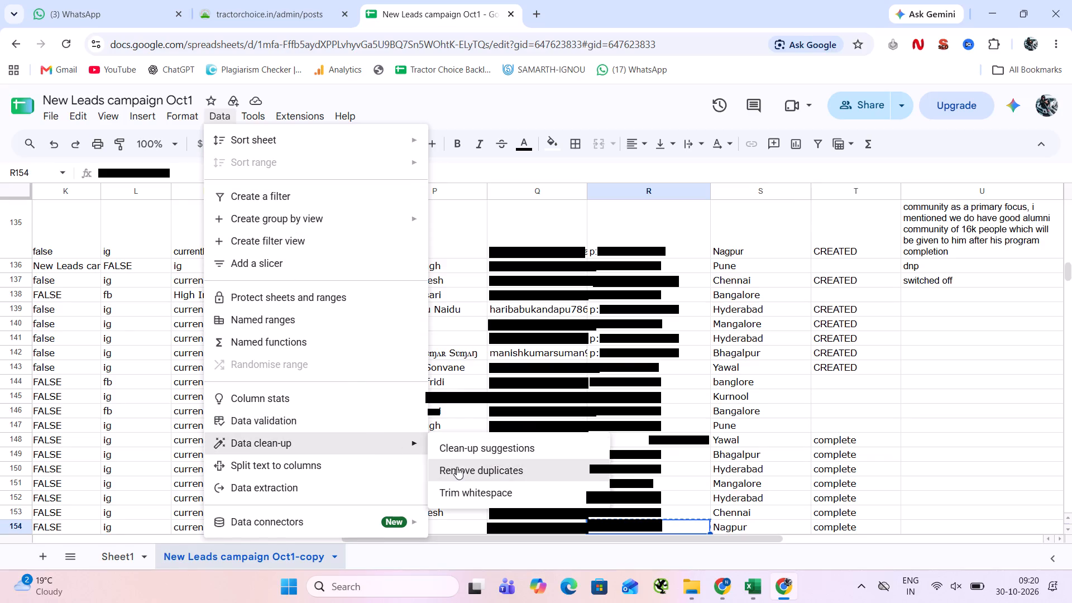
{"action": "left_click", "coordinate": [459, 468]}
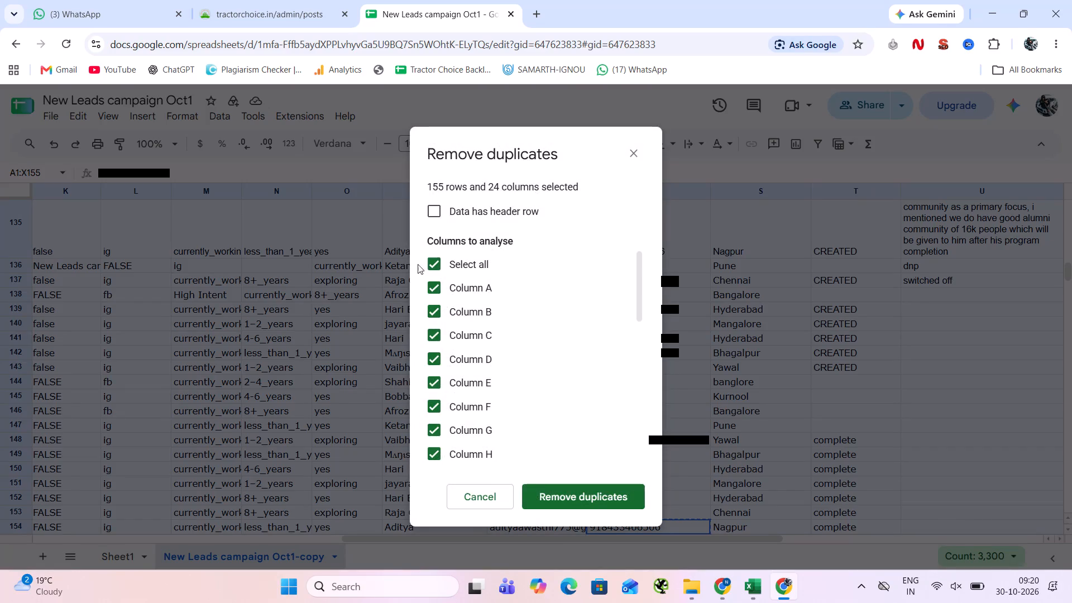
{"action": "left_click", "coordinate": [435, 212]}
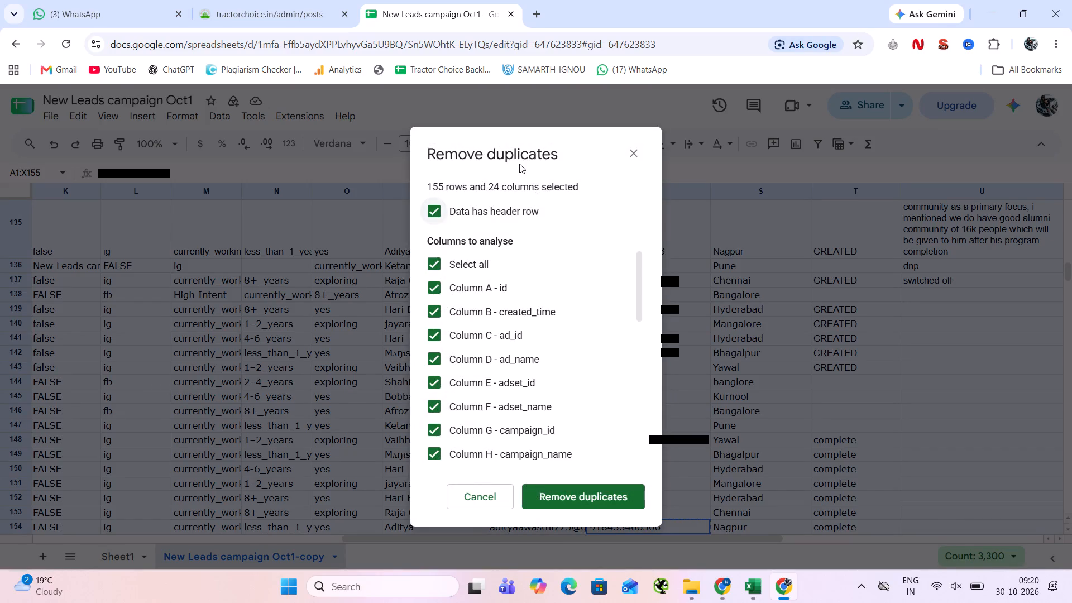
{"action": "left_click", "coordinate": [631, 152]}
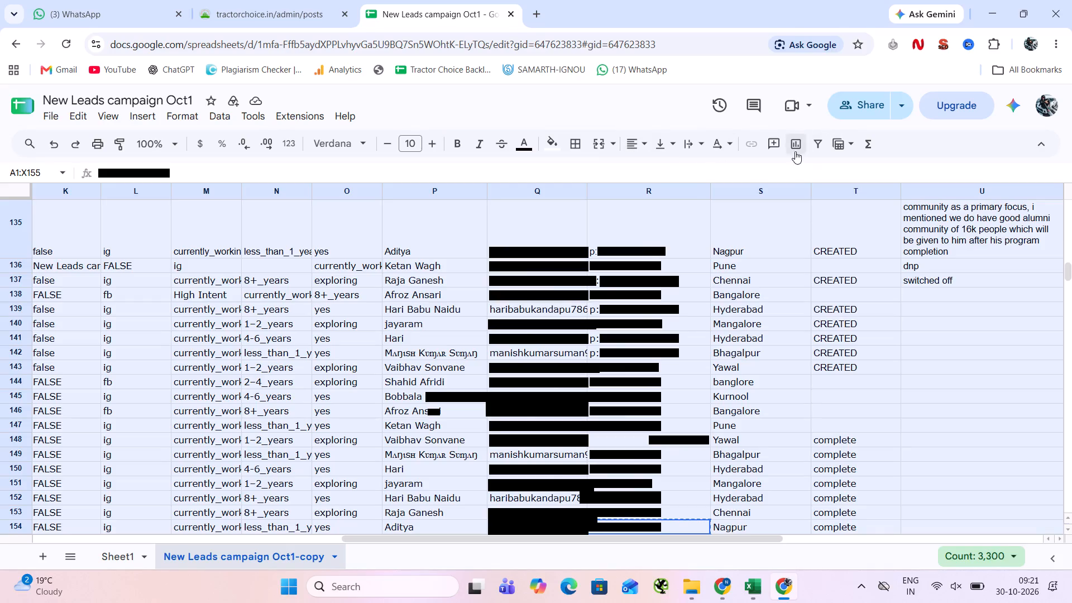
Remove duplicate rows from the Oct1-copy sheet, comparing only column R (phone number), and close the summary.
{"action": "left_click", "coordinate": [229, 117]}
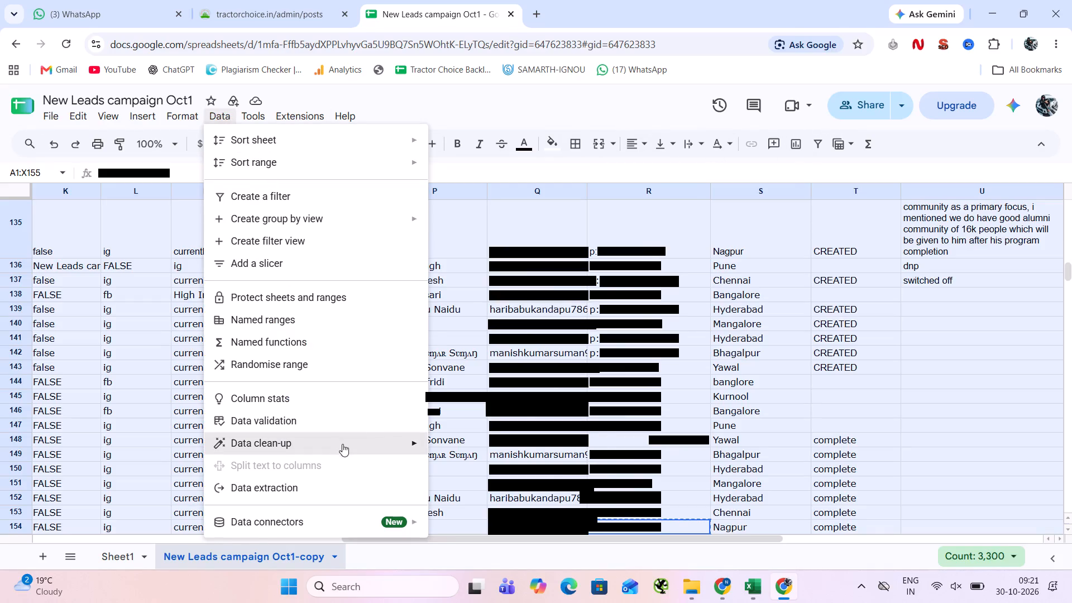
{"action": "left_click", "coordinate": [471, 471]}
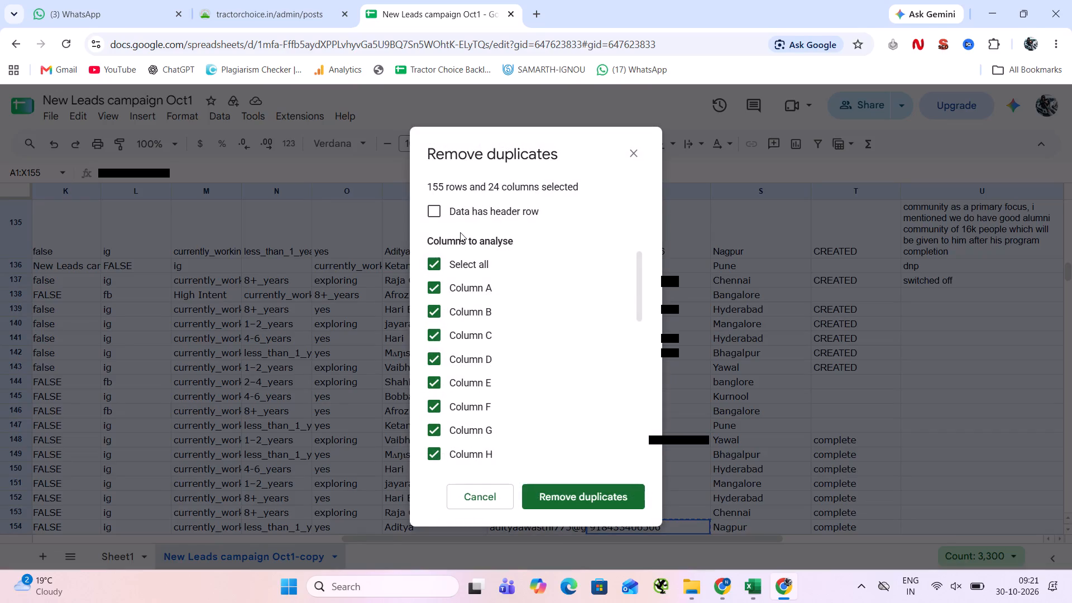
{"action": "left_click", "coordinate": [456, 262]}
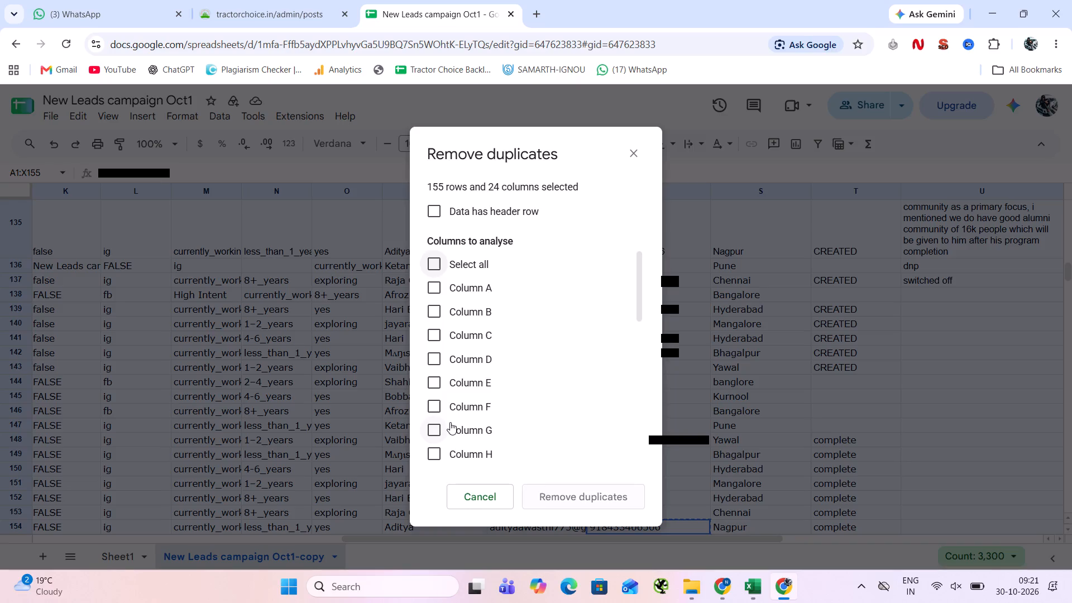
{"action": "left_click_drag", "start_coordinate": [638, 284], "coordinate": [636, 368]}
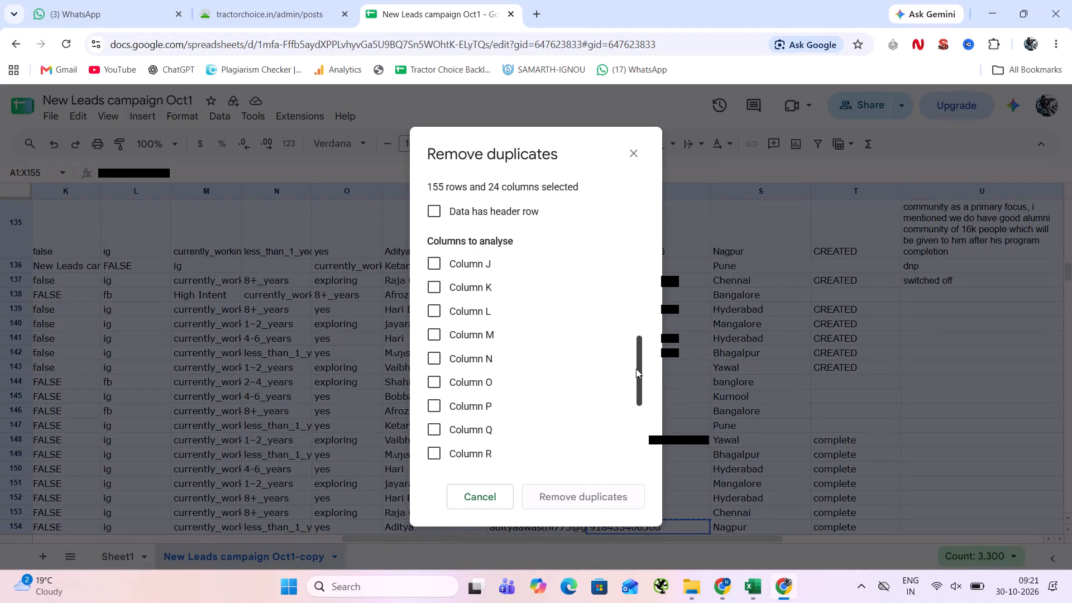
{"action": "left_click_drag", "start_coordinate": [636, 368], "coordinate": [642, 400]}
{"action": "left_click", "coordinate": [429, 361]}
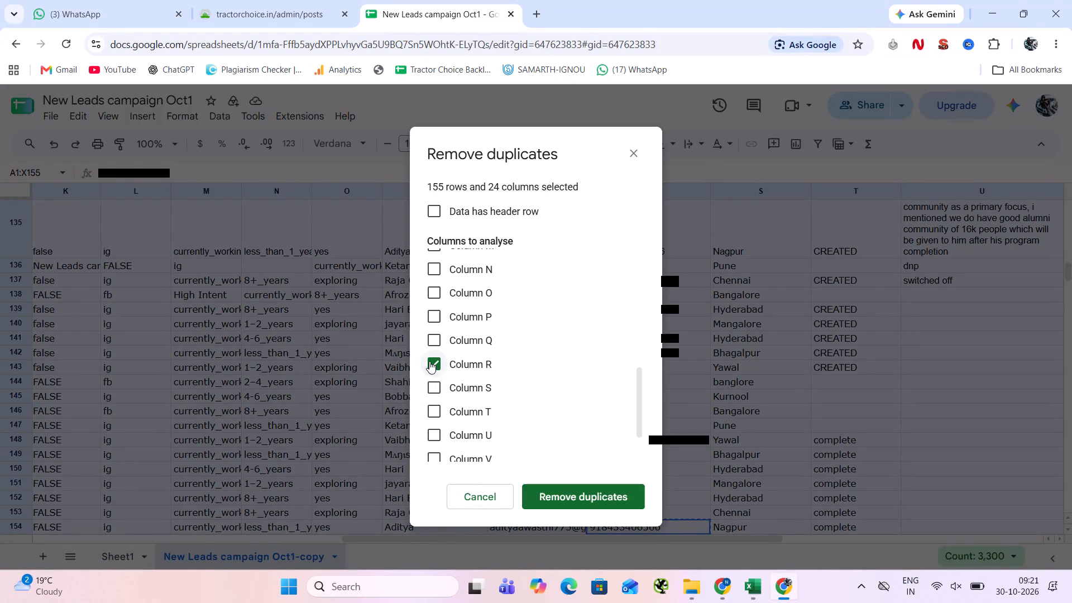
{"action": "left_click", "coordinate": [592, 496]}
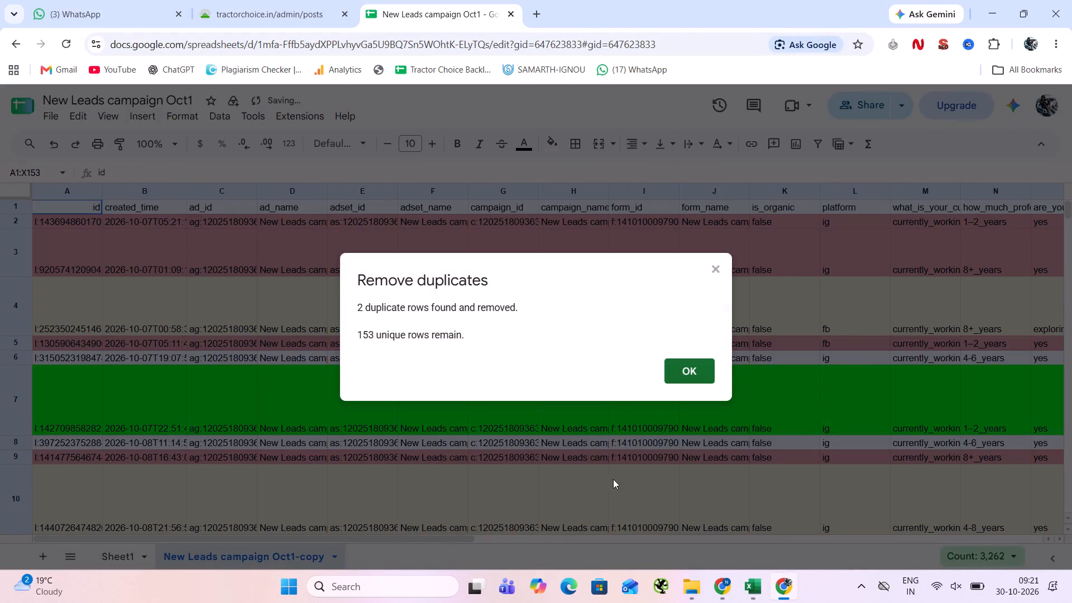
{"action": "left_click", "coordinate": [685, 376]}
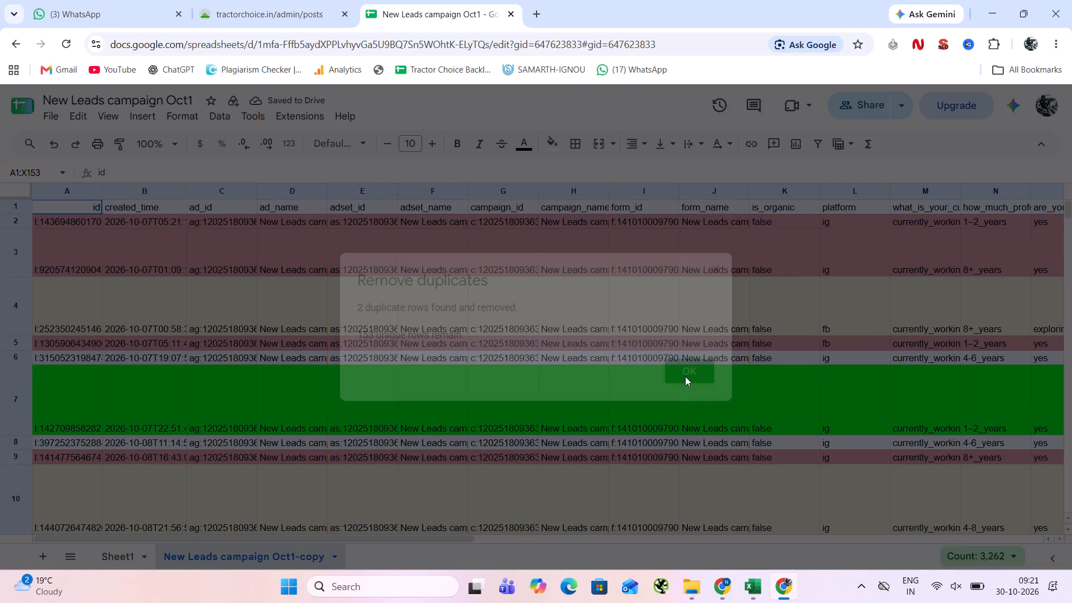
{"action": "left_click", "coordinate": [685, 376]}
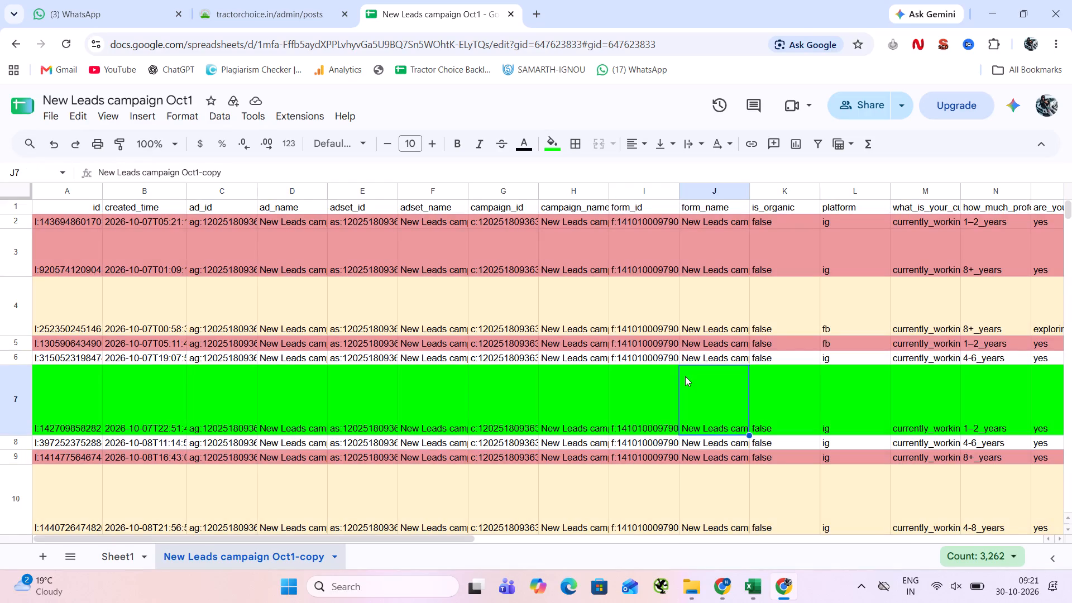
Review row 7 across to its lead status, priority and call-note columns, returning to the phone number column.
{"action": "key", "text": "Right"}
{"action": "key", "text": "Right"}
{"action": "key", "text": "Right"}
{"action": "key", "text": "Right"}
{"action": "key", "text": "Right"}
{"action": "key", "text": "Right"}
{"action": "key", "text": "Right"}
{"action": "key", "text": "Right"}
{"action": "key", "text": "Right"}
{"action": "key", "text": "Right"}
{"action": "key", "text": "Right"}
{"action": "key", "text": "Right"}
{"action": "key", "text": "Right"}
{"action": "key", "text": "Right"}
{"action": "key", "text": "Right"}
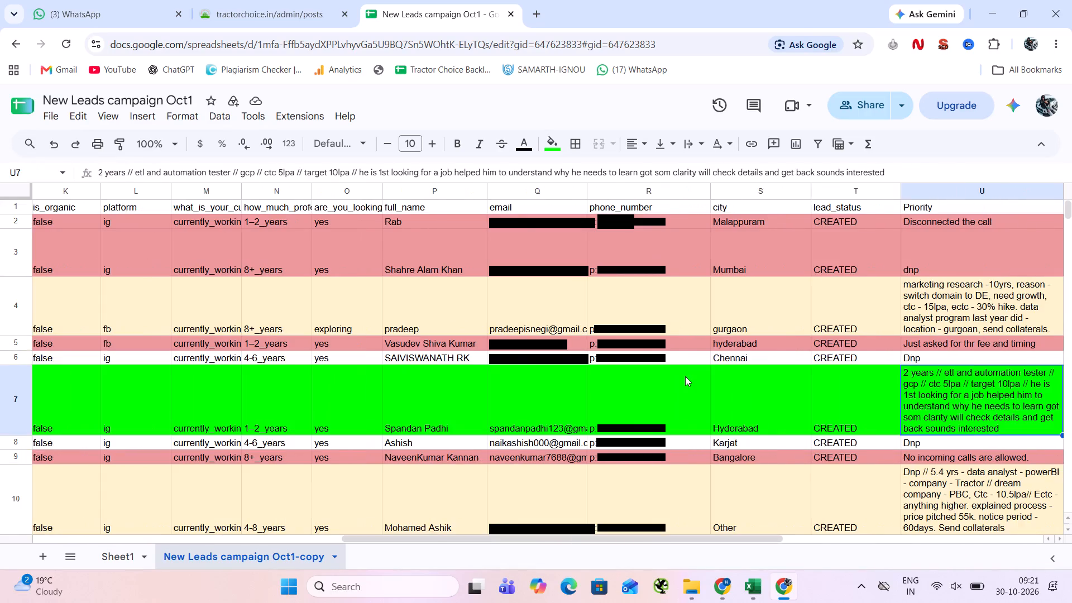
{"action": "key", "text": "Right"}
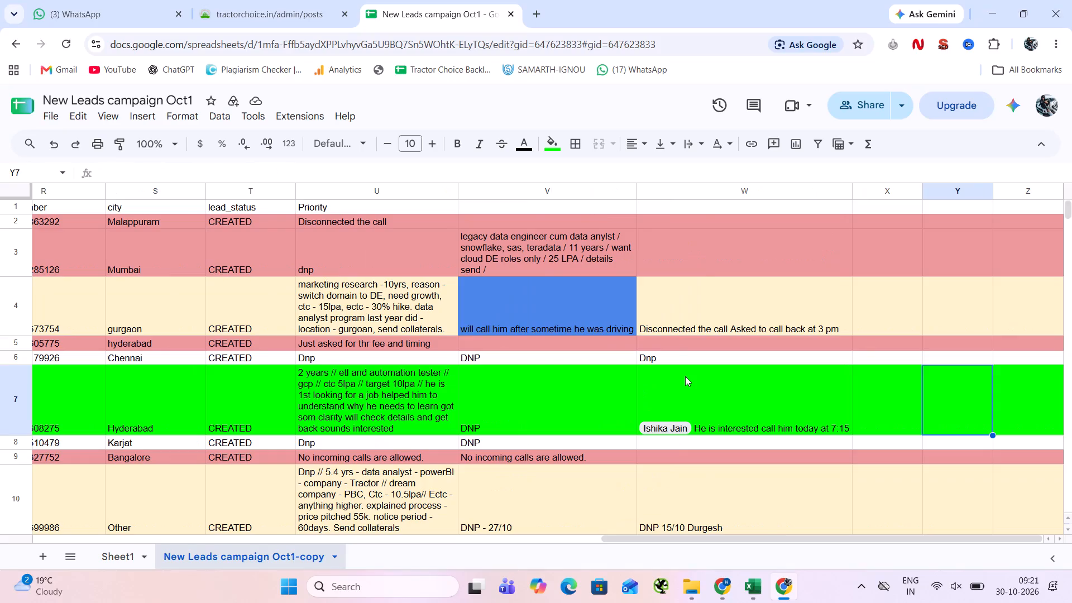
{"action": "key", "text": "Left"}
{"action": "key", "text": "Right"}
{"action": "key", "text": "Right"}
{"action": "key", "text": "Right"}
{"action": "key", "text": "Right"}
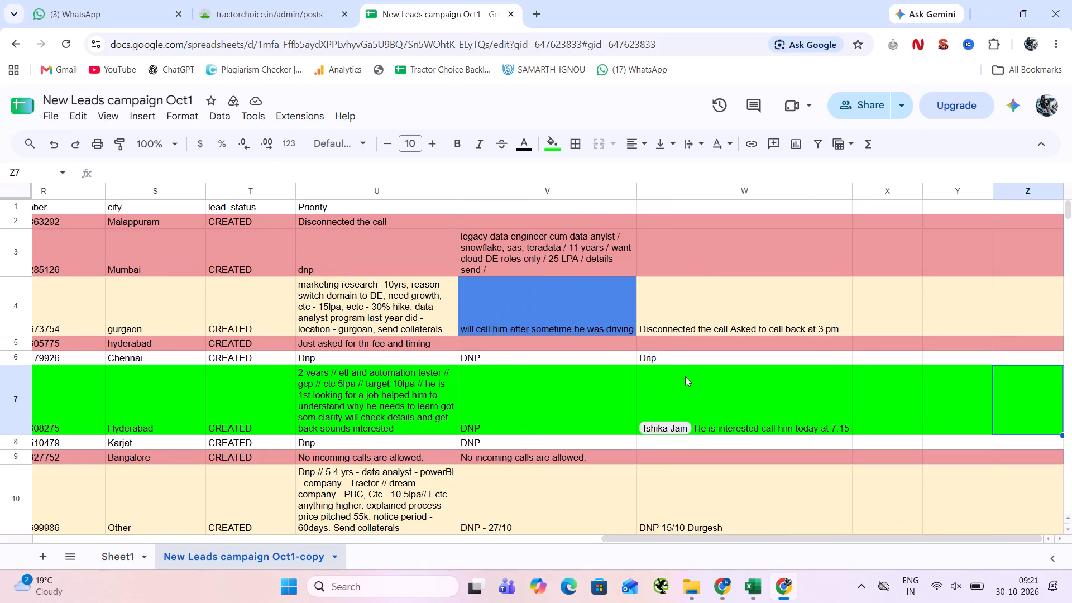
{"action": "key", "text": "Left"}
{"action": "key", "text": "Left"}
{"action": "key", "text": "Left"}
{"action": "key", "text": "Left"}
{"action": "key", "text": "Left"}
{"action": "key", "text": "Left"}
{"action": "key", "text": "Left"}
{"action": "key", "text": "Left"}
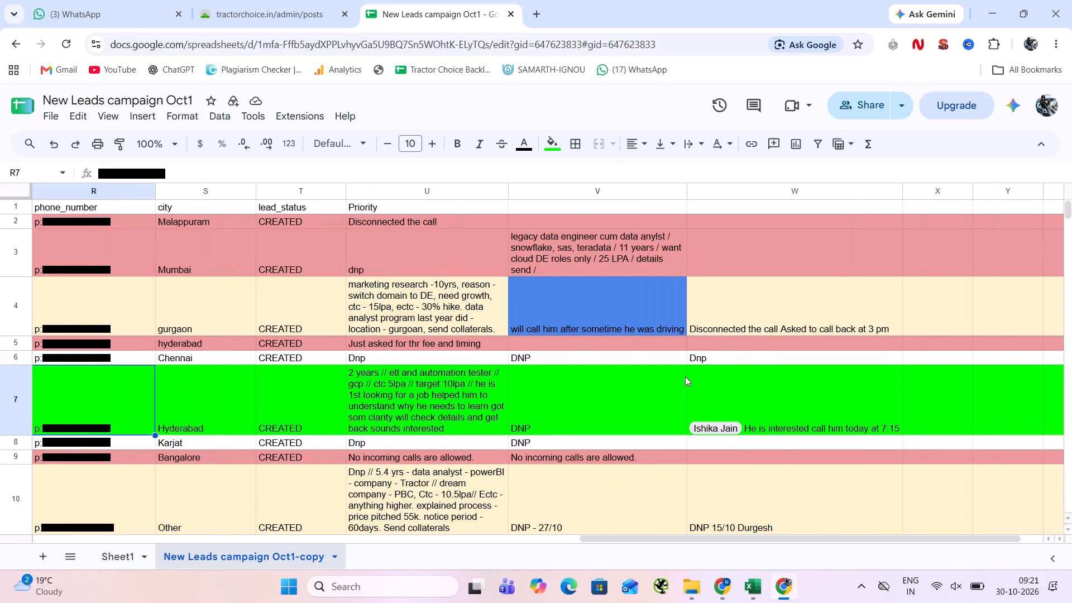
Examine the last lead records in the sheet, comparing their phone numbers, cities and statuses for leftover duplicates.
{"action": "key", "text": "ctrl+alt+Down"}
{"action": "key", "text": "ctrl+alt+Down"}
{"action": "key", "text": "ctrl+alt+Down"}
{"action": "key", "text": "ctrl+alt+Down"}
{"action": "key", "text": "ctrl+alt+Down"}
{"action": "key", "text": "ctrl+alt+Down"}
{"action": "key", "text": "ctrl+alt+Down"}
{"action": "key", "text": "ctrl+alt+Down"}
{"action": "key", "text": "ctrl+alt+Down"}
{"action": "key", "text": "ctrl+alt+Down"}
{"action": "key", "text": "ctrl+alt+Down"}
{"action": "key", "text": "ctrl+alt+Down"}
{"action": "key", "text": "ctrl+alt+Down"}
{"action": "key", "text": "ctrl+alt+Down"}
{"action": "key", "text": "ctrl+alt+Down"}
{"action": "key", "text": "ctrl+alt+Down"}
{"action": "key", "text": "ctrl+alt+Down"}
{"action": "key", "text": "ctrl+alt+Down"}
{"action": "key", "text": "ctrl+alt+Down"}
{"action": "key", "text": "ctrl+alt+Down"}
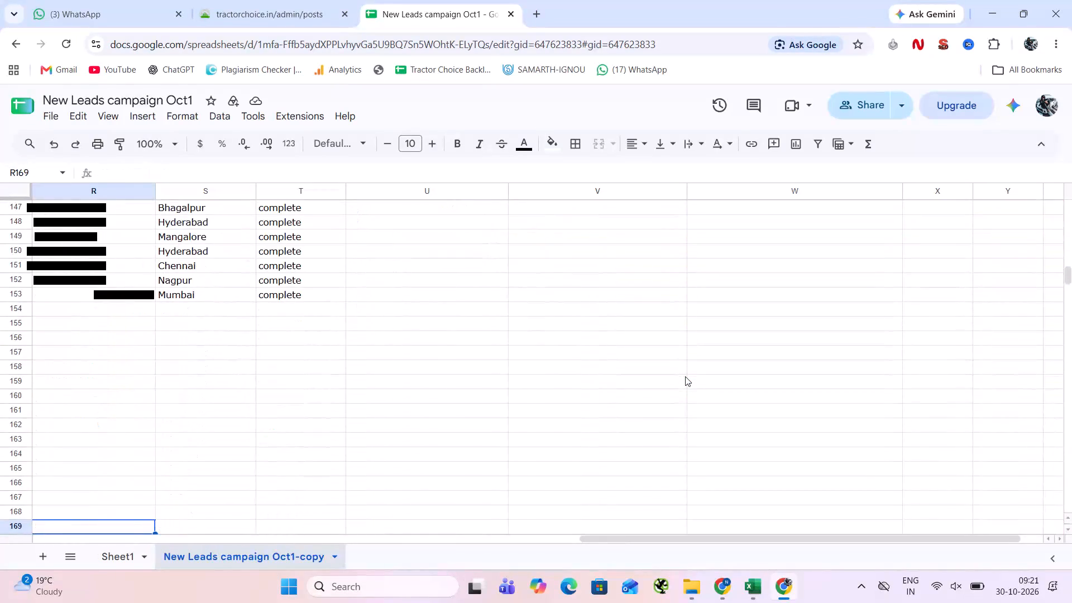
{"action": "key", "text": "Up"}
{"action": "key", "text": "Up"}
{"action": "key", "text": "Up"}
{"action": "key", "text": "Up"}
{"action": "key", "text": "Up"}
{"action": "key", "text": "Up"}
{"action": "key", "text": "Up"}
{"action": "key", "text": "Up"}
{"action": "key", "text": "Up"}
{"action": "key", "text": "Up"}
{"action": "key", "text": "Up"}
{"action": "key", "text": "Up"}
{"action": "key", "text": "Up"}
{"action": "key", "text": "Up"}
{"action": "key", "text": "Up"}
{"action": "key", "text": "Up"}
{"action": "key", "text": "Up"}
{"action": "key", "text": "Up"}
{"action": "key", "text": "Up"}
{"action": "key", "text": "Up"}
{"action": "key", "text": "Up"}
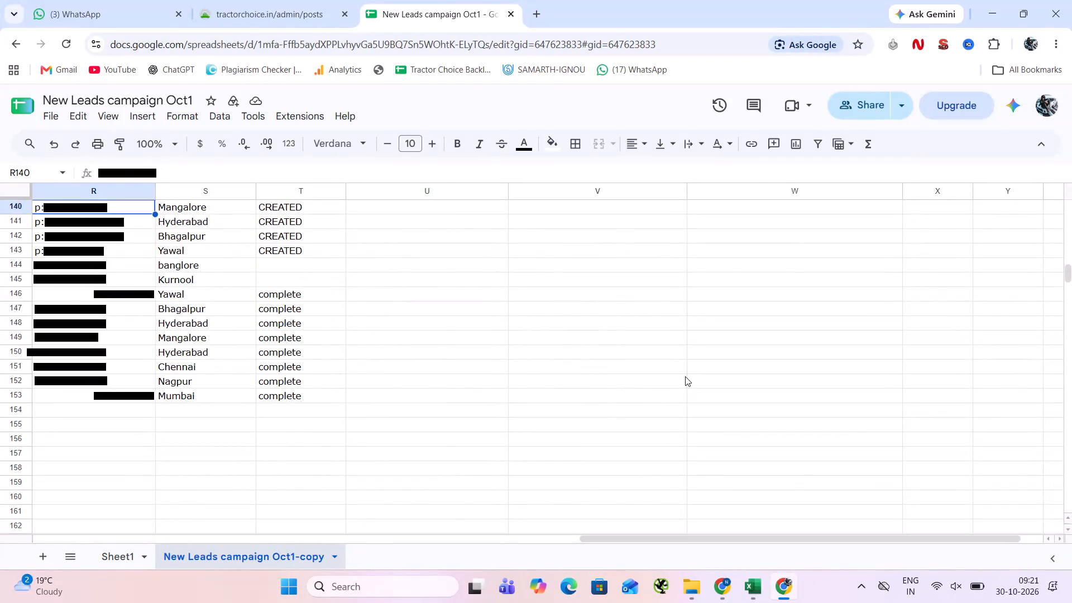
{"action": "key", "text": "Left"}
{"action": "key", "text": "Right"}
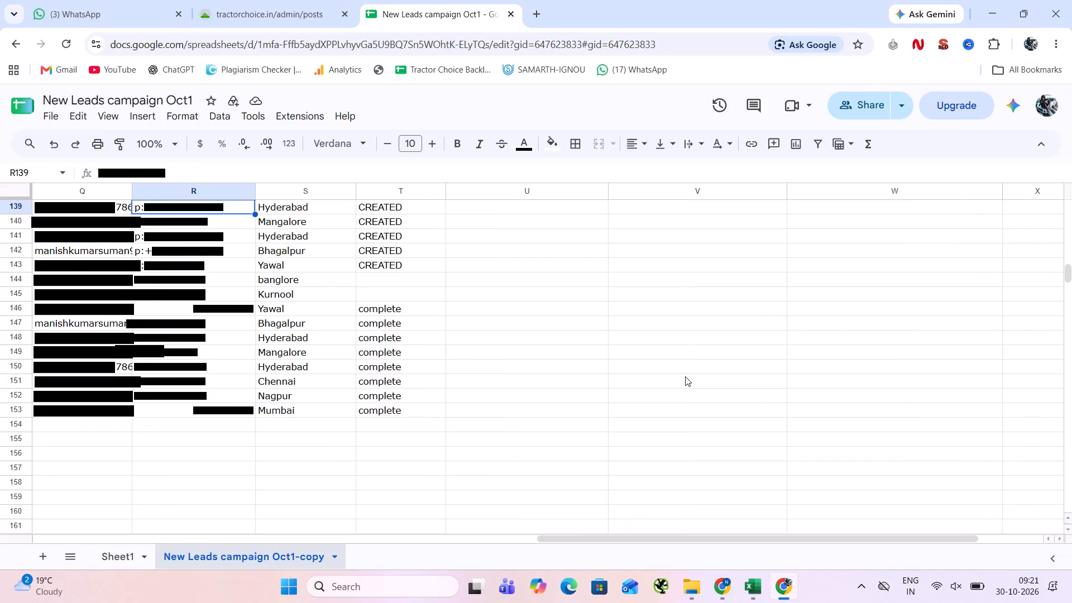
{"action": "key", "text": "Up"}
{"action": "key", "text": "Up"}
{"action": "key", "text": "Down"}
{"action": "key", "text": "Down"}
{"action": "key", "text": "Down"}
{"action": "key", "text": "Down"}
{"action": "key", "text": "Down"}
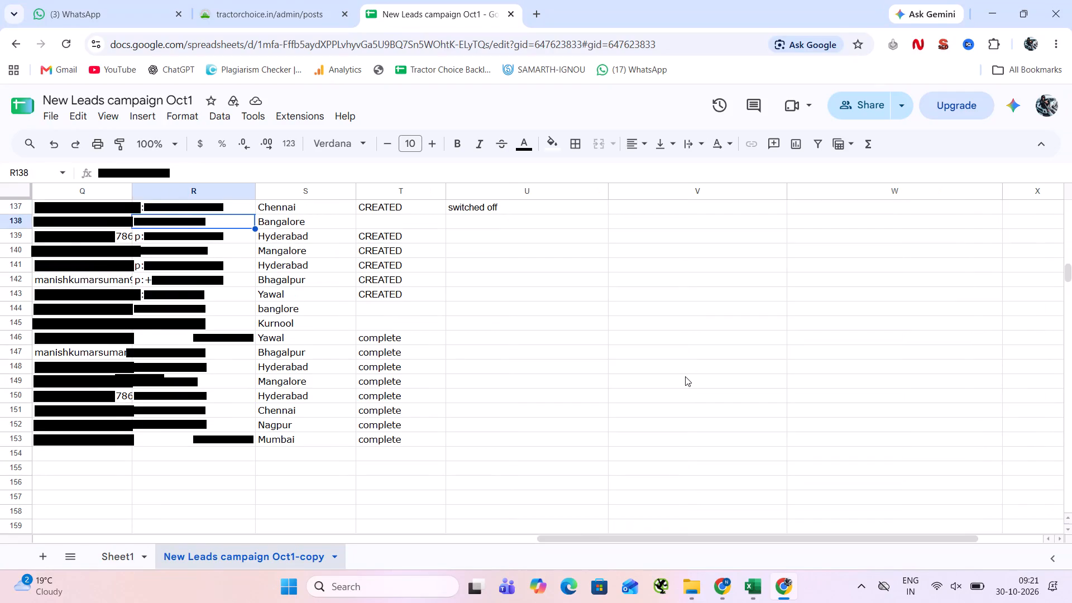
Search the sheet for the phone number in row 149 and compare the matching Mangalore lead rows.
{"action": "key", "text": "Down"}
{"action": "key", "text": "Down"}
{"action": "key", "text": "Down"}
{"action": "key", "text": "Down"}
{"action": "key", "text": "Down"}
{"action": "key", "text": "Down"}
{"action": "key", "text": "Down"}
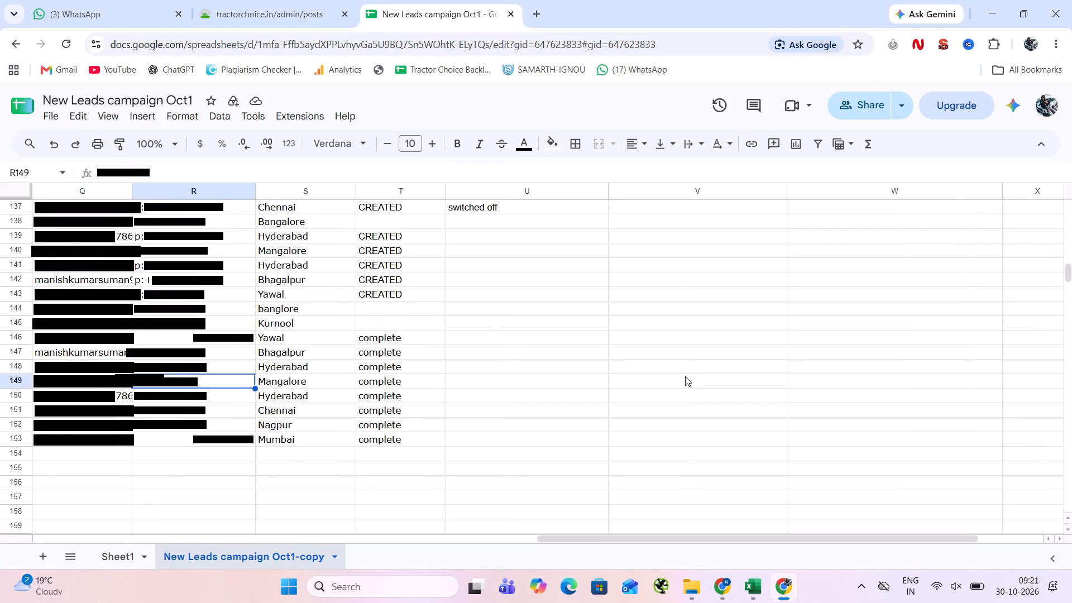
{"action": "key", "text": "ctrl+c"}
{"action": "key", "text": "ctrl+f"}
{"action": "key", "text": "ctrl+v"}
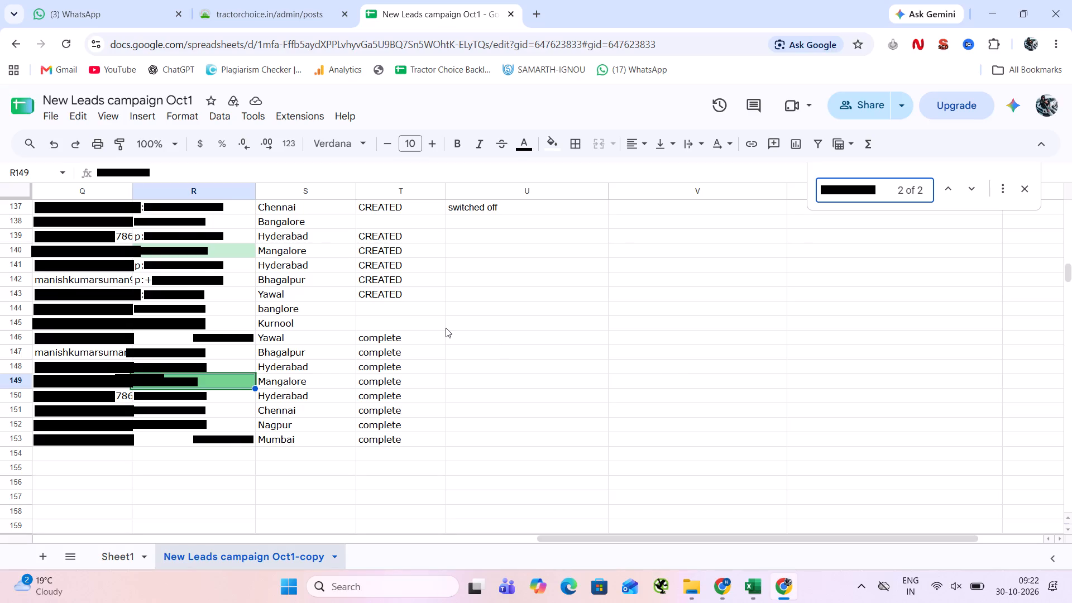
{"action": "left_click", "coordinate": [300, 226]}
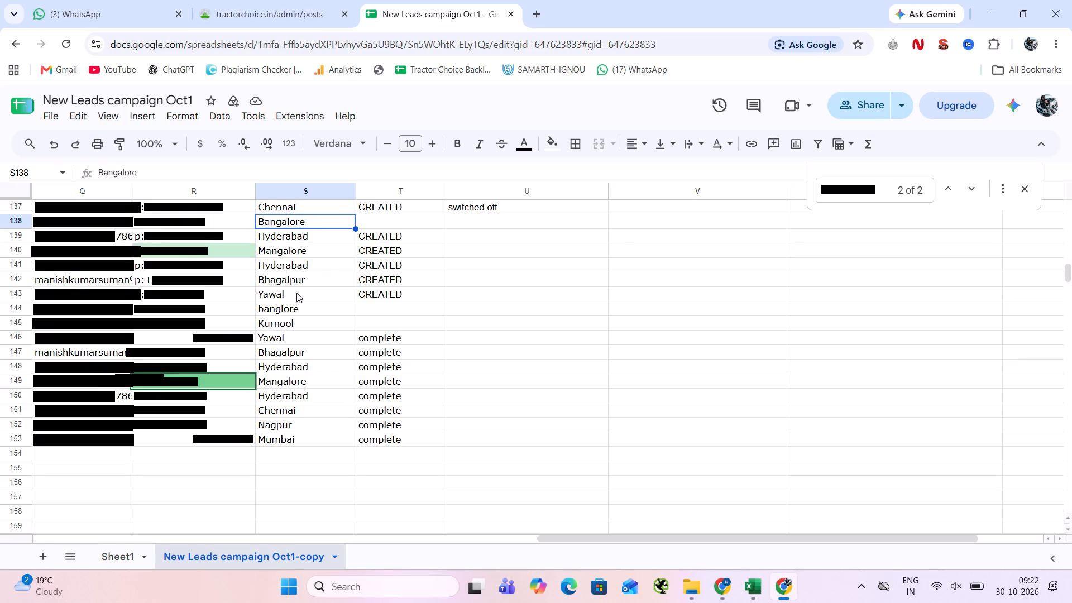
Delete lead rows 148 to 151 from the Oct1-copy sheet and close the search.
{"action": "left_click", "coordinate": [289, 371]}
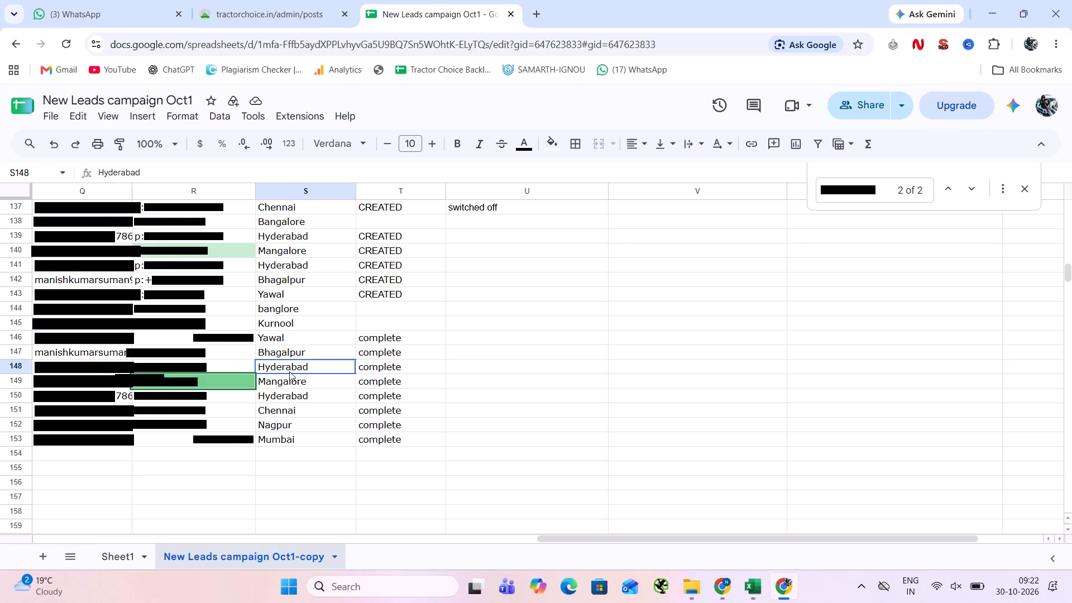
{"action": "left_click_drag", "start_coordinate": [289, 371], "coordinate": [289, 378]}
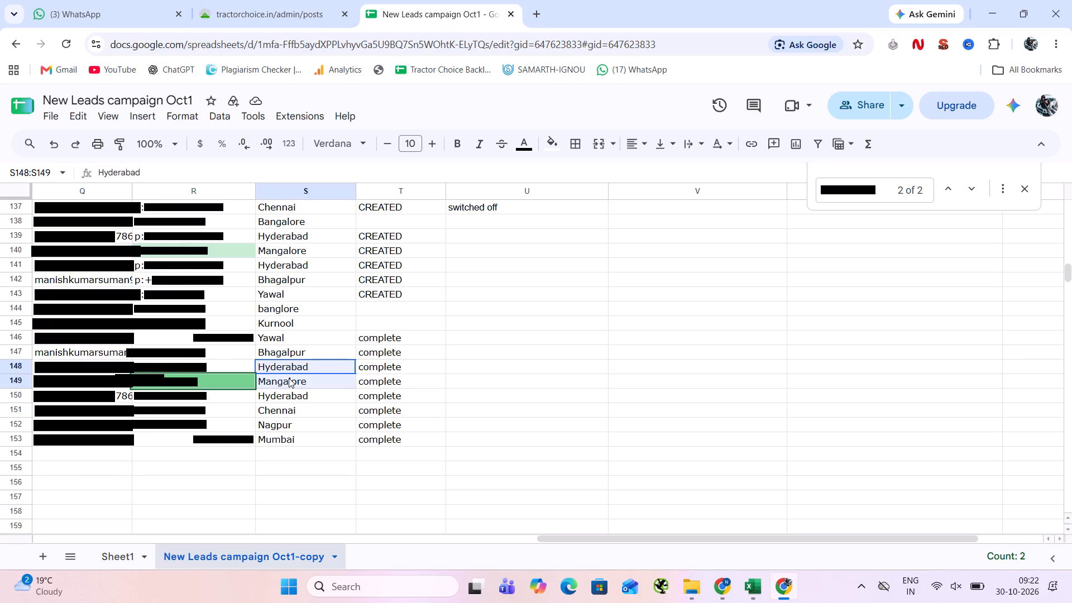
{"action": "left_click_drag", "start_coordinate": [289, 378], "coordinate": [285, 397]}
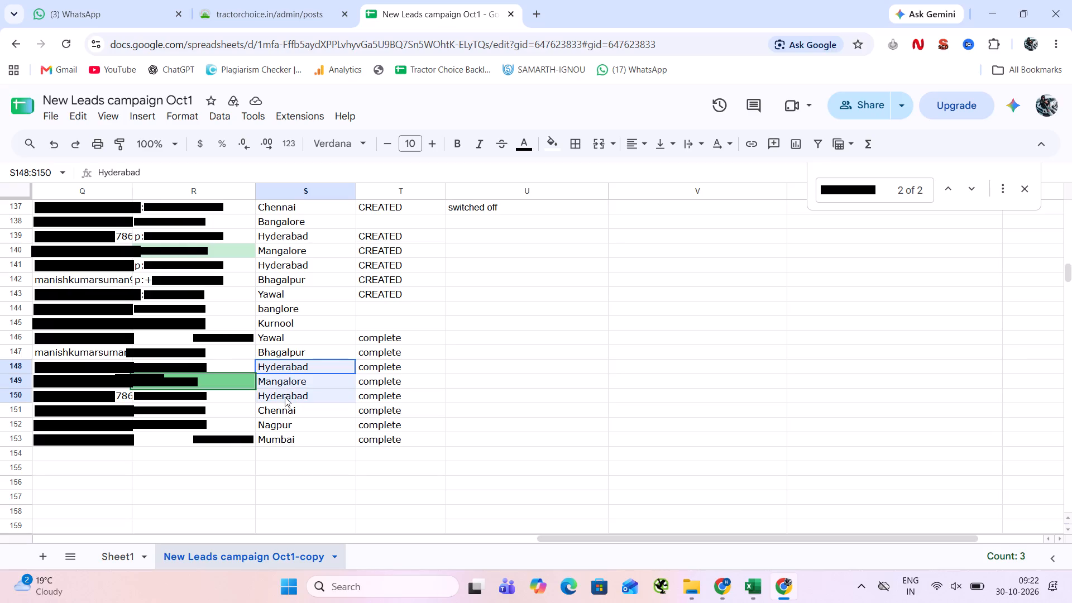
{"action": "left_click_drag", "start_coordinate": [285, 397], "coordinate": [276, 416]}
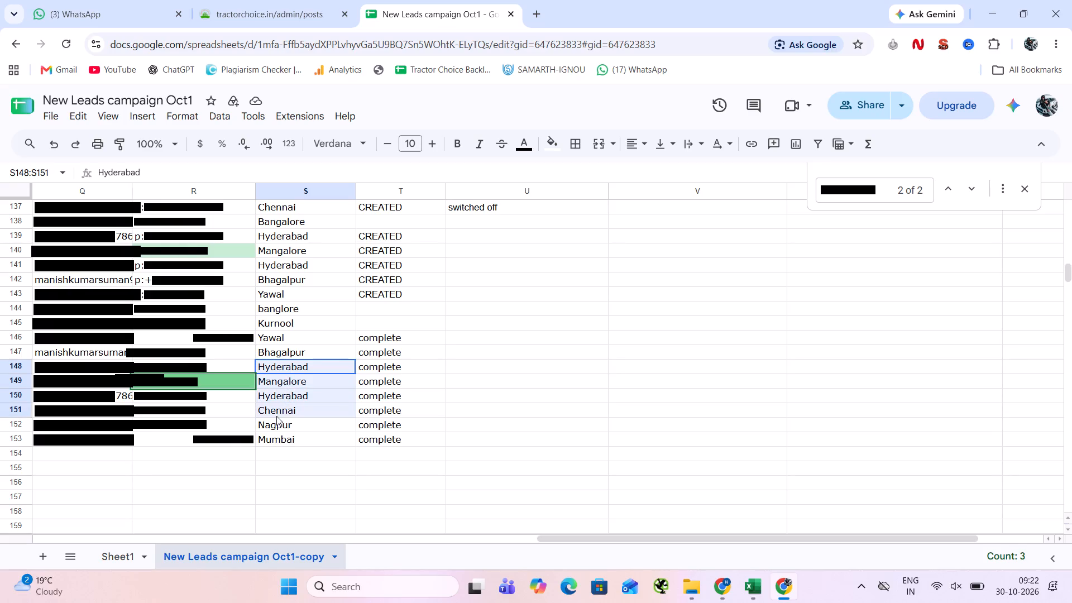
{"action": "left_click_drag", "start_coordinate": [276, 416], "coordinate": [274, 416]}
{"action": "left_click_drag", "start_coordinate": [274, 416], "coordinate": [141, 403]}
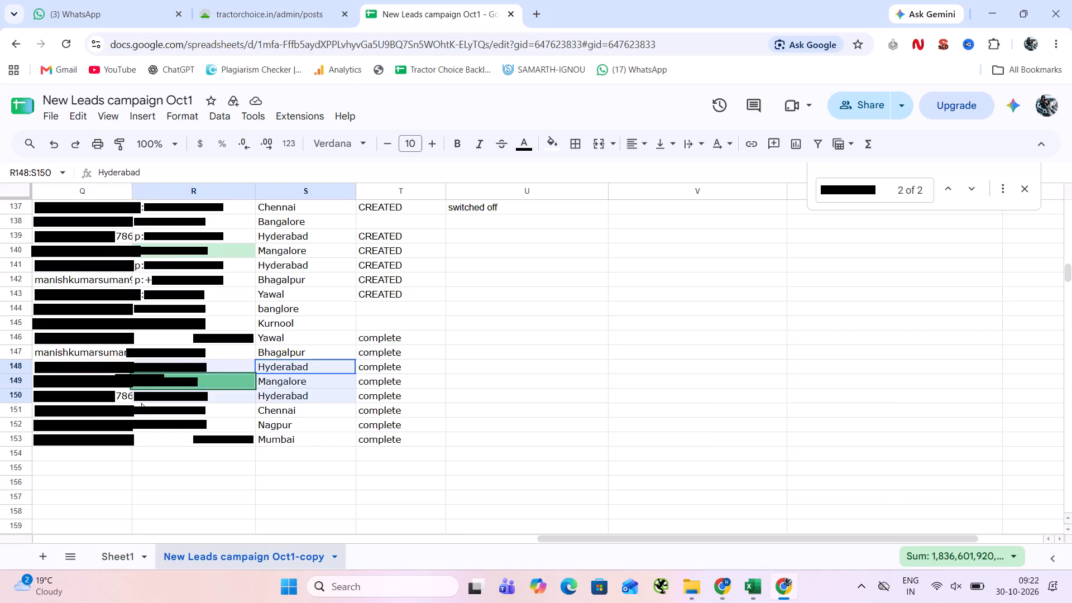
{"action": "left_click_drag", "start_coordinate": [141, 403], "coordinate": [0, 410]}
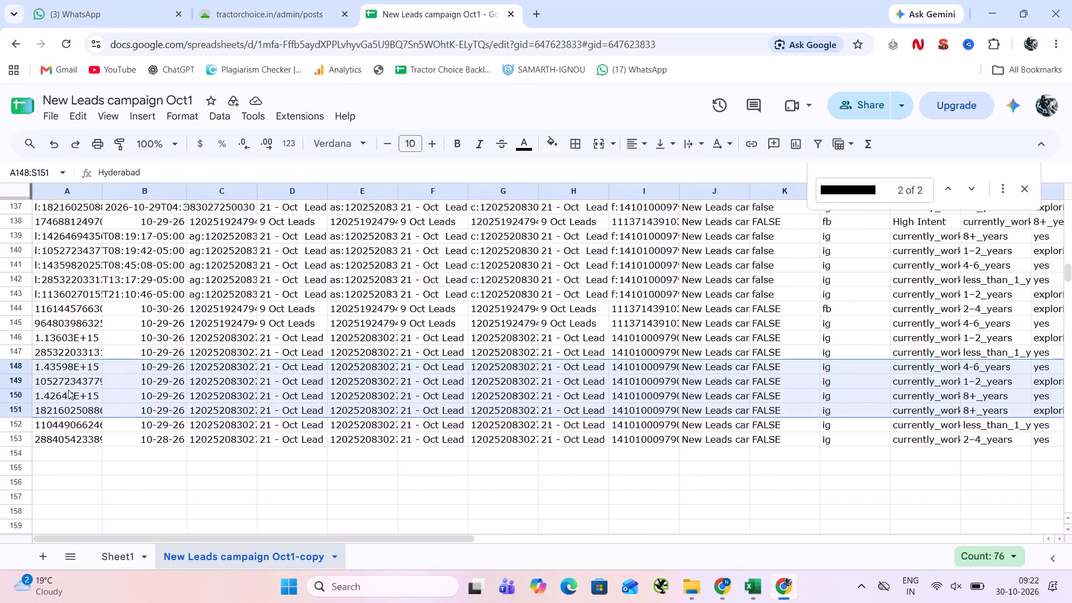
{"action": "right_click", "coordinate": [68, 390]}
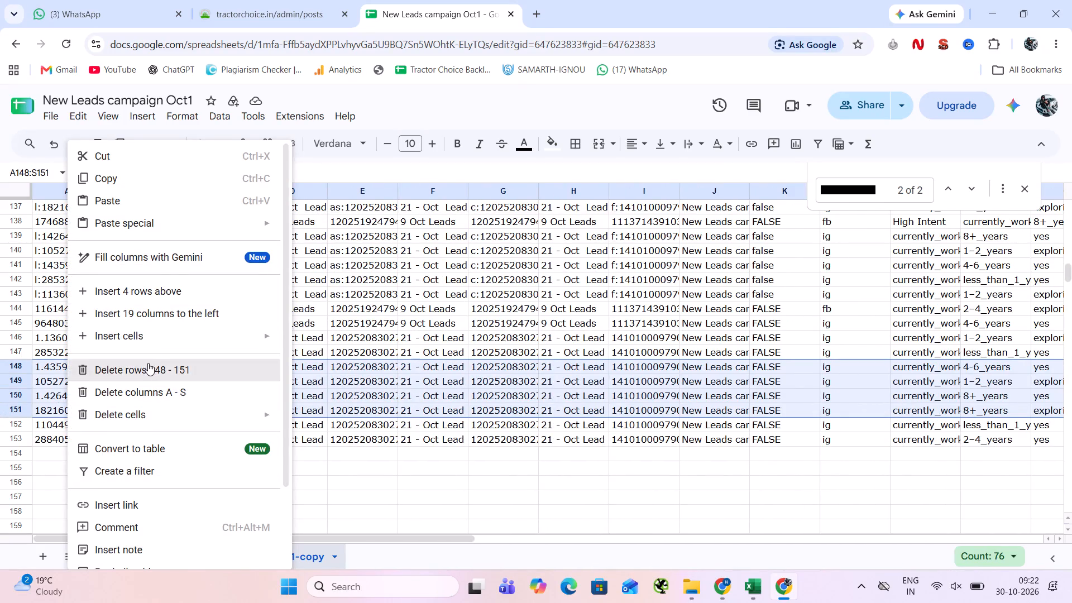
{"action": "left_click", "coordinate": [146, 366]}
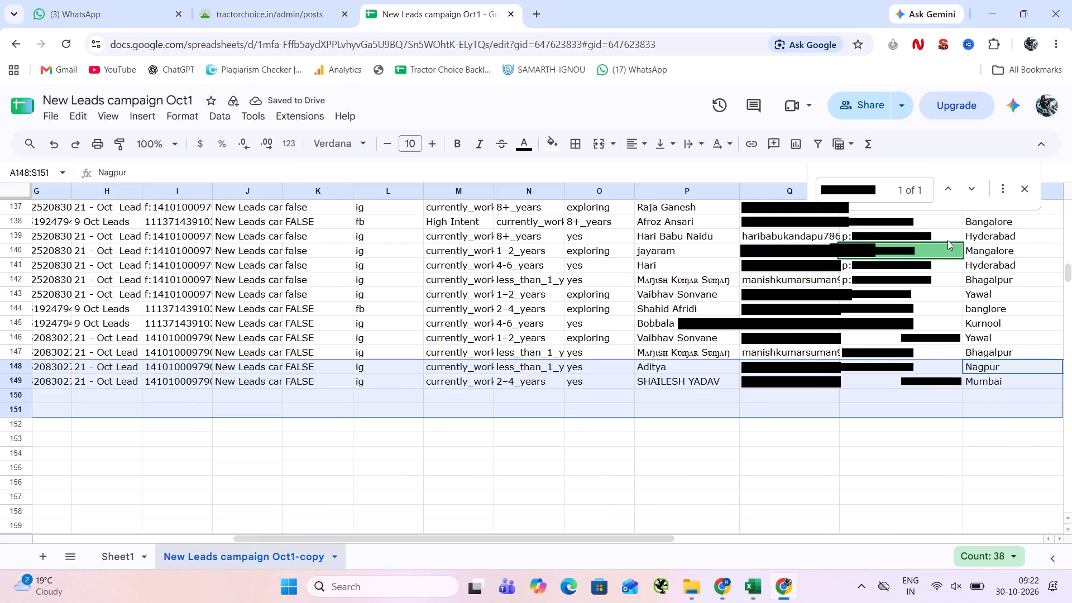
{"action": "left_click", "coordinate": [1027, 189]}
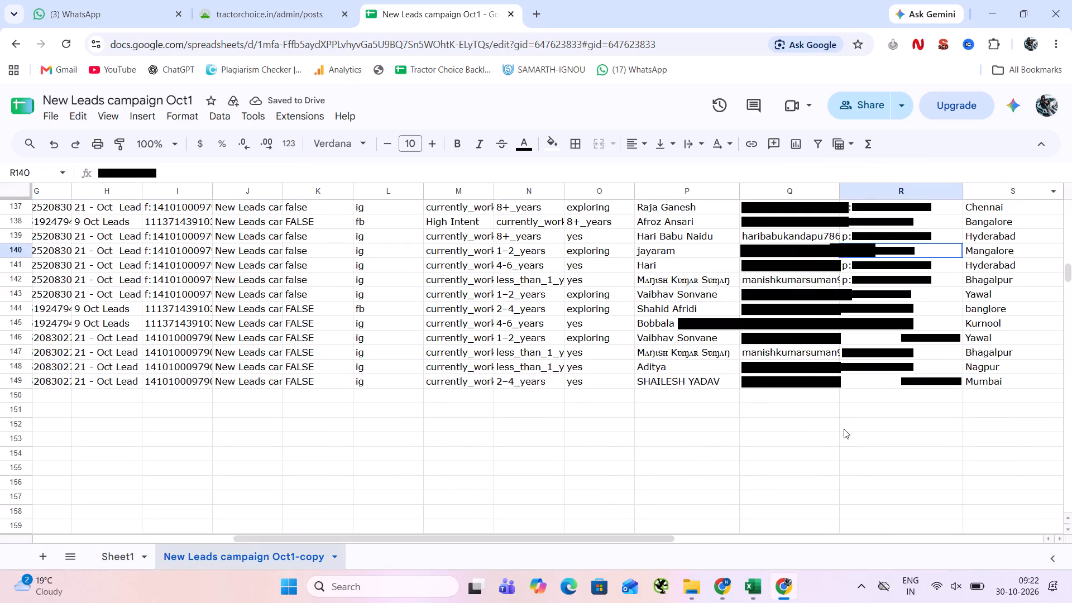
Switch to Meta Business Suite and check the date-range lead download for the New Leads campaign Oct1 form, then dismiss it.
{"action": "left_click", "coordinate": [725, 596]}
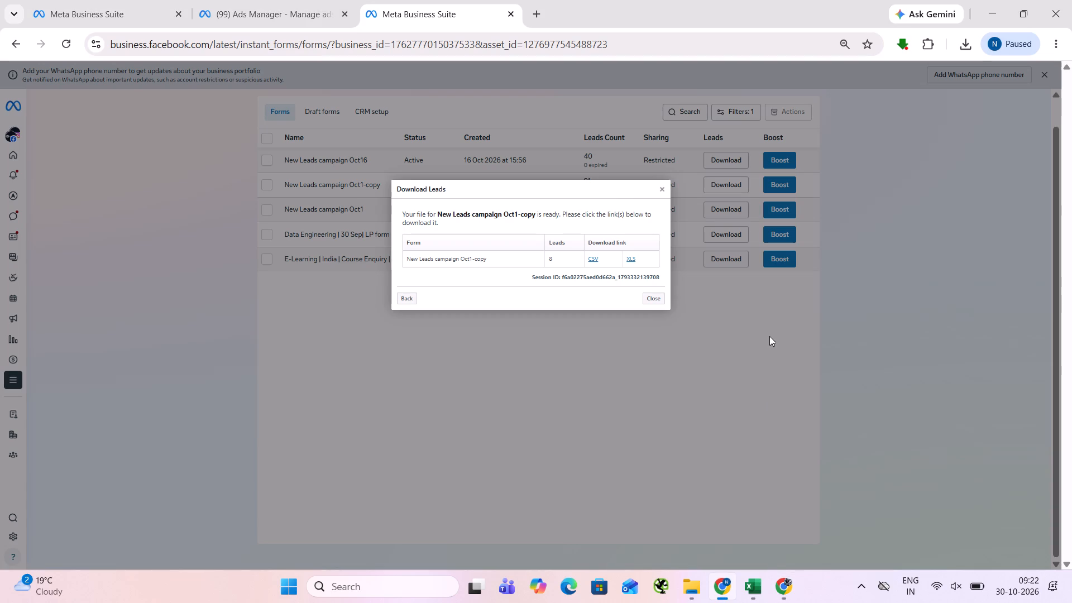
{"action": "left_click", "coordinate": [724, 204]}
{"action": "left_click", "coordinate": [725, 210]}
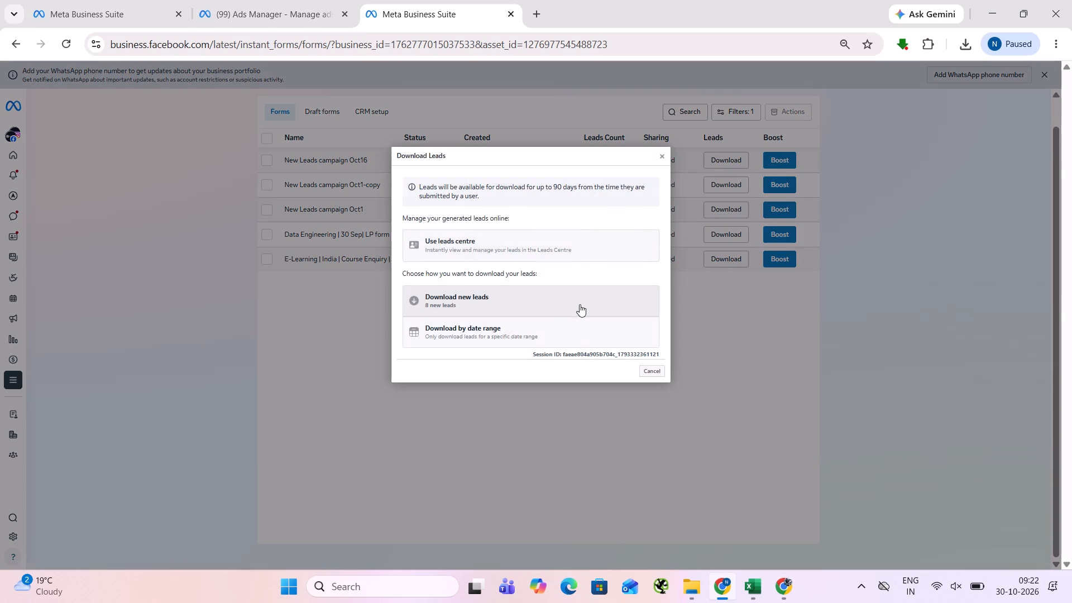
{"action": "left_click", "coordinate": [485, 328]}
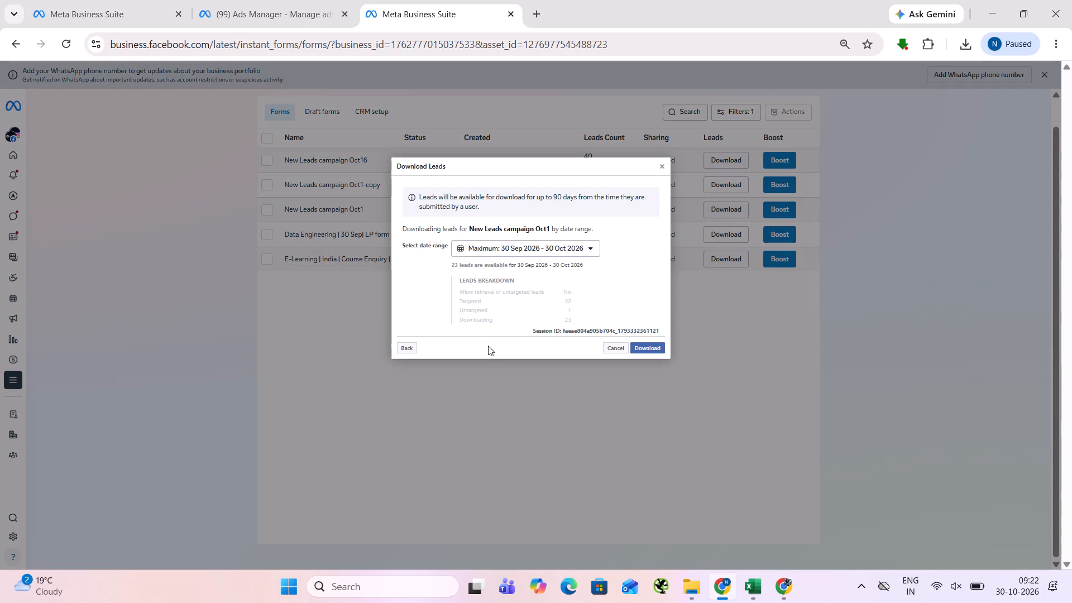
{"action": "left_click", "coordinate": [488, 409]}
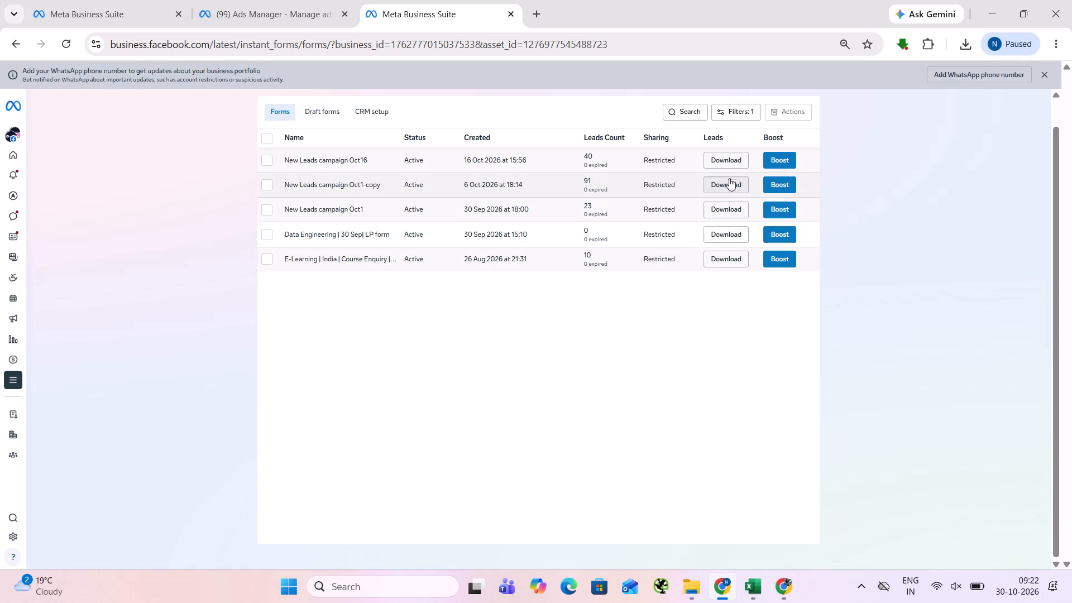
Check the new-lead downloads for the Oct1-copy, Oct1, Data Engineering and E-Learning forms, dismissing each one.
{"action": "left_click", "coordinate": [728, 185]}
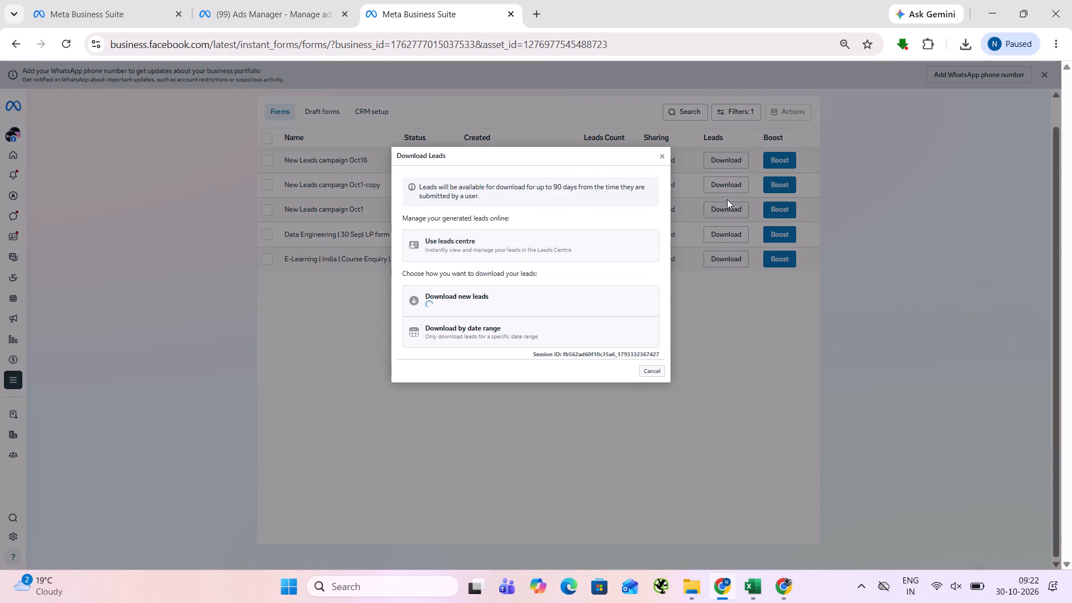
{"action": "left_click", "coordinate": [727, 200]}
{"action": "left_click", "coordinate": [724, 213]}
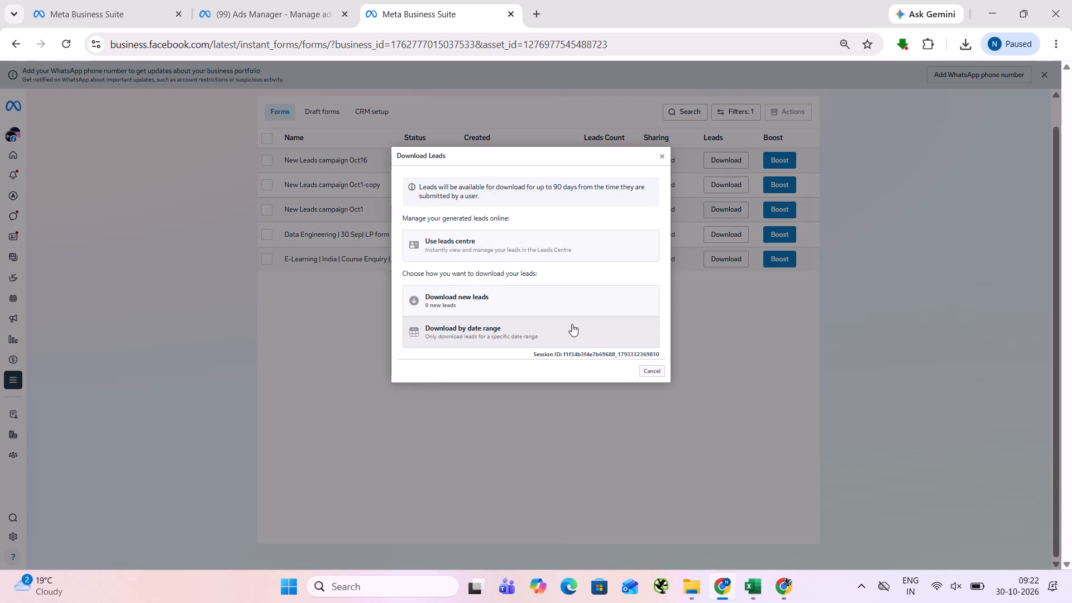
{"action": "left_click", "coordinate": [726, 232]}
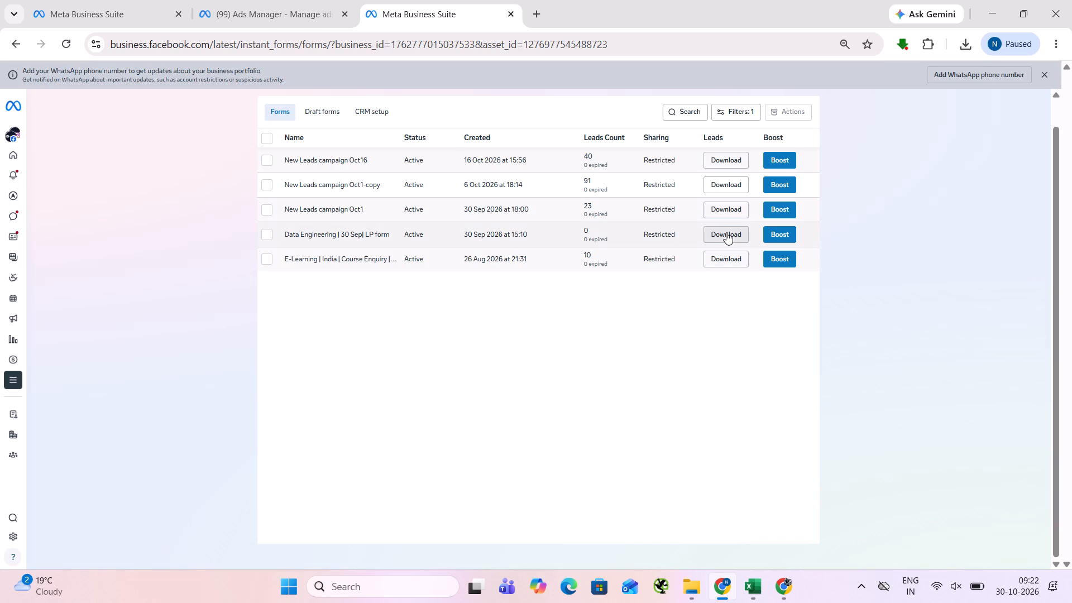
{"action": "left_click", "coordinate": [725, 233]}
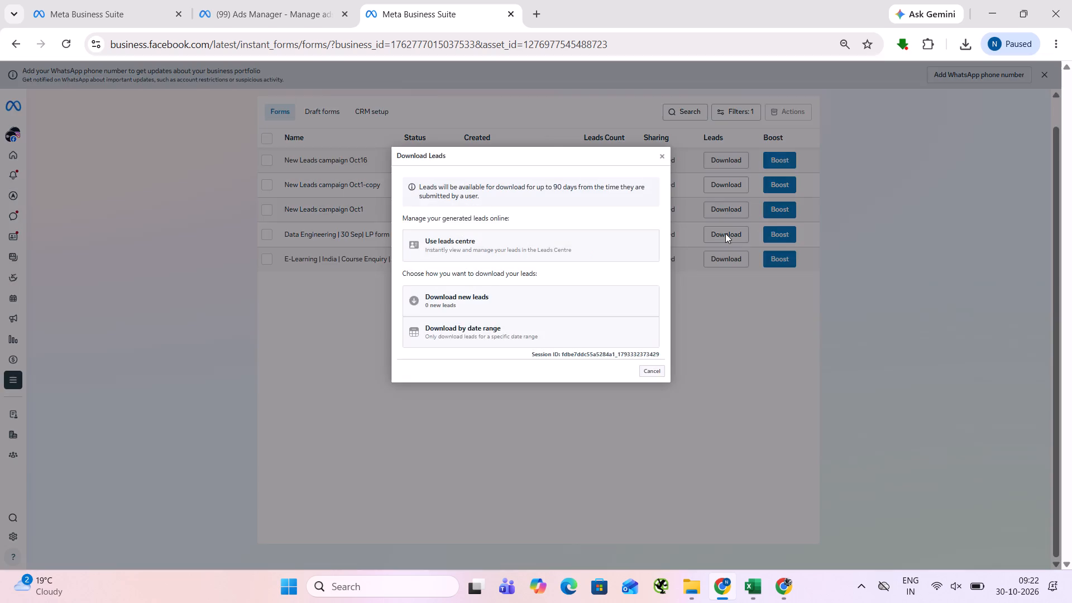
{"action": "left_click", "coordinate": [725, 233]}
{"action": "left_click", "coordinate": [725, 251]}
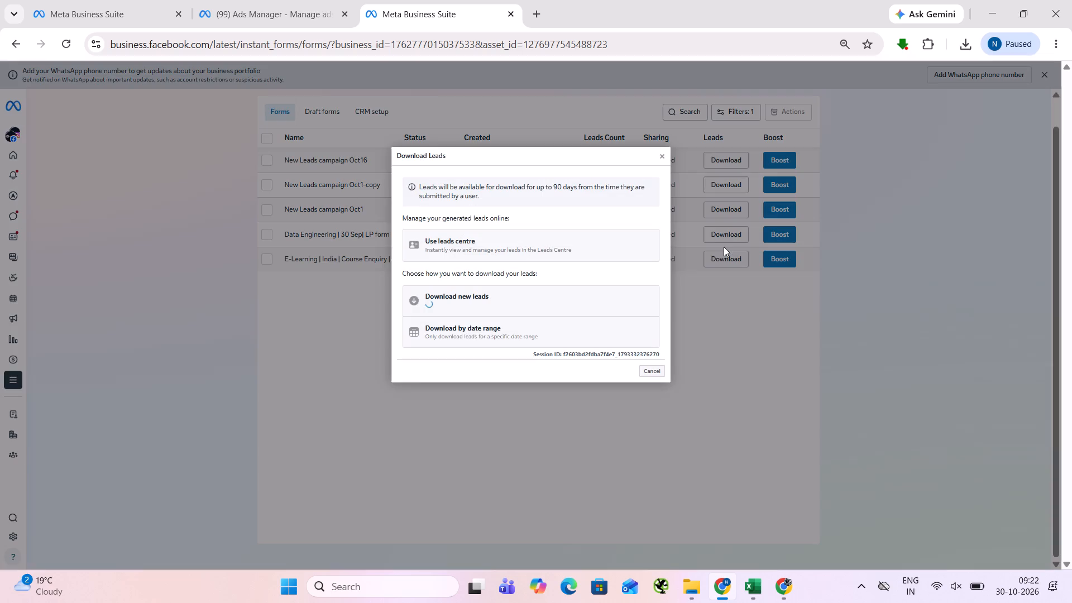
{"action": "left_click", "coordinate": [729, 285]}
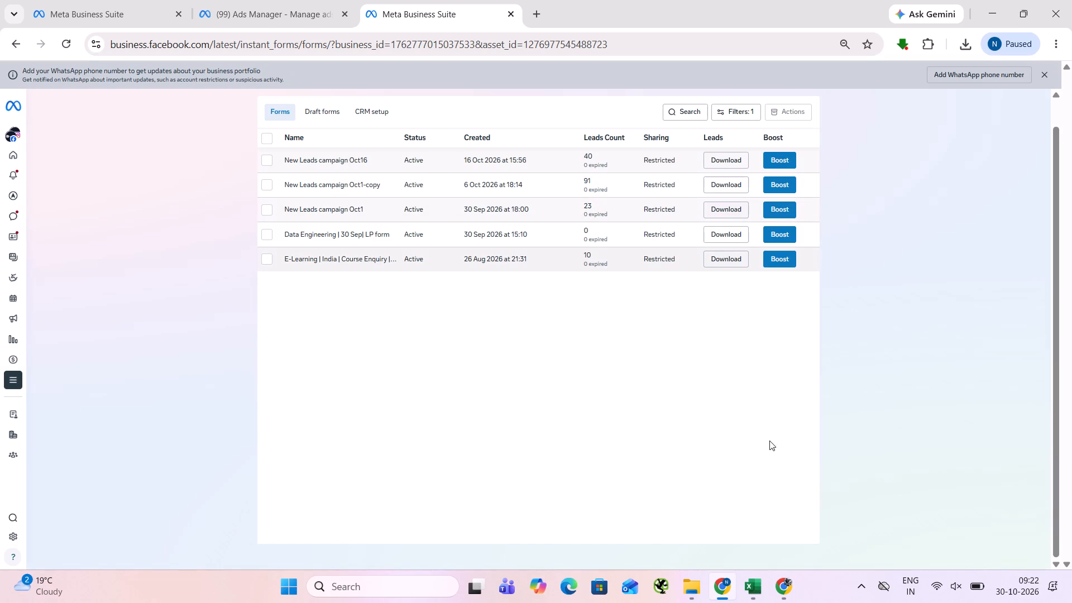
Check the 30 Oct 2026 campaign results in Ads Manager and return to Meta Business Suite.
{"action": "left_click", "coordinate": [231, 1]}
{"action": "left_click", "coordinate": [11, 0]}
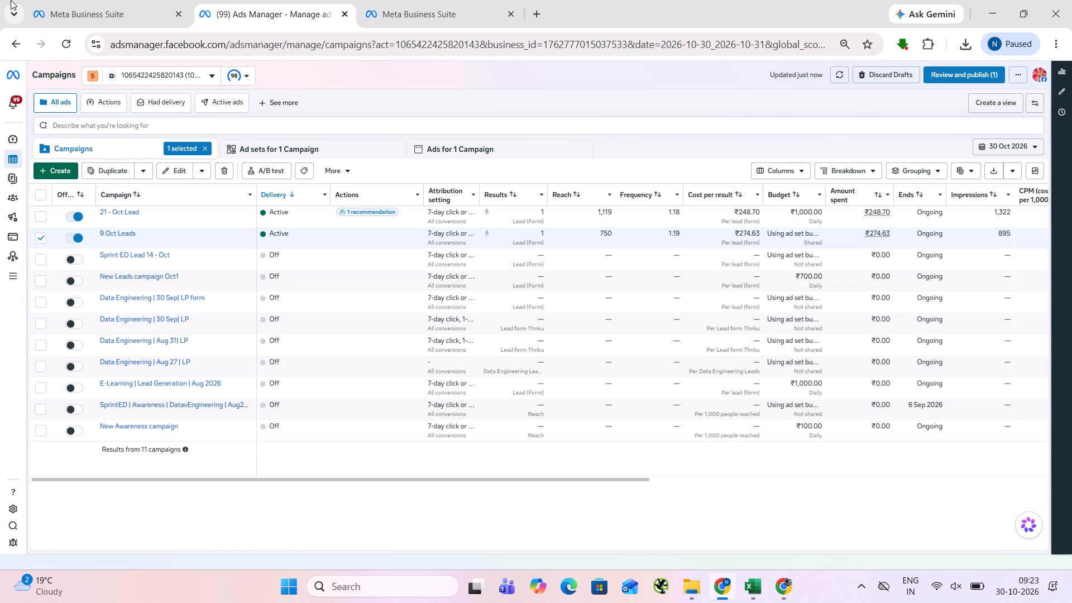
{"action": "left_click", "coordinate": [384, 0]}
Open the Bangalore lead's Thursday Messenger conversation in the inbox and search the Oct1-copy Google Sheet for that lead's phone number.
{"action": "left_click", "coordinate": [15, 156]}
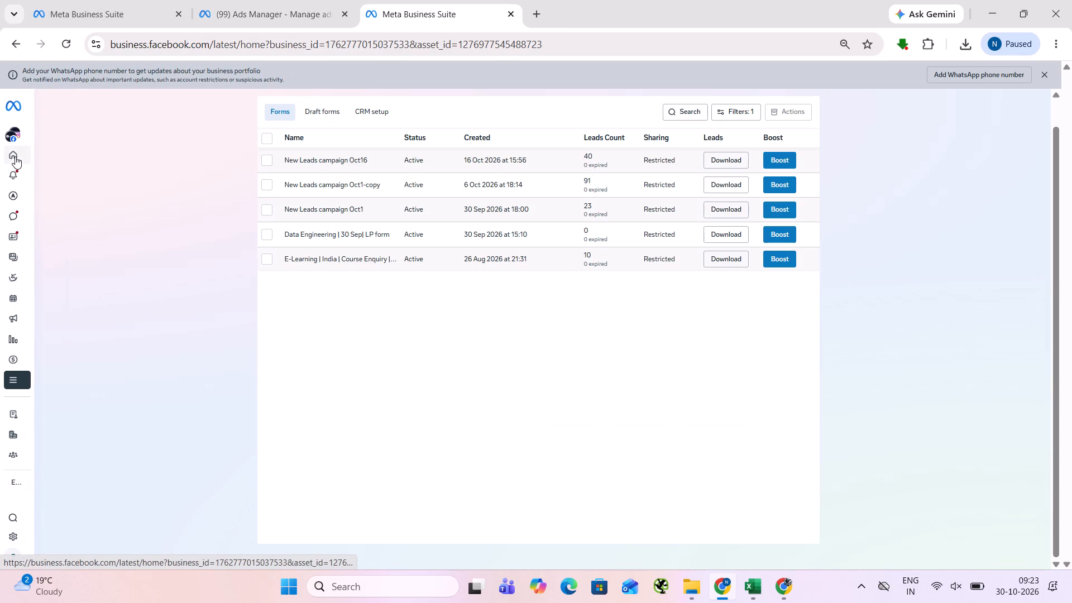
{"action": "left_click", "coordinate": [14, 219]}
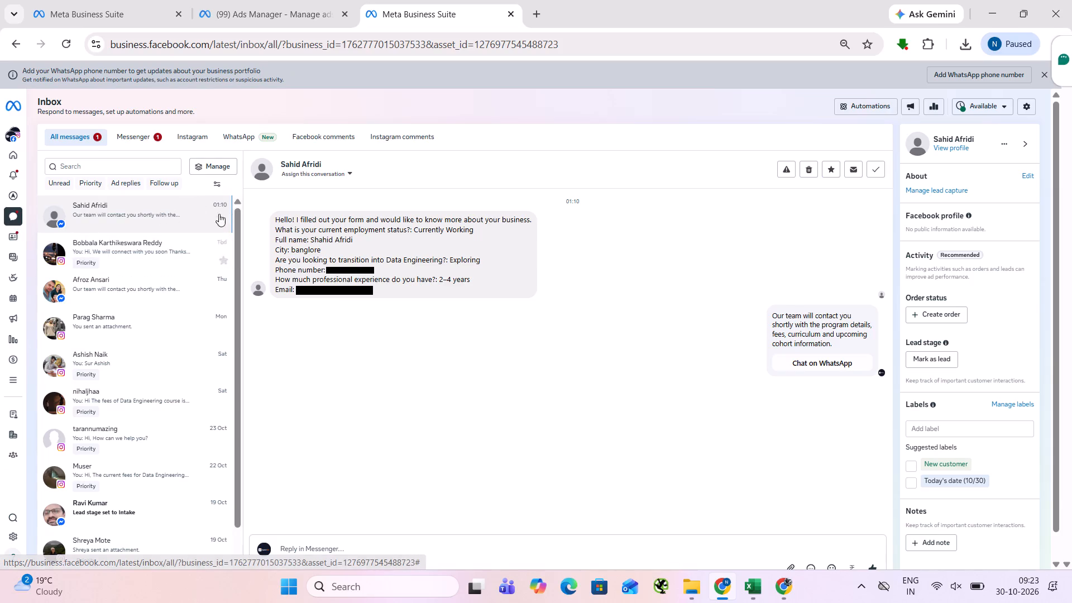
{"action": "left_click", "coordinate": [123, 253]}
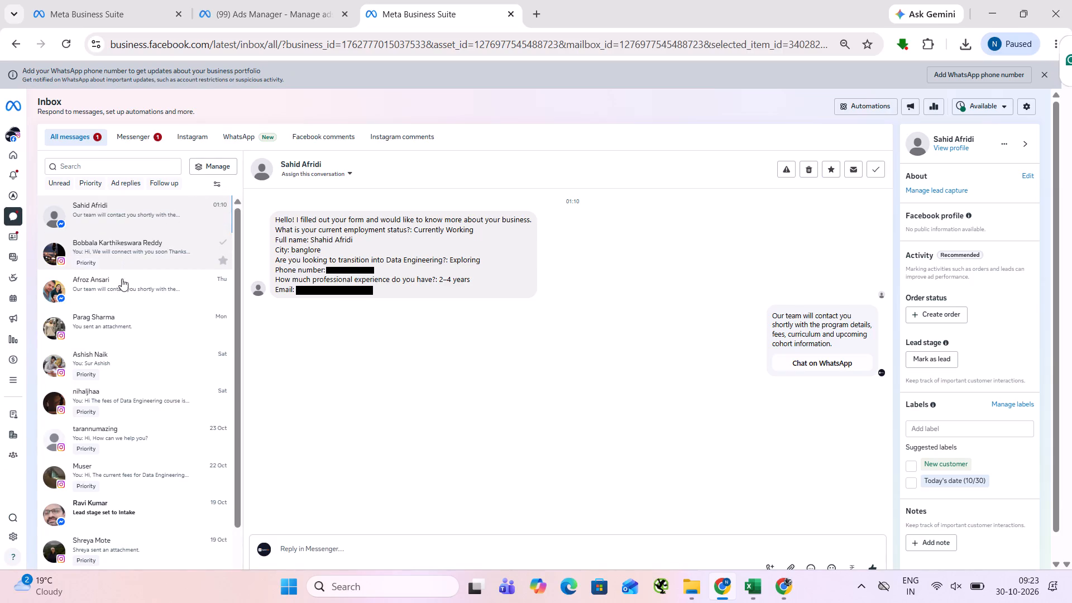
{"action": "left_click", "coordinate": [122, 288]}
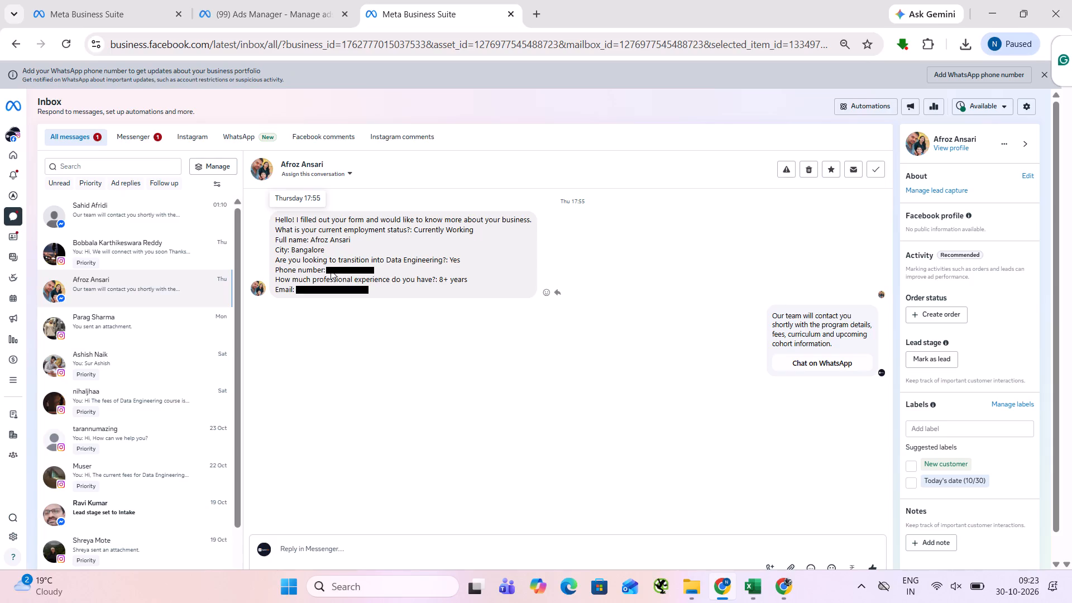
{"action": "left_click_drag", "start_coordinate": [329, 270], "coordinate": [379, 265]}
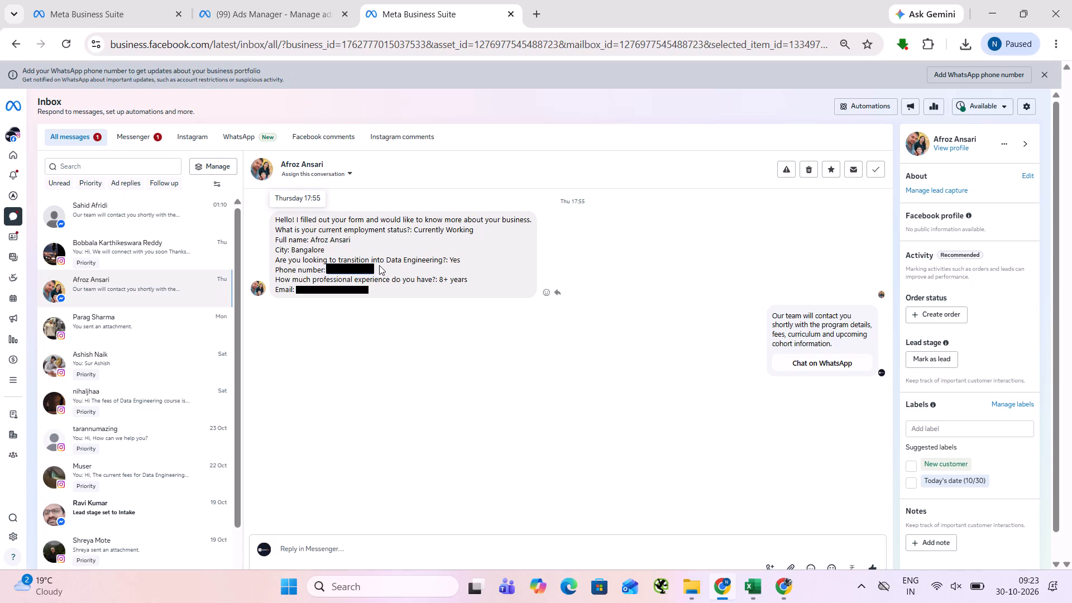
{"action": "key", "text": "ctrl+c"}
{"action": "left_click", "coordinate": [786, 594]}
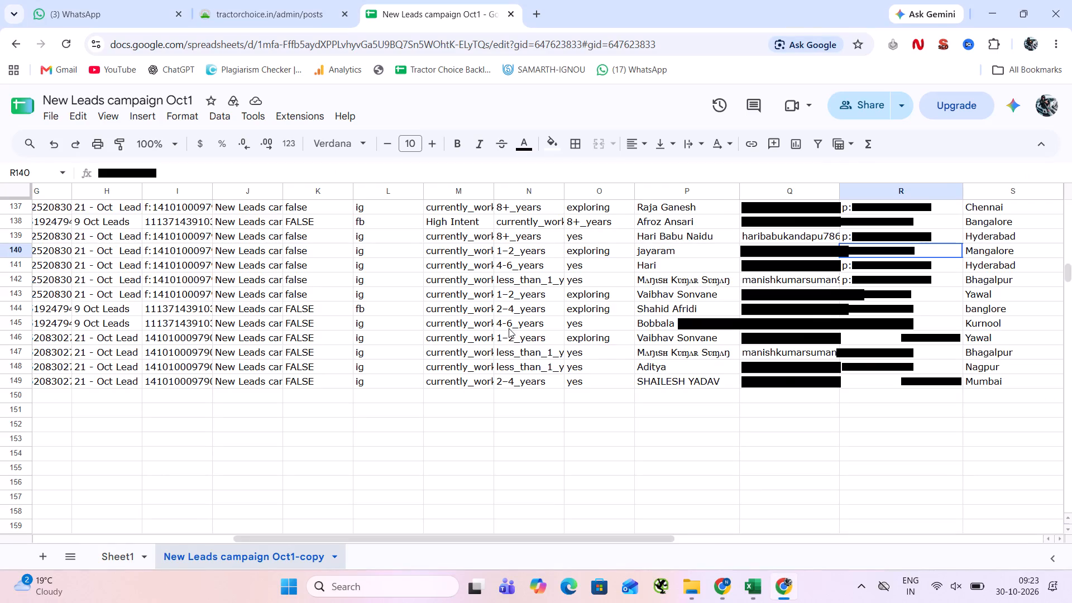
{"action": "key", "text": "ctrl+f"}
{"action": "key", "text": "ctrl+v"}
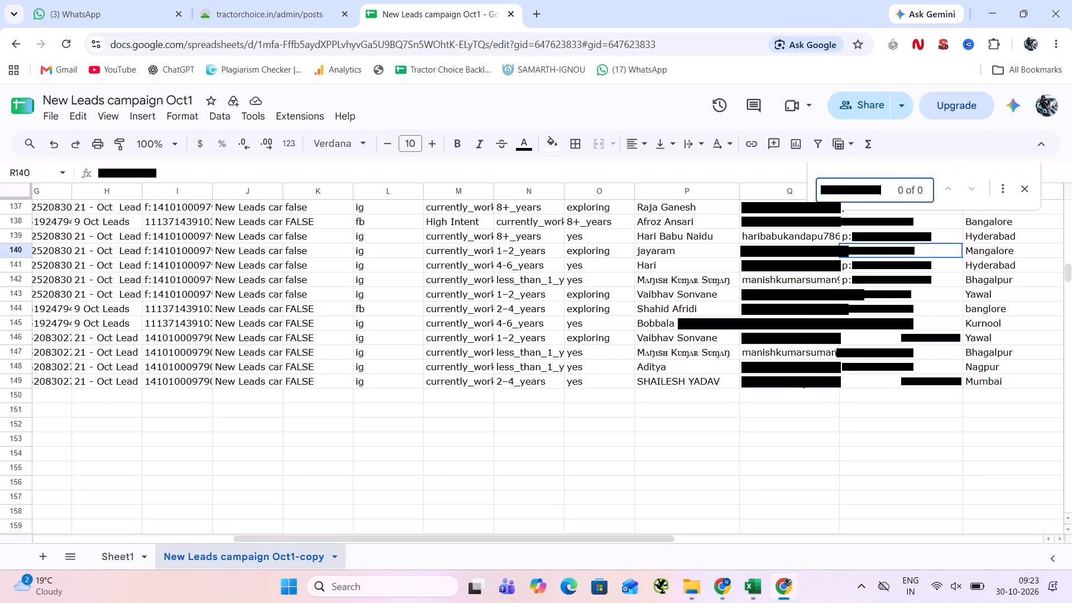
Add the Bangalore lead's phone number in cell R150 of the Oct1-copy sheet and close the search.
{"action": "left_click", "coordinate": [864, 394]}
{"action": "key", "text": "ctrl+v"}
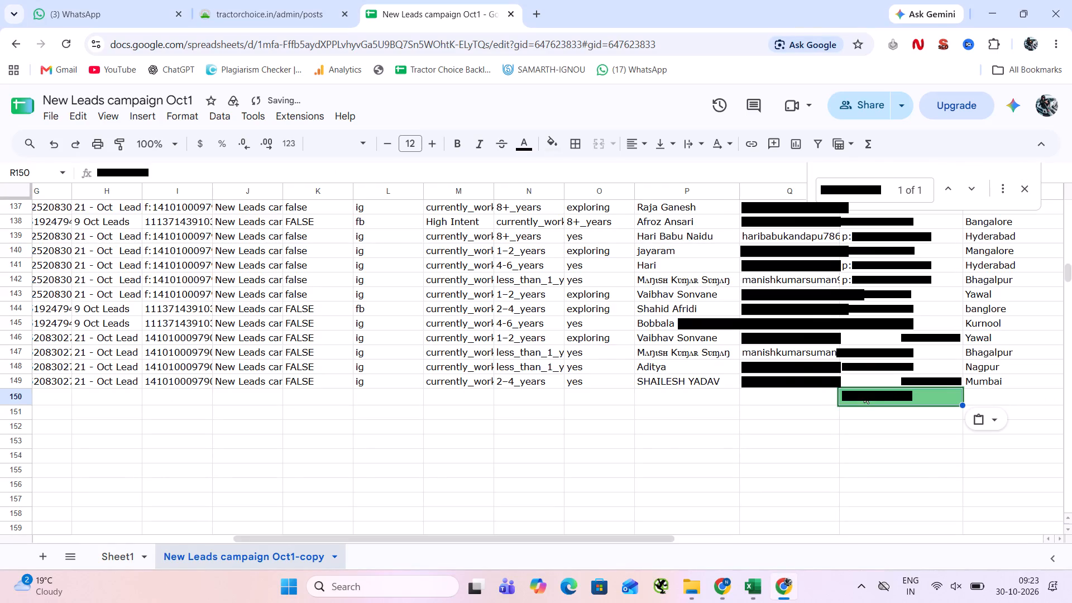
{"action": "left_click", "coordinate": [1028, 187]}
{"action": "left_click", "coordinate": [996, 404]}
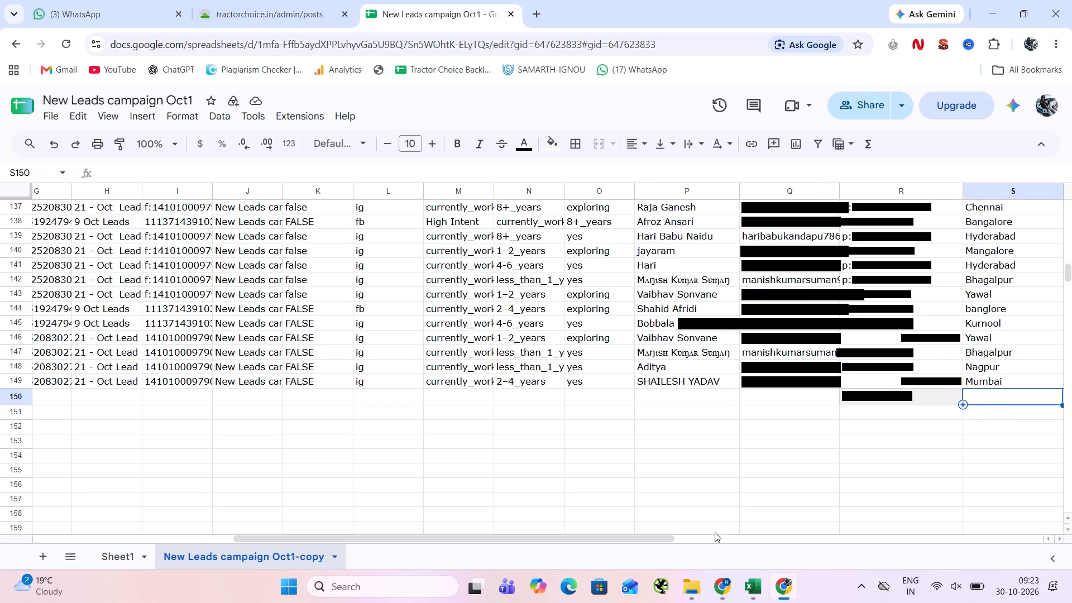
Copy the lead's full name from the Messenger conversation into cell P150 of the Oct1-copy sheet.
{"action": "left_click", "coordinate": [725, 595]}
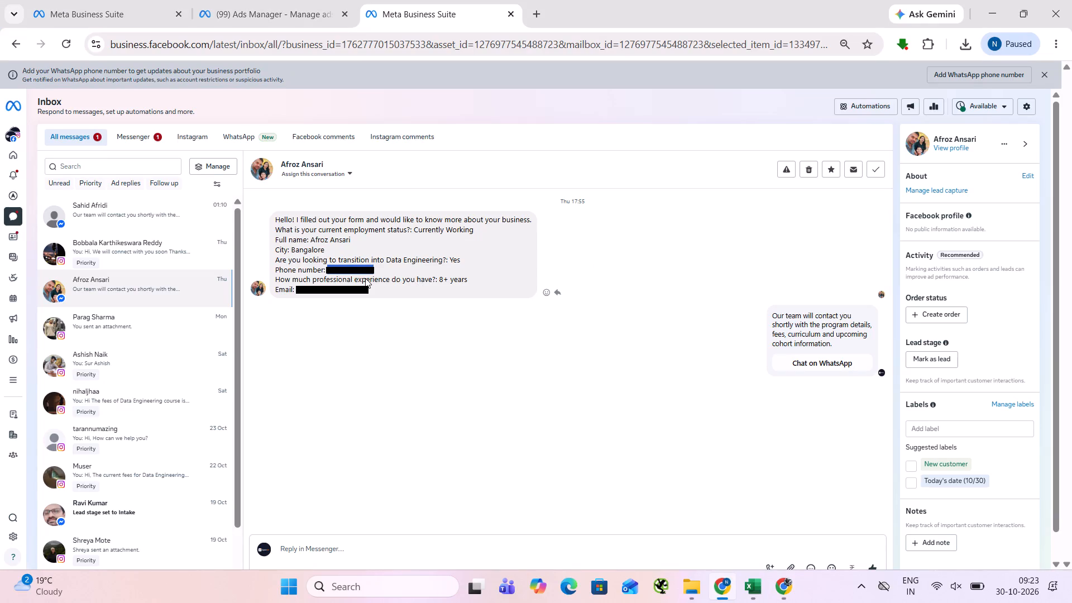
{"action": "left_click_drag", "start_coordinate": [312, 241], "coordinate": [375, 240]}
{"action": "key", "text": "ctrl+c"}
{"action": "key", "text": "space"}
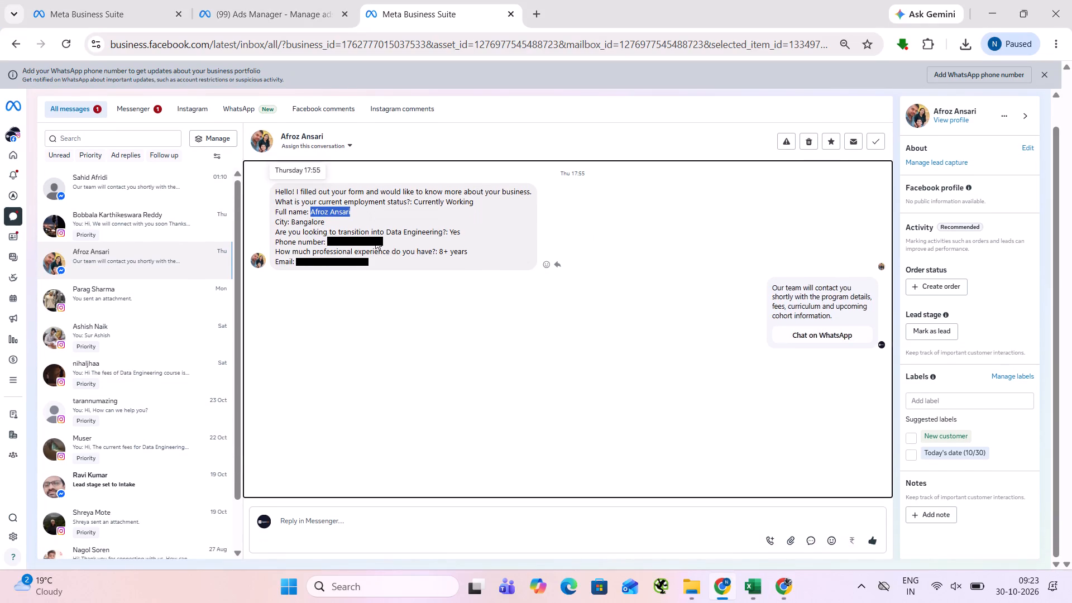
{"action": "key", "text": "alt+Tab"}
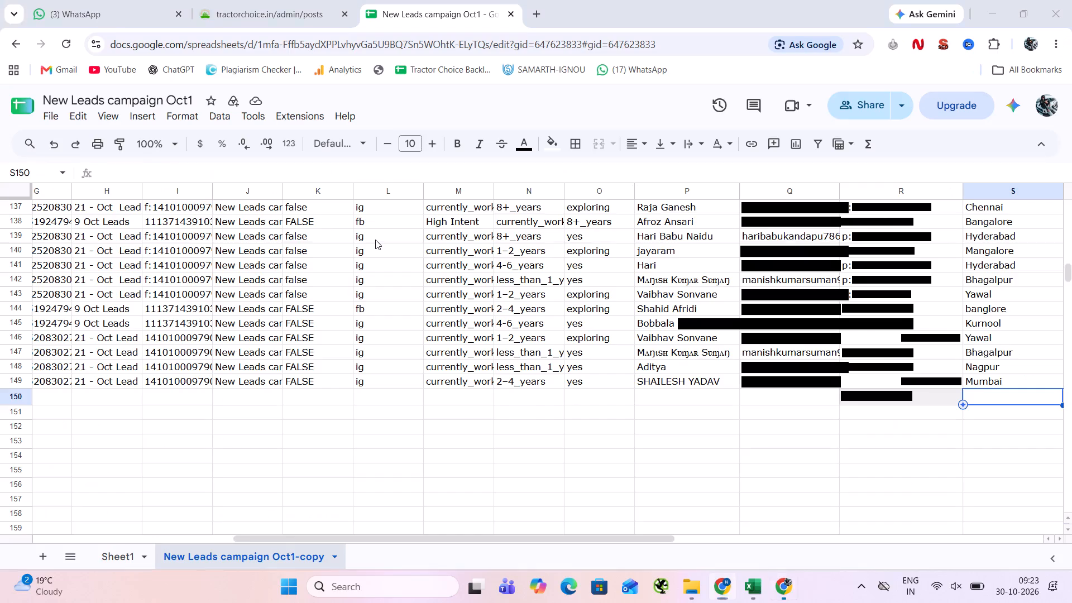
{"action": "left_click", "coordinate": [654, 397]}
{"action": "key", "text": "ctrl+v"}
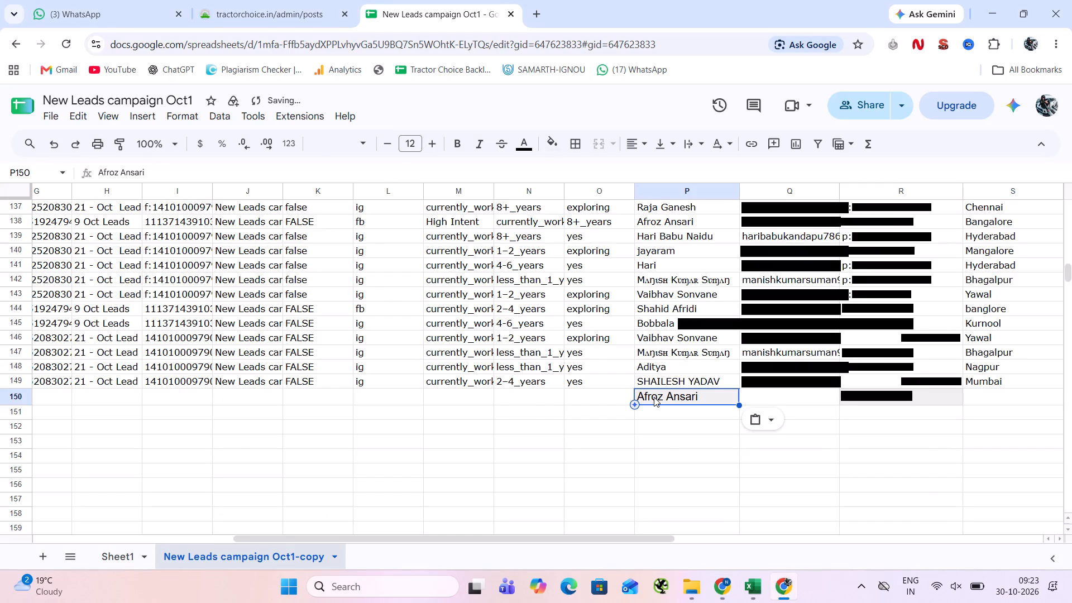
Copy the lead's email address from the Messenger conversation into cell Q150 of the Oct1-copy sheet.
{"action": "key", "text": "alt+Tab"}
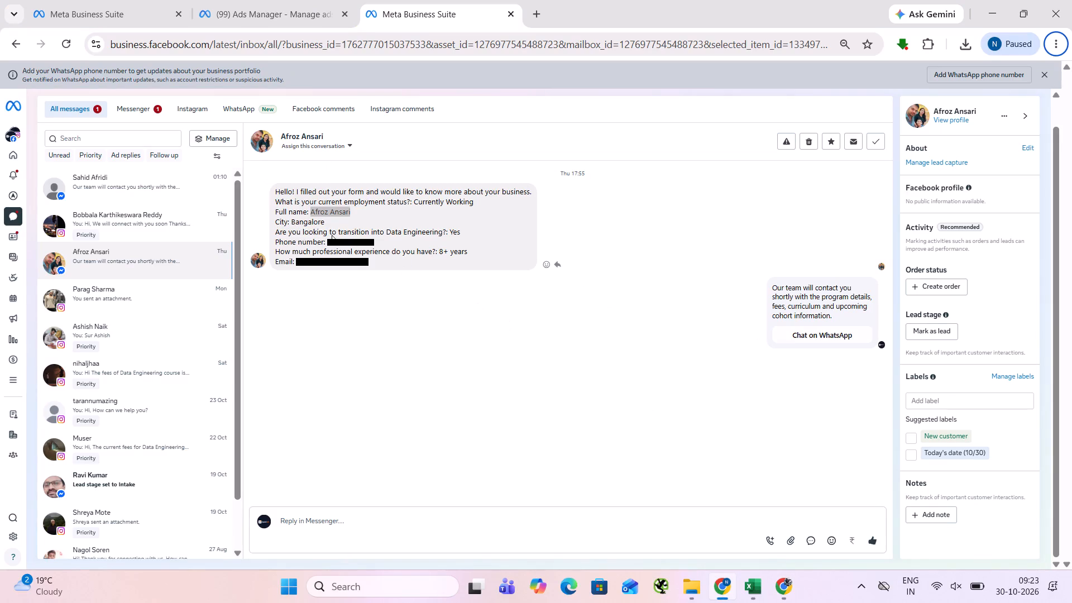
{"action": "left_click_drag", "start_coordinate": [298, 260], "coordinate": [344, 255]}
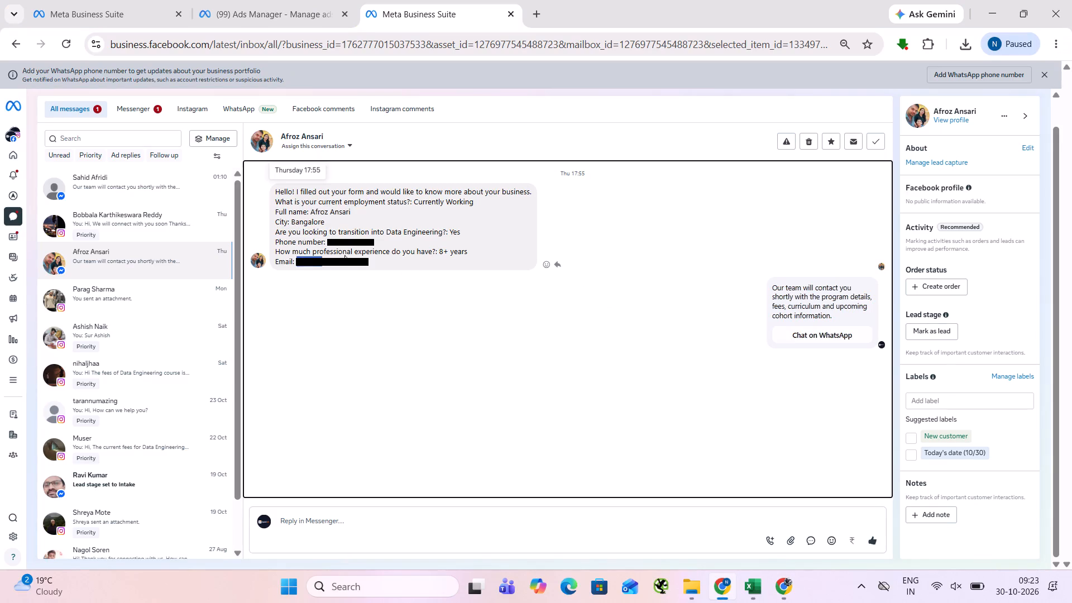
{"action": "left_click_drag", "start_coordinate": [344, 255], "coordinate": [375, 267]}
{"action": "key", "text": "ctrl+c"}
{"action": "key", "text": "alt+Tab"}
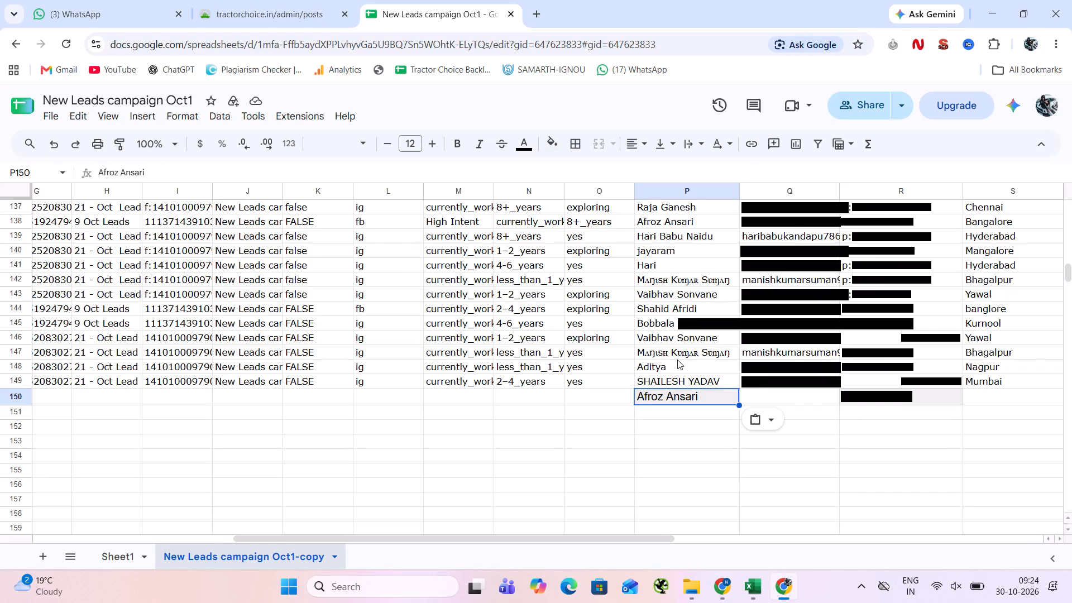
{"action": "left_click", "coordinate": [764, 399]}
{"action": "key", "text": "ctrl+v"}
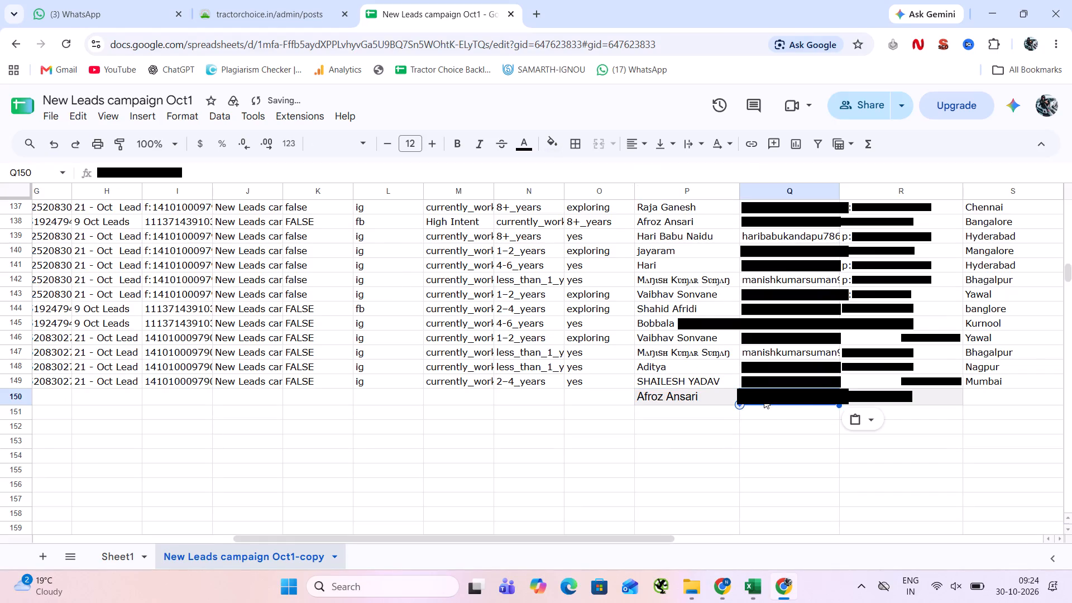
Copy the lead's city, Bangalore, from the Messenger conversation into cell S150 of the Oct1-copy sheet.
{"action": "key", "text": "alt+Tab"}
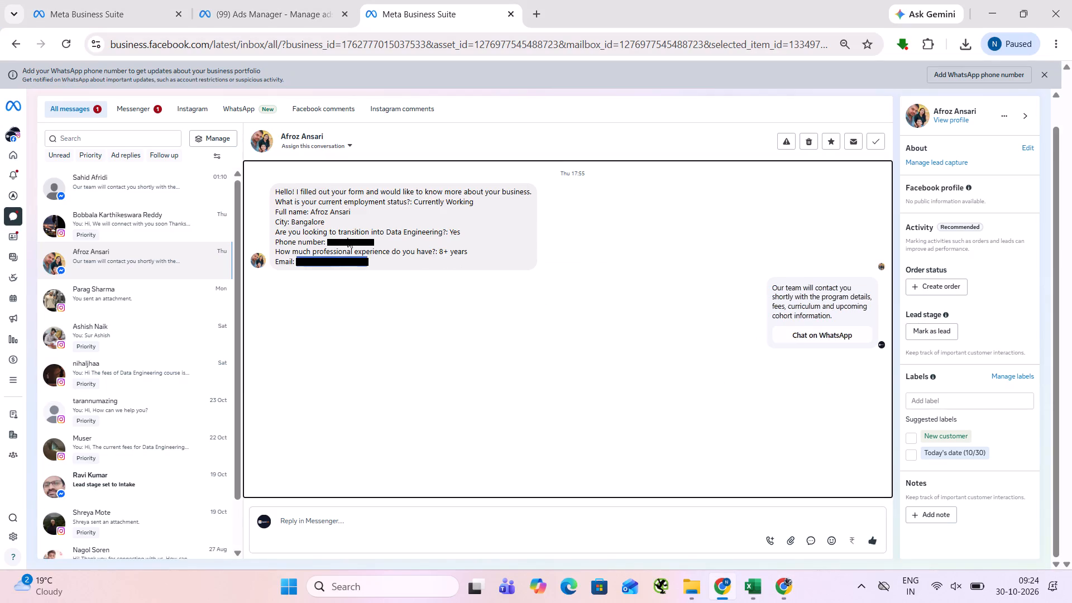
{"action": "left_click_drag", "start_coordinate": [290, 224], "coordinate": [346, 221]}
{"action": "key", "text": "ctrl+c"}
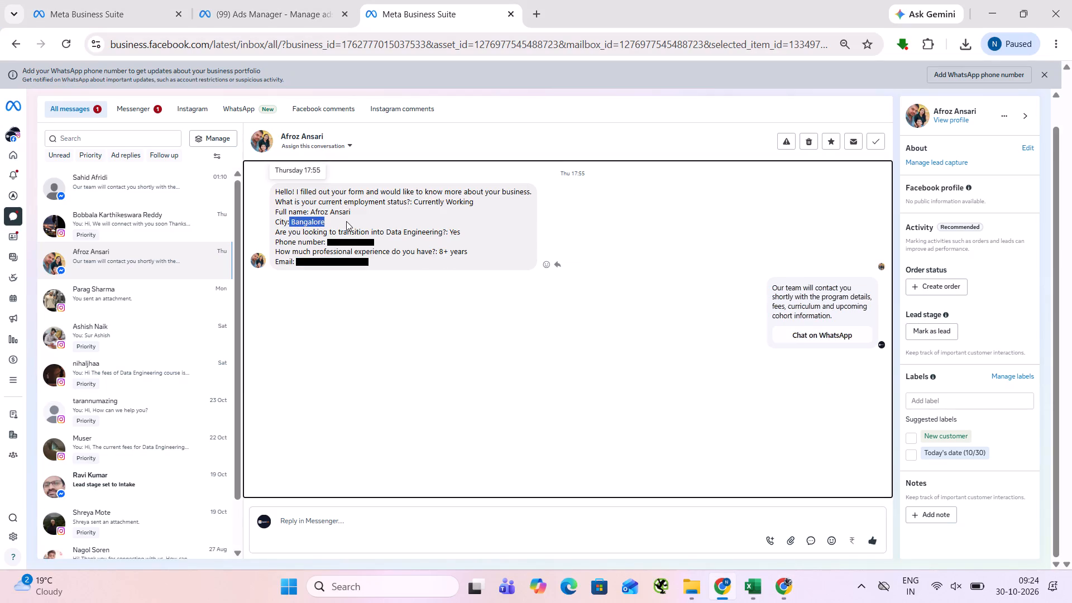
{"action": "key", "text": "alt+Tab"}
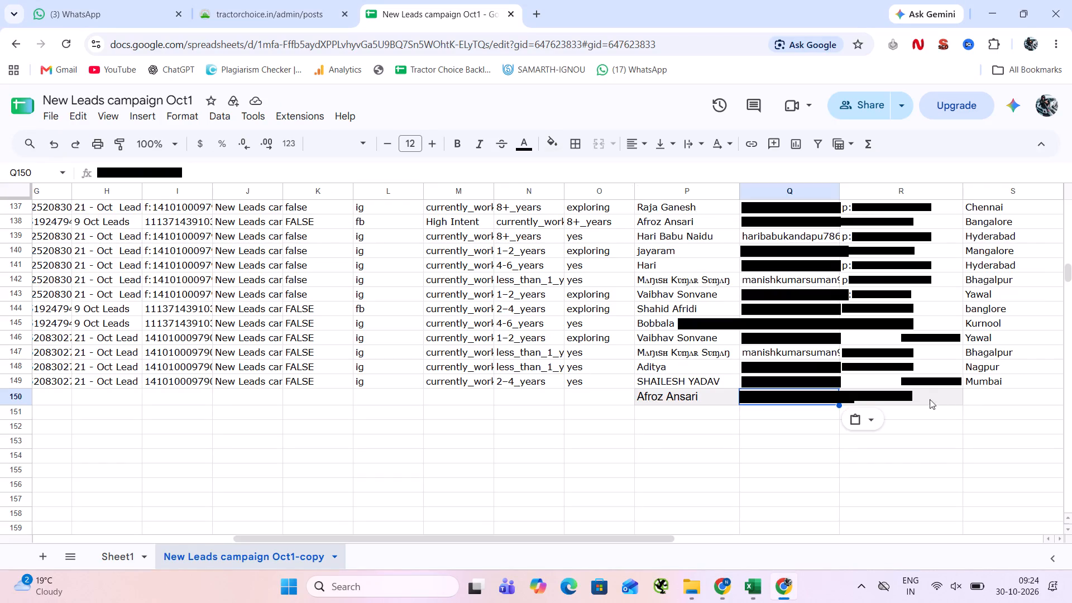
{"action": "left_click", "coordinate": [984, 399]}
{"action": "key", "text": "ctrl+v"}
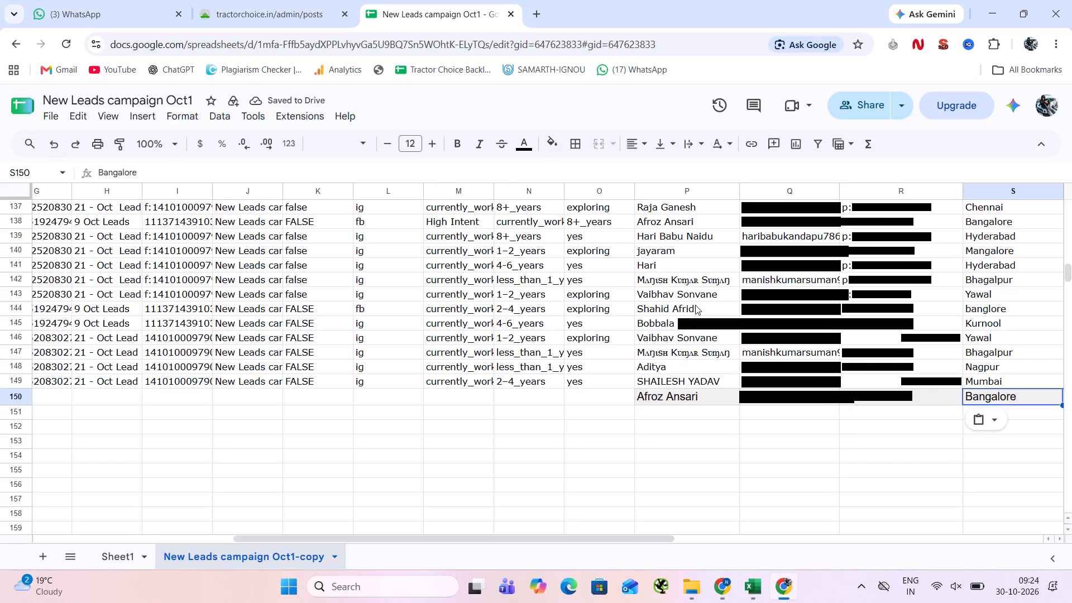
Review the status and remarks of the latest leads, and select city cells S138 to S150 to count the entries.
{"action": "key", "text": "Up"}
{"action": "key", "text": "Up"}
{"action": "key", "text": "Up"}
{"action": "key", "text": "Up"}
{"action": "key", "text": "Up"}
{"action": "key", "text": "Up"}
{"action": "key", "text": "Up"}
{"action": "key", "text": "Up"}
{"action": "key", "text": "Up"}
{"action": "key", "text": "Up"}
{"action": "key", "text": "Up"}
{"action": "key", "text": "Up"}
{"action": "key", "text": "Up"}
{"action": "key", "text": "Up"}
{"action": "key", "text": "Up"}
{"action": "key", "text": "Up"}
{"action": "key", "text": "Up"}
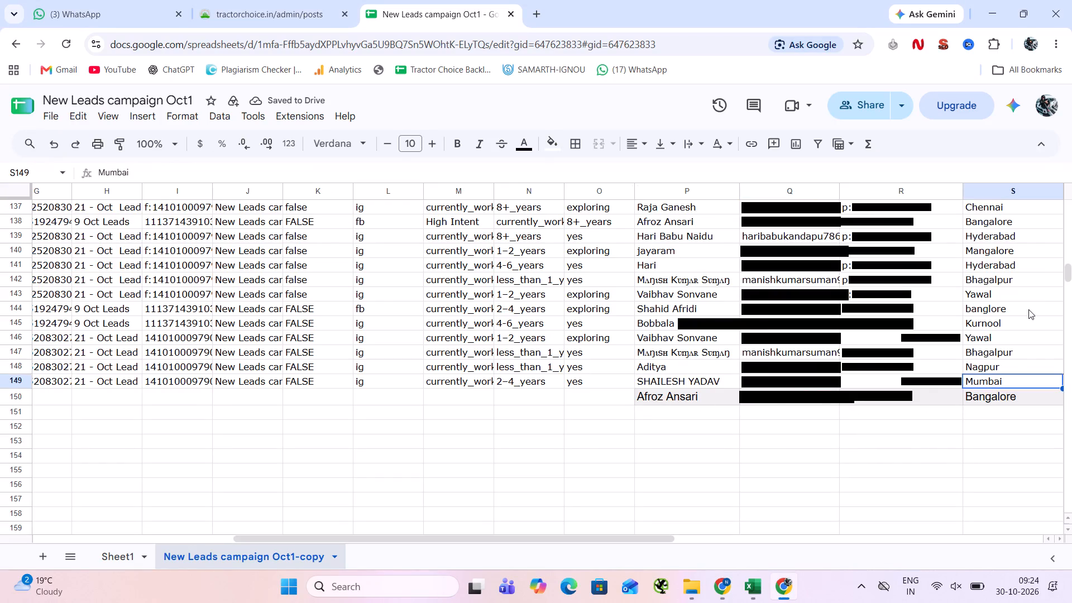
{"action": "key", "text": "Right"}
{"action": "key", "text": "Right"}
{"action": "key", "text": "Down"}
{"action": "key", "text": "Down"}
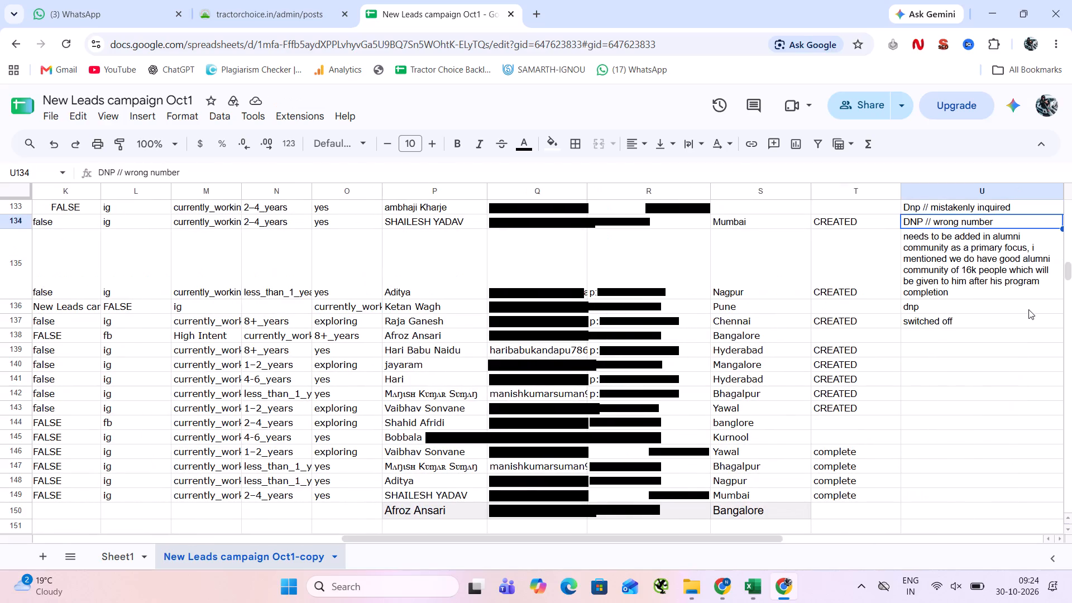
{"action": "key", "text": "Left"}
{"action": "key", "text": "Down"}
{"action": "key", "text": "Down"}
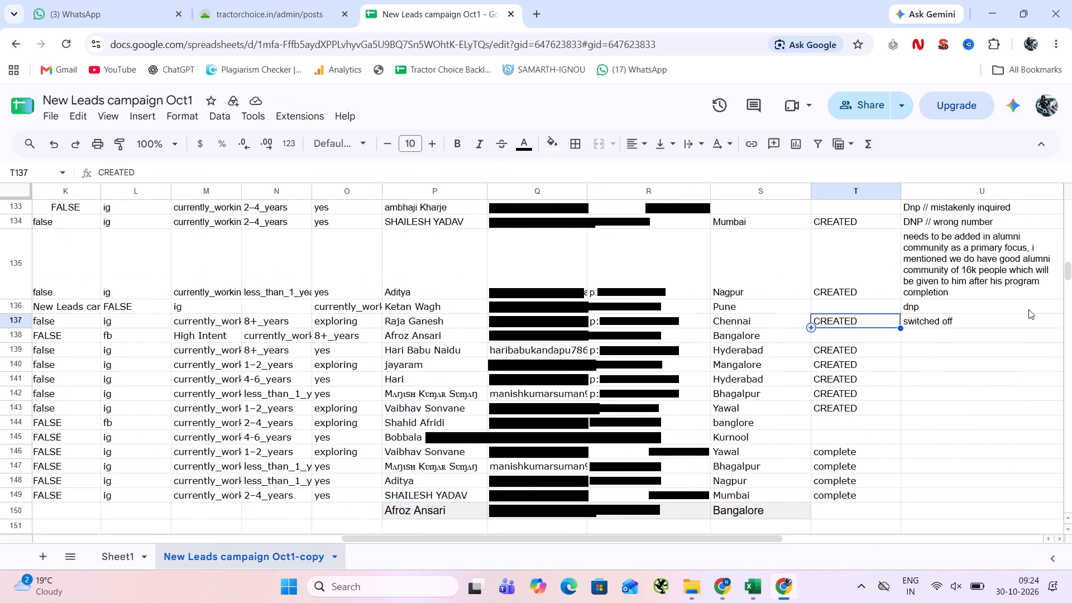
{"action": "key", "text": "Down"}
{"action": "key", "text": "Left"}
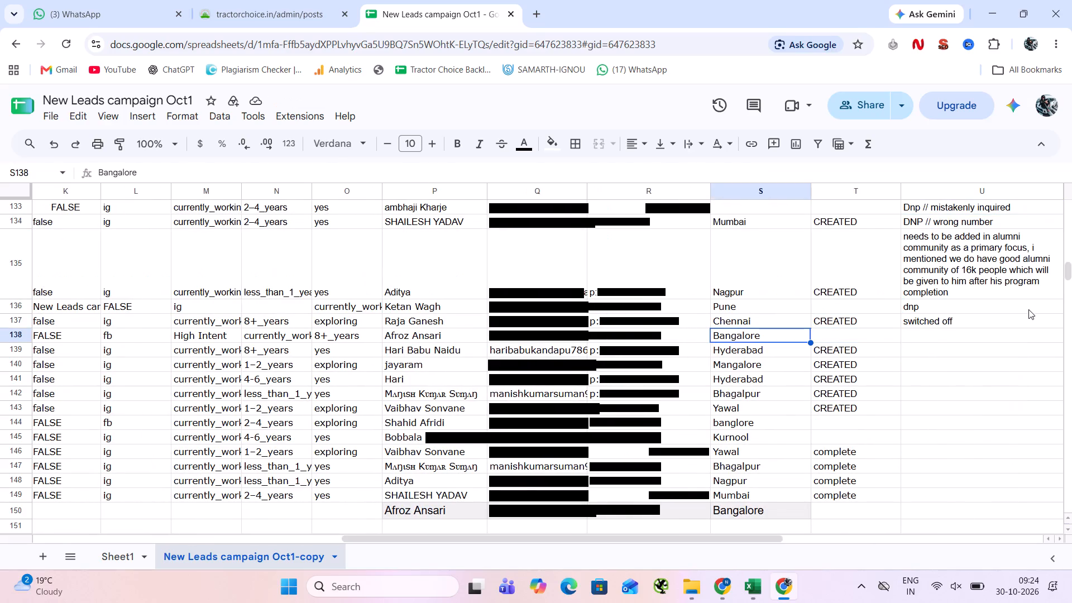
{"action": "key", "text": "ctrl+shift+Down"}
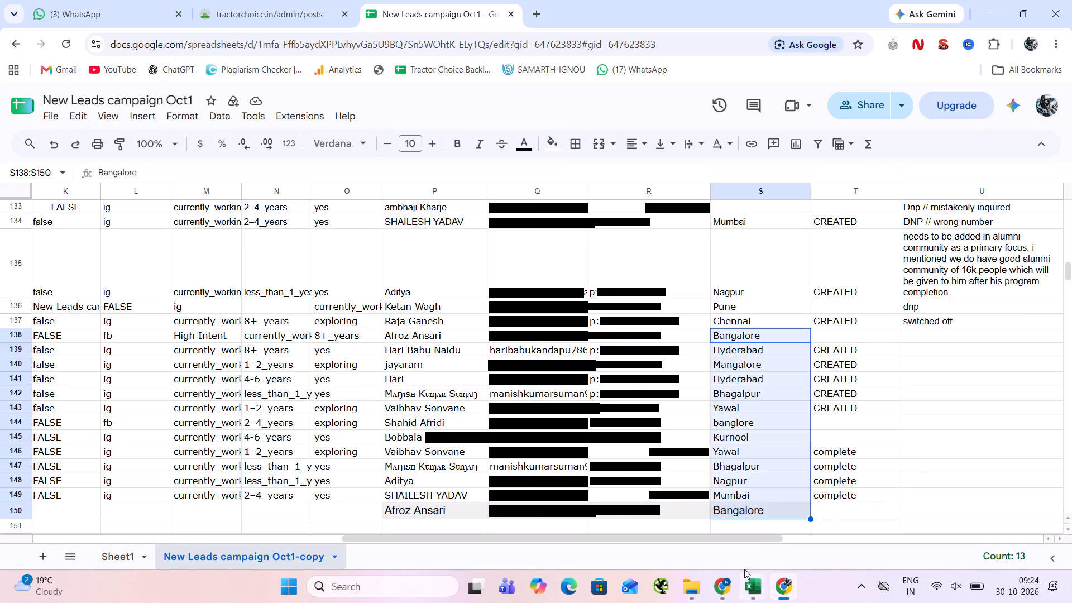
Close the two open New Leads campaign Oct1 workbooks in Excel and switch to the Mahindra Leads campaign workbook.
{"action": "left_click", "coordinate": [753, 581]}
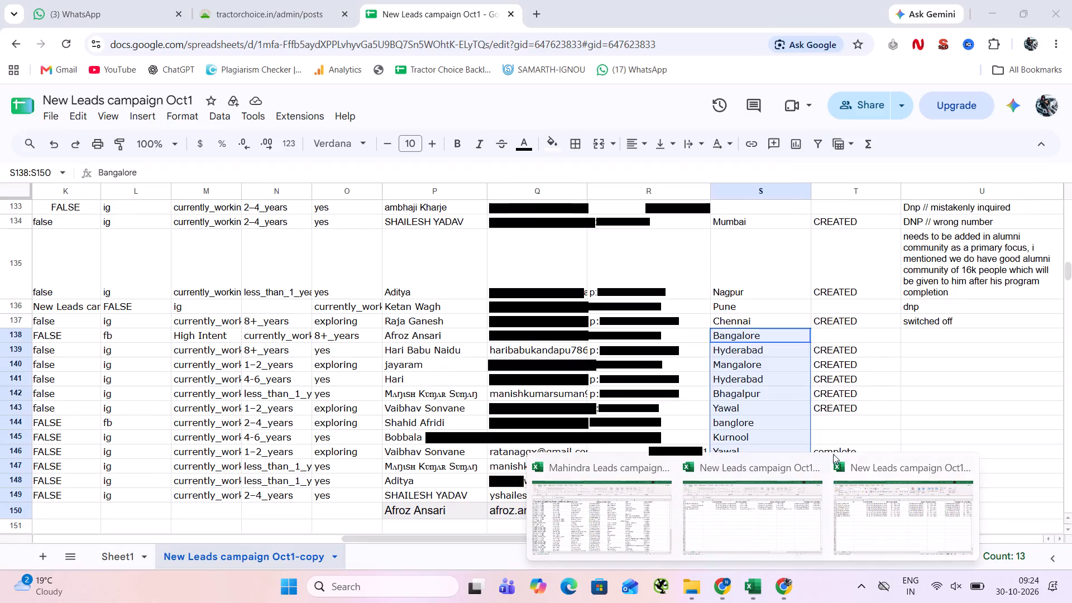
{"action": "left_click", "coordinate": [810, 465]}
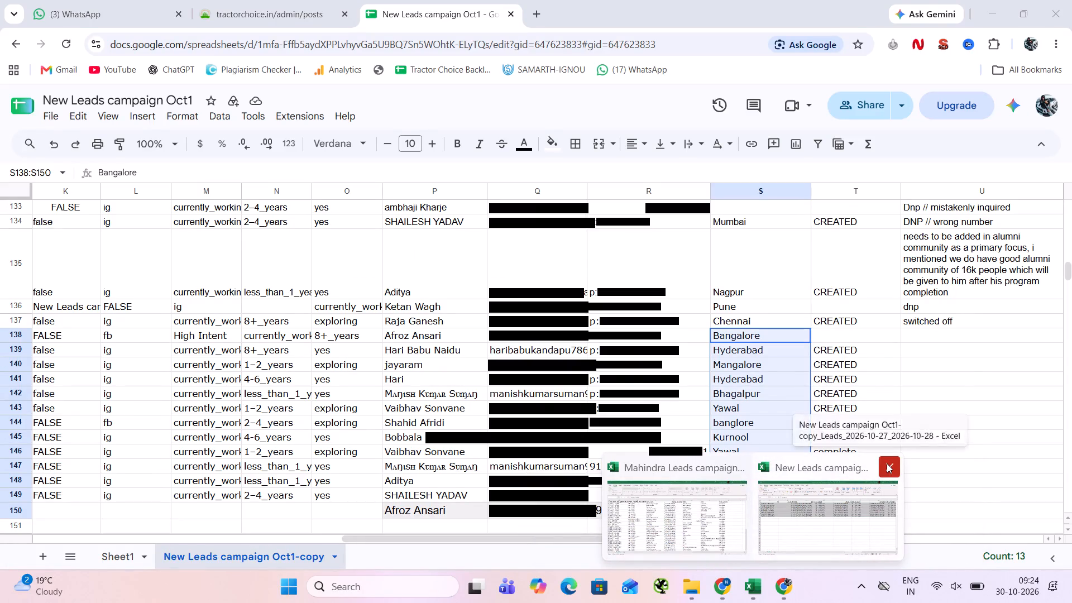
{"action": "left_click", "coordinate": [886, 463]}
{"action": "left_click", "coordinate": [721, 523]}
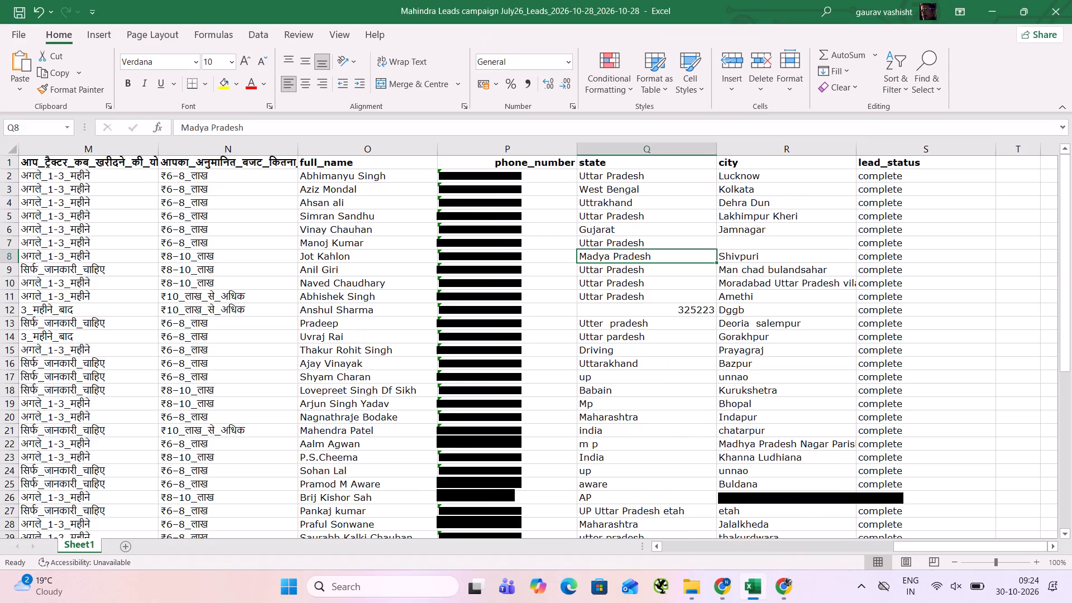
Fill the state cells Q12 to Q15 with Uttar Pradesh from the cell above.
{"action": "key", "text": "Down"}
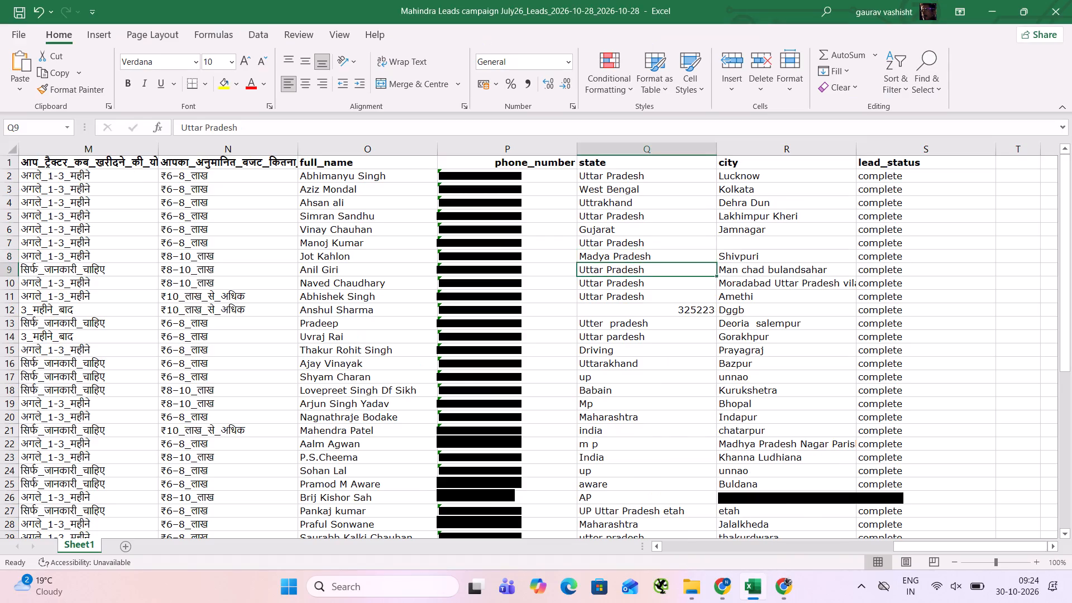
{"action": "key", "text": "Down"}
{"action": "key", "text": "Down"}
{"action": "key", "text": "Down"}
{"action": "key", "text": "Down"}
{"action": "key", "text": "Up"}
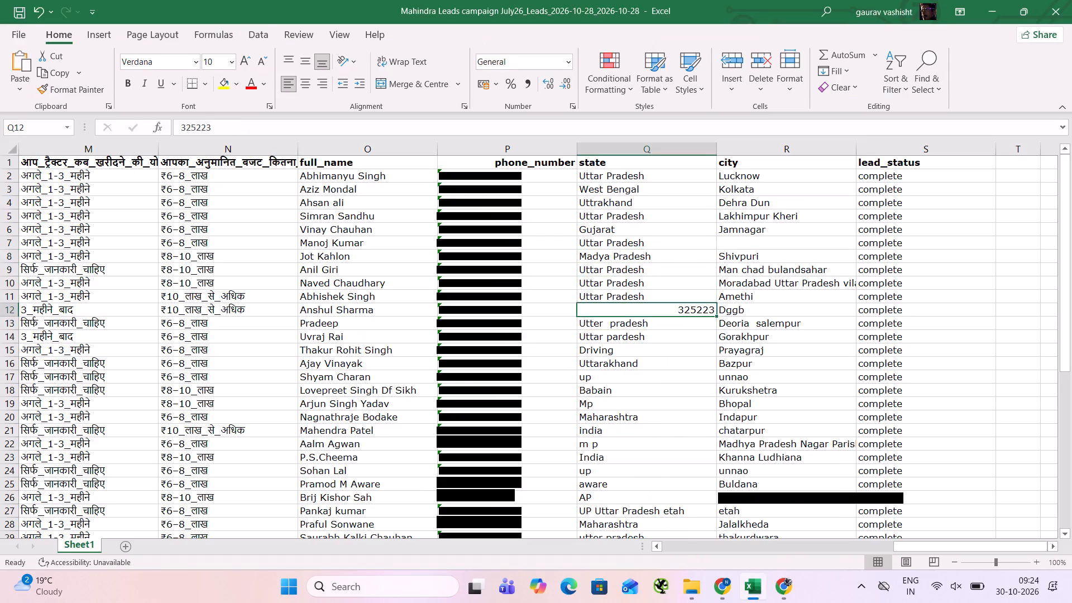
{"action": "key", "text": "ctrl+d"}
{"action": "key", "text": "Down"}
{"action": "key", "text": "ctrl+d"}
{"action": "key", "text": "Down"}
{"action": "key", "text": "ctrl+d"}
{"action": "key", "text": "Down"}
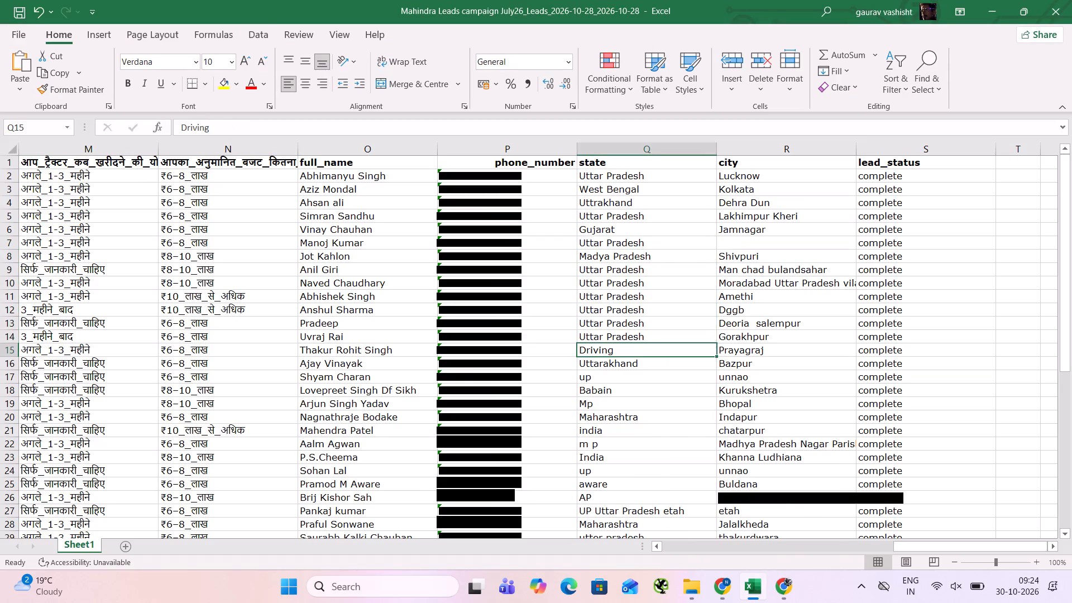
{"action": "key", "text": "ctrl+d"}
Copy the state Uttar Pradesh from cell Q15 into cells Q17 and Q18.
{"action": "key", "text": "Down"}
{"action": "key", "text": "Down"}
{"action": "key", "text": "Up"}
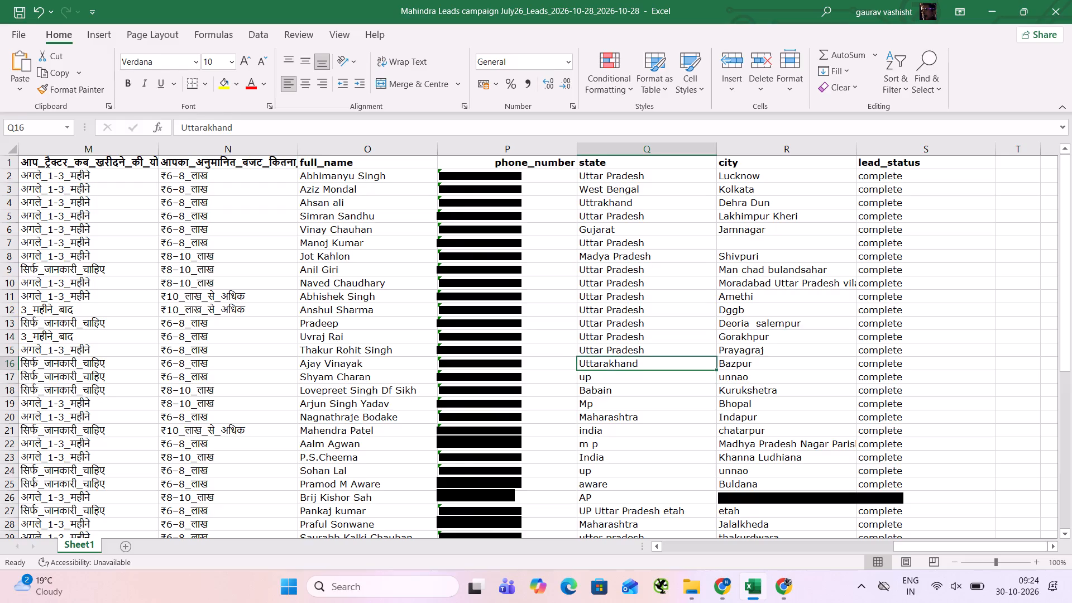
{"action": "key", "text": "Up"}
{"action": "key", "text": "ctrl+c"}
{"action": "key", "text": "Down"}
{"action": "key", "text": "Down"}
{"action": "key", "text": "ctrl+v"}
{"action": "key", "text": "Down"}
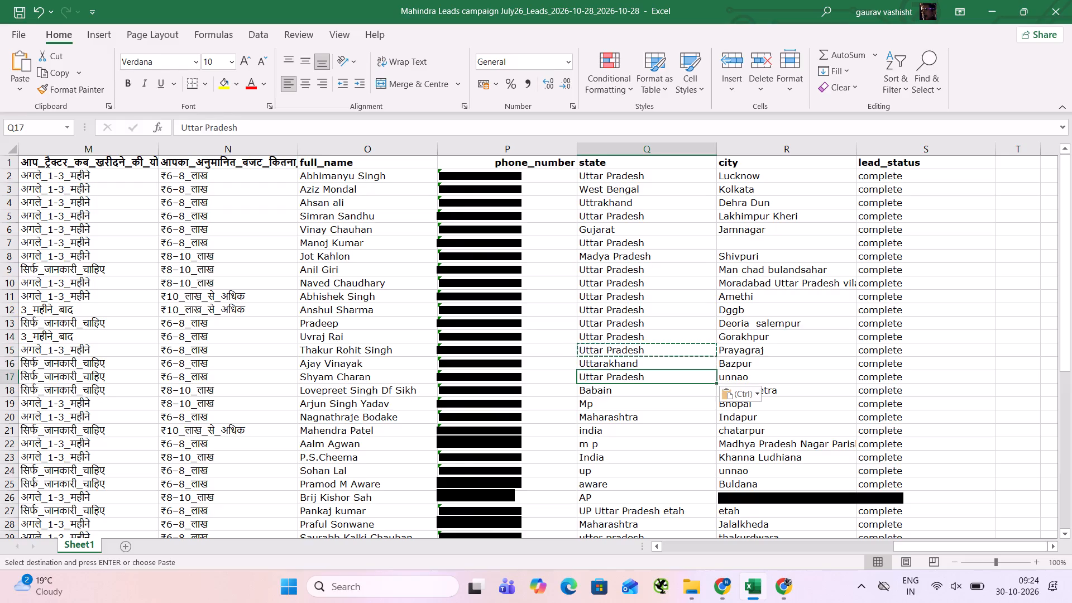
{"action": "key", "text": "ctrl+v"}
Clear the city in cell R17.
{"action": "key", "text": "Right"}
{"action": "key", "text": "Up"}
{"action": "key", "text": "BackSpace"}
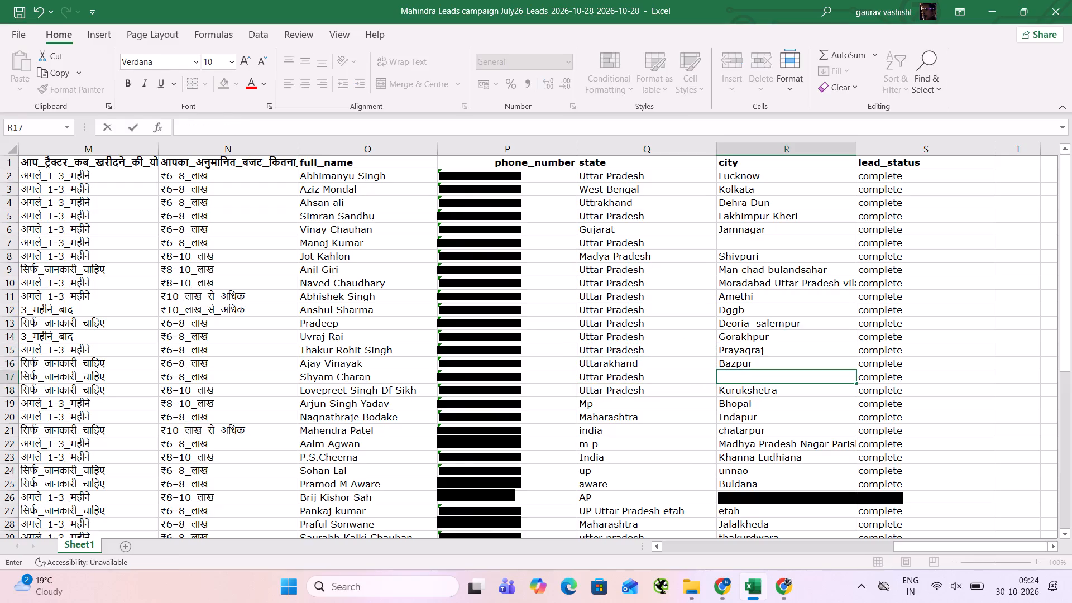
{"action": "key", "text": "Down"}
Set the state to Haryana in cell Q18 and to Madhya Pradesh in cell Q19.
{"action": "key", "text": "Left"}
{"action": "type", "text": "Haryana"}
{"action": "key", "text": "Down"}
{"action": "type", "text": "Madhya"}
{"action": "key", "text": "space"}
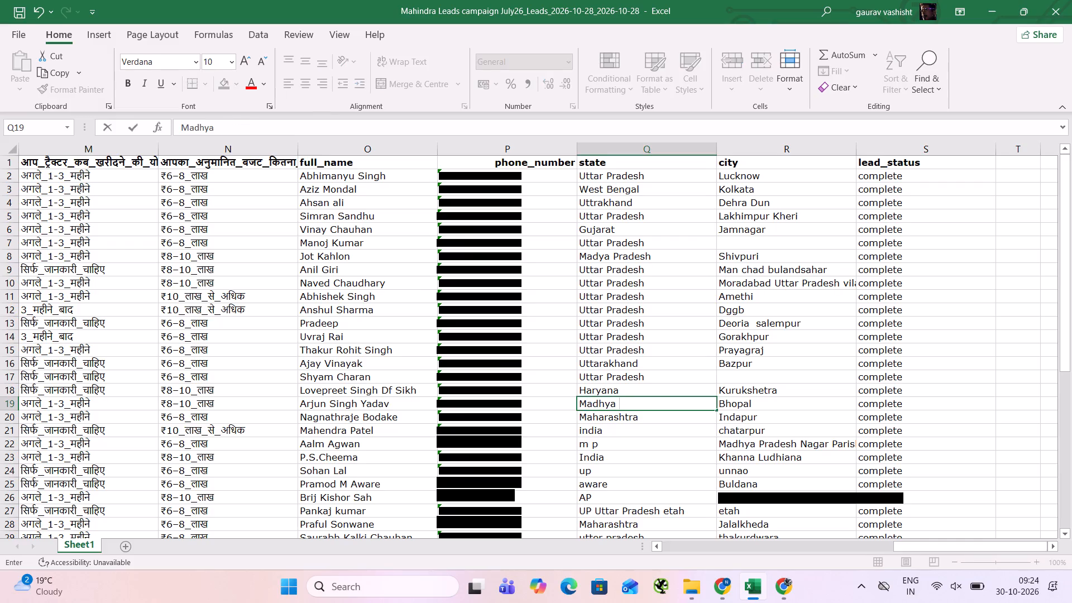
{"action": "type", "text": "Pradesh"}
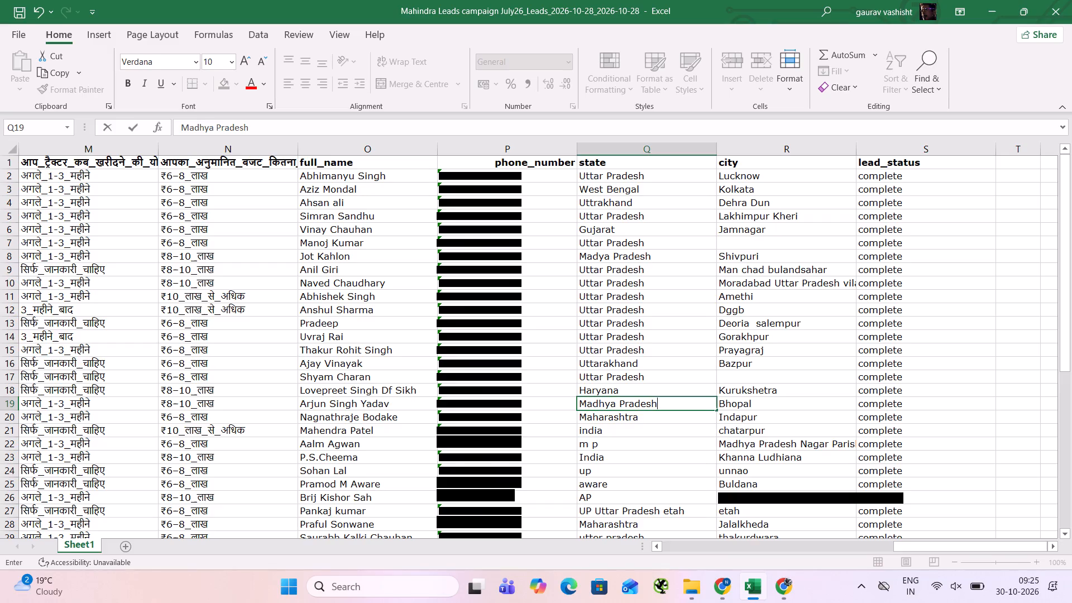
{"action": "key", "text": "Down"}
Copy the state Madhya Pradesh from cell Q19 into cell Q21.
{"action": "key", "text": "Down"}
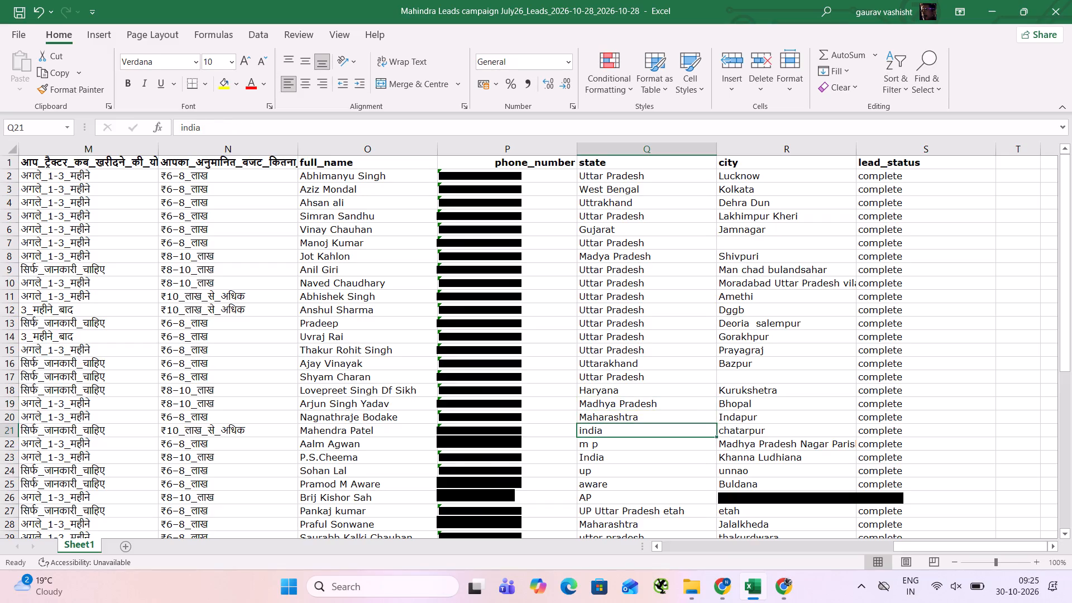
{"action": "key", "text": "Up"}
{"action": "key", "text": "Up"}
{"action": "key", "text": "ctrl+c"}
{"action": "key", "text": "Down"}
{"action": "key", "text": "Down"}
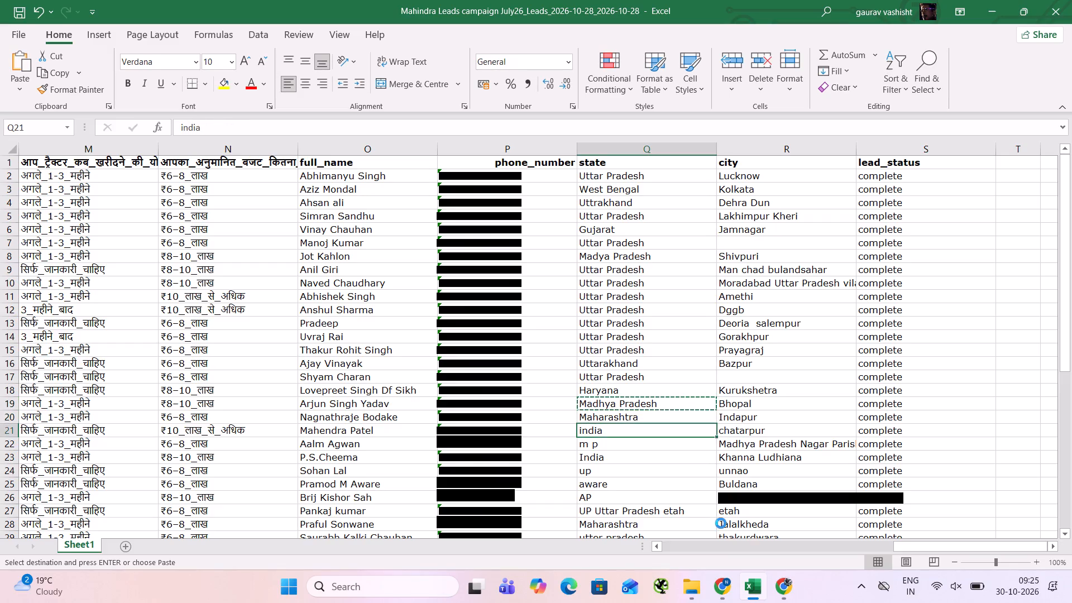
{"action": "key", "text": "ctrl+v"}
Clear the city entries in cells R21 and R22.
{"action": "key", "text": "Right"}
{"action": "key", "text": "BackSpace"}
{"action": "key", "text": "Down"}
{"action": "key", "text": "BackSpace"}
{"action": "key", "text": "Left"}
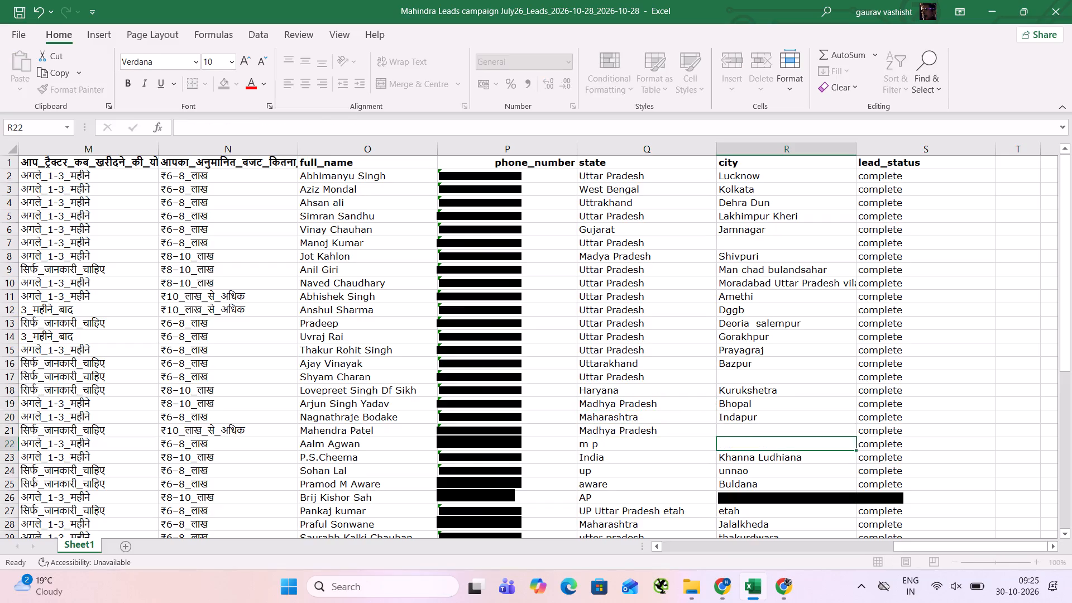
Copy the state Madhya Pradesh from cell Q21 into cells Q22 and Q23.
{"action": "key", "text": "Up"}
{"action": "key", "text": "ctrl+c"}
{"action": "key", "text": "Down"}
{"action": "key", "text": "ctrl+v"}
{"action": "key", "text": "Down"}
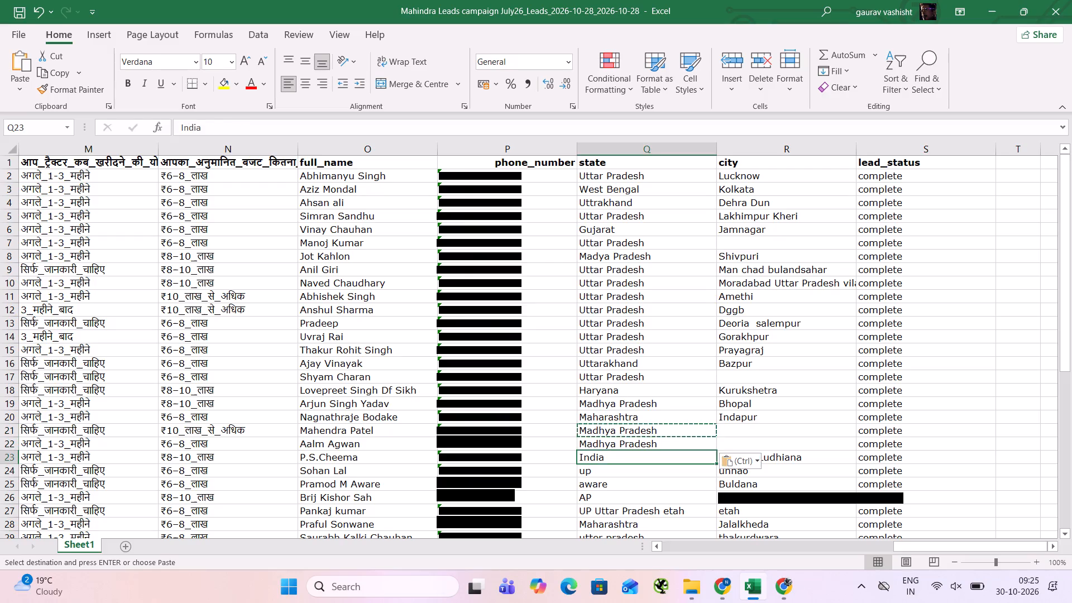
{"action": "key", "text": "ctrl+v"}
Set the state in cell Q23 to Punjab.
{"action": "key", "text": "Right"}
{"action": "key", "text": "Left"}
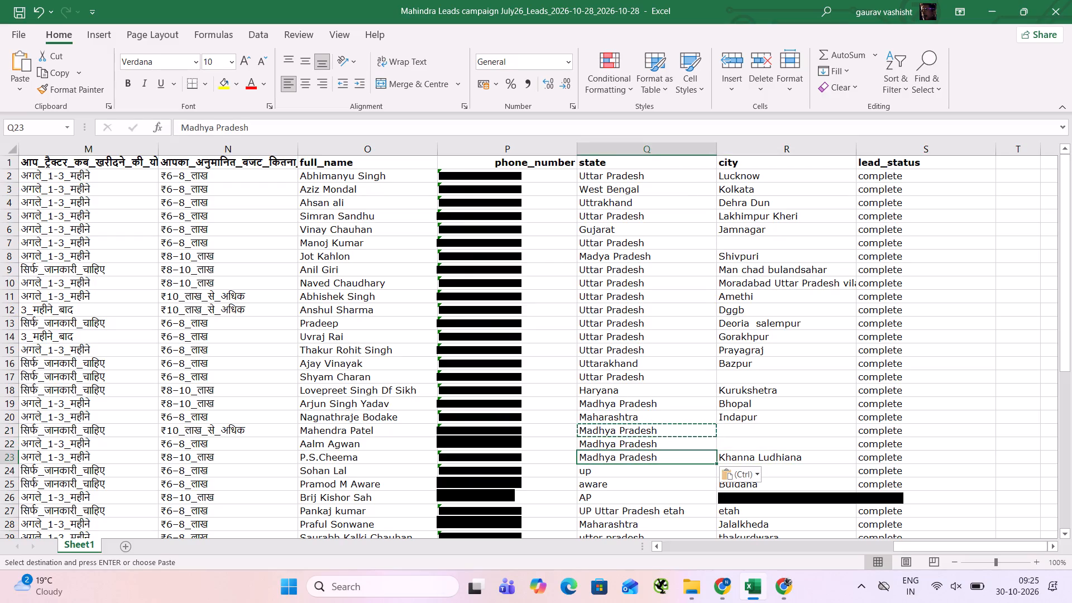
{"action": "type", "text": "Pu n"}
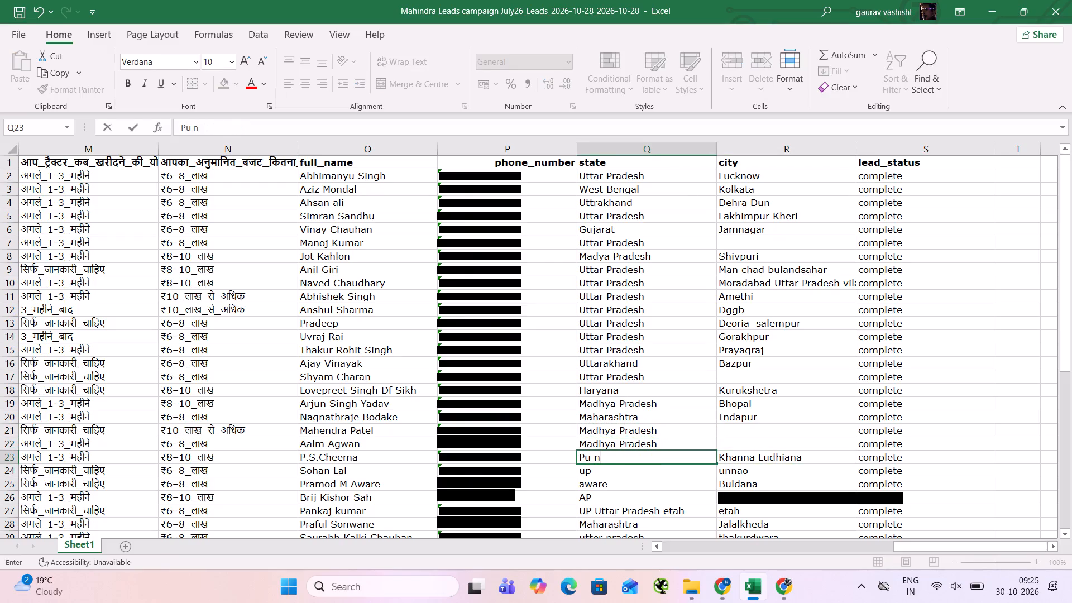
{"action": "key", "text": "BackSpace"}
{"action": "key", "text": "BackSpace"}
{"action": "type", "text": "njab"}
{"action": "key", "text": "Up"}
Copy the state Uttar Pradesh from cell Q15 into cells Q24 and Q25.
{"action": "key", "text": "Up"}
{"action": "key", "text": "Up"}
{"action": "key", "text": "Up"}
{"action": "key", "text": "Up"}
{"action": "key", "text": "Up"}
{"action": "key", "text": "Up"}
{"action": "key", "text": "Up"}
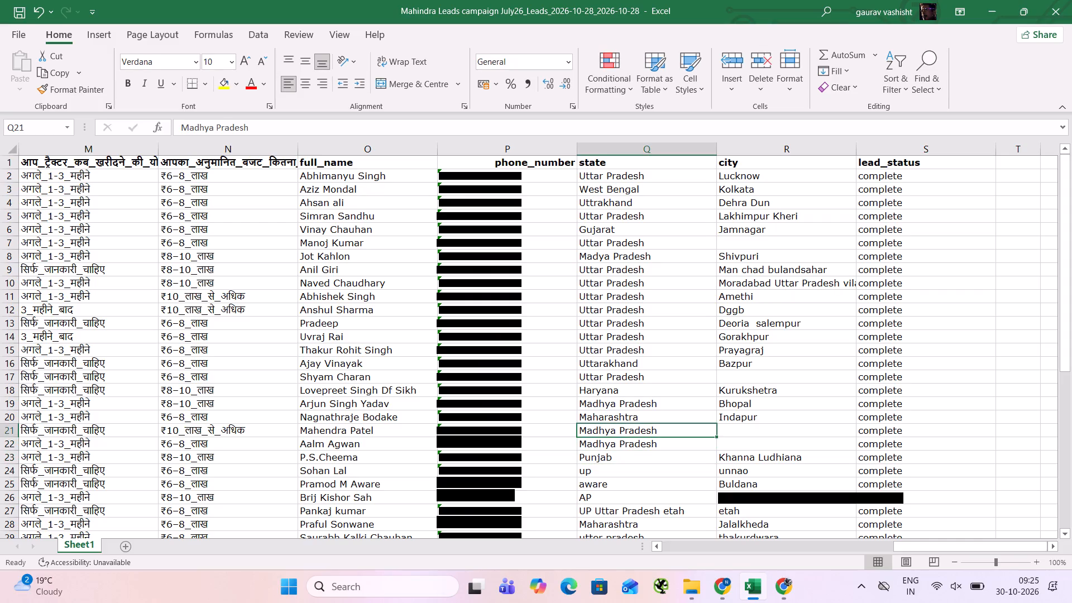
{"action": "key", "text": "ctrl+c"}
{"action": "key", "text": "Down"}
{"action": "key", "text": "Down"}
{"action": "key", "text": "Down"}
{"action": "key", "text": "Down"}
{"action": "key", "text": "Down"}
{"action": "key", "text": "Down"}
{"action": "key", "text": "Down"}
{"action": "key", "text": "Down"}
{"action": "key", "text": "Down"}
{"action": "key", "text": "Down"}
{"action": "key", "text": "Down"}
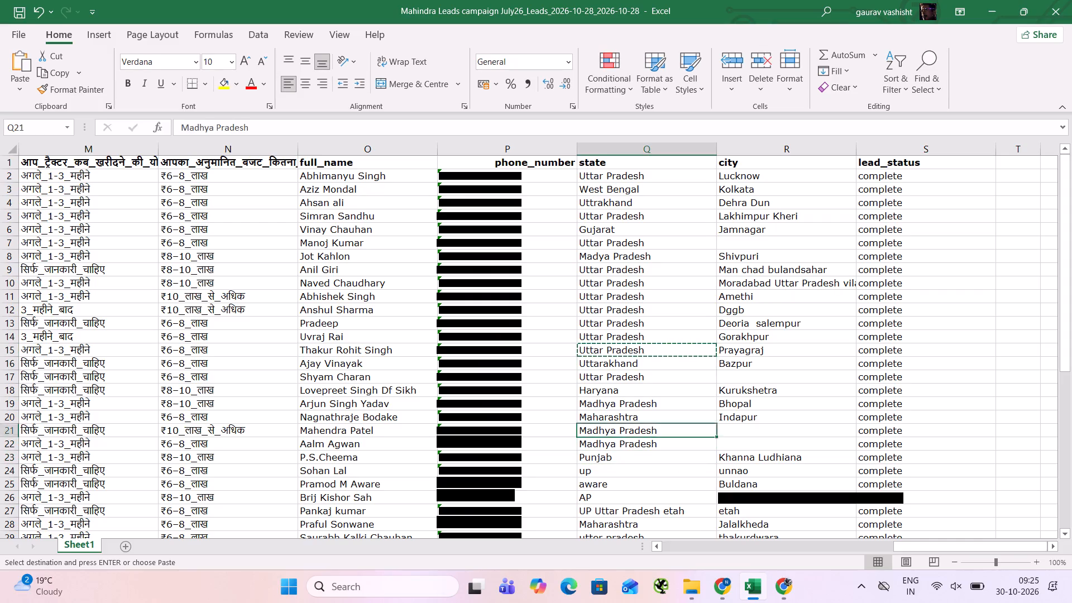
{"action": "key", "text": "Up"}
{"action": "key", "text": "Up"}
{"action": "key", "text": "ctrl+v"}
{"action": "key", "text": "Down"}
{"action": "key", "text": "ctrl+v"}
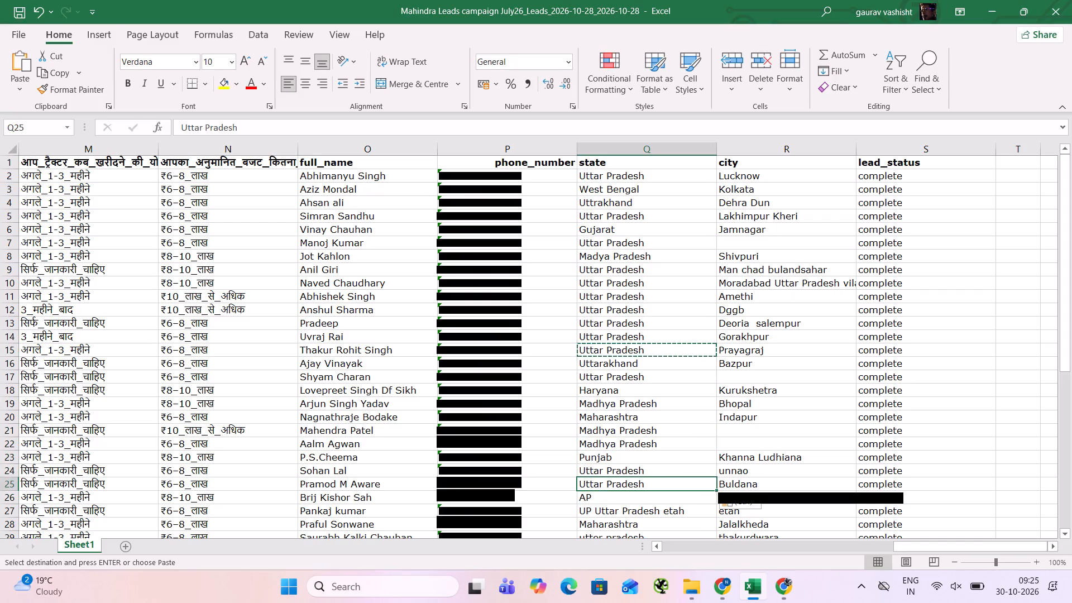
Set the state in cell Q26 to Andhra Pradesh.
{"action": "key", "text": "Down"}
{"action": "type", "text": "Andhra"}
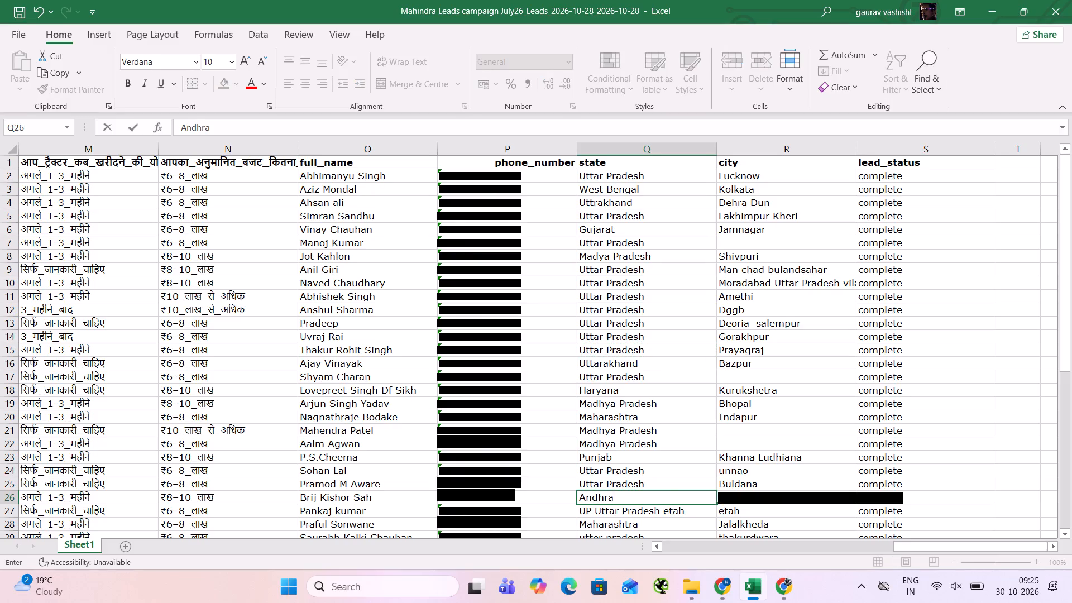
{"action": "key", "text": "space"}
{"action": "type", "text": "Pradesh"}
{"action": "key", "text": "Return"}
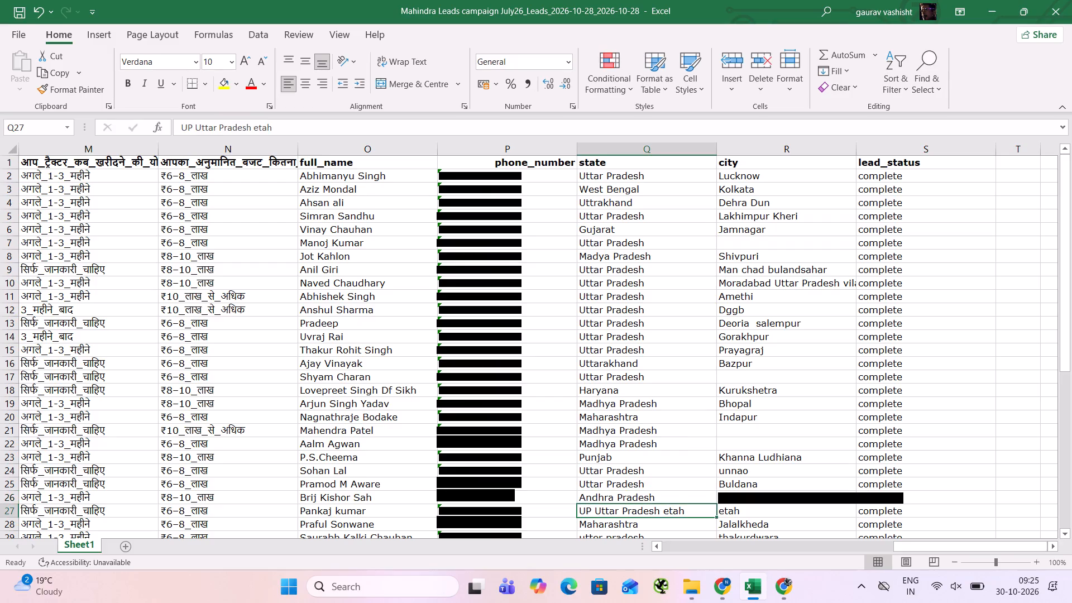
Copy the state Uttar Pradesh from cell Q25 into cell Q27.
{"action": "key", "text": "ctrl+shift+Down"}
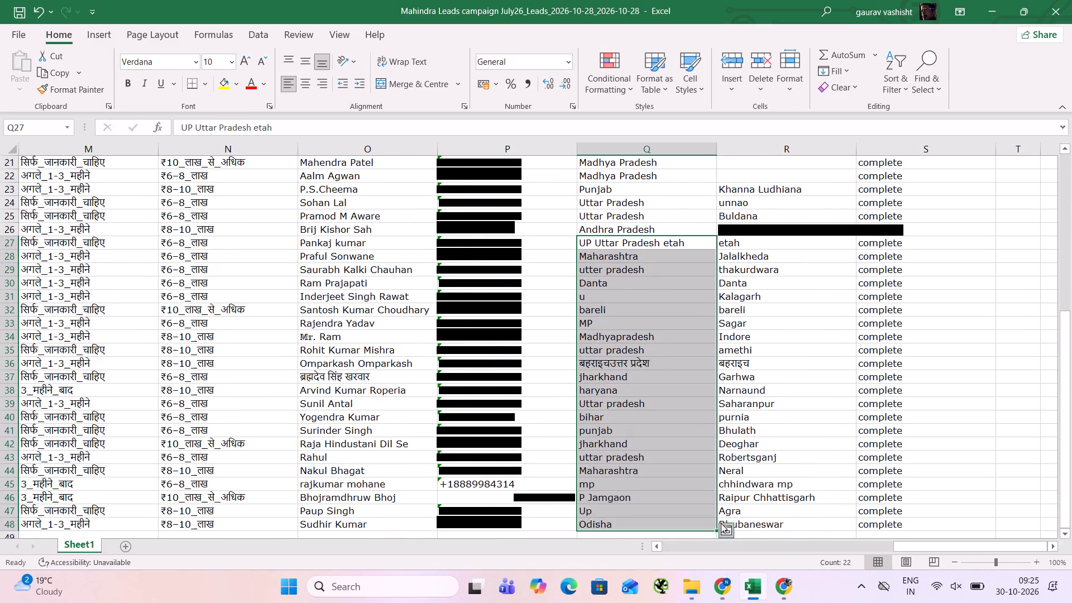
{"action": "key", "text": "Up"}
{"action": "key", "text": "Up"}
{"action": "key", "text": "ctrl+c"}
{"action": "key", "text": "Down"}
{"action": "key", "text": "Down"}
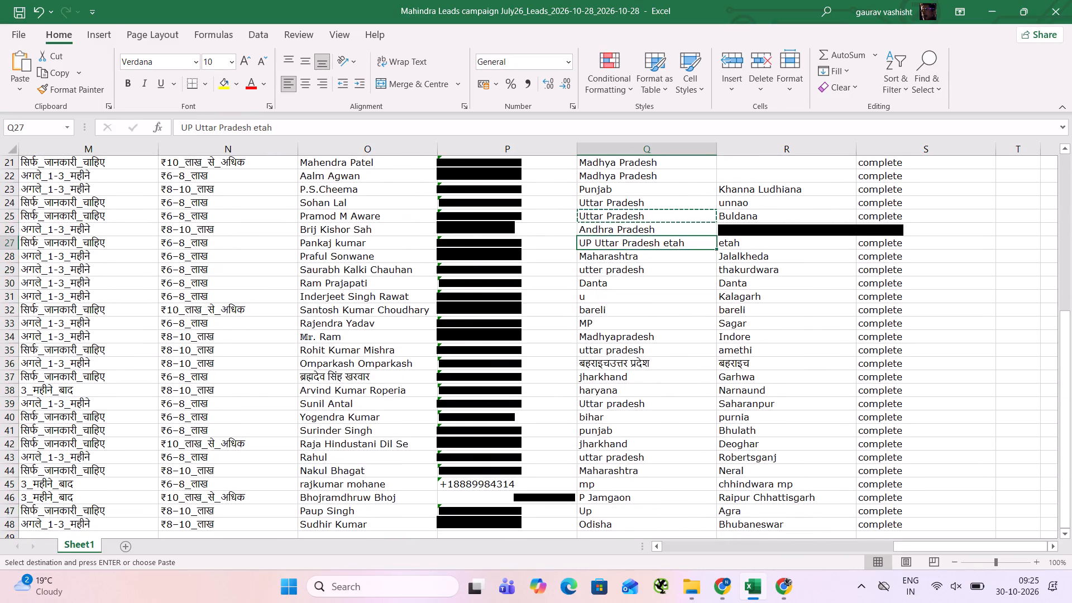
{"action": "key", "text": "ctrl+v"}
Clear the city in cell R26 and set the city in cell R27 to Ethaw.
{"action": "key", "text": "Right"}
{"action": "key", "text": "Up"}
{"action": "key", "text": "BackSpace"}
{"action": "key", "text": "Down"}
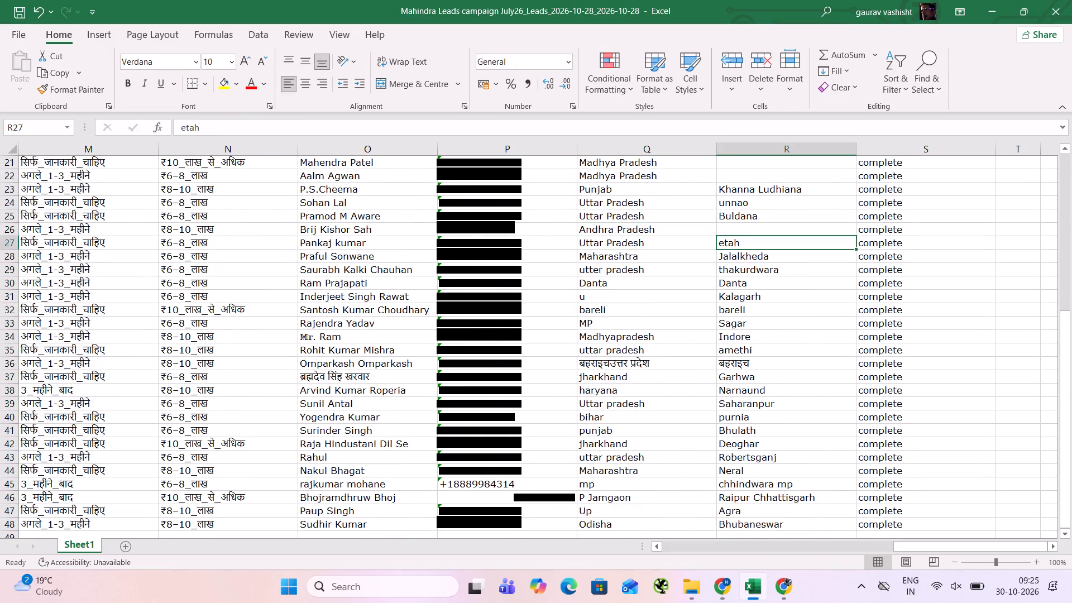
{"action": "type", "text": "Ethaw"}
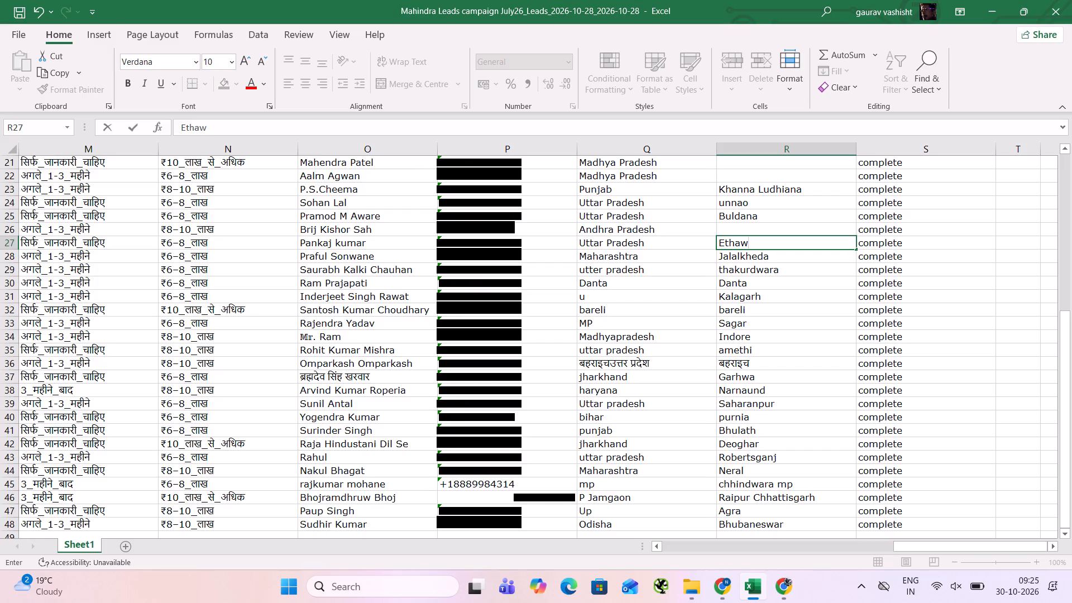
{"action": "key", "text": "Down"}
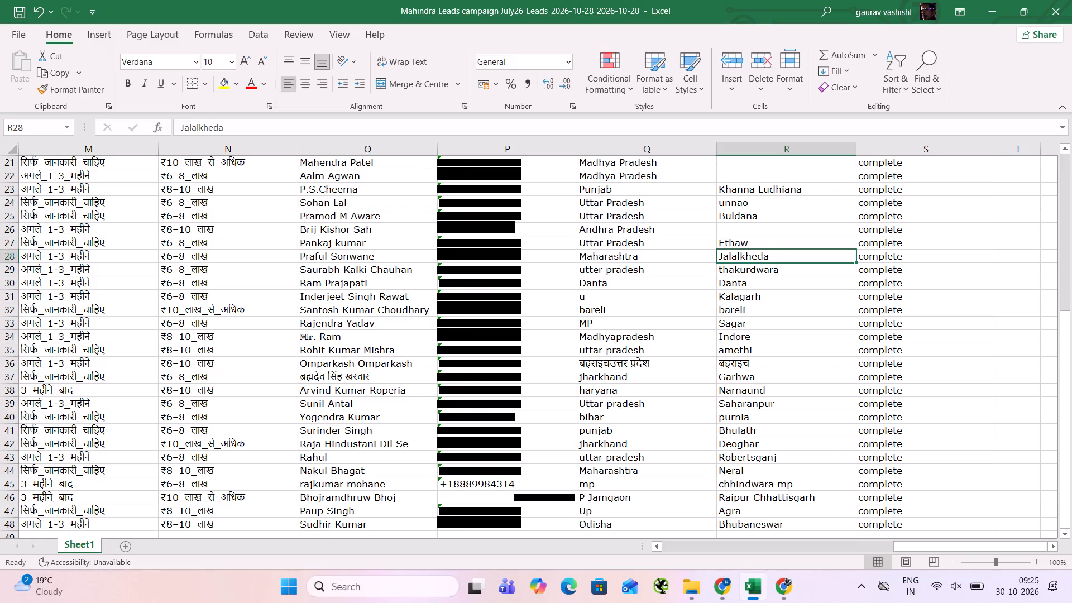
Copy the state Uttar Pradesh from cell Q27 into cells Q29, Q30 and Q31.
{"action": "key", "text": "Left"}
{"action": "key", "text": "Up"}
{"action": "key", "text": "ctrl+c"}
{"action": "key", "text": "Down"}
{"action": "key", "text": "Down"}
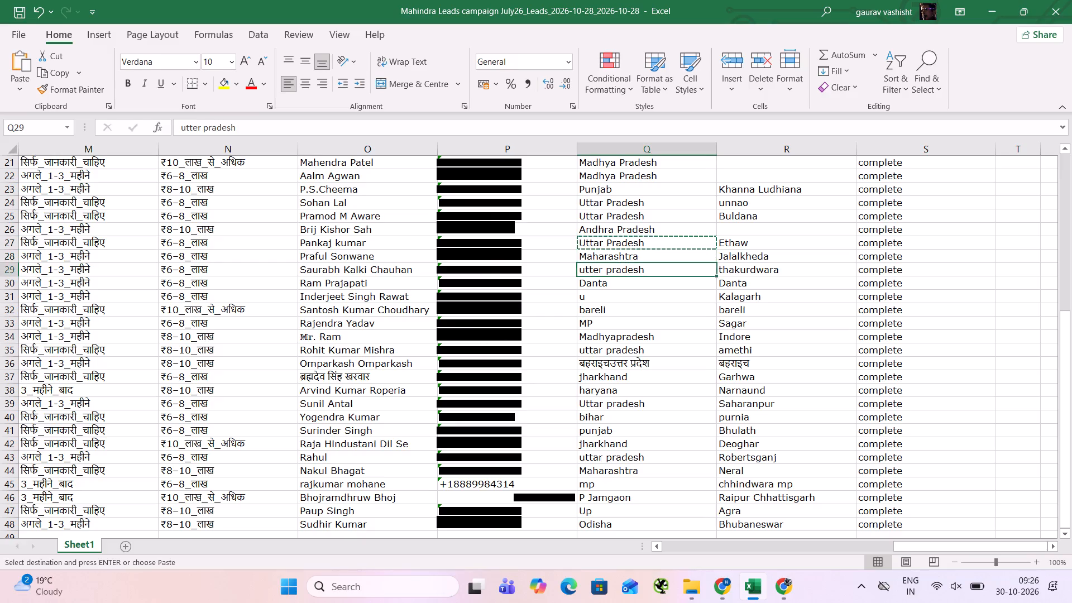
{"action": "key", "text": "ctrl+v"}
{"action": "key", "text": "Down"}
{"action": "key", "text": "ctrl+v"}
{"action": "key", "text": "Down"}
{"action": "key", "text": "ctrl+v"}
Clear the city in cell R29.
{"action": "key", "text": "Right"}
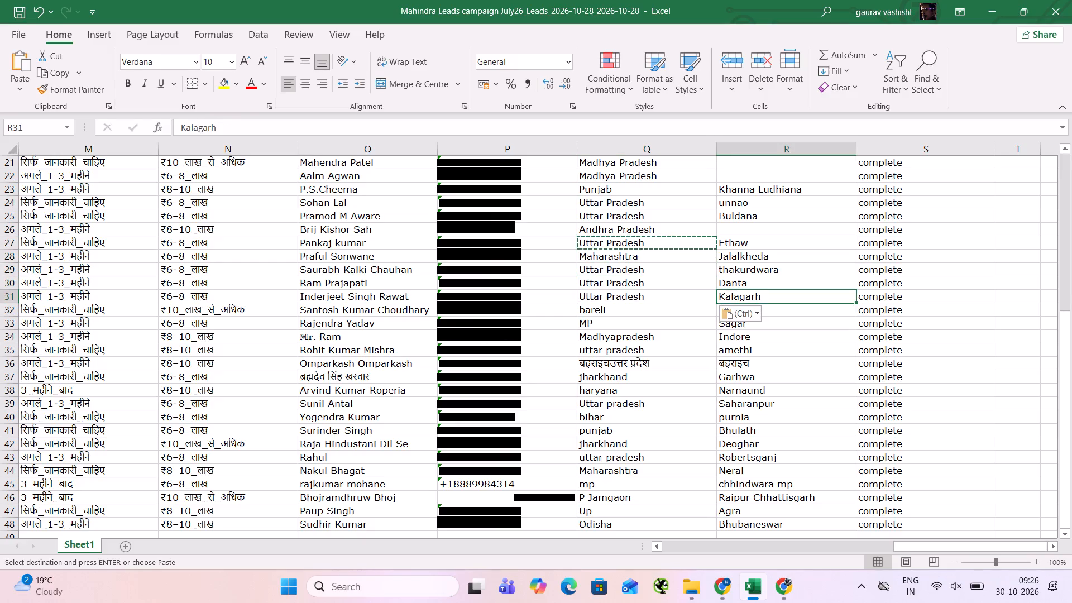
{"action": "key", "text": "Up"}
{"action": "key", "text": "Up"}
{"action": "key", "text": "BackSpace"}
{"action": "key", "text": "Down"}
Copy the state Uttar Pradesh from Q31 into Q32 and set the city in R32 to Bareli.
{"action": "key", "text": "Down"}
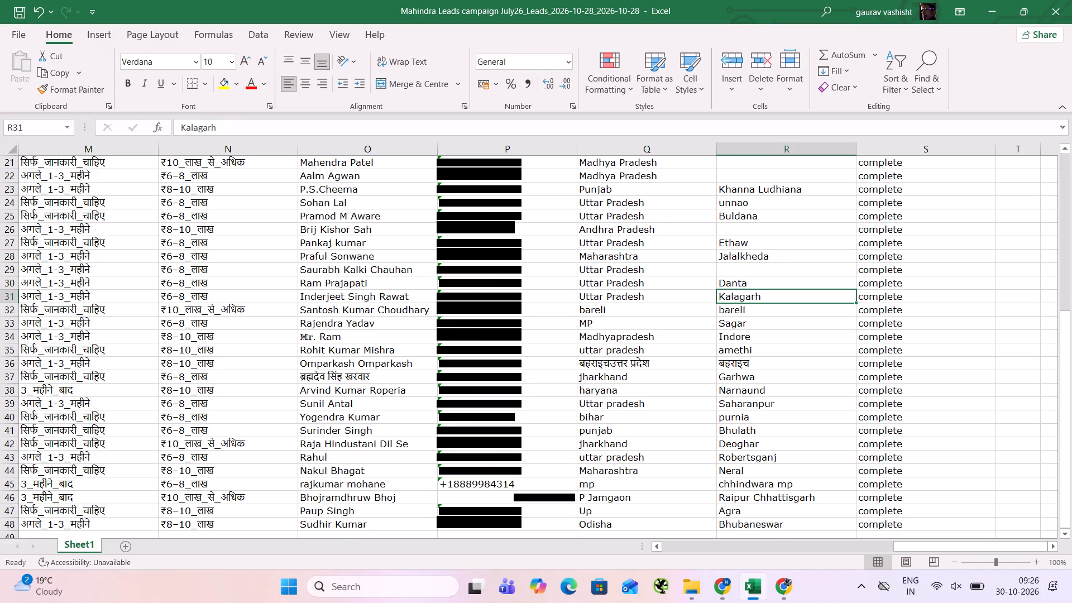
{"action": "key", "text": "Left"}
{"action": "key", "text": "Down"}
{"action": "key", "text": "Up"}
{"action": "key", "text": "ctrl+c"}
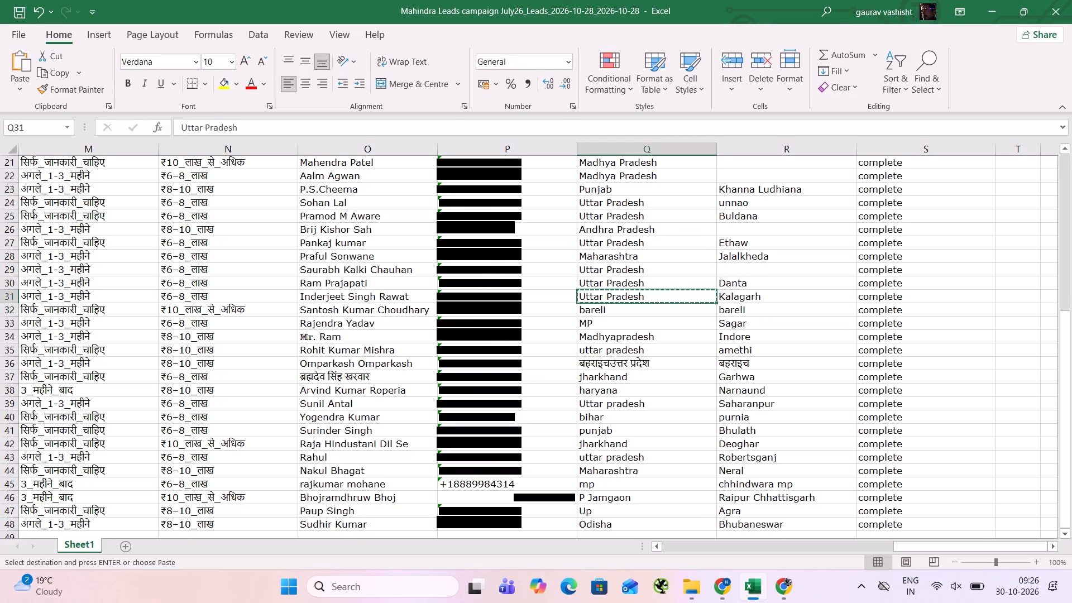
{"action": "key", "text": "Down"}
{"action": "key", "text": "ctrl+v"}
{"action": "key", "text": "Right"}
{"action": "type", "text": "Bareli"}
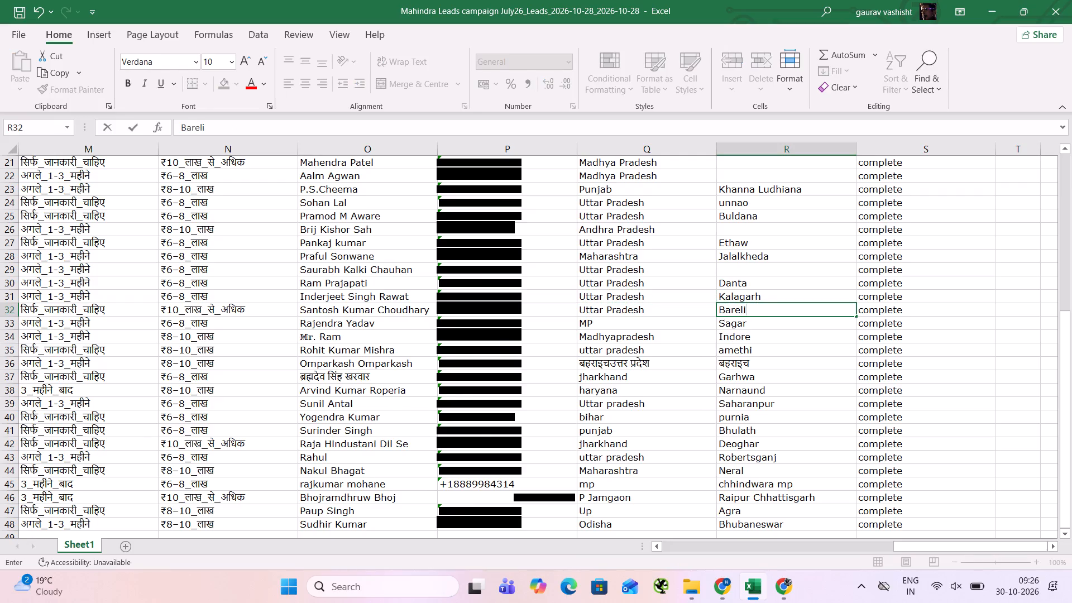
{"action": "key", "text": "Down"}
Set the state in cell Q33 to Madhya Pradesh.
{"action": "key", "text": "Left"}
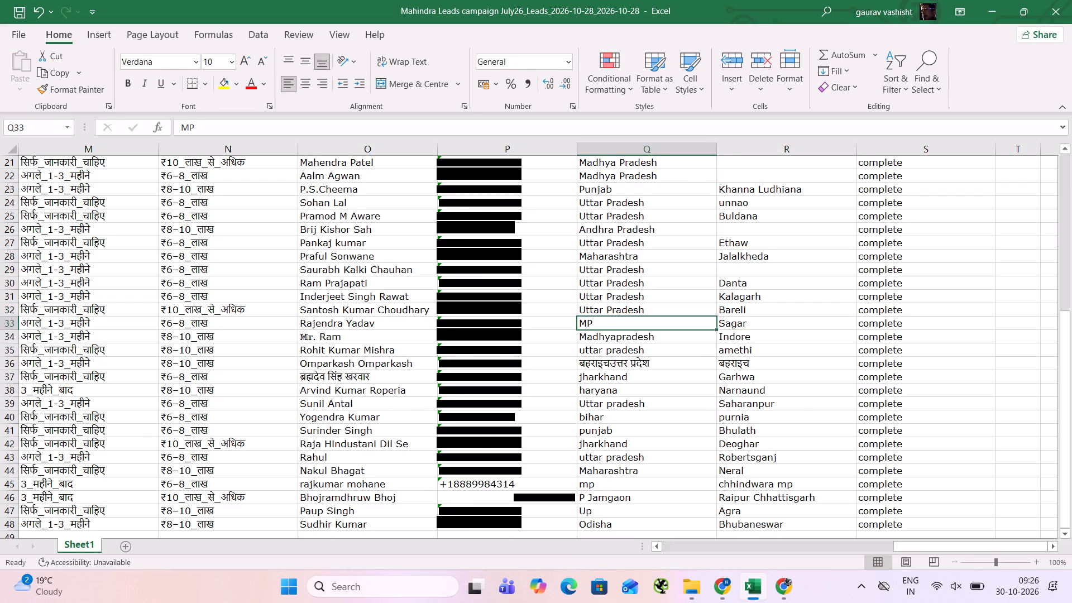
{"action": "type", "text": "Madhya"}
{"action": "key", "text": "space"}
{"action": "key", "text": "space"}
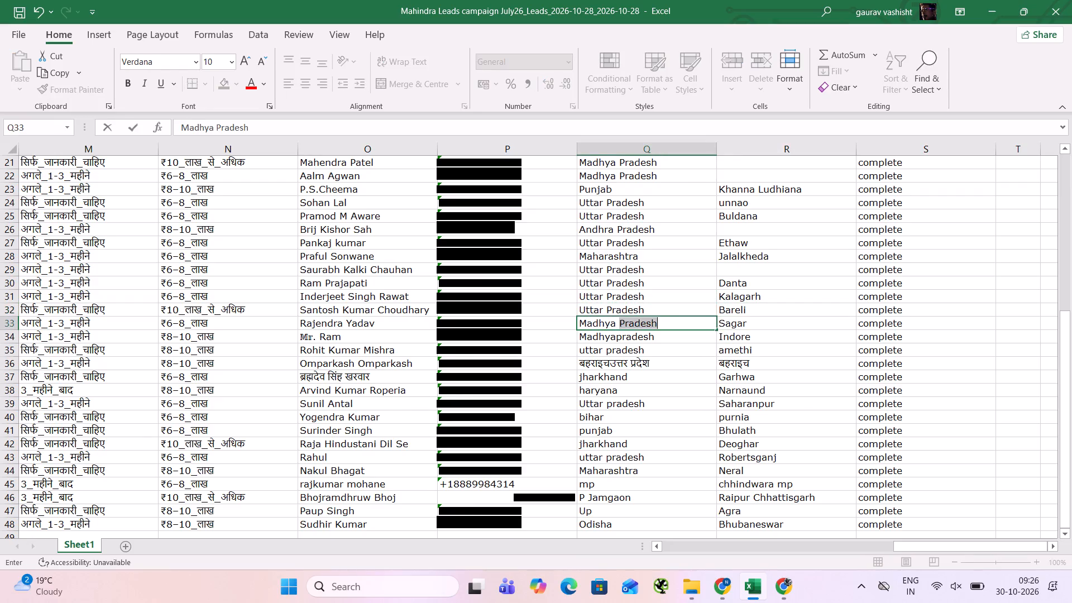
{"action": "key", "text": "BackSpace"}
{"action": "key", "text": "BackSpace"}
{"action": "key", "text": "space"}
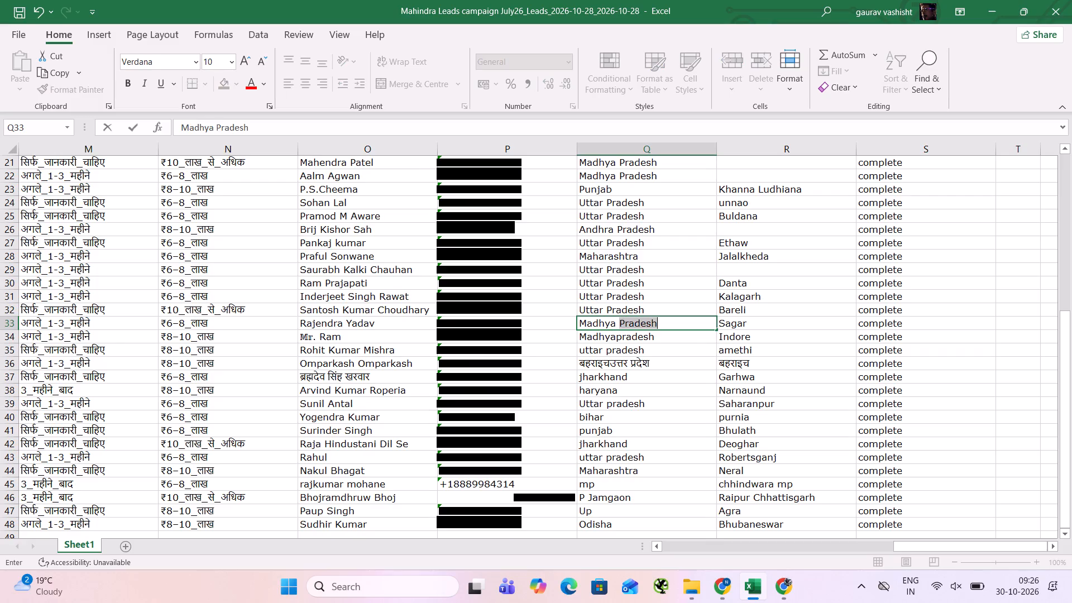
{"action": "key", "text": "Return"}
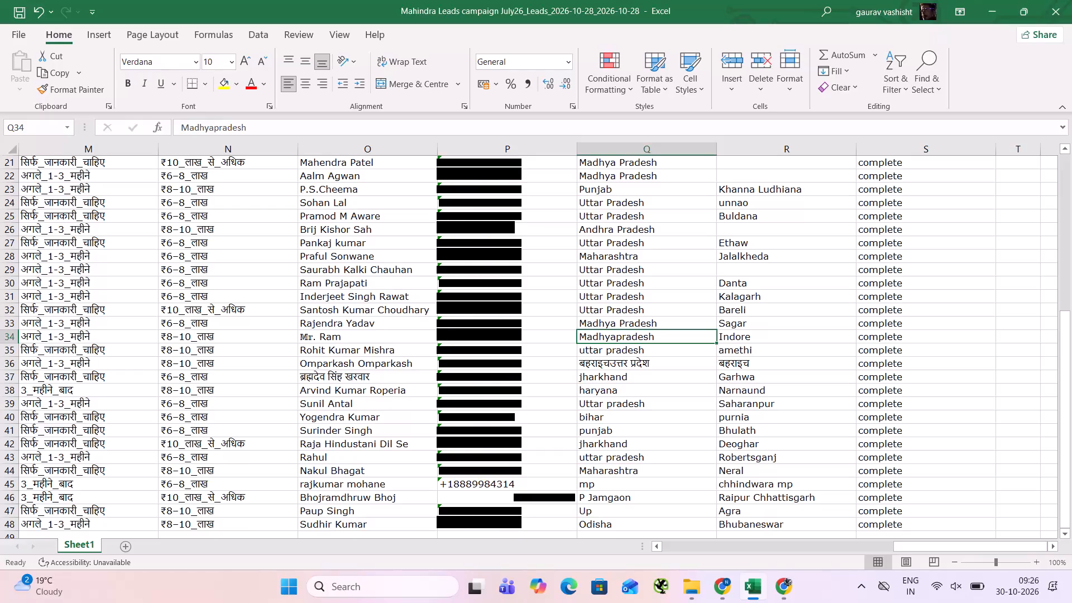
Copy the state Uttar Pradesh from cell Q32 into cells Q35 and Q36.
{"action": "key", "text": "Up"}
{"action": "key", "text": "Up"}
{"action": "key", "text": "ctrl+c"}
{"action": "key", "text": "Down"}
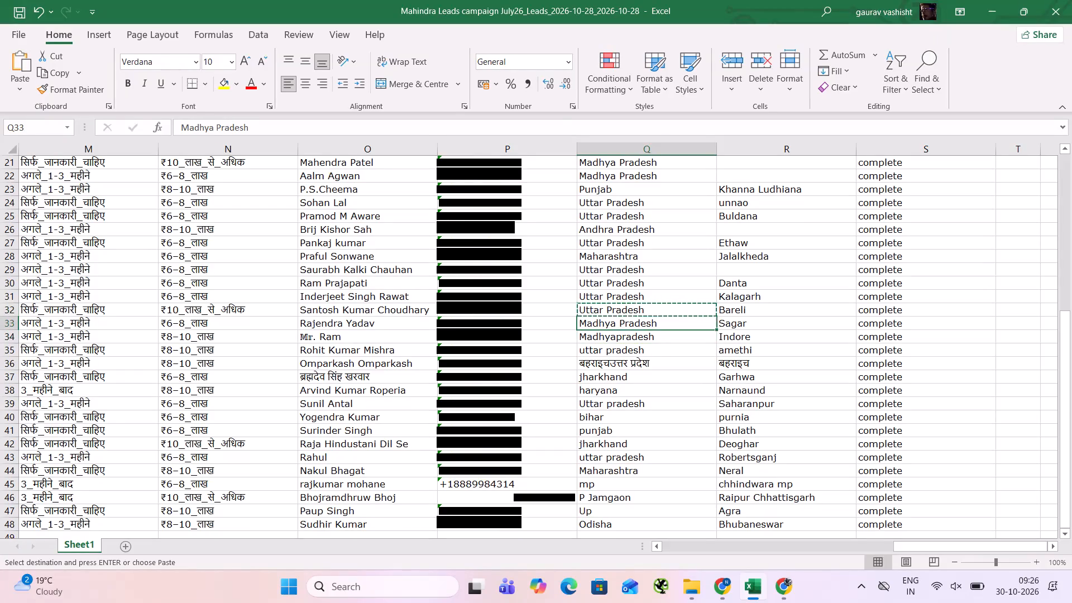
{"action": "key", "text": "Down"}
{"action": "key", "text": "Down"}
{"action": "key", "text": "ctrl+v"}
{"action": "key", "text": "Down"}
{"action": "key", "text": "ctrl+v"}
Set the city in cell R36 to Bhariach and the city in cell R35 to Amethi.
{"action": "key", "text": "Right"}
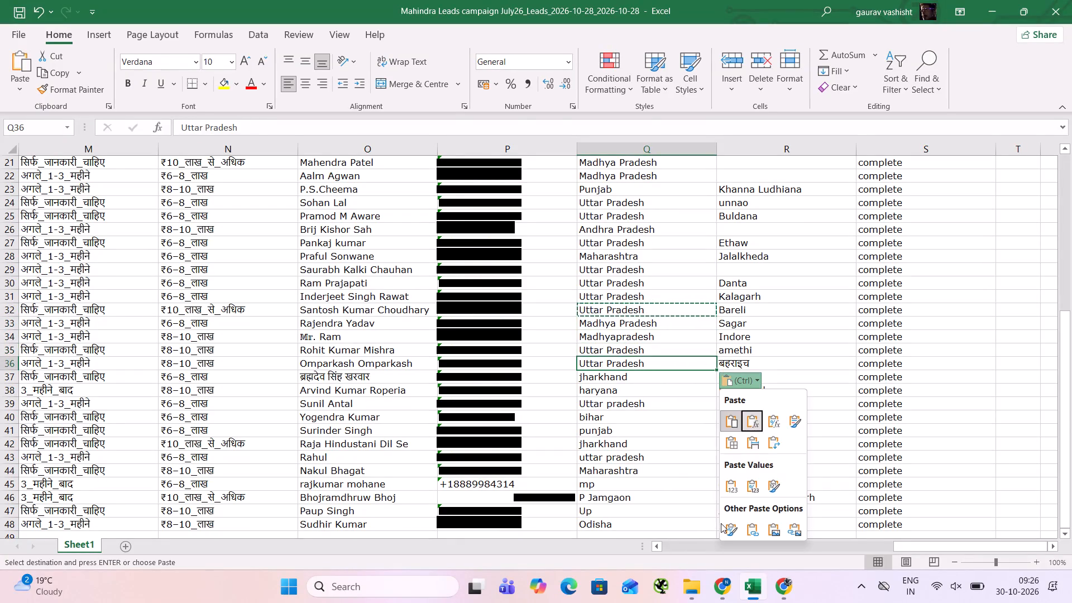
{"action": "left_click", "coordinate": [792, 360]}
{"action": "left_click", "coordinate": [792, 360]}
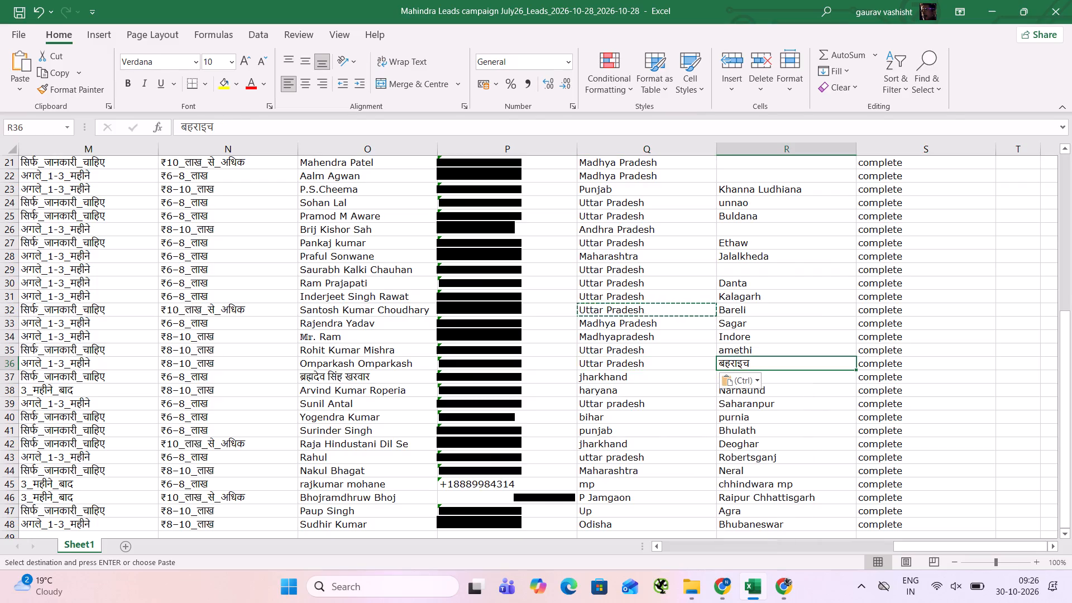
{"action": "type", "text": "Bhariach"}
{"action": "key", "text": "Up"}
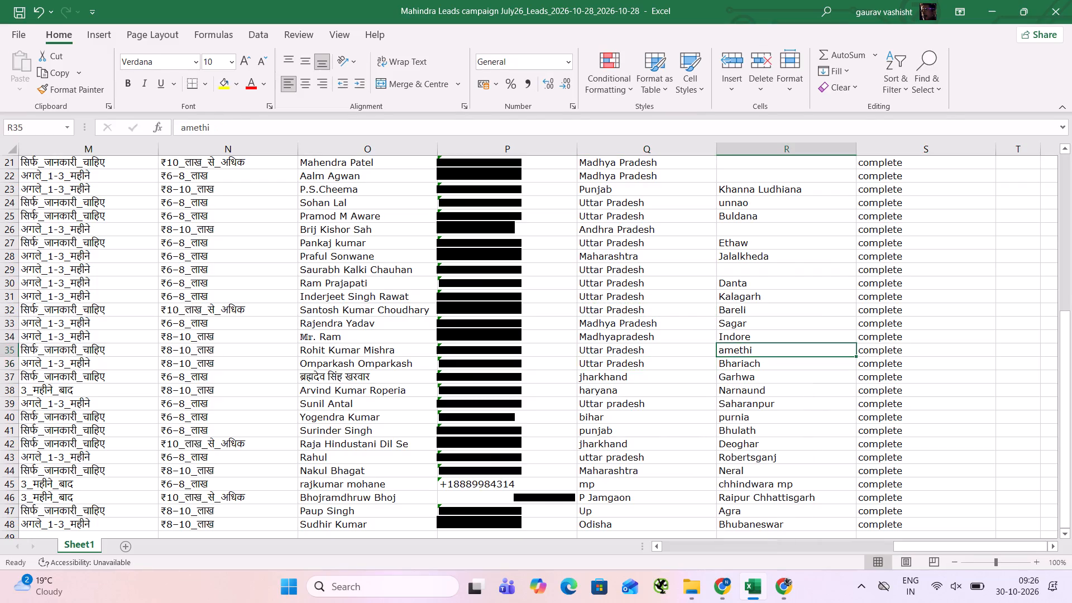
{"action": "type", "text": "Amethi"}
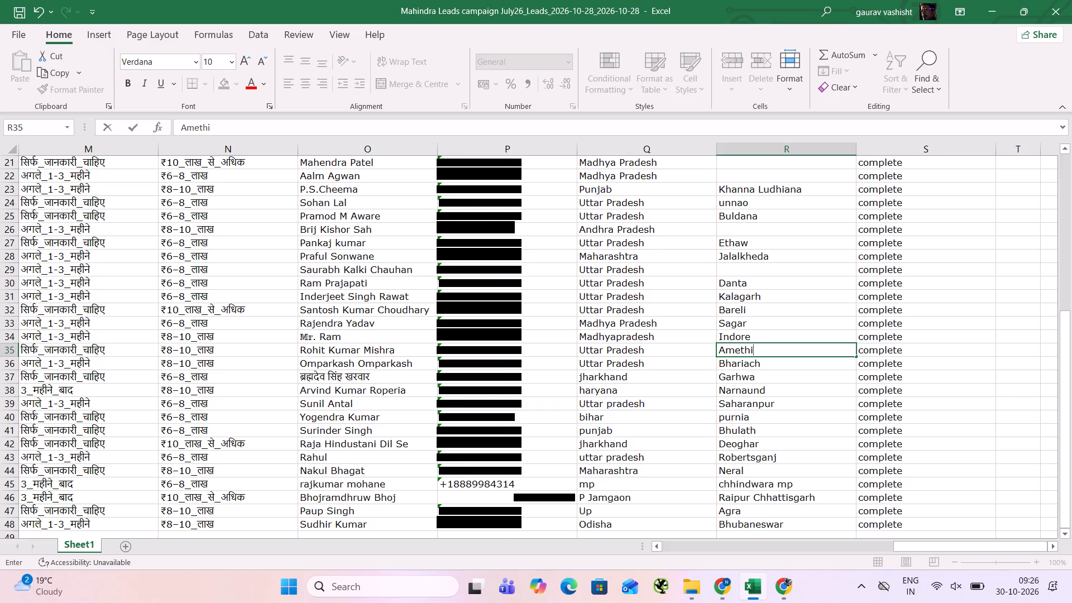
{"action": "key", "text": "Down"}
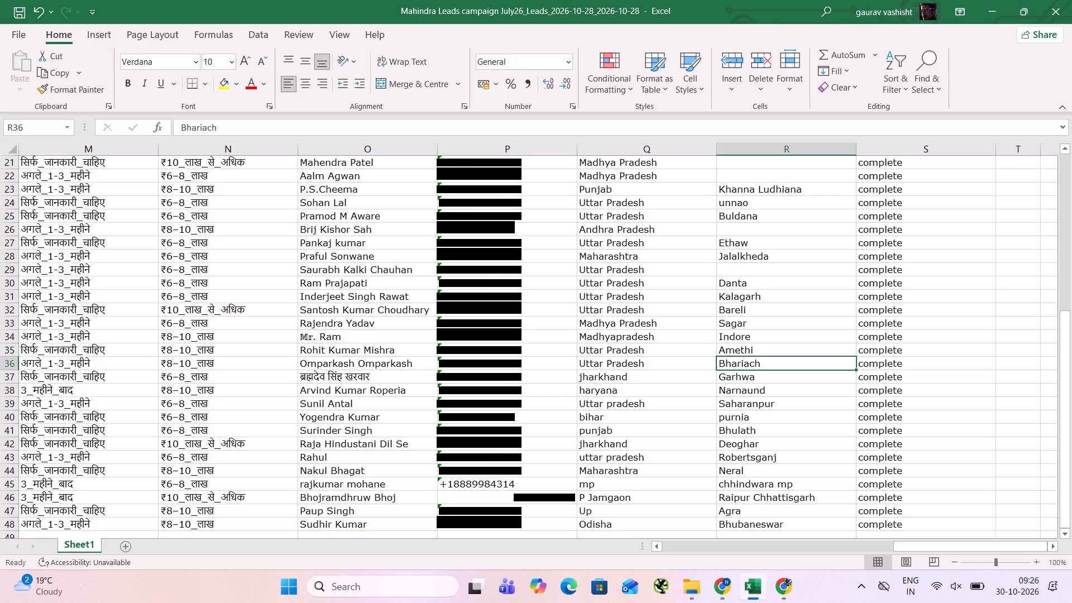
Set the state in cell Q37 to Jharkhand and the state in cell Q38 to Haryana.
{"action": "key", "text": "Left"}
{"action": "key", "text": "Down"}
{"action": "type", "text": "Jharkhand"}
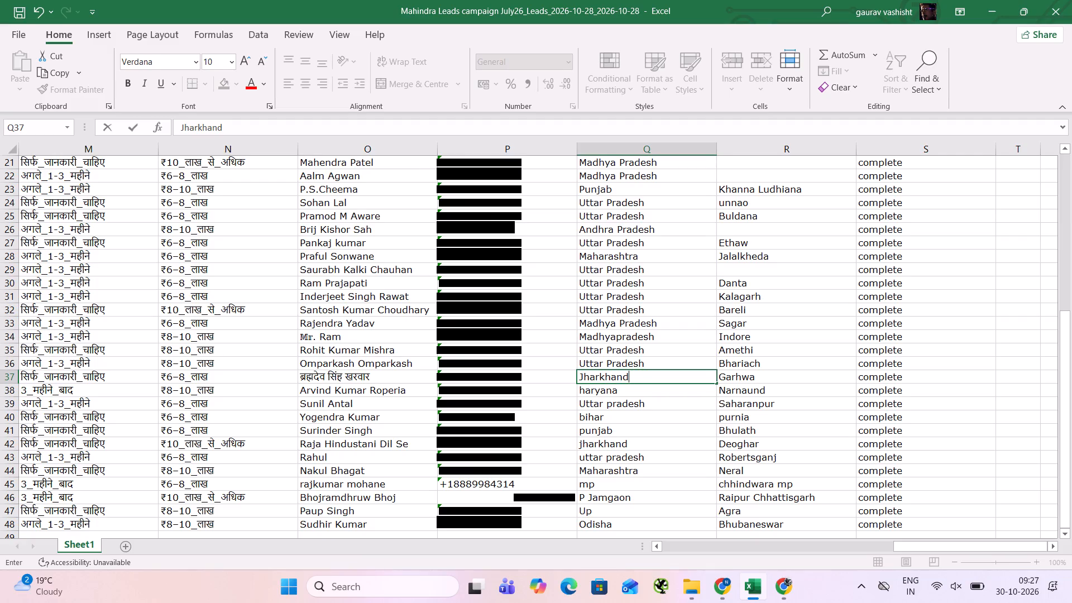
{"action": "key", "text": "Down"}
{"action": "type", "text": "Haryana"}
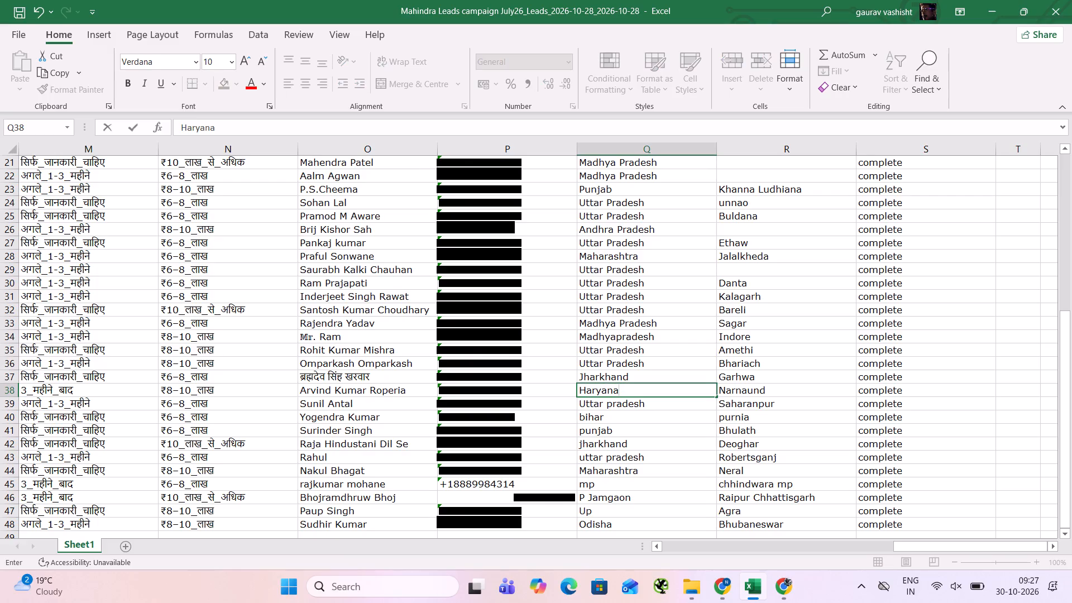
Copy the state Uttar Pradesh from cell Q36 into cell Q39.
{"action": "key", "text": "Up"}
{"action": "key", "text": "Up"}
{"action": "key", "text": "ctrl+c"}
{"action": "key", "text": "Down"}
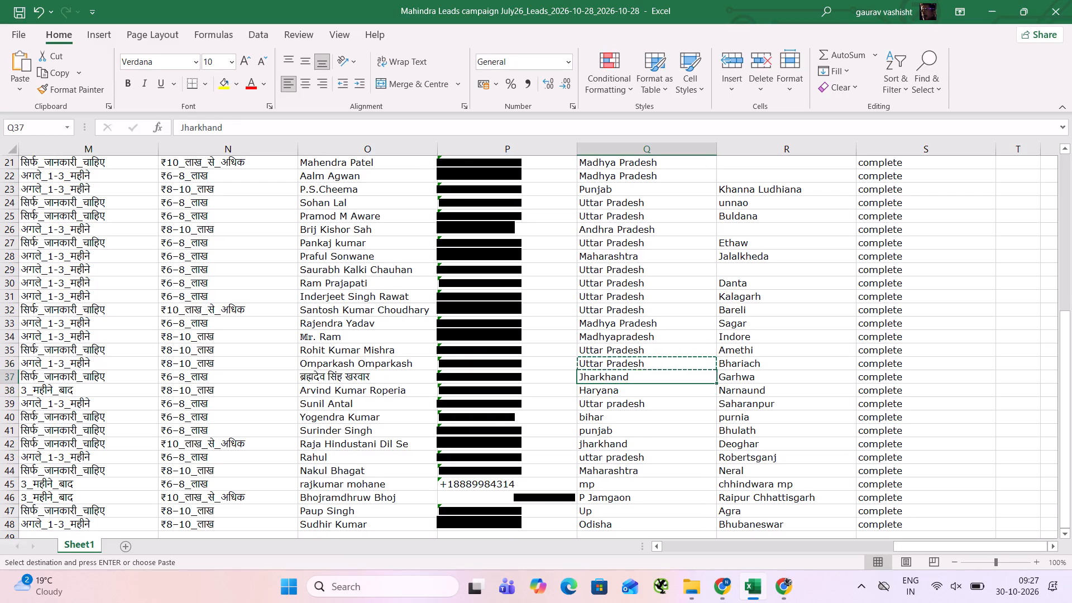
{"action": "key", "text": "Down"}
{"action": "key", "text": "Down"}
{"action": "key", "text": "ctrl+v"}
Set the state in cell Q40 to Bihar and the city in cell R40 to Purnia.
{"action": "key", "text": "Down"}
{"action": "type", "text": "Bihar"}
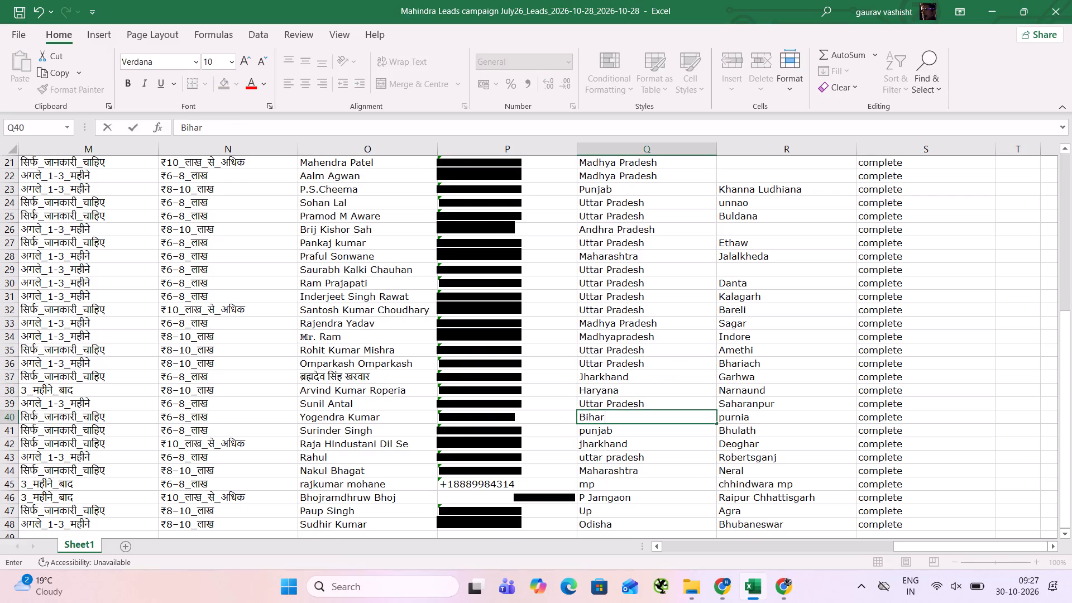
{"action": "key", "text": "Right"}
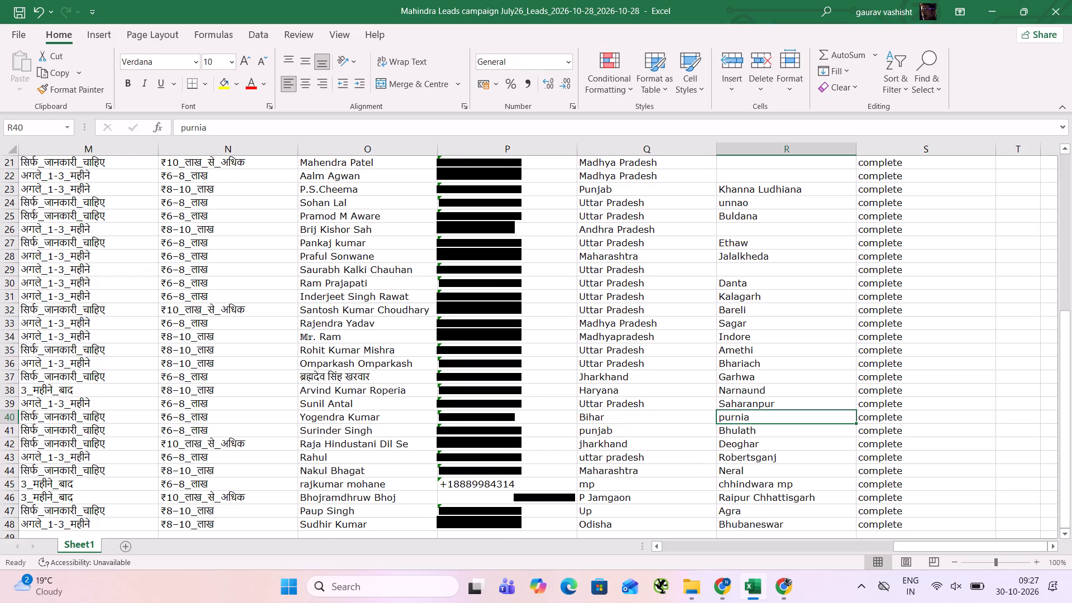
{"action": "type", "text": "Purnia"}
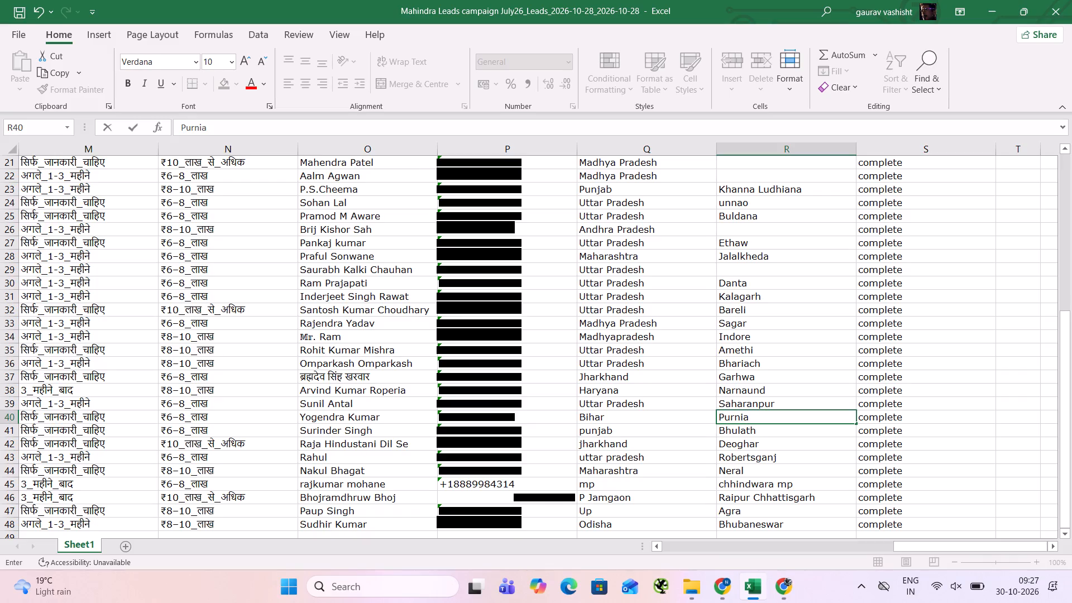
Set the state in cell Q41 to Punjab and the state in cell Q42 to Jharkhand.
{"action": "key", "text": "Down"}
{"action": "key", "text": "Left"}
{"action": "key", "text": "Up"}
{"action": "key", "text": "Down"}
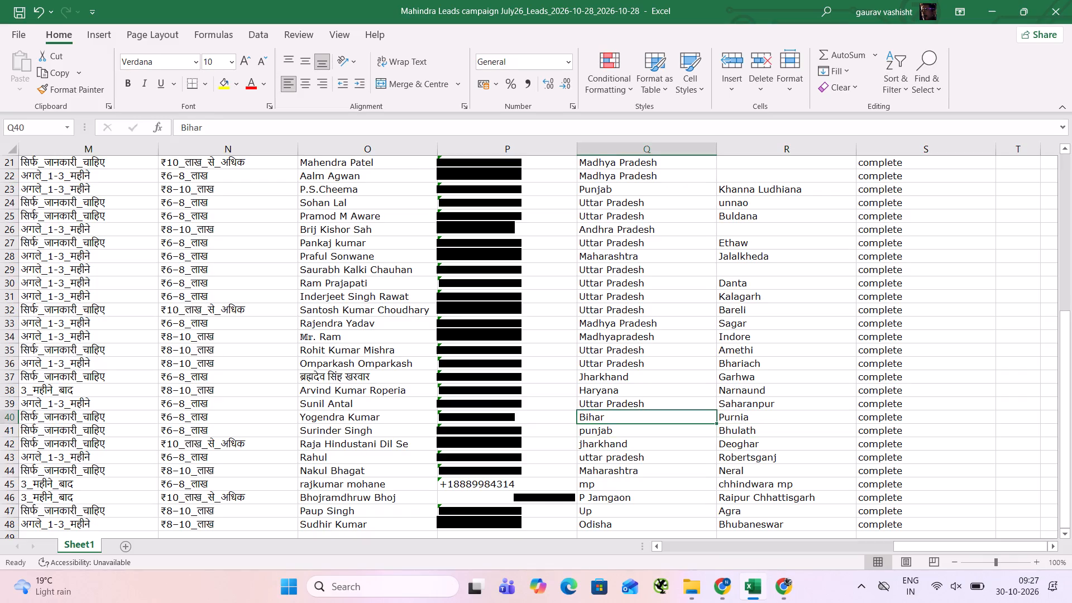
{"action": "type", "text": "Punjab"}
{"action": "key", "text": "Down"}
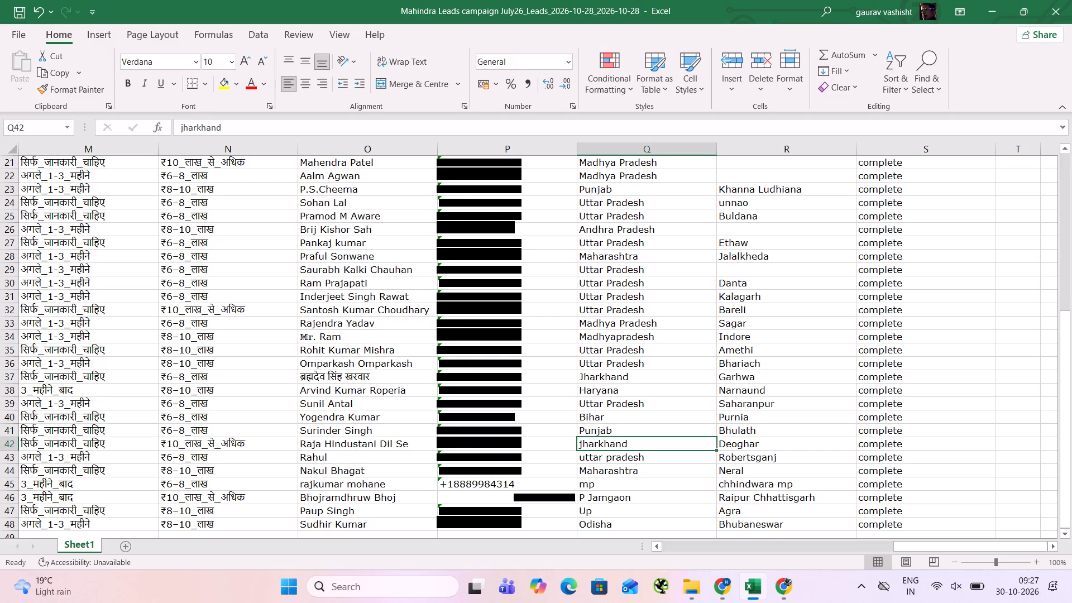
{"action": "type", "text": "Jharkhand"}
{"action": "key", "text": "Right"}
{"action": "key", "text": "Down"}
{"action": "key", "text": "Left"}
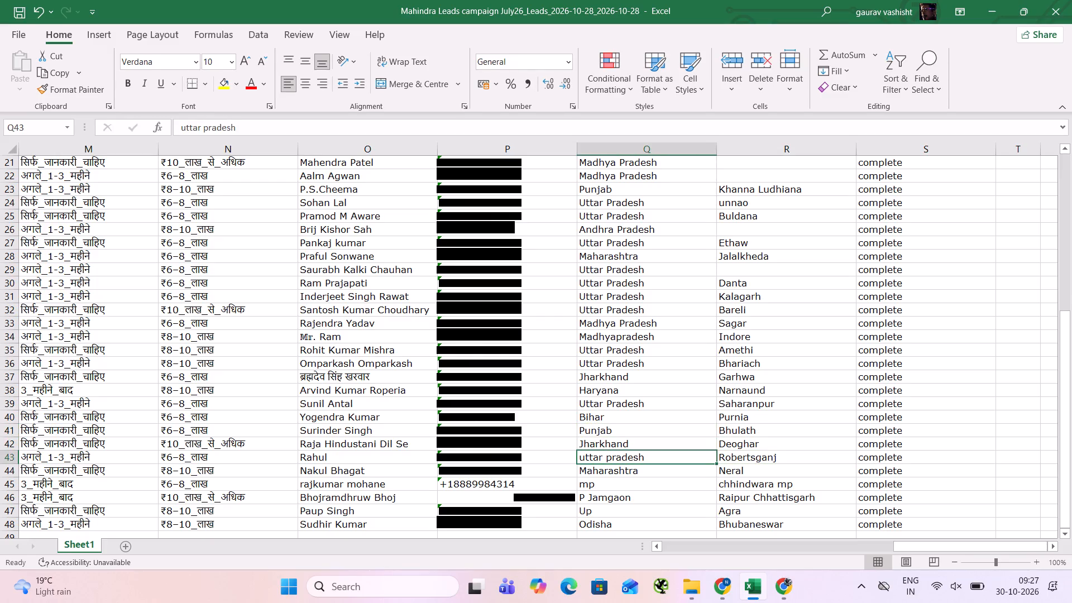
Copy the state Uttar Pradesh from cell Q39 into cells Q43 and Q47.
{"action": "key", "text": "Up"}
{"action": "key", "text": "Up"}
{"action": "key", "text": "Up"}
{"action": "key", "text": "Up"}
{"action": "key", "text": "ctrl+c"}
{"action": "key", "text": "Down"}
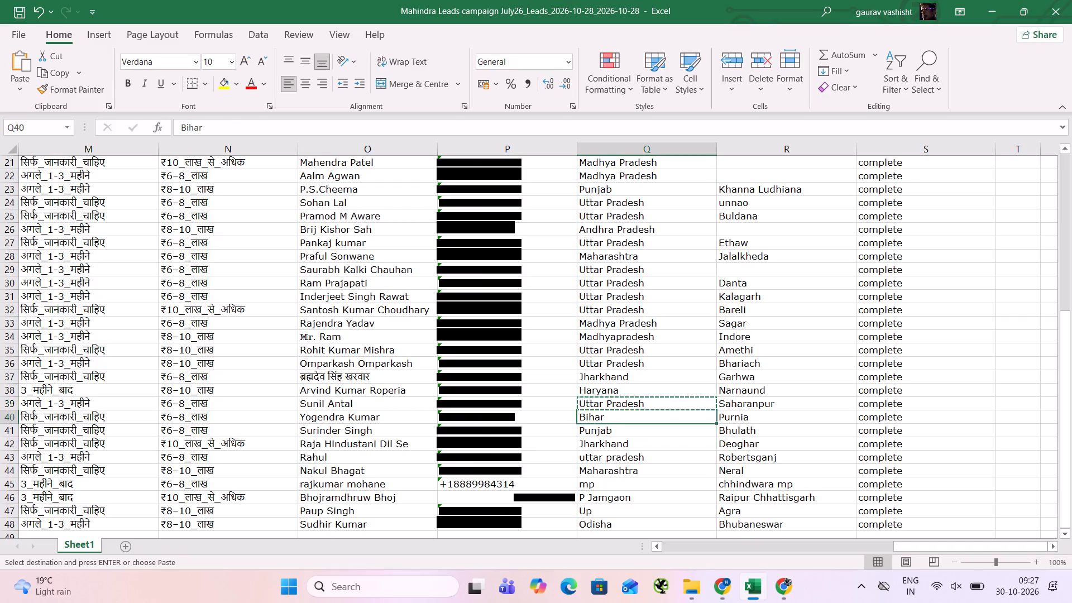
{"action": "key", "text": "Down"}
{"action": "key", "text": "Down"}
{"action": "key", "text": "Down"}
{"action": "key", "text": "ctrl+v"}
{"action": "key", "text": "Down"}
{"action": "key", "text": "Down"}
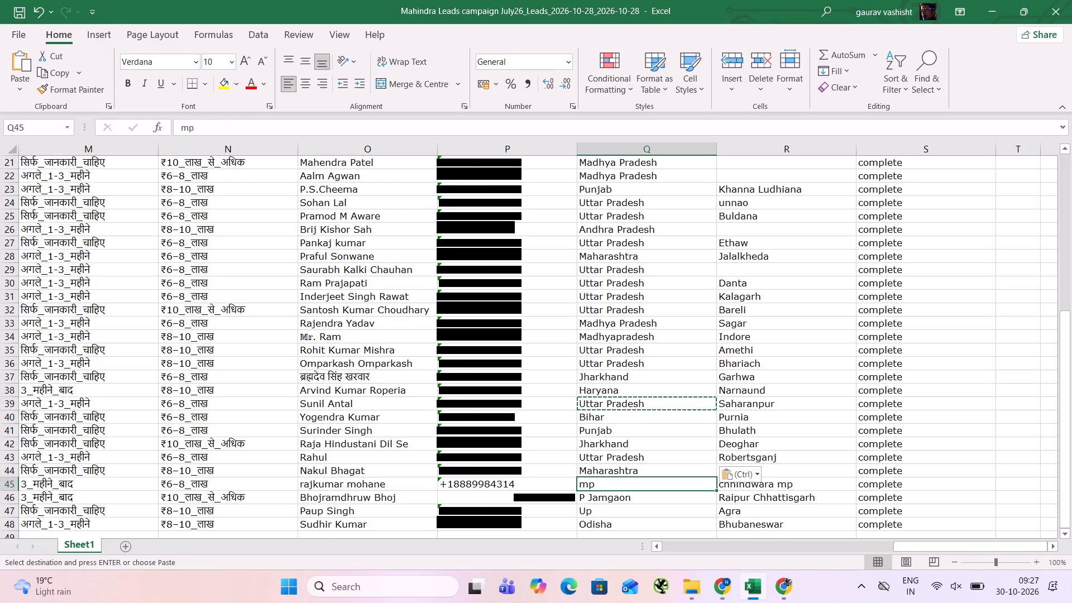
{"action": "key", "text": "Down"}
{"action": "key", "text": "Down"}
{"action": "key", "text": "ctrl+v"}
Clear the state in cell Q46 and move Chhattisgarh there from the city cell R46, leaving Raipur as the city.
{"action": "key", "text": "Up"}
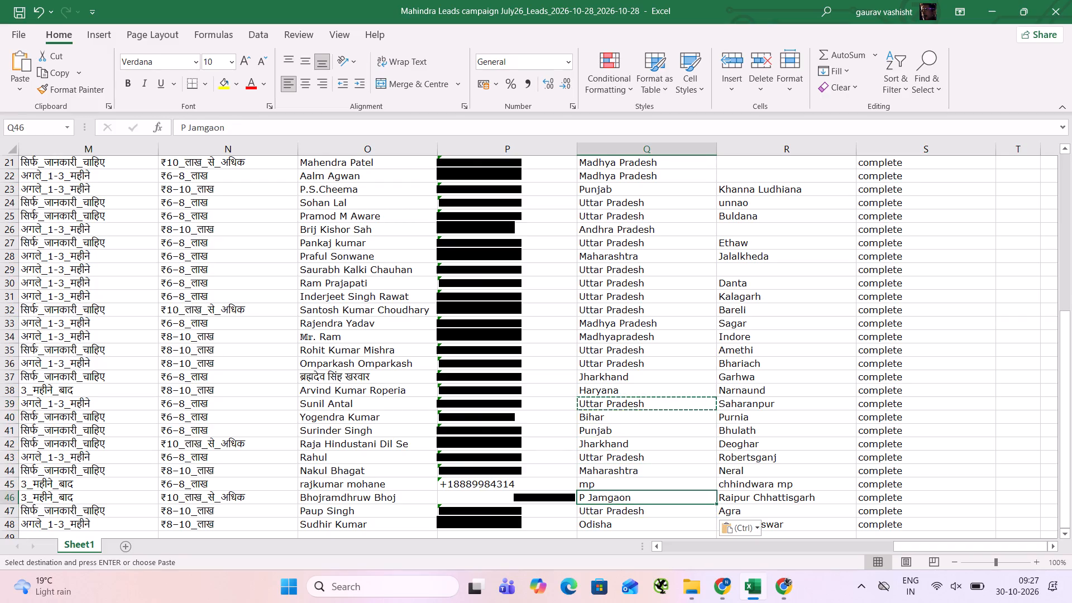
{"action": "key", "text": "BackSpace"}
{"action": "key", "text": "Right"}
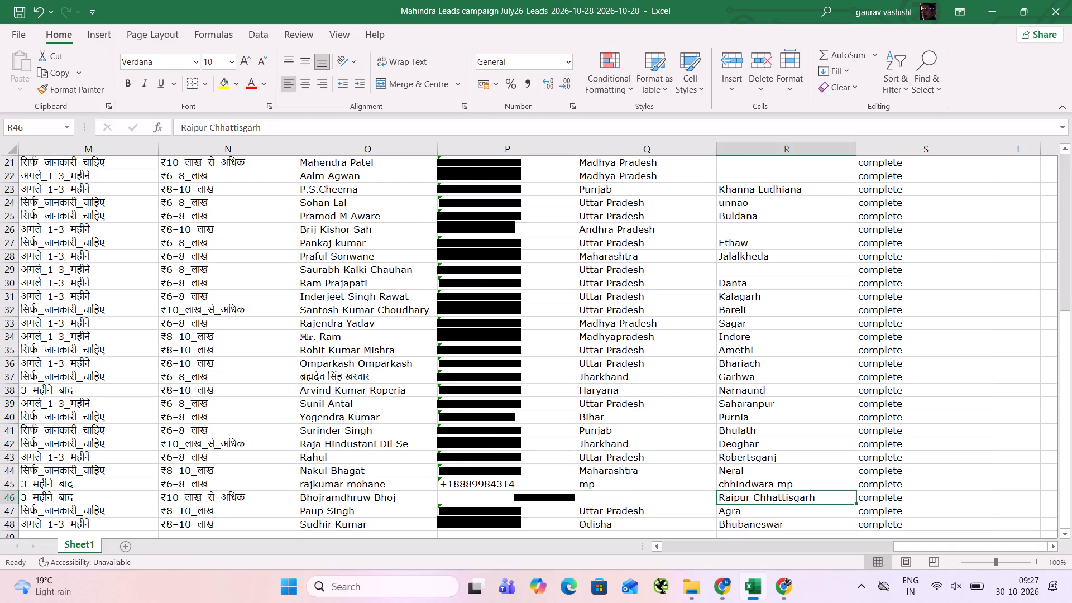
{"action": "left_click", "coordinate": [215, 124]}
{"action": "left_click_drag", "start_coordinate": [211, 127], "coordinate": [294, 128]}
{"action": "key", "text": "ctrl+x"}
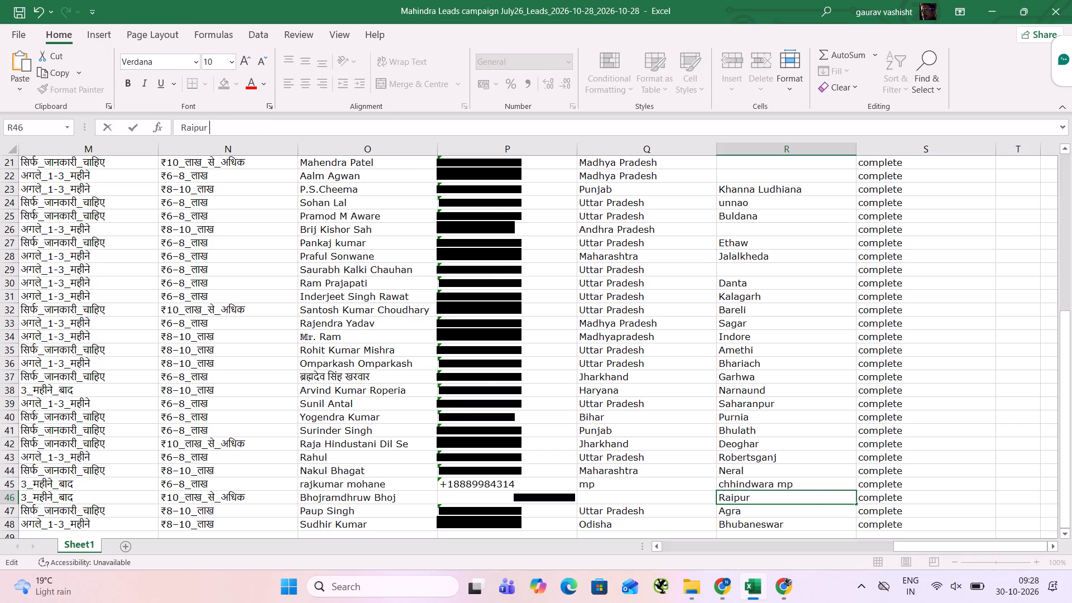
{"action": "left_click", "coordinate": [638, 495]}
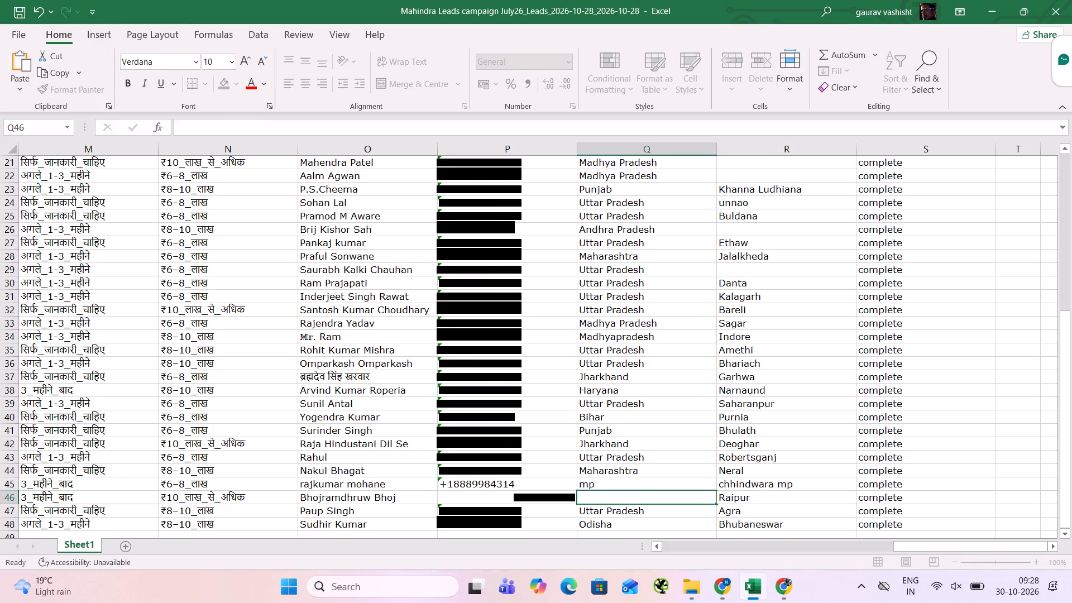
{"action": "key", "text": "ctrl+v"}
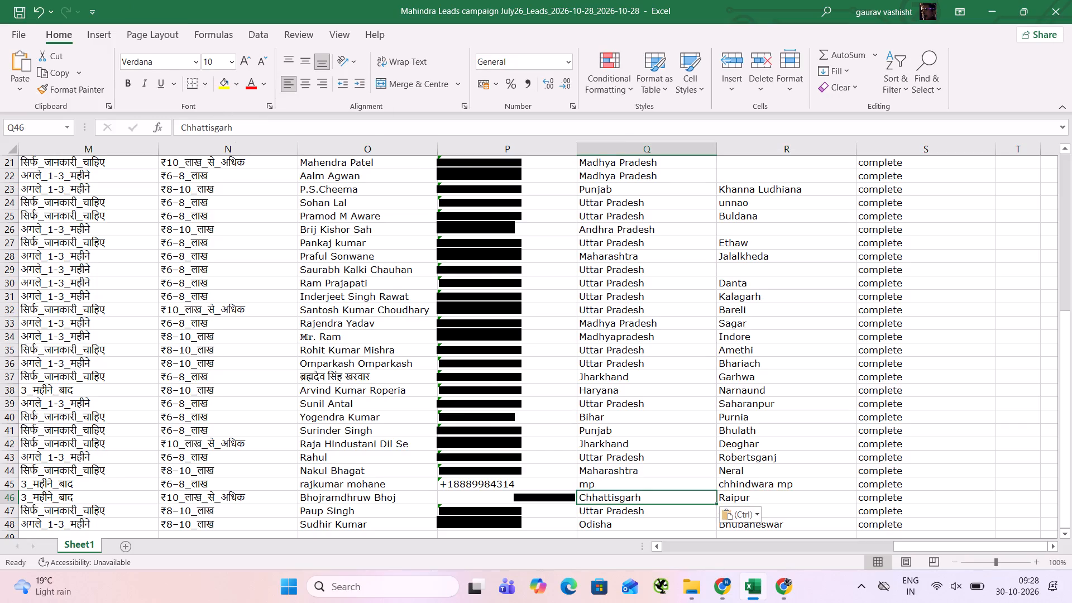
Copy the state Madhya Pradesh from cell Q33 into cells Q34 and Q45.
{"action": "left_click", "coordinate": [631, 329]}
{"action": "key", "text": "ctrl+c"}
{"action": "left_click", "coordinate": [626, 340]}
{"action": "key", "text": "ctrl+v"}
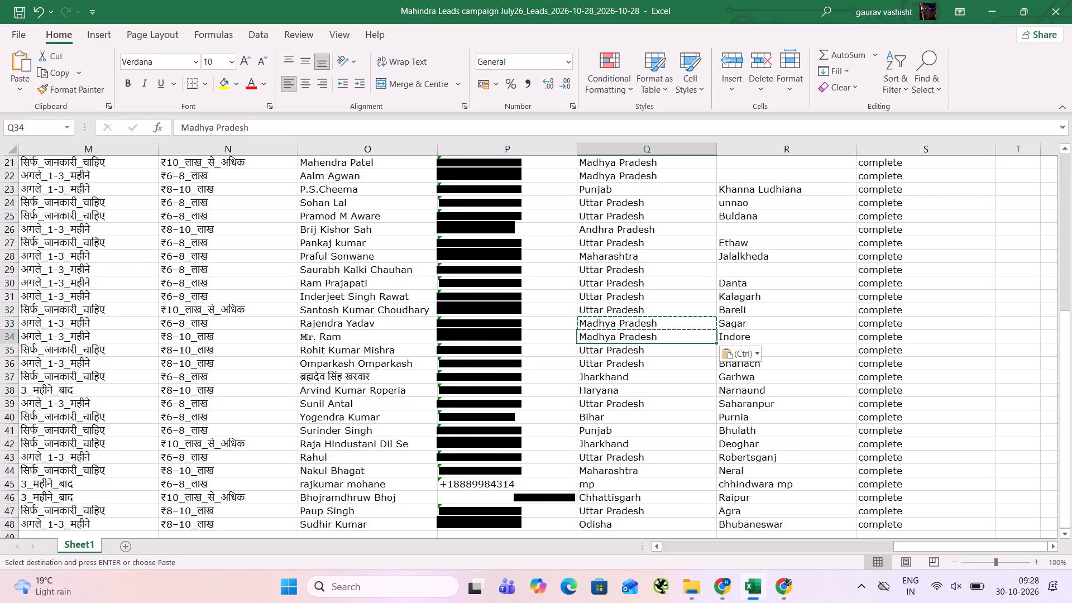
{"action": "left_click", "coordinate": [596, 483]}
{"action": "key", "text": "ctrl+v"}
Set up a Save As of the Mahindra Leads workbook in the 29 - Oct folder as an Excel Workbook.
{"action": "left_click", "coordinate": [590, 520]}
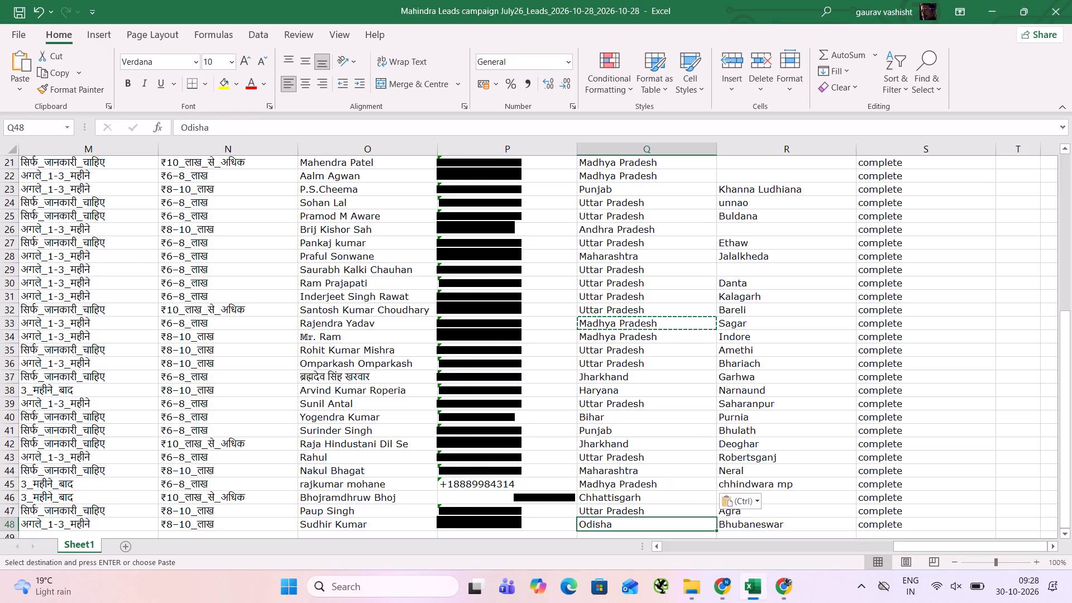
{"action": "left_click", "coordinate": [519, 520]}
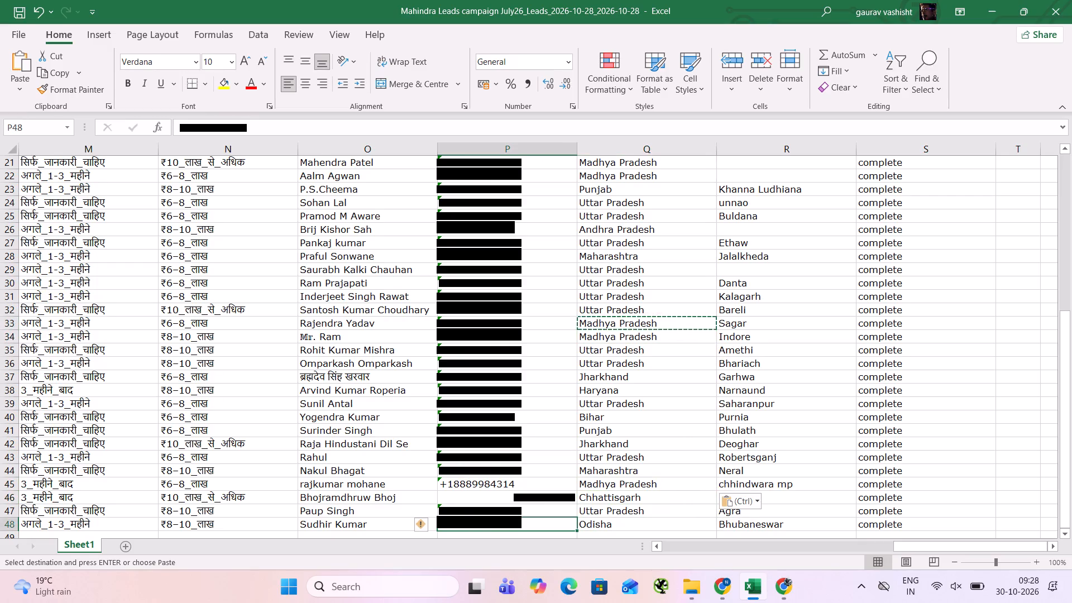
{"action": "key", "text": "ctrl+Up"}
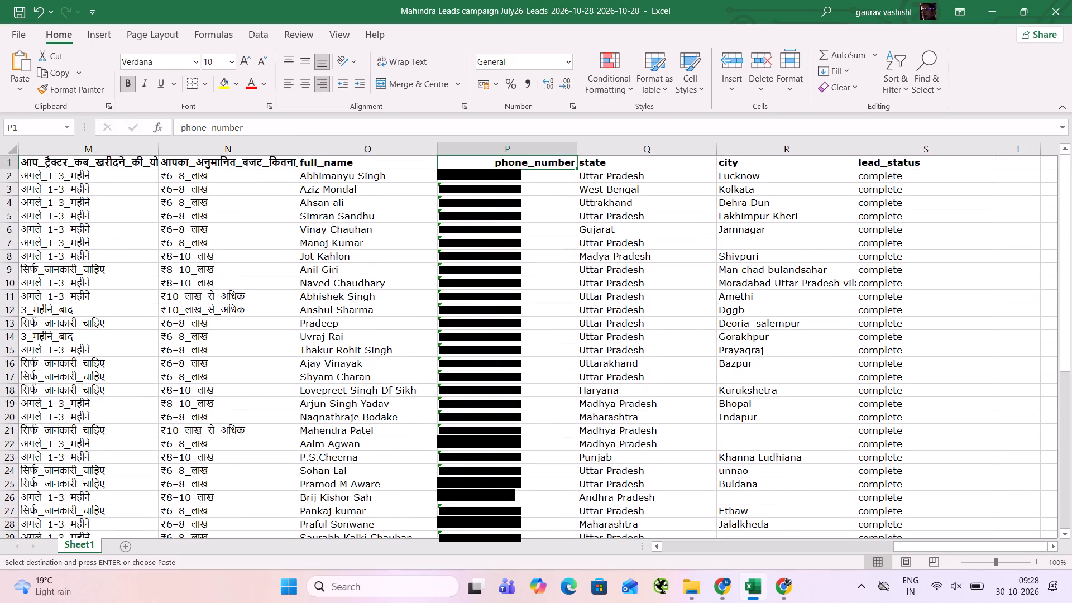
{"action": "left_click", "coordinate": [11, 37]}
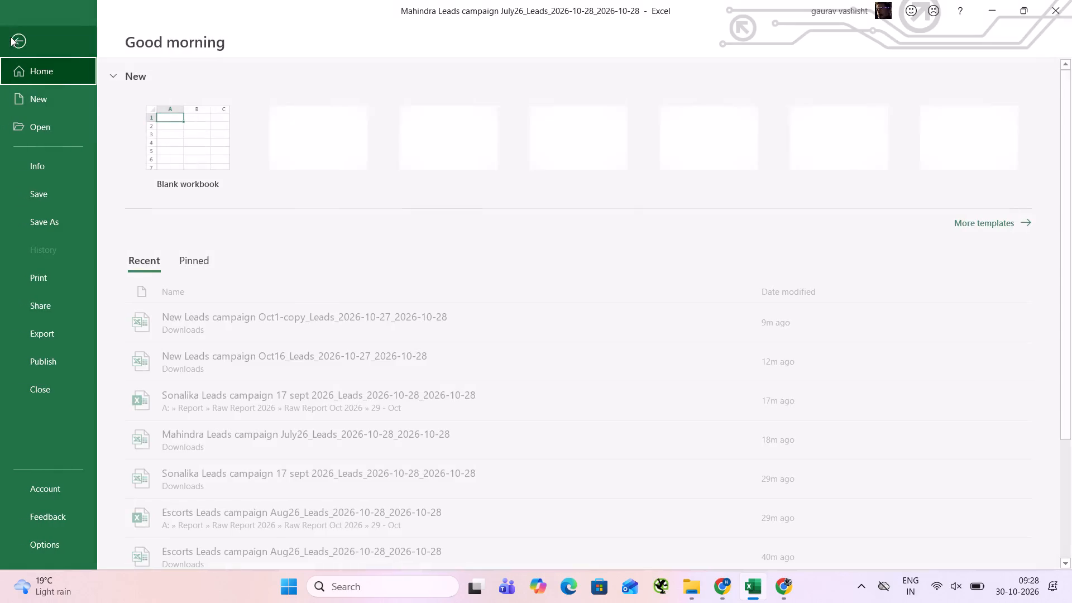
{"action": "left_click", "coordinate": [40, 226]}
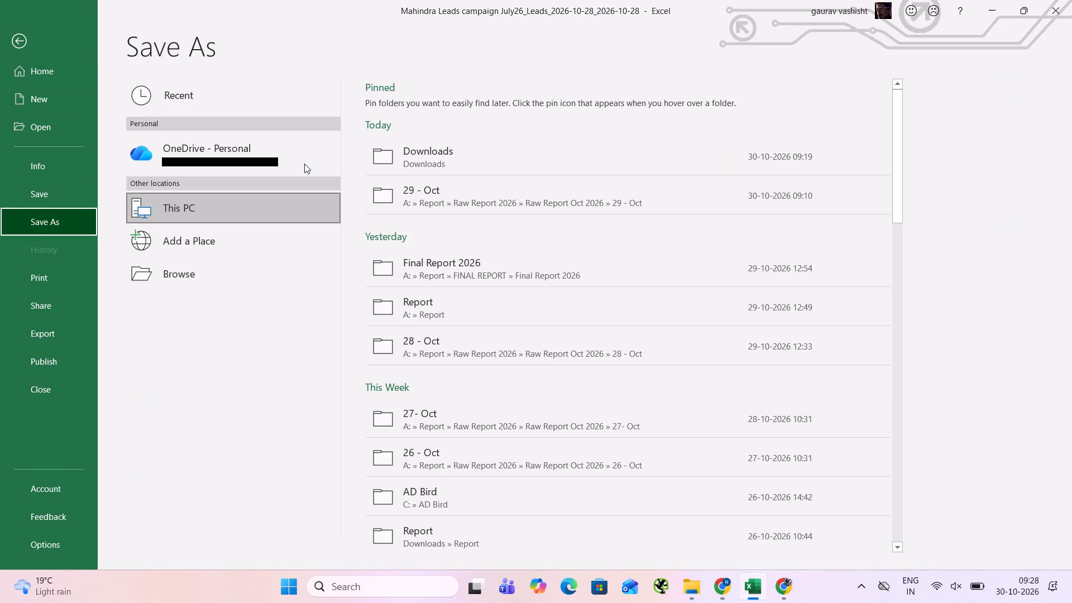
{"action": "left_click", "coordinate": [394, 184]}
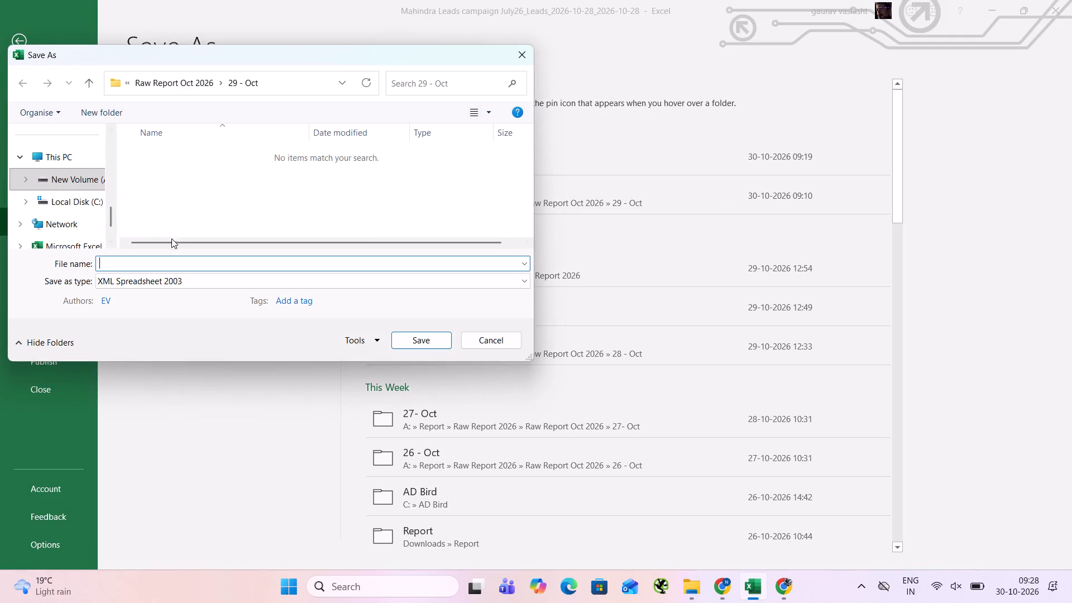
{"action": "left_click", "coordinate": [179, 276]}
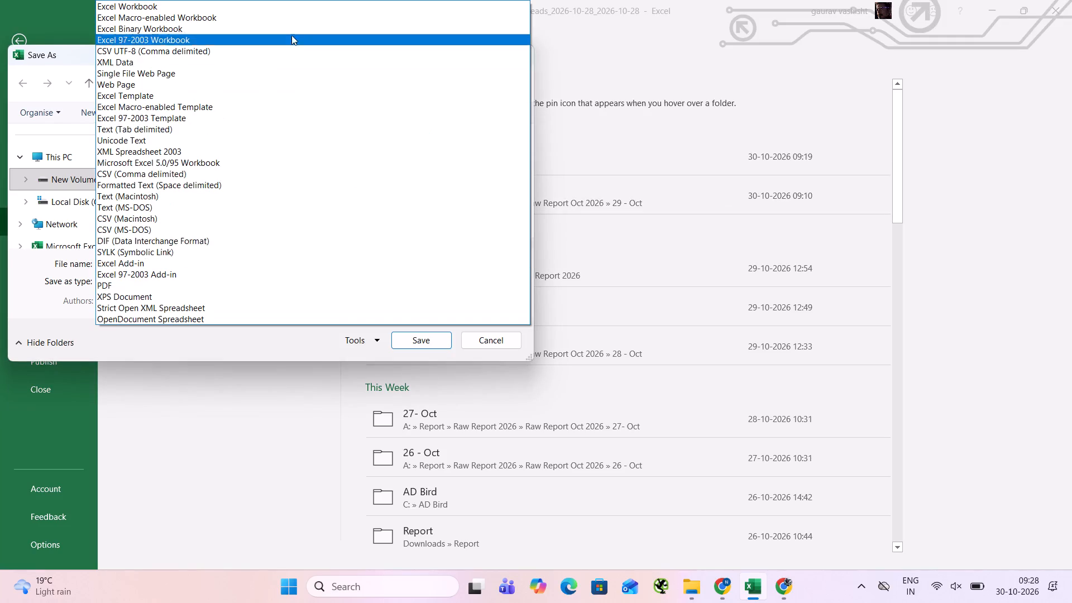
{"action": "left_click", "coordinate": [309, 8]}
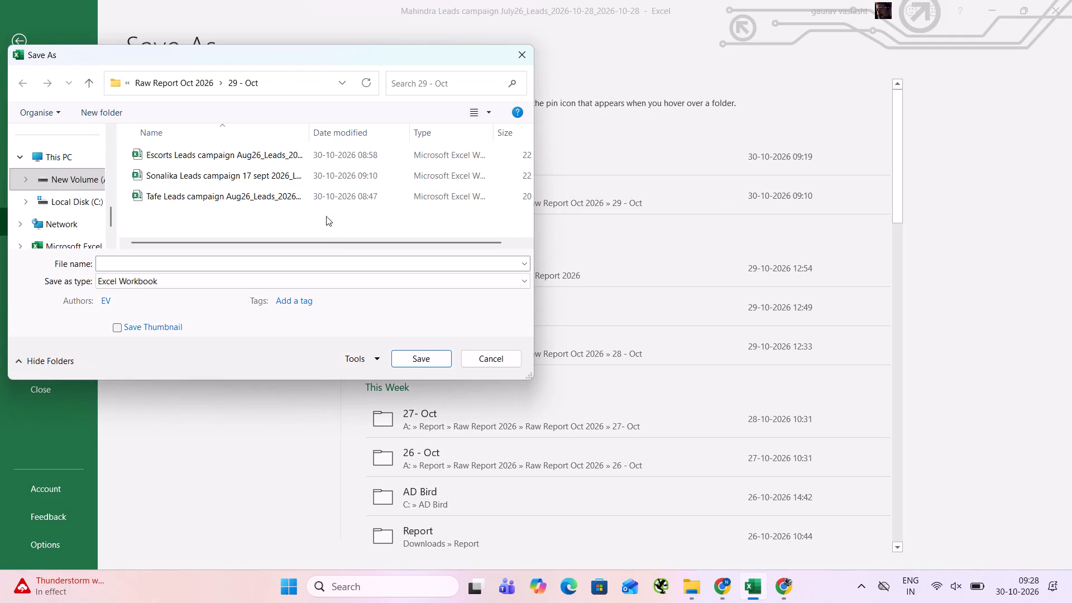
Copy the name Mahindra Leads campaign July26_Leads_2026-10-28_2026-10-28 from the original file in Downloads and save the workbook under it.
{"action": "left_click", "coordinate": [310, 252]}
{"action": "left_click", "coordinate": [295, 261]}
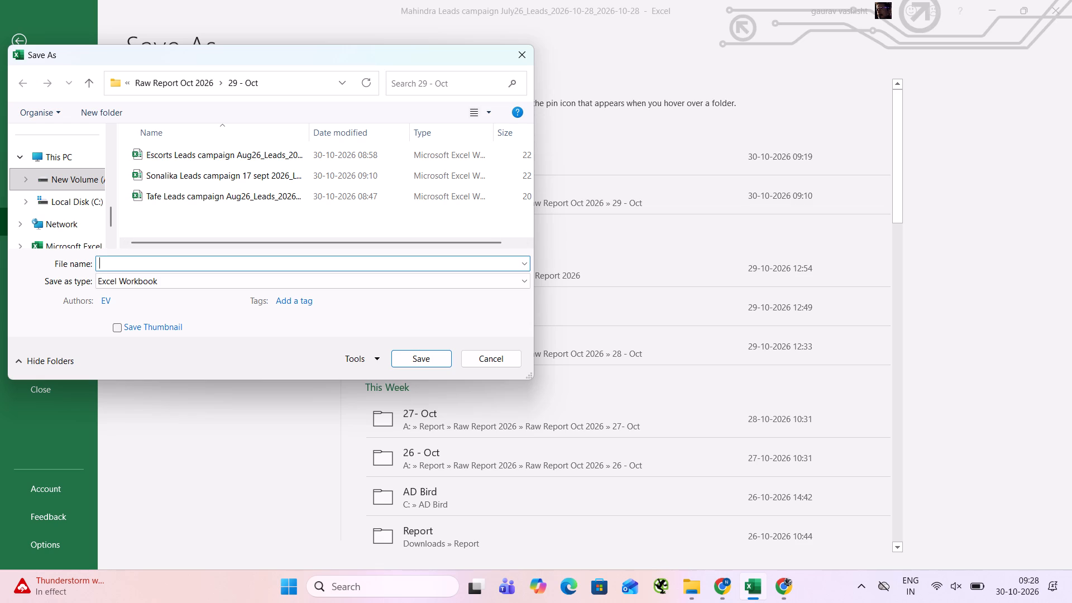
{"action": "left_click", "coordinate": [681, 581]}
{"action": "left_click", "coordinate": [94, 221]}
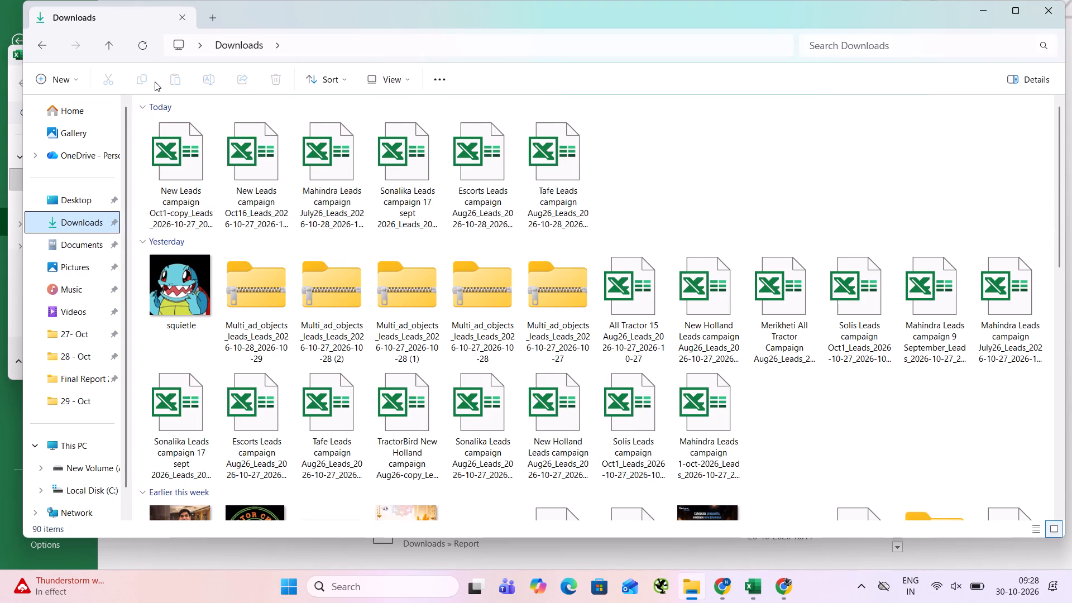
{"action": "triple_click", "coordinate": [141, 51]}
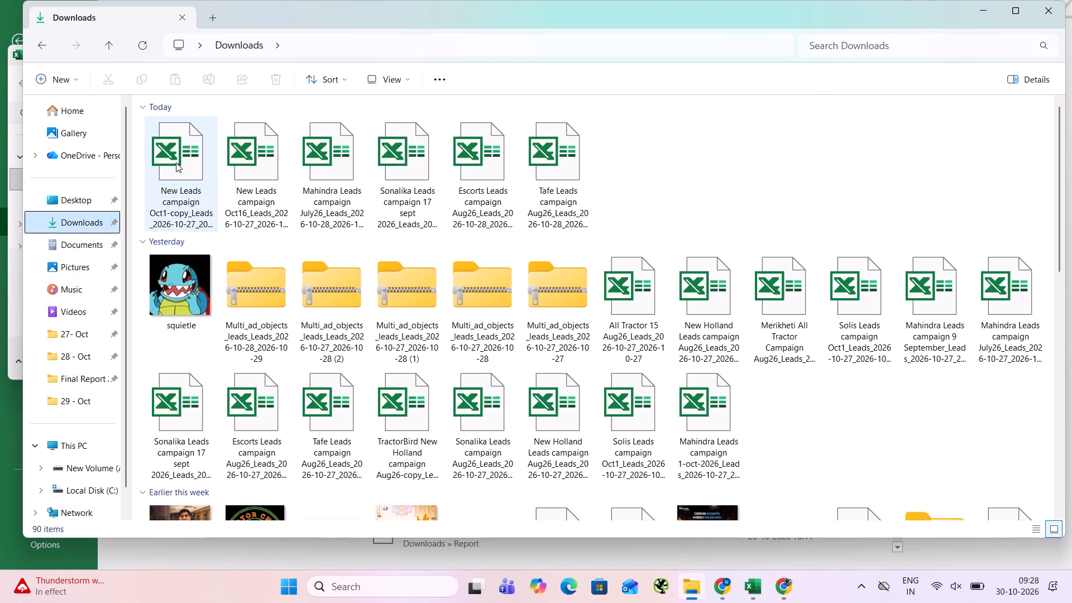
{"action": "left_click", "coordinate": [309, 161]}
{"action": "left_click", "coordinate": [207, 77]}
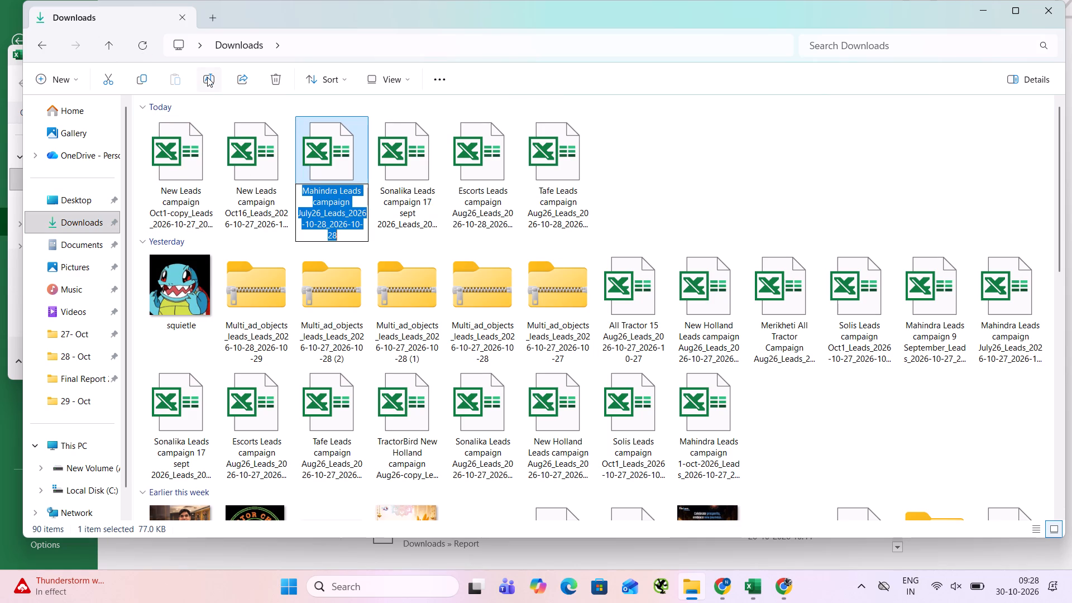
{"action": "key", "text": "ctrl+c"}
{"action": "left_click", "coordinate": [750, 591]}
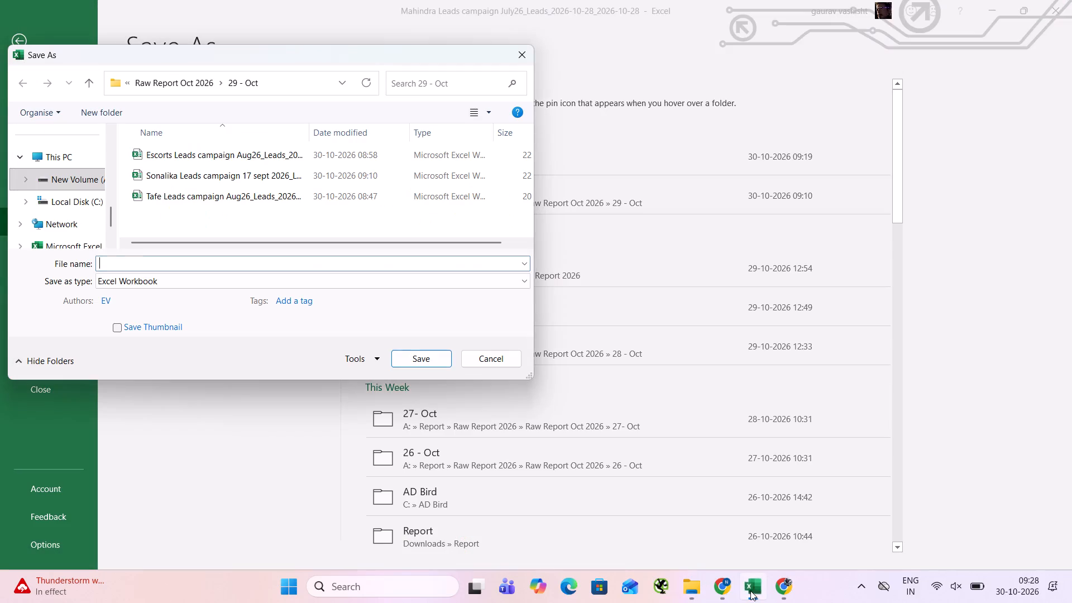
{"action": "key", "text": "ctrl+v"}
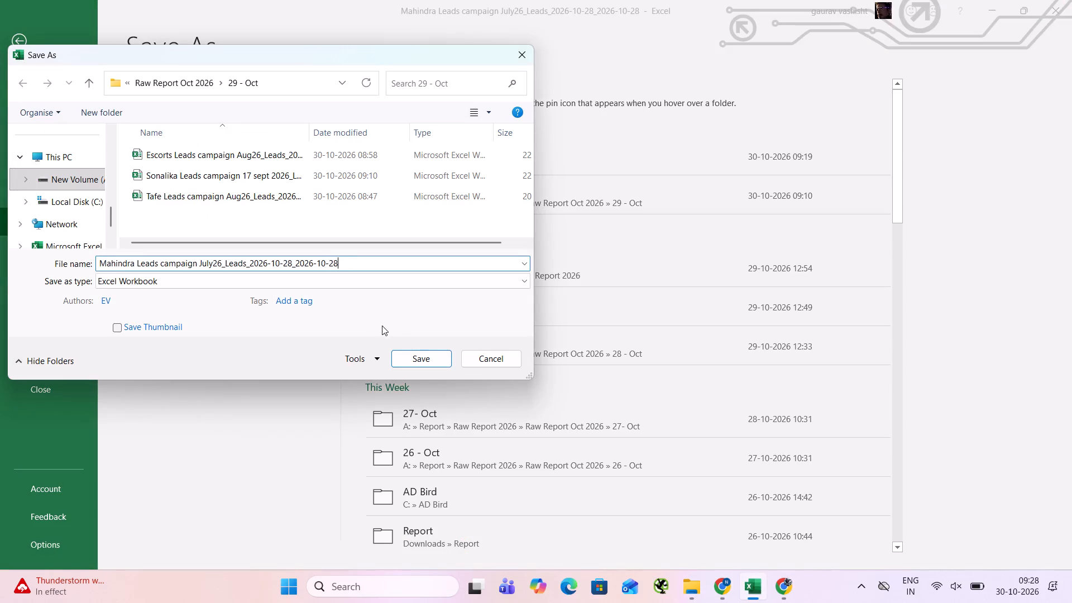
{"action": "left_click", "coordinate": [401, 358]}
{"action": "key", "text": "ctrl+s"}
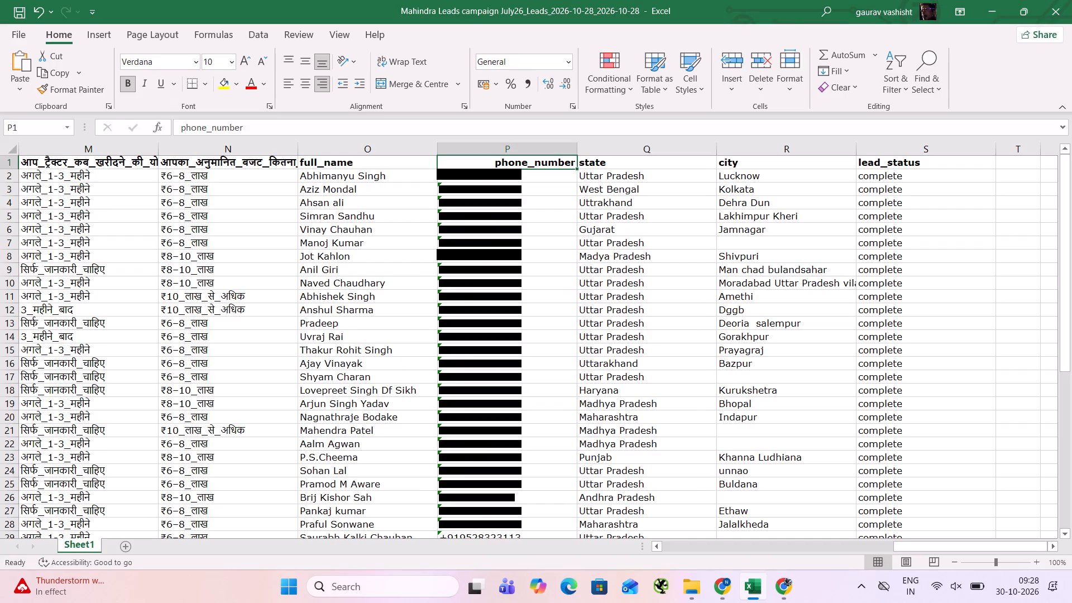
Close the Mahindra Leads workbook, answering the question about keeping the unopened recovered files.
{"action": "left_click", "coordinate": [1071, 12]}
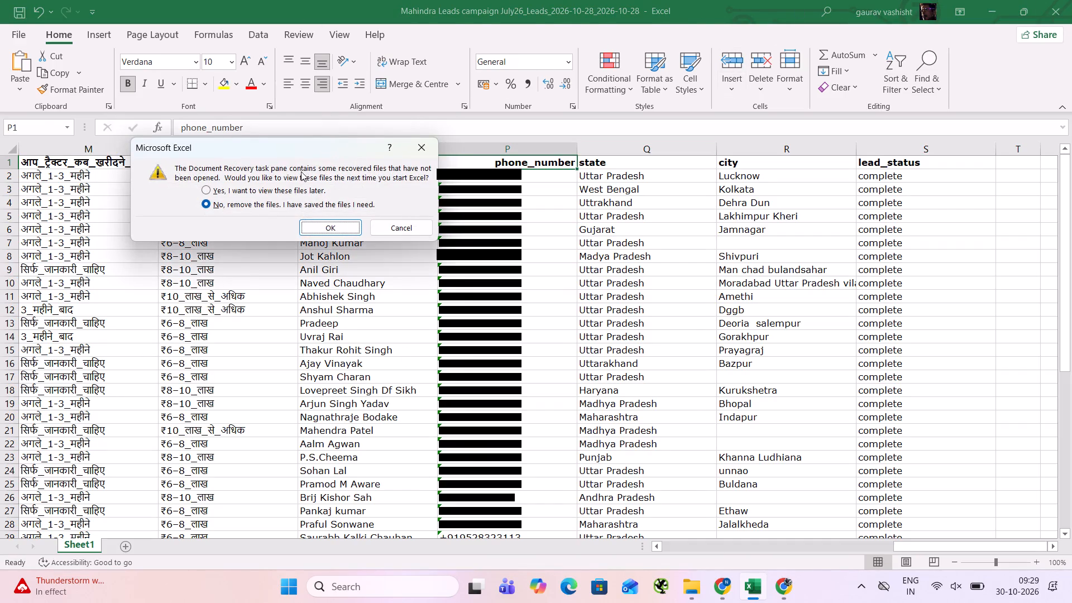
{"action": "left_click", "coordinate": [266, 198]}
{"action": "left_click", "coordinate": [271, 183]}
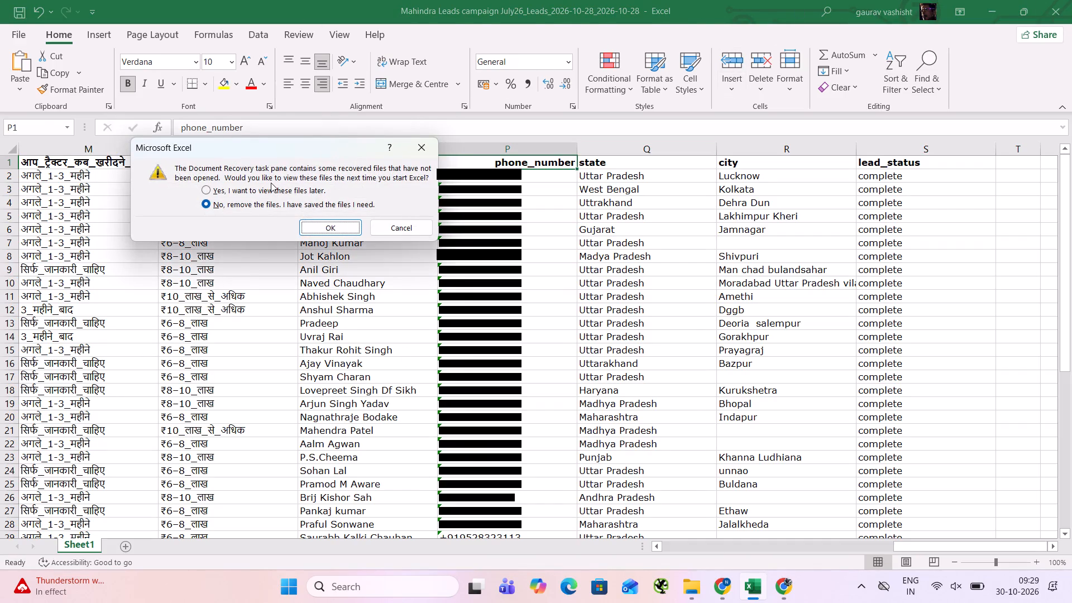
{"action": "left_click", "coordinate": [271, 185]}
{"action": "left_click", "coordinate": [328, 225]}
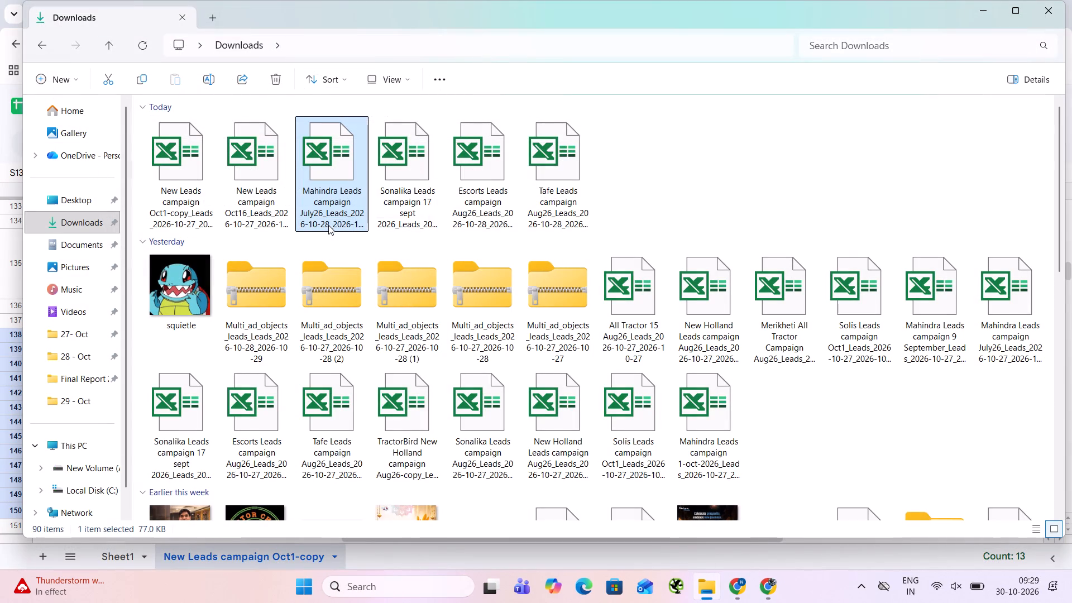
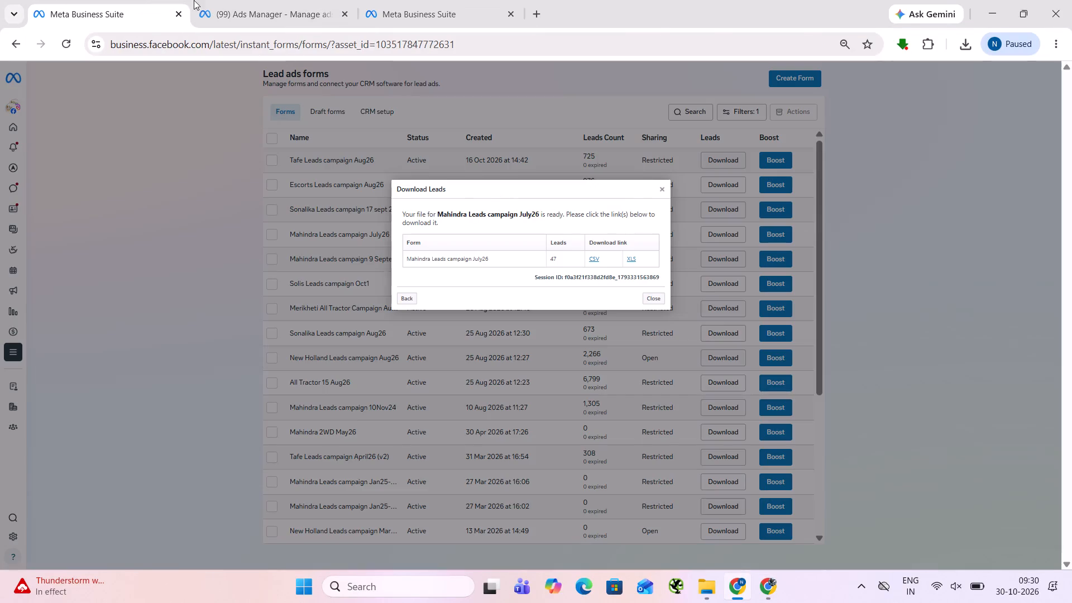
Close the other two browser tabs, keeping only the lead ads forms tab open.
{"action": "left_click", "coordinate": [348, 14]}
{"action": "left_click", "coordinate": [348, 14]}
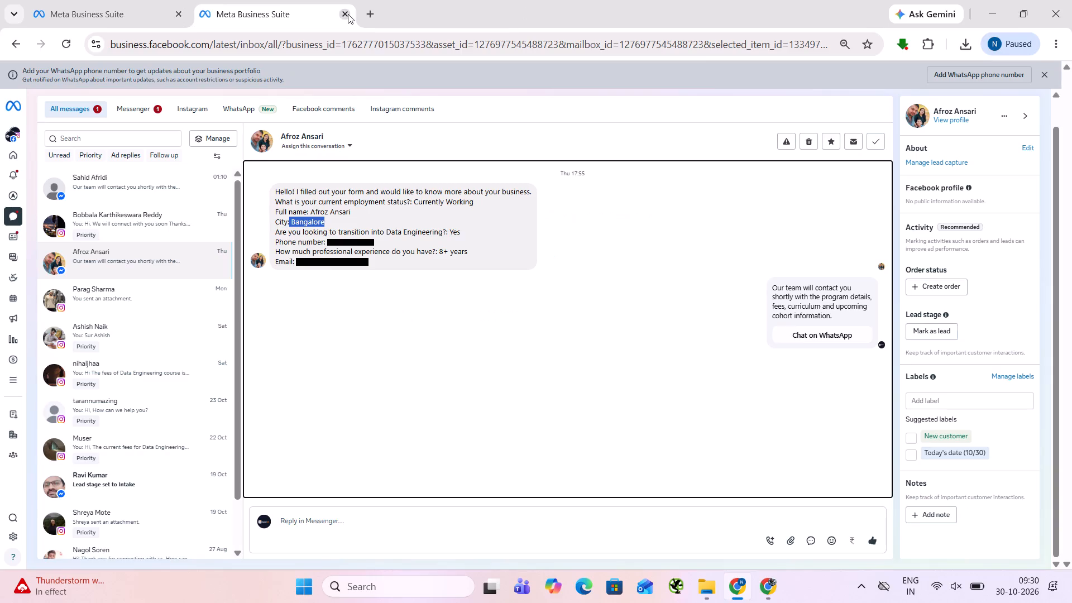
{"action": "left_click", "coordinate": [341, 15]}
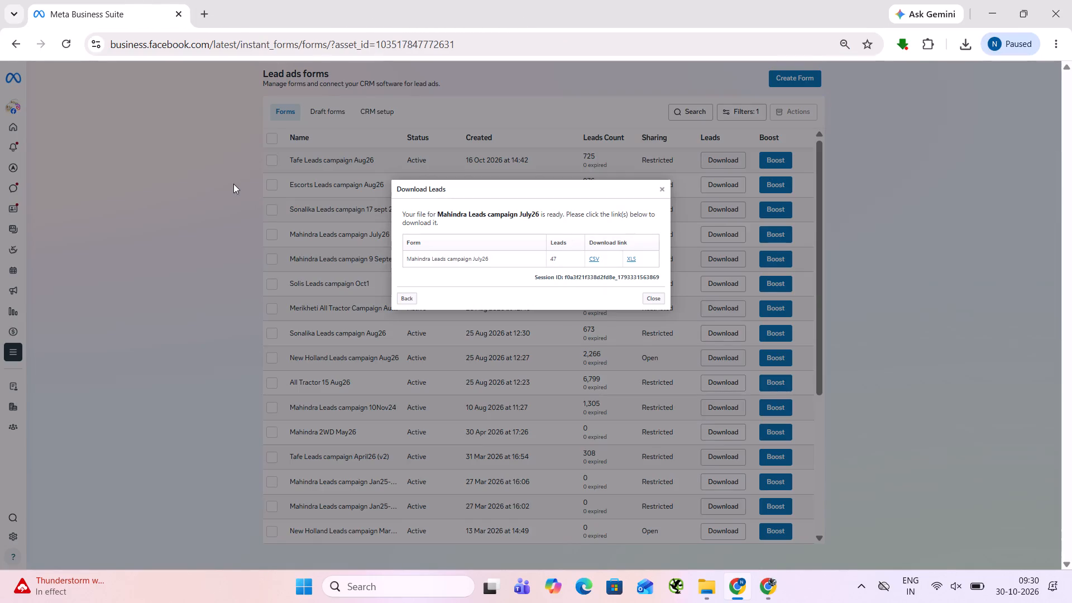
Download yesterday's leads (29 Oct 2026) for the form Mahindra Leads campaign 9 September as an XLS file.
{"action": "left_click", "coordinate": [210, 200]}
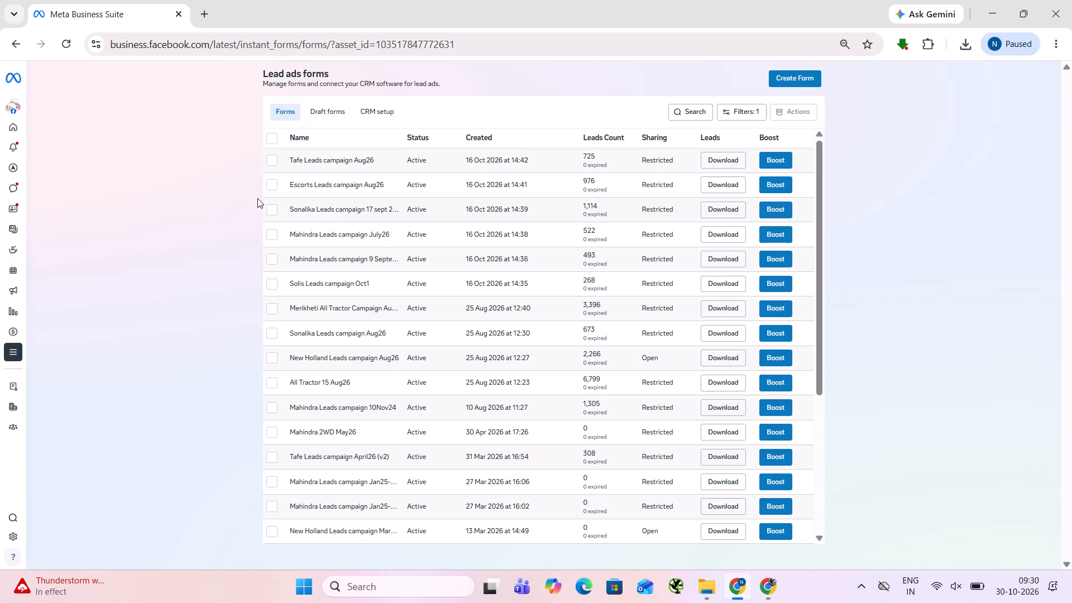
{"action": "left_click", "coordinate": [740, 261]}
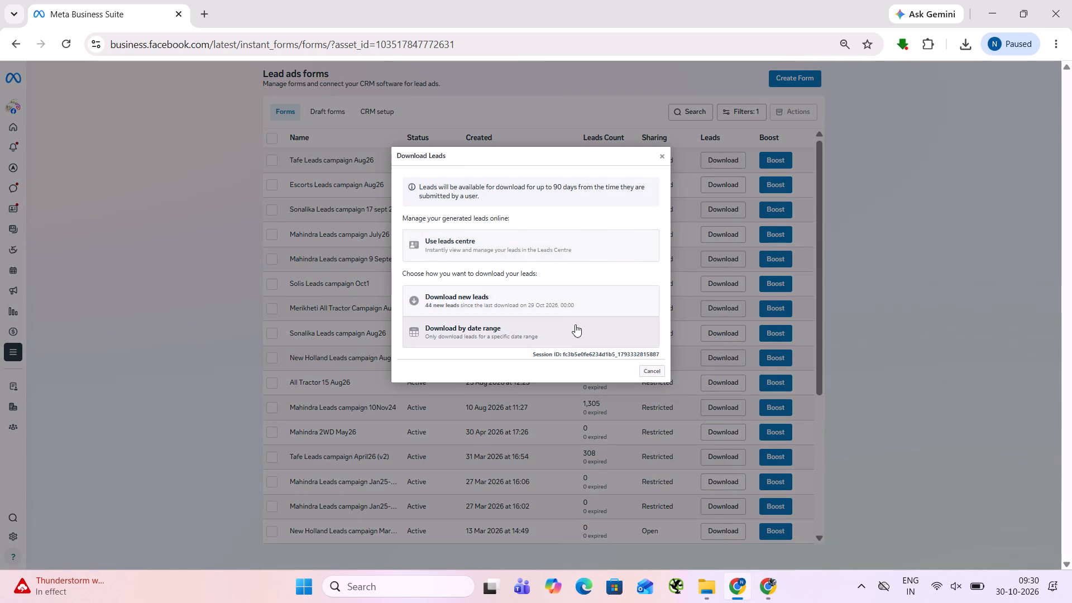
{"action": "left_click", "coordinate": [571, 327]}
{"action": "left_click", "coordinate": [497, 241]}
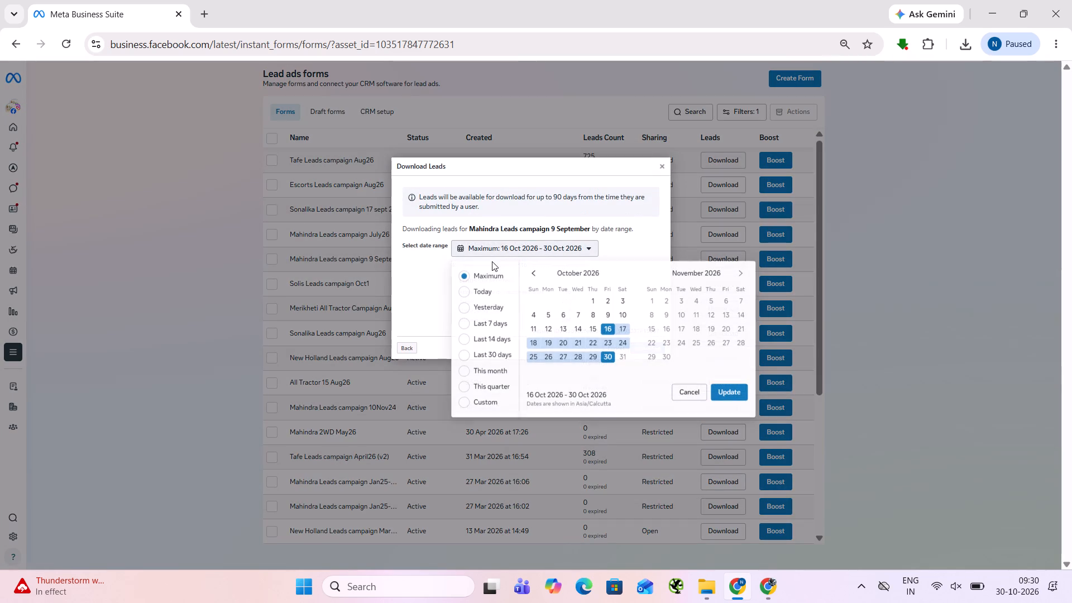
{"action": "left_click", "coordinate": [487, 307]}
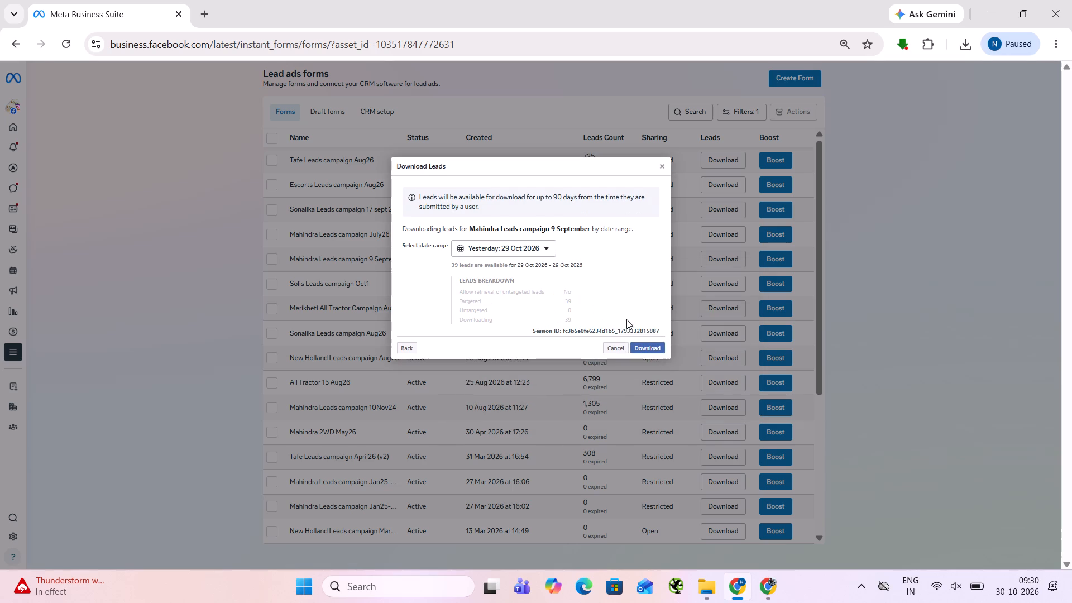
{"action": "left_click", "coordinate": [640, 350]}
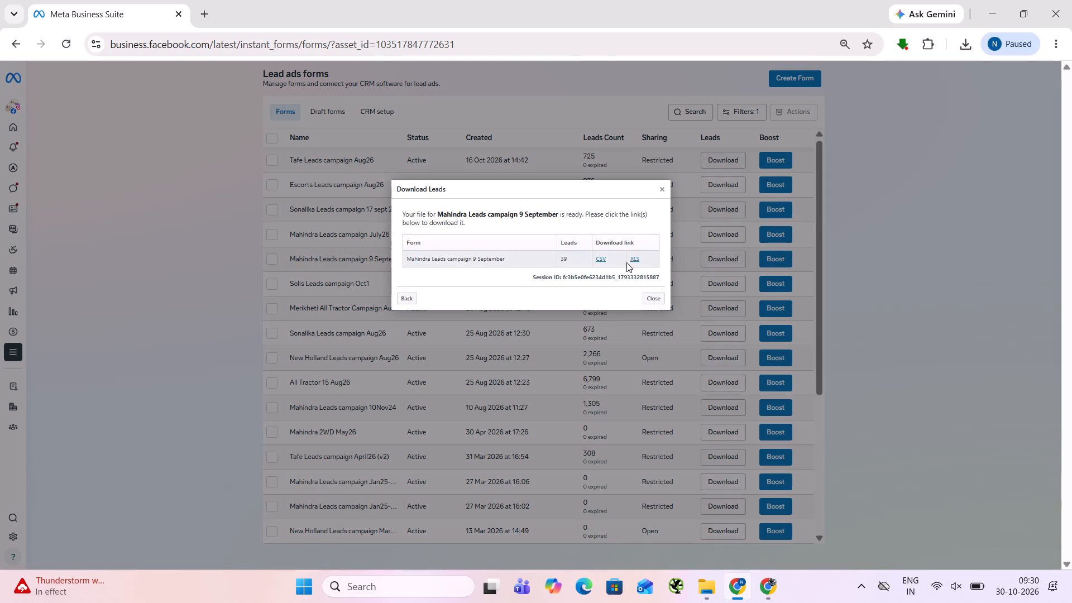
{"action": "left_click", "coordinate": [634, 260]}
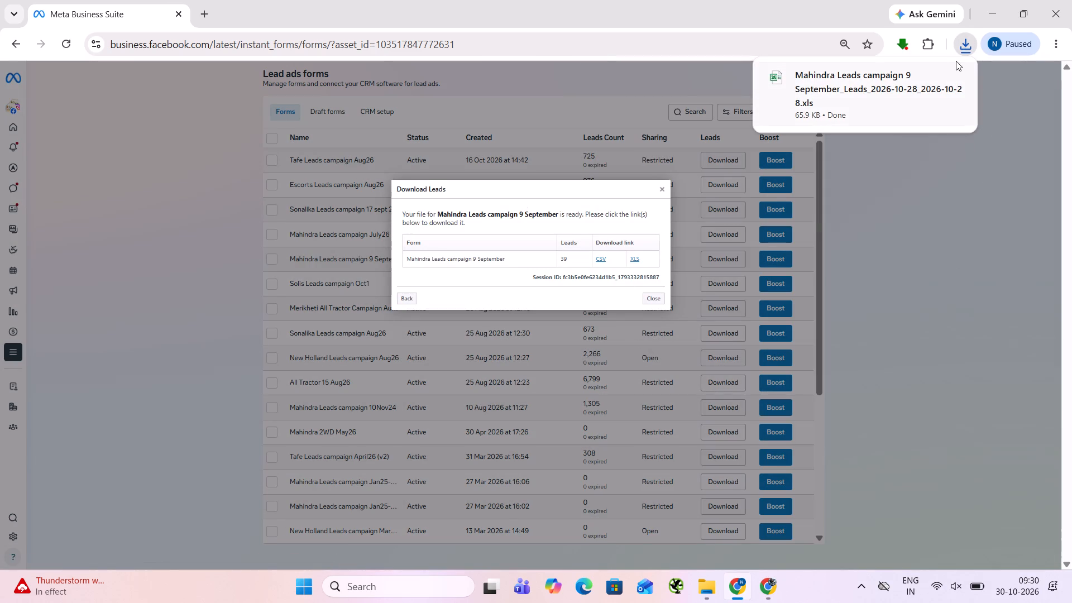
Open the downloaded Mahindra Leads campaign 9 September file in Excel and make it editable.
{"action": "left_click", "coordinate": [954, 75]}
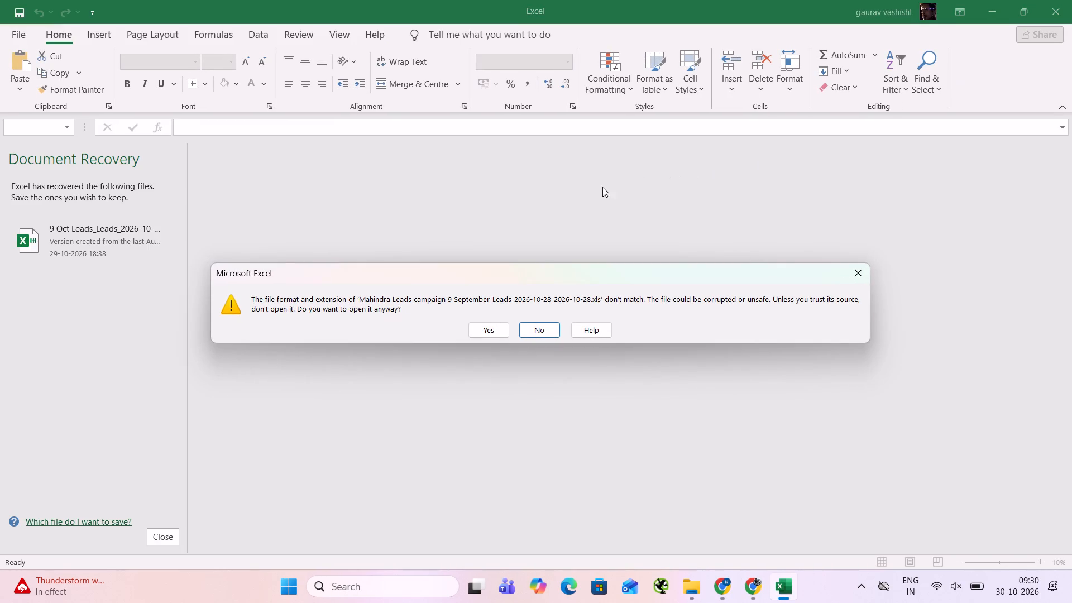
{"action": "right_click", "coordinate": [500, 334]}
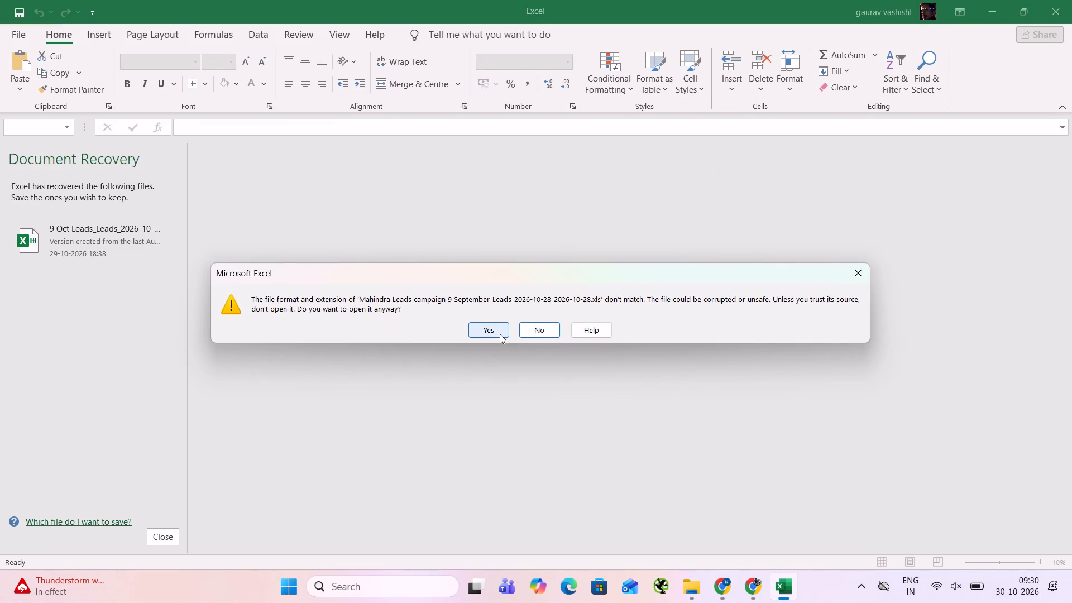
{"action": "left_click", "coordinate": [500, 334]}
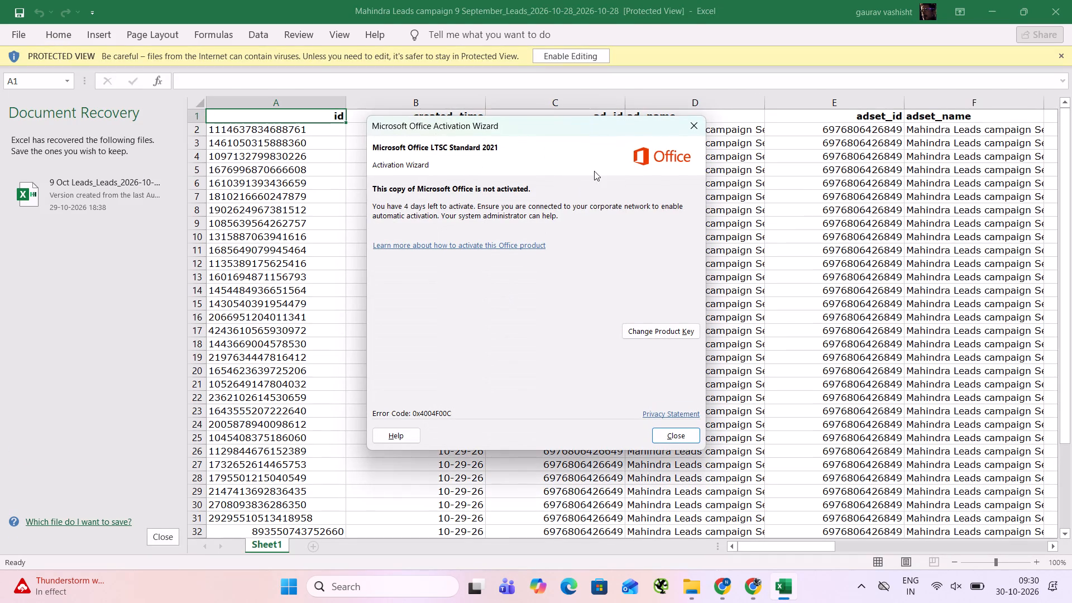
{"action": "left_click", "coordinate": [696, 127]}
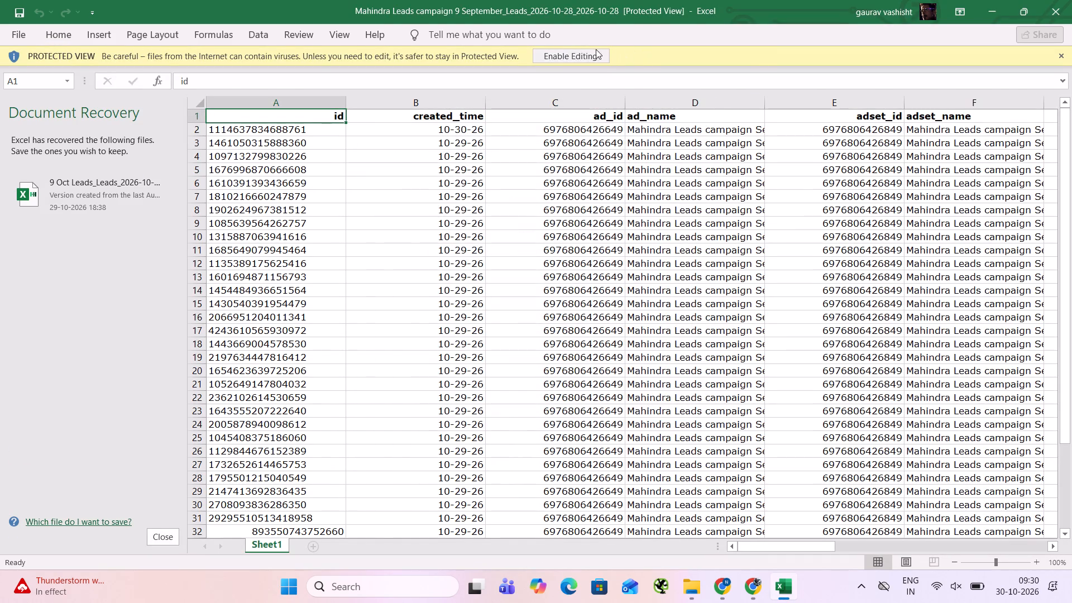
{"action": "left_click", "coordinate": [596, 53]}
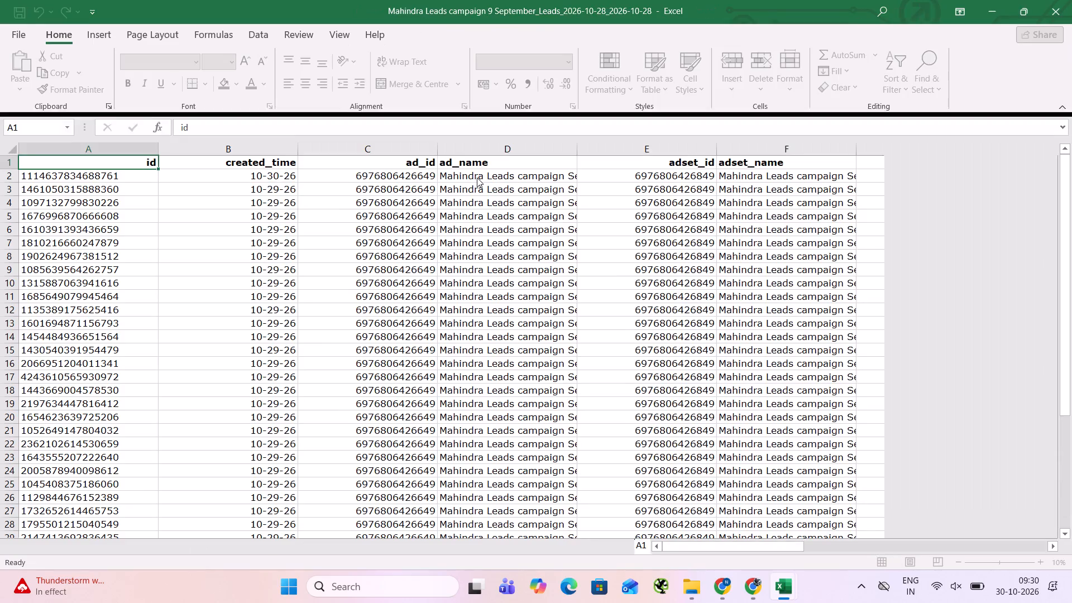
Set row 2's state to Madhya Pradesh and city to Sagar, and row 3's state to Haryana.
{"action": "key", "text": "ctrl+Insert"}
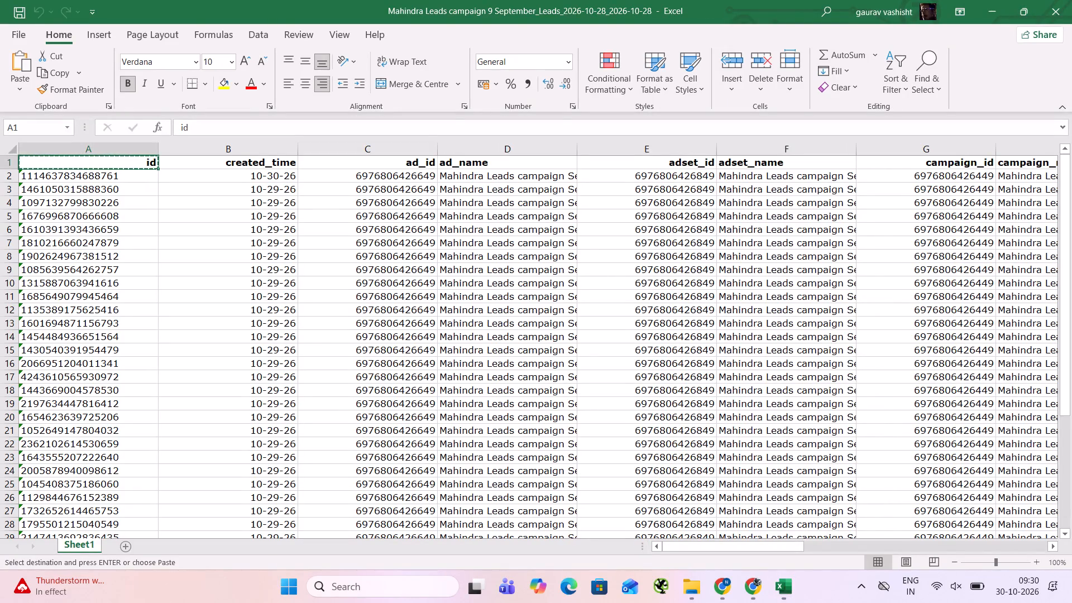
{"action": "key", "text": "ctrl+Right"}
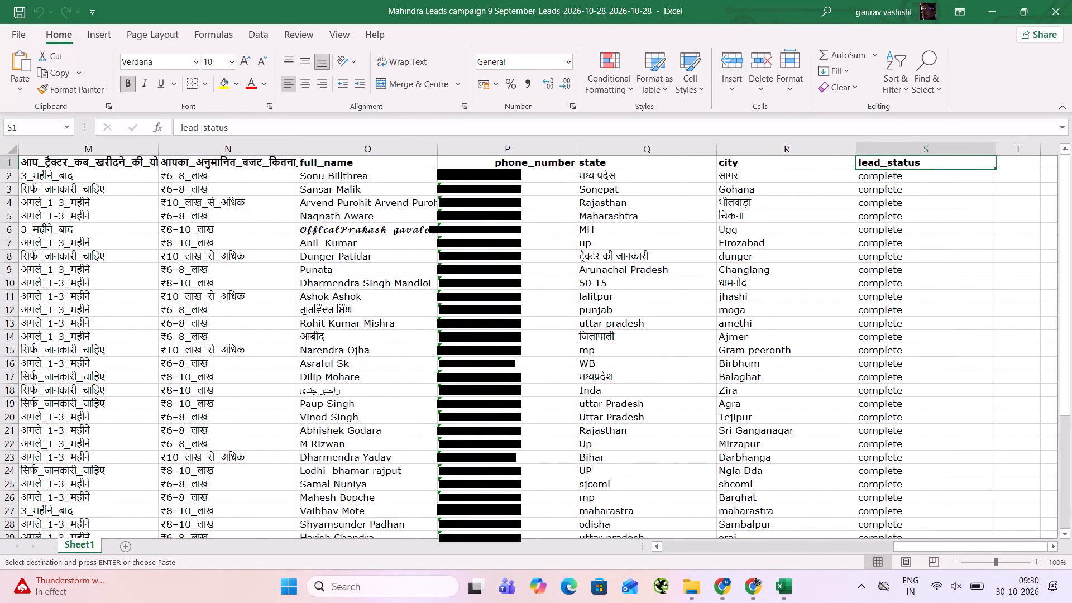
{"action": "left_click", "coordinate": [586, 177]}
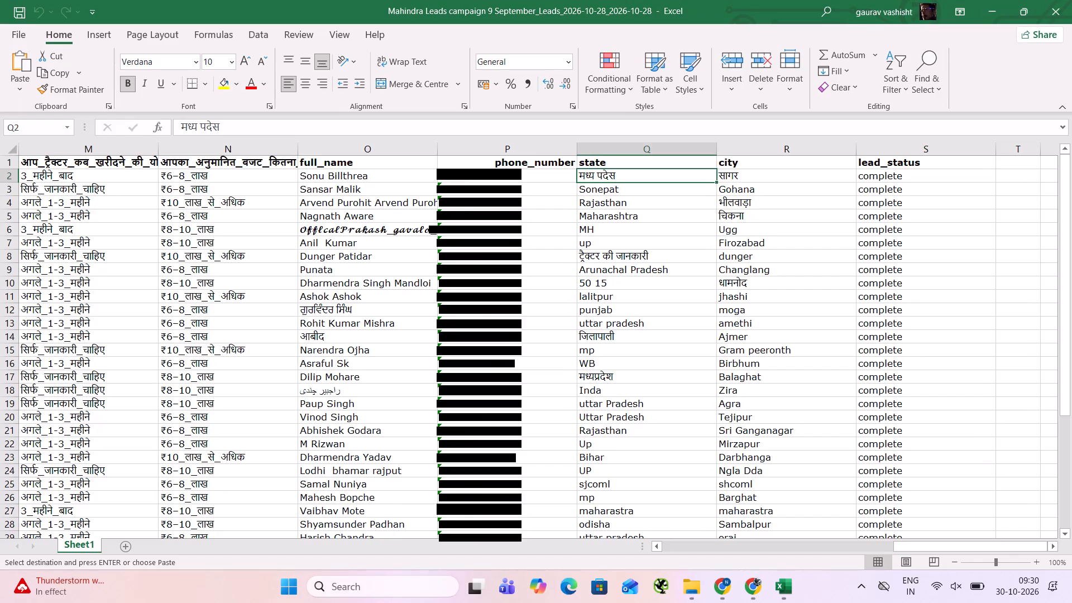
{"action": "type", "text": "Madhya"}
{"action": "key", "text": "space"}
{"action": "type", "text": "Pradesh"}
{"action": "key", "text": "Right"}
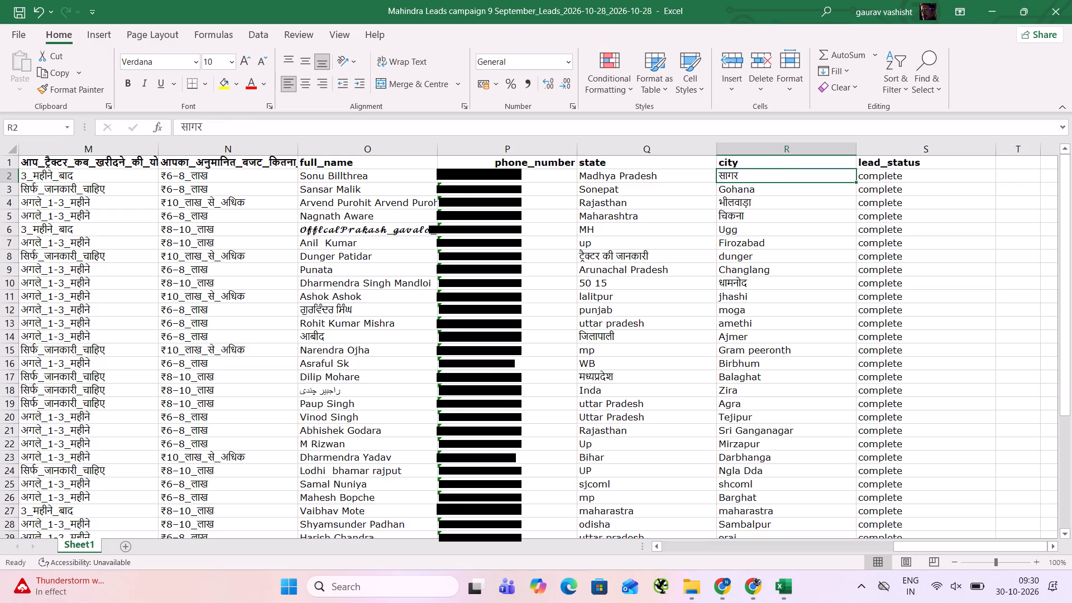
{"action": "type", "text": "Sagar"}
{"action": "key", "text": "Down"}
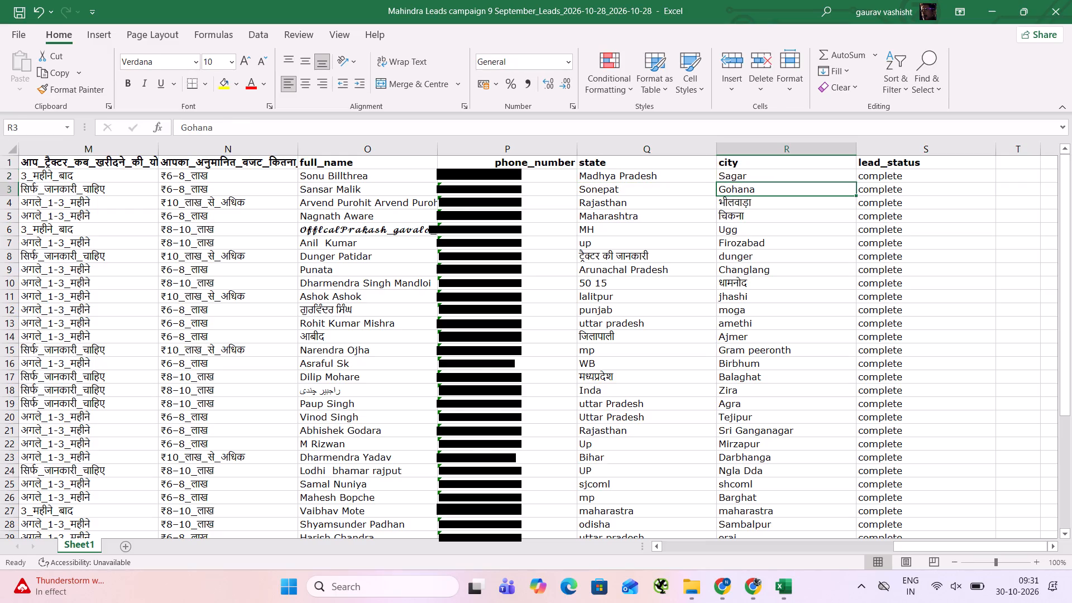
{"action": "key", "text": "Left"}
{"action": "type", "text": "Haryana"}
{"action": "key", "text": "Right"}
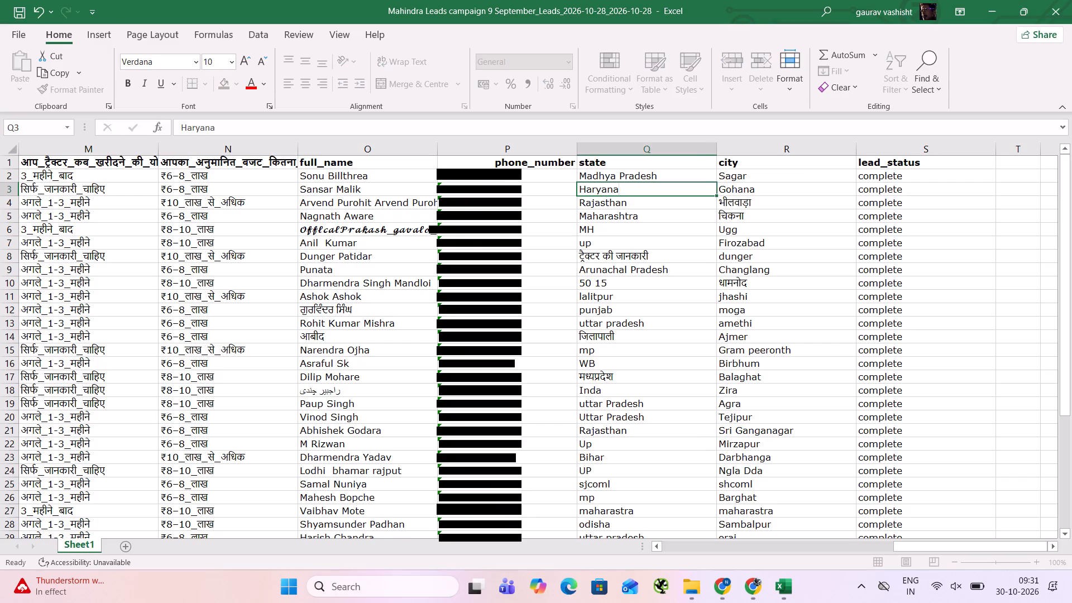
Clear the city entries in rows 4, 5 and 6.
{"action": "key", "text": "Down"}
{"action": "key", "text": "BackSpace"}
{"action": "key", "text": "Down"}
{"action": "key", "text": "BackSpace"}
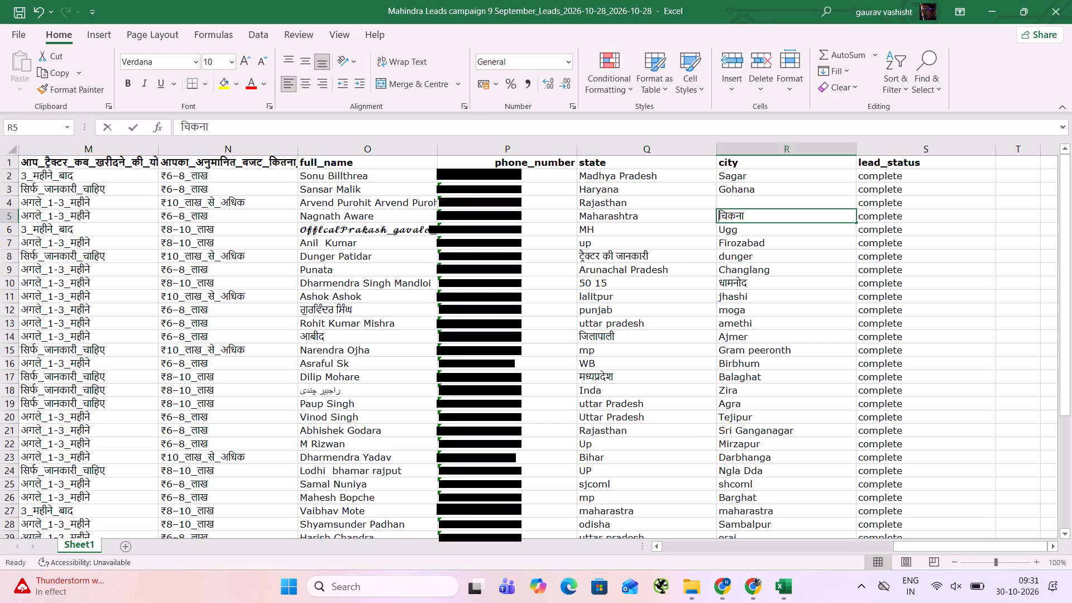
{"action": "key", "text": "Down"}
{"action": "key", "text": "BackSpace"}
Set the state to Maharashtra in row 6 by copying row 5's entry, and to Uttar Pradesh in row 7.
{"action": "key", "text": "Left"}
{"action": "key", "text": "Up"}
{"action": "key", "text": "ctrl+c"}
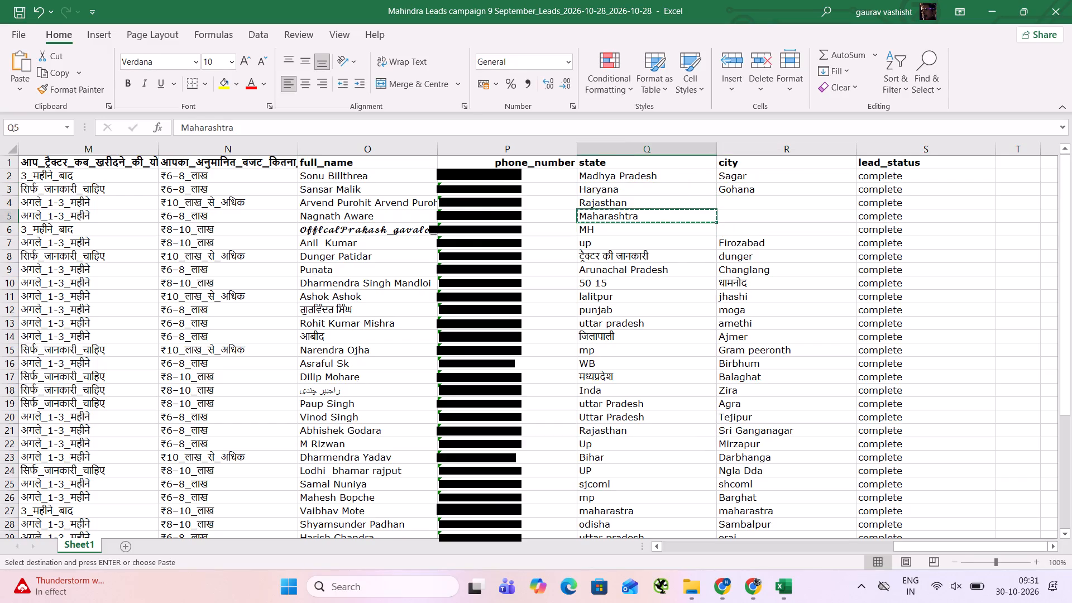
{"action": "key", "text": "Down"}
{"action": "key", "text": "ctrl+v"}
{"action": "key", "text": "Down"}
{"action": "type", "text": "Utt"}
{"action": "type", "text": "ar"}
{"action": "key", "text": "space"}
{"action": "type", "text": "Pradesh"}
{"action": "key", "text": "Right"}
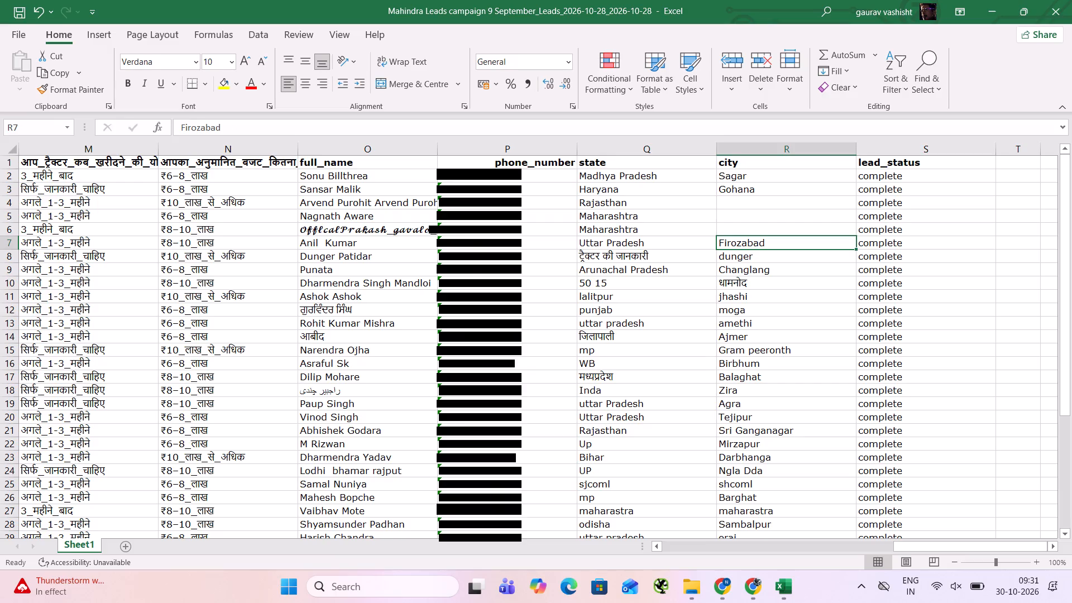
Copy Uttar Pradesh from row 7 into row 8's state and clear row 8's city.
{"action": "key", "text": "Down"}
{"action": "key", "text": "Left"}
{"action": "key", "text": "Up"}
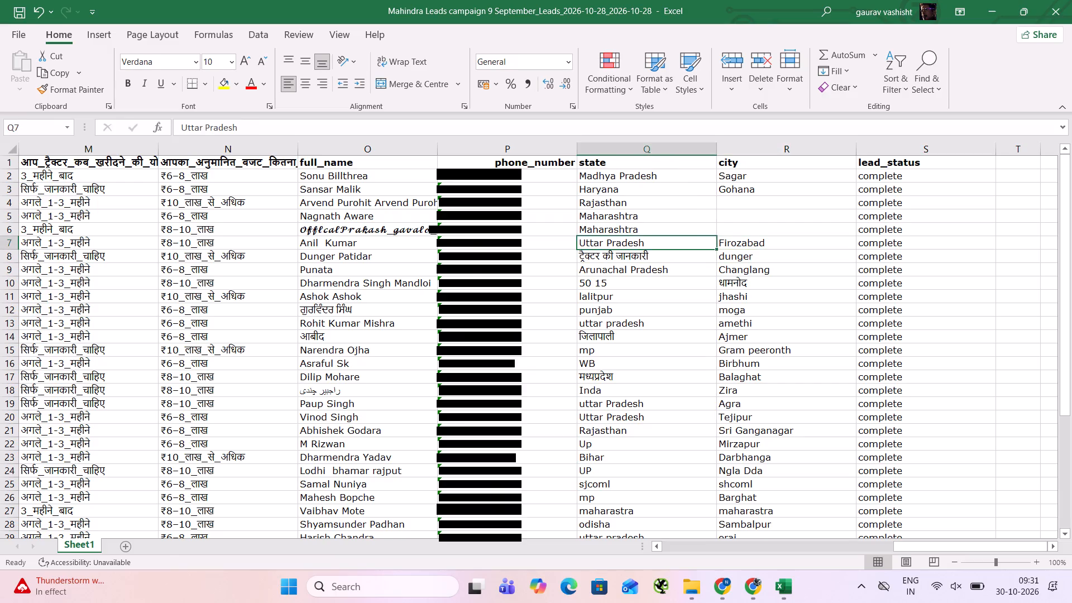
{"action": "key", "text": "ctrl+c"}
{"action": "key", "text": "Down"}
{"action": "key", "text": "ctrl+v"}
{"action": "key", "text": "Right"}
{"action": "key", "text": "BackSpace"}
{"action": "key", "text": "Down"}
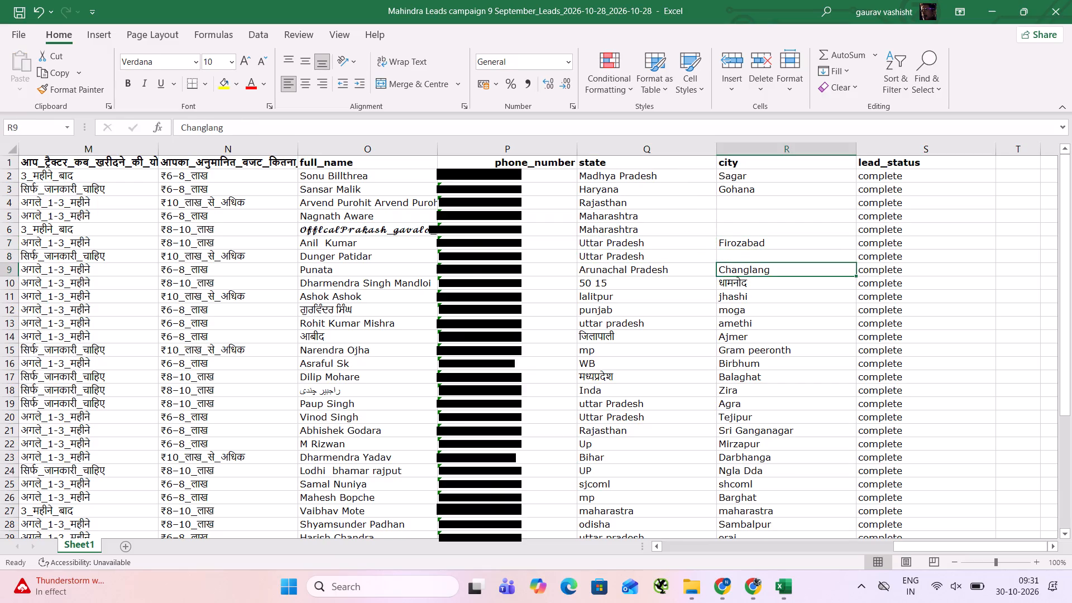
Copy Uttar Pradesh from row 8 into row 10's state and clear row 10's city.
{"action": "key", "text": "Left"}
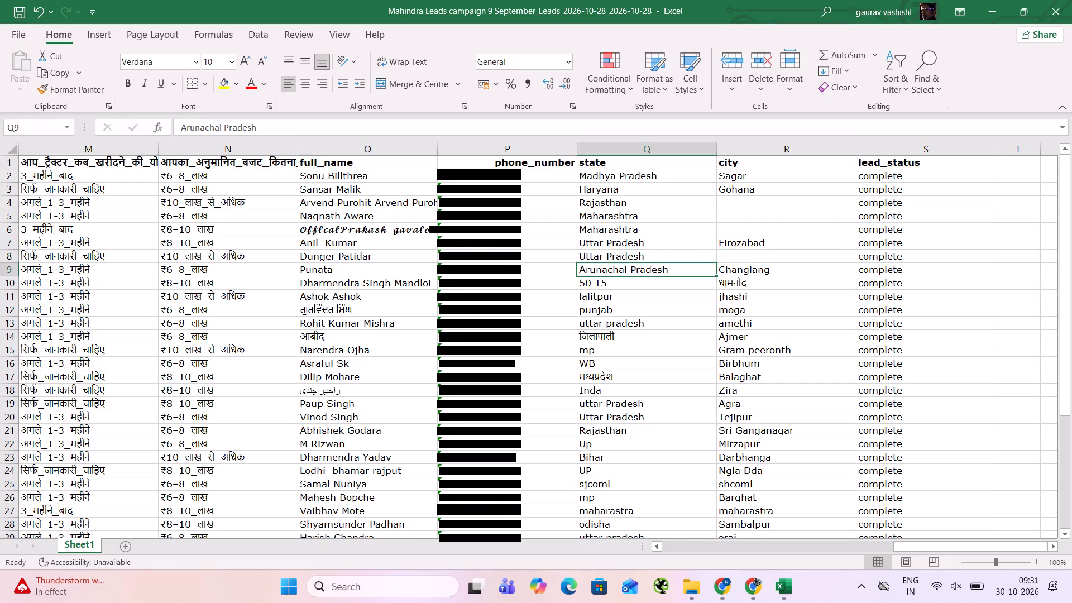
{"action": "key", "text": "Up"}
{"action": "key", "text": "ctrl+c"}
{"action": "key", "text": "Down"}
{"action": "key", "text": "Down"}
{"action": "key", "text": "ctrl+v"}
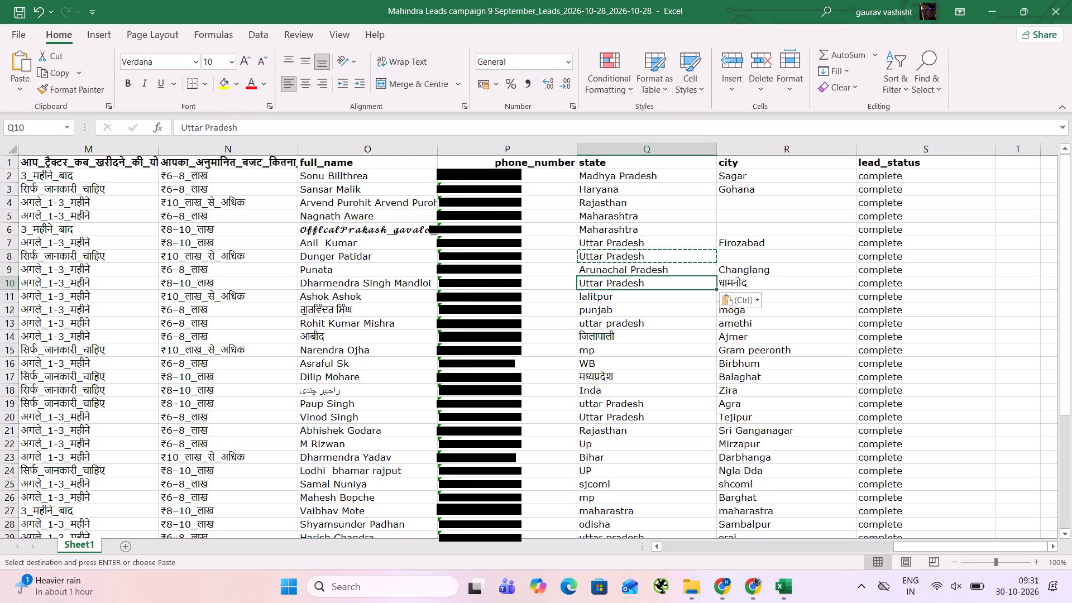
{"action": "key", "text": "Right"}
{"action": "key", "text": "BackSpace"}
Copy Uttar Pradesh from row 10 into row 11's state and correct row 11's city to Jhansi.
{"action": "key", "text": "Down"}
{"action": "key", "text": "Left"}
{"action": "key", "text": "Up"}
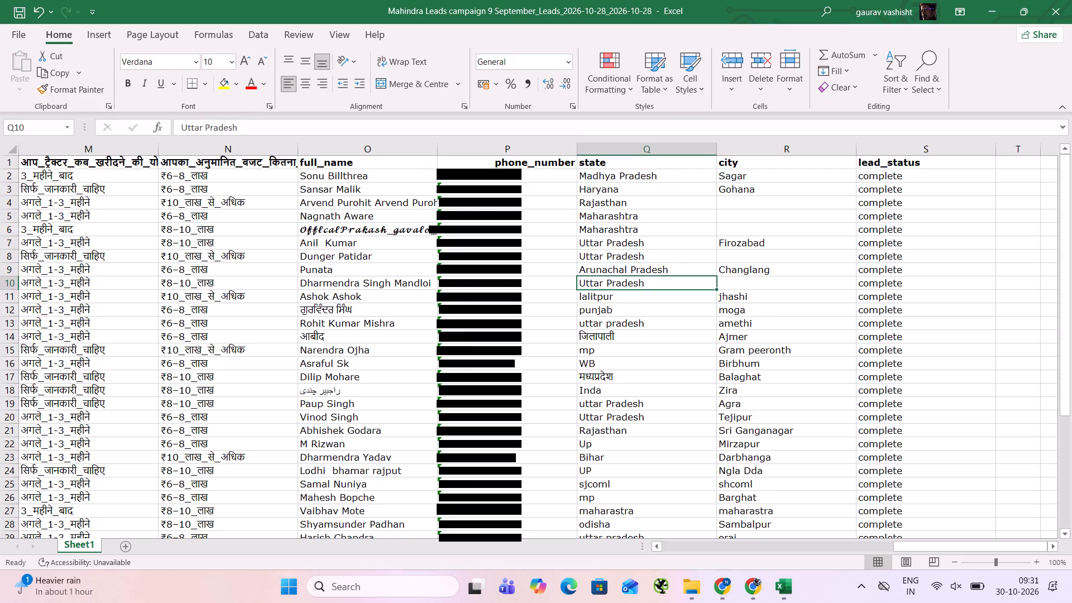
{"action": "key", "text": "ctrl+c"}
{"action": "key", "text": "Down"}
{"action": "key", "text": "ctrl+v"}
{"action": "key", "text": "Right"}
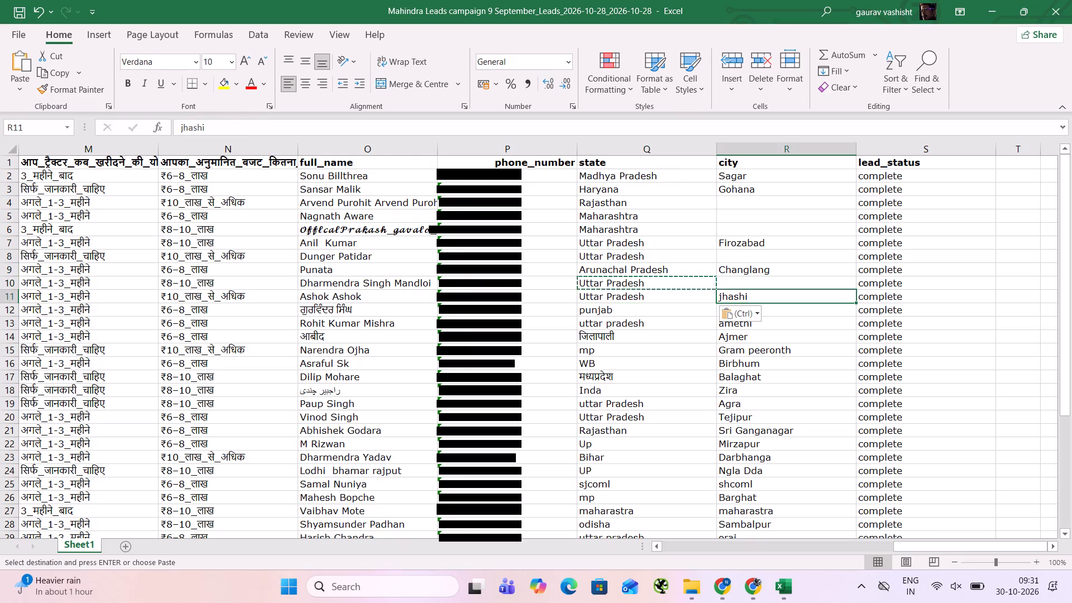
{"action": "type", "text": "Jhansi"}
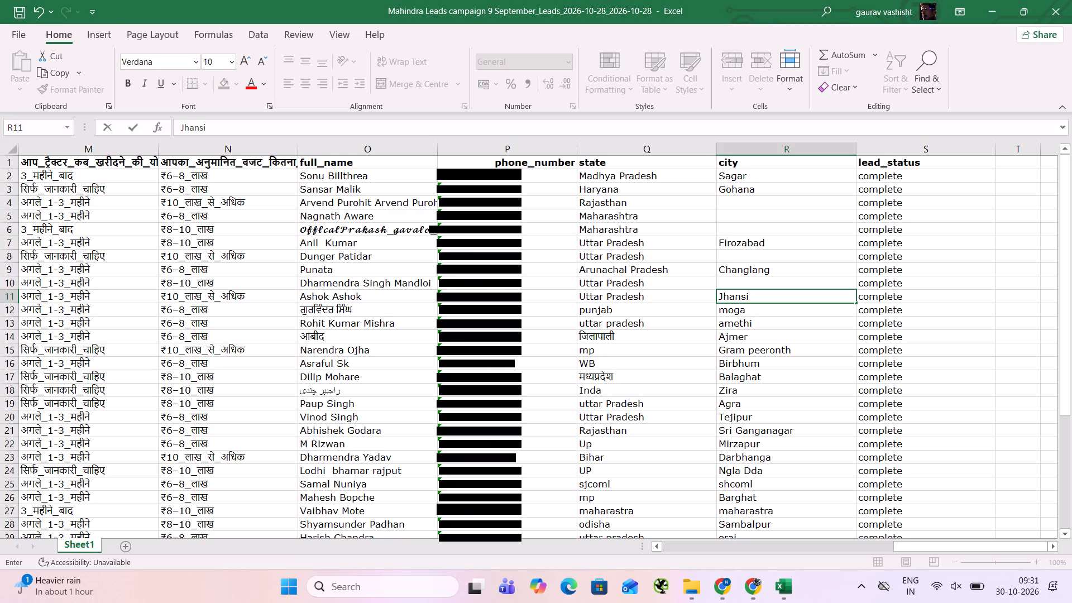
{"action": "key", "text": "Down"}
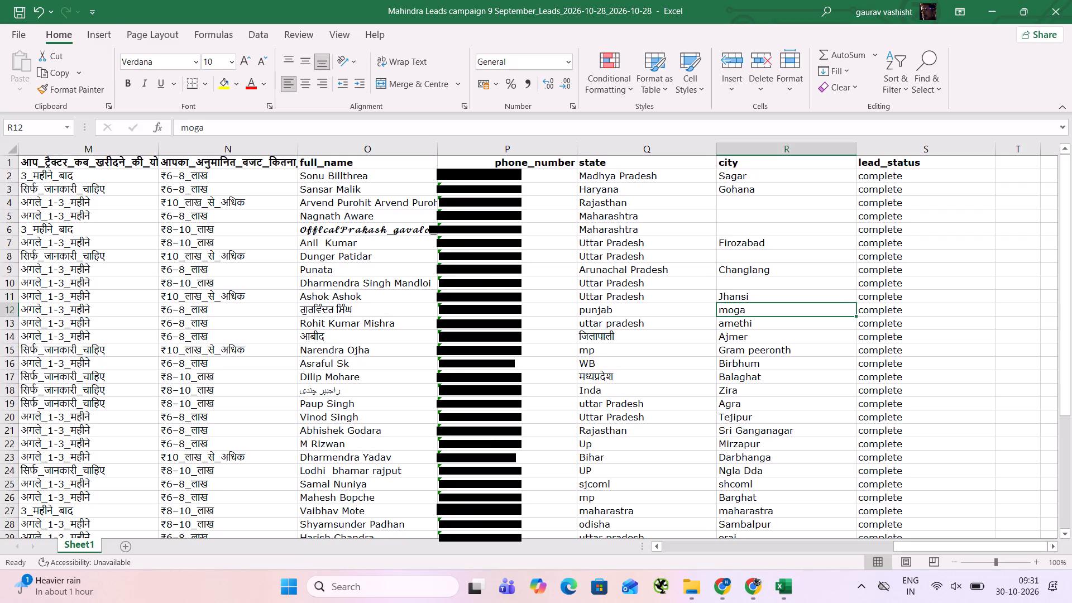
Correct row 12's city to Moga and its state to Punjab.
{"action": "type", "text": "Moga"}
{"action": "key", "text": "Left"}
{"action": "type", "text": "Punjab"}
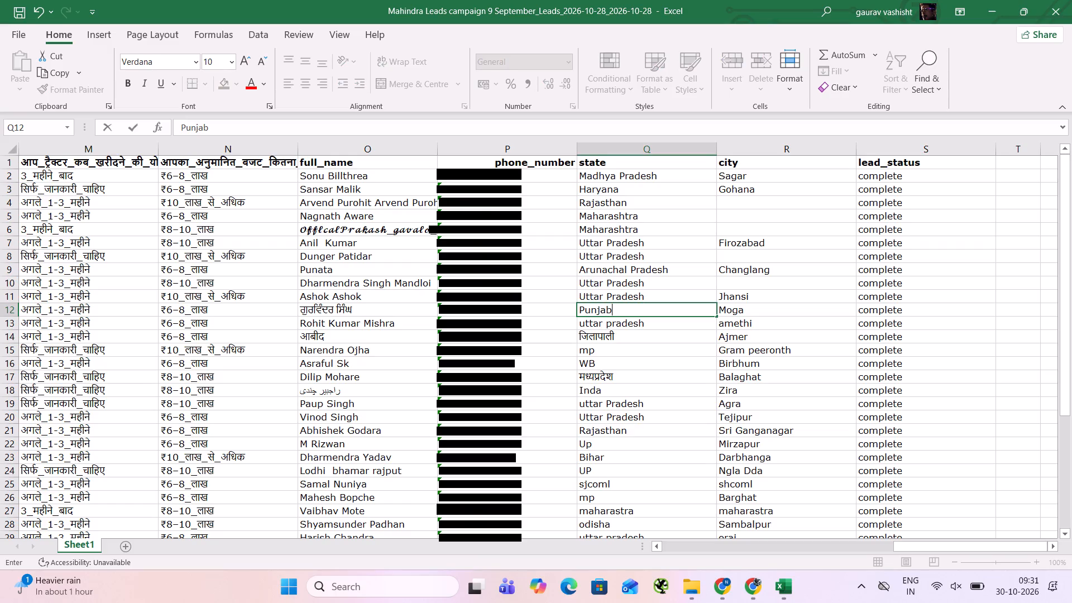
Copy Uttar Pradesh from row 11 into the states of rows 13 and 14, and correct row 13's city to Amethi.
{"action": "key", "text": "Up"}
{"action": "key", "text": "ctrl+c"}
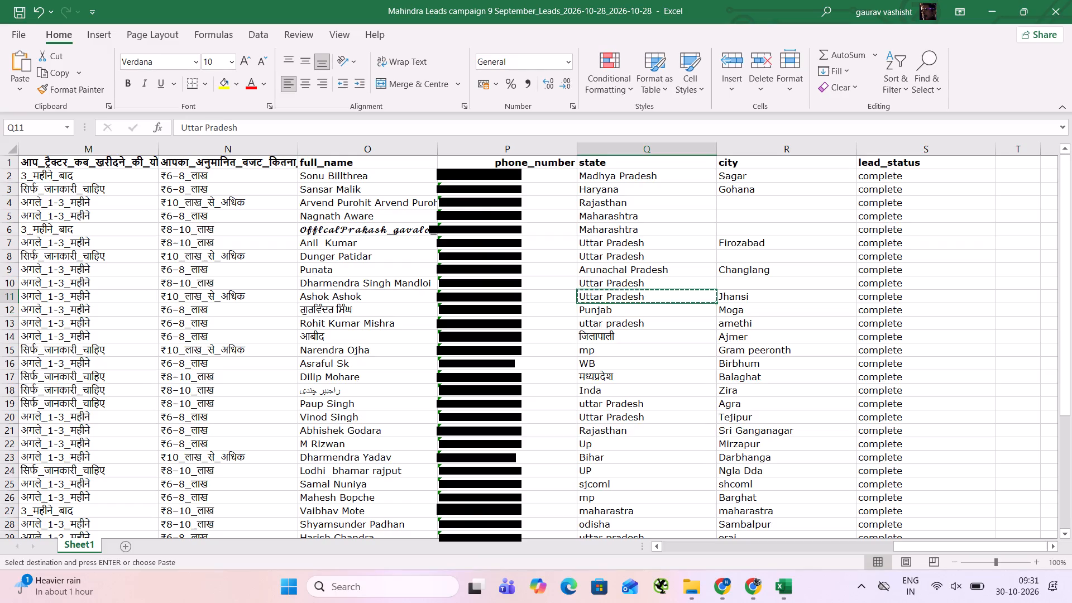
{"action": "key", "text": "Down"}
{"action": "key", "text": "Down"}
{"action": "key", "text": "ctrl+v"}
{"action": "key", "text": "Down"}
{"action": "key", "text": "ctrl+v"}
{"action": "key", "text": "Right"}
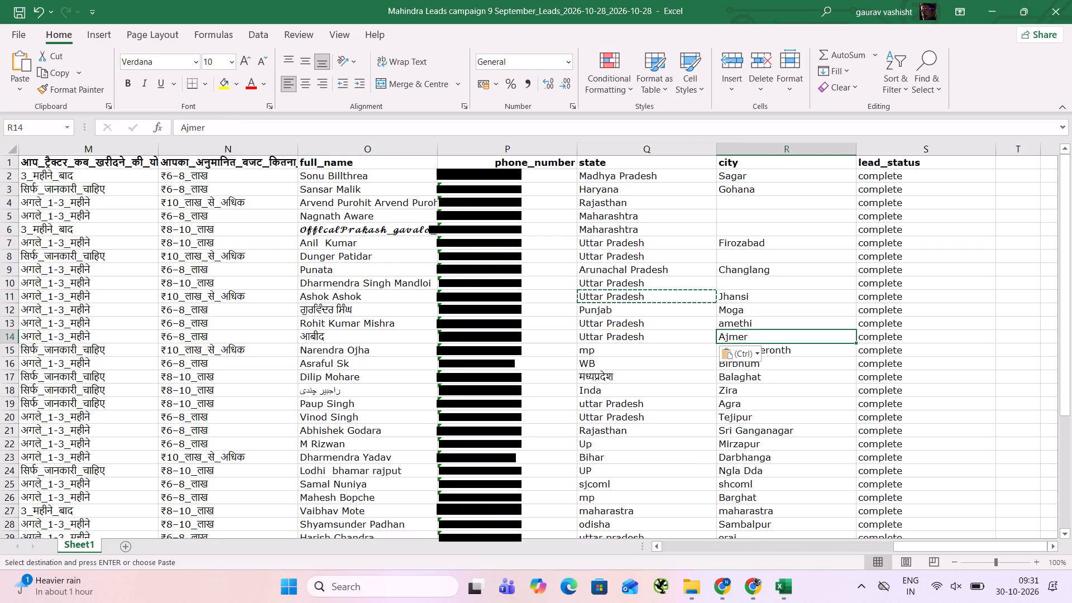
{"action": "key", "text": "Up"}
{"action": "type", "text": "Amethi"}
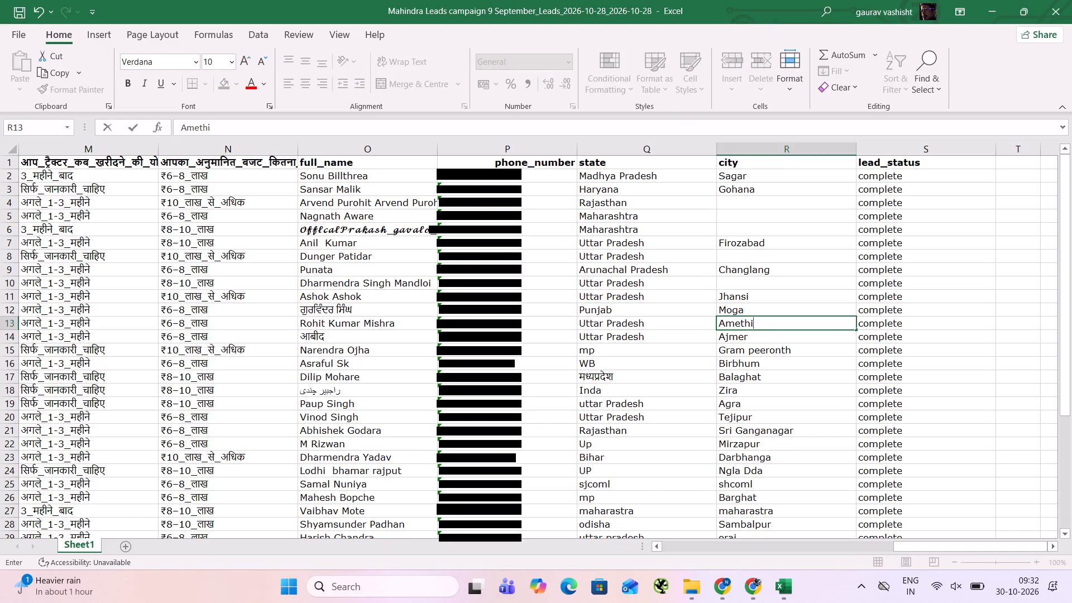
{"action": "key", "text": "Down"}
{"action": "key", "text": "Left"}
{"action": "key", "text": "Down"}
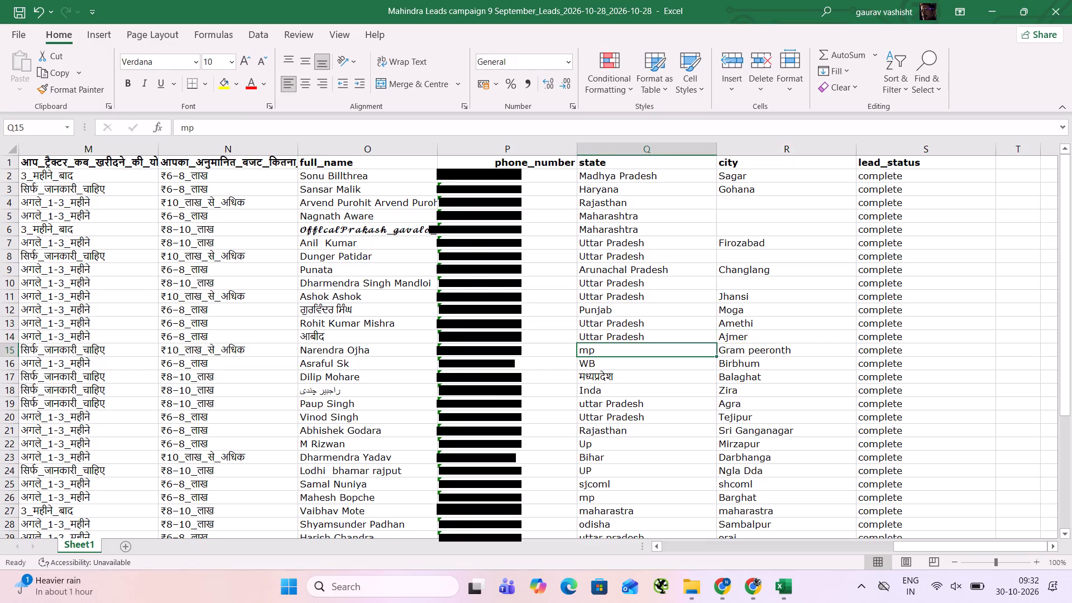
Set row 15's state to Madhya Pradesh and row 16's state to West Bengal.
{"action": "type", "text": "Madhya"}
{"action": "key", "text": "space"}
{"action": "key", "text": "Return"}
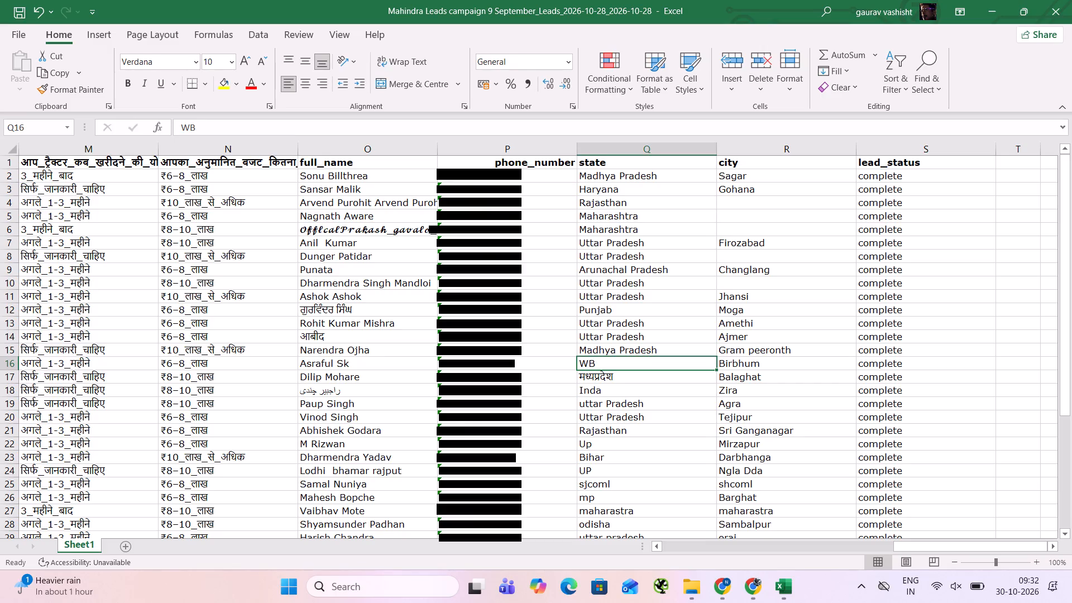
{"action": "type", "text": "West Bengal"}
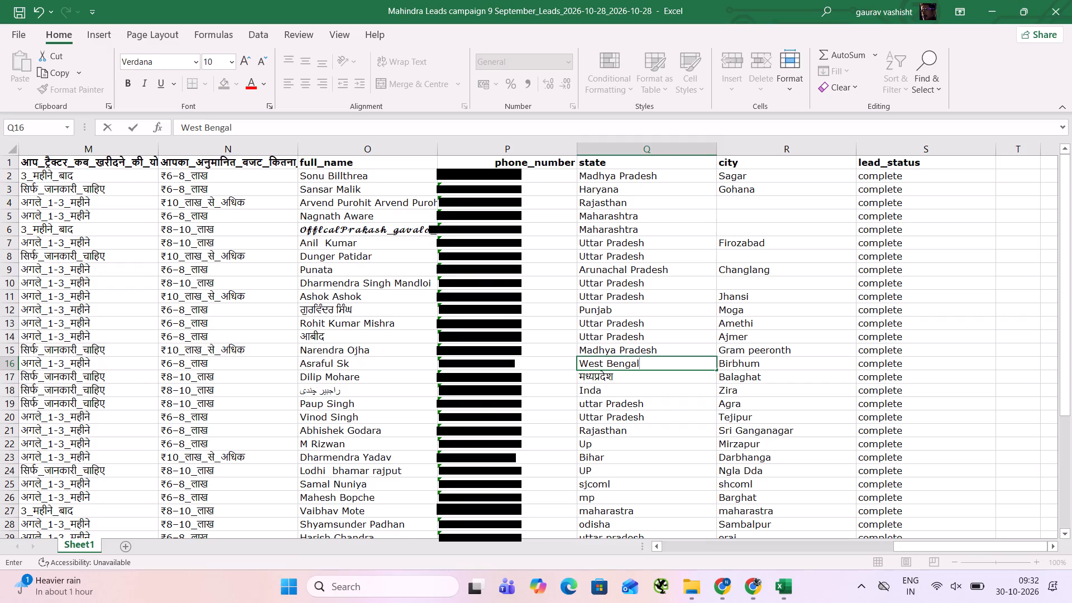
{"action": "key", "text": "Right"}
{"action": "key", "text": "Down"}
{"action": "key", "text": "Left"}
{"action": "key", "text": "Up"}
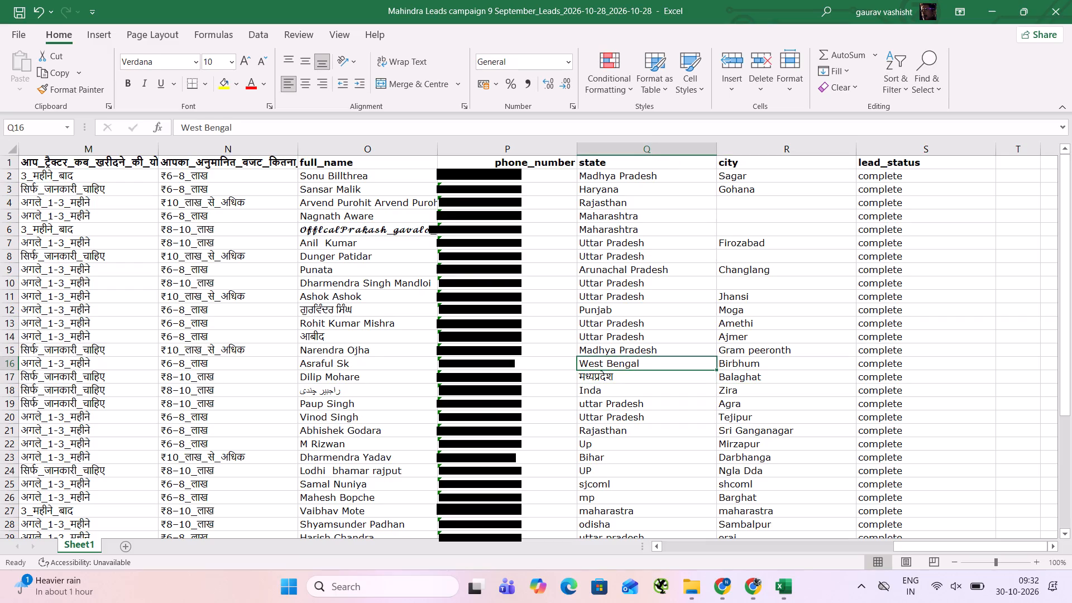
Copy Madhya Pradesh from row 15 into the states of rows 17 and 18, and clear row 18's city.
{"action": "key", "text": "Up"}
{"action": "key", "text": "ctrl+c"}
{"action": "key", "text": "Down"}
{"action": "key", "text": "Down"}
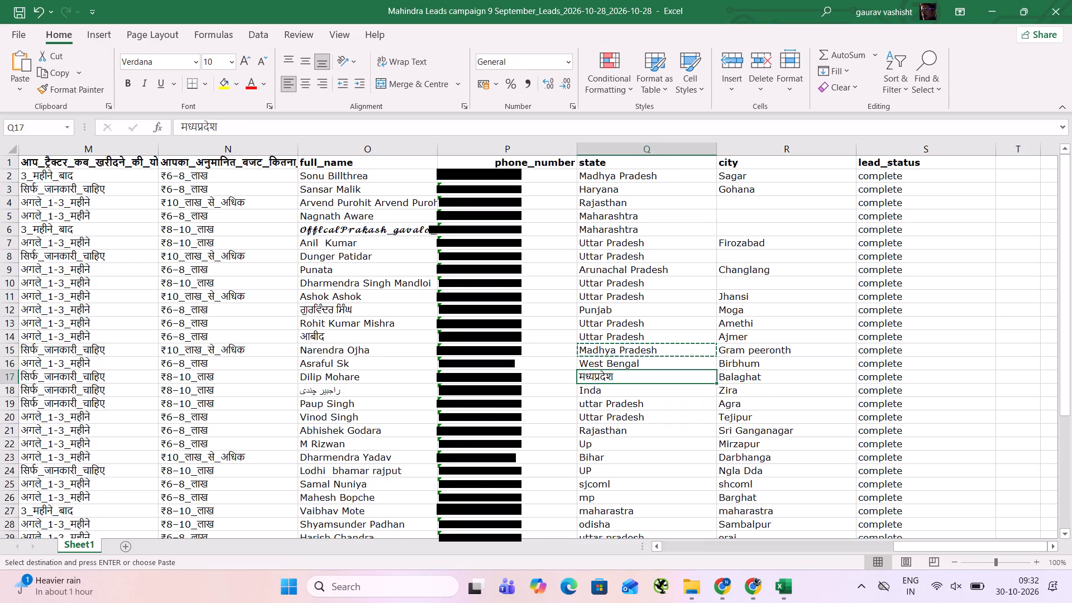
{"action": "key", "text": "ctrl+v"}
{"action": "key", "text": "Down"}
{"action": "key", "text": "ctrl+v"}
{"action": "key", "text": "Right"}
{"action": "key", "text": "BackSpace"}
Copy Uttar Pradesh from row 20 into the states of rows 19, 22 and 24.
{"action": "key", "text": "Down"}
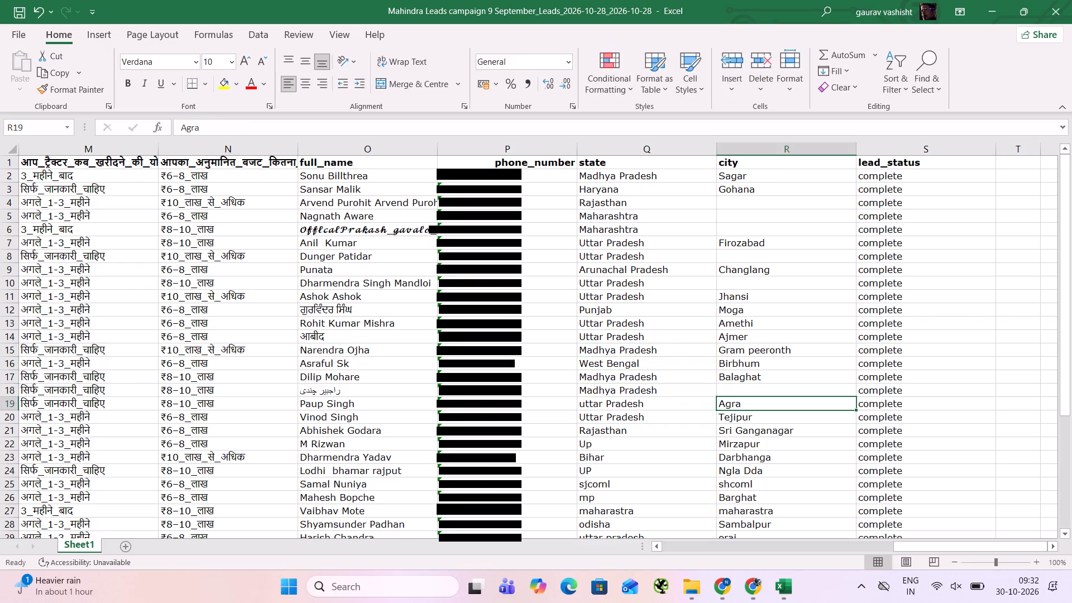
{"action": "key", "text": "Left"}
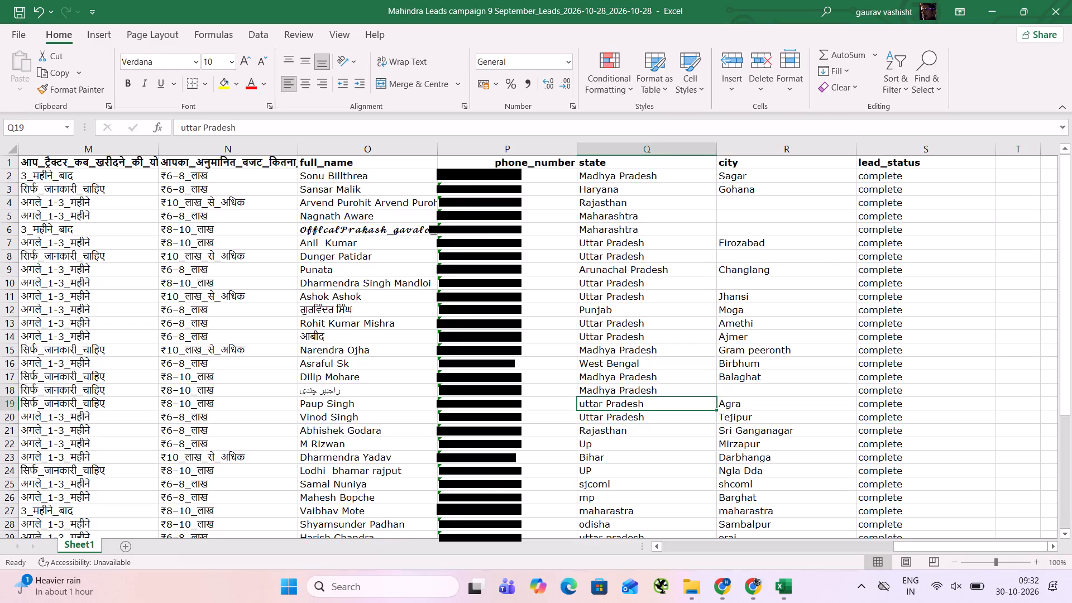
{"action": "key", "text": "Right"}
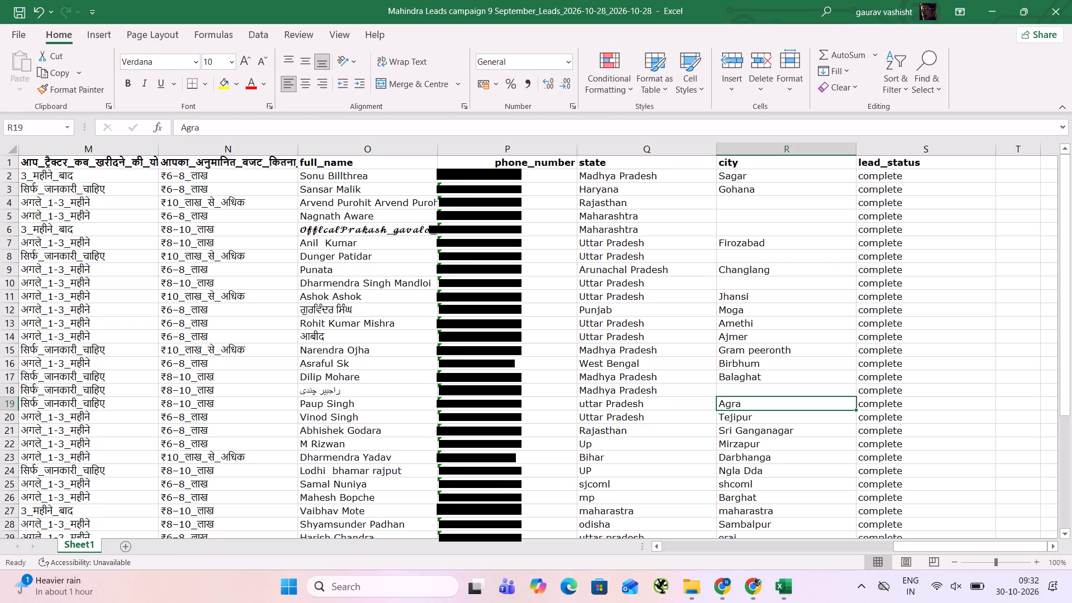
{"action": "key", "text": "Down"}
{"action": "key", "text": "Left"}
{"action": "key", "text": "Up"}
{"action": "key", "text": "Down"}
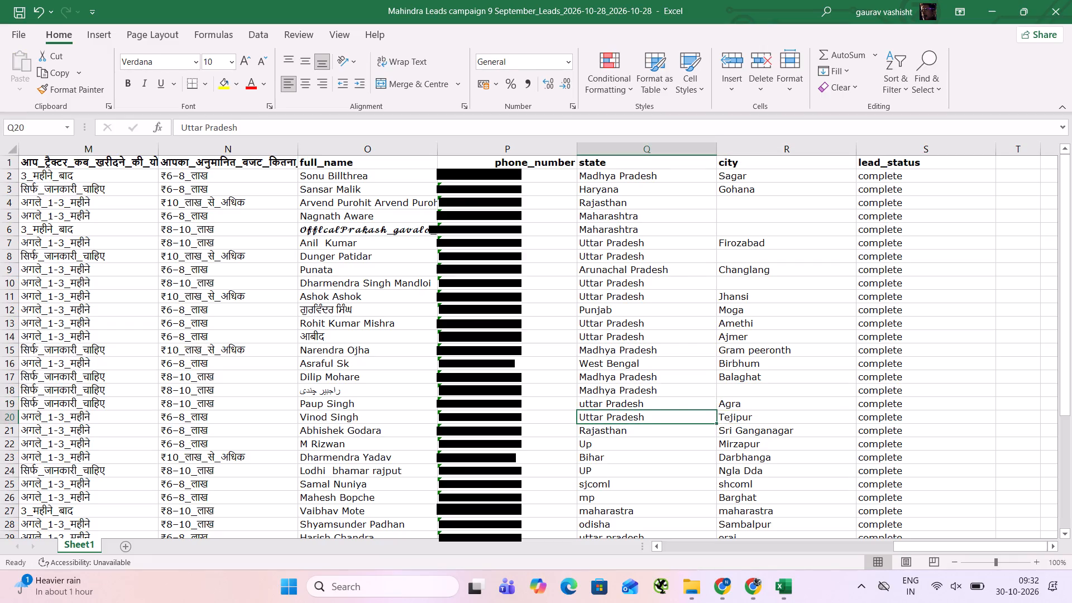
{"action": "key", "text": "ctrl+c"}
{"action": "key", "text": "Up"}
{"action": "key", "text": "ctrl+v"}
{"action": "key", "text": "Down"}
{"action": "key", "text": "Down"}
{"action": "key", "text": "Down"}
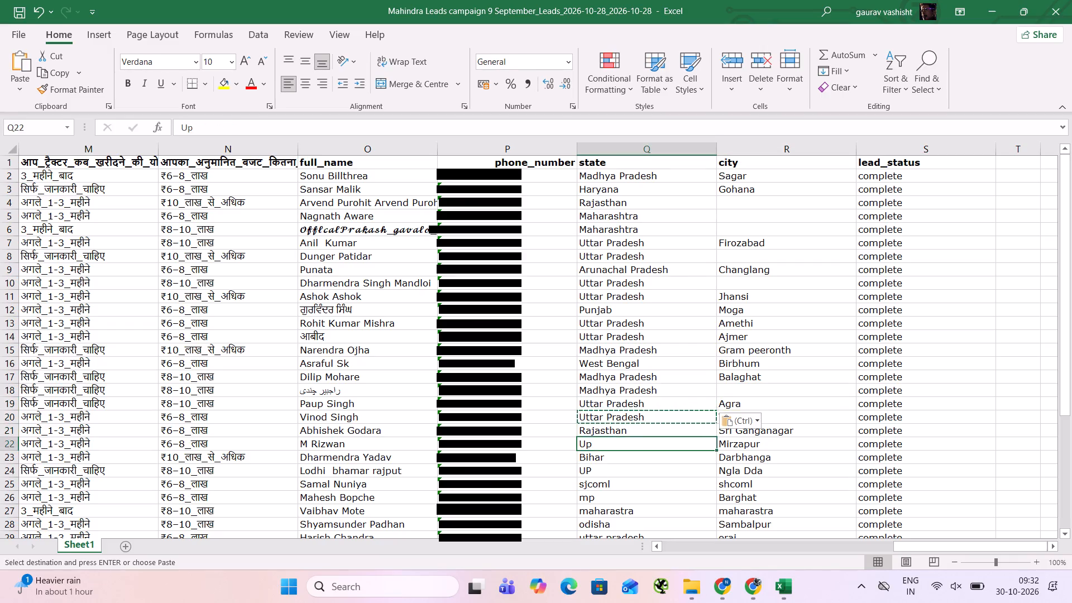
{"action": "key", "text": "ctrl+v"}
{"action": "key", "text": "Down"}
{"action": "key", "text": "Down"}
{"action": "key", "text": "ctrl+v"}
Paste the copied Uttar Pradesh into row 25's state and clear row 25's city.
{"action": "key", "text": "Down"}
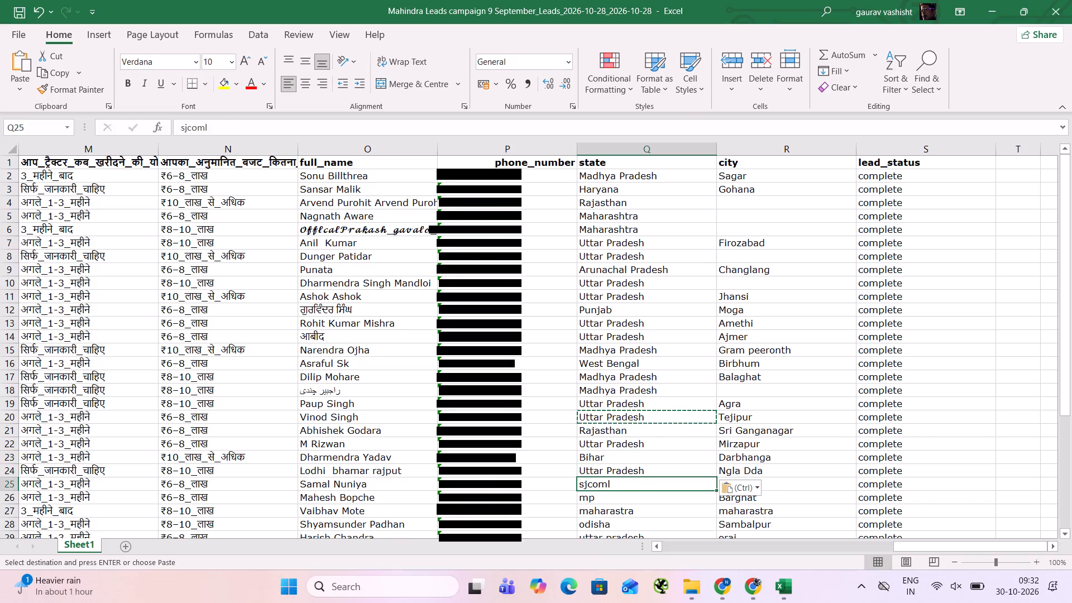
{"action": "key", "text": "ctrl+v"}
{"action": "key", "text": "Right"}
{"action": "key", "text": "BackSpace"}
Copy Madhya Pradesh from row 17 into row 26's state.
{"action": "key", "text": "Down"}
{"action": "key", "text": "Left"}
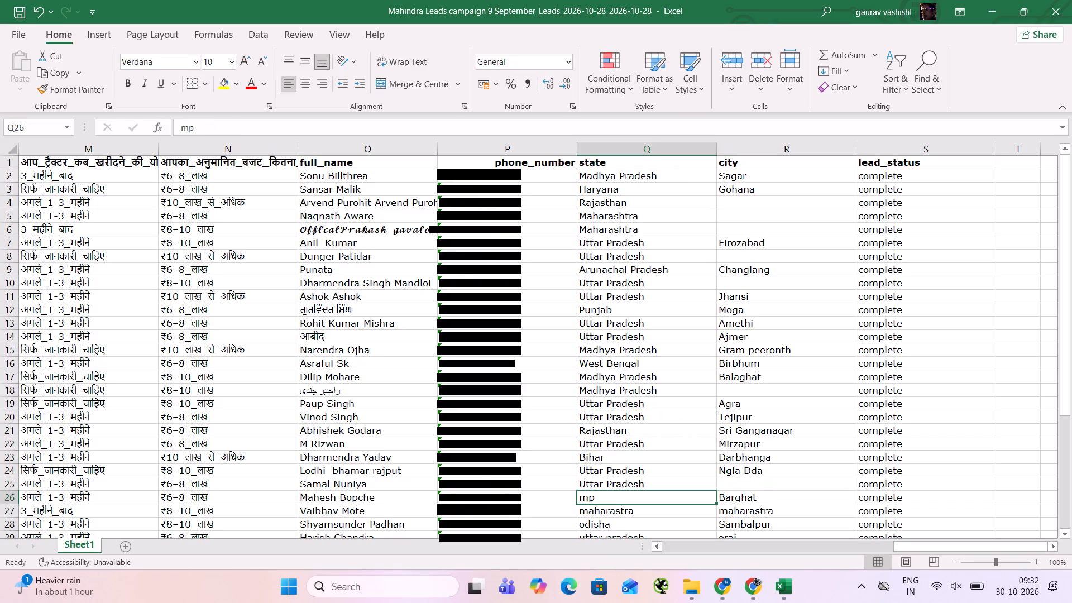
{"action": "key", "text": "Up"}
{"action": "key", "text": "Up"}
{"action": "key", "text": "Up"}
{"action": "key", "text": "Up"}
{"action": "key", "text": "Up"}
{"action": "key", "text": "Up"}
{"action": "key", "text": "Up"}
{"action": "key", "text": "Up"}
{"action": "key", "text": "Up"}
{"action": "key", "text": "Up"}
{"action": "key", "text": "Down"}
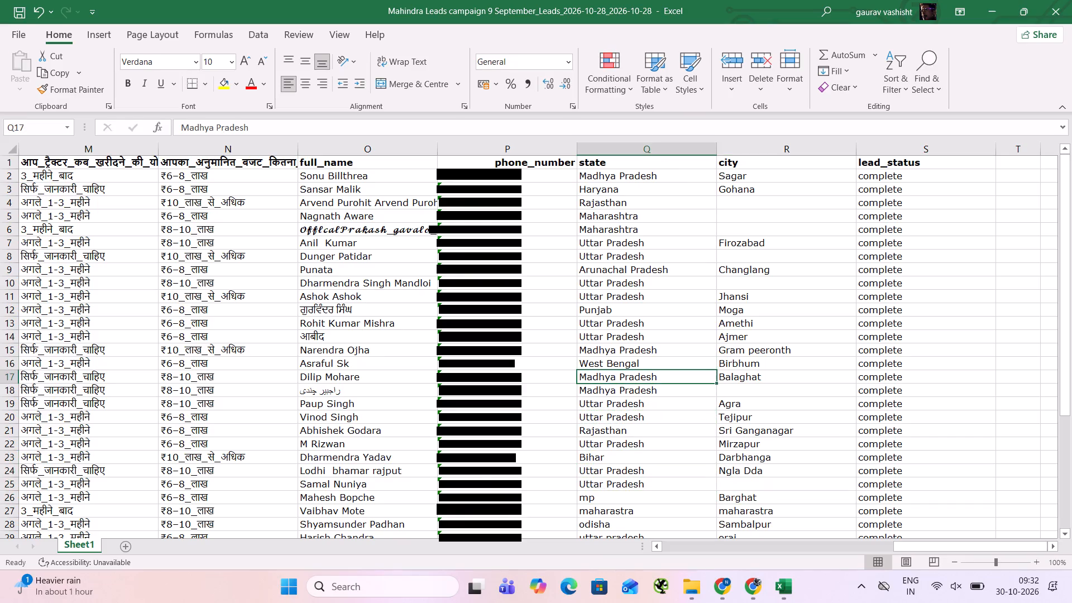
{"action": "key", "text": "ctrl+c"}
{"action": "key", "text": "Down"}
{"action": "key", "text": "Down"}
{"action": "key", "text": "Down"}
{"action": "key", "text": "Down"}
{"action": "key", "text": "Down"}
{"action": "key", "text": "Down"}
{"action": "key", "text": "Down"}
{"action": "key", "text": "Down"}
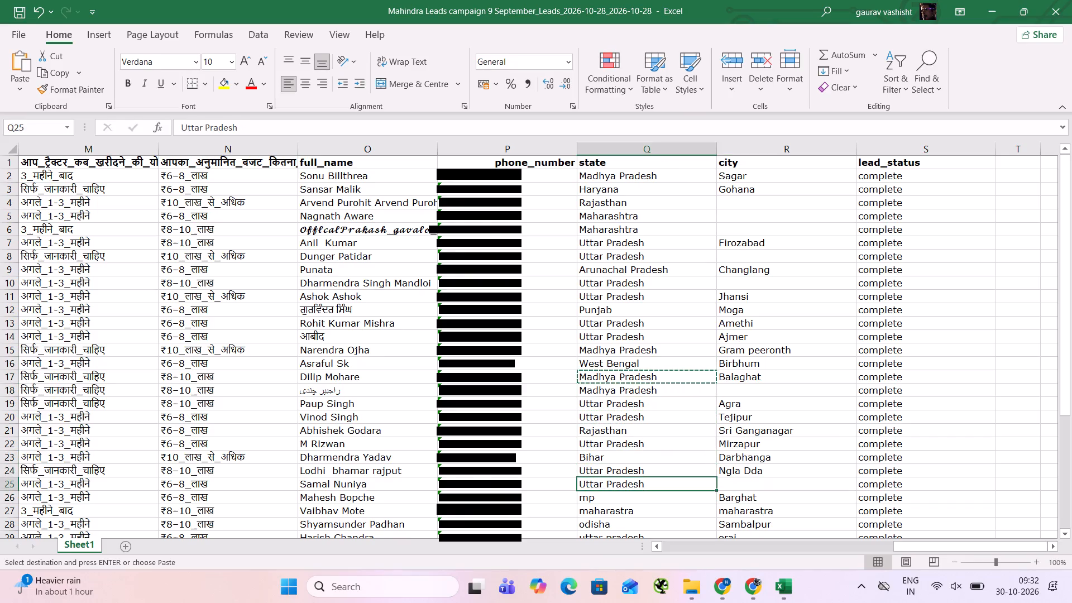
{"action": "key", "text": "Down"}
{"action": "key", "text": "Down"}
{"action": "key", "text": "Up"}
{"action": "key", "text": "ctrl+v"}
Correct row 27's state to Maharashtra and row 28's state to Odisha.
{"action": "key", "text": "Down"}
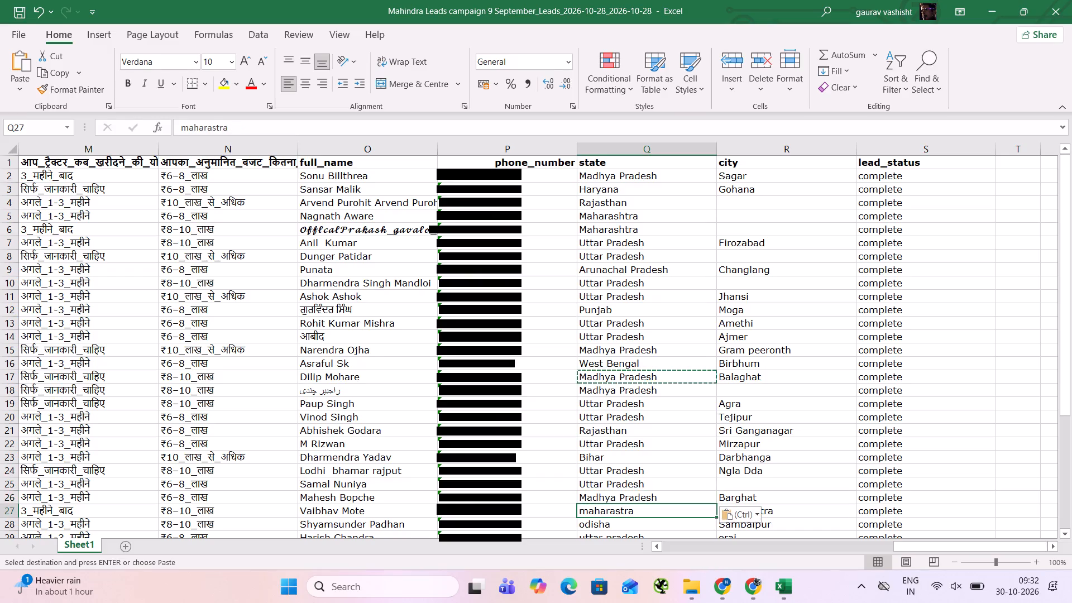
{"action": "type", "text": "Maha"}
{"action": "key", "text": "Return"}
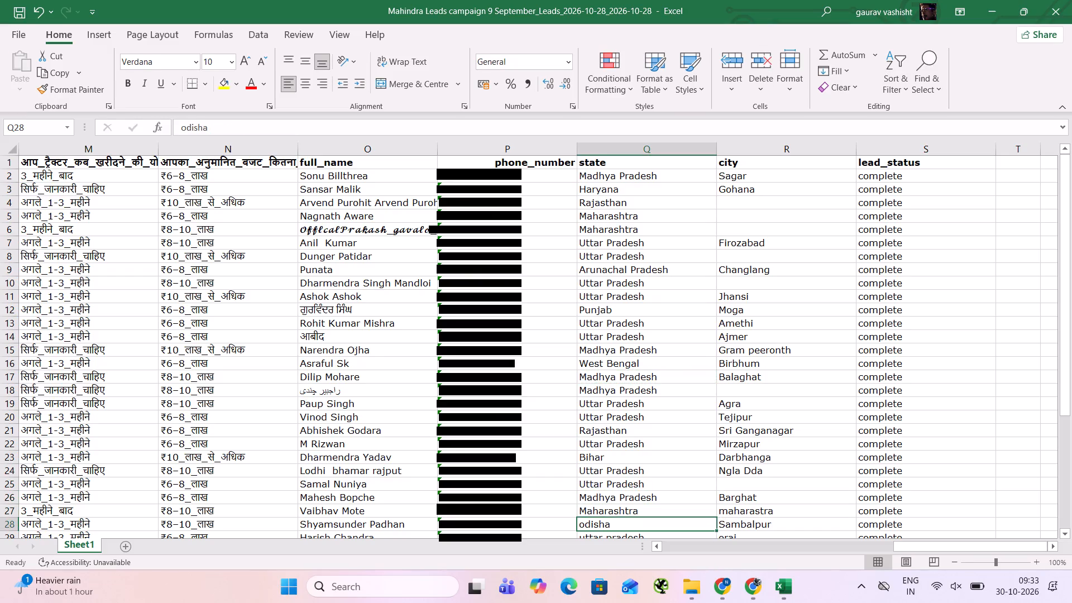
{"action": "type", "text": "Odisha"}
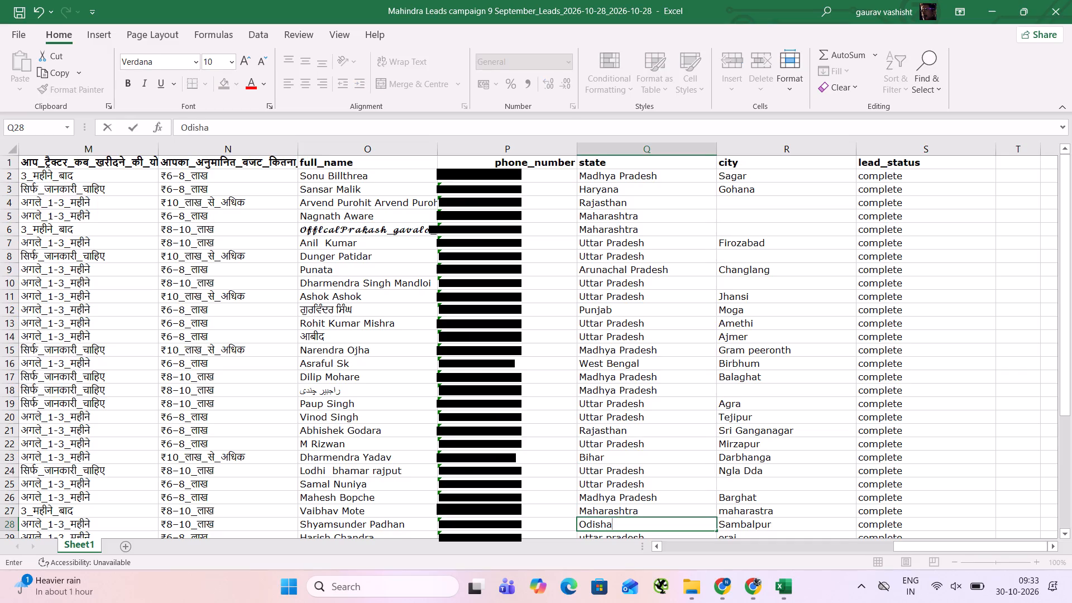
{"action": "key", "text": "Right"}
Clear row 29's city and copy Uttar Pradesh from row 25 into row 29's state.
{"action": "key", "text": "Down"}
{"action": "key", "text": "BackSpace"}
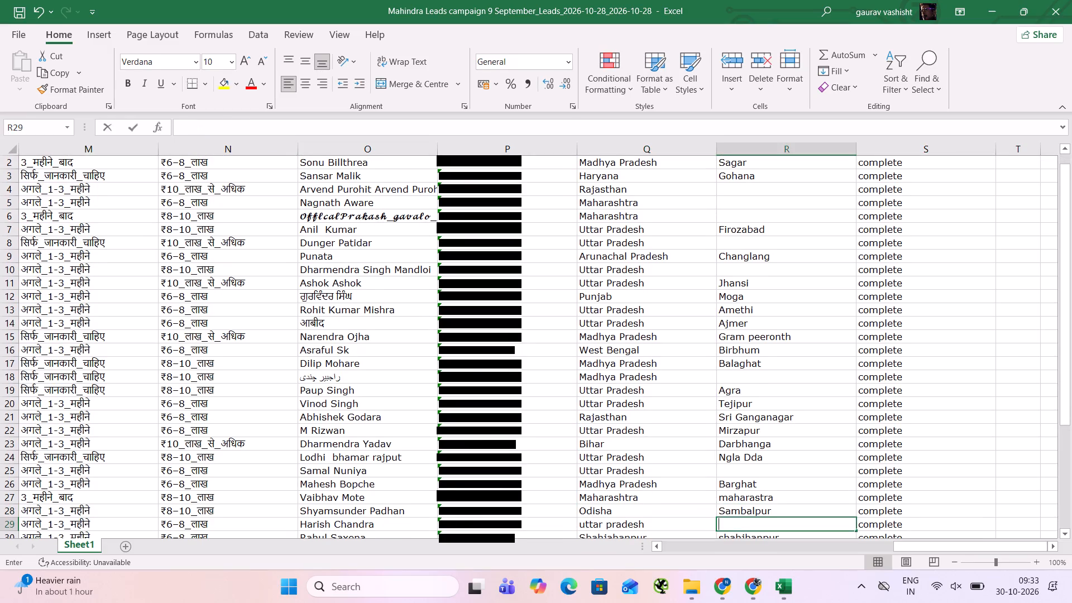
{"action": "key", "text": "Left"}
{"action": "key", "text": "Up"}
{"action": "key", "text": "Up"}
{"action": "key", "text": "Up"}
{"action": "key", "text": "Up"}
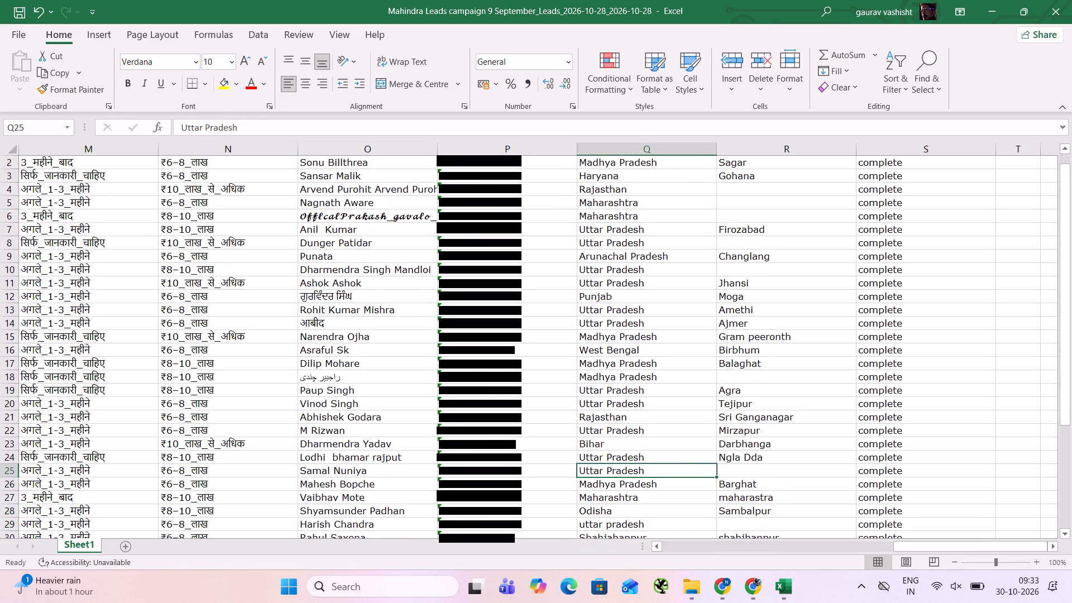
{"action": "key", "text": "ctrl+c"}
{"action": "key", "text": "Down"}
{"action": "key", "text": "Down"}
{"action": "key", "text": "Down"}
{"action": "key", "text": "Down"}
{"action": "key", "text": "ctrl+v"}
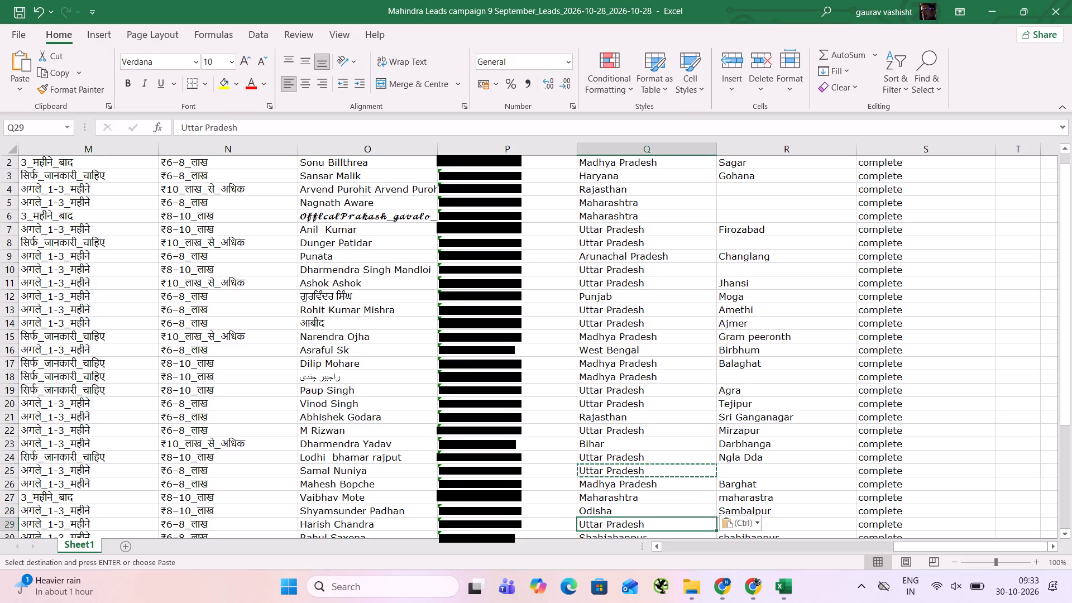
Move Shahjahanpur from row 30's state to its city, and fill the state with Uttar Pradesh from the row above.
{"action": "key", "text": "Down"}
{"action": "key", "text": "ctrl+x"}
{"action": "key", "text": "Right"}
{"action": "key", "text": "ctrl+v"}
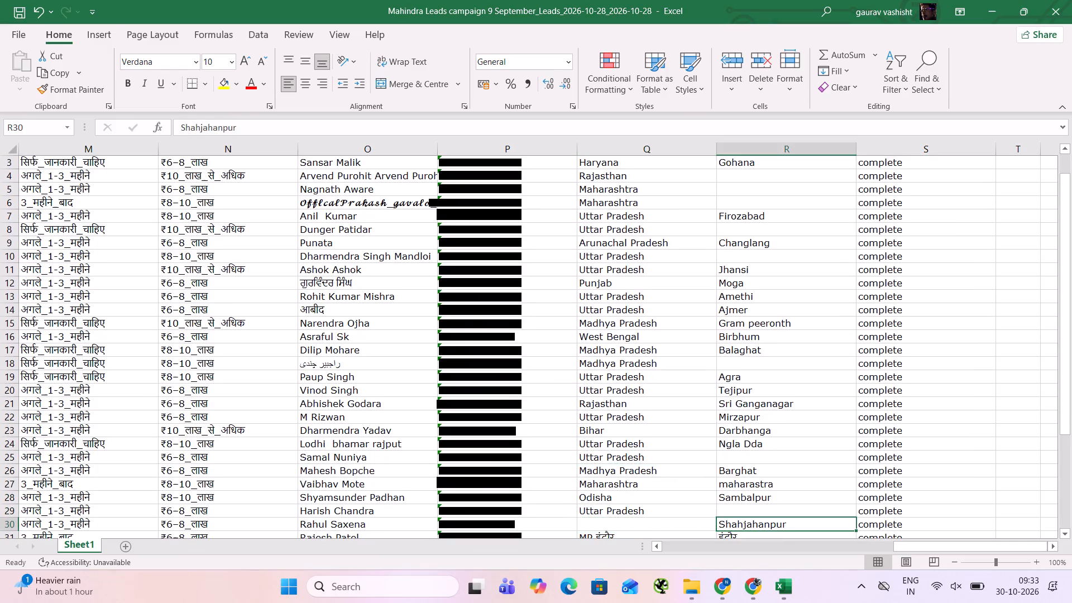
{"action": "key", "text": "Left"}
{"action": "key", "text": "ctrl+d"}
Set row 31's state to Madhya Pradesh and its city to Indore.
{"action": "key", "text": "Down"}
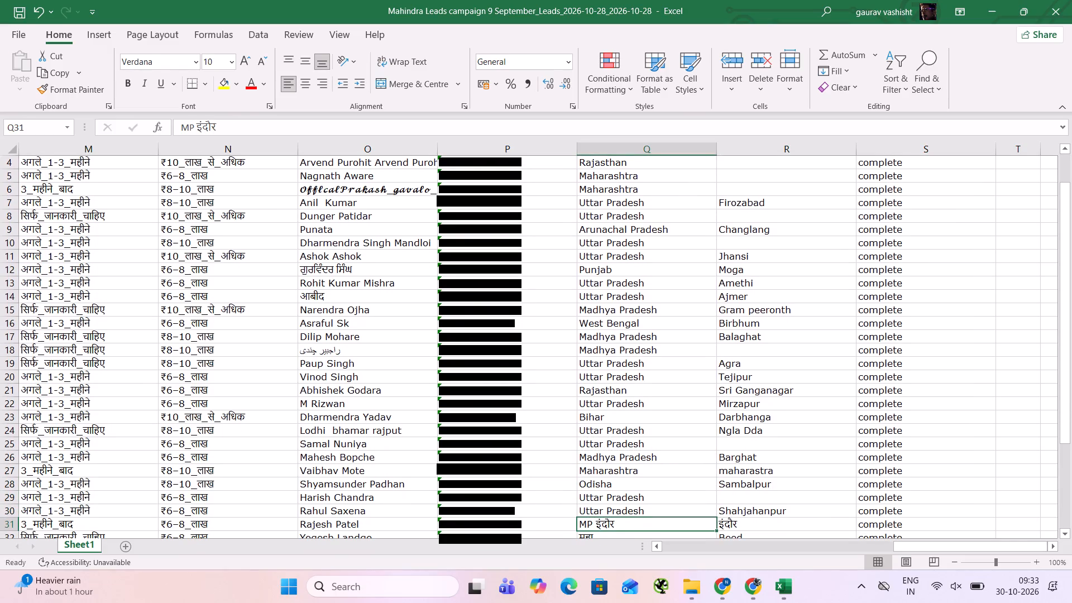
{"action": "type", "text": "Madhya"}
{"action": "key", "text": "space"}
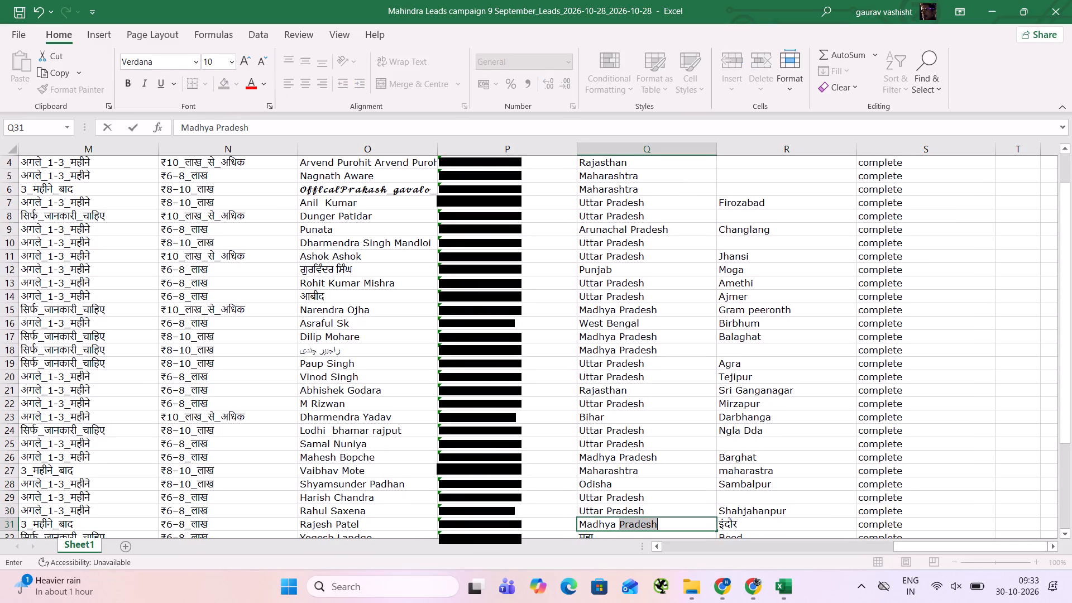
{"action": "key", "text": "Return"}
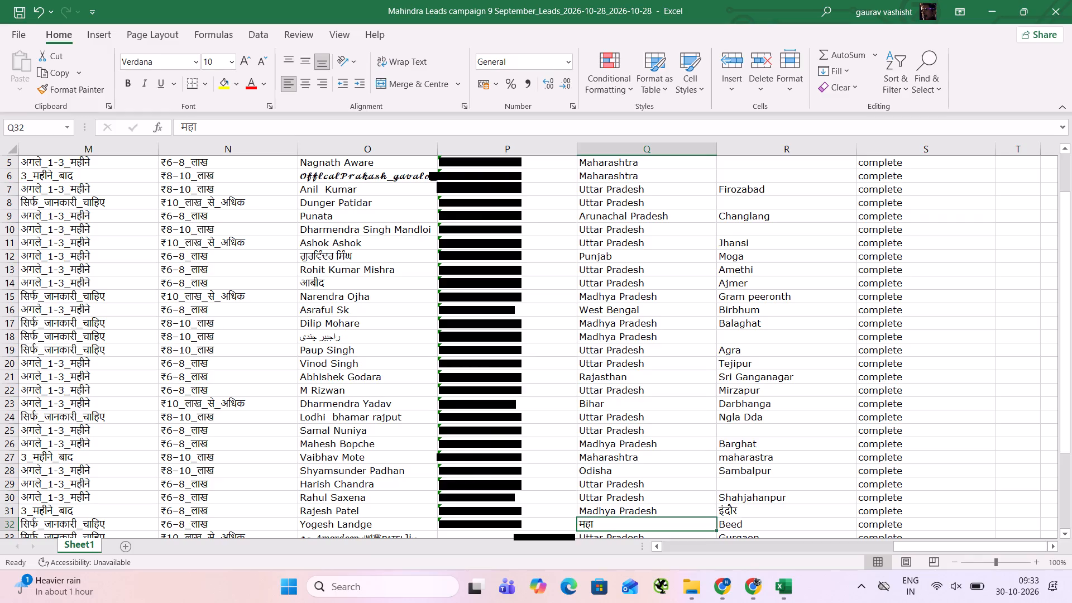
{"action": "key", "text": "Right"}
{"action": "key", "text": "Up"}
{"action": "type", "text": "Indore"}
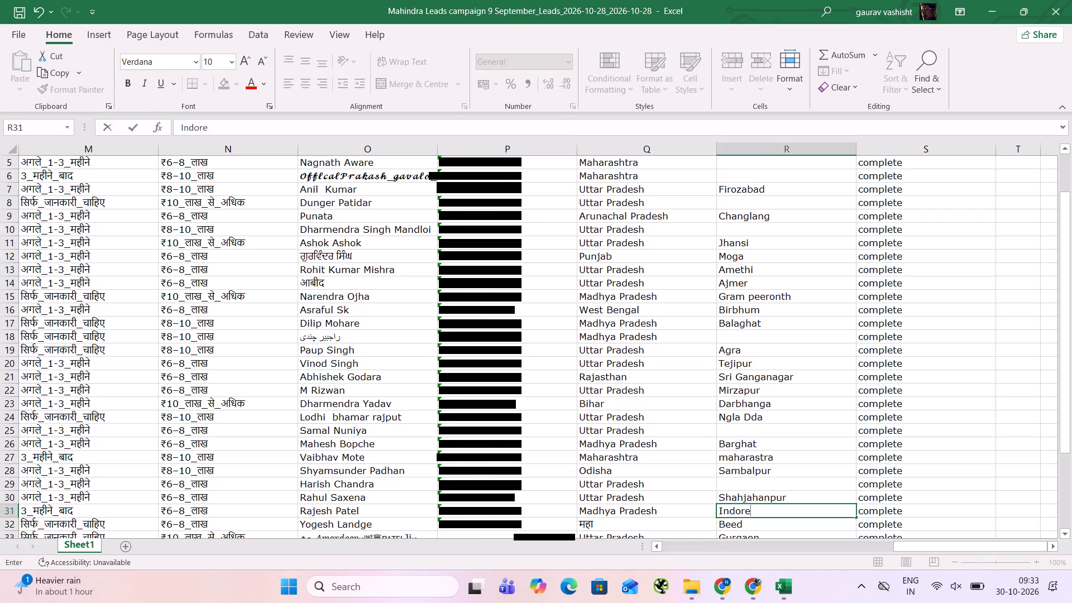
{"action": "key", "text": "Left"}
Set row 32's state to Maharashtra.
{"action": "key", "text": "Down"}
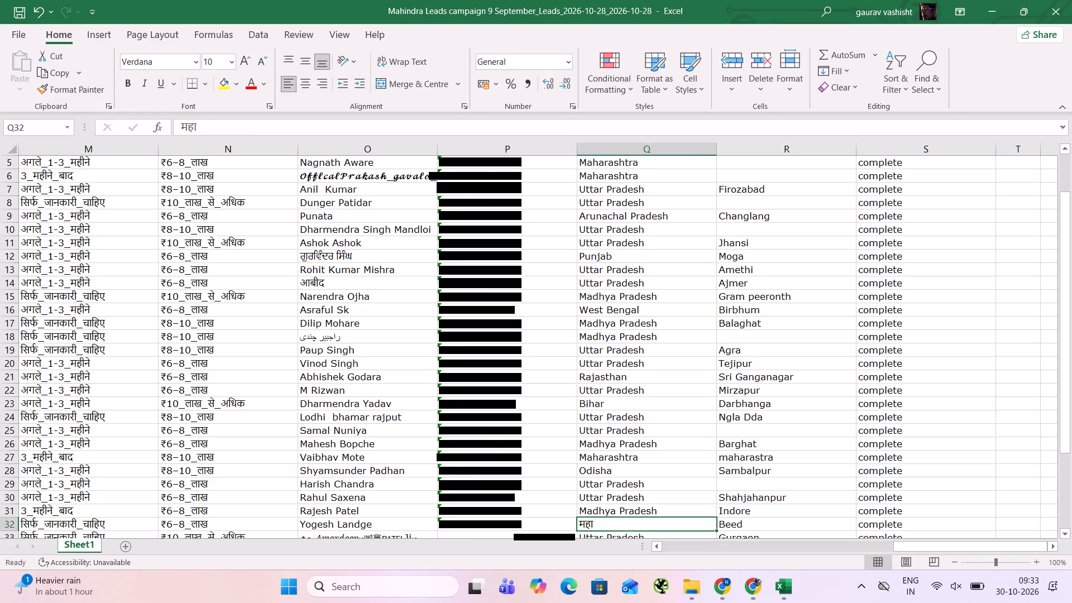
{"action": "type", "text": "Maharashtra"}
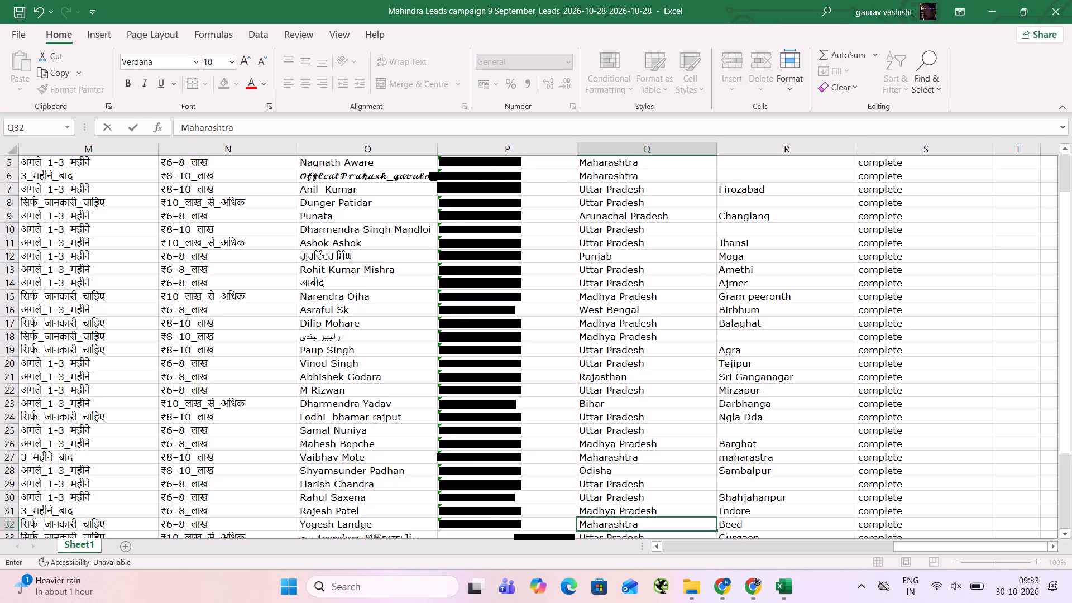
{"action": "key", "text": "Down"}
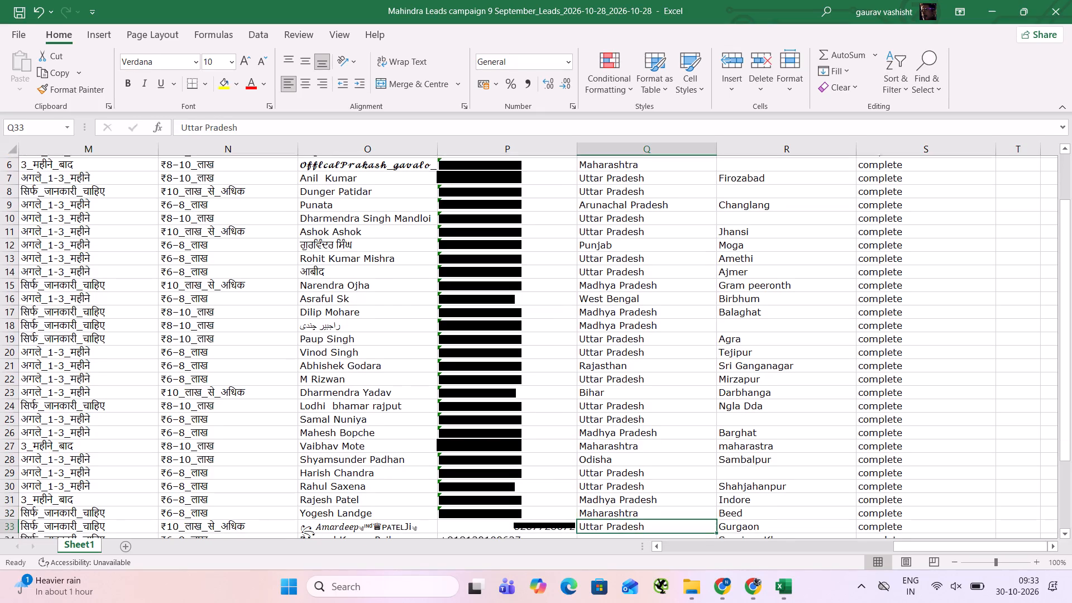
Look over the state and city entries in the remaining rows to the end of the list.
{"action": "key", "text": "Down"}
{"action": "key", "text": "Down"}
{"action": "key", "text": "Down"}
{"action": "key", "text": "Down"}
{"action": "key", "text": "Down"}
{"action": "key", "text": "Down"}
{"action": "key", "text": "Down"}
{"action": "key", "text": "Down"}
{"action": "key", "text": "Down"}
{"action": "key", "text": "Down"}
{"action": "key", "text": "Down"}
{"action": "key", "text": "Down"}
{"action": "key", "text": "Down"}
{"action": "key", "text": "Down"}
{"action": "key", "text": "Down"}
{"action": "key", "text": "Down"}
{"action": "key", "text": "Down"}
{"action": "key", "text": "Up"}
{"action": "key", "text": "Up"}
{"action": "key", "text": "Up"}
{"action": "key", "text": "Up"}
{"action": "key", "text": "Up"}
{"action": "key", "text": "Up"}
{"action": "key", "text": "Up"}
{"action": "key", "text": "Up"}
{"action": "key", "text": "Up"}
{"action": "key", "text": "Up"}
{"action": "key", "text": "Up"}
{"action": "key", "text": "Up"}
{"action": "key", "text": "Up"}
{"action": "key", "text": "Up"}
{"action": "key", "text": "Up"}
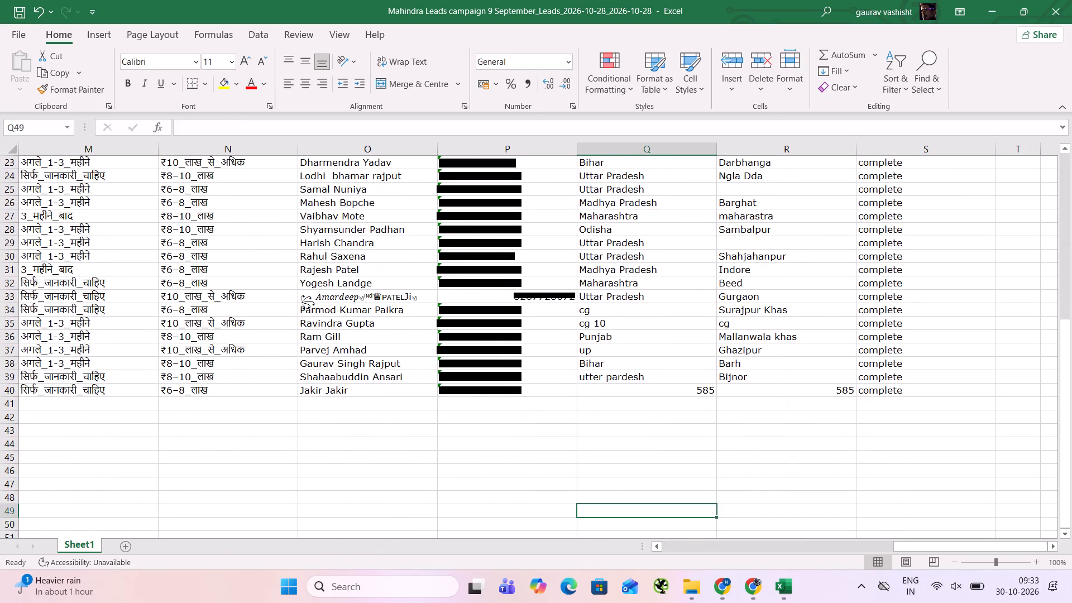
Set row 34's state to Chattisgarh, copy it into row 35's state, and clear row 35's city.
{"action": "key", "text": "Up"}
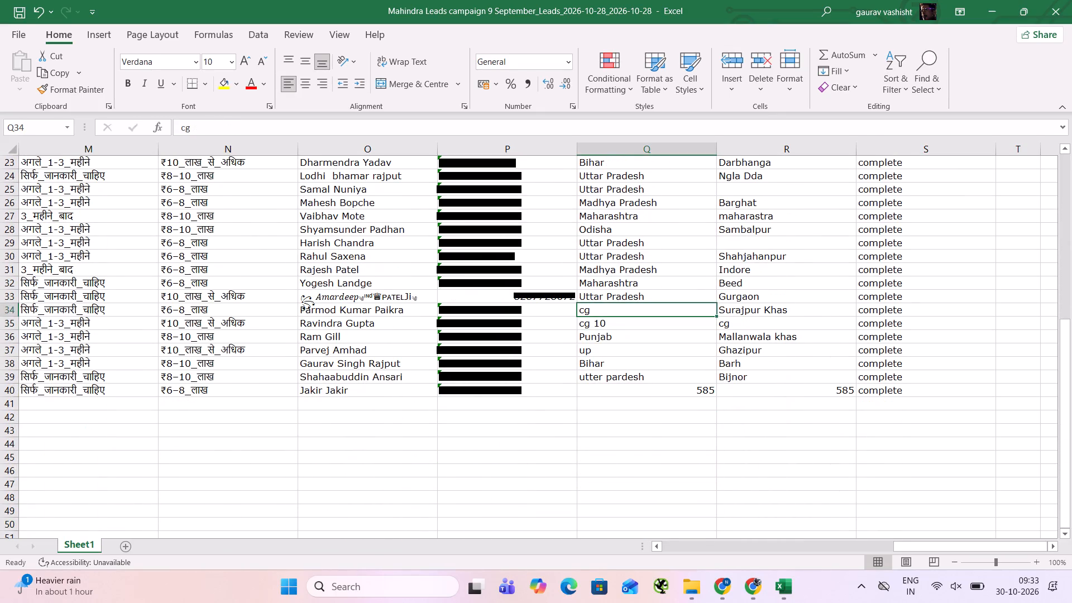
{"action": "type", "text": "Chattisgarh"}
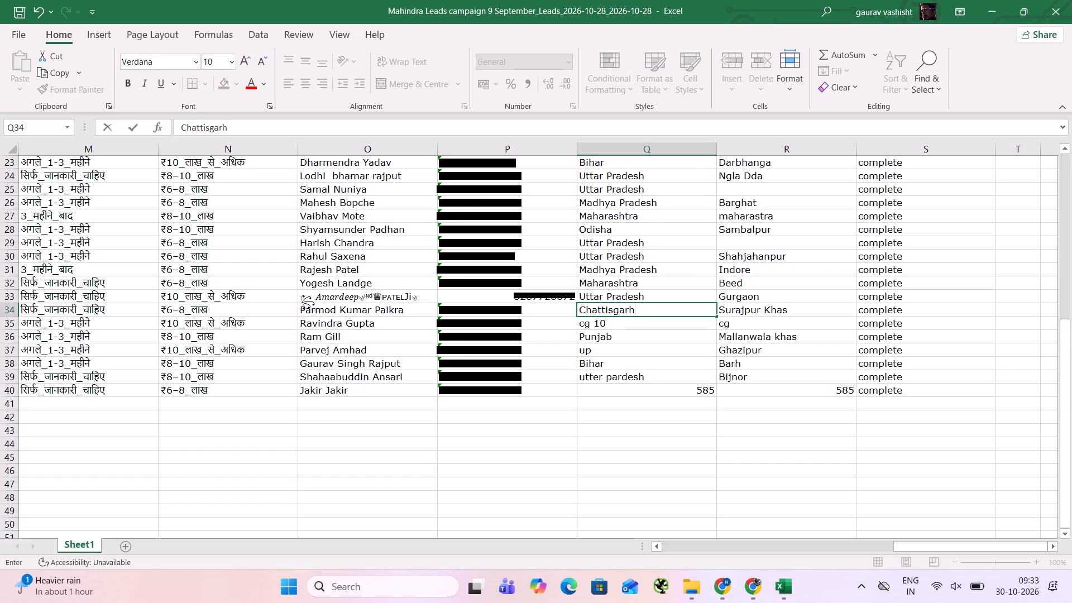
{"action": "key", "text": "Down"}
{"action": "key", "text": "Up"}
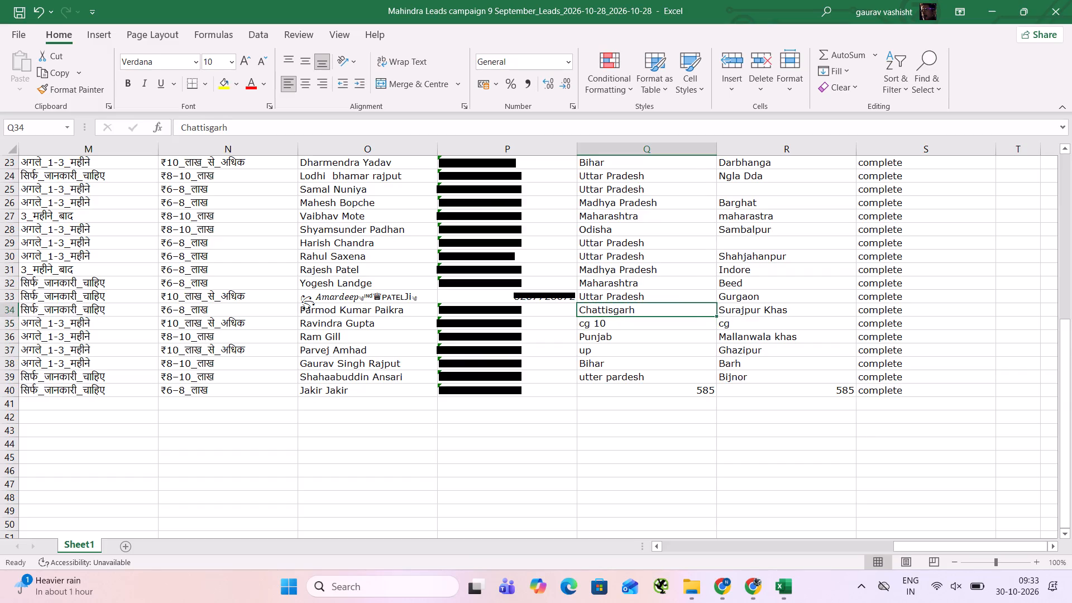
{"action": "key", "text": "ctrl+c"}
{"action": "key", "text": "Down"}
{"action": "key", "text": "ctrl+v"}
{"action": "key", "text": "Right"}
{"action": "key", "text": "BackSpace"}
Copy the state Uttar Pradesh from row 29 into the state cells of rows 37, 39 and 40.
{"action": "key", "text": "Down"}
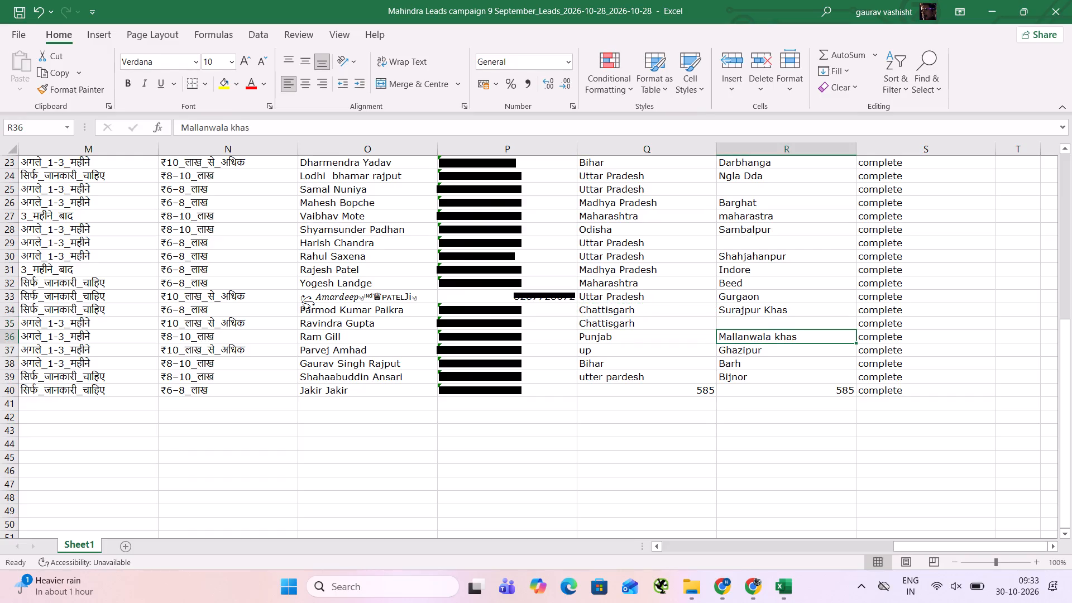
{"action": "key", "text": "Left"}
{"action": "key", "text": "Up"}
{"action": "key", "text": "Up"}
{"action": "key", "text": "Up"}
{"action": "key", "text": "Up"}
{"action": "key", "text": "Up"}
{"action": "key", "text": "Up"}
{"action": "key", "text": "Up"}
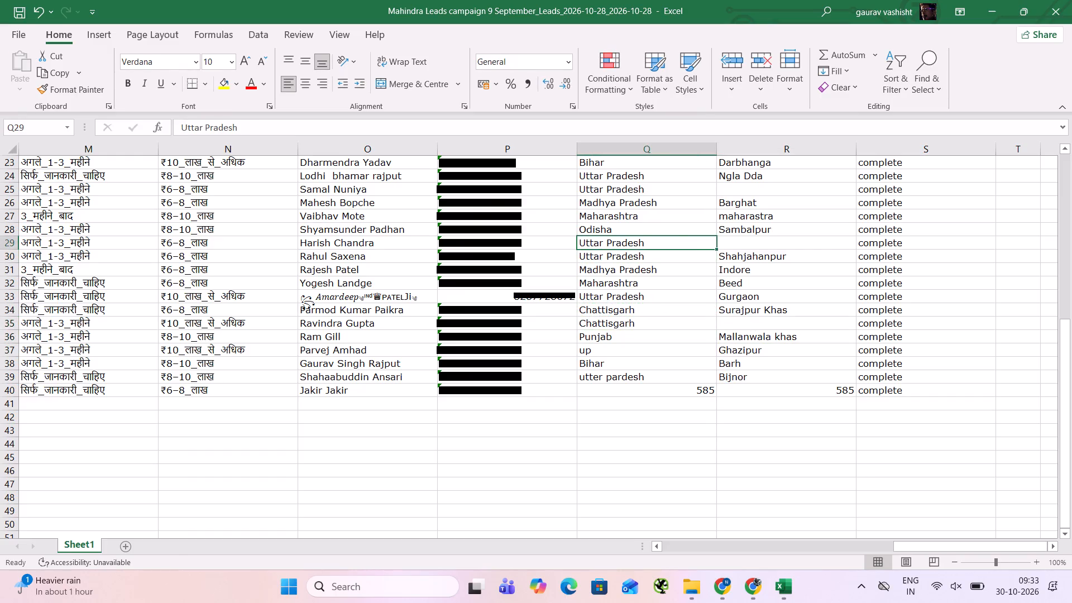
{"action": "key", "text": "ctrl+c"}
{"action": "key", "text": "Down"}
{"action": "key", "text": "Down"}
{"action": "key", "text": "Down"}
{"action": "key", "text": "Down"}
{"action": "key", "text": "Down"}
{"action": "key", "text": "Down"}
{"action": "key", "text": "Down"}
{"action": "key", "text": "Down"}
{"action": "key", "text": "Down"}
{"action": "key", "text": "Up"}
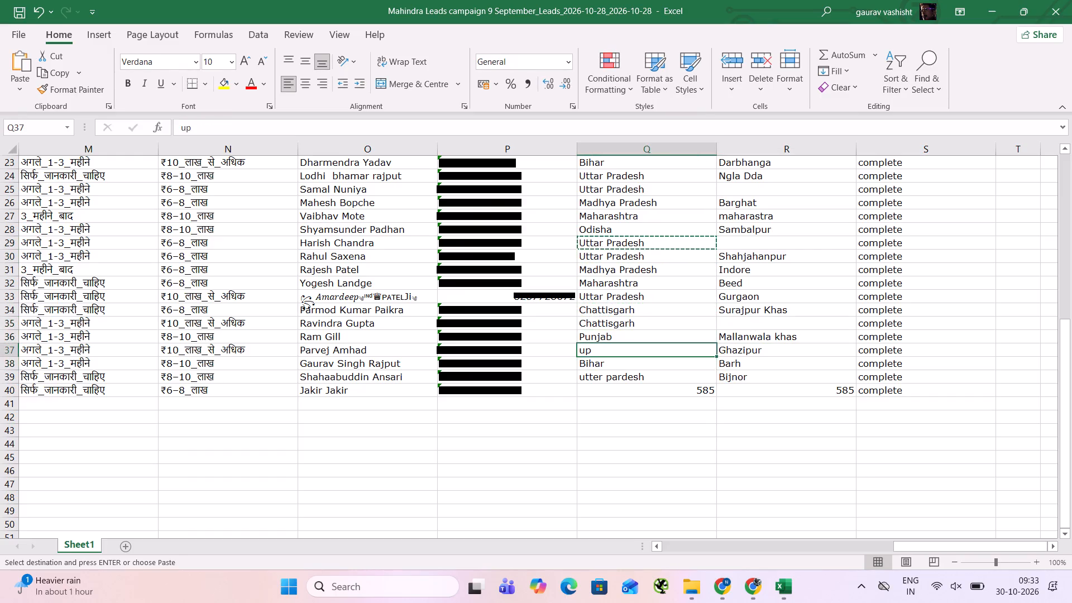
{"action": "key", "text": "ctrl+v"}
{"action": "key", "text": "Down"}
{"action": "key", "text": "Down"}
{"action": "key", "text": "ctrl+v"}
{"action": "key", "text": "Down"}
{"action": "key", "text": "ctrl+v"}
Clear row 40's city.
{"action": "key", "text": "Right"}
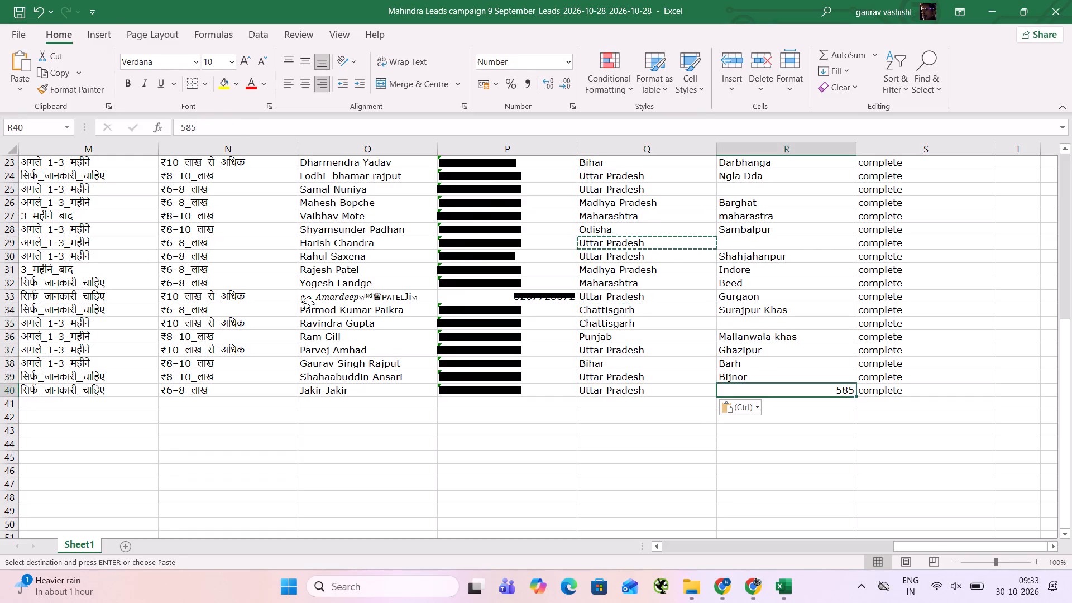
{"action": "key", "text": "BackSpace"}
{"action": "key", "text": "Left"}
{"action": "key", "text": "Left"}
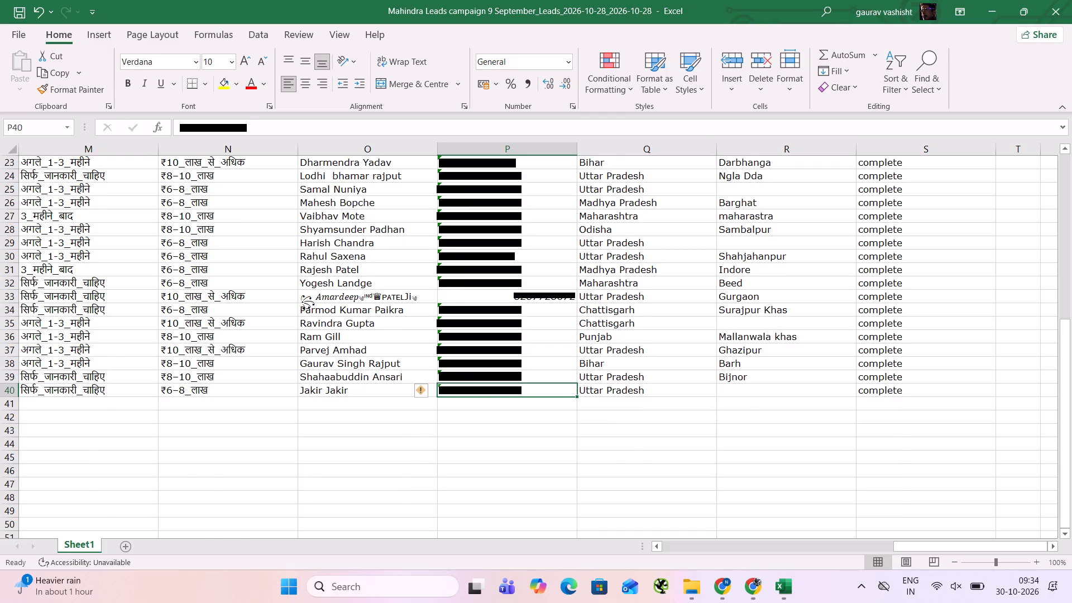
{"action": "key", "text": "ctrl+Up"}
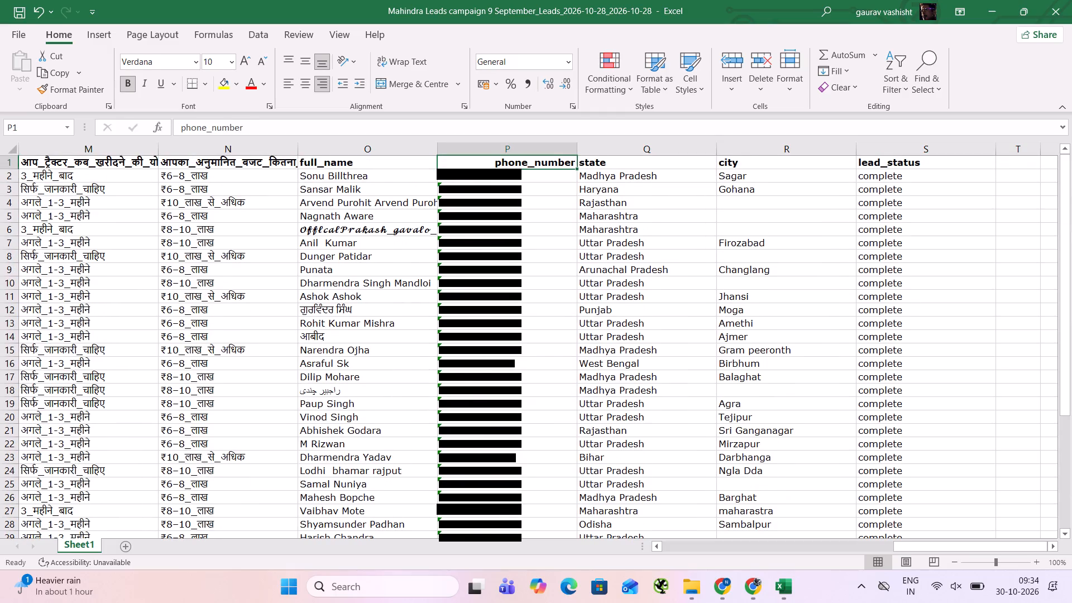
In File Explorer, refresh Downloads and copy the file name of today's Mahindra Leads campaign 9 September file.
{"action": "left_click", "coordinate": [686, 597]}
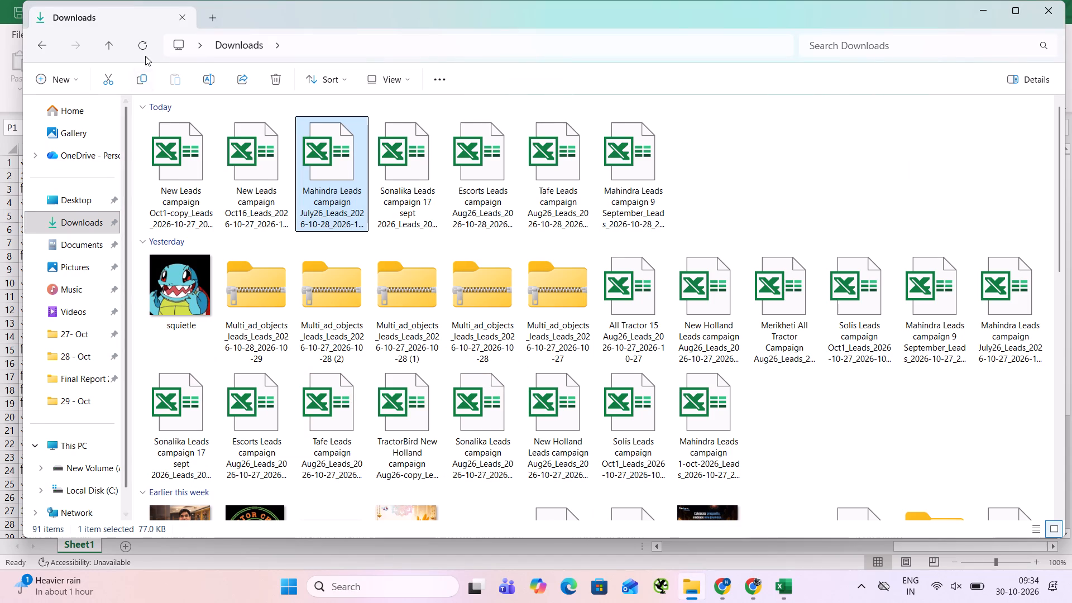
{"action": "left_click", "coordinate": [145, 37]}
{"action": "left_click", "coordinate": [170, 160]}
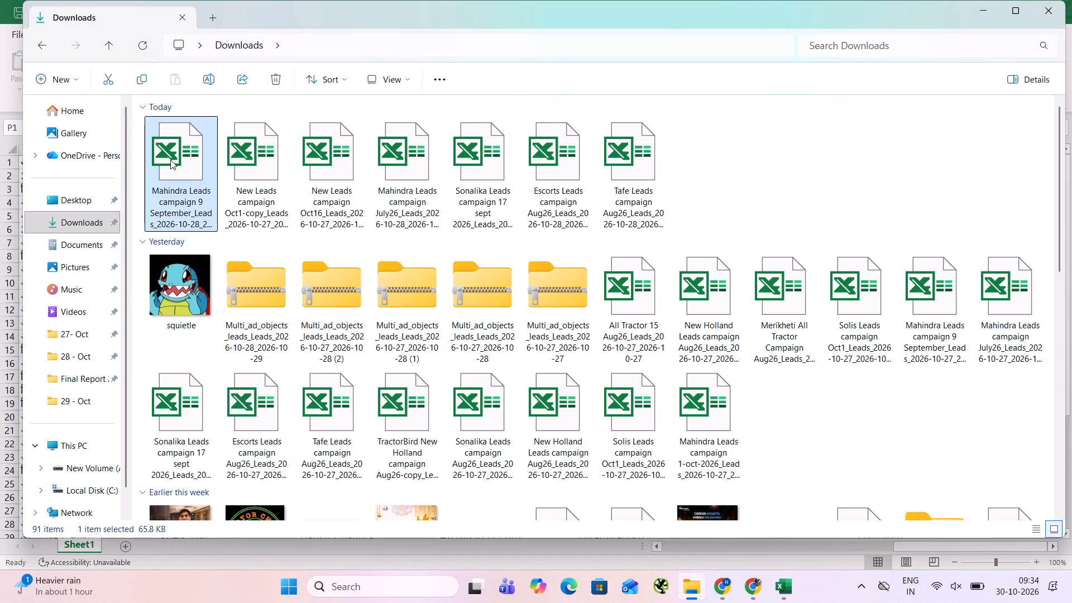
{"action": "left_click", "coordinate": [213, 78]}
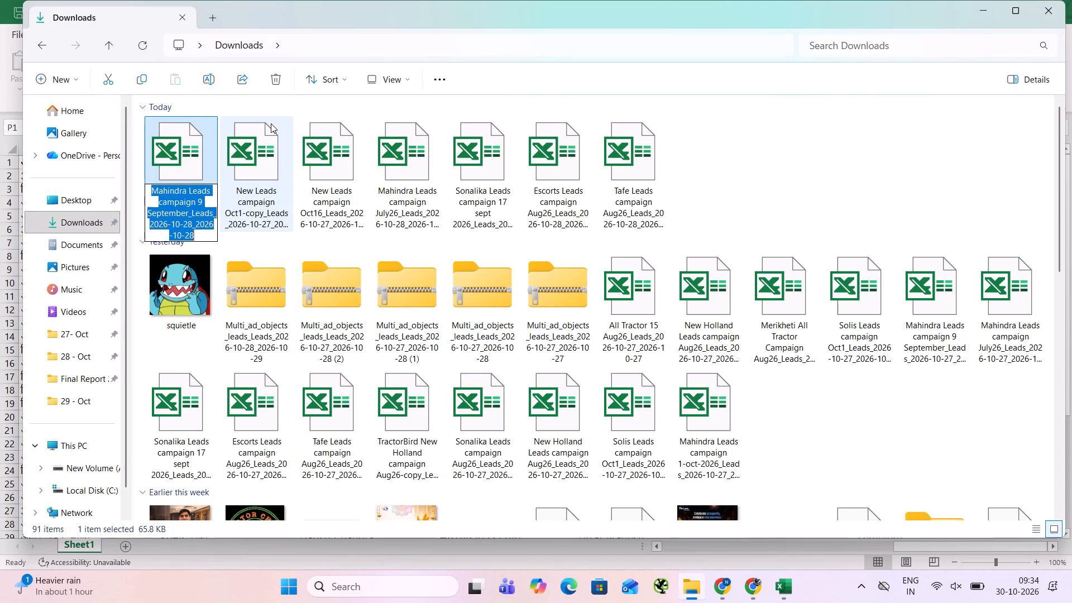
{"action": "key", "text": "ctrl+c"}
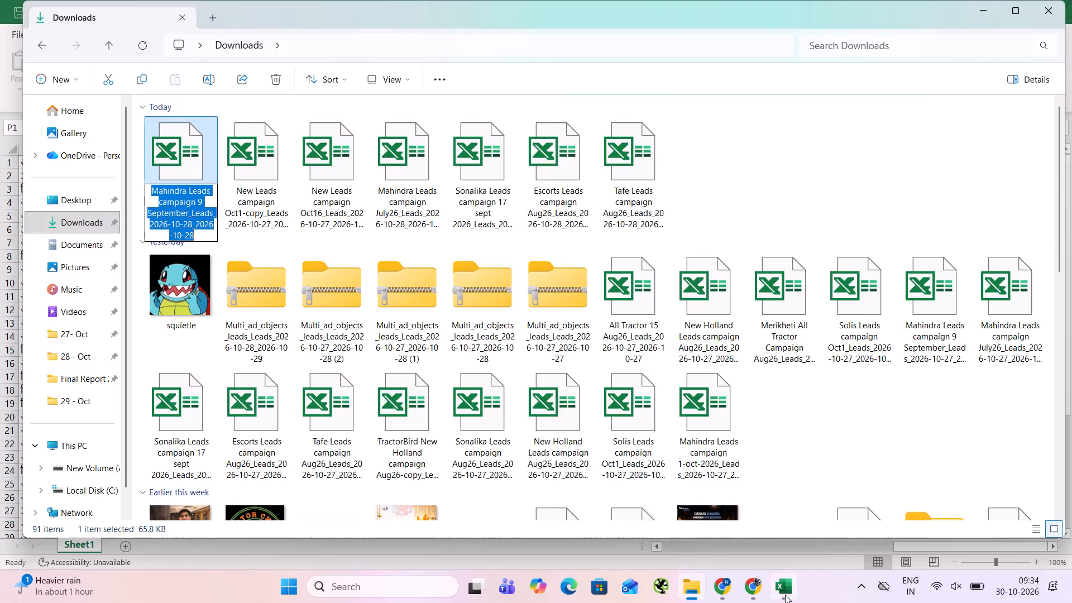
Back in Excel, save the workbook in the 29 - Oct folder as an Excel Workbook named Mahindra Leads campaign 9 September_Leads_2026-10-28_2026-10-28.
{"action": "left_click", "coordinate": [785, 595]}
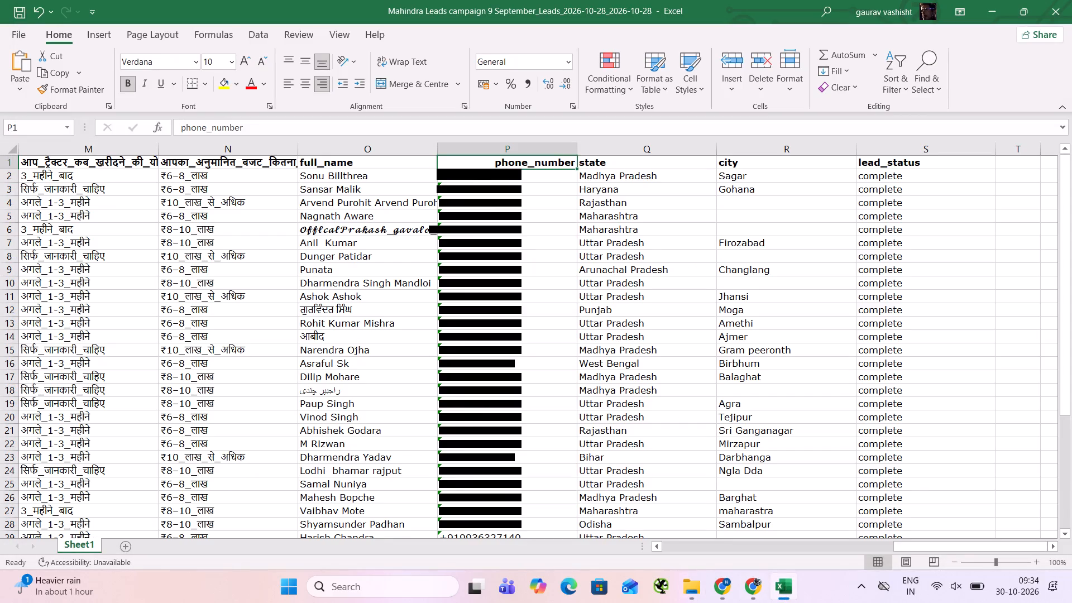
{"action": "left_click", "coordinate": [11, 38]}
{"action": "left_click", "coordinate": [58, 222]}
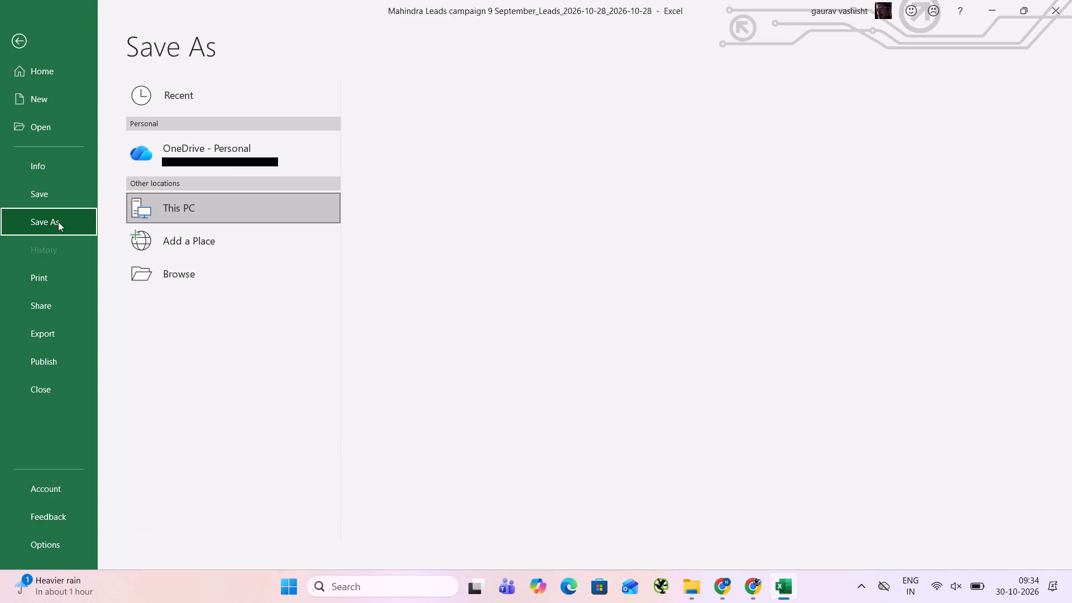
{"action": "left_click", "coordinate": [424, 186]}
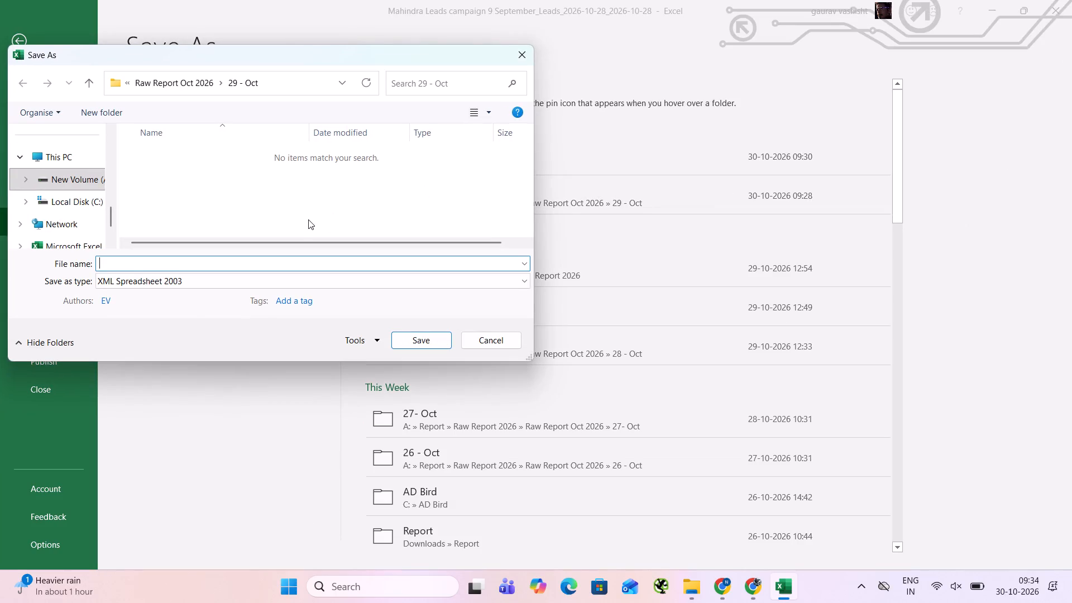
{"action": "key", "text": "ctrl+v"}
{"action": "left_click", "coordinate": [243, 280]}
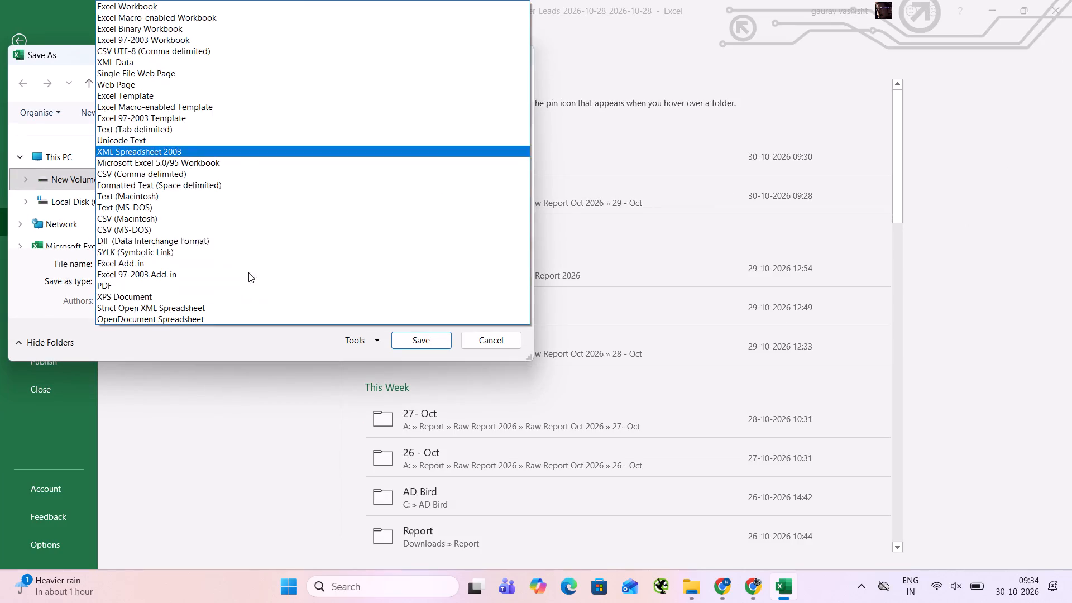
{"action": "left_click", "coordinate": [332, 1]}
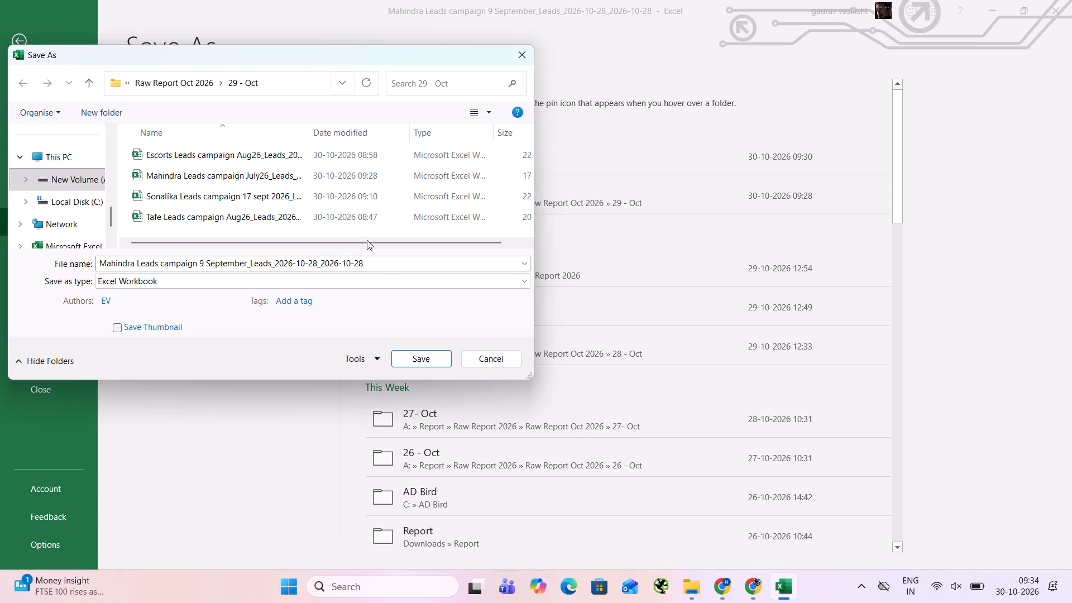
{"action": "left_click", "coordinate": [413, 360]}
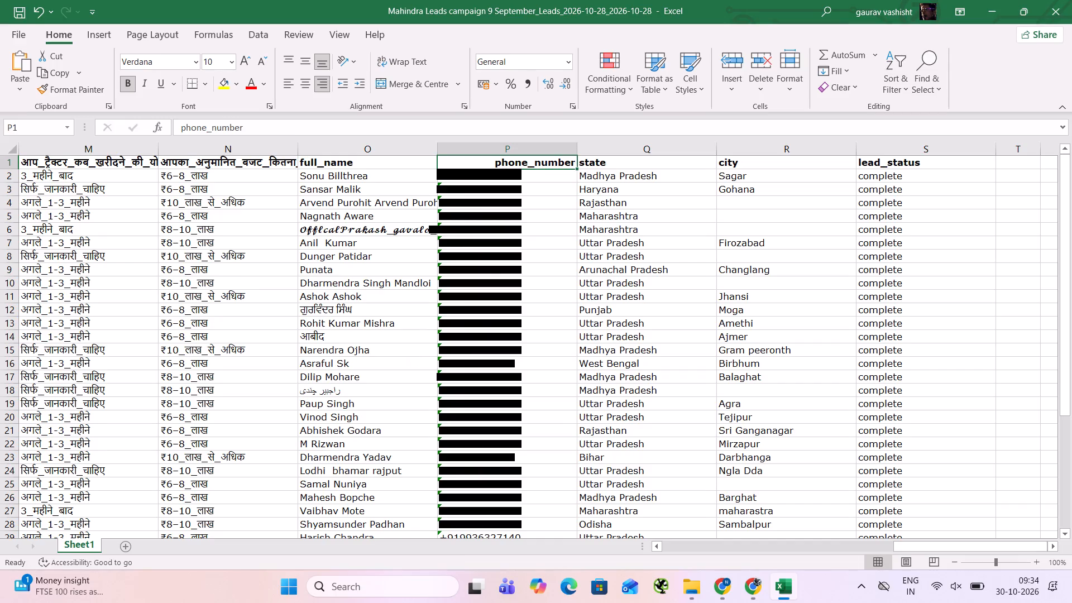
{"action": "key", "text": "ctrl+s"}
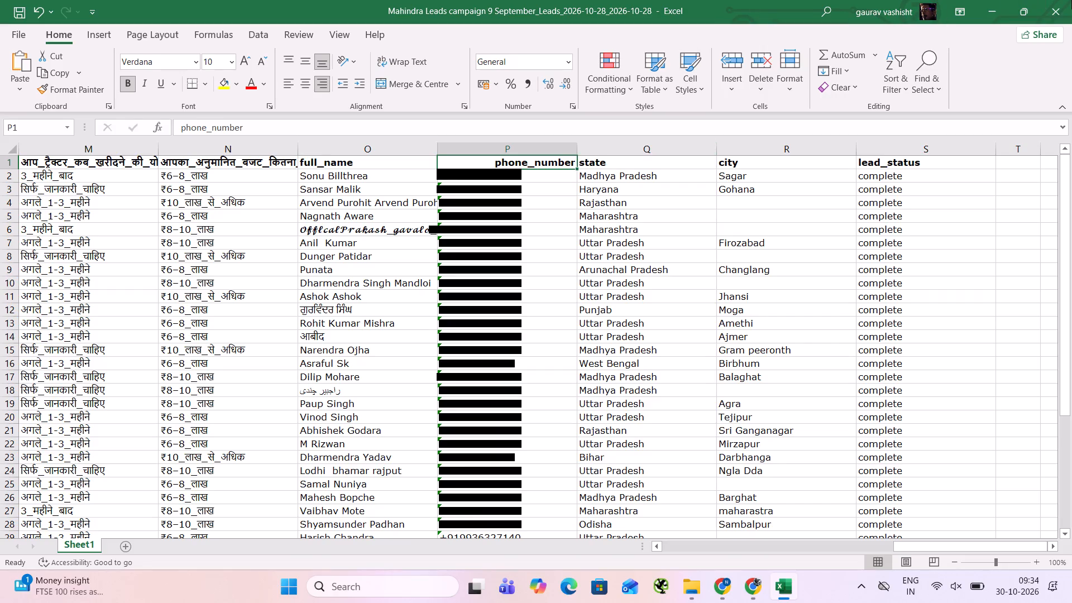
Close the workbook, choosing to view the recovered files later, and close the Downloads window.
{"action": "left_click", "coordinate": [1071, 0]}
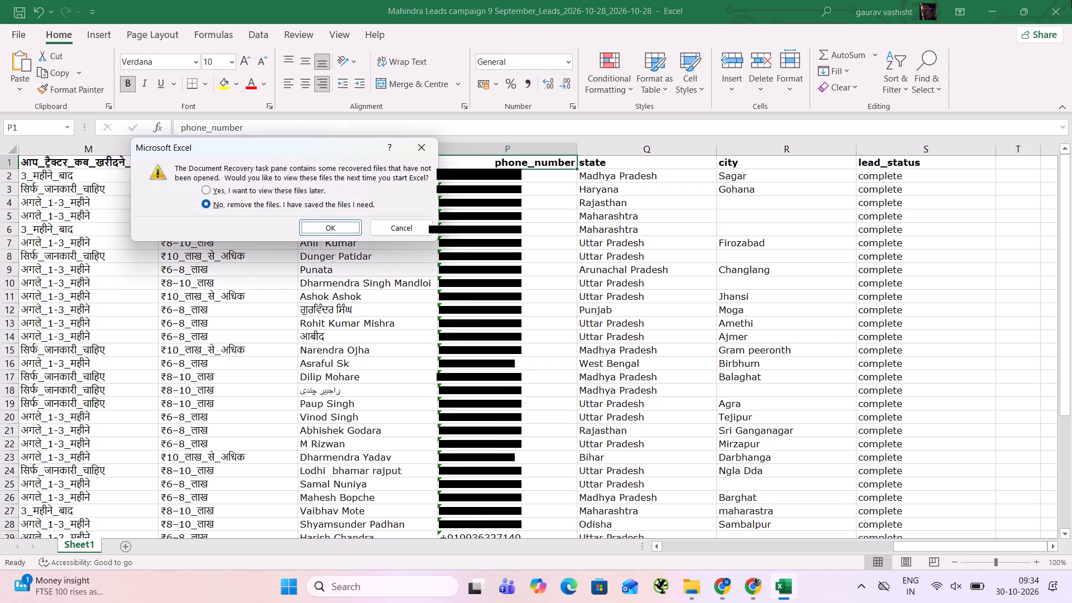
{"action": "left_click", "coordinate": [287, 186]}
{"action": "left_click", "coordinate": [307, 227]}
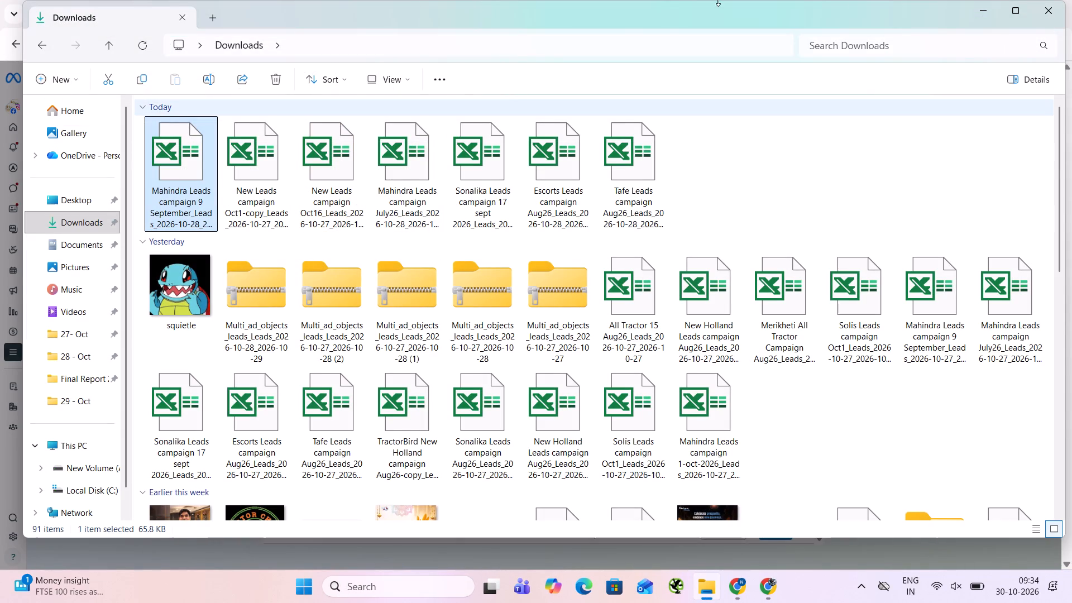
{"action": "left_click", "coordinate": [1044, 4]}
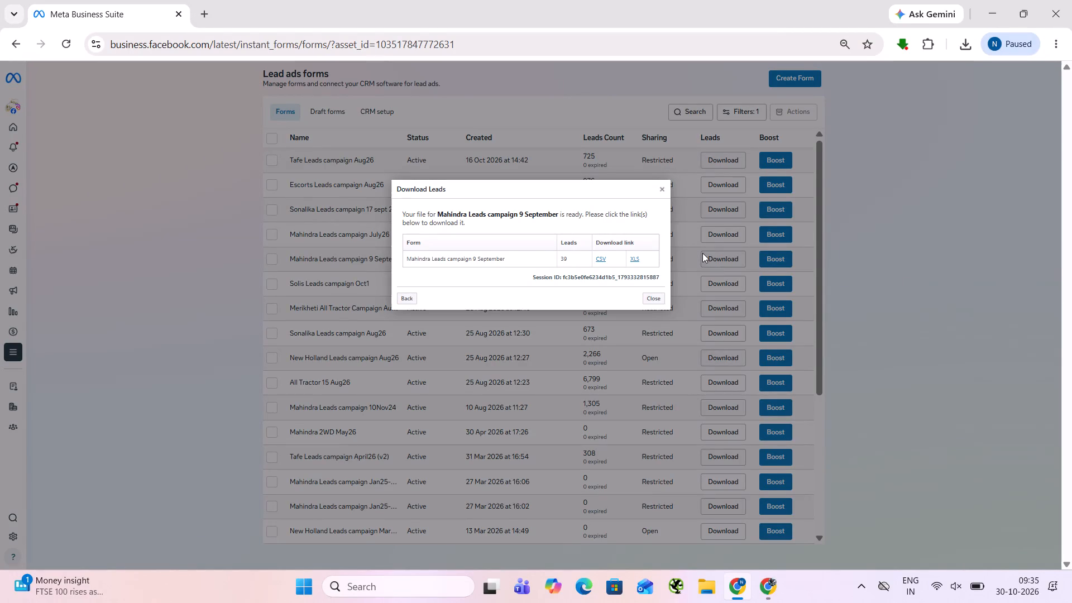
In Meta Business Suite, download yesterday's leads for Solis Leads campaign Oct1 as an XLS file.
{"action": "left_click", "coordinate": [703, 260]}
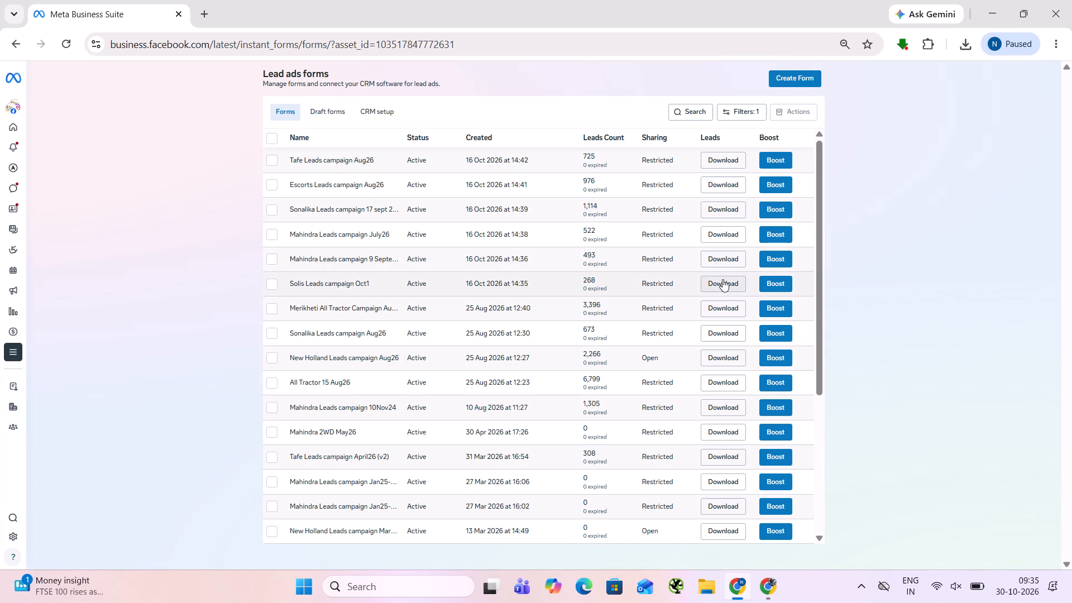
{"action": "left_click", "coordinate": [719, 286]}
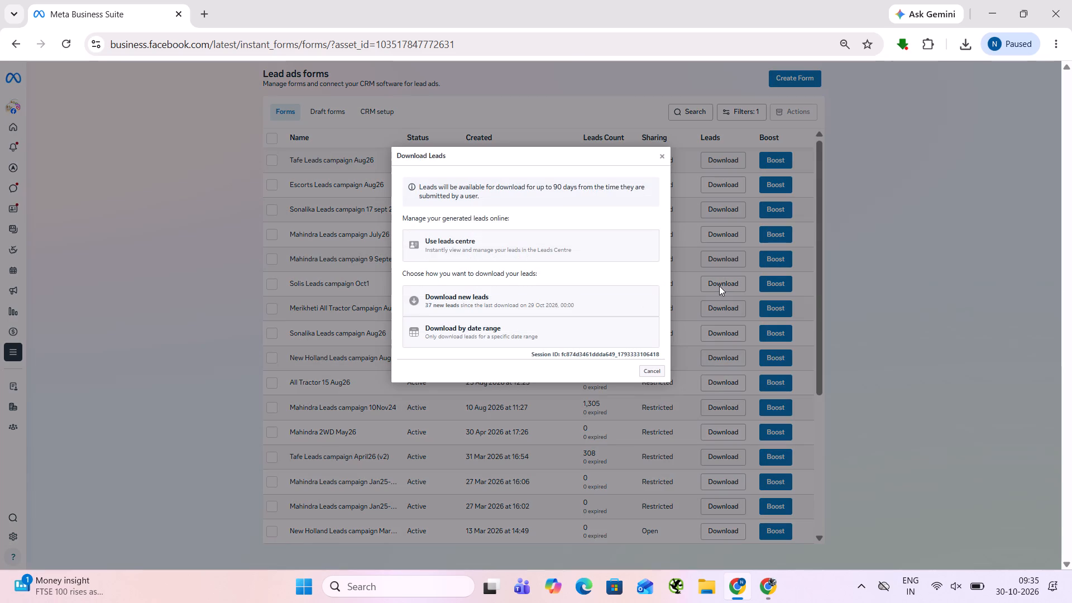
{"action": "left_click", "coordinate": [513, 329]}
{"action": "left_click", "coordinate": [517, 243]}
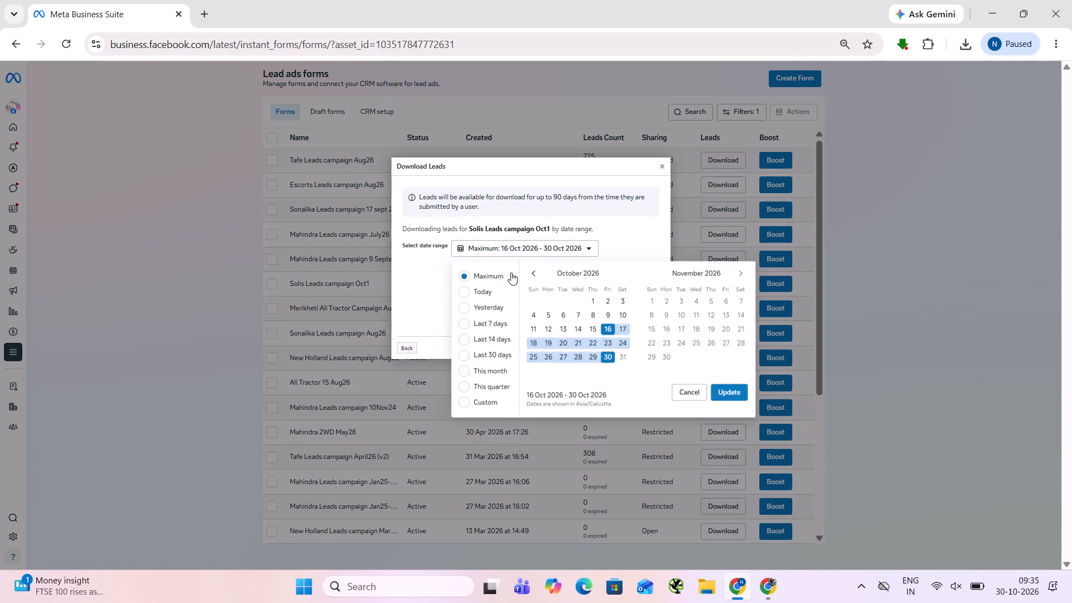
{"action": "left_click", "coordinate": [492, 307]}
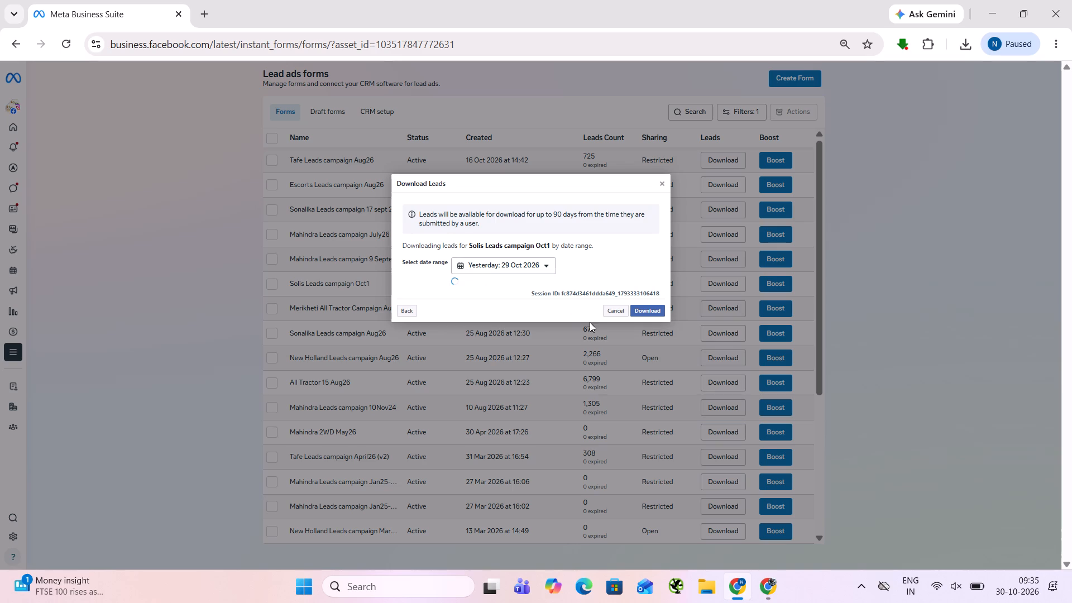
{"action": "left_click", "coordinate": [649, 350]}
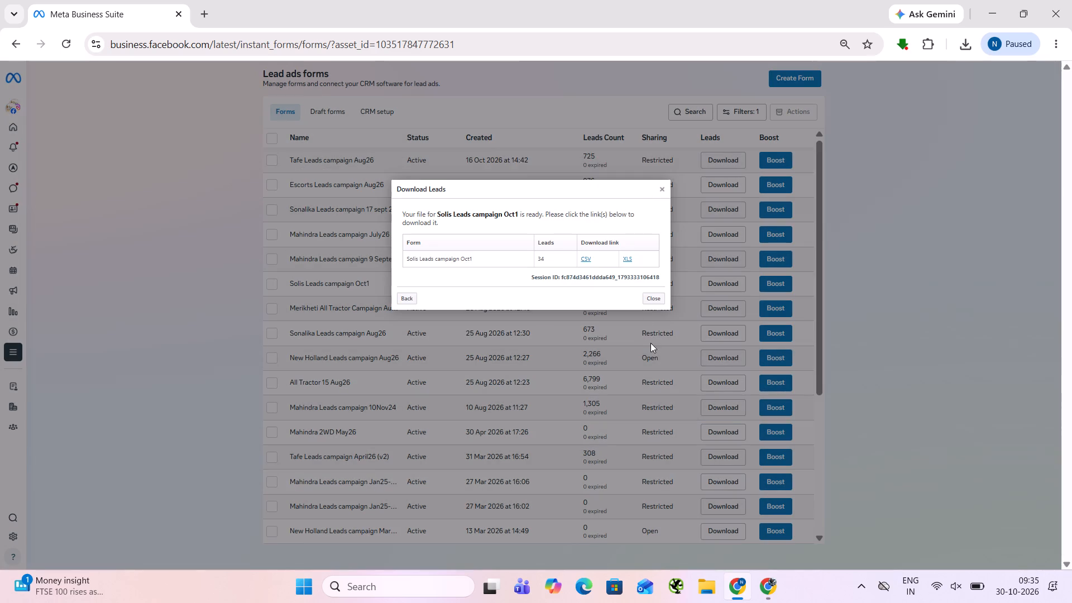
{"action": "left_click", "coordinate": [625, 257]}
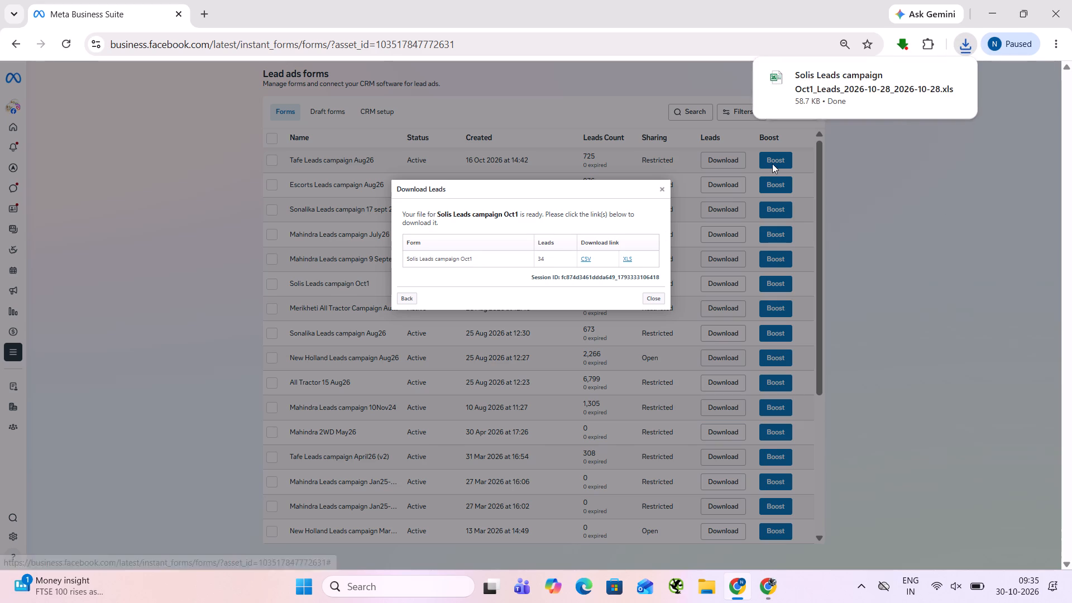
Open the downloaded Solis Leads campaign Oct1 file in Excel and enable editing.
{"action": "left_click", "coordinate": [953, 77]}
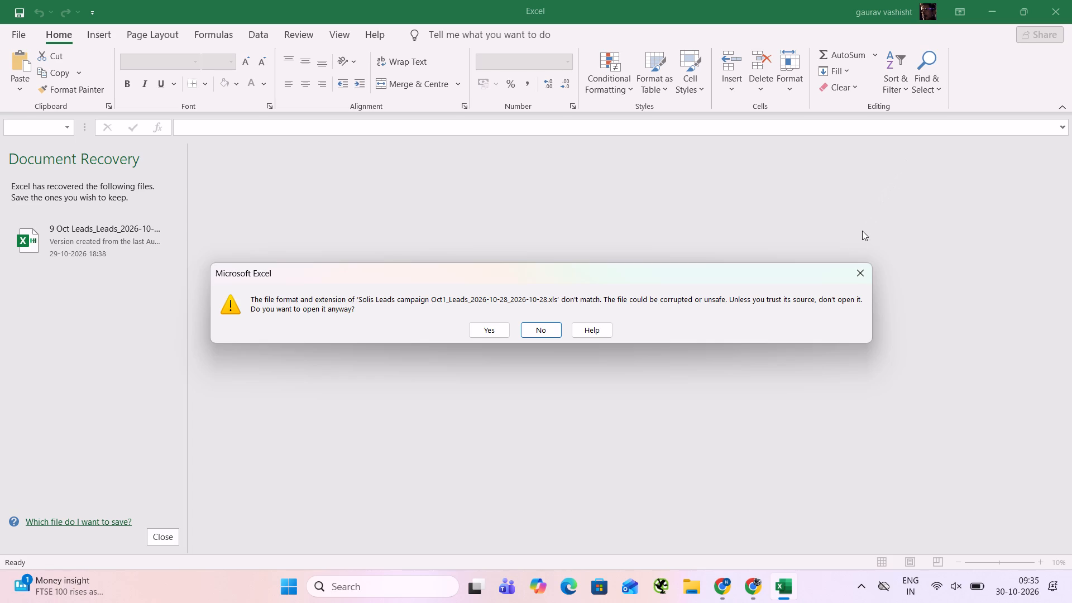
{"action": "left_click", "coordinate": [476, 323]}
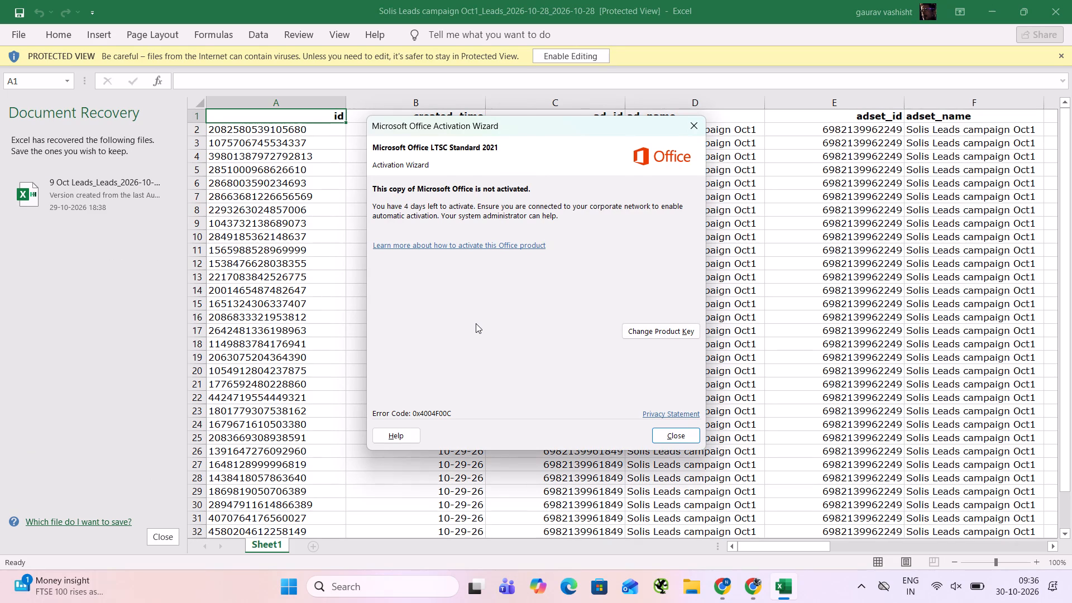
{"action": "left_click", "coordinate": [693, 122]}
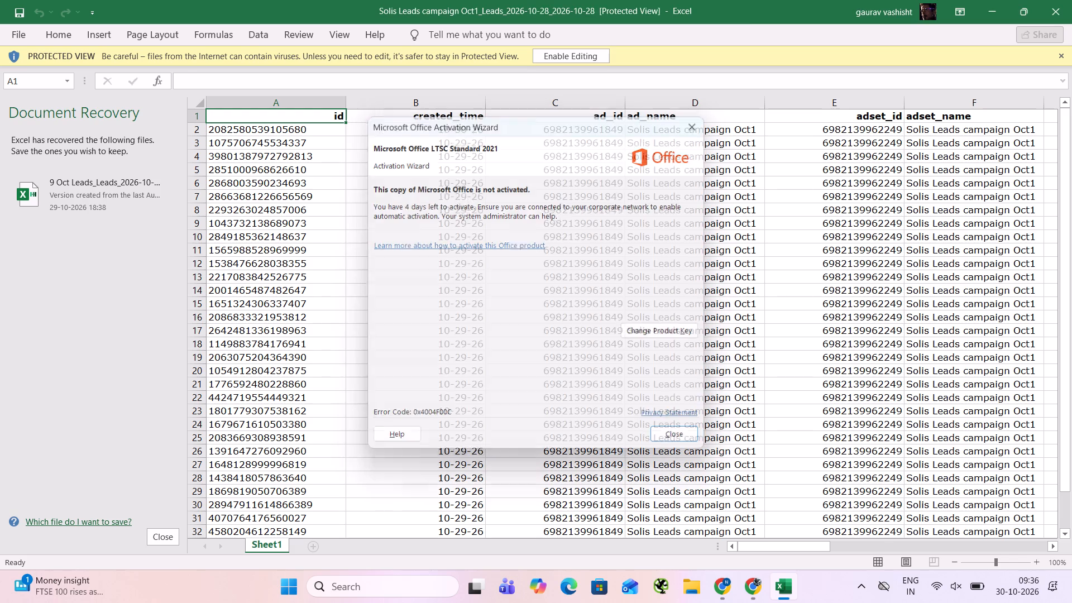
{"action": "left_click", "coordinate": [569, 55]}
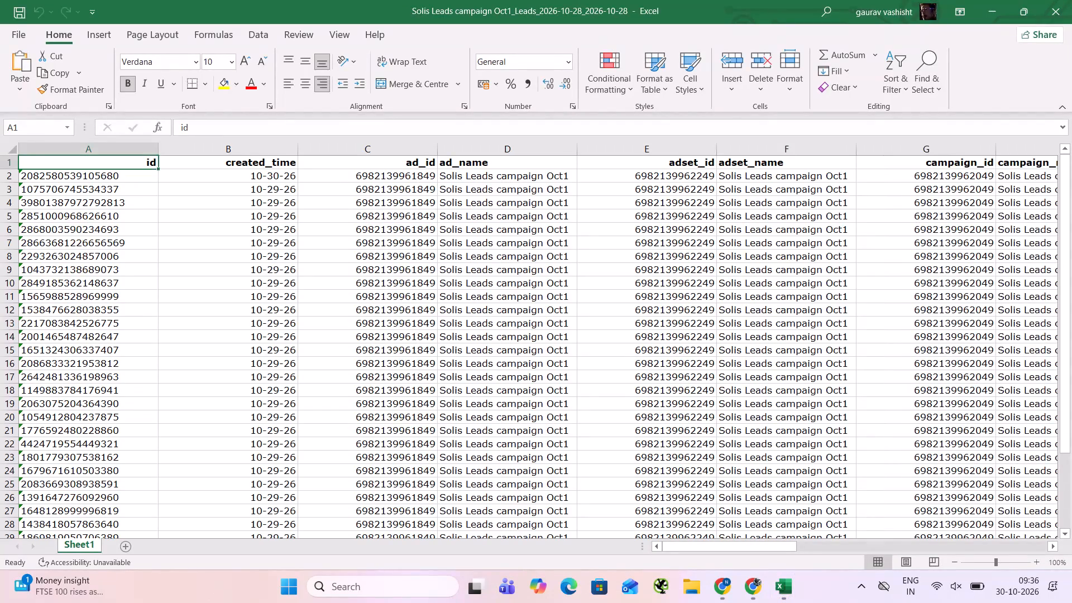
In row 2 of the Solis leads sheet, set the state to Uttar pradesh and the city to Sitapur.
{"action": "left_click", "coordinate": [132, 178]}
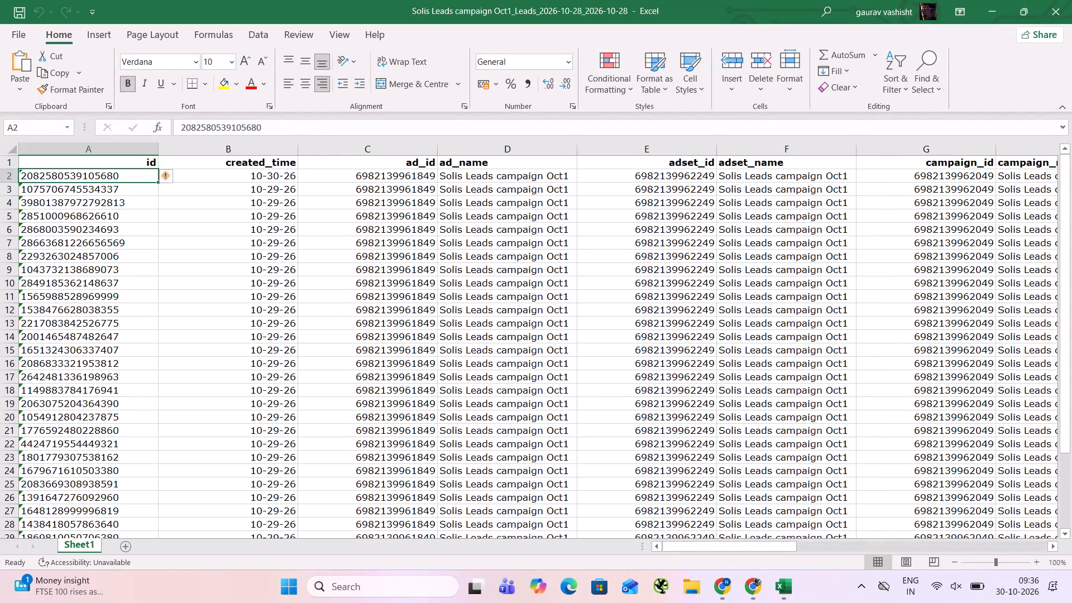
{"action": "key", "text": "ctrl+Right"}
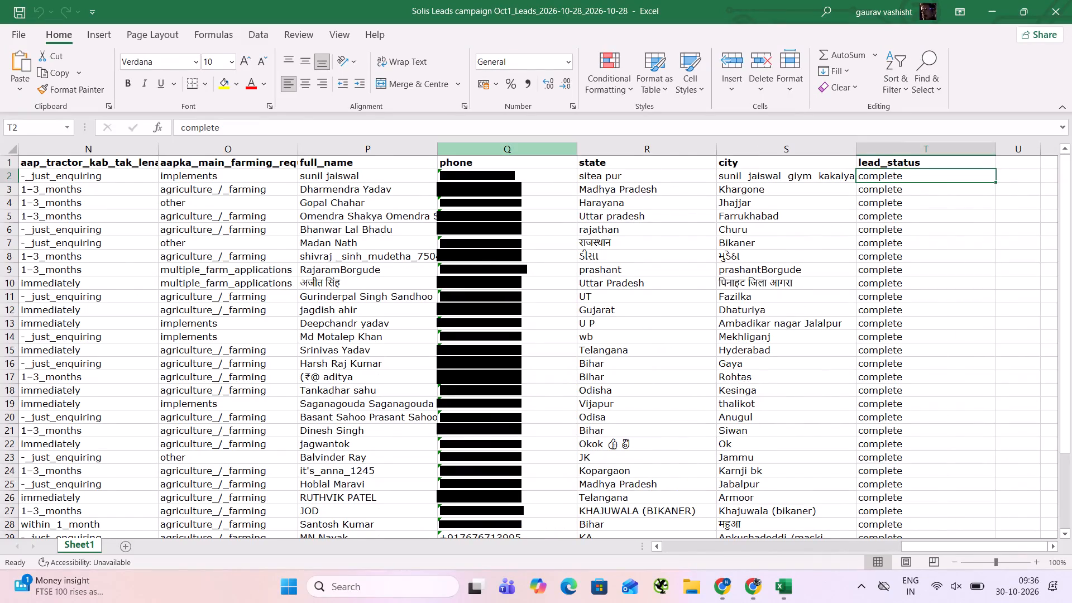
{"action": "left_click", "coordinate": [609, 154]}
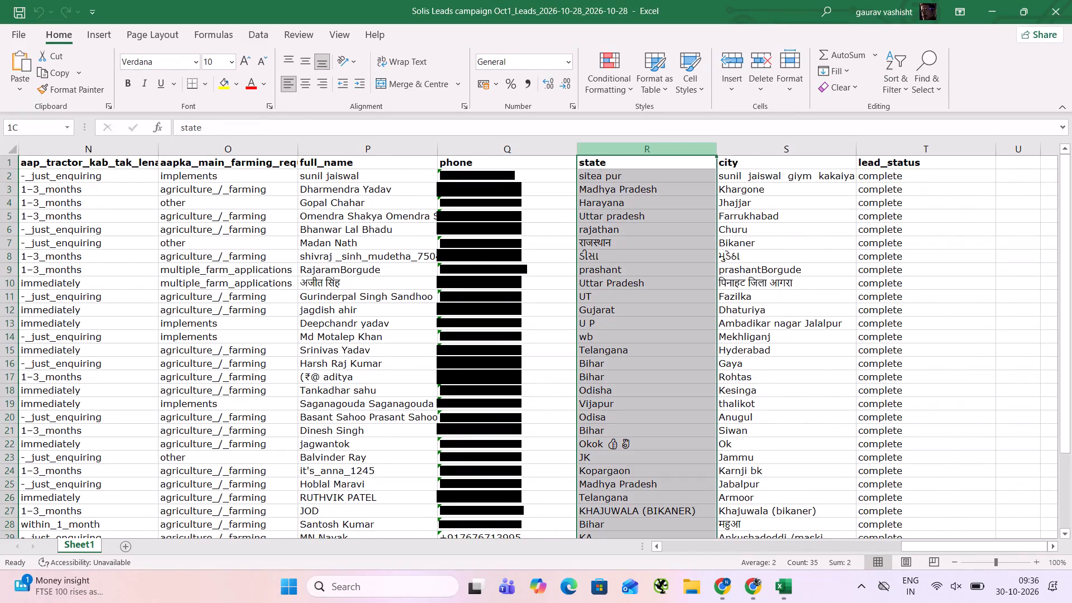
{"action": "left_click", "coordinate": [590, 179]}
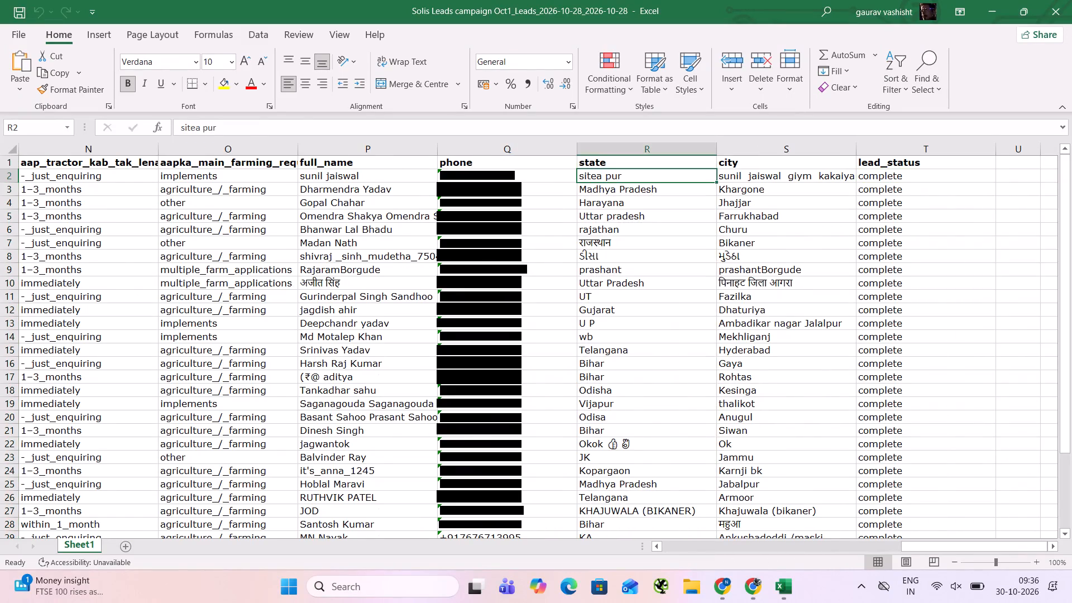
{"action": "type", "text": "Utt"}
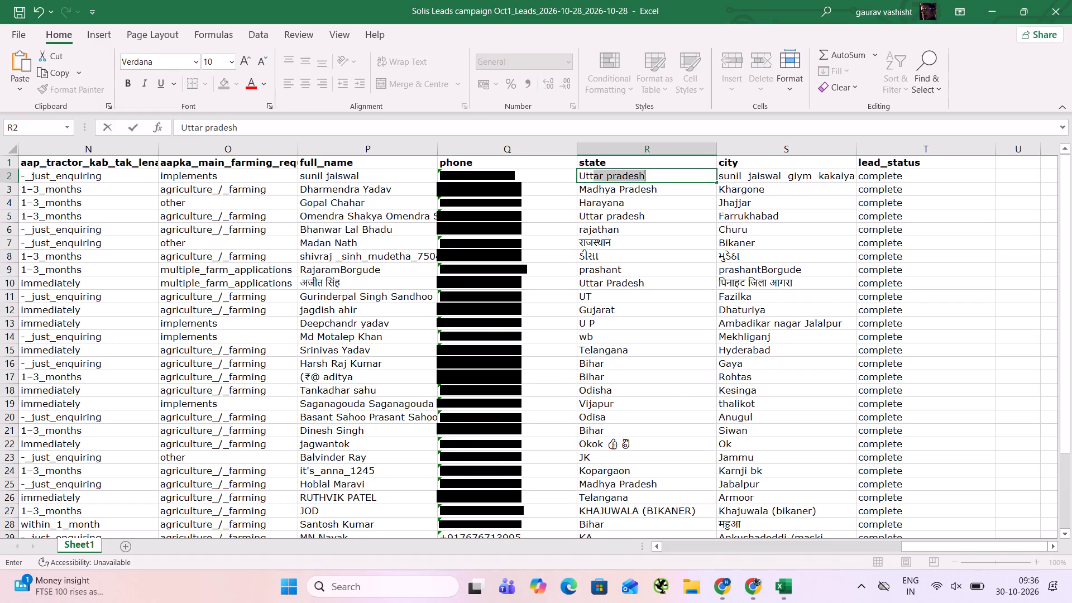
{"action": "key", "text": "Return"}
{"action": "key", "text": "Right"}
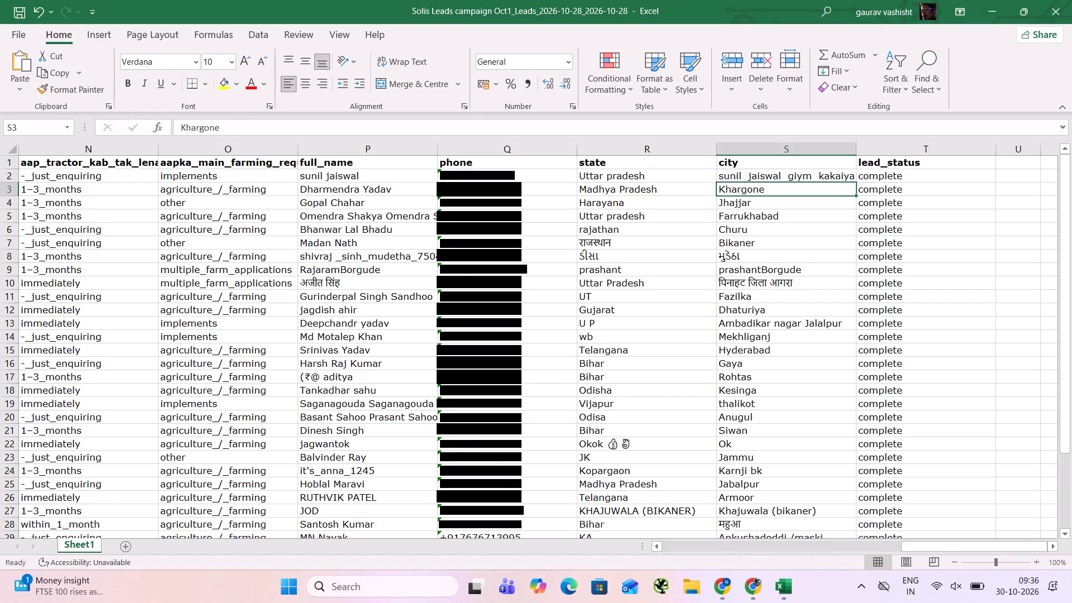
{"action": "key", "text": "Up"}
{"action": "type", "text": "Sitapur"}
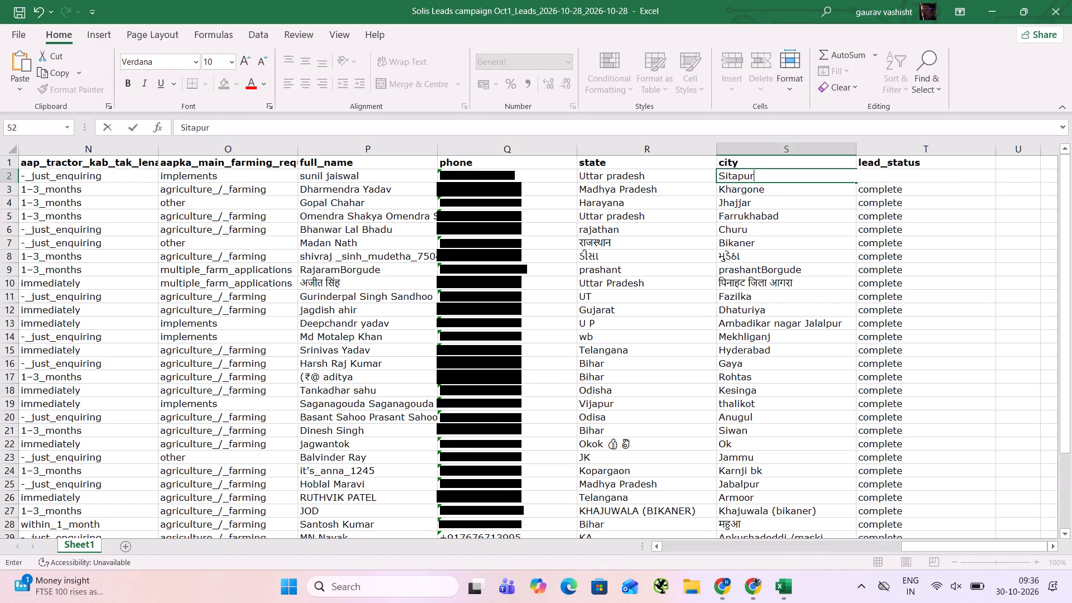
{"action": "key", "text": "Return"}
{"action": "key", "text": "Left"}
{"action": "key", "text": "Down"}
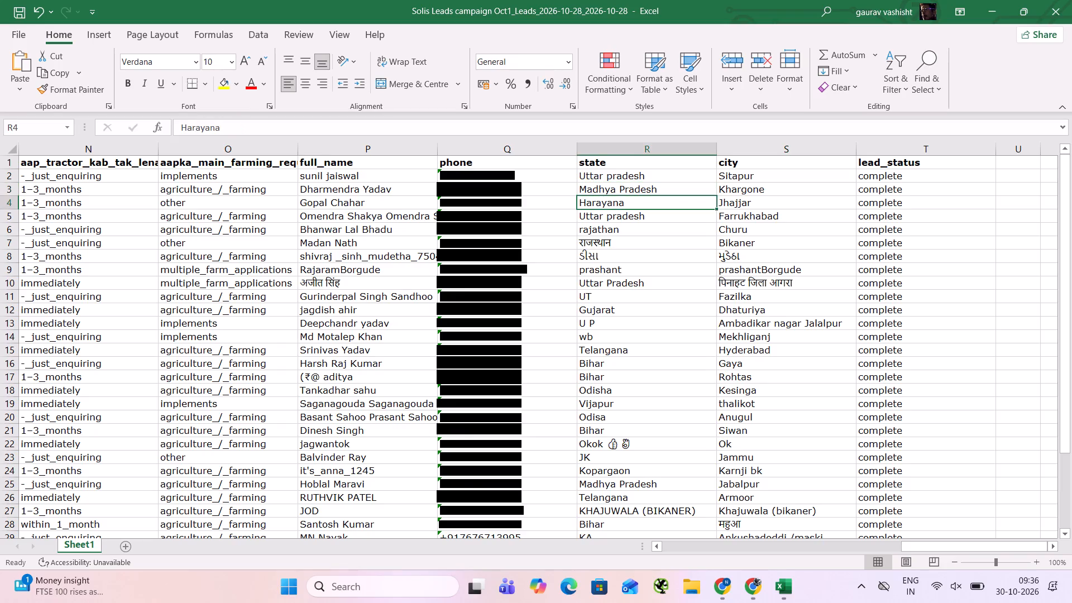
Re-enter row 2's state as Uttar Pradesh with a capital P and copy it to the state in row 5.
{"action": "key", "text": "Up"}
{"action": "key", "text": "Up"}
{"action": "type", "text": "Uttar"}
{"action": "key", "text": "space"}
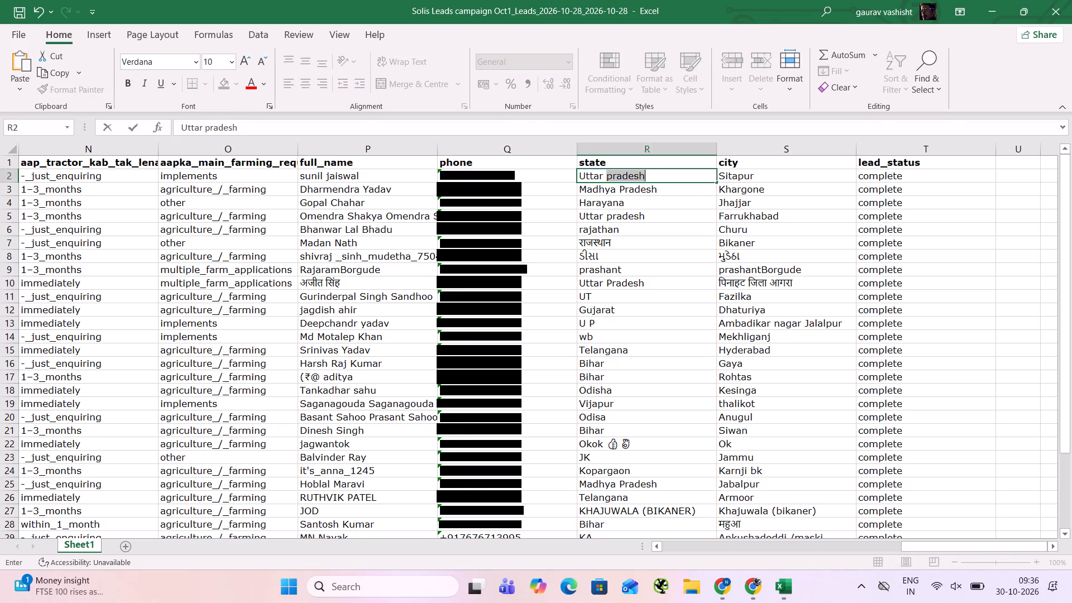
{"action": "type", "text": "Pradesh"}
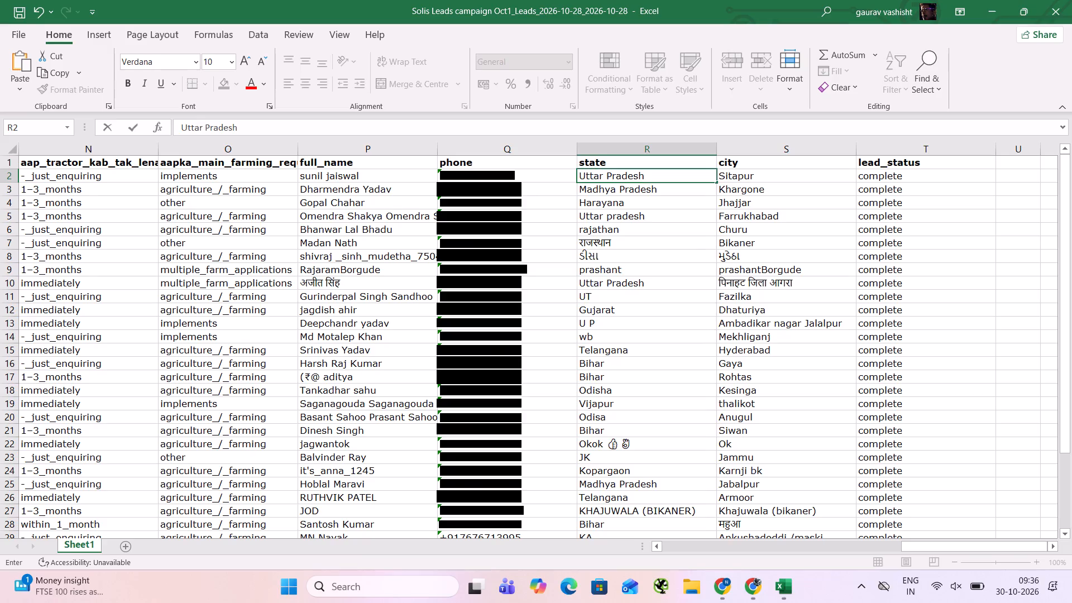
{"action": "key", "text": "Down"}
{"action": "key", "text": "Up"}
{"action": "key", "text": "ctrl+c"}
{"action": "key", "text": "Down"}
{"action": "key", "text": "Down"}
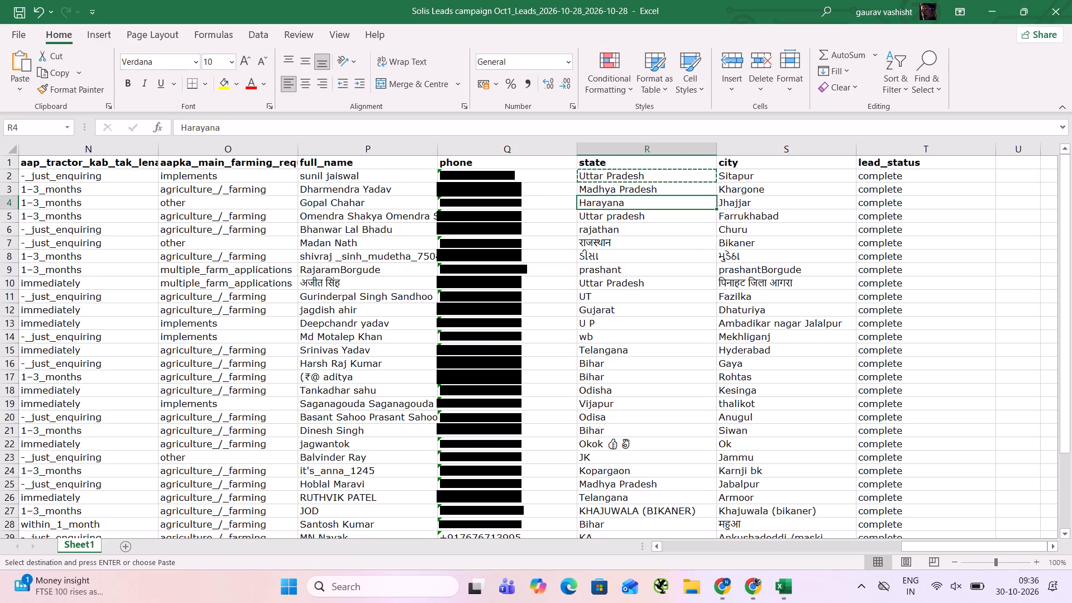
{"action": "key", "text": "Down"}
{"action": "key", "text": "ctrl+v"}
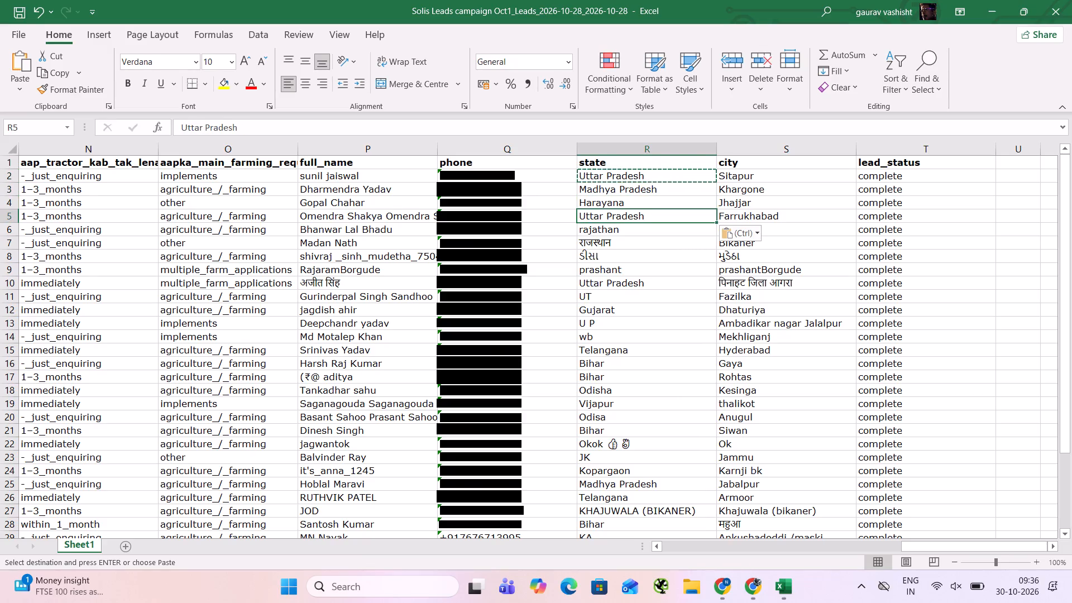
Set the state in row 6 to Rajasthan and copy it over the Hindi state entry in row 7.
{"action": "key", "text": "Down"}
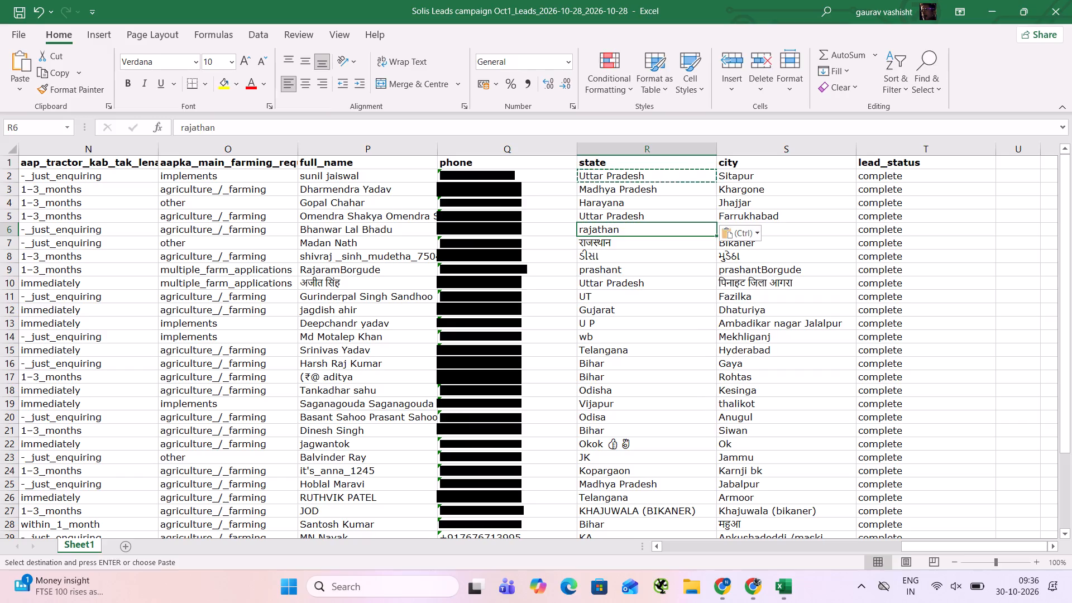
{"action": "key", "text": "shift+r"}
{"action": "type", "text": "ajasthan"}
{"action": "key", "text": "Right"}
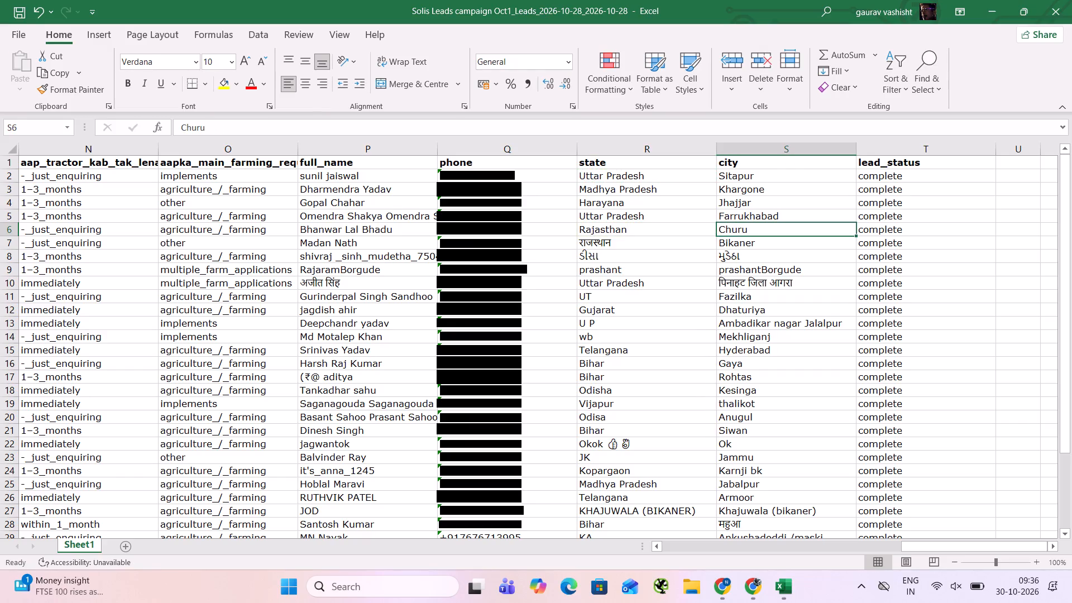
{"action": "key", "text": "Down"}
{"action": "key", "text": "Left"}
{"action": "key", "text": "Up"}
{"action": "key", "text": "ctrl+c"}
{"action": "key", "text": "Down"}
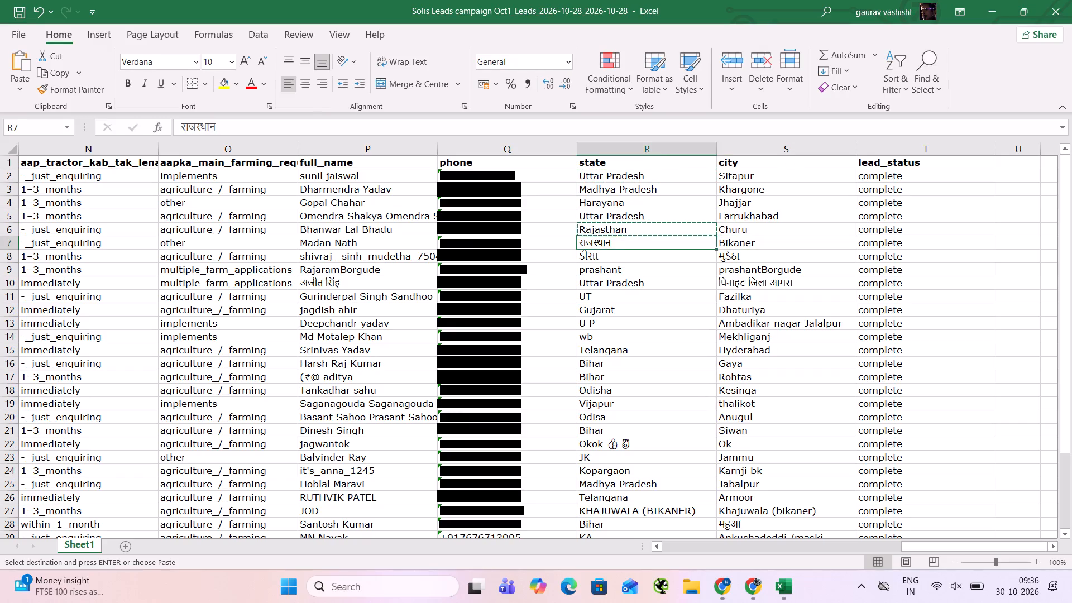
{"action": "key", "text": "ctrl+v"}
Set the state in row 8 to Gujarat and clear the city entries in rows 8 and 9.
{"action": "key", "text": "Down"}
{"action": "type", "text": "Gujarat"}
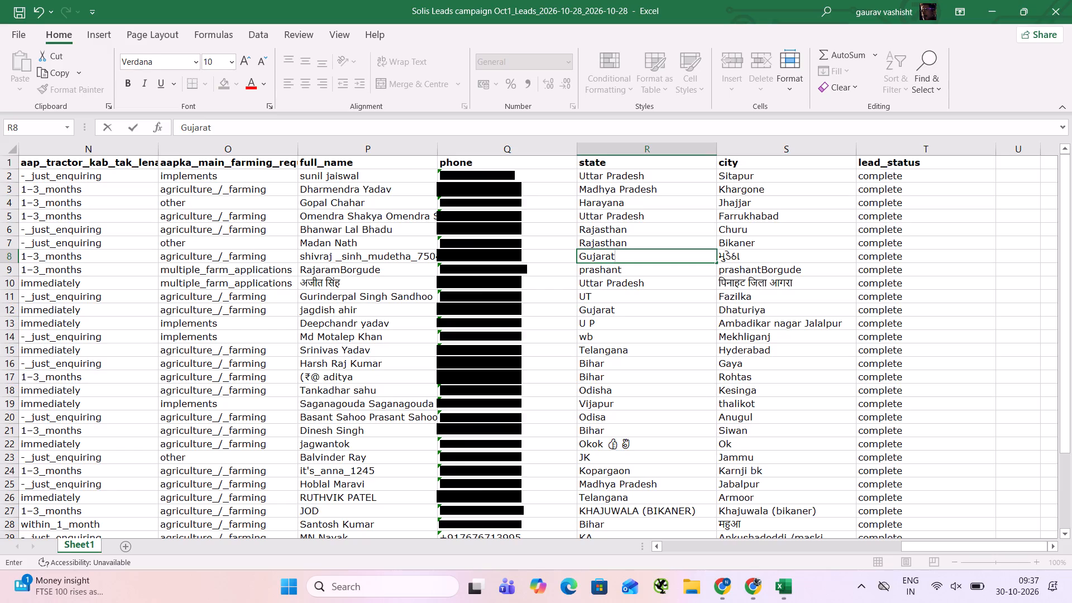
{"action": "key", "text": "Right"}
{"action": "key", "text": "BackSpace"}
{"action": "key", "text": "Down"}
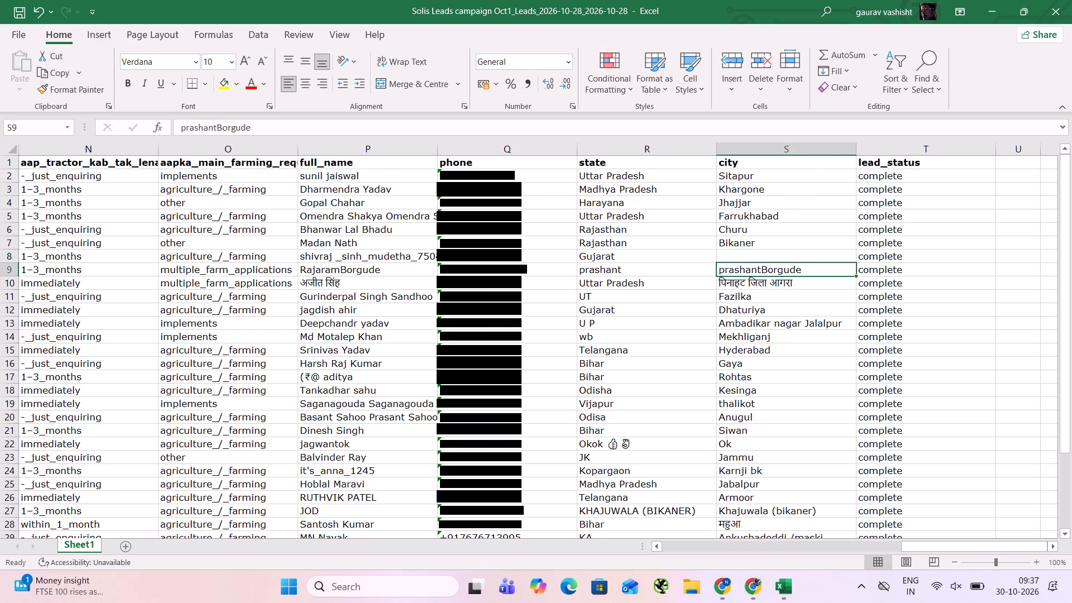
{"action": "key", "text": "BackSpace"}
Copy Uttar Pradesh from row 2 into the state cells of rows 9, 10 and 11.
{"action": "key", "text": "Left"}
{"action": "key", "text": "Up"}
{"action": "key", "text": "Up"}
{"action": "key", "text": "Up"}
{"action": "key", "text": "Up"}
{"action": "key", "text": "Up"}
{"action": "key", "text": "Up"}
{"action": "key", "text": "Up"}
{"action": "key", "text": "Up"}
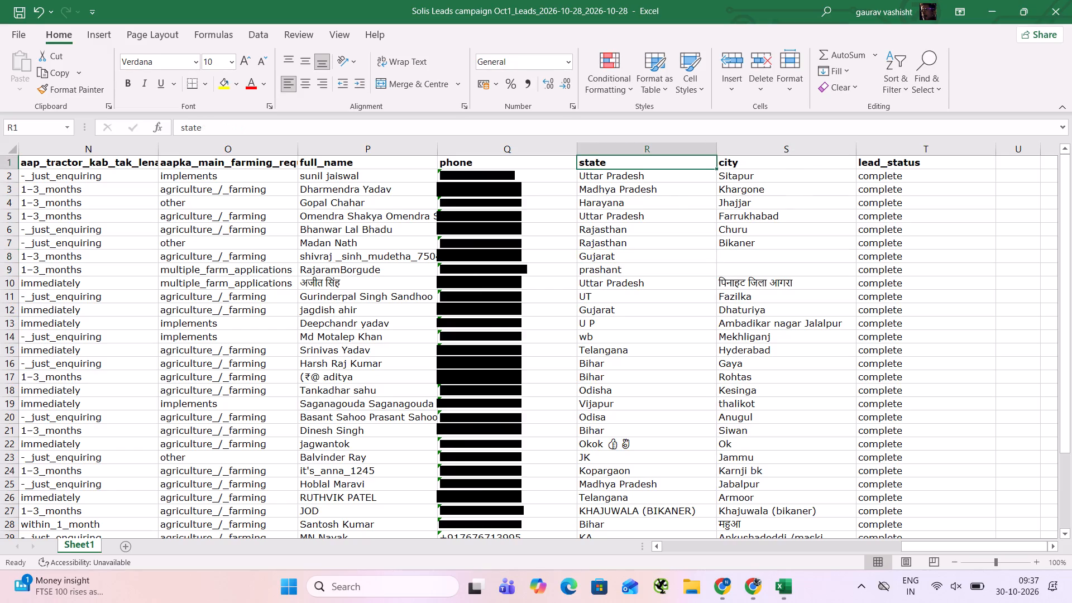
{"action": "key", "text": "Down"}
{"action": "key", "text": "ctrl+c"}
{"action": "key", "text": "ctrl+Down"}
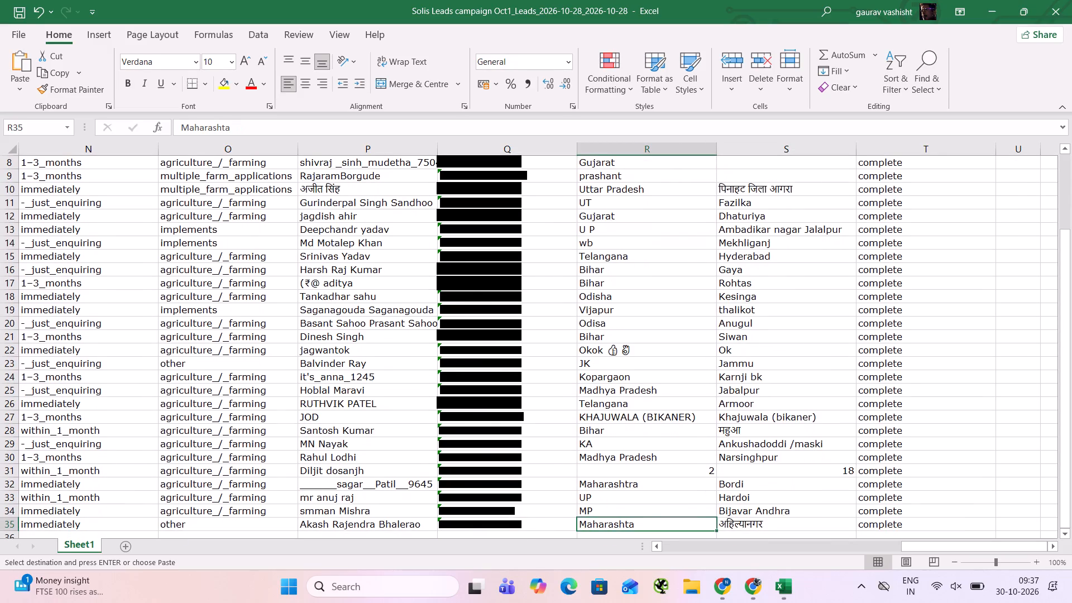
{"action": "key", "text": "ctrl+Up"}
{"action": "key", "text": "Down"}
{"action": "key", "text": "Down"}
{"action": "key", "text": "Down"}
{"action": "key", "text": "Down"}
{"action": "key", "text": "Down"}
{"action": "key", "text": "Down"}
{"action": "key", "text": "Down"}
{"action": "key", "text": "Down"}
{"action": "key", "text": "Down"}
{"action": "key", "text": "Down"}
{"action": "key", "text": "Down"}
{"action": "key", "text": "Down"}
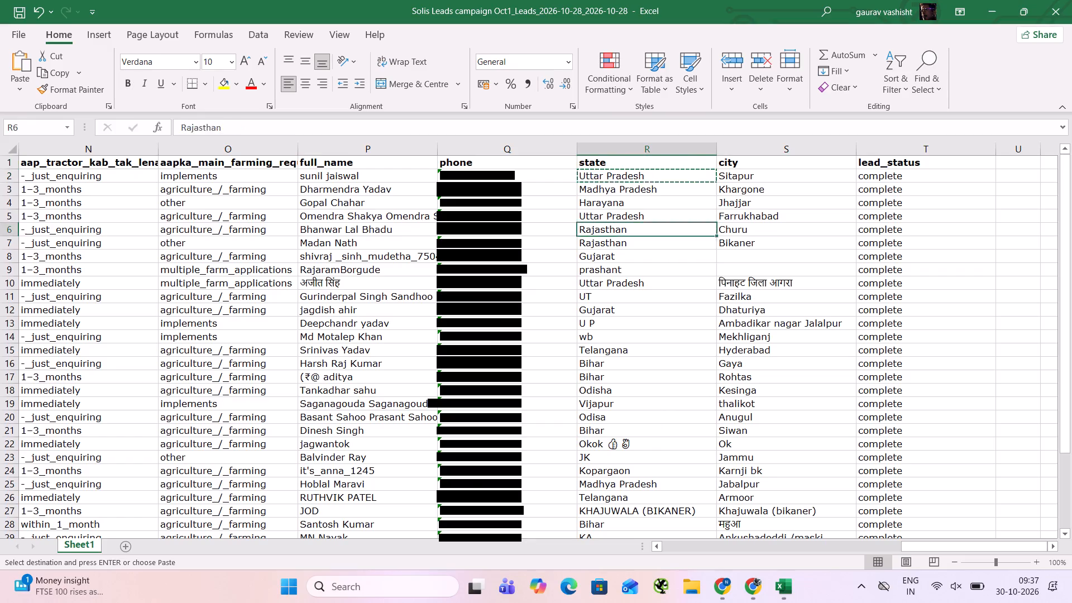
{"action": "key", "text": "Up"}
{"action": "key", "text": "Up"}
{"action": "key", "text": "Up"}
{"action": "key", "text": "Up"}
{"action": "key", "text": "ctrl+v"}
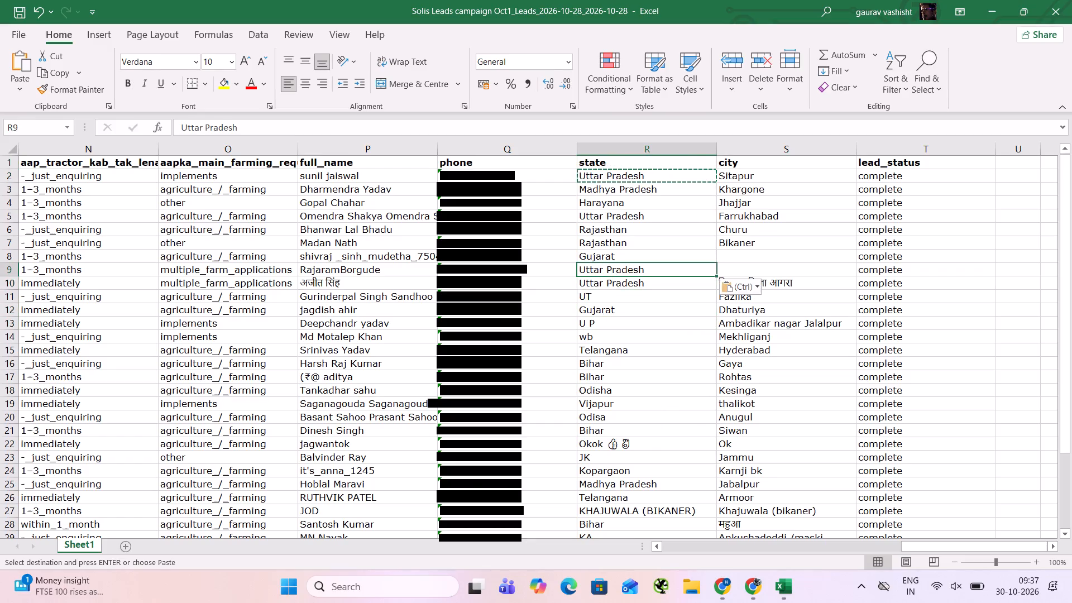
{"action": "key", "text": "Down"}
{"action": "key", "text": "ctrl+v"}
{"action": "key", "text": "Down"}
{"action": "key", "text": "ctrl+v"}
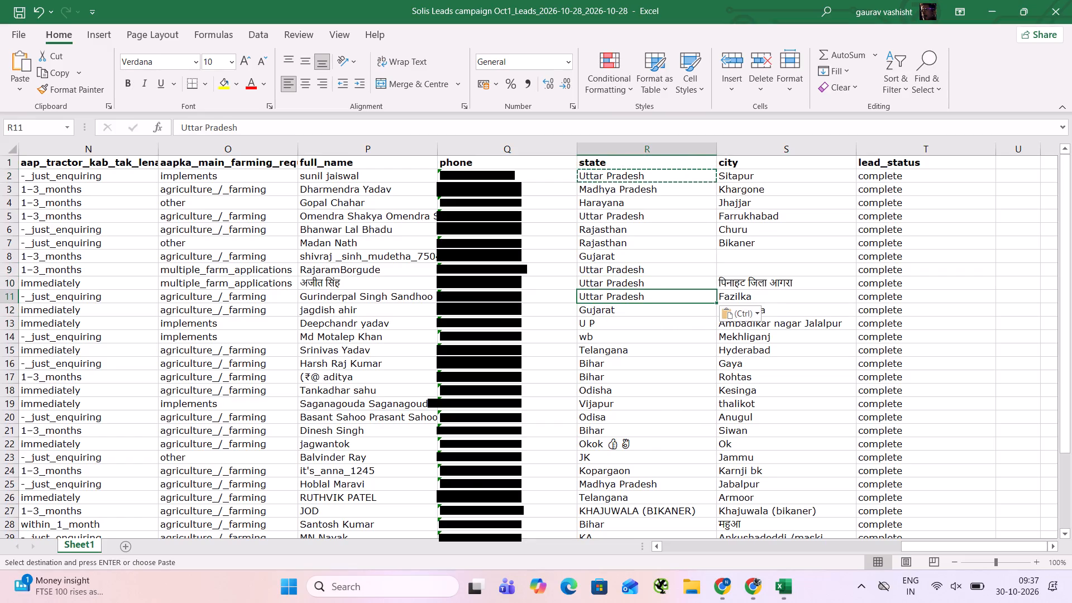
Clear the Hindi city entry in row 10.
{"action": "key", "text": "Right"}
{"action": "key", "text": "Up"}
{"action": "key", "text": "BackSpace"}
{"action": "key", "text": "Down"}
Copy Uttar Pradesh from row 11 to the state in row 13.
{"action": "key", "text": "Down"}
{"action": "key", "text": "Left"}
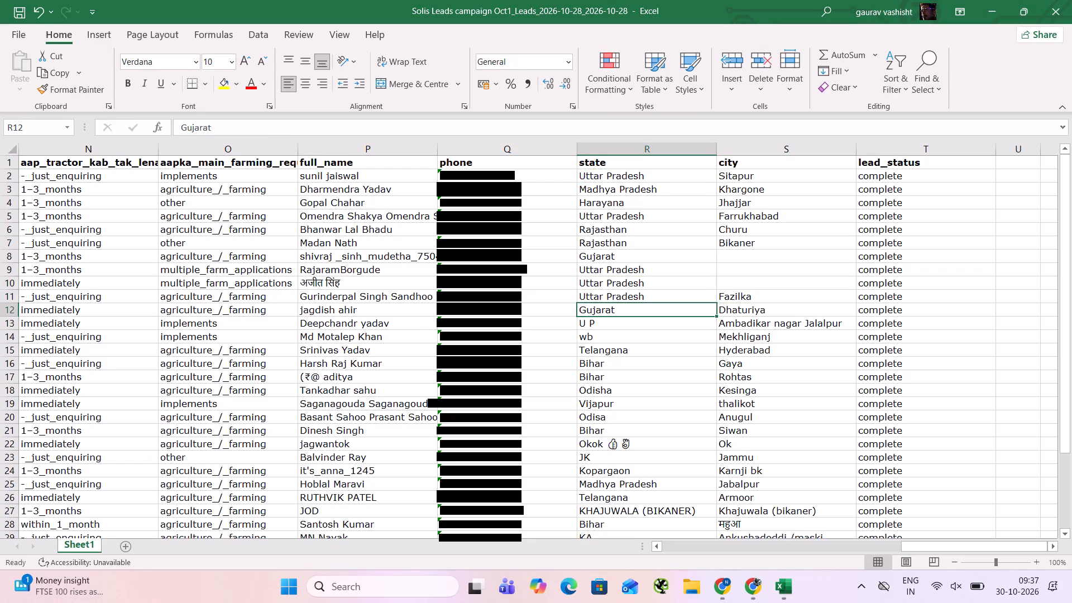
{"action": "key", "text": "Up"}
{"action": "key", "text": "ctrl+c"}
{"action": "key", "text": "Down"}
{"action": "key", "text": "Down"}
{"action": "key", "text": "ctrl+v"}
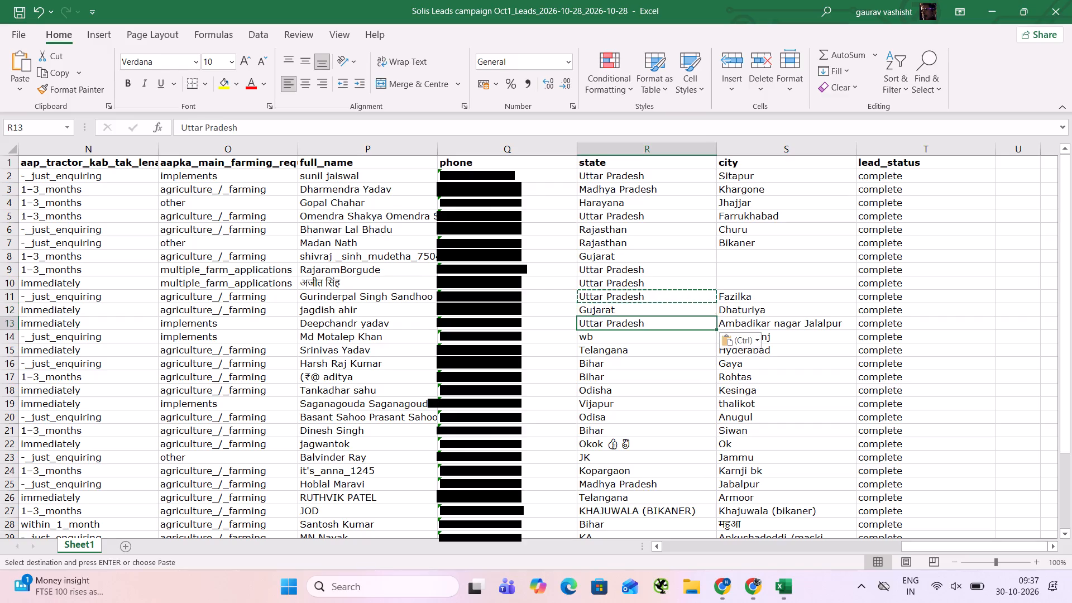
Set the state in row 14 to West Bengal and clear the city in row 13.
{"action": "key", "text": "Down"}
{"action": "type", "text": "West Bengal"}
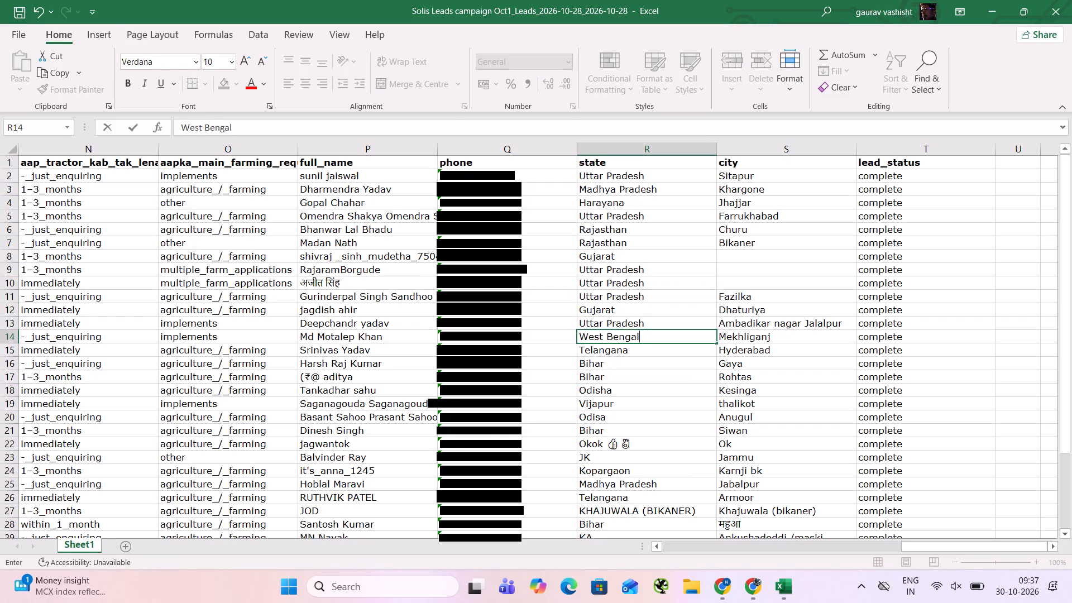
{"action": "key", "text": "Right"}
{"action": "key", "text": "Up"}
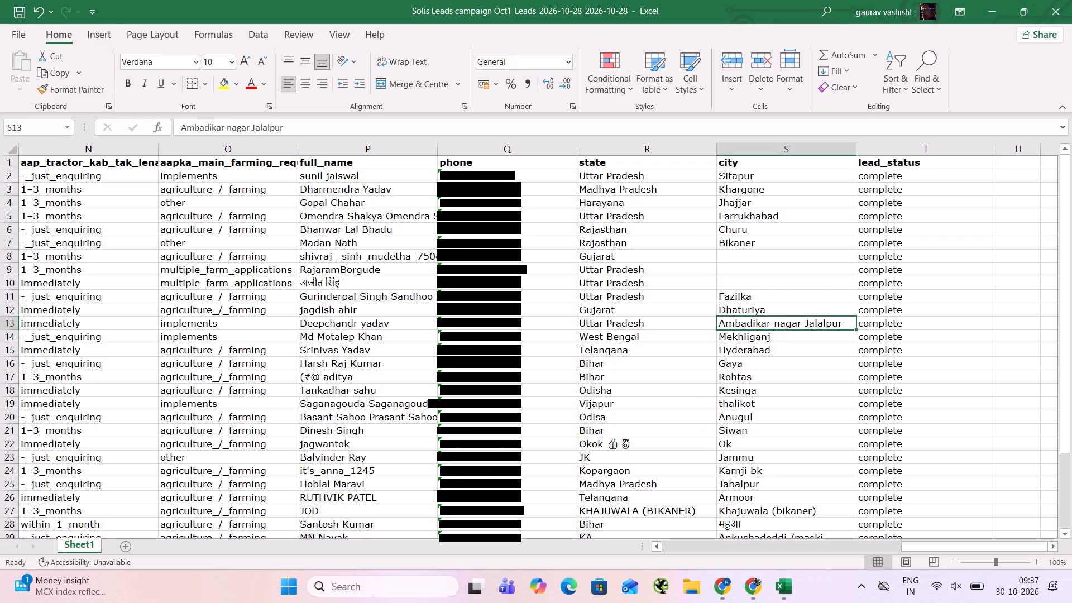
{"action": "key", "text": "BackSpace"}
{"action": "key", "text": "Down"}
Clear the city entry in row 19.
{"action": "key", "text": "Down"}
{"action": "key", "text": "Left"}
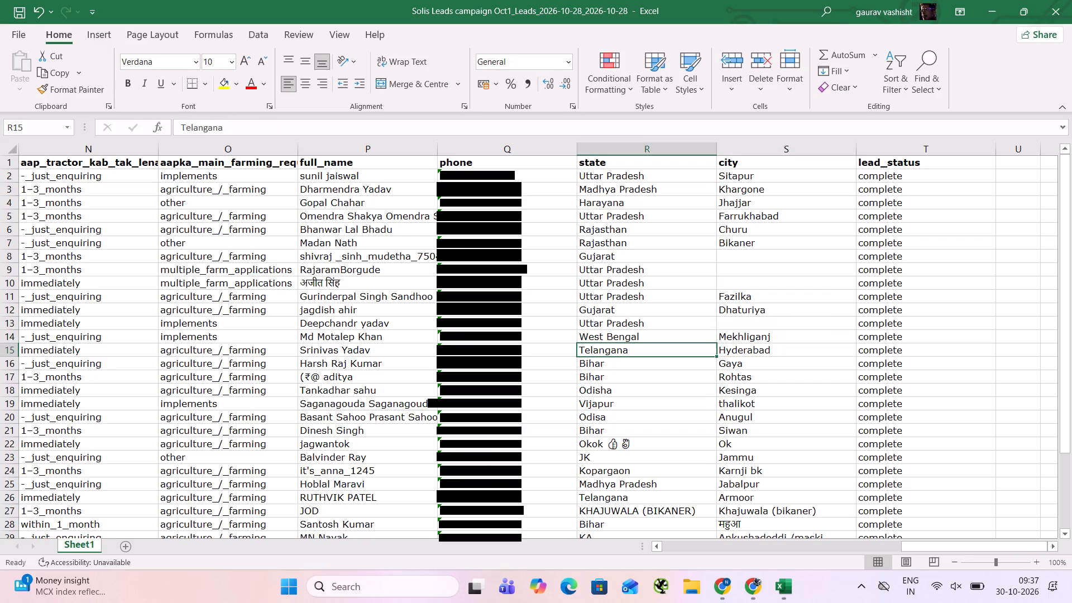
{"action": "key", "text": "Down"}
{"action": "key", "text": "Down"}
{"action": "key", "text": "Down"}
{"action": "key", "text": "Right"}
{"action": "key", "text": "Down"}
{"action": "key", "text": "BackSpace"}
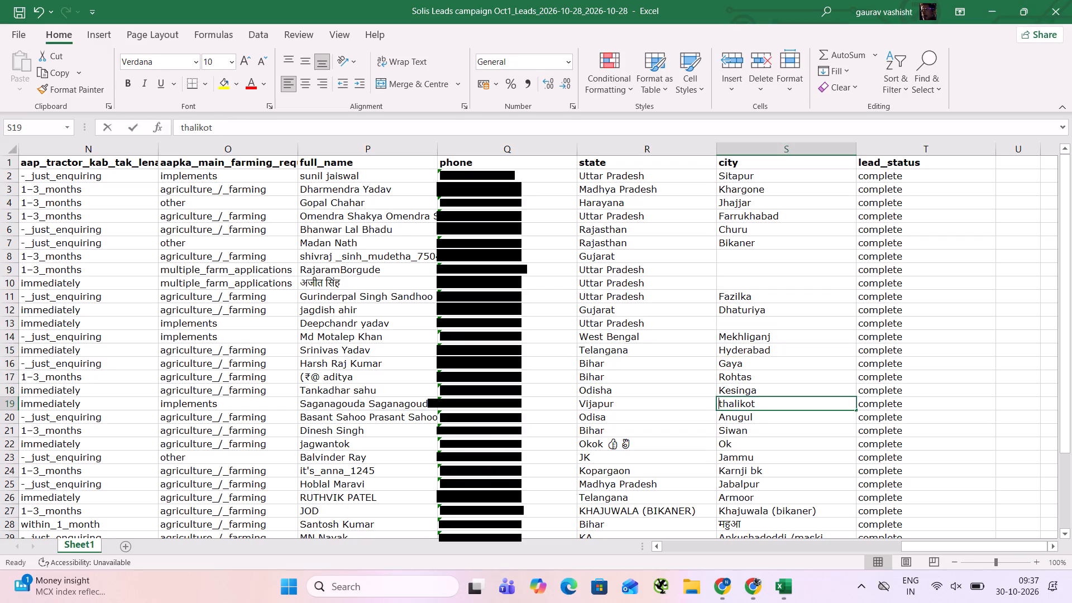
Copy Uttar Pradesh from row 13 into the state cells of rows 20 and 19.
{"action": "key", "text": "Left"}
{"action": "key", "text": "Up"}
{"action": "key", "text": "Up"}
{"action": "key", "text": "Up"}
{"action": "key", "text": "Up"}
{"action": "key", "text": "Up"}
{"action": "key", "text": "Up"}
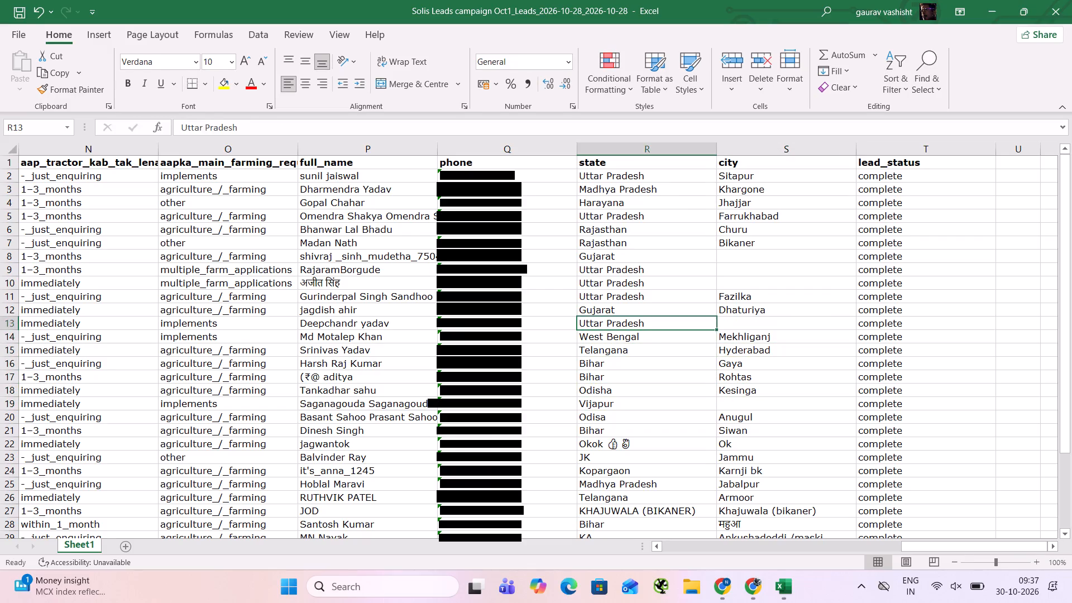
{"action": "key", "text": "ctrl+c"}
{"action": "key", "text": "Down"}
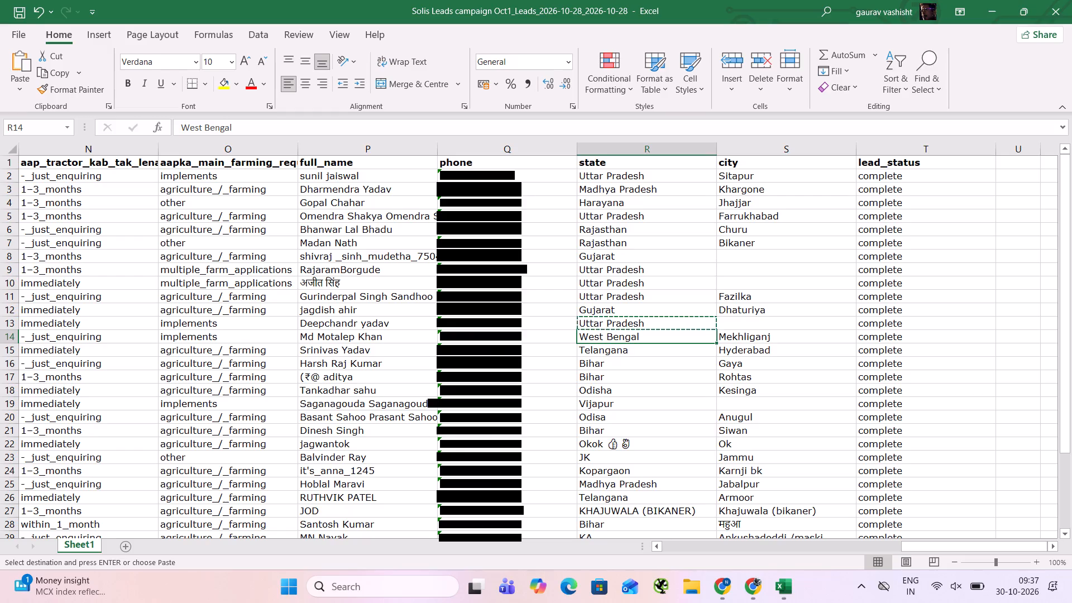
{"action": "key", "text": "Down"}
{"action": "key", "text": "Down"}
{"action": "key", "text": "Down"}
{"action": "key", "text": "Down"}
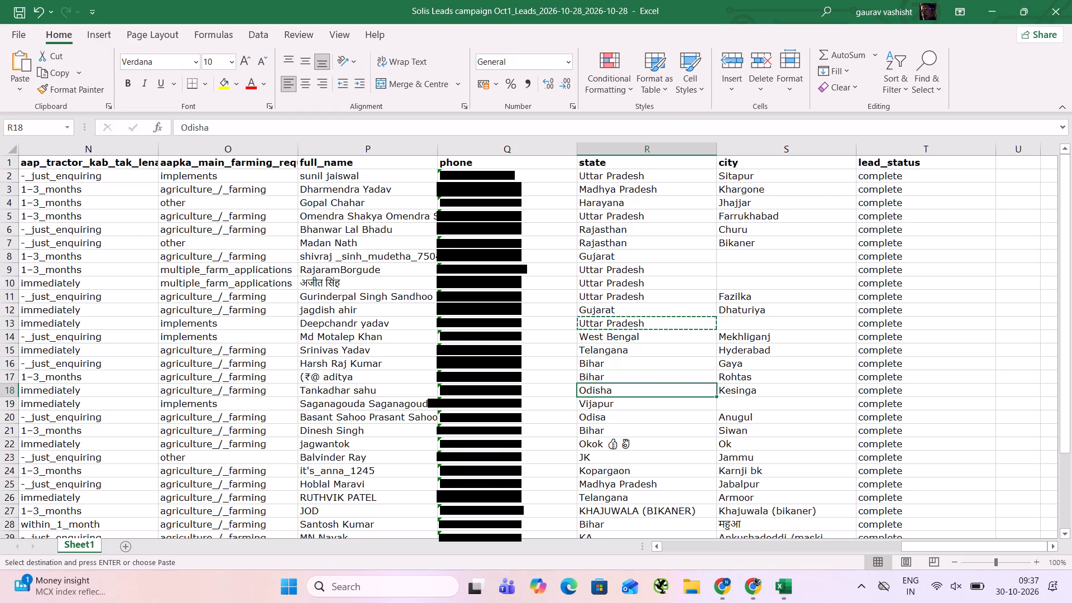
{"action": "key", "text": "Down"}
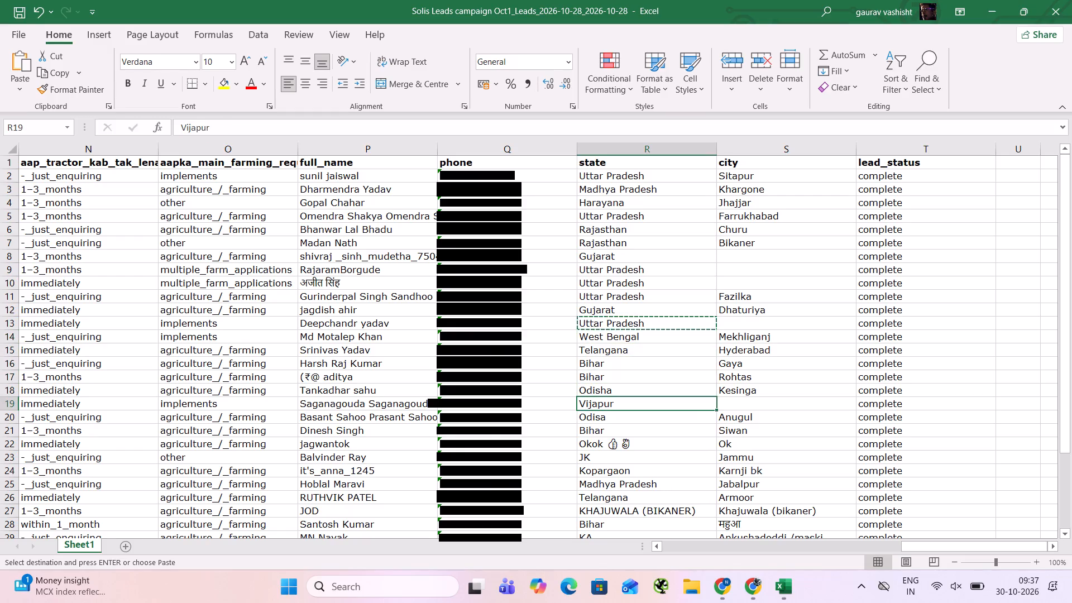
{"action": "key", "text": "Down"}
{"action": "key", "text": "ctrl+v"}
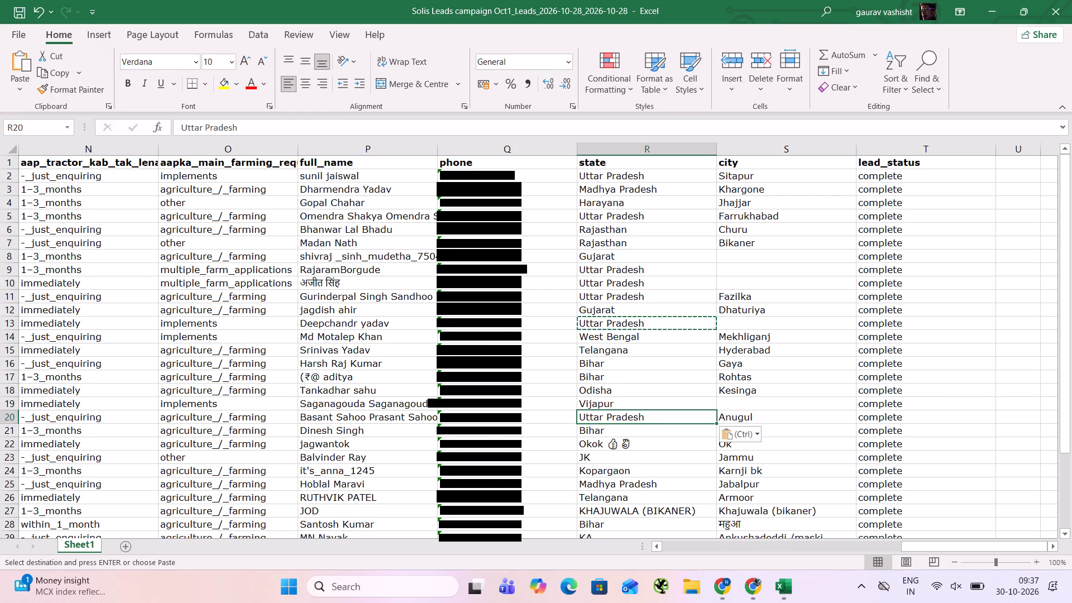
{"action": "key", "text": "Up"}
{"action": "key", "text": "ctrl+v"}
Copy Odisha from row 18 to the state in row 20.
{"action": "key", "text": "Up"}
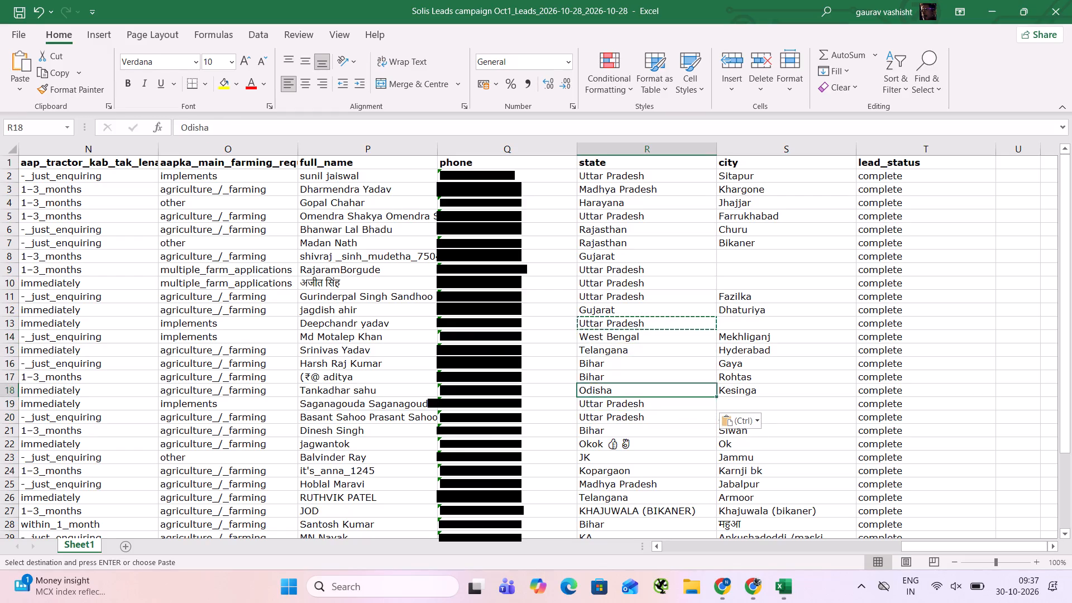
{"action": "key", "text": "ctrl+c"}
{"action": "key", "text": "Down"}
{"action": "key", "text": "Down"}
{"action": "key", "text": "ctrl+v"}
{"action": "key", "text": "Down"}
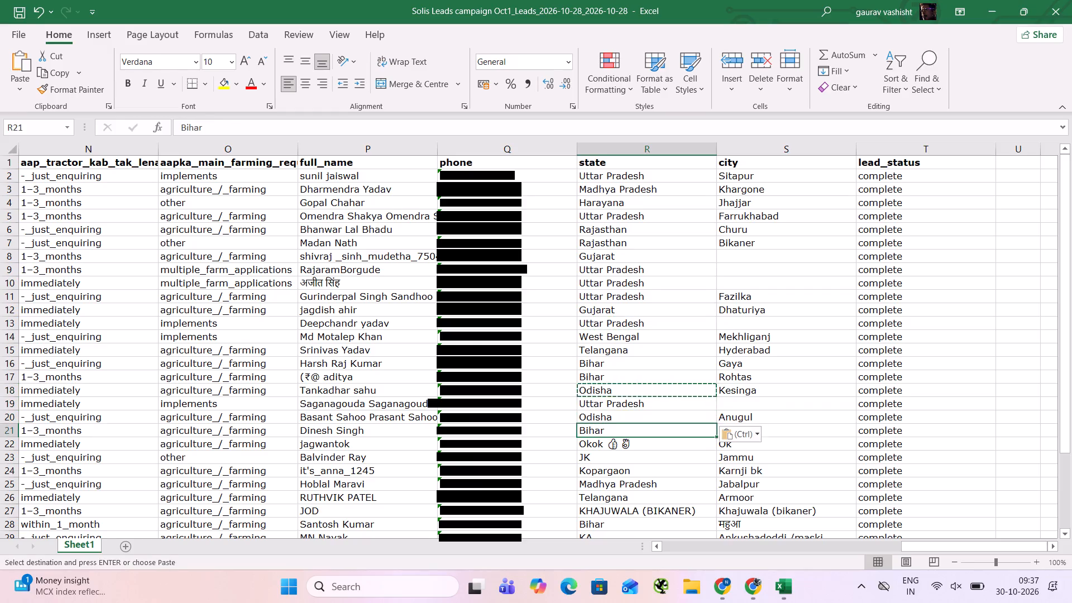
Clear the state and city entries in row 22.
{"action": "key", "text": "Down"}
{"action": "key", "text": "BackSpace"}
{"action": "key", "text": "Right"}
{"action": "key", "text": "BackSpace"}
Replace the state abbreviation in row 23 with Jammu And Kashmir.
{"action": "key", "text": "Down"}
{"action": "key", "text": "Left"}
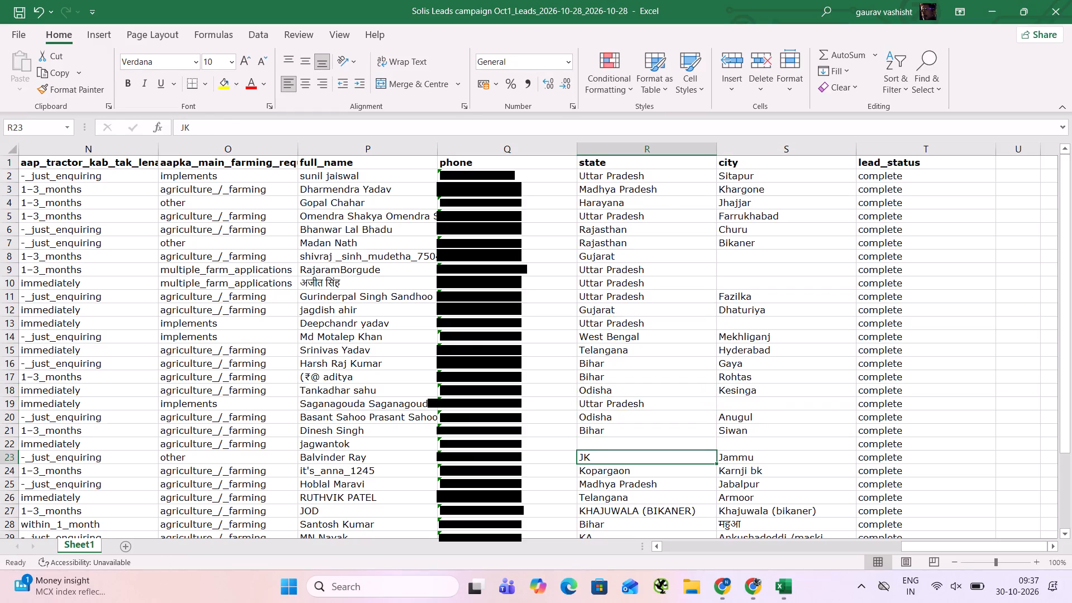
{"action": "type", "text": "Jammu And Kashmir"}
{"action": "key", "text": "Down"}
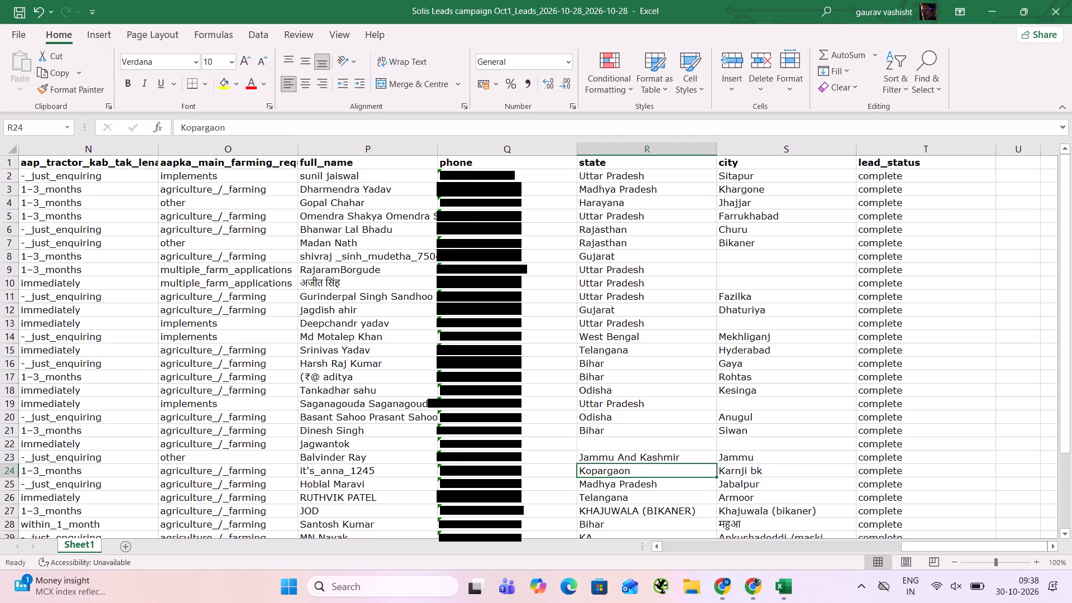
Set the state in row 27 to Rajasthan and clear that row's city entry.
{"action": "key", "text": "Down"}
{"action": "key", "text": "Right"}
{"action": "key", "text": "Down"}
{"action": "key", "text": "Left"}
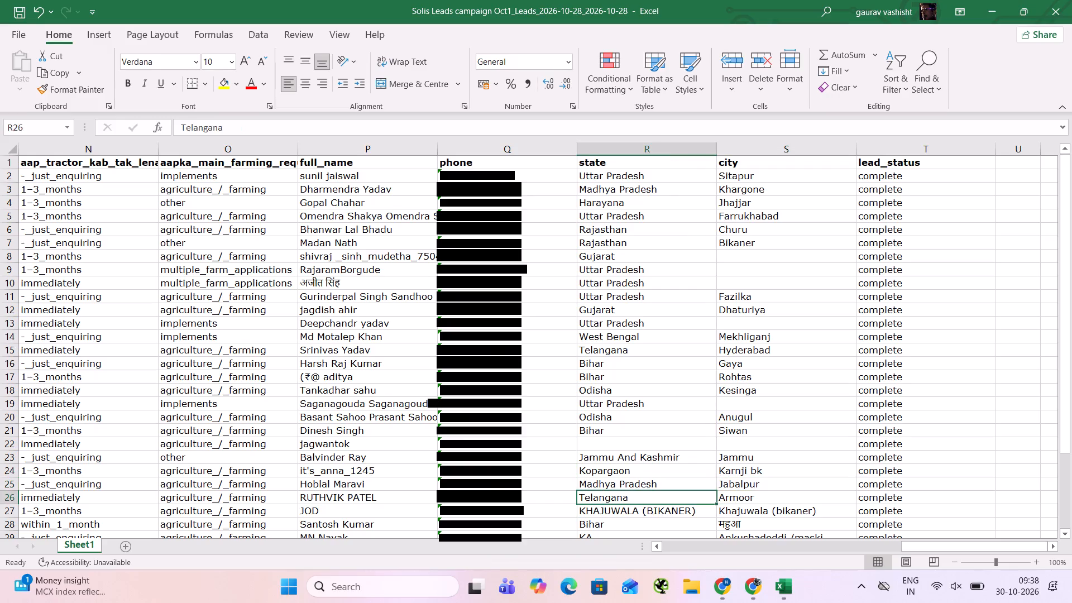
{"action": "key", "text": "Down"}
{"action": "key", "text": "BackSpace"}
{"action": "key", "text": "Right"}
{"action": "key", "text": "BackSpace"}
{"action": "key", "text": "Left"}
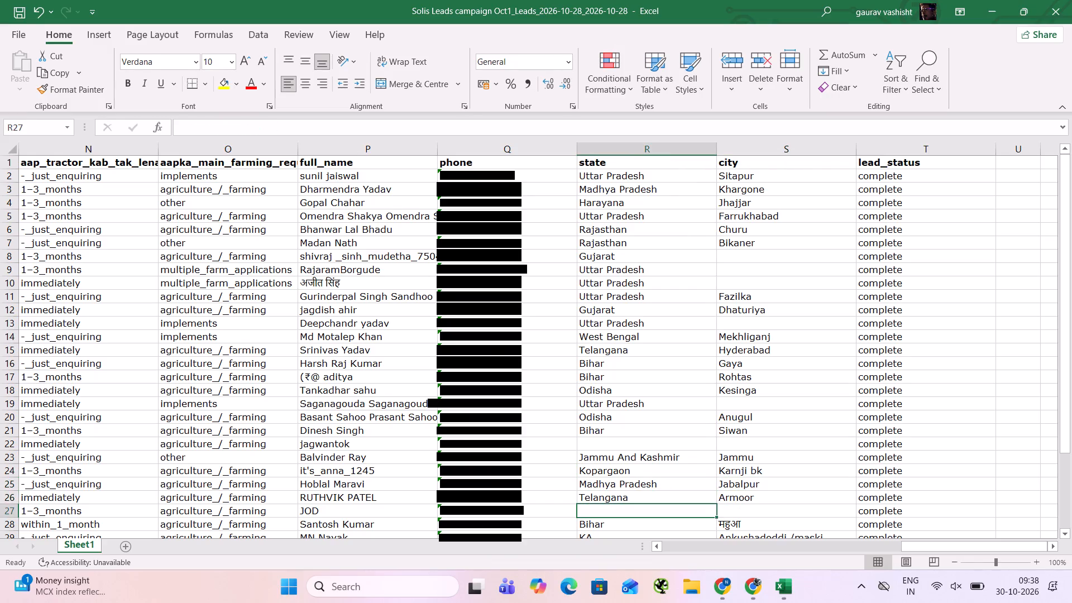
{"action": "type", "text": "Rajasthna"}
{"action": "key", "text": "BackSpace"}
{"action": "key", "text": "BackSpace"}
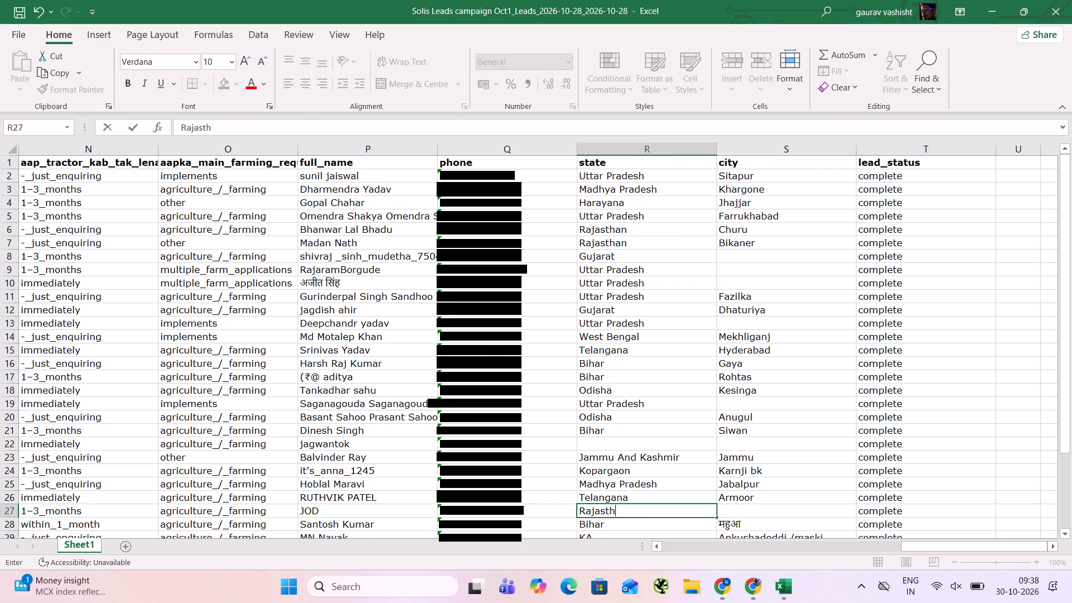
{"action": "type", "text": "an"}
{"action": "key", "text": "Right"}
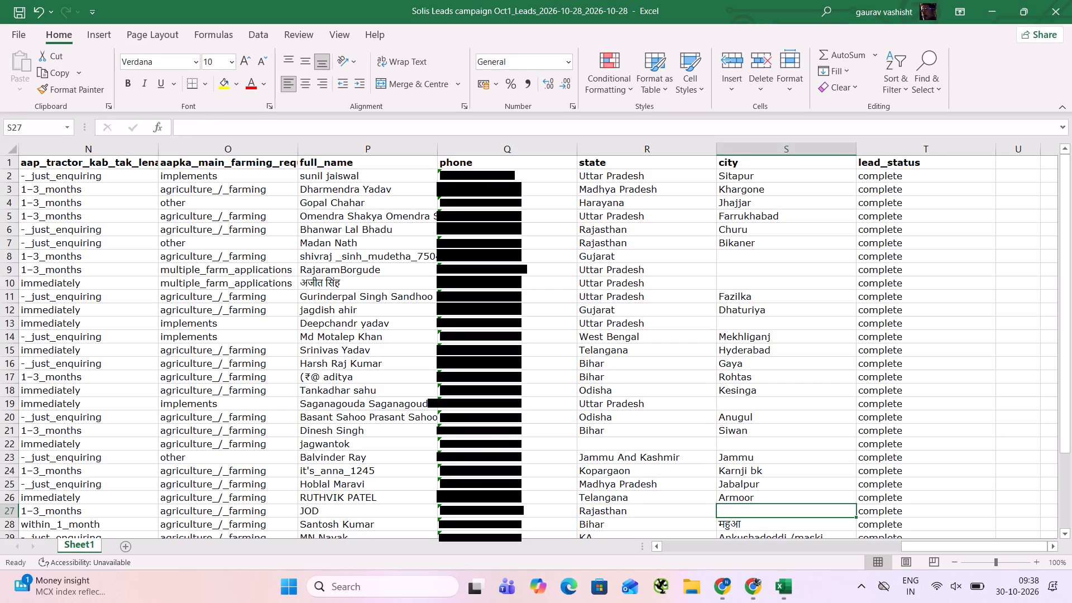
Clear the Hindi city entry in row 28.
{"action": "key", "text": "Down"}
{"action": "key", "text": "BackSpace"}
Look over the remaining state and city entries from row 29 to the end of the lead list.
{"action": "key", "text": "Down"}
{"action": "key", "text": "Down"}
{"action": "key", "text": "Down"}
{"action": "key", "text": "Down"}
{"action": "key", "text": "Down"}
{"action": "key", "text": "Down"}
{"action": "key", "text": "Down"}
{"action": "key", "text": "Down"}
{"action": "key", "text": "Down"}
{"action": "key", "text": "Down"}
{"action": "key", "text": "Down"}
{"action": "key", "text": "Down"}
{"action": "key", "text": "Down"}
{"action": "key", "text": "Down"}
{"action": "key", "text": "Down"}
{"action": "key", "text": "Down"}
{"action": "key", "text": "Down"}
{"action": "key", "text": "Down"}
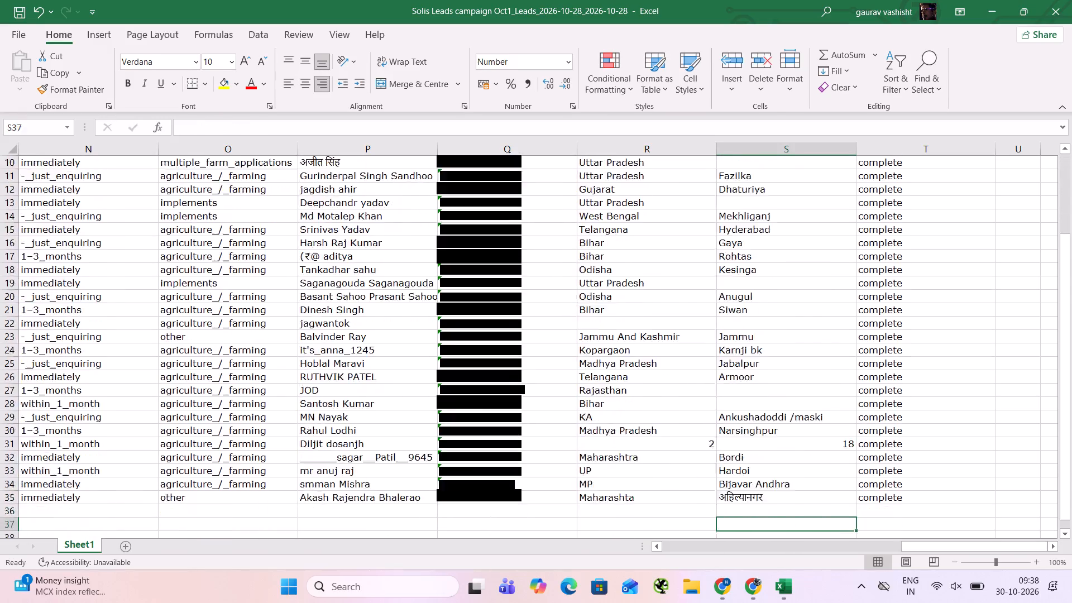
{"action": "key", "text": "Left"}
{"action": "key", "text": "Up"}
{"action": "key", "text": "Up"}
{"action": "key", "text": "Up"}
{"action": "key", "text": "Up"}
{"action": "key", "text": "Up"}
{"action": "key", "text": "Up"}
{"action": "key", "text": "Up"}
{"action": "key", "text": "Up"}
{"action": "key", "text": "Up"}
{"action": "key", "text": "Up"}
{"action": "key", "text": "Up"}
{"action": "key", "text": "Up"}
{"action": "key", "text": "Up"}
{"action": "key", "text": "Up"}
{"action": "key", "text": "Up"}
{"action": "key", "text": "Up"}
{"action": "key", "text": "Up"}
{"action": "key", "text": "Up"}
{"action": "key", "text": "Up"}
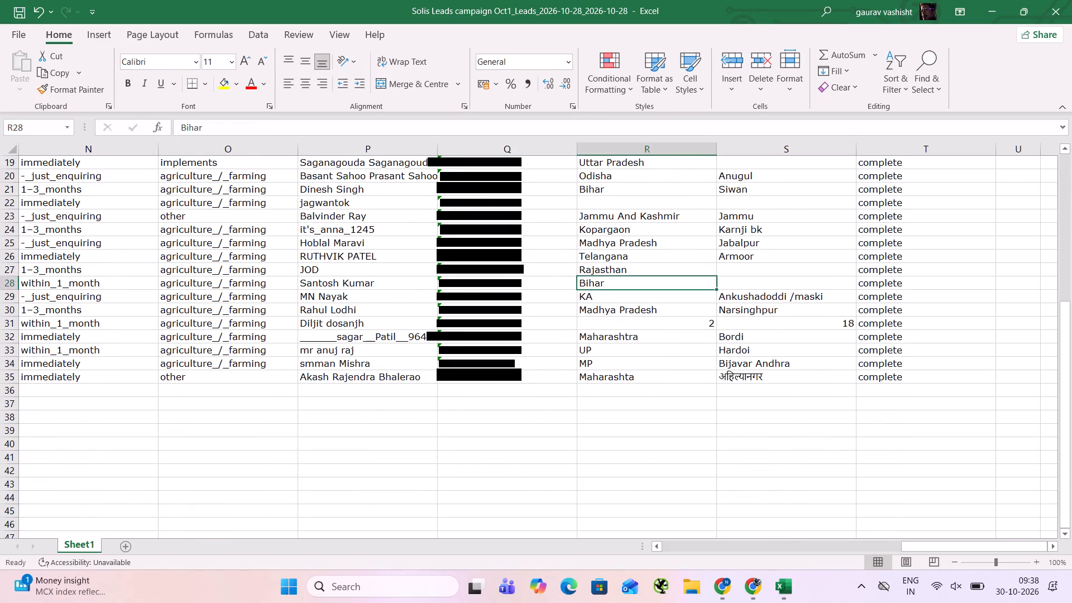
Set the state in row 29 to Karnataka and clear that row's city entry.
{"action": "key", "text": "Down"}
{"action": "key", "text": "Down"}
{"action": "type", "text": "Karnataka"}
{"action": "key", "text": "Right"}
{"action": "key", "text": "BackSpace"}
Clear the numeric state and city entries in row 31.
{"action": "key", "text": "Down"}
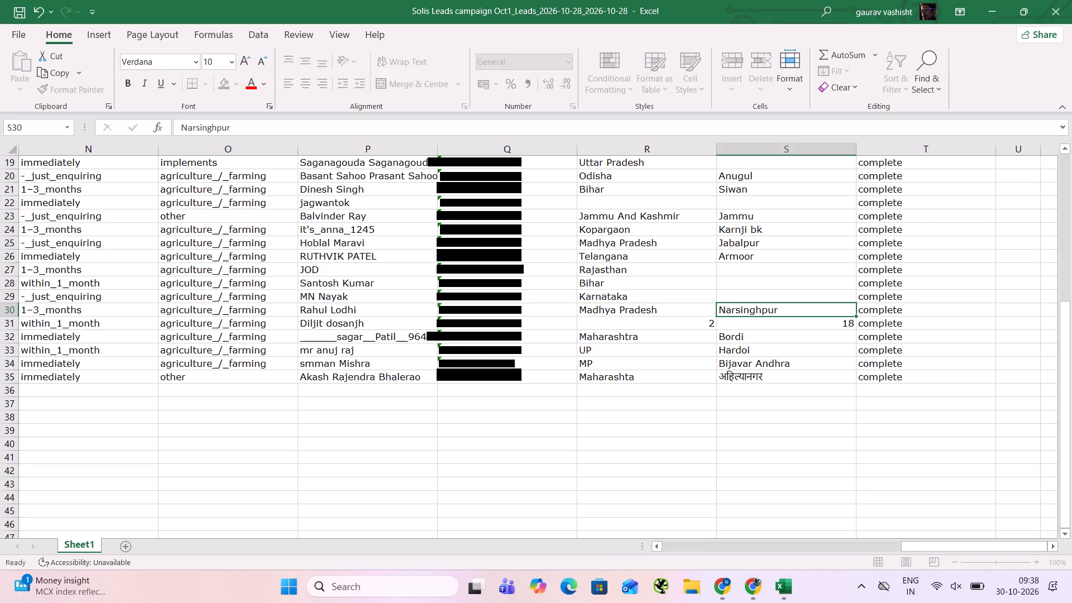
{"action": "key", "text": "Left"}
{"action": "key", "text": "Down"}
{"action": "key", "text": "BackSpace"}
{"action": "key", "text": "Right"}
{"action": "key", "text": "BackSpace"}
Replace the state abbreviations with Uttar Pradesh in row 33 and Madhya Pradesh in row 34.
{"action": "key", "text": "Down"}
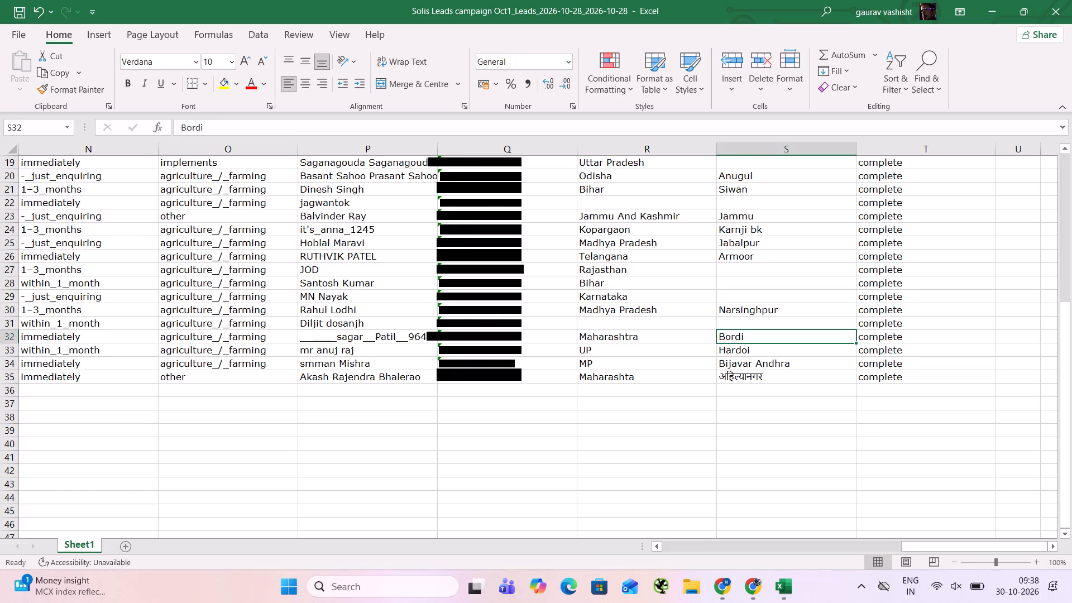
{"action": "key", "text": "Left"}
{"action": "key", "text": "Down"}
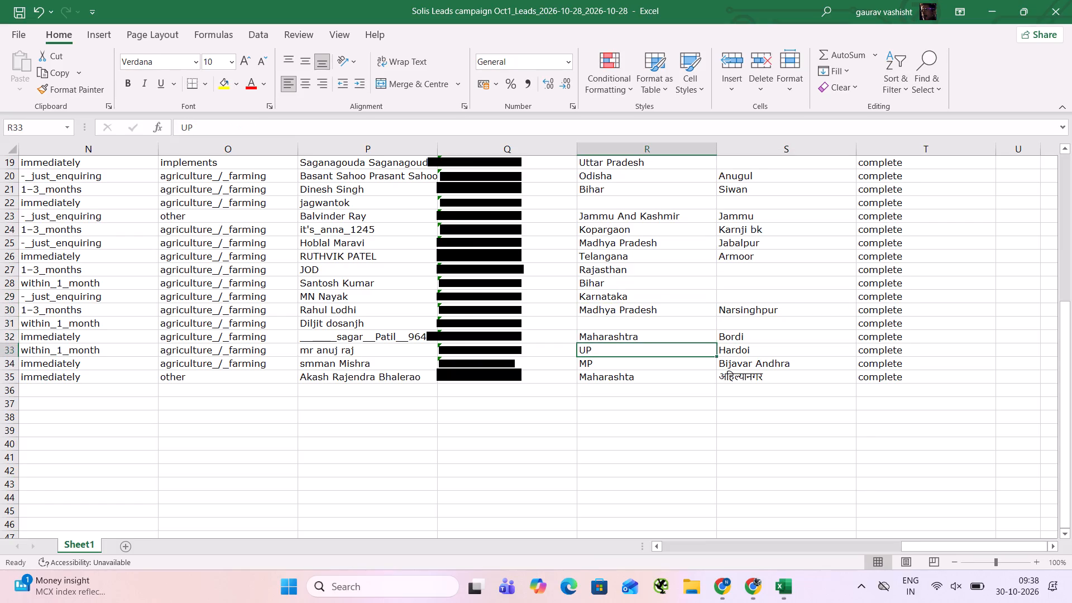
{"action": "type", "text": "Utt"}
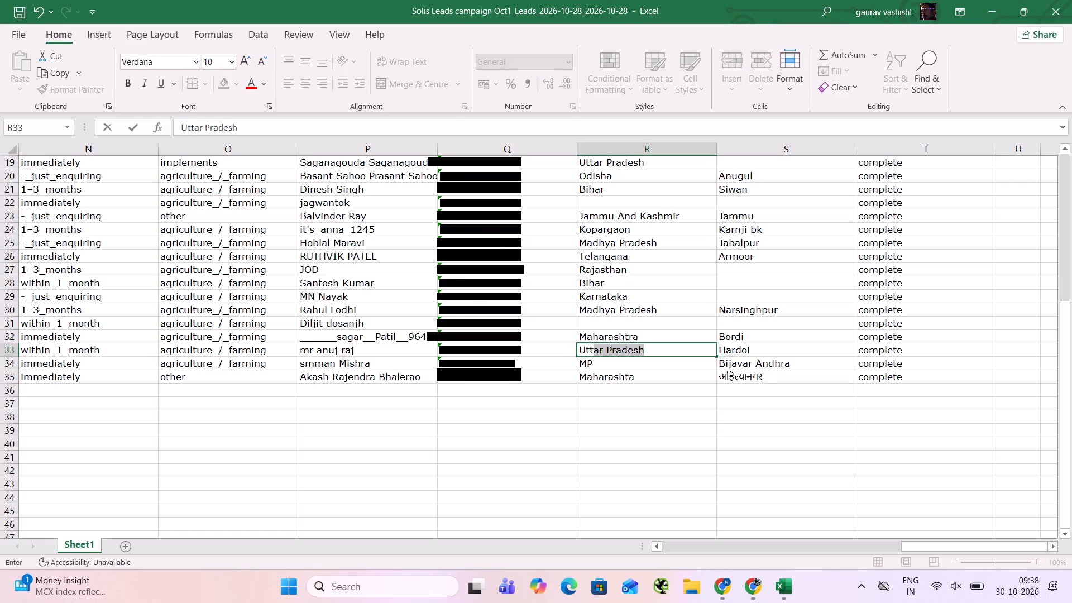
{"action": "key", "text": "Return"}
{"action": "type", "text": "Madhya"}
{"action": "key", "text": "space"}
{"action": "key", "text": "Return"}
Clear the Hindi city entry in row 35.
{"action": "key", "text": "Right"}
{"action": "key", "text": "BackSpace"}
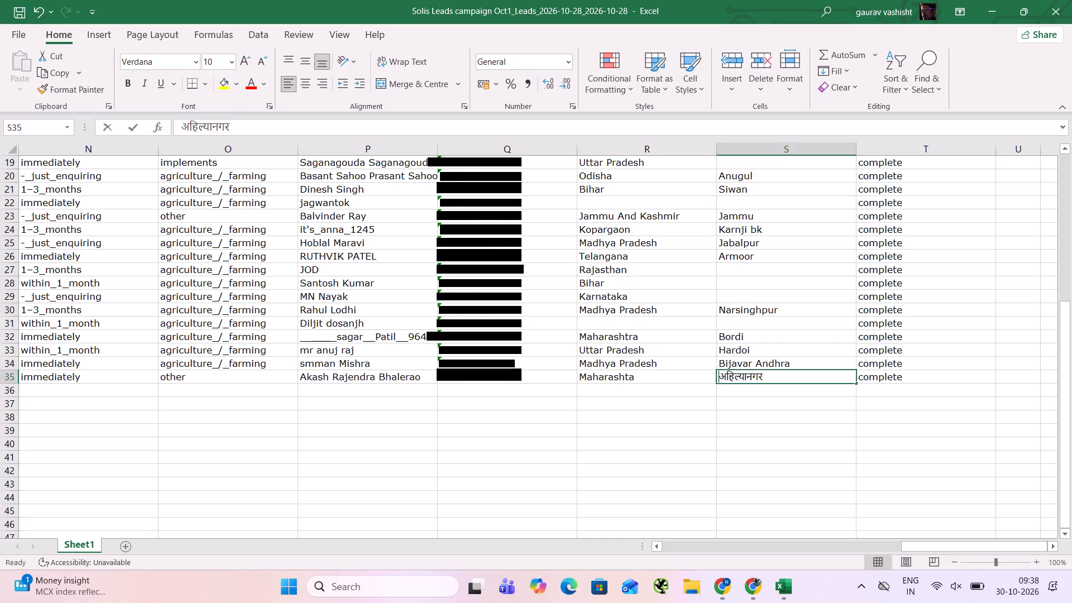
{"action": "key", "text": "Left"}
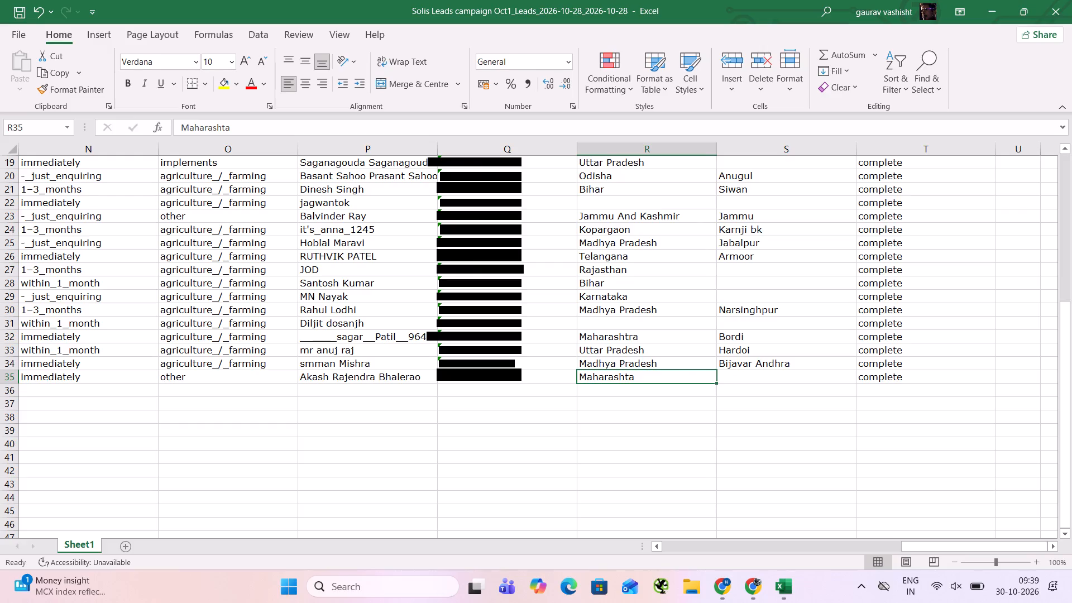
Return to the top of the sheet and start saving a copy of the workbook in the 29 - Oct folder.
{"action": "key", "text": "Left"}
{"action": "key", "text": "Left"}
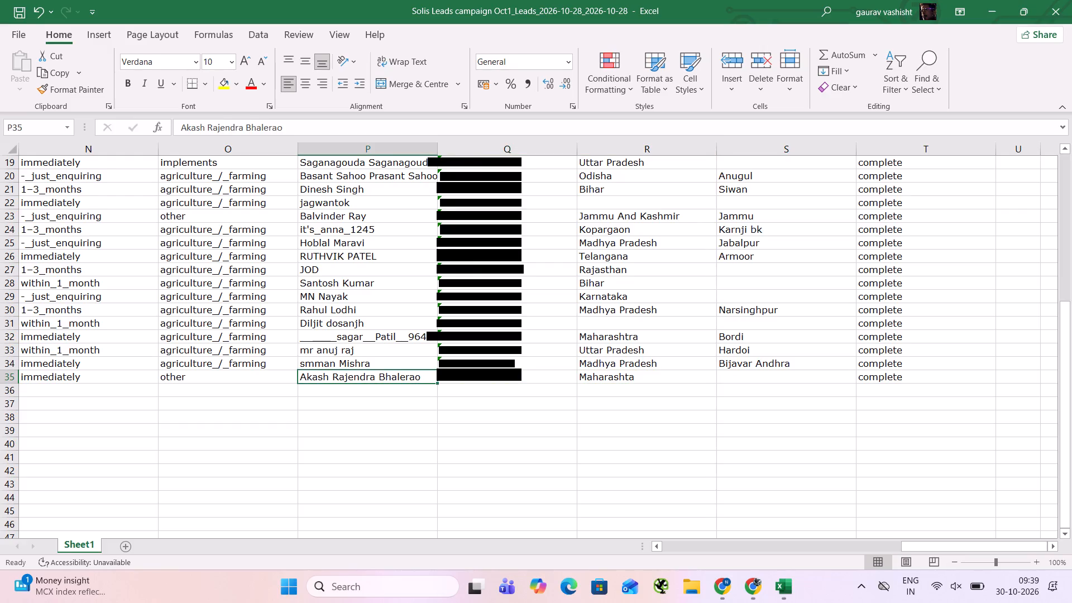
{"action": "key", "text": "ctrl+Up"}
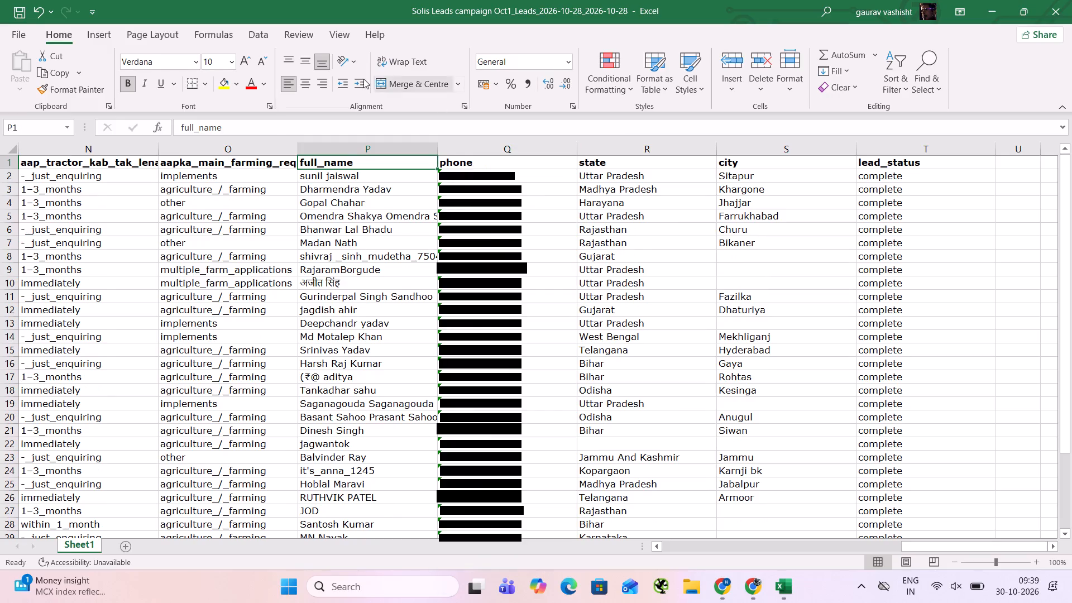
{"action": "left_click", "coordinate": [20, 44]}
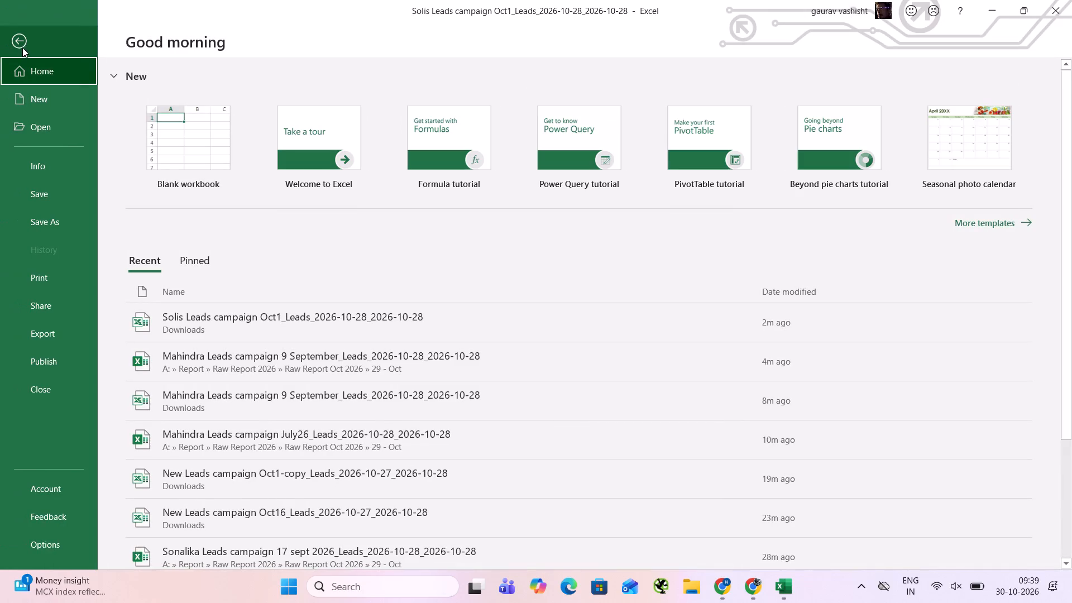
{"action": "left_click", "coordinate": [55, 216]}
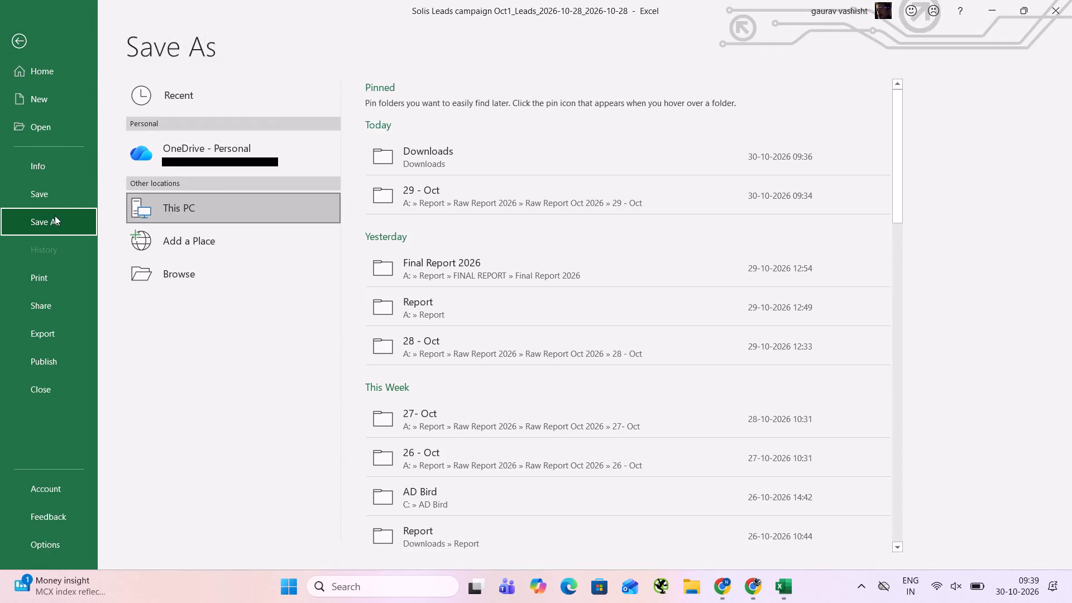
{"action": "left_click", "coordinate": [406, 196]}
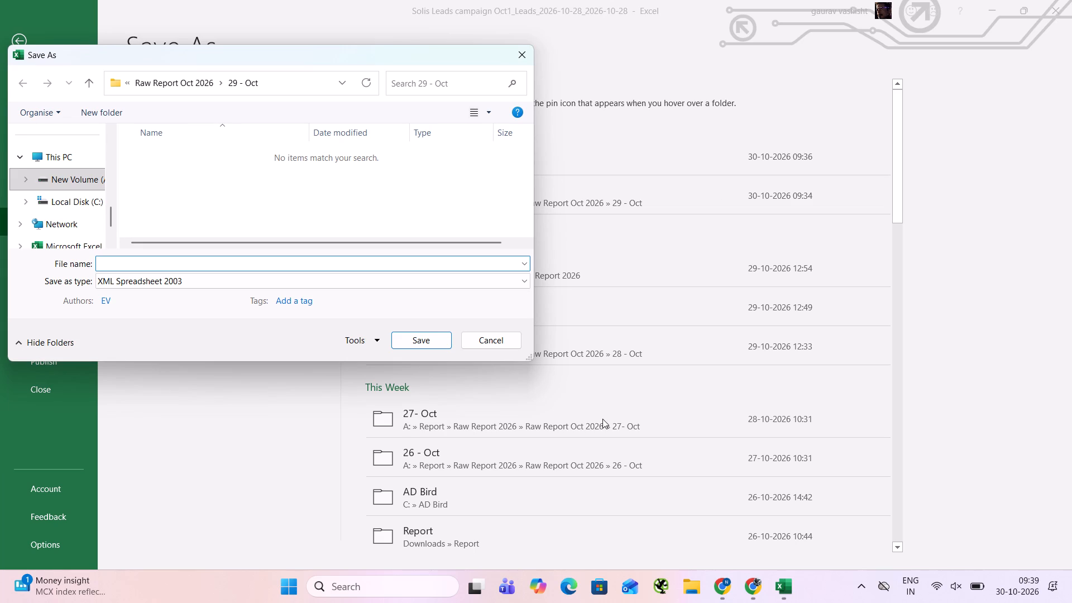
Switch to File Explorer and copy the name of today's Solis Leads campaign Oct1 file in Downloads.
{"action": "left_click", "coordinate": [695, 585]}
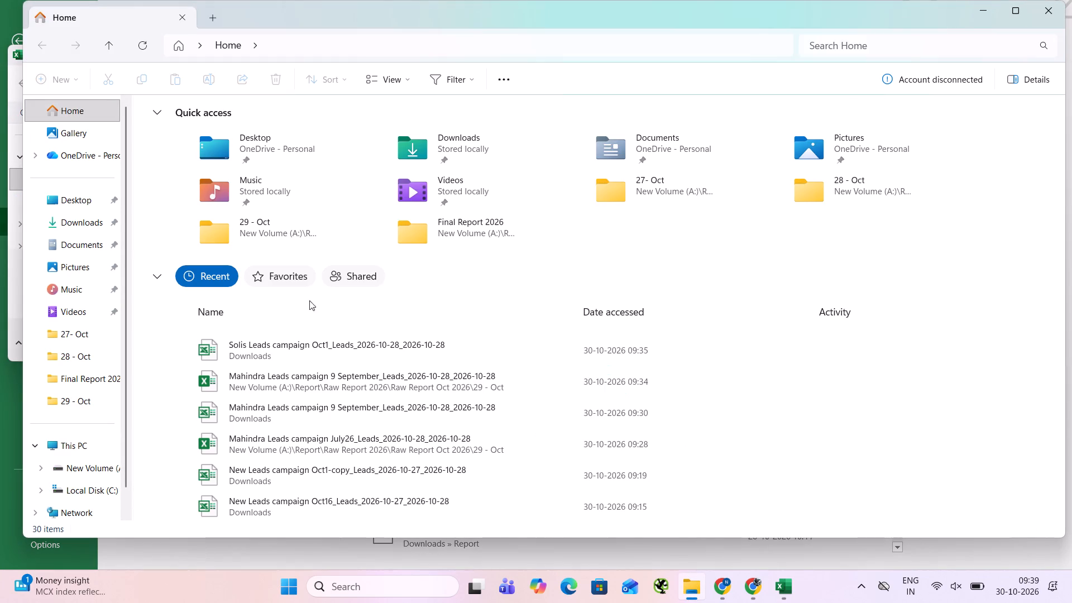
{"action": "left_click", "coordinate": [49, 217]}
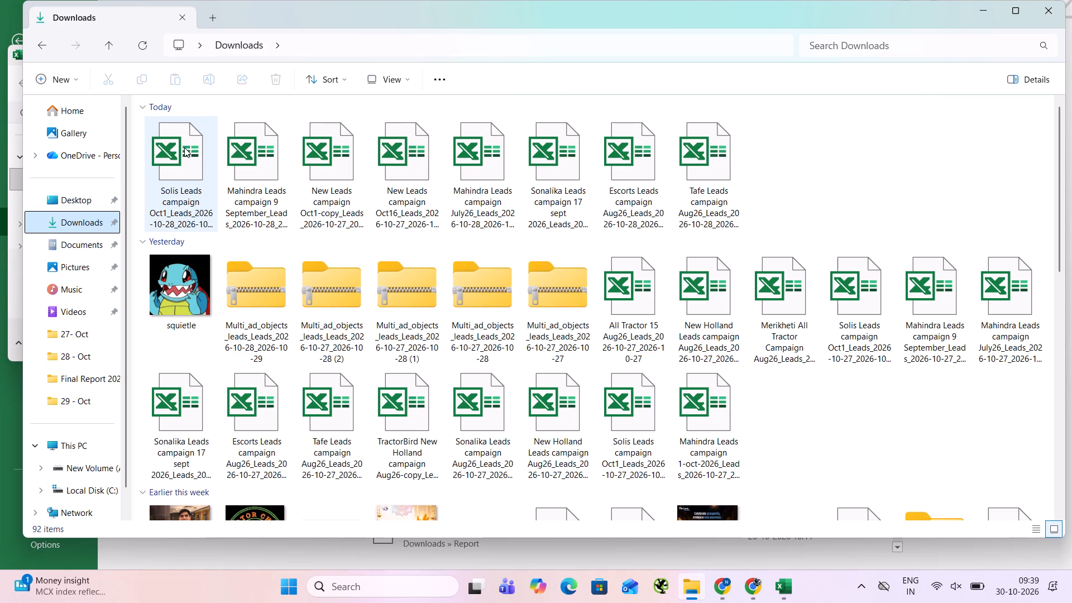
{"action": "left_click", "coordinate": [184, 147]}
{"action": "left_click", "coordinate": [207, 82]}
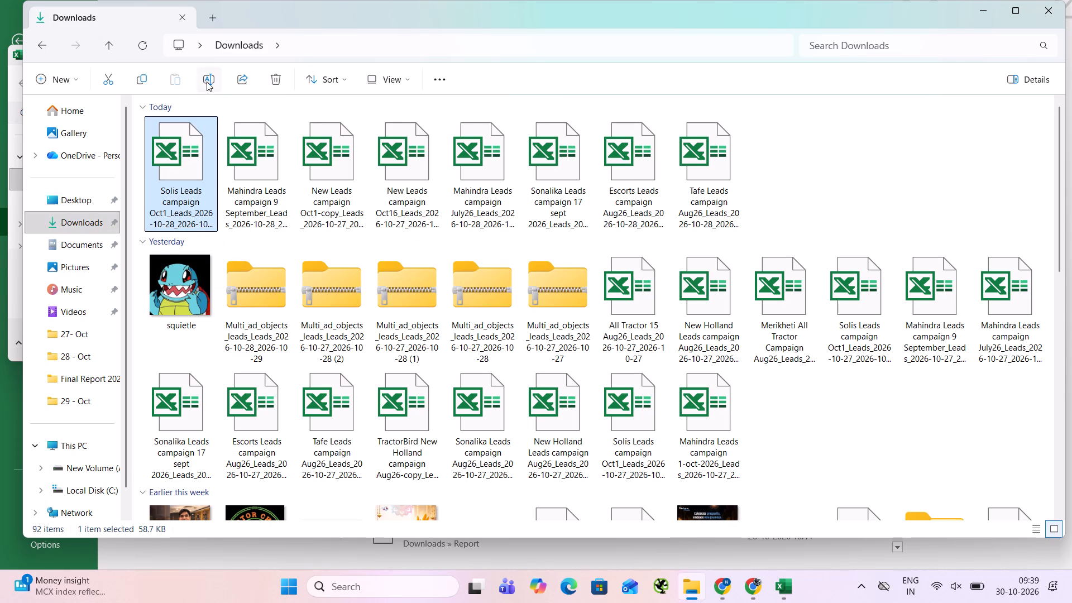
{"action": "right_click", "coordinate": [181, 213]}
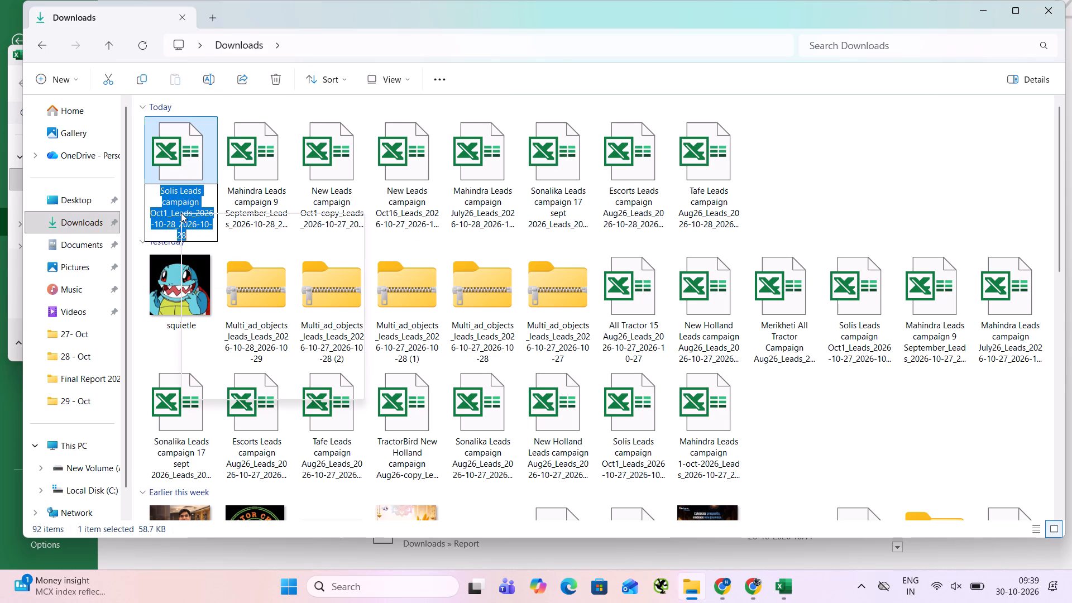
{"action": "left_click", "coordinate": [246, 258]}
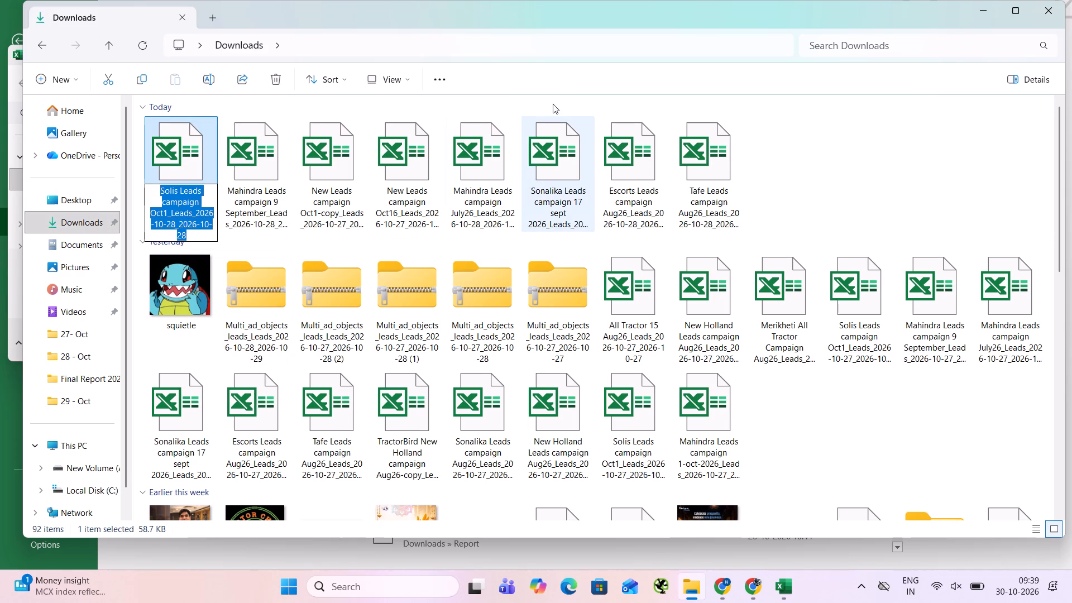
{"action": "left_click", "coordinate": [1051, 10]}
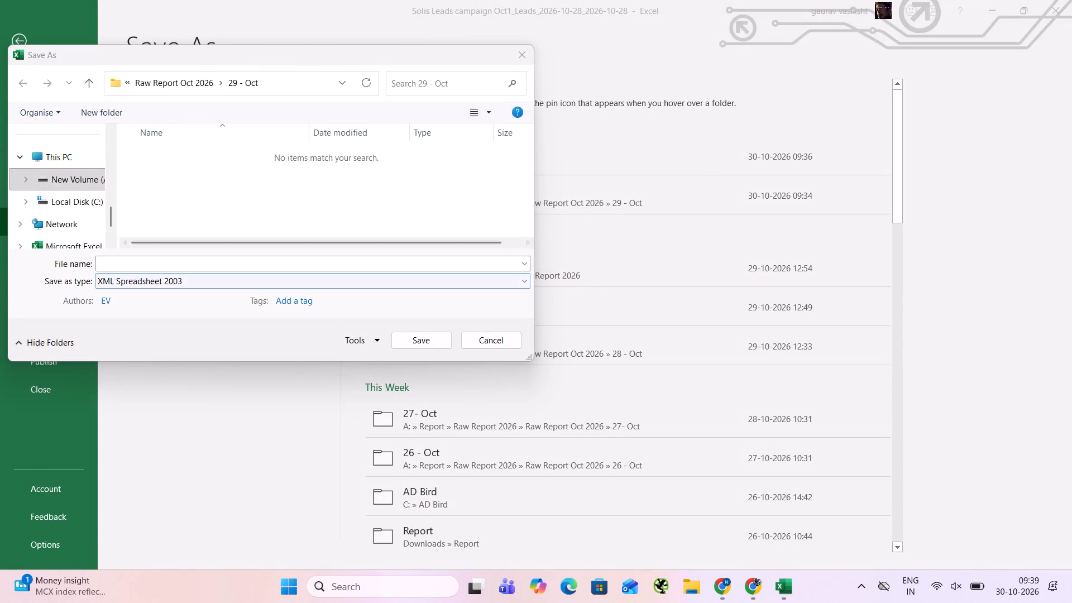
Save the copy in 29 - Oct as an Excel Workbook named Solis Leads campaign Oct1_Leads_2026-10-28_2026-10-28.
{"action": "left_click", "coordinate": [343, 262]}
{"action": "right_click", "coordinate": [343, 262]}
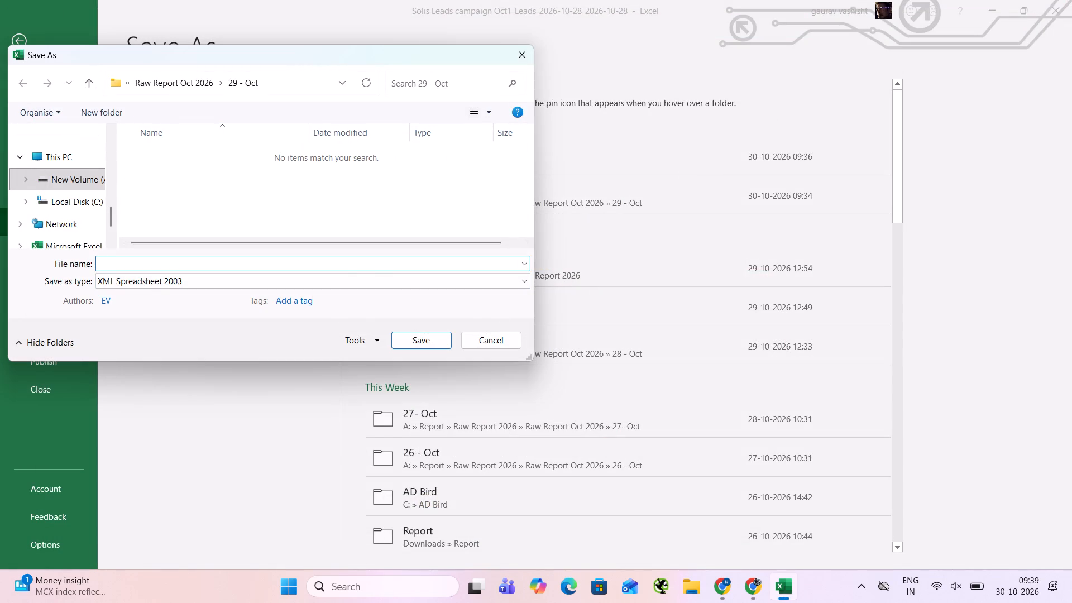
{"action": "left_click", "coordinate": [389, 320]}
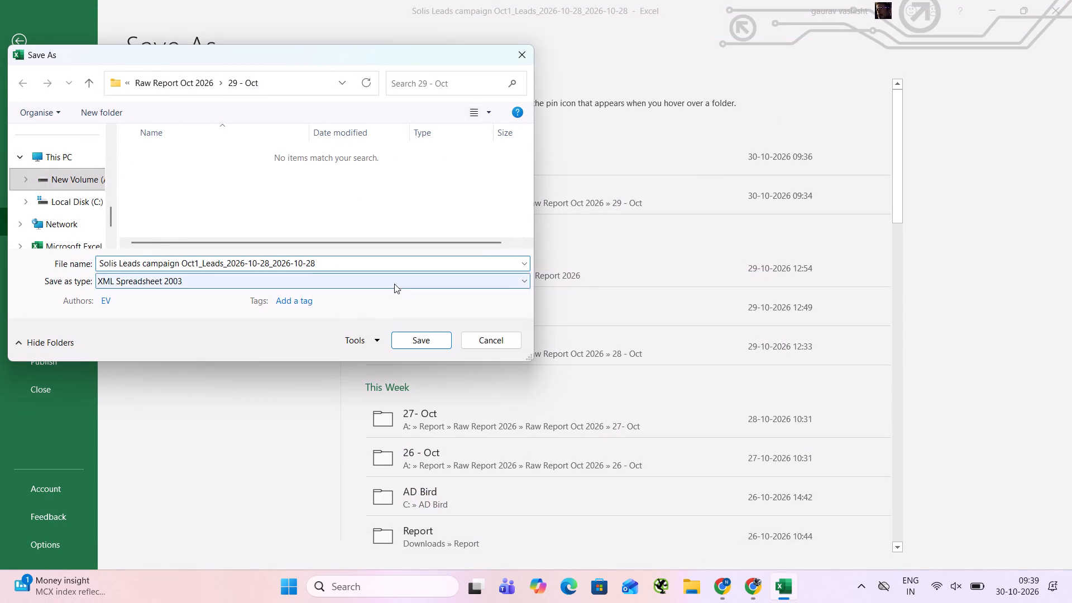
{"action": "left_click", "coordinate": [394, 283]}
{"action": "left_click", "coordinate": [388, 5]}
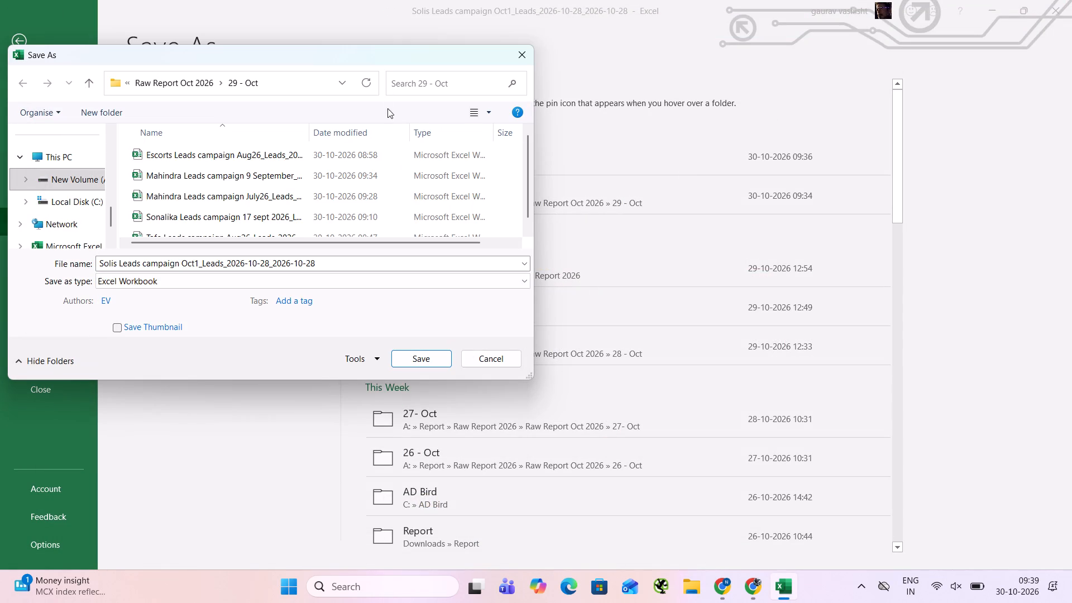
{"action": "left_click", "coordinate": [408, 363]}
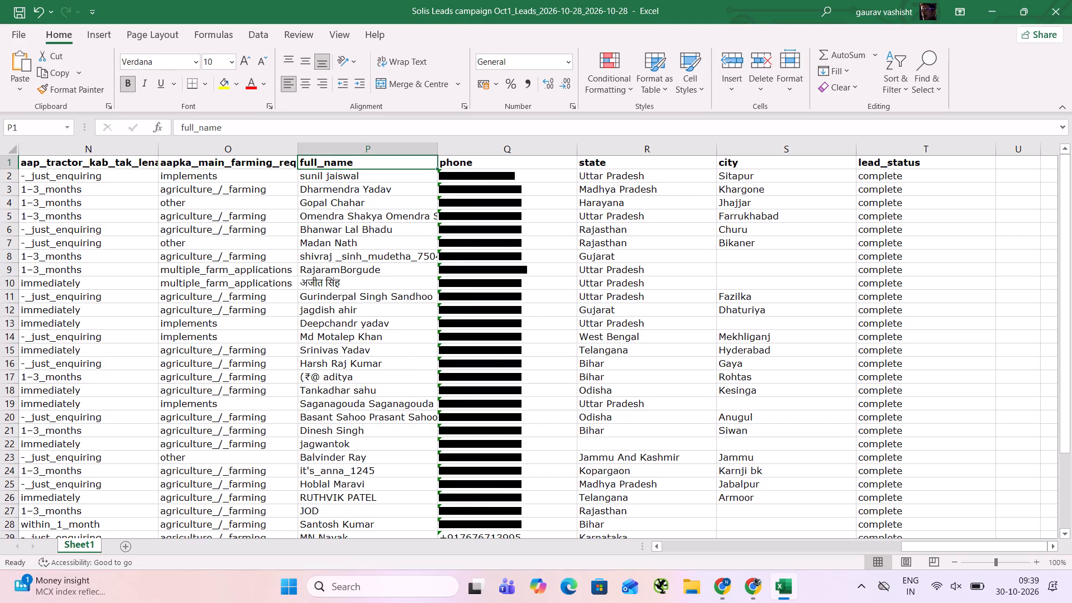
{"action": "key", "text": "ctrl+s"}
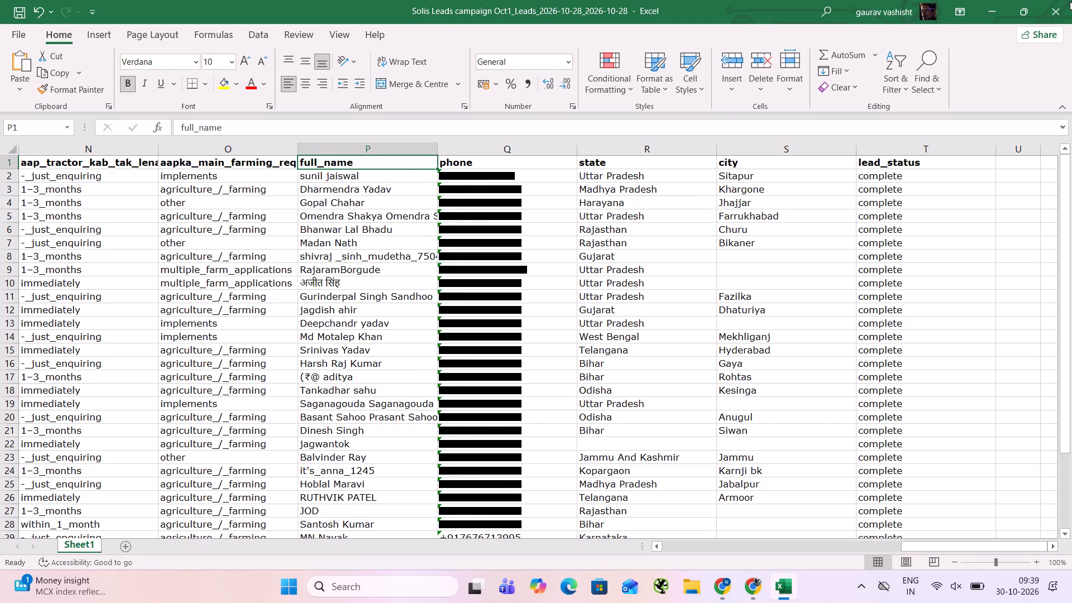
Close Excel, keeping the unopened recovered files available for the next start.
{"action": "left_click", "coordinate": [1068, 1]}
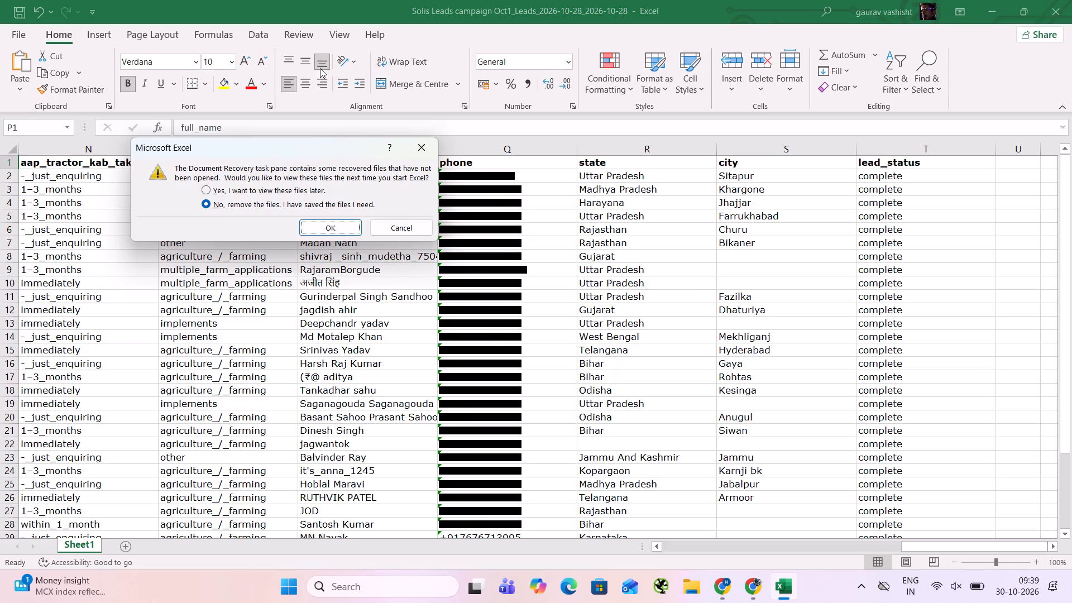
{"action": "left_click", "coordinate": [274, 191]}
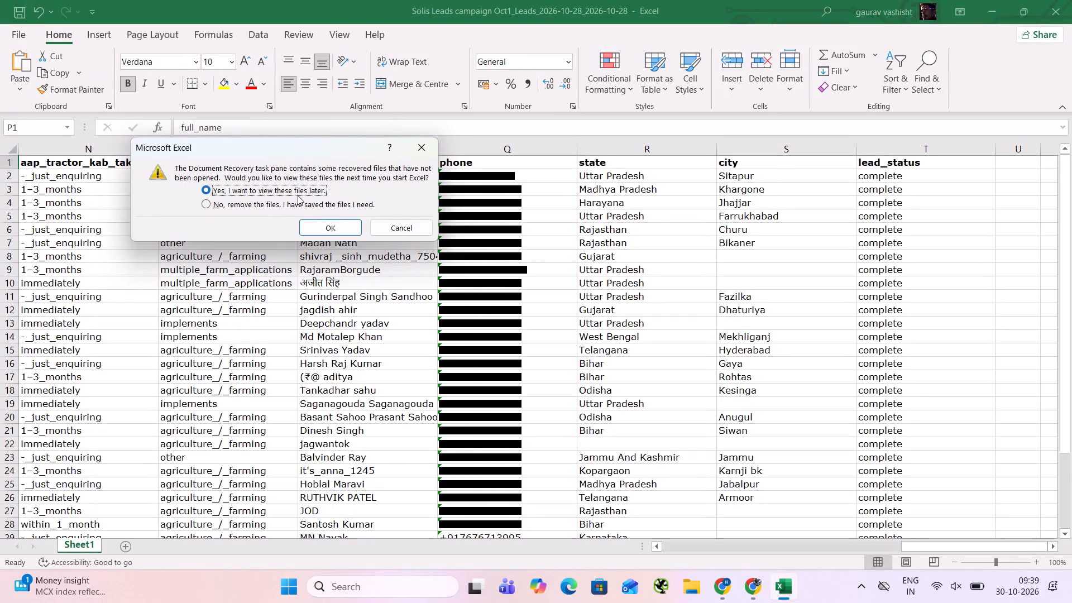
{"action": "left_click", "coordinate": [335, 233]}
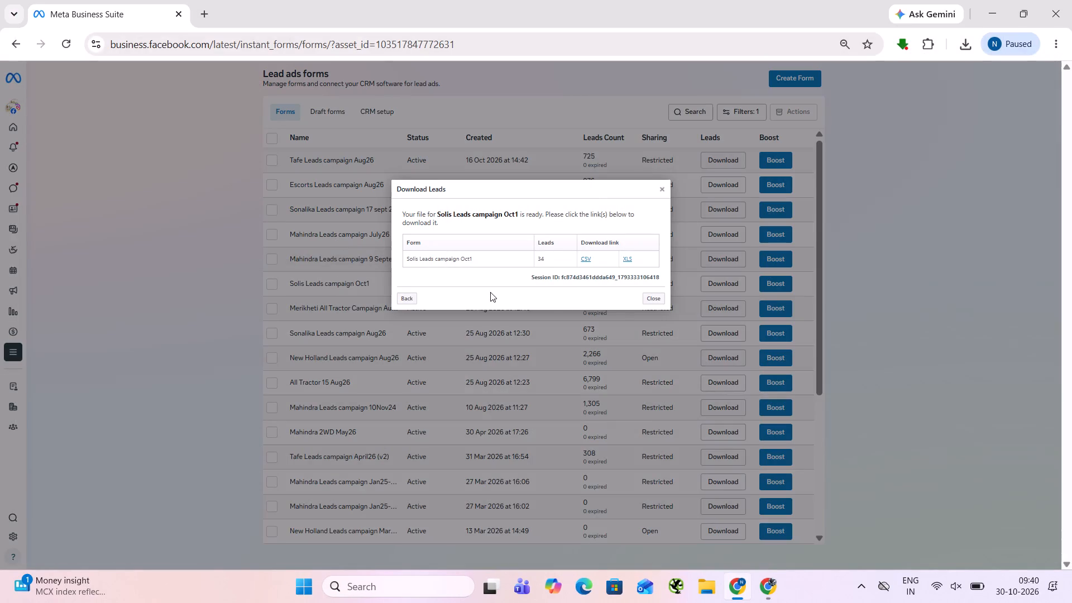
Download yesterday's leads from the Merikheti All Tractor Campaign Aug26 form as an XLS file.
{"action": "left_click", "coordinate": [710, 310]}
{"action": "left_click", "coordinate": [710, 310]}
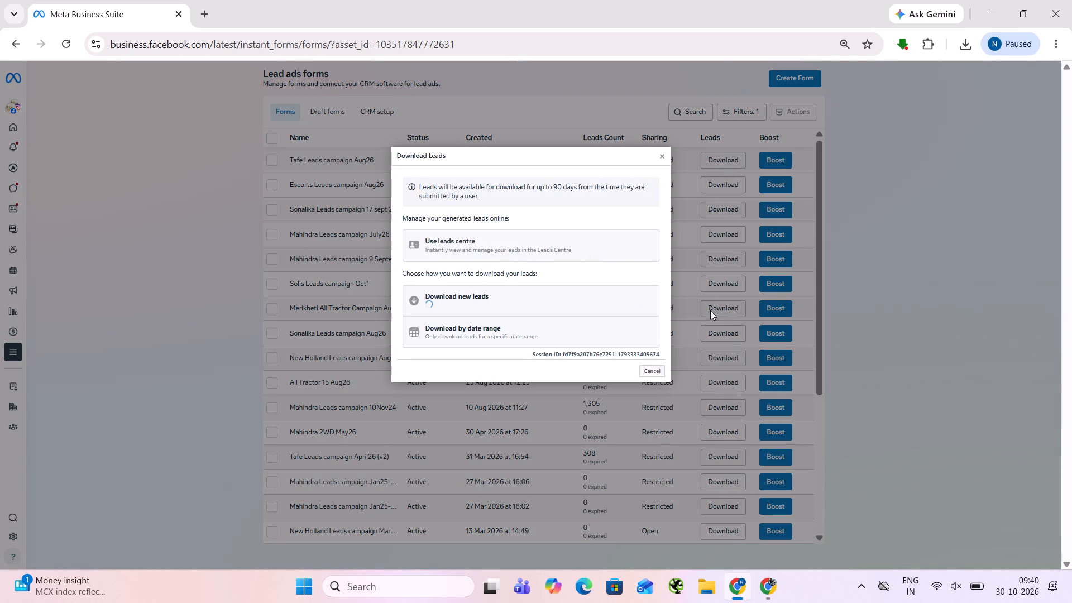
{"action": "left_click", "coordinate": [523, 341]}
{"action": "left_click", "coordinate": [496, 249]}
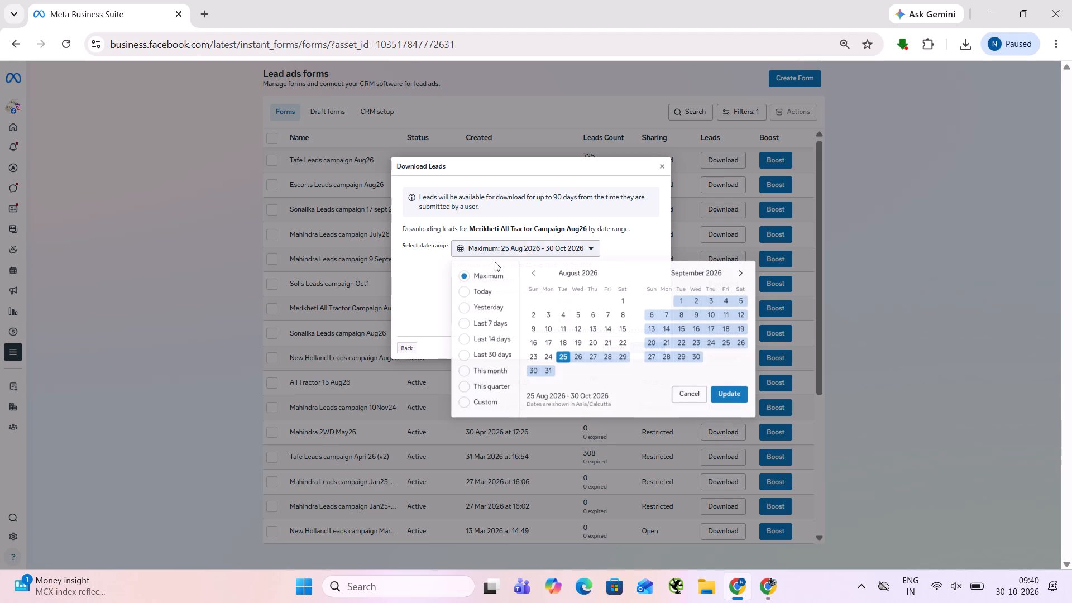
{"action": "left_click", "coordinate": [489, 308]}
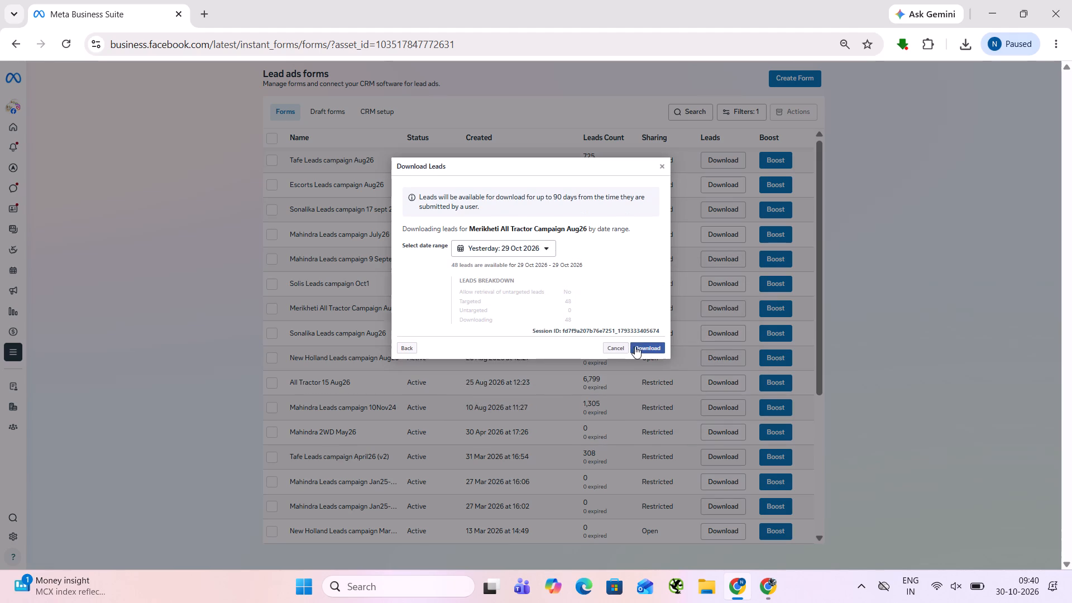
{"action": "left_click", "coordinate": [639, 344]}
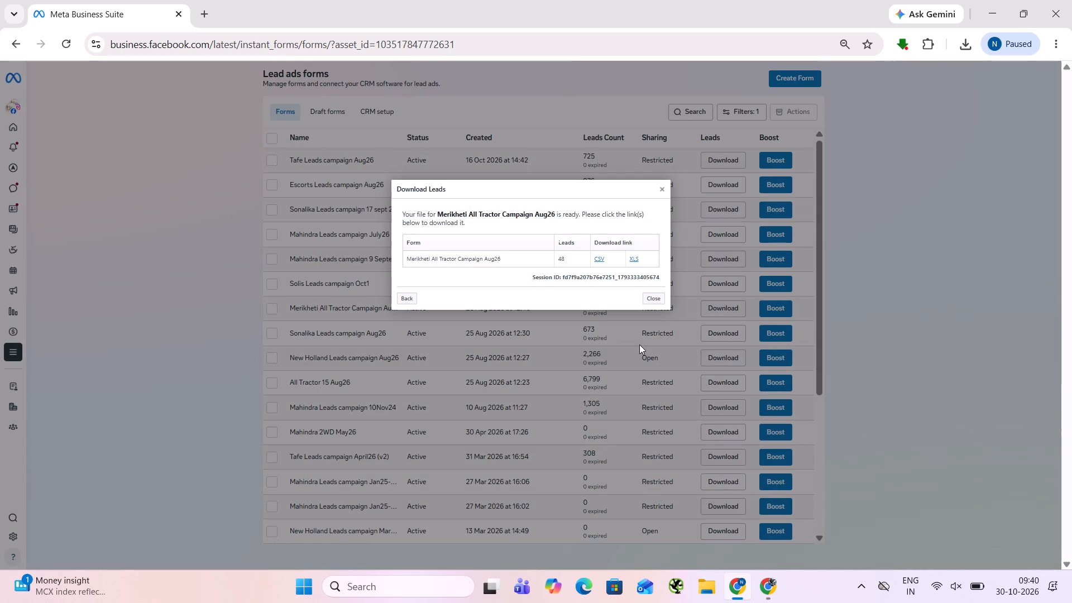
{"action": "left_click", "coordinate": [634, 258]}
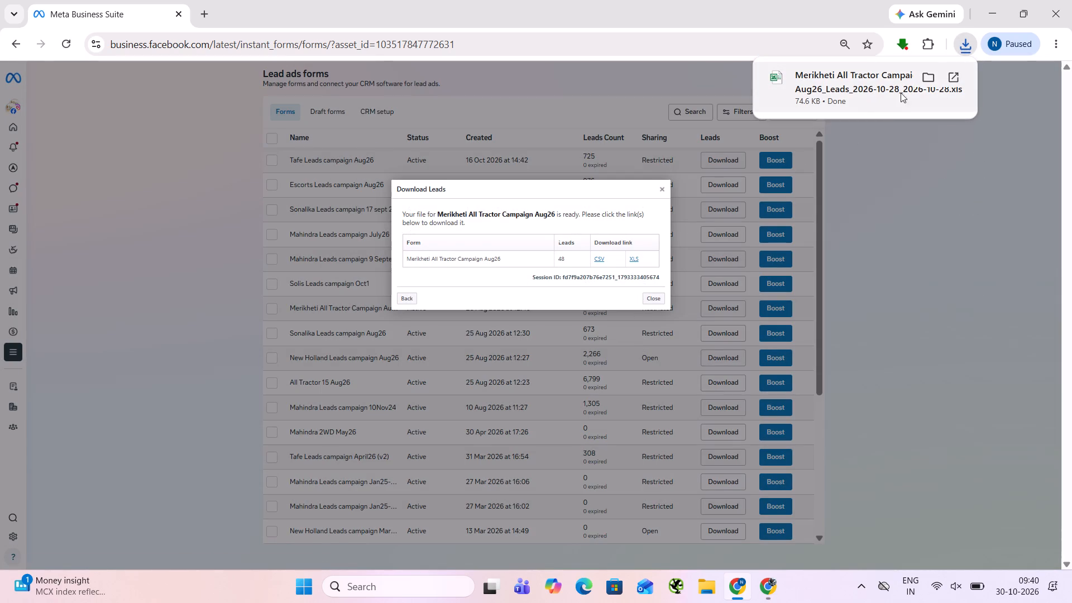
Open the downloaded Merikheti All Tractor Campaign Aug26 leads file in Excel, enable editing and go to its state and city data.
{"action": "left_click", "coordinate": [955, 79]}
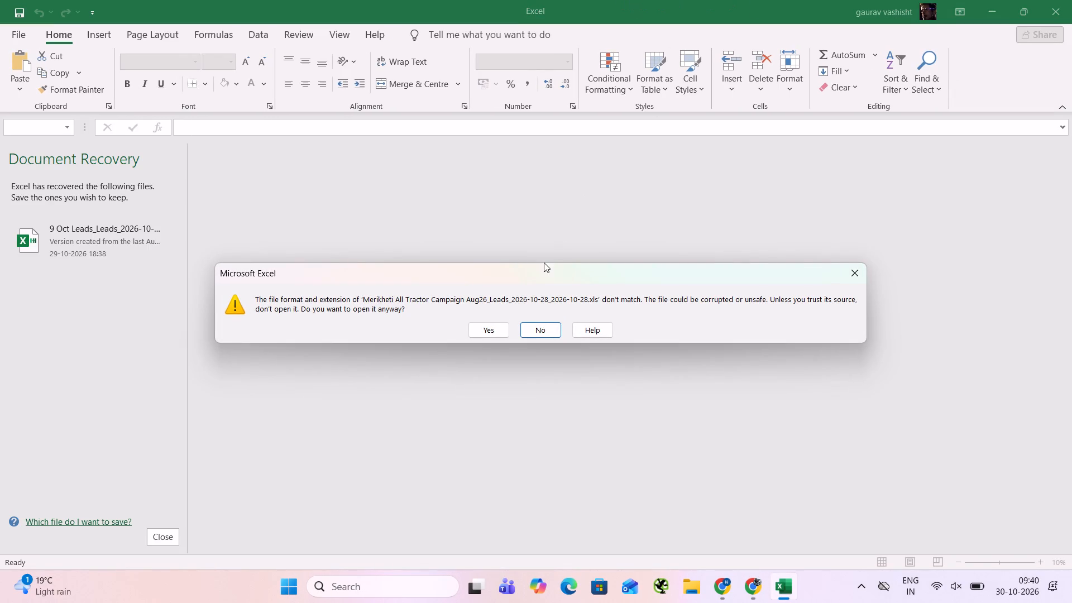
{"action": "left_click", "coordinate": [481, 333]}
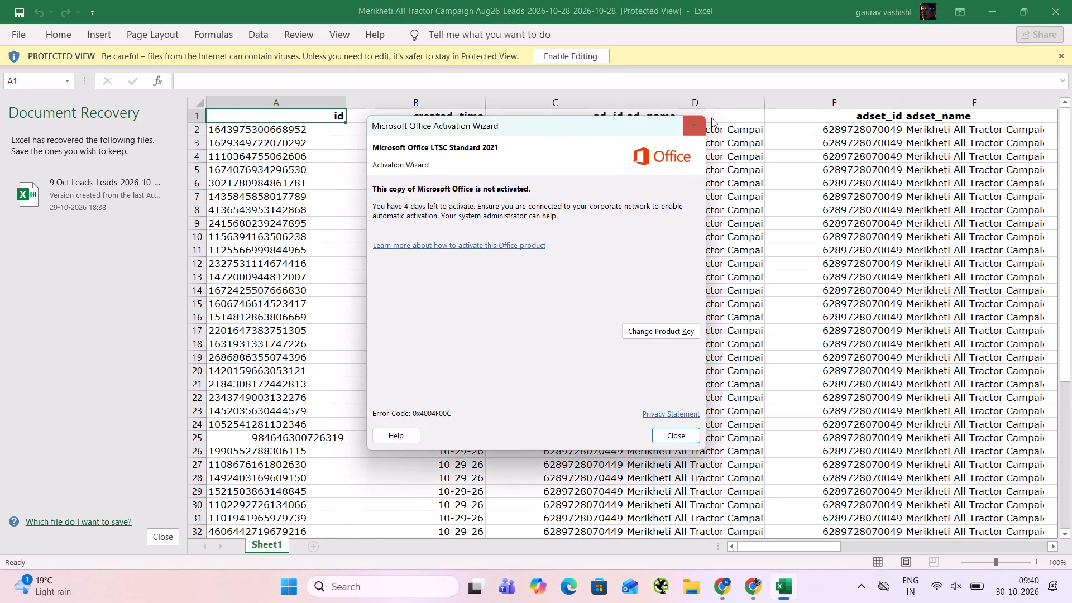
{"action": "left_click", "coordinate": [697, 126]}
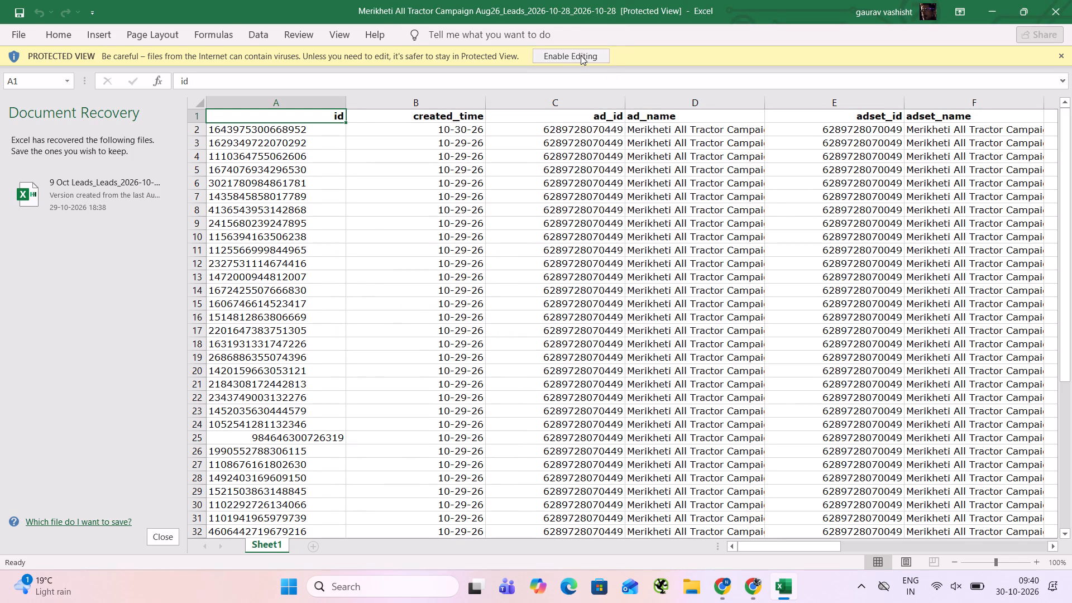
{"action": "left_click", "coordinate": [581, 55]}
{"action": "left_click", "coordinate": [494, 187]}
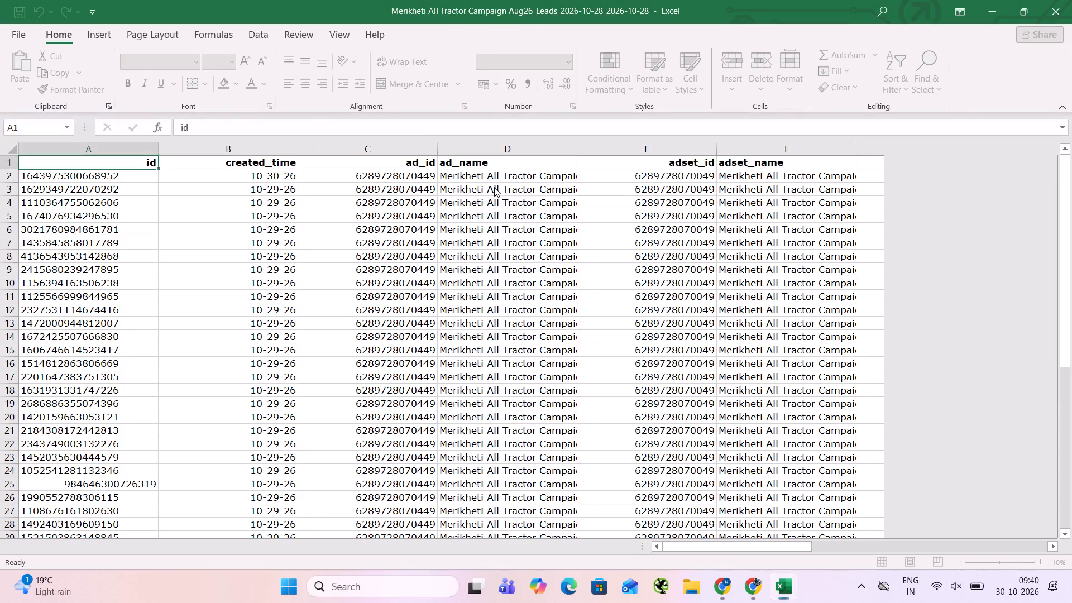
{"action": "key", "text": "ctrl+Right"}
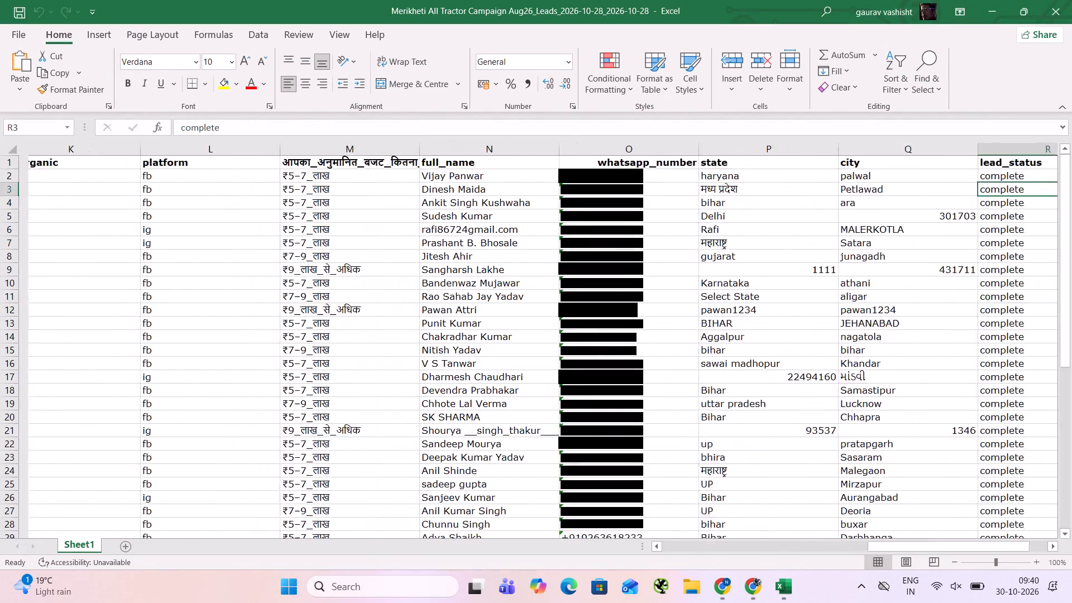
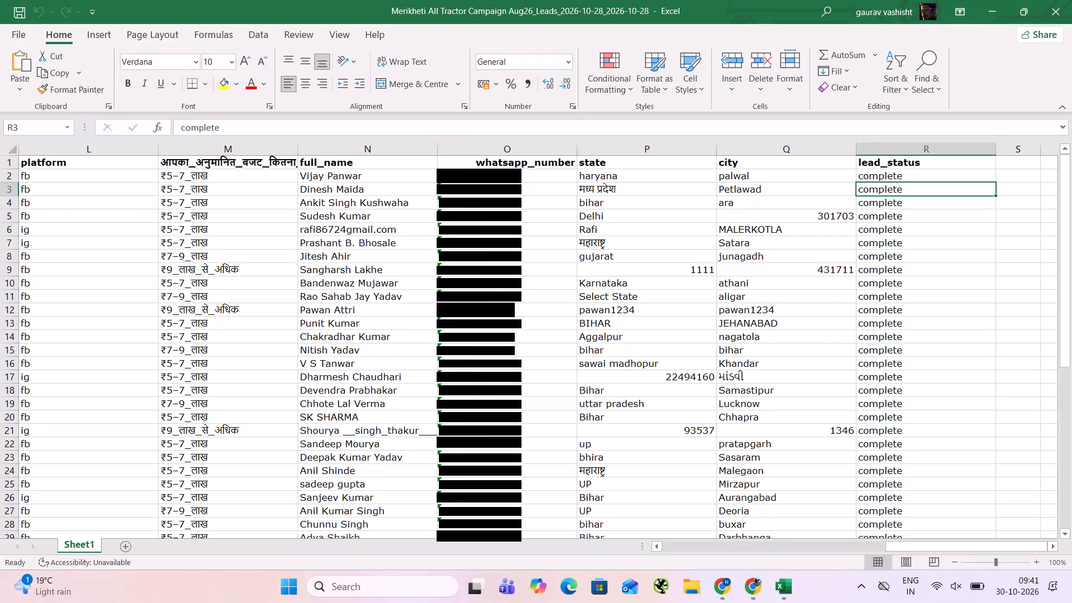
Correct the state in row 2 to Haryana and its city to Palwal.
{"action": "left_click", "coordinate": [612, 178]}
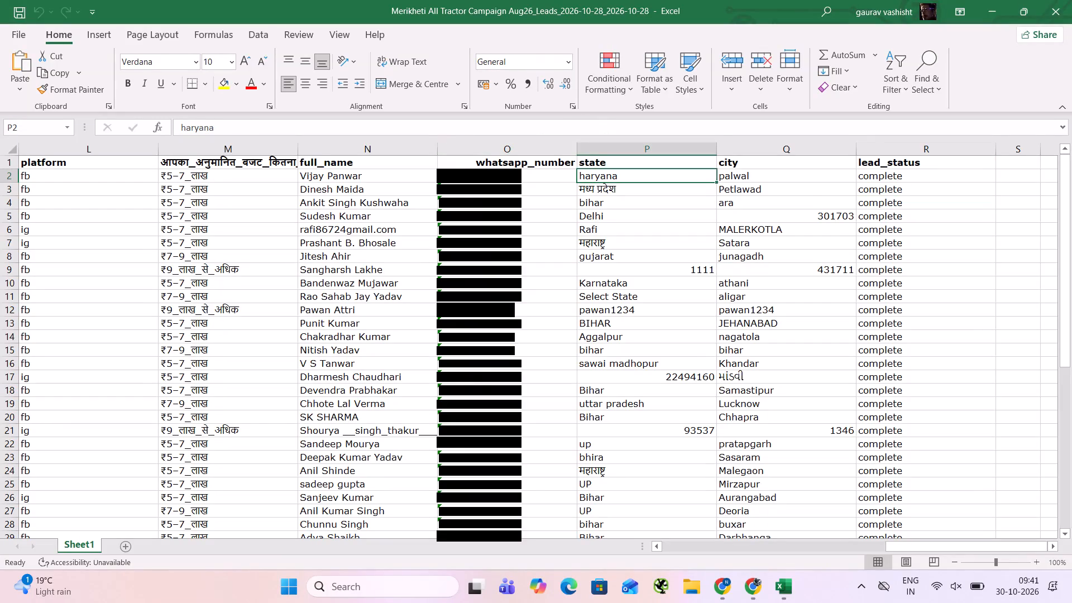
{"action": "type", "text": "Haryan"}
{"action": "key", "text": "a"}
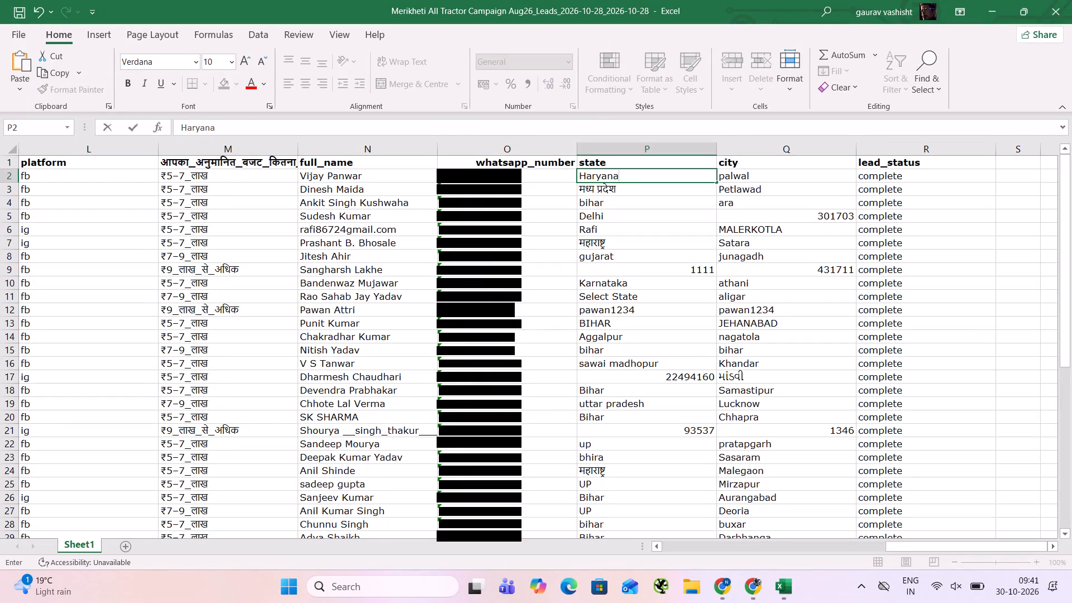
{"action": "key", "text": "Right"}
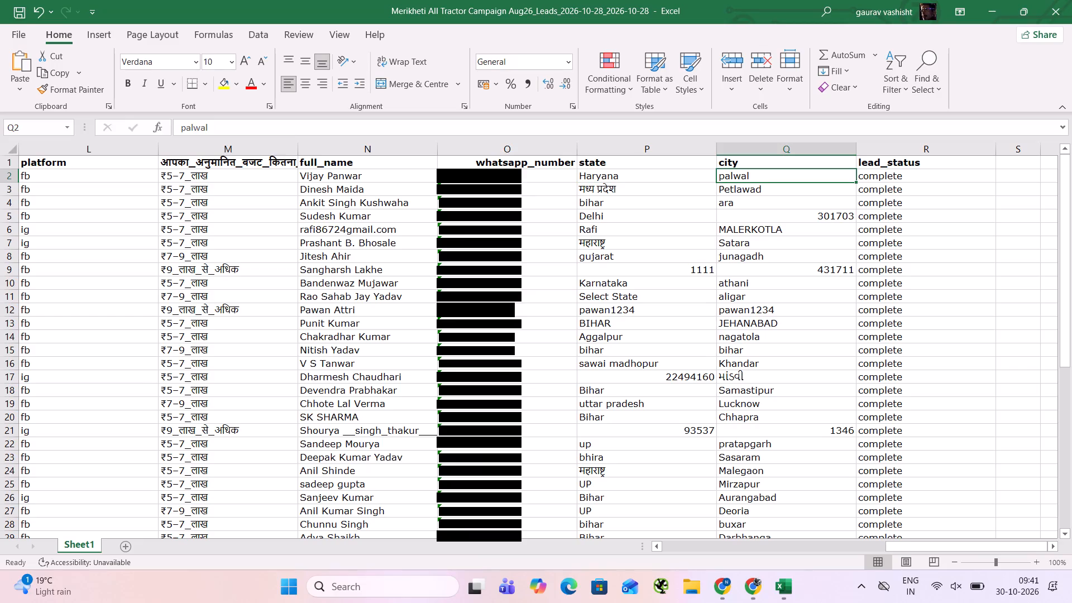
{"action": "key", "text": "shift+p"}
{"action": "type", "text": "alwal"}
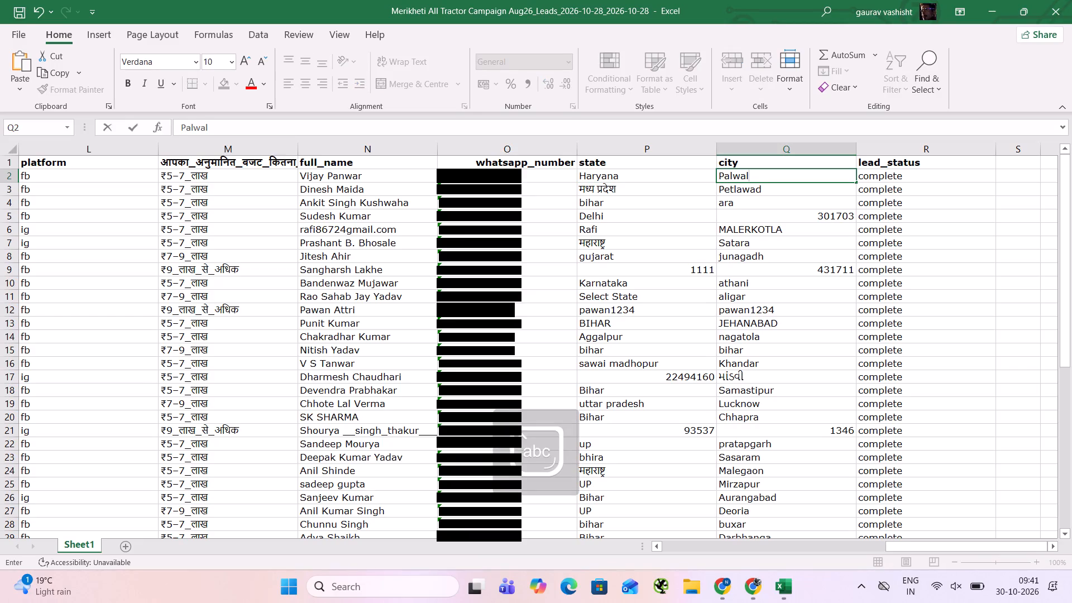
Replace the Hindi state entry in row 3 with Madhya Pradesh.
{"action": "key", "text": "Down"}
{"action": "key", "text": "Left"}
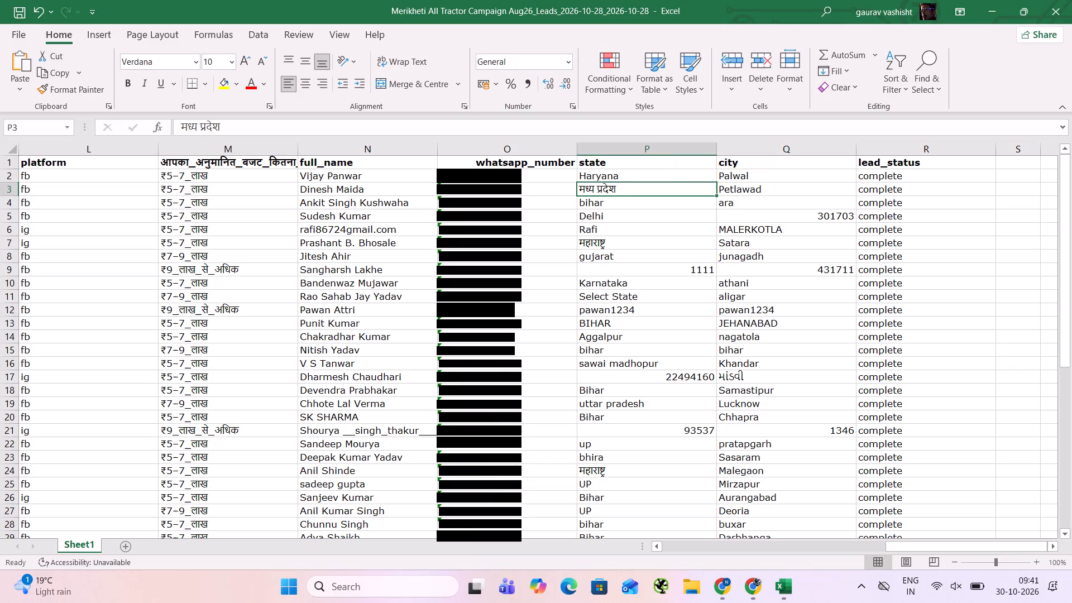
{"action": "key", "text": "Down"}
{"action": "key", "text": "Up"}
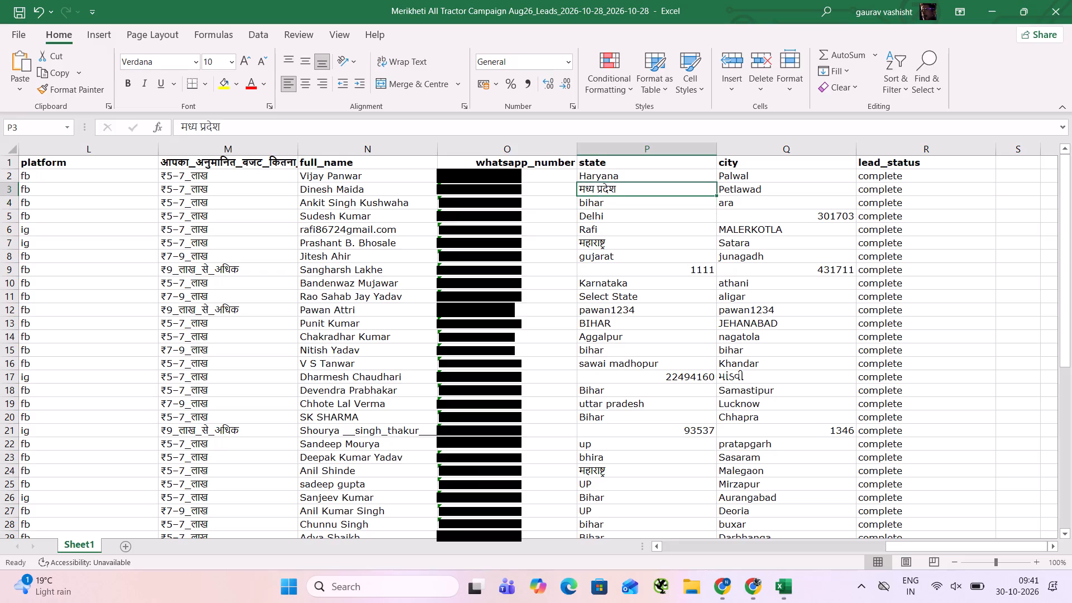
{"action": "type", "text": "Madhya"}
{"action": "key", "text": "space"}
{"action": "type", "text": "Pradesh"}
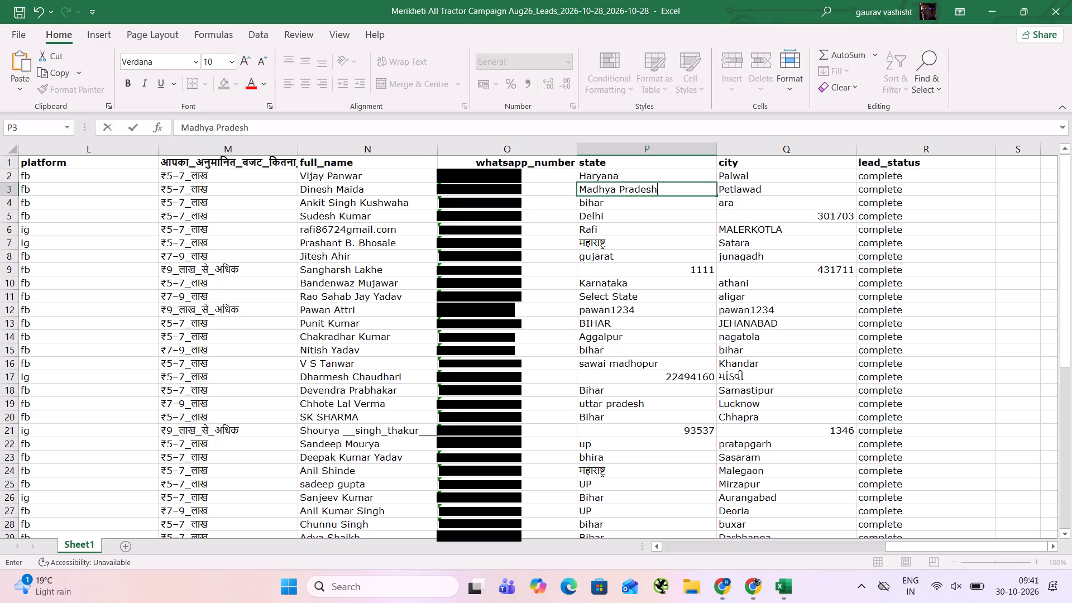
Correct the state in row 4 to Bihar and its city to Ara.
{"action": "key", "text": "Down"}
{"action": "type", "text": "Bihar"}
{"action": "key", "text": "Right"}
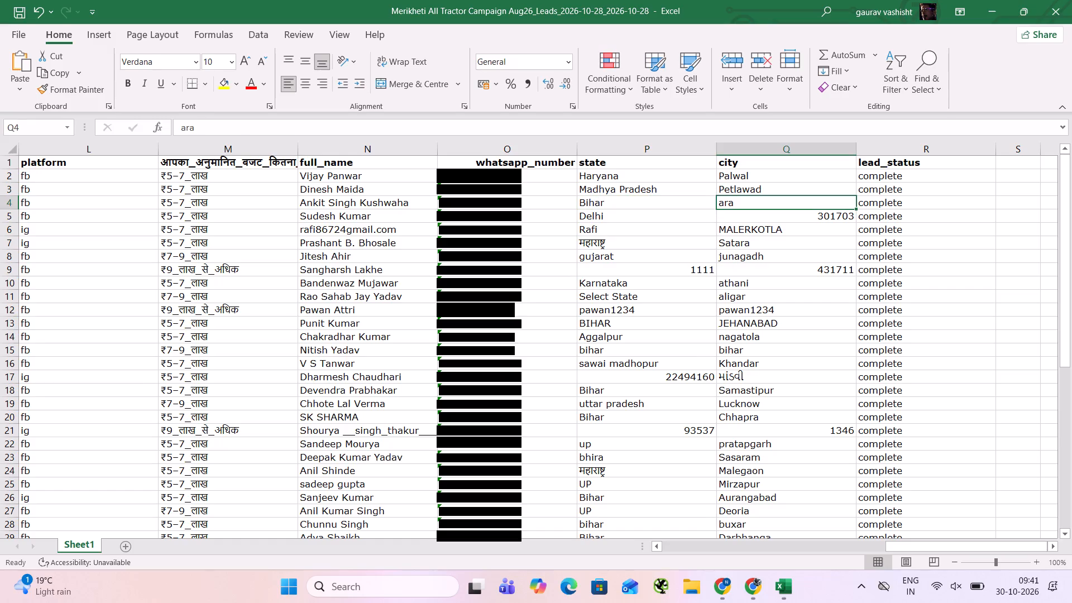
{"action": "type", "text": "Ara"}
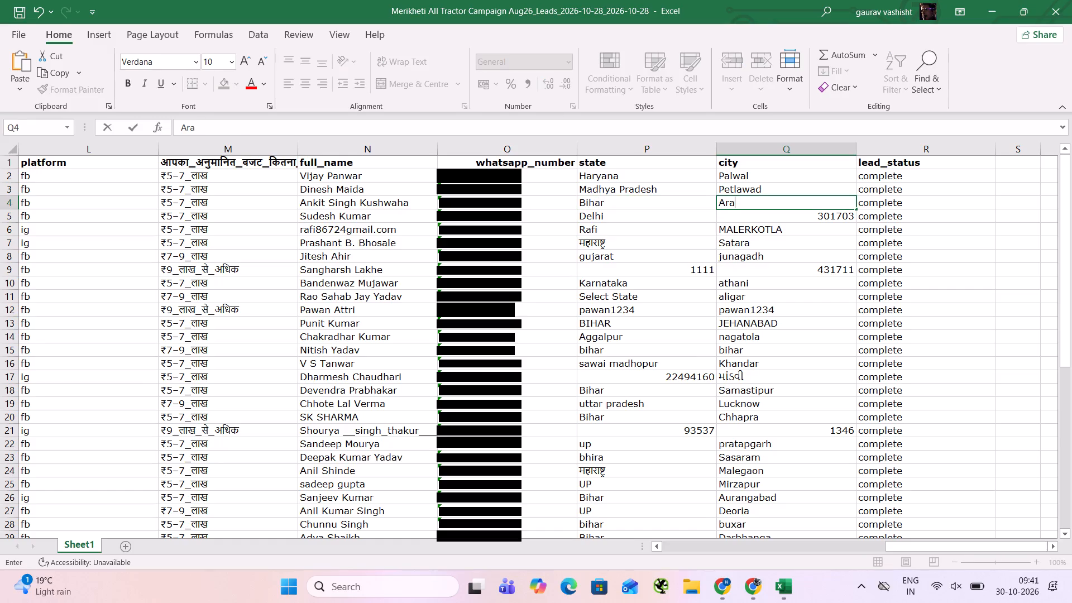
Clear the invalid city in row 5 and both the state and city in row 6.
{"action": "key", "text": "Down"}
{"action": "key", "text": "BackSpace"}
{"action": "key", "text": "Left"}
{"action": "key", "text": "Down"}
{"action": "key", "text": "BackSpace"}
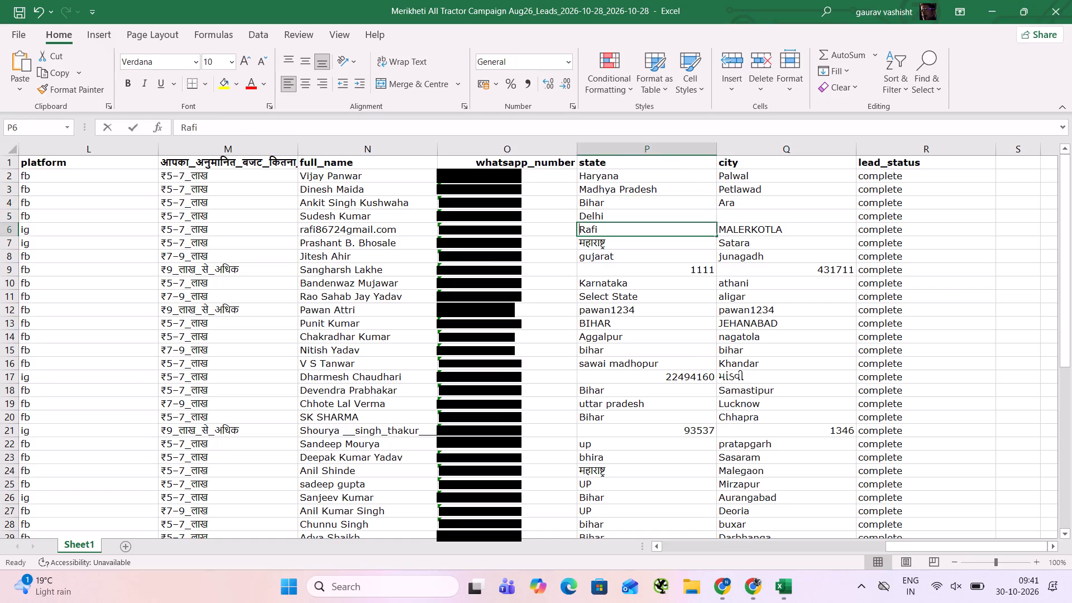
{"action": "key", "text": "Right"}
{"action": "key", "text": "BackSpace"}
Set the state in row 7 to Maharashtra, and row 8's state and city to Gujarat and Junagdh.
{"action": "key", "text": "Down"}
{"action": "key", "text": "Left"}
{"action": "type", "text": "Maha"}
{"action": "type", "text": "rashtra"}
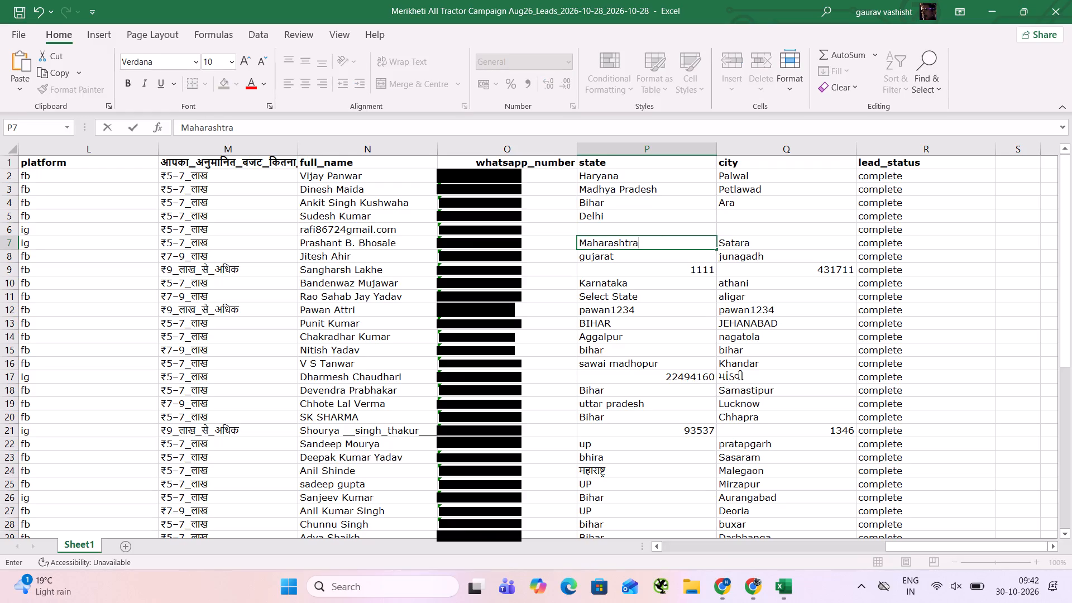
{"action": "key", "text": "Down"}
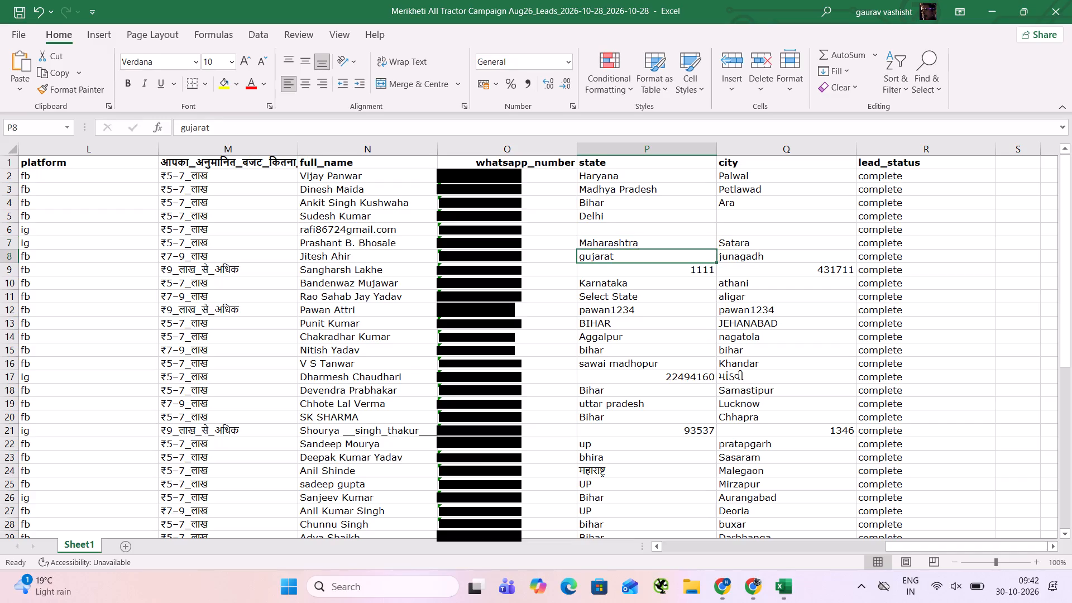
{"action": "type", "text": "Gujarat"}
{"action": "key", "text": "Right"}
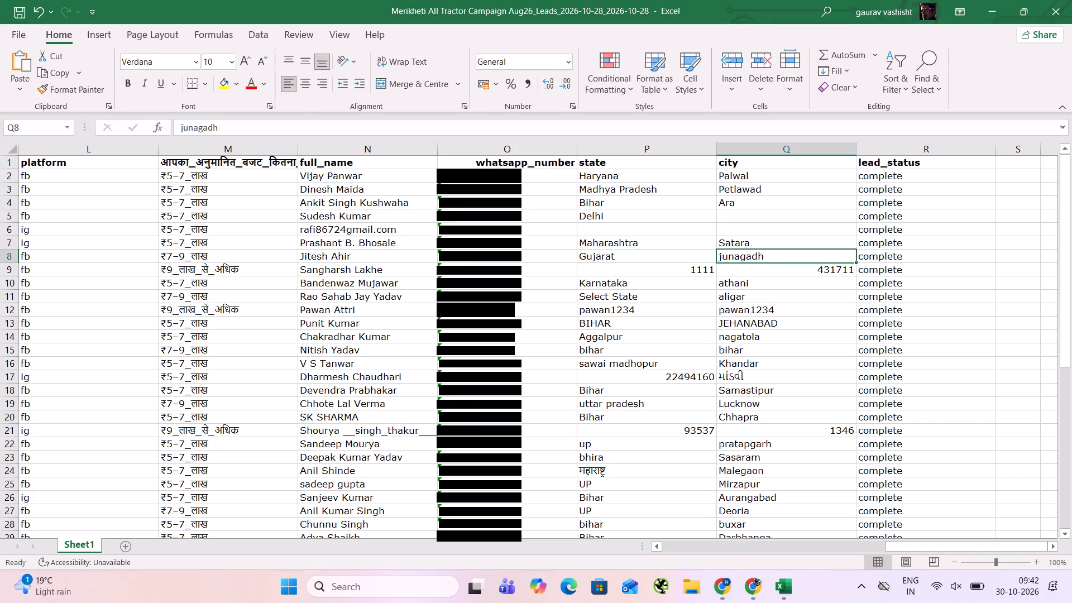
{"action": "type", "text": "Junagdh"}
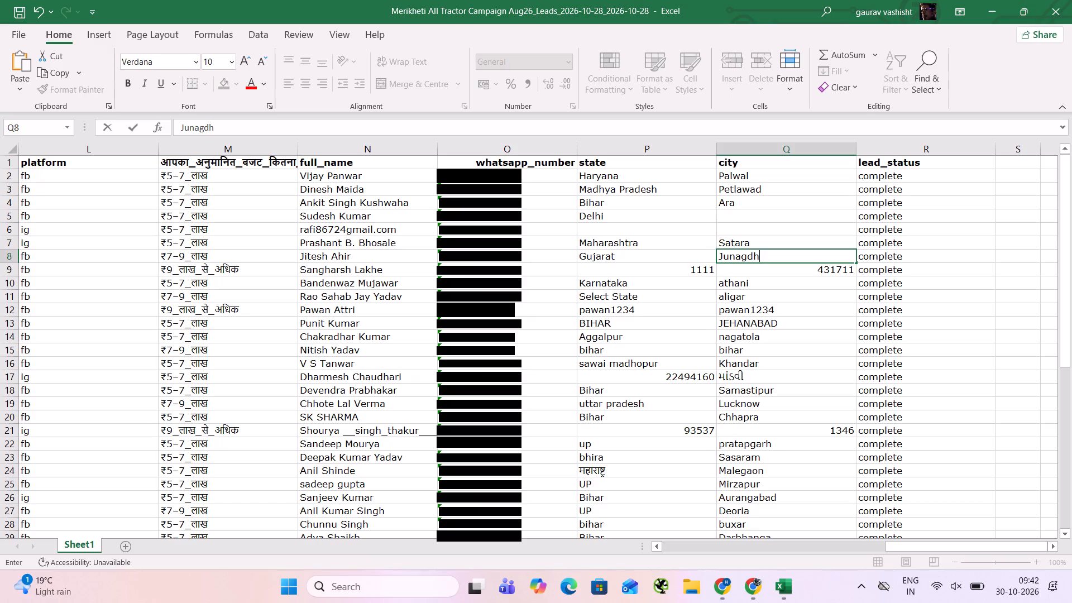
Clear the numeric state and city in row 9 and the city entries in rows 10 and 11.
{"action": "key", "text": "Down"}
{"action": "key", "text": "BackSpace"}
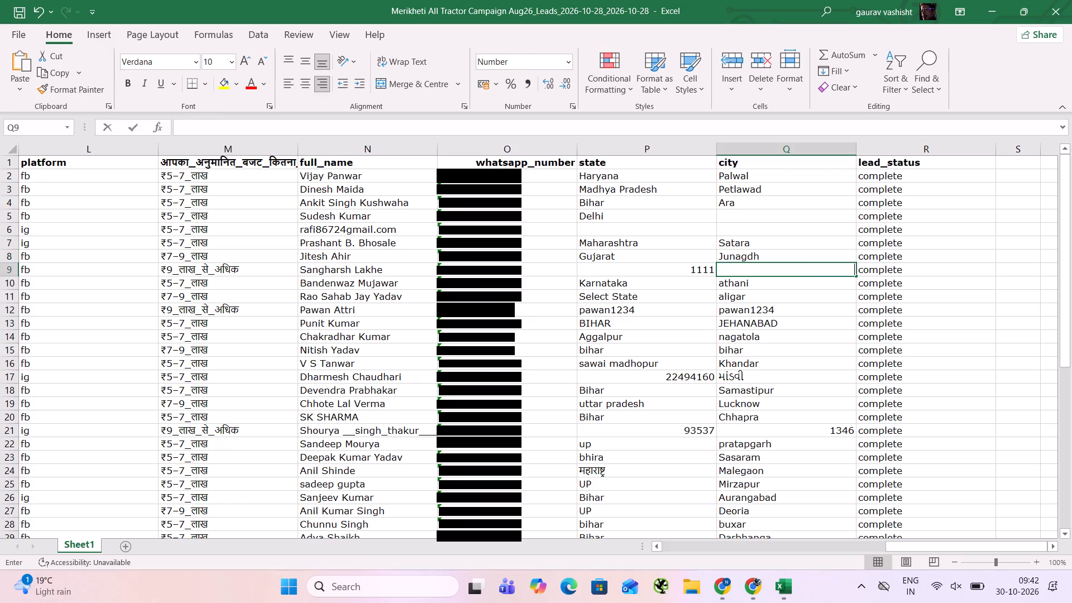
{"action": "key", "text": "Left"}
{"action": "key", "text": "BackSpace"}
{"action": "key", "text": "Down"}
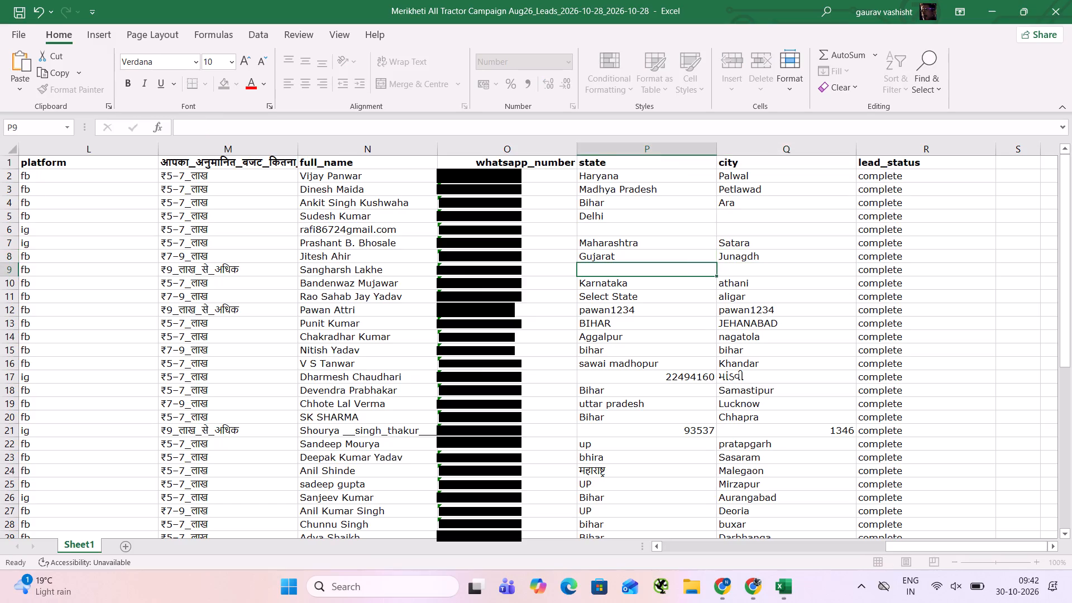
{"action": "key", "text": "Down"}
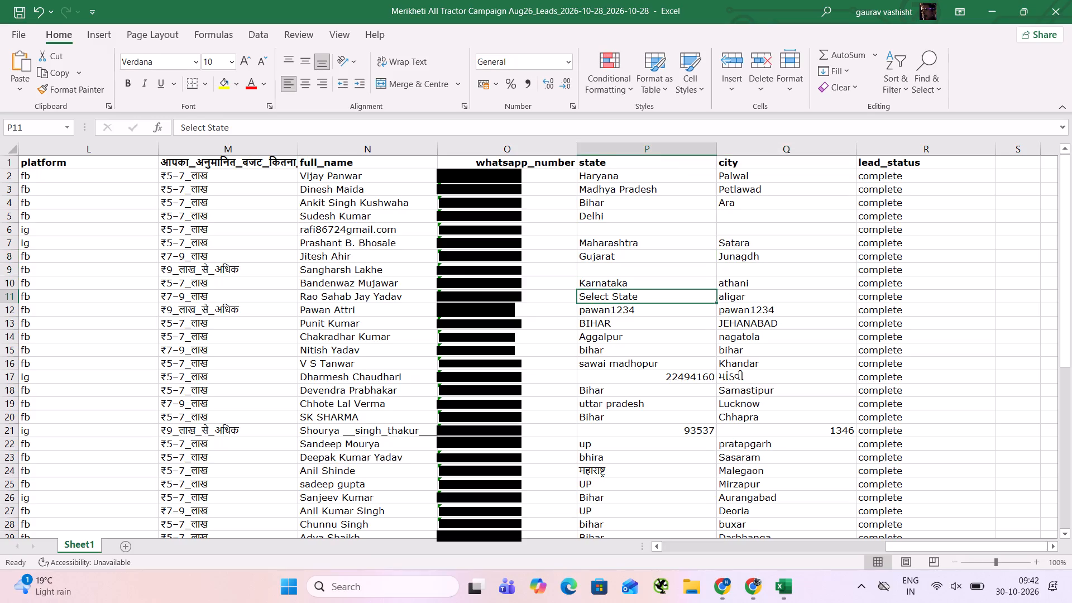
{"action": "key", "text": "Right"}
{"action": "key", "text": "BackSpace"}
{"action": "key", "text": "Up"}
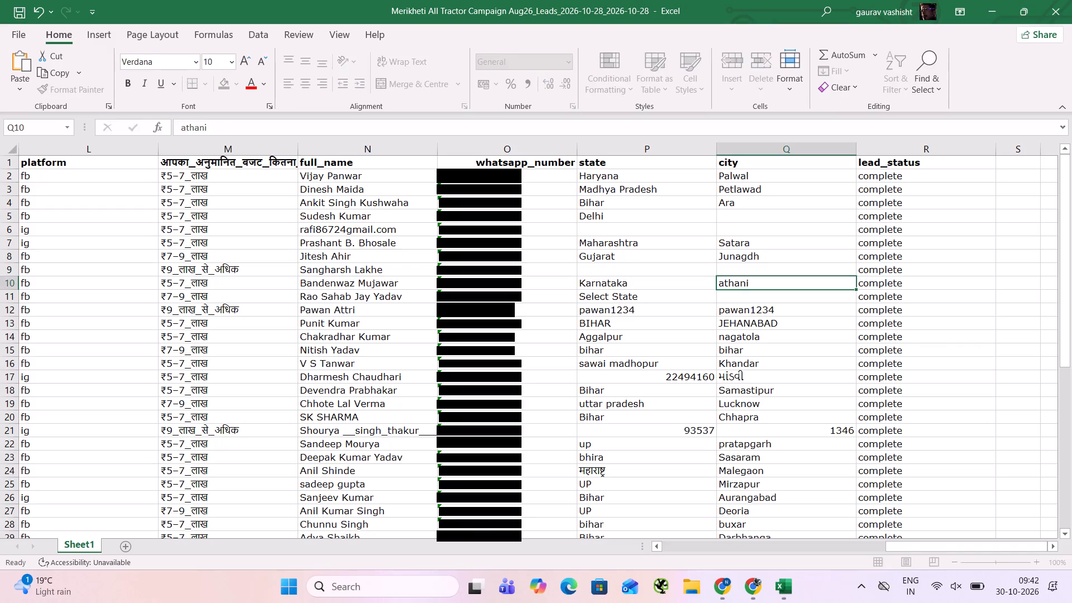
{"action": "key", "text": "BackSpace"}
Set the state in rows 11 and 12 to Uttar Pradesh and clear row 12's city.
{"action": "key", "text": "Down"}
{"action": "key", "text": "Left"}
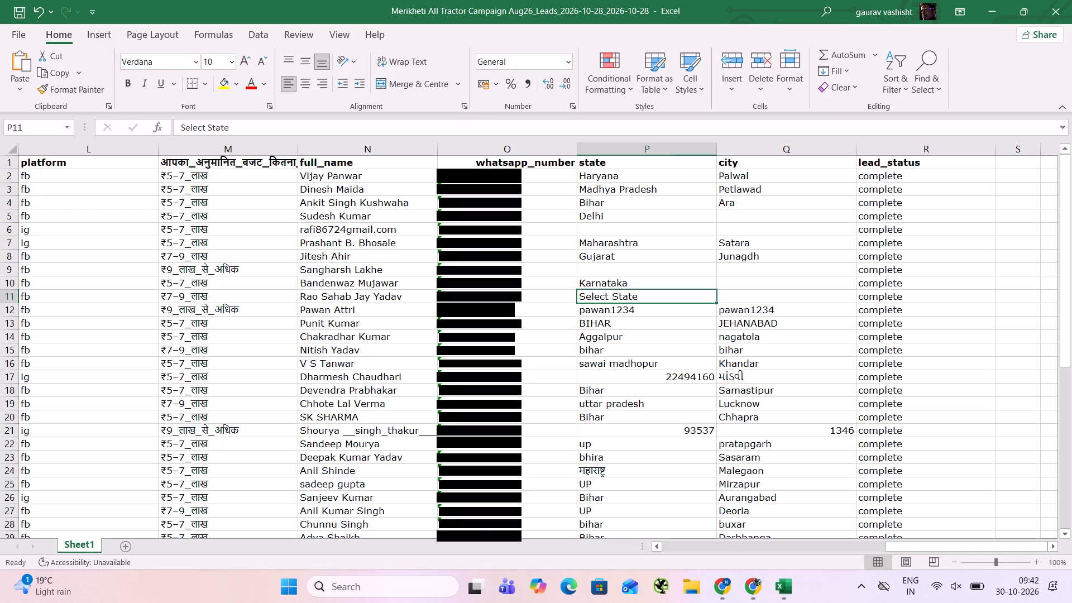
{"action": "type", "text": "Utt"}
{"action": "type", "text": "ar"}
{"action": "key", "text": "space"}
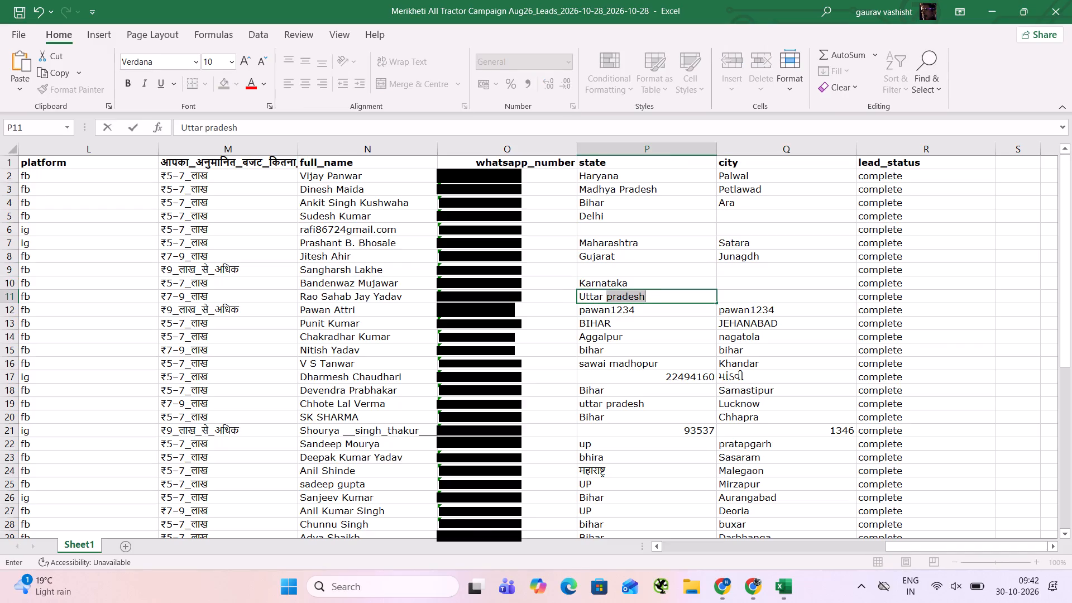
{"action": "type", "text": "Pradesh"}
{"action": "key", "text": "Up"}
{"action": "key", "text": "Down"}
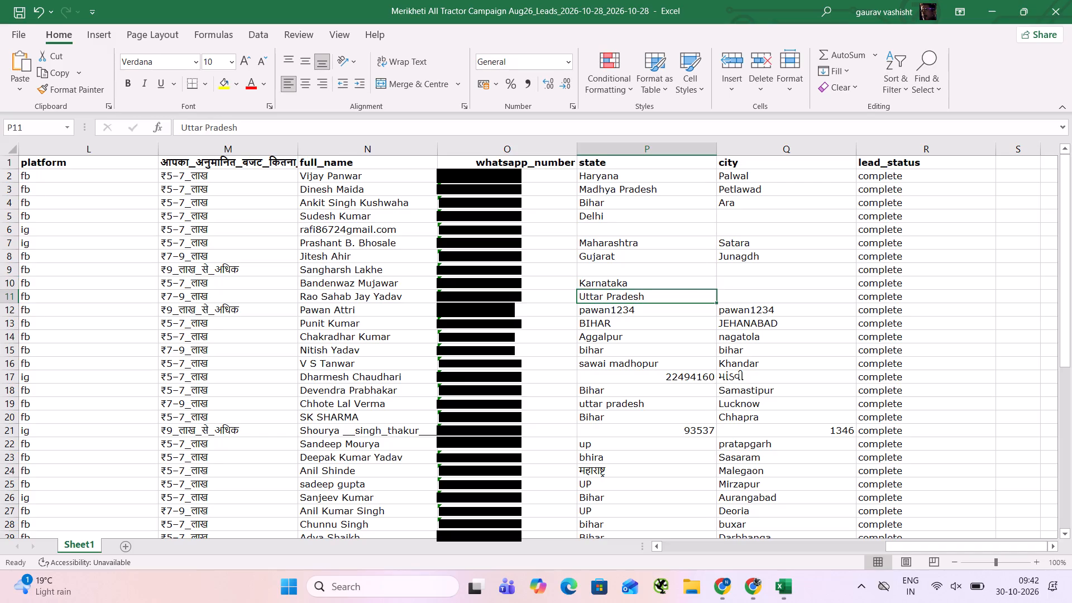
{"action": "key", "text": "ctrl+c"}
{"action": "key", "text": "Down"}
{"action": "key", "text": "ctrl+v"}
{"action": "key", "text": "Right"}
{"action": "key", "text": "BackSpace"}
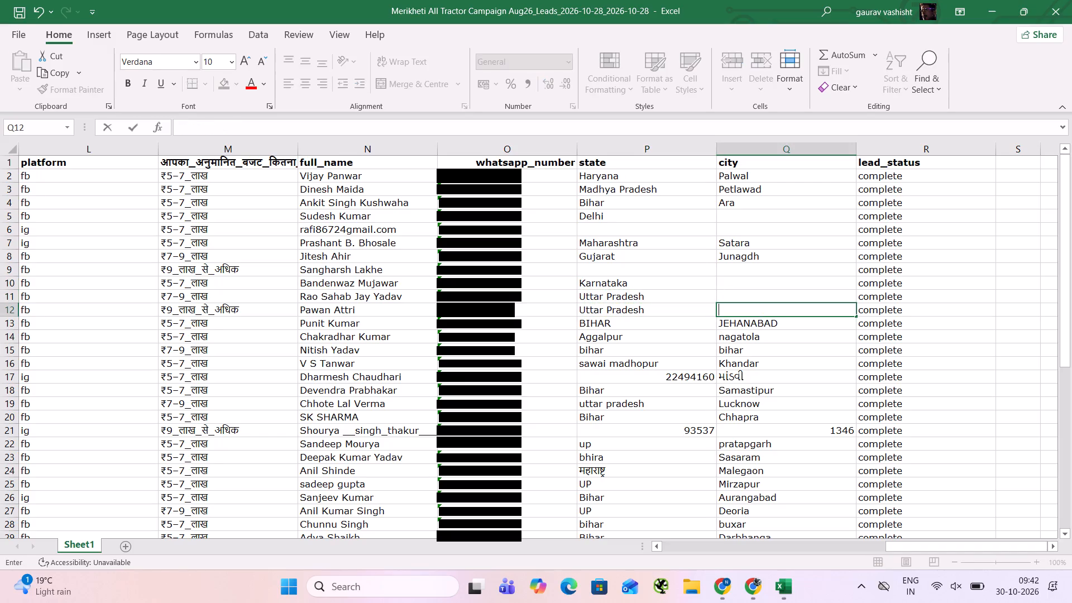
Clear the city in row 13 and set its state to Bihar.
{"action": "key", "text": "Down"}
{"action": "key", "text": "BackSpace"}
{"action": "key", "text": "Left"}
{"action": "type", "text": "Bihar"}
{"action": "key", "text": "Right"}
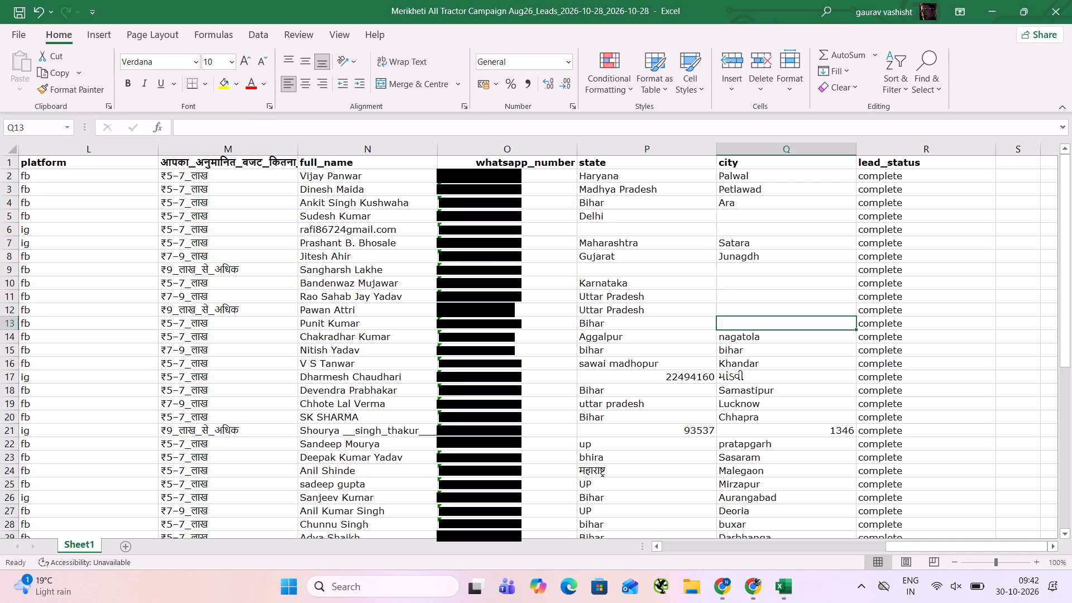
Copy the Uttar Pradesh entry into row 14's state and the Bihar entry into row 15's state.
{"action": "key", "text": "Left"}
{"action": "key", "text": "Up"}
{"action": "key", "text": "ctrl+c"}
{"action": "key", "text": "Down"}
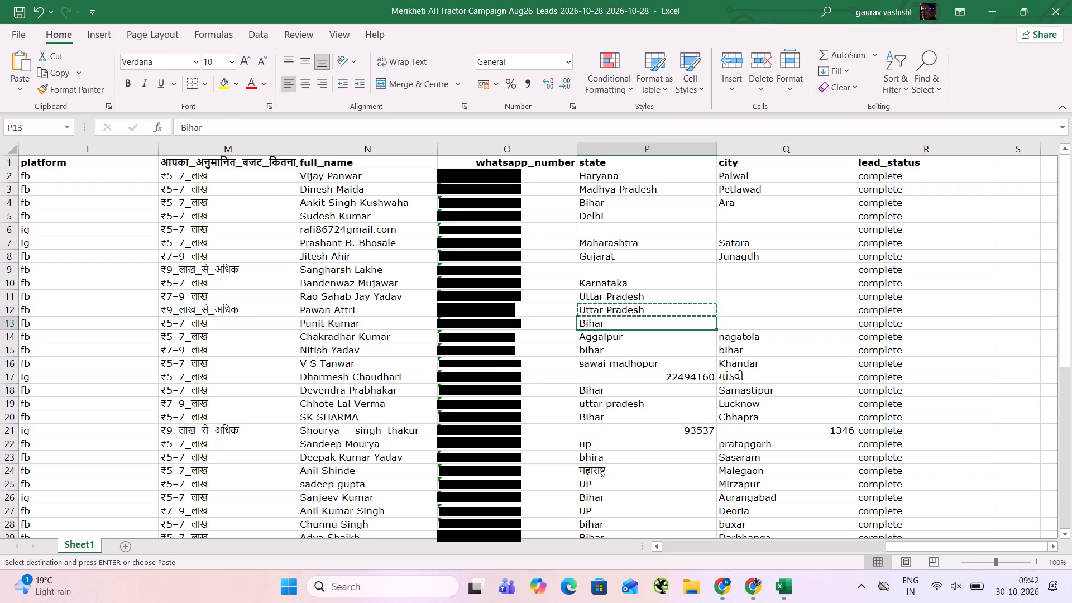
{"action": "key", "text": "Down"}
{"action": "key", "text": "ctrl+v"}
{"action": "key", "text": "Down"}
{"action": "key", "text": "Up"}
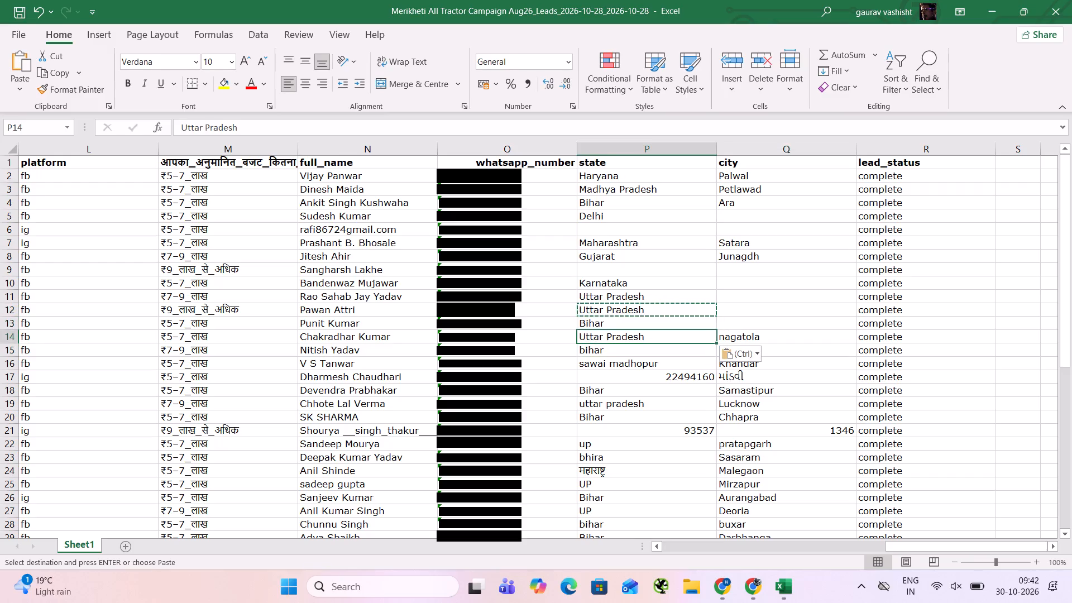
{"action": "key", "text": "Up"}
{"action": "key", "text": "ctrl+c"}
{"action": "key", "text": "Down"}
{"action": "key", "text": "Down"}
{"action": "key", "text": "ctrl+v"}
Clear the city entries in rows 14 and 15.
{"action": "key", "text": "Right"}
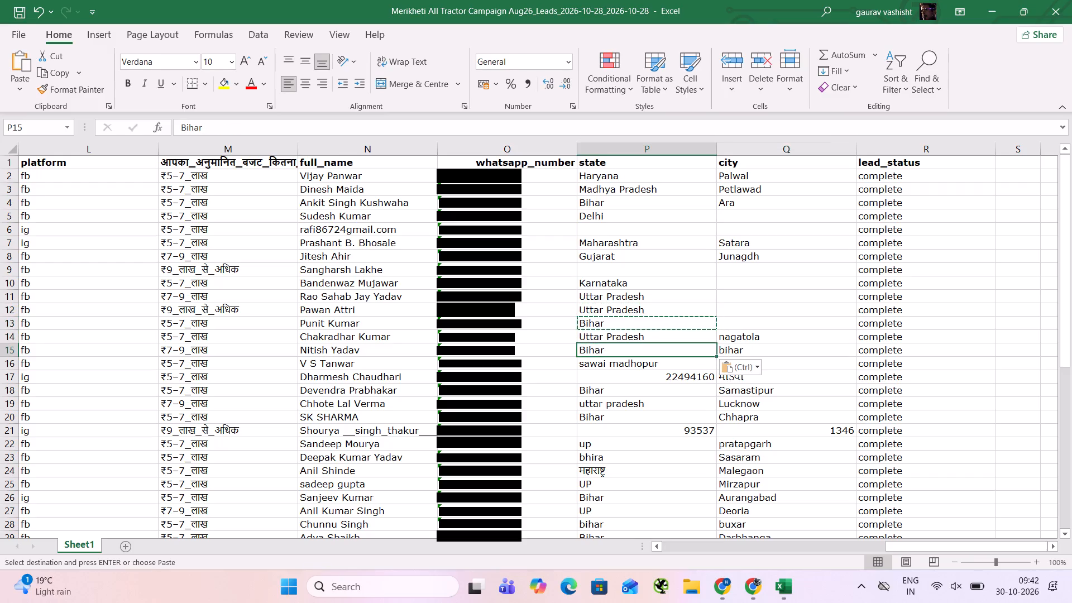
{"action": "key", "text": "Up"}
{"action": "key", "text": "BackSpace"}
{"action": "key", "text": "Down"}
{"action": "key", "text": "BackSpace"}
Replace the state entry in row 16 with Rajasthan.
{"action": "key", "text": "Down"}
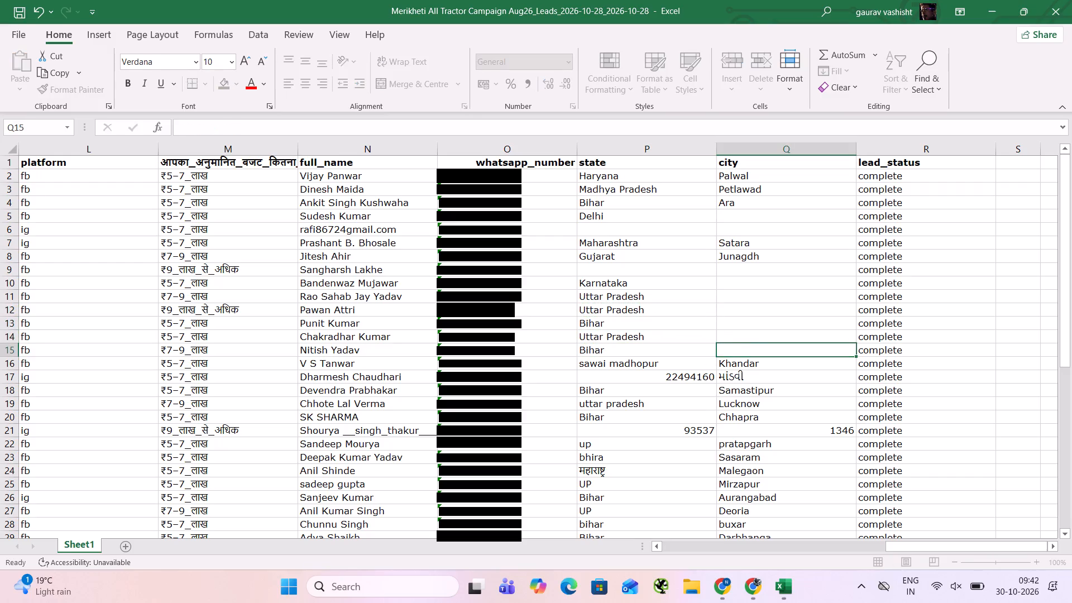
{"action": "key", "text": "Left"}
{"action": "type", "text": "Rajasthan"}
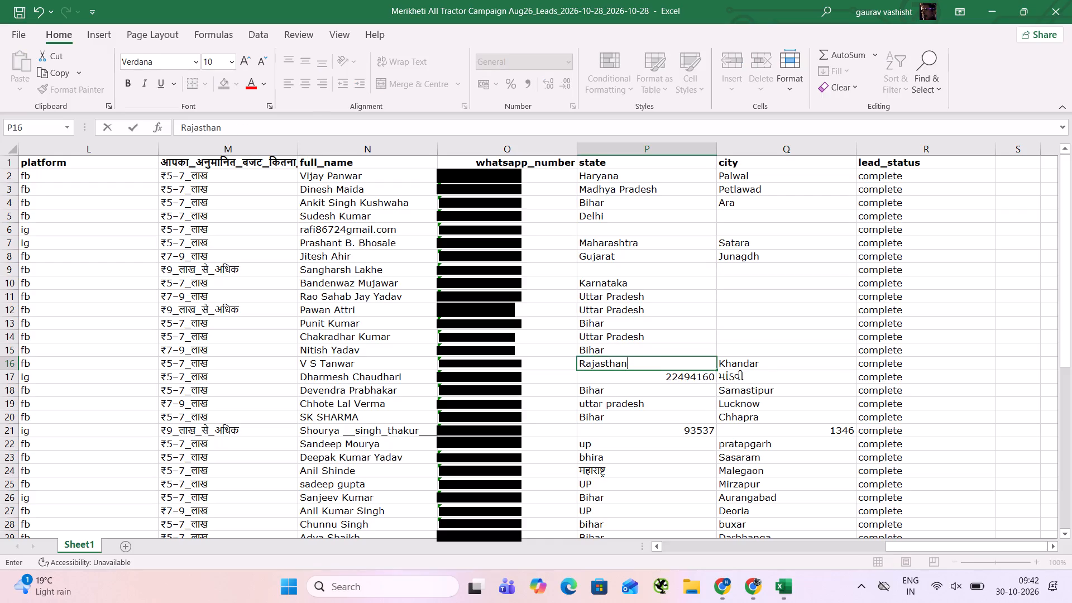
Copy the Gujarat entry from row 8 into row 17's state and clear row 17's city.
{"action": "key", "text": "Up"}
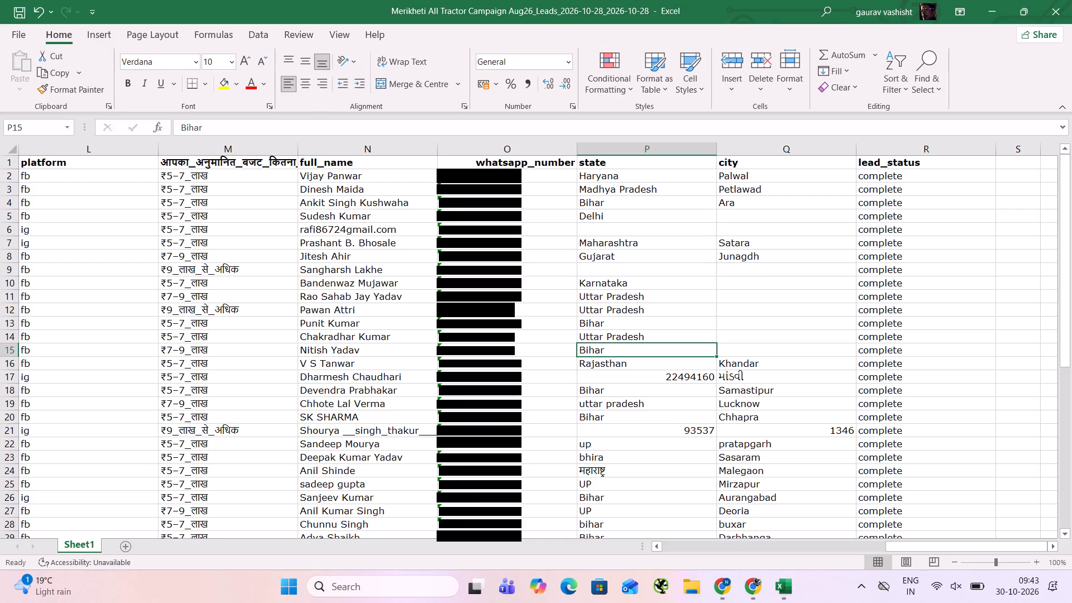
{"action": "key", "text": "Up"}
{"action": "key", "text": "Up"}
{"action": "key", "text": "Up"}
{"action": "key", "text": "Up"}
{"action": "key", "text": "Up"}
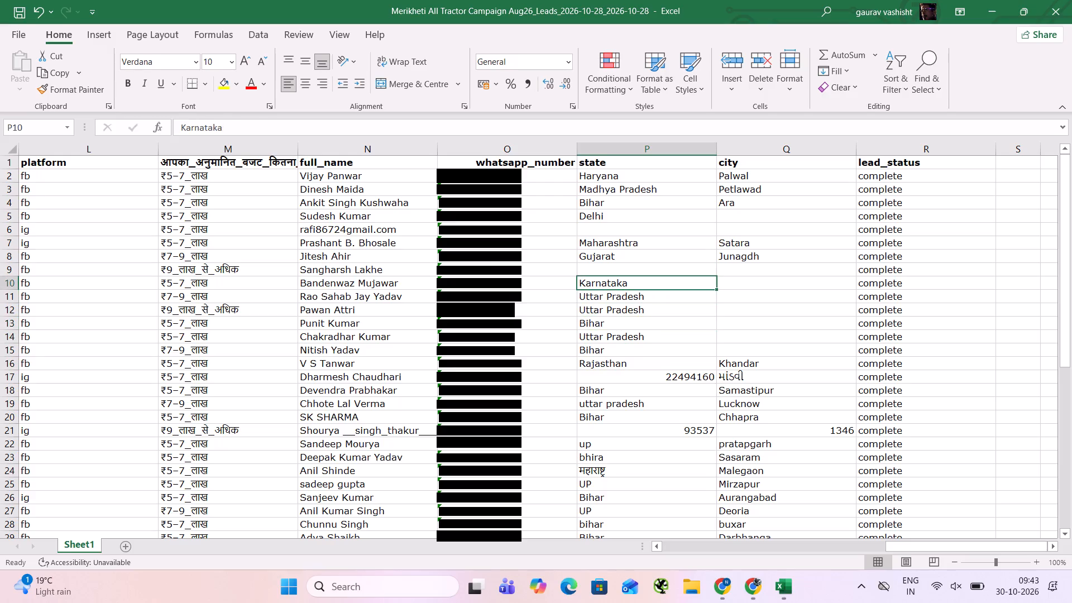
{"action": "key", "text": "Up"}
{"action": "key", "text": "Up"}
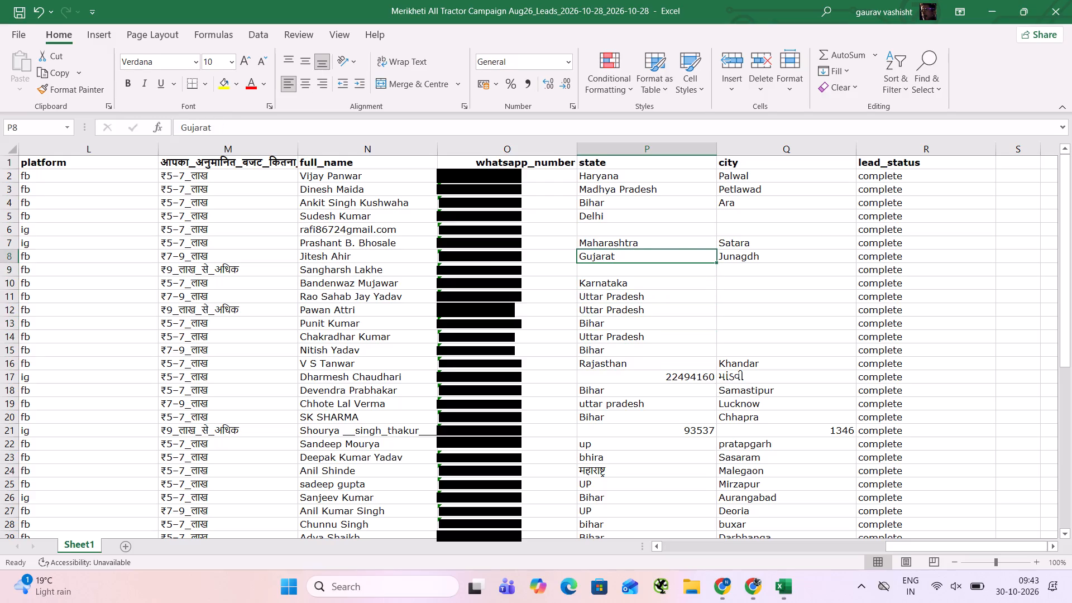
{"action": "key", "text": "ctrl+c"}
{"action": "key", "text": "Down"}
{"action": "key", "text": "Down"}
{"action": "key", "text": "Down"}
{"action": "key", "text": "Down"}
{"action": "key", "text": "Down"}
{"action": "key", "text": "Down"}
{"action": "key", "text": "Down"}
{"action": "key", "text": "Down"}
{"action": "key", "text": "Down"}
{"action": "key", "text": "Down"}
{"action": "key", "text": "Down"}
{"action": "key", "text": "Down"}
{"action": "key", "text": "Down"}
{"action": "key", "text": "Down"}
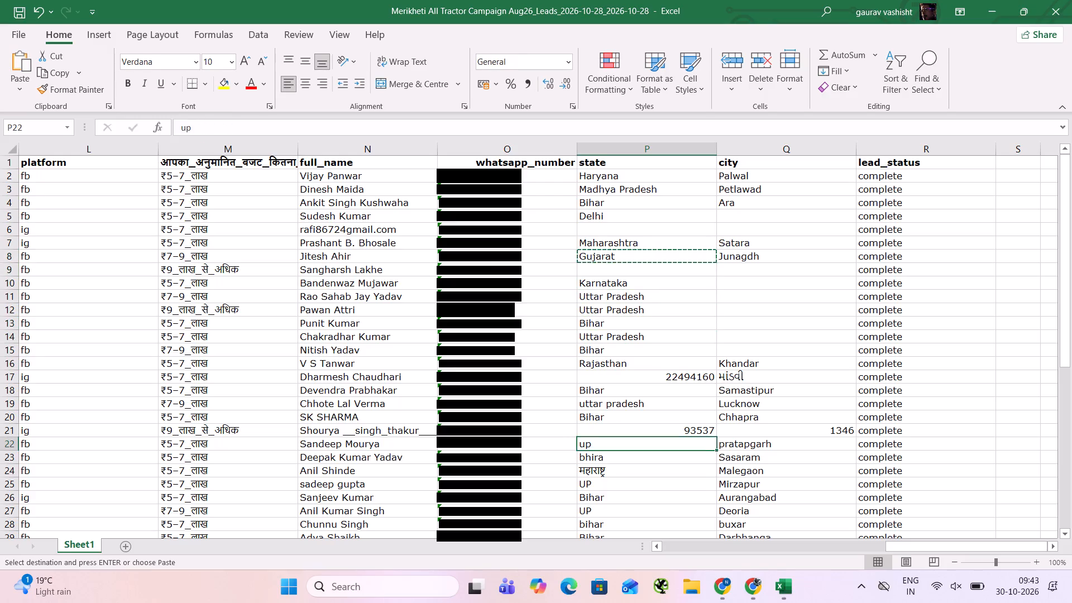
{"action": "key", "text": "Up"}
{"action": "key", "text": "Up"}
{"action": "key", "text": "Up"}
{"action": "key", "text": "Up"}
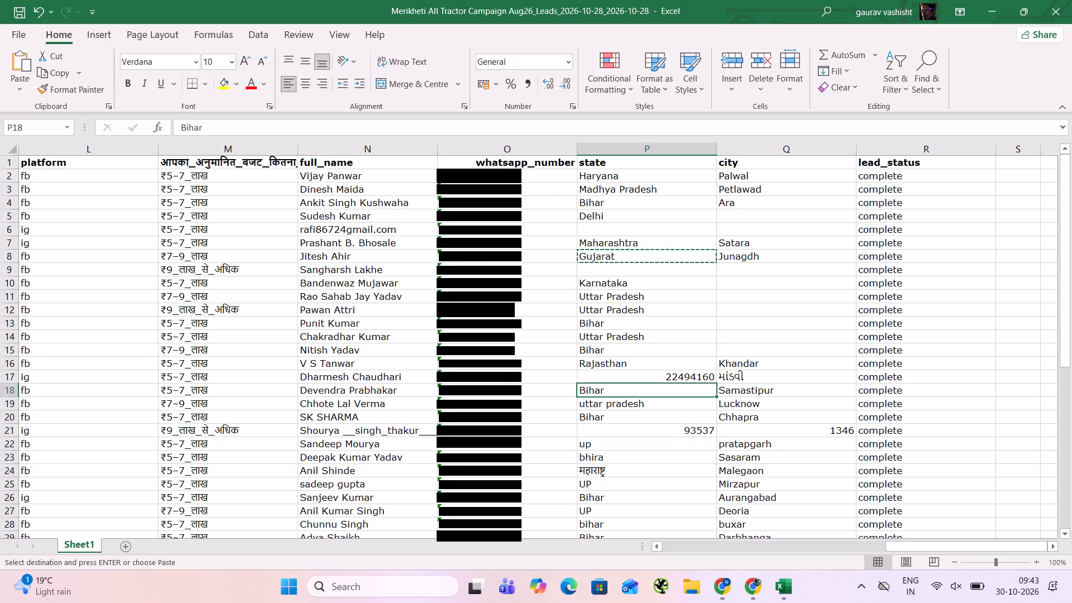
{"action": "key", "text": "Up"}
{"action": "key", "text": "ctrl+v"}
{"action": "key", "text": "Right"}
{"action": "key", "text": "BackSpace"}
Copy the Uttar Pradesh entry from row 14 into the state cells of rows 19, 21 and 22.
{"action": "key", "text": "Down"}
{"action": "key", "text": "Left"}
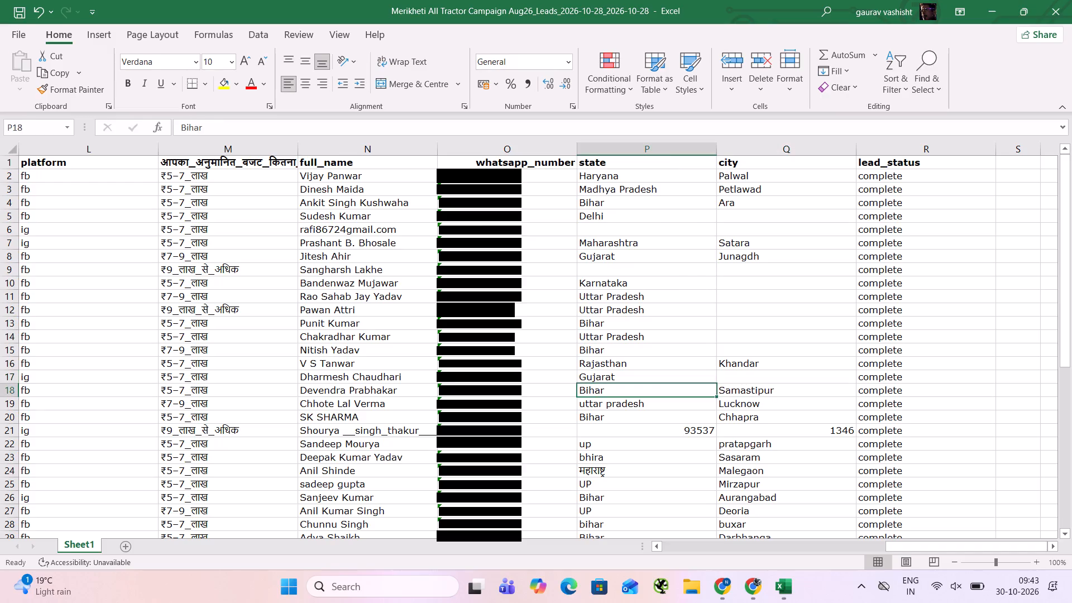
{"action": "key", "text": "Up"}
{"action": "key", "text": "Up"}
{"action": "key", "text": "Up"}
{"action": "key", "text": "Up"}
{"action": "key", "text": "ctrl+c"}
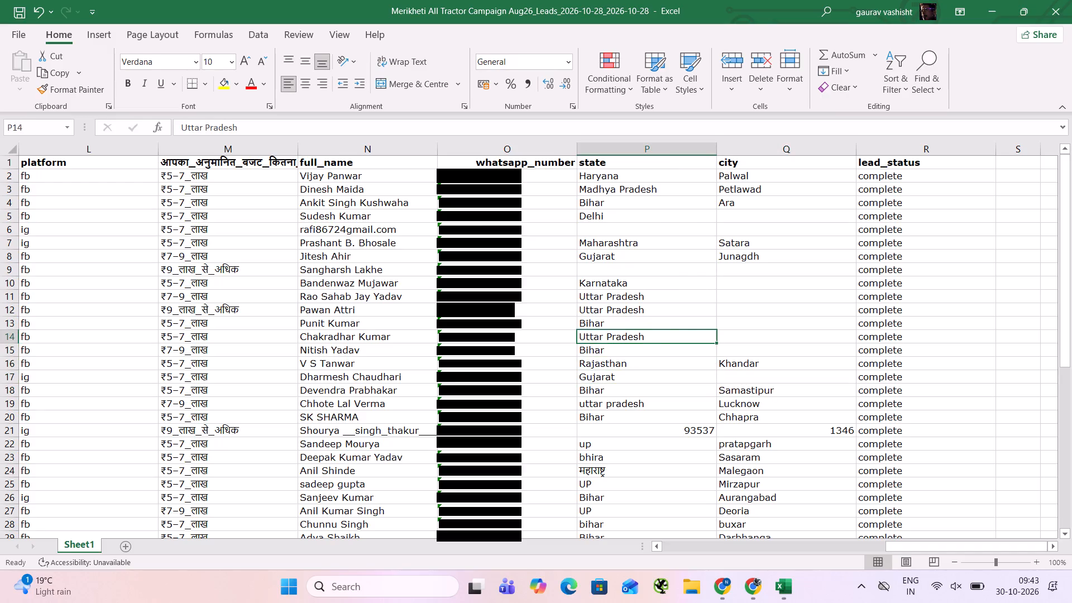
{"action": "key", "text": "Down"}
{"action": "key", "text": "Down"}
{"action": "key", "text": "Down"}
{"action": "key", "text": "Down"}
{"action": "key", "text": "Down"}
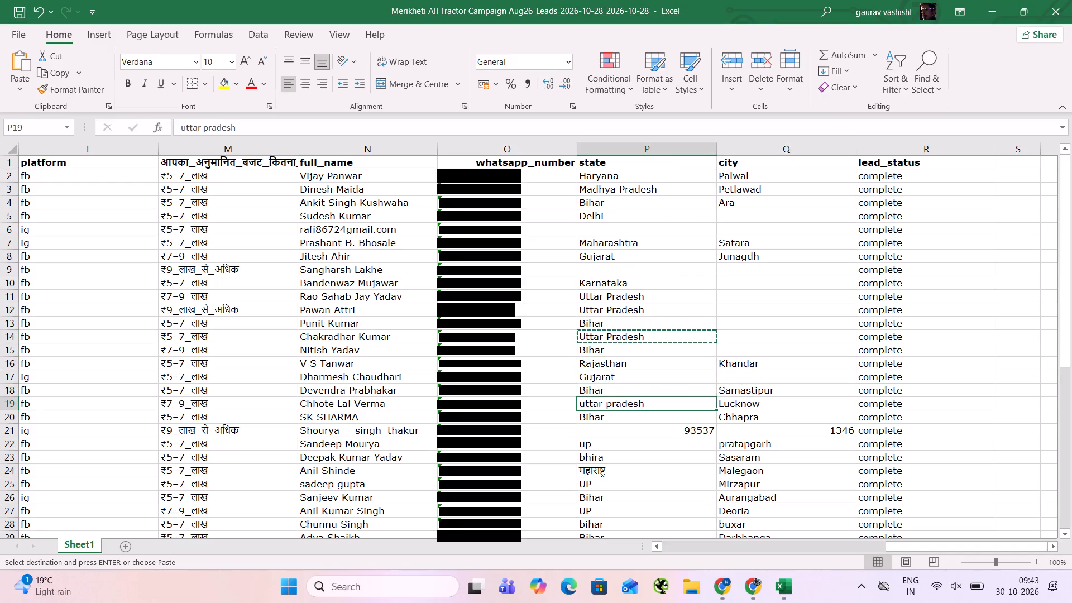
{"action": "key", "text": "ctrl+v"}
{"action": "key", "text": "Down"}
{"action": "key", "text": "Down"}
{"action": "key", "text": "ctrl+v"}
{"action": "key", "text": "Down"}
{"action": "key", "text": "ctrl+v"}
Clear the city entries in rows 21 and 22.
{"action": "key", "text": "Right"}
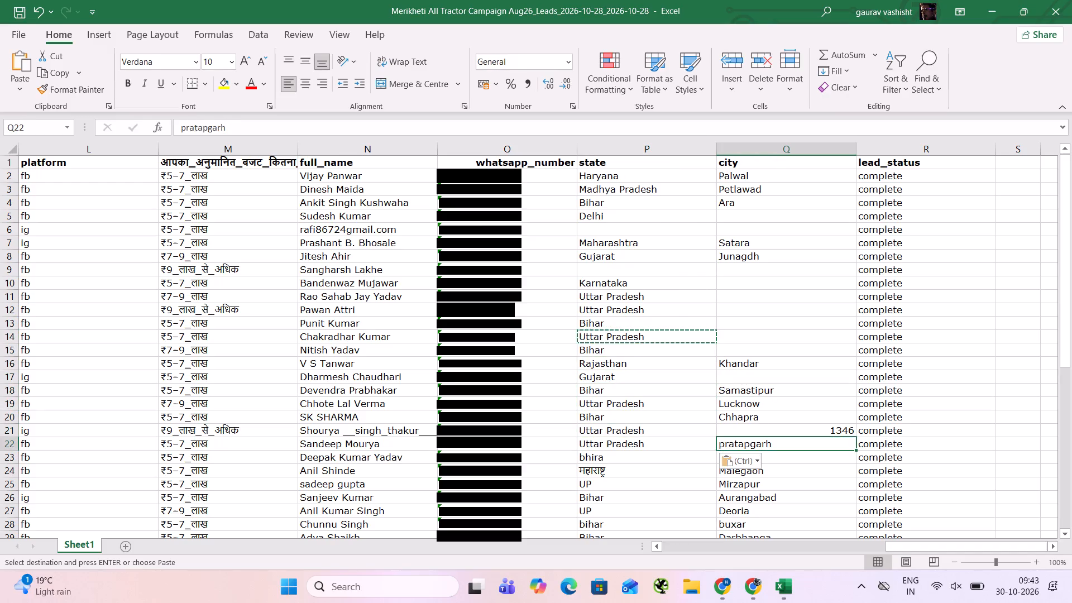
{"action": "key", "text": "Up"}
{"action": "key", "text": "BackSpace"}
{"action": "key", "text": "Down"}
{"action": "key", "text": "BackSpace"}
{"action": "key", "text": "Down"}
Copy the Bihar entry from row 18 into row 23's state, replacing the misspelled entry.
{"action": "key", "text": "Left"}
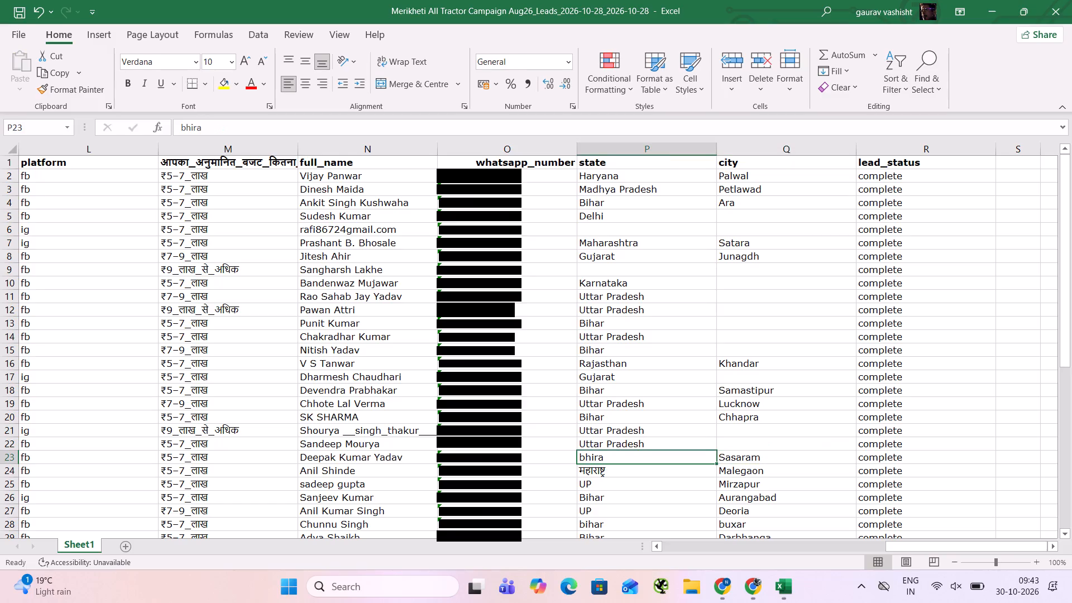
{"action": "key", "text": "Up"}
{"action": "key", "text": "Up"}
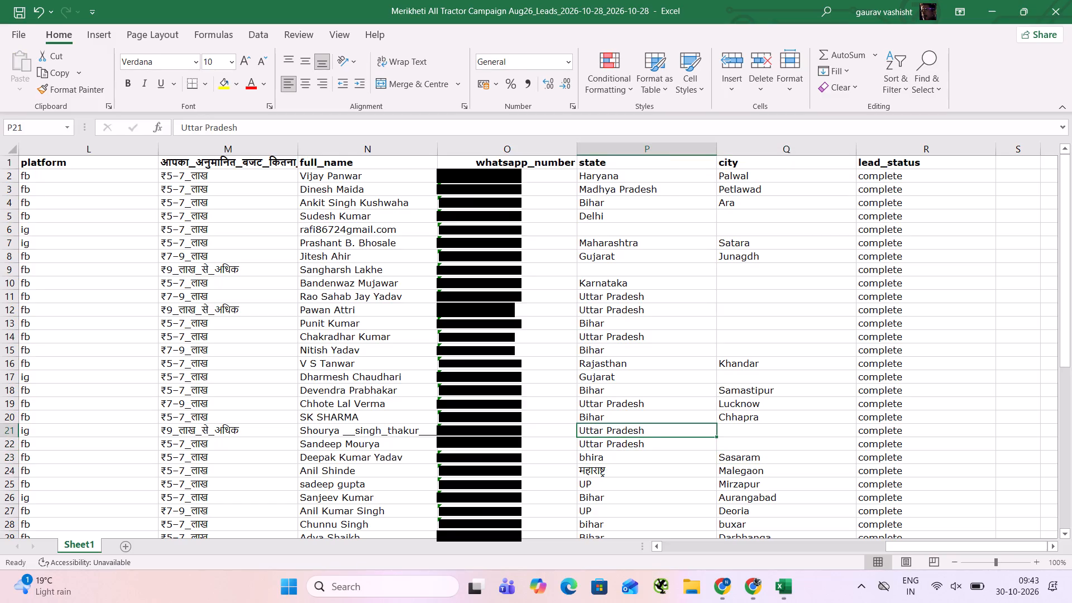
{"action": "key", "text": "Up"}
{"action": "key", "text": "Up"}
{"action": "key", "text": "Up"}
{"action": "key", "text": "ctrl+c"}
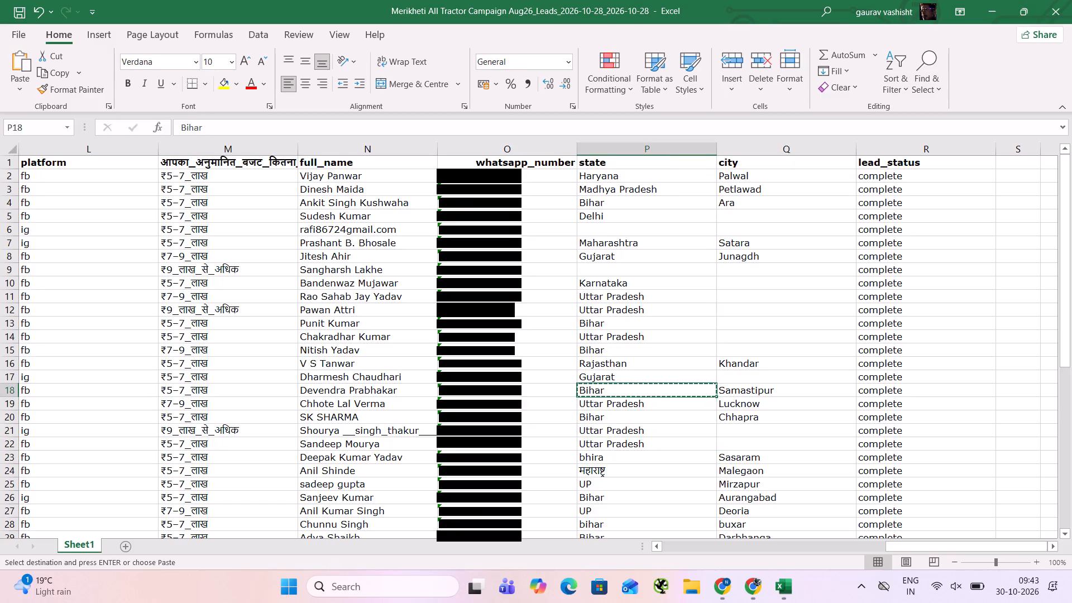
{"action": "key", "text": "Down"}
{"action": "key", "text": "Down"}
{"action": "key", "text": "Down"}
{"action": "key", "text": "Down"}
{"action": "key", "text": "Down"}
{"action": "key", "text": "Down"}
{"action": "key", "text": "Up"}
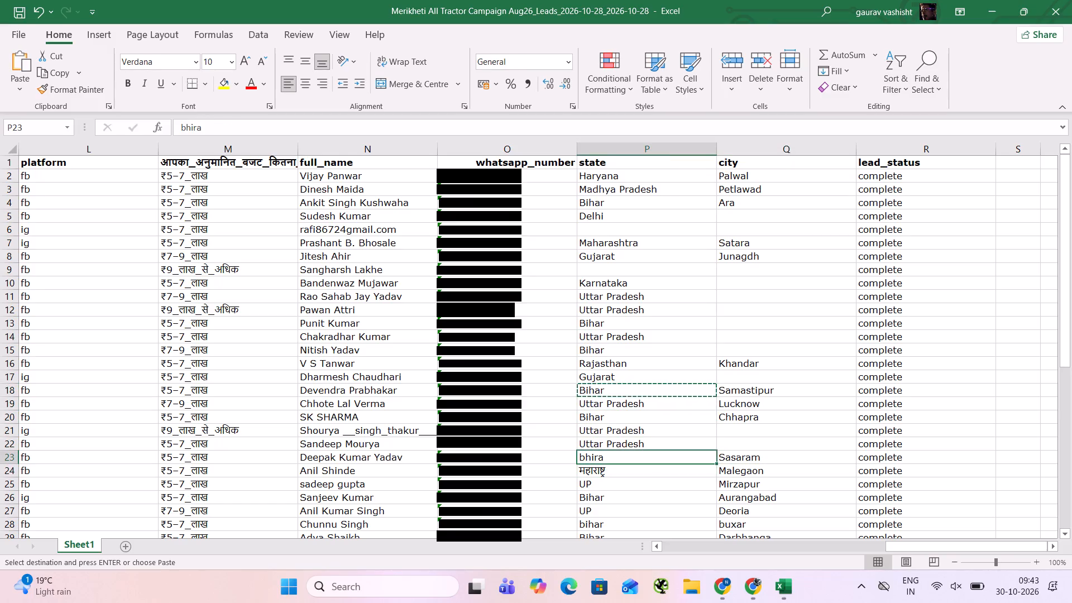
{"action": "key", "text": "ctrl+v"}
Replace the Hindi state entry in row 24 with Maharashtra.
{"action": "key", "text": "Down"}
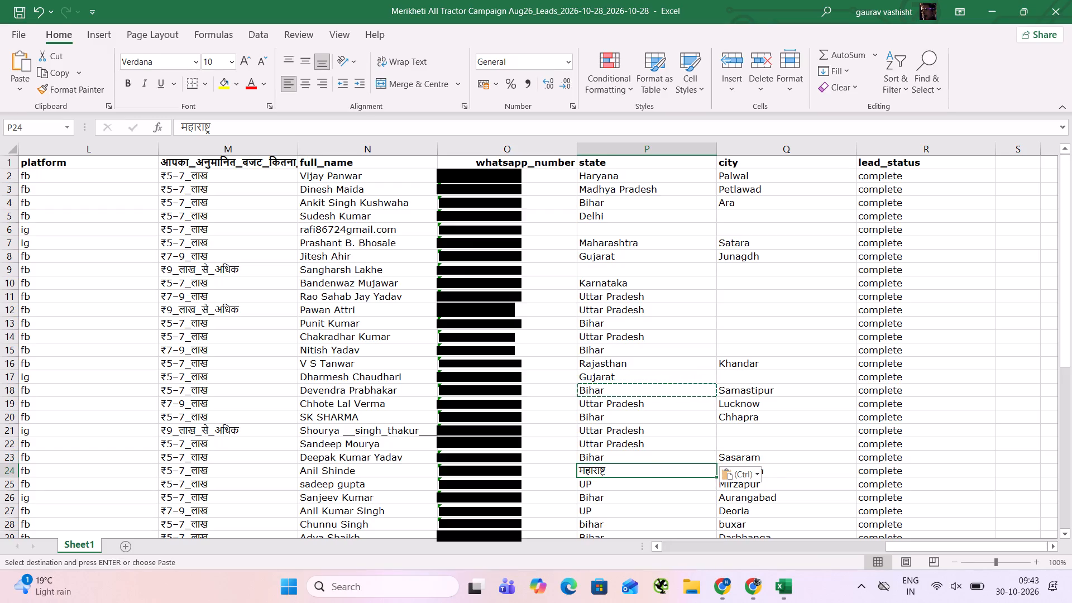
{"action": "type", "text": "Maha"}
{"action": "key", "text": "Return"}
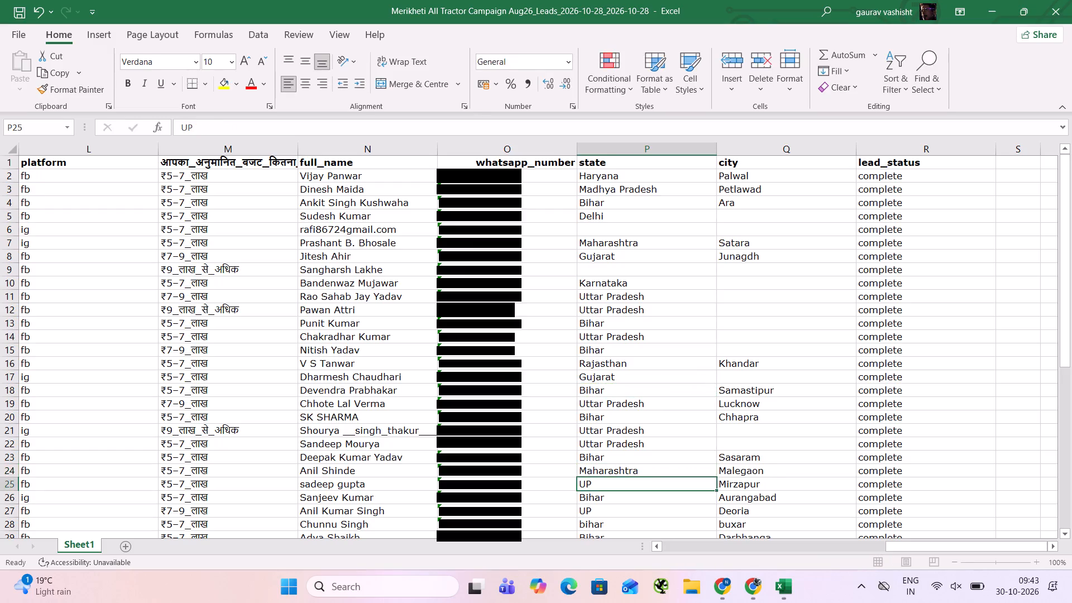
Copy the Uttar Pradesh entry from row 22 into the state cells of rows 25 and 27.
{"action": "key", "text": "Up"}
{"action": "key", "text": "Up"}
{"action": "key", "text": "Up"}
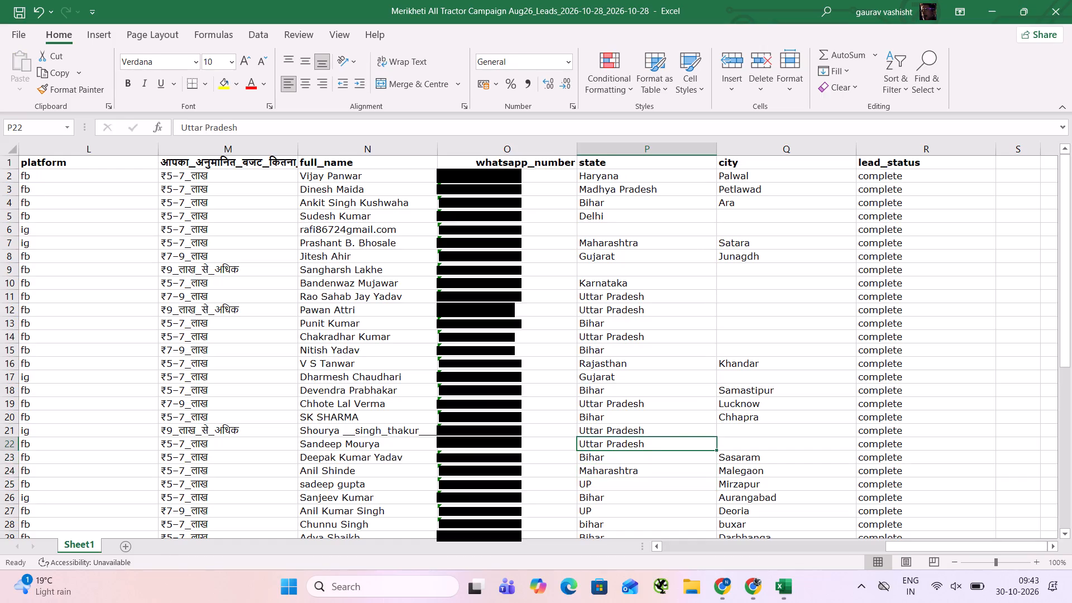
{"action": "key", "text": "ctrl+c"}
{"action": "key", "text": "Down"}
{"action": "key", "text": "Down"}
{"action": "key", "text": "Down"}
{"action": "key", "text": "ctrl+v"}
{"action": "key", "text": "Down"}
{"action": "key", "text": "Down"}
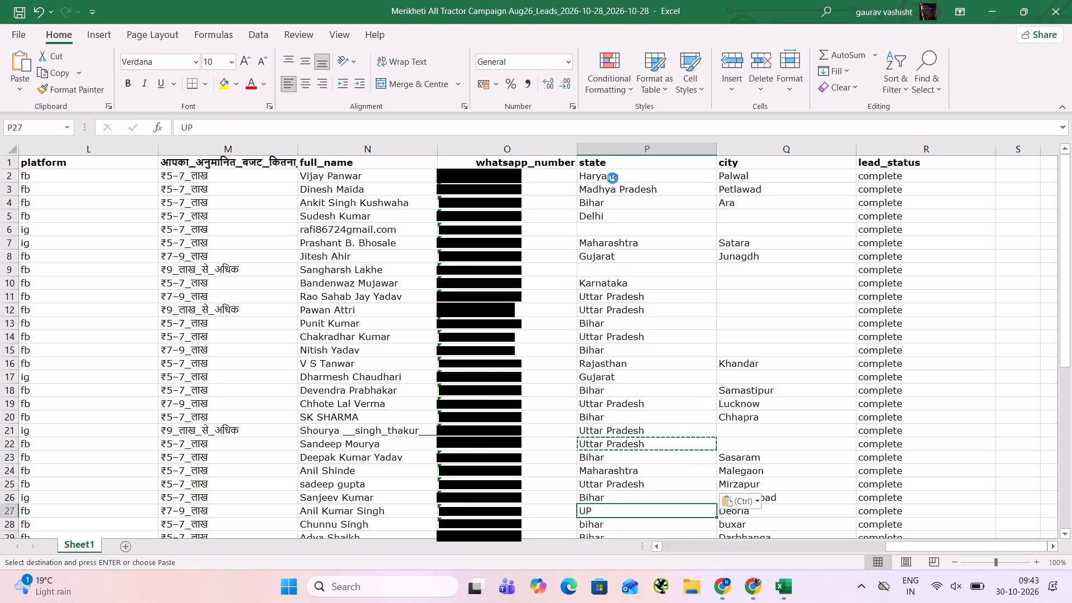
{"action": "key", "text": "ctrl+v"}
Copy the Bihar entry from row 26 into row 28's state.
{"action": "key", "text": "Up"}
{"action": "key", "text": "ctrl+c"}
{"action": "key", "text": "Down"}
{"action": "key", "text": "Down"}
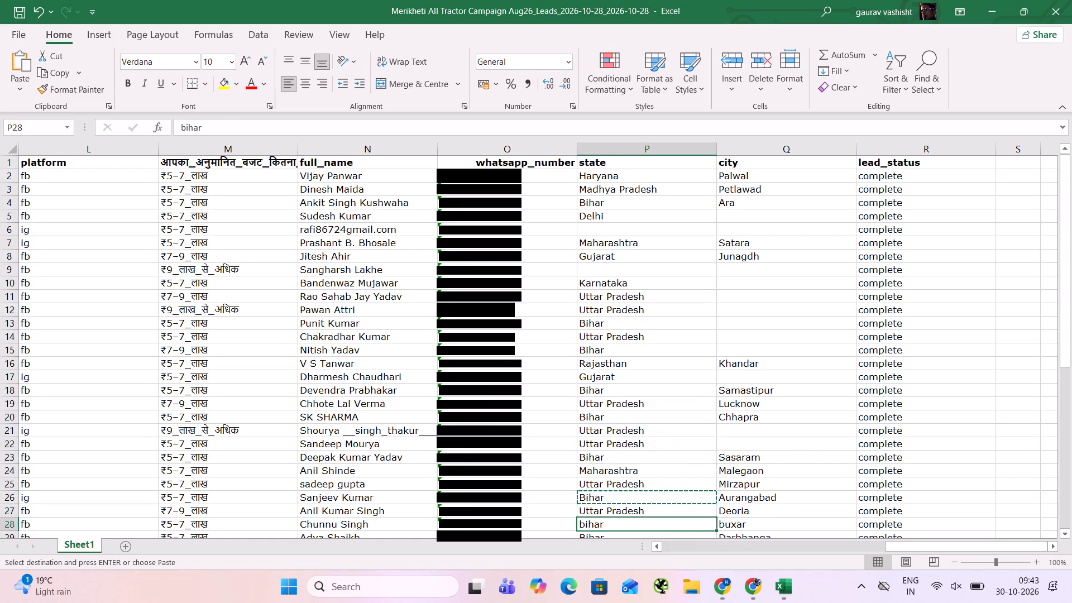
{"action": "key", "text": "ctrl+v"}
Replace the city entry in row 28 with Buxar.
{"action": "key", "text": "Down"}
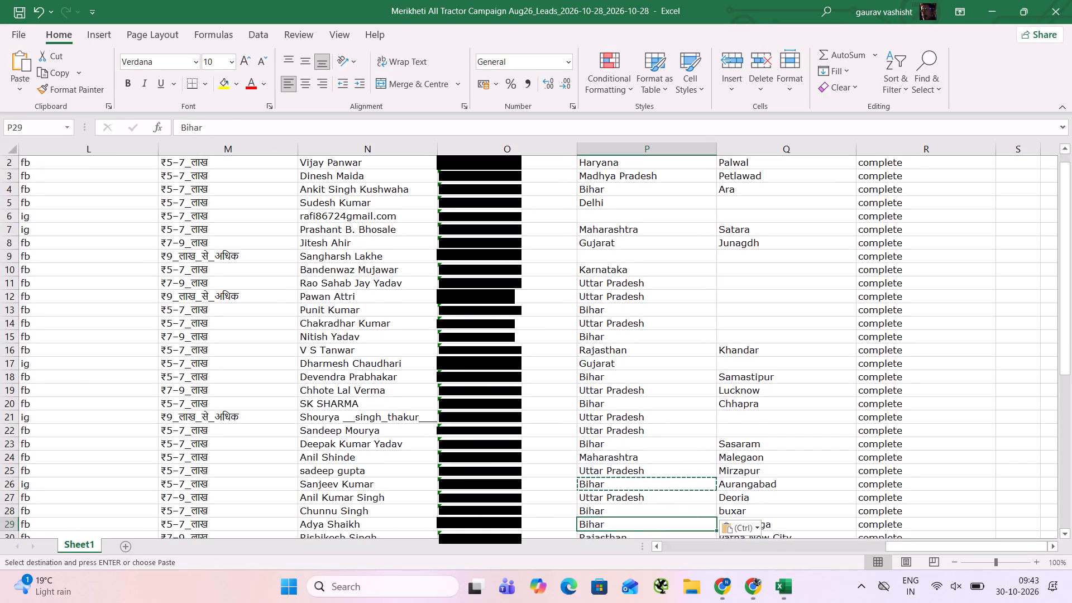
{"action": "key", "text": "Right"}
{"action": "key", "text": "Up"}
{"action": "type", "text": "Buxar"}
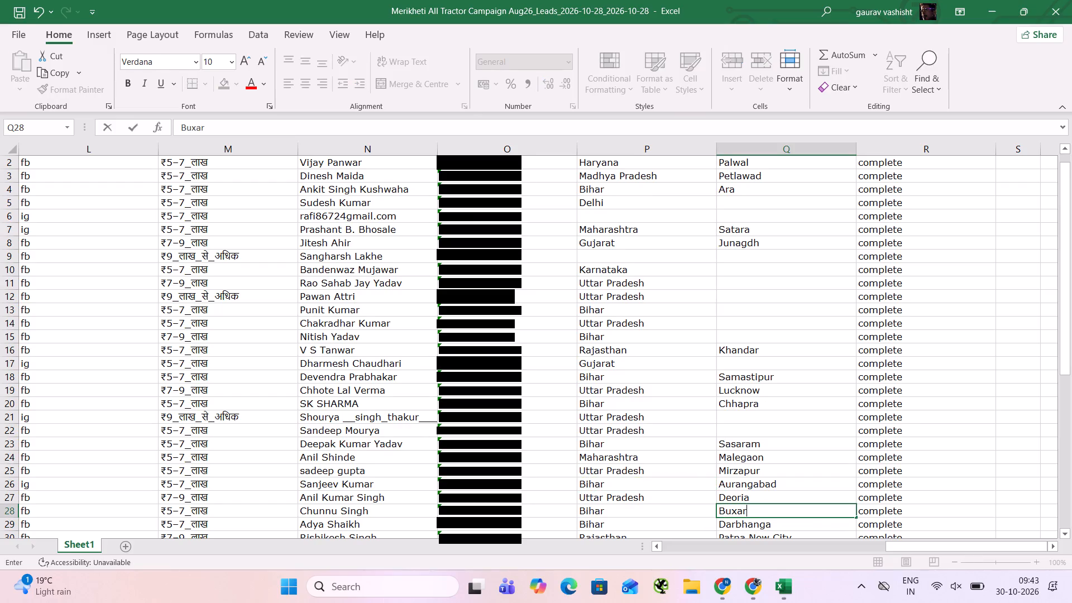
{"action": "key", "text": "Down"}
Set the state to Uttar Pradesh in row 31 and to Madhya Pradesh in row 32.
{"action": "key", "text": "Down"}
{"action": "key", "text": "Left"}
{"action": "key", "text": "Down"}
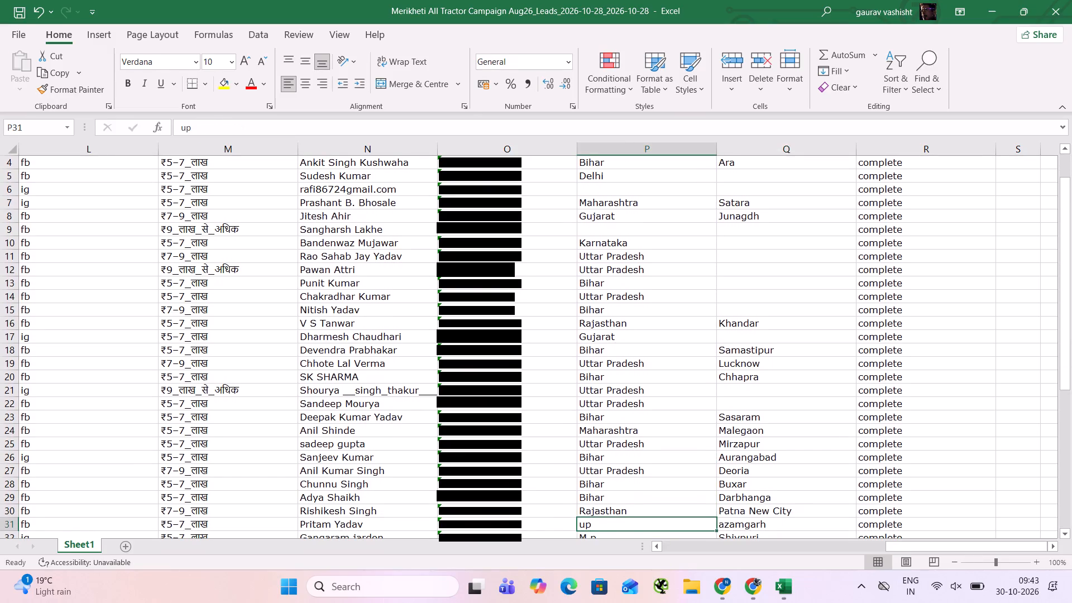
{"action": "type", "text": "Utt"}
{"action": "key", "text": "Return"}
{"action": "type", "text": "Madhya"}
{"action": "key", "text": "space"}
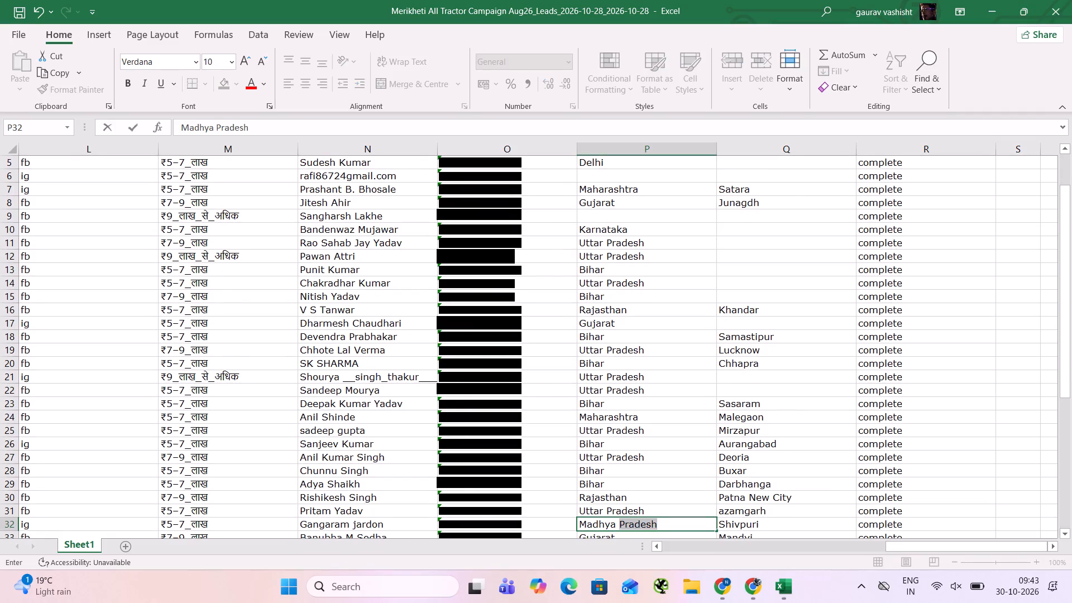
{"action": "key", "text": "Return"}
Replace the city entry in row 31 with Azamgarh.
{"action": "key", "text": "Right"}
{"action": "key", "text": "Up"}
{"action": "key", "text": "Up"}
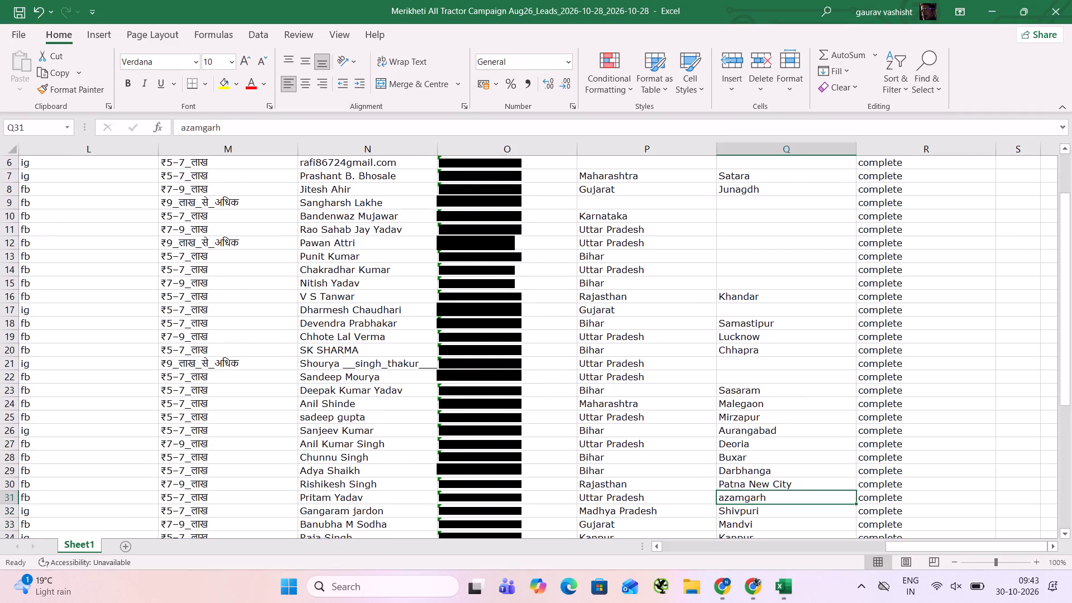
{"action": "type", "text": "Azamgarh"}
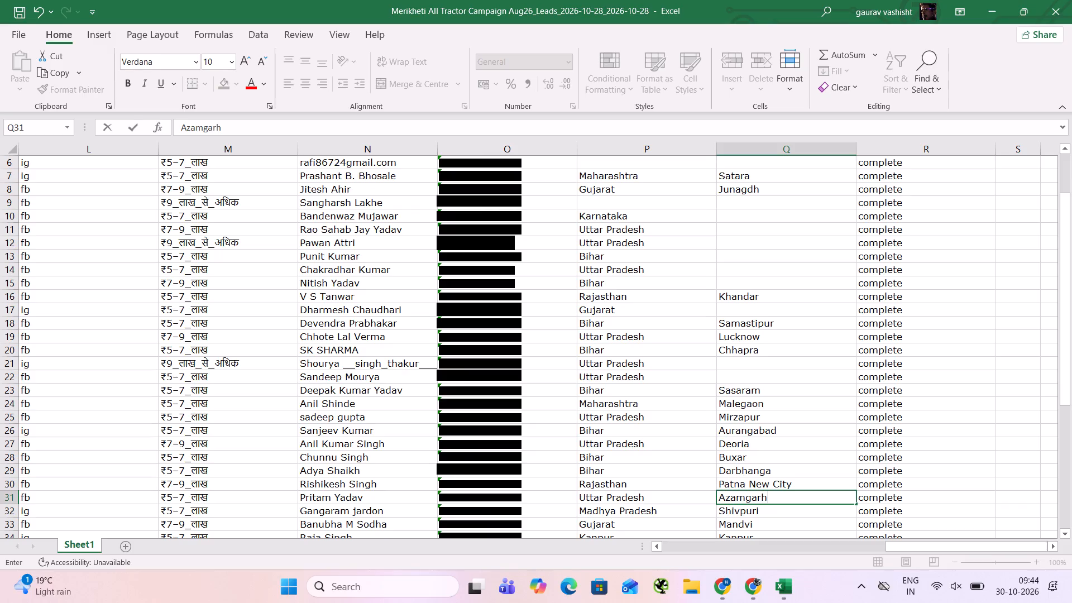
{"action": "key", "text": "Down"}
Copy the Uttar Pradesh entry from row 31 into the state cells of rows 34 and 35.
{"action": "key", "text": "Down"}
{"action": "key", "text": "Left"}
{"action": "key", "text": "Down"}
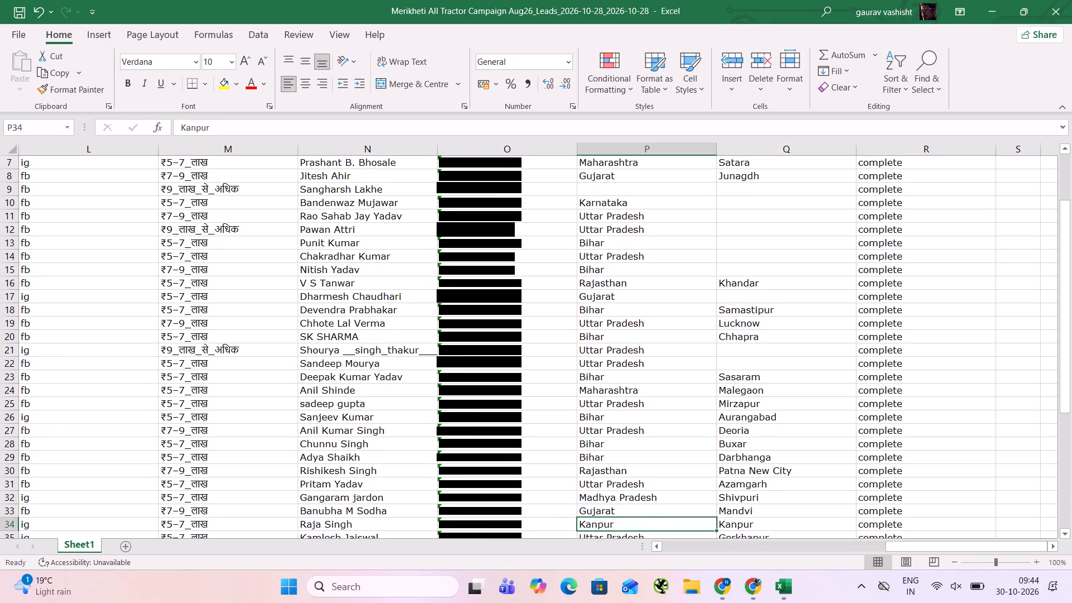
{"action": "key", "text": "Up"}
{"action": "key", "text": "Up"}
{"action": "key", "text": "Up"}
{"action": "key", "text": "ctrl+c"}
{"action": "key", "text": "Down"}
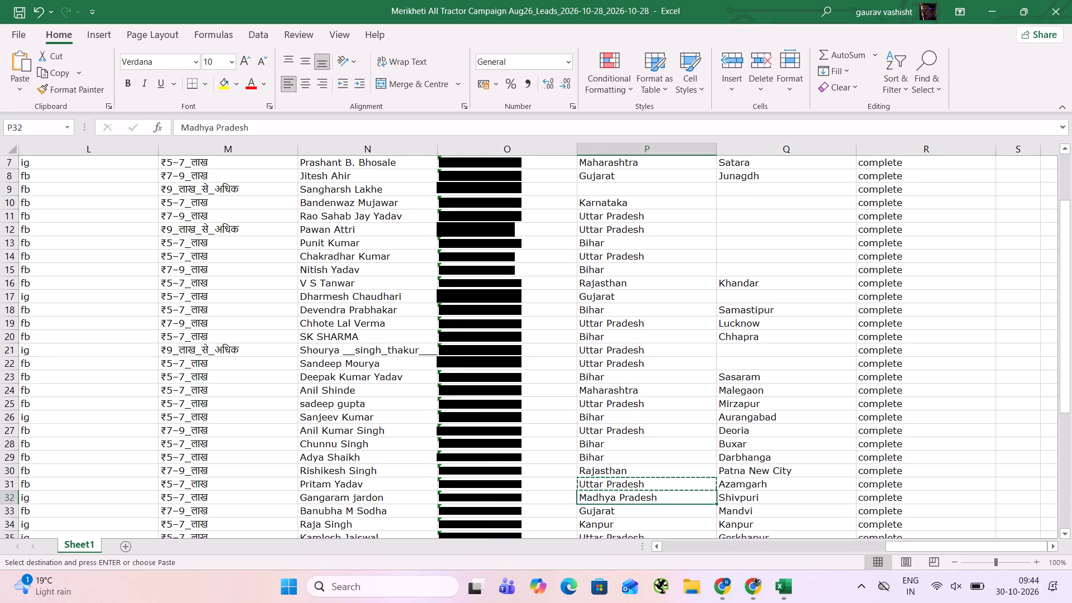
{"action": "key", "text": "Down"}
{"action": "key", "text": "Down"}
{"action": "key", "text": "ctrl+v"}
{"action": "key", "text": "Down"}
{"action": "key", "text": "ctrl+v"}
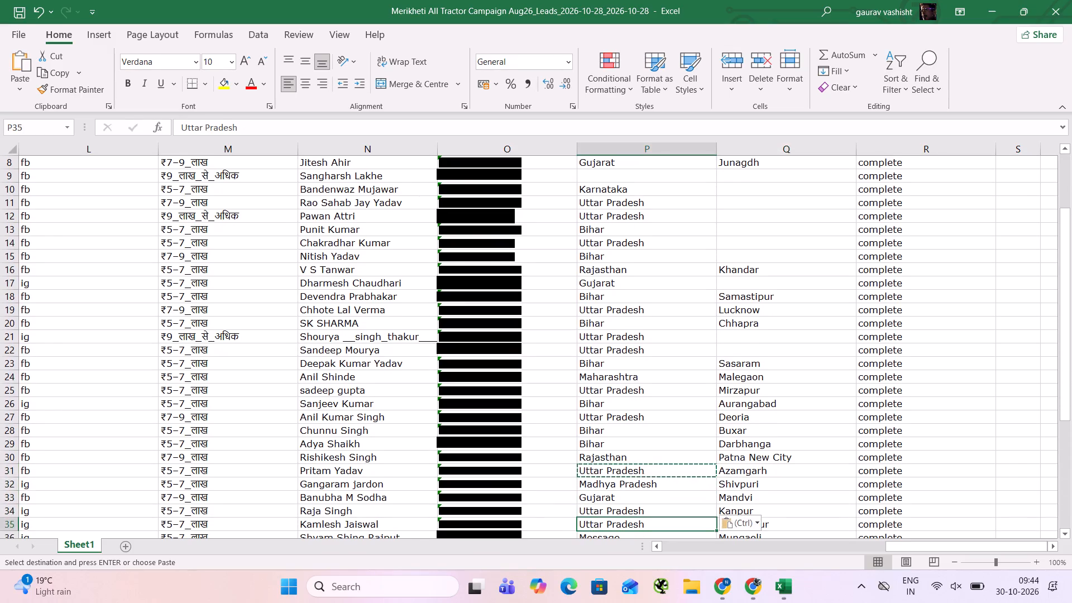
Look over the remaining state and city entries below row 35 to the end of the lead list.
{"action": "key", "text": "Down"}
{"action": "key", "text": "Down"}
{"action": "key", "text": "Down"}
{"action": "key", "text": "Down"}
{"action": "key", "text": "Down"}
{"action": "key", "text": "Down"}
{"action": "key", "text": "Down"}
{"action": "key", "text": "Down"}
{"action": "key", "text": "Down"}
{"action": "key", "text": "Down"}
{"action": "key", "text": "Down"}
{"action": "key", "text": "Down"}
{"action": "key", "text": "Down"}
{"action": "key", "text": "Down"}
{"action": "key", "text": "Down"}
{"action": "key", "text": "Down"}
{"action": "key", "text": "Down"}
{"action": "key", "text": "Down"}
{"action": "key", "text": "Down"}
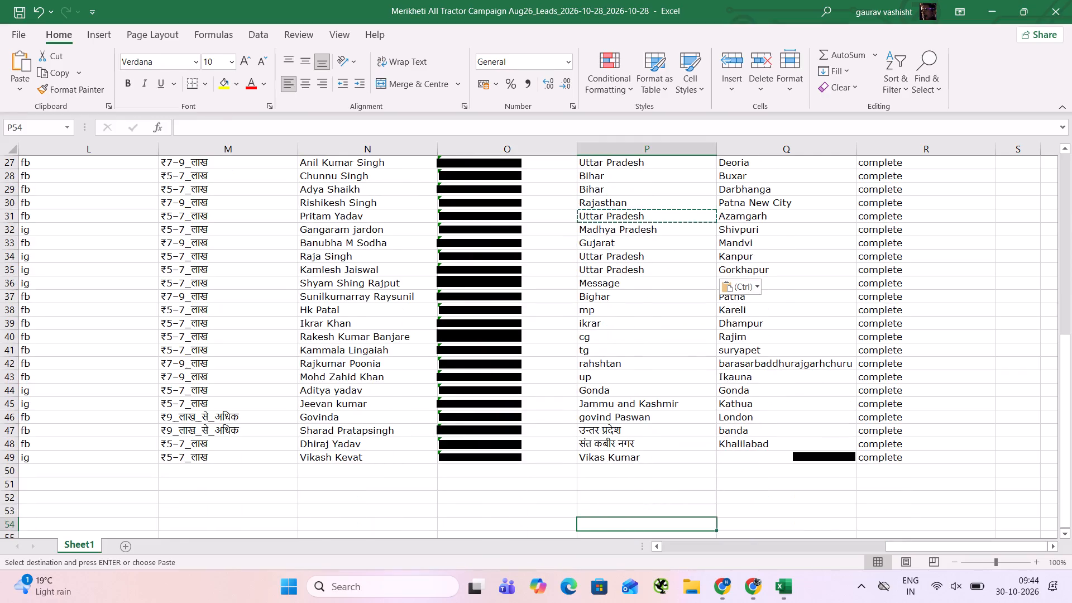
{"action": "key", "text": "Up"}
{"action": "key", "text": "Up"}
{"action": "key", "text": "Up"}
{"action": "key", "text": "Up"}
{"action": "key", "text": "Up"}
{"action": "key", "text": "Up"}
{"action": "key", "text": "Up"}
{"action": "key", "text": "Up"}
{"action": "key", "text": "Up"}
{"action": "key", "text": "Up"}
{"action": "key", "text": "Up"}
{"action": "key", "text": "Up"}
{"action": "key", "text": "Up"}
{"action": "key", "text": "Up"}
{"action": "key", "text": "Up"}
{"action": "key", "text": "Up"}
{"action": "key", "text": "Up"}
{"action": "key", "text": "Up"}
{"action": "key", "text": "Up"}
{"action": "key", "text": "Up"}
{"action": "key", "text": "Down"}
{"action": "key", "text": "Down"}
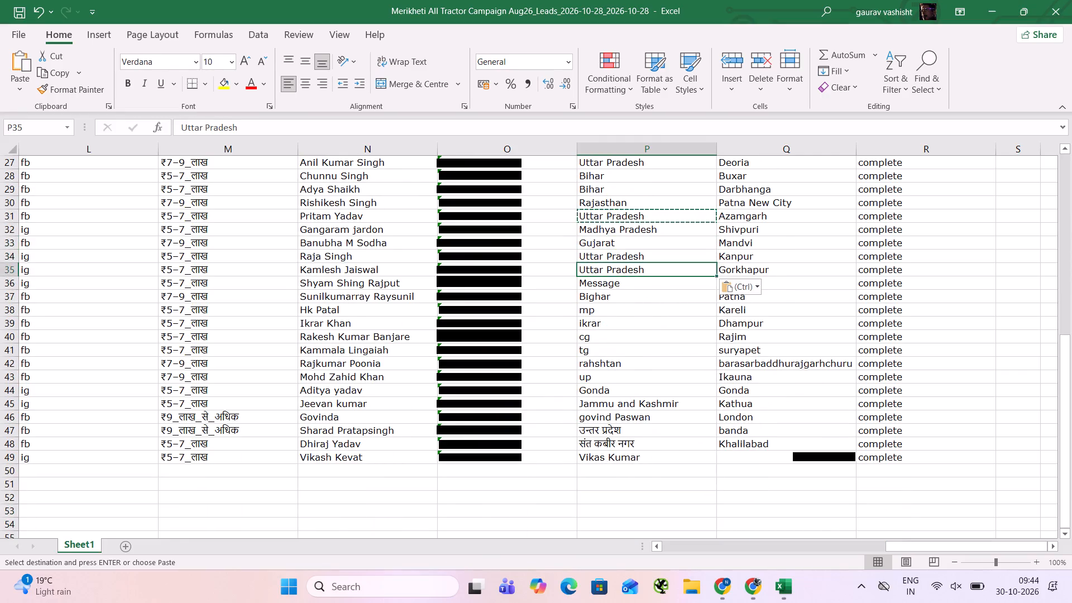
Paste the copied Uttar Pradesh entry into row 36's state.
{"action": "key", "text": "Down"}
{"action": "key", "text": "ctrl+v"}
Replace the abbreviated state entry in row 38 with Madhya Pradesh.
{"action": "key", "text": "Down"}
{"action": "key", "text": "Down"}
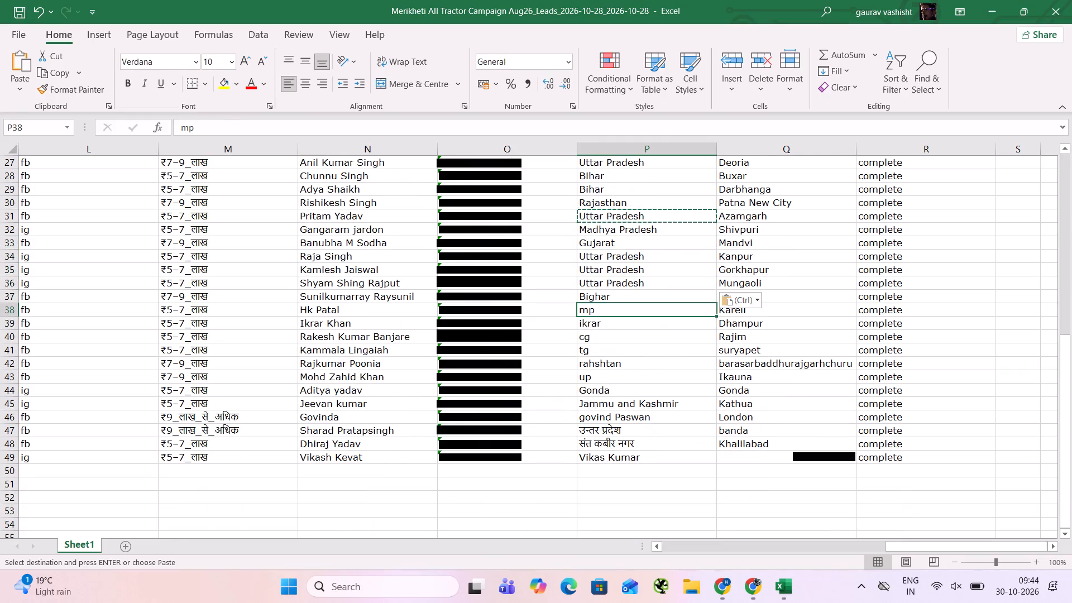
{"action": "type", "text": "Madhyan"}
{"action": "key", "text": "BackSpace"}
{"action": "key", "text": "space"}
{"action": "key", "text": "Return"}
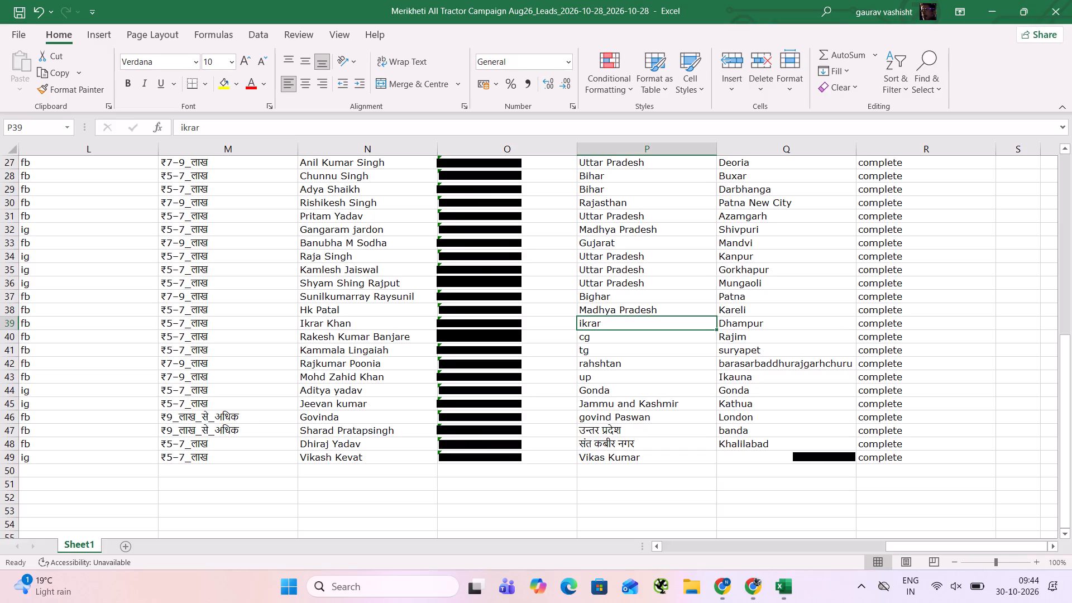
Examine the remaining state entries from row 39 to the last lead in row 49.
{"action": "key", "text": "Down"}
{"action": "key", "text": "Up"}
{"action": "key", "text": "Down"}
{"action": "key", "text": "Down"}
{"action": "key", "text": "Down"}
{"action": "key", "text": "Down"}
{"action": "key", "text": "Down"}
{"action": "key", "text": "Down"}
{"action": "key", "text": "Down"}
{"action": "key", "text": "Down"}
{"action": "key", "text": "Down"}
{"action": "key", "text": "Down"}
{"action": "key", "text": "Down"}
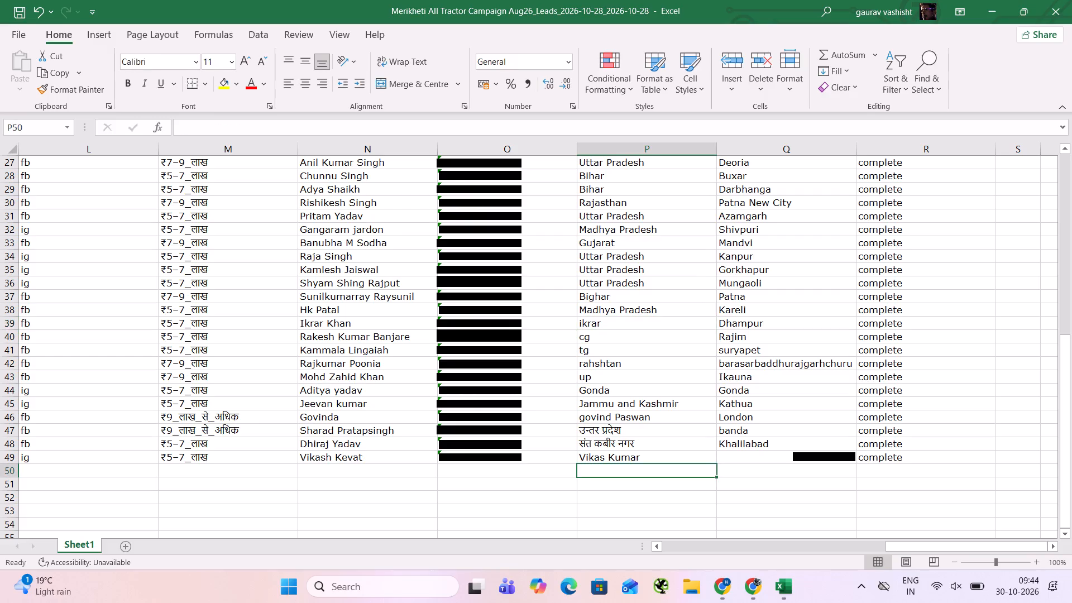
Copy the Rajasthan entry from row 30 and paste it over the state in row 39.
{"action": "key", "text": "Up"}
{"action": "key", "text": "Up"}
{"action": "key", "text": "Up"}
{"action": "key", "text": "Up"}
{"action": "key", "text": "Up"}
{"action": "key", "text": "Up"}
{"action": "key", "text": "Up"}
{"action": "key", "text": "Up"}
{"action": "key", "text": "Up"}
{"action": "key", "text": "Up"}
{"action": "key", "text": "Up"}
{"action": "key", "text": "Up"}
{"action": "key", "text": "Up"}
{"action": "key", "text": "Up"}
{"action": "key", "text": "Up"}
{"action": "key", "text": "Up"}
{"action": "key", "text": "Up"}
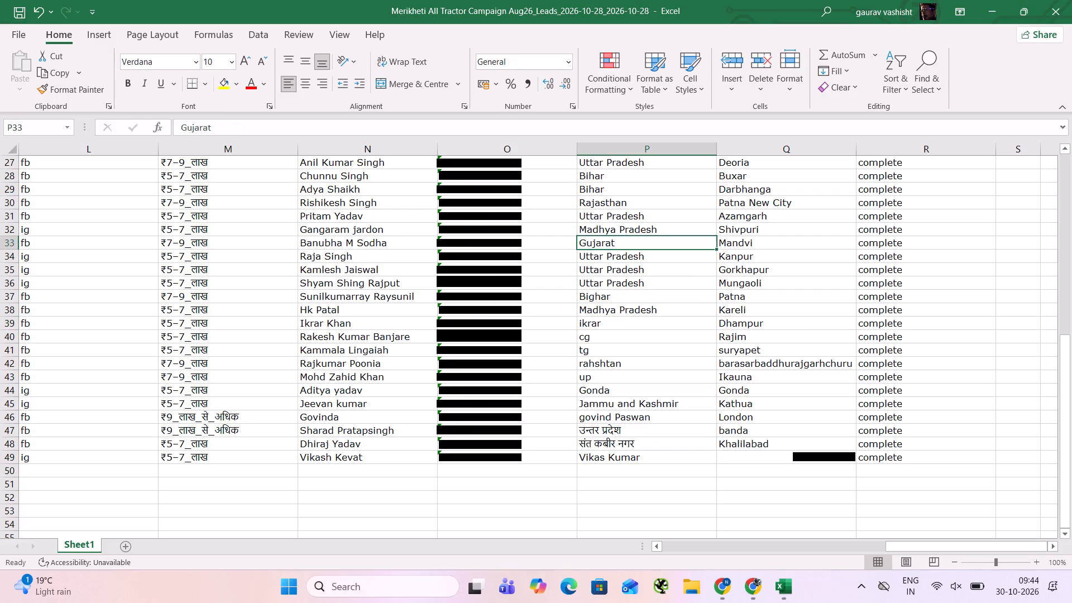
{"action": "key", "text": "Up"}
{"action": "key", "text": "Up"}
{"action": "key", "text": "Up"}
{"action": "key", "text": "ctrl+c"}
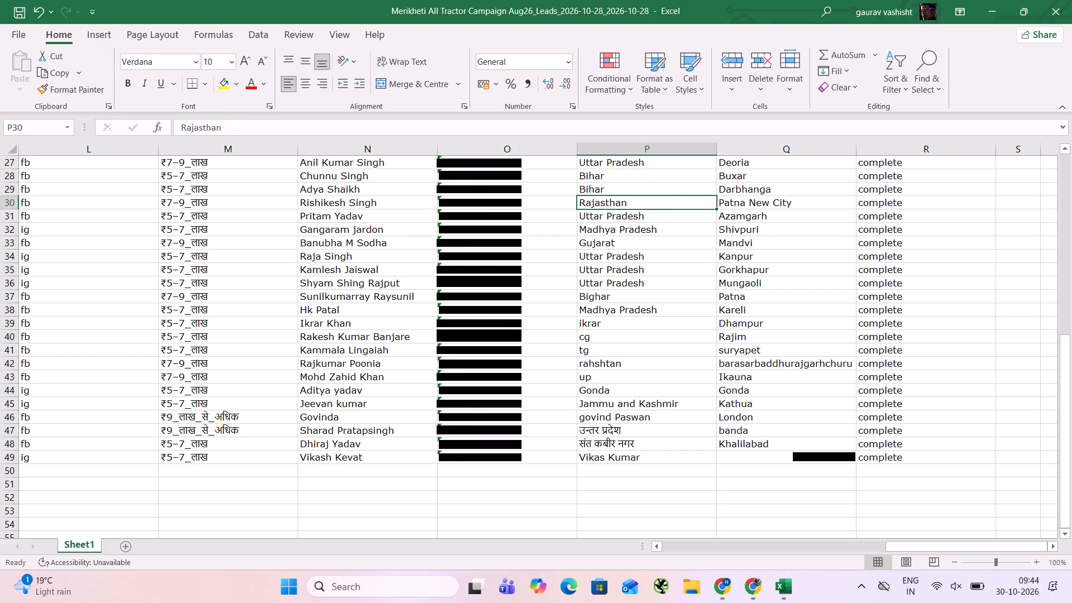
{"action": "key", "text": "Down"}
{"action": "key", "text": "Down"}
{"action": "key", "text": "Down"}
{"action": "key", "text": "Down"}
{"action": "key", "text": "Down"}
{"action": "key", "text": "Down"}
{"action": "key", "text": "Down"}
{"action": "key", "text": "Down"}
{"action": "key", "text": "Down"}
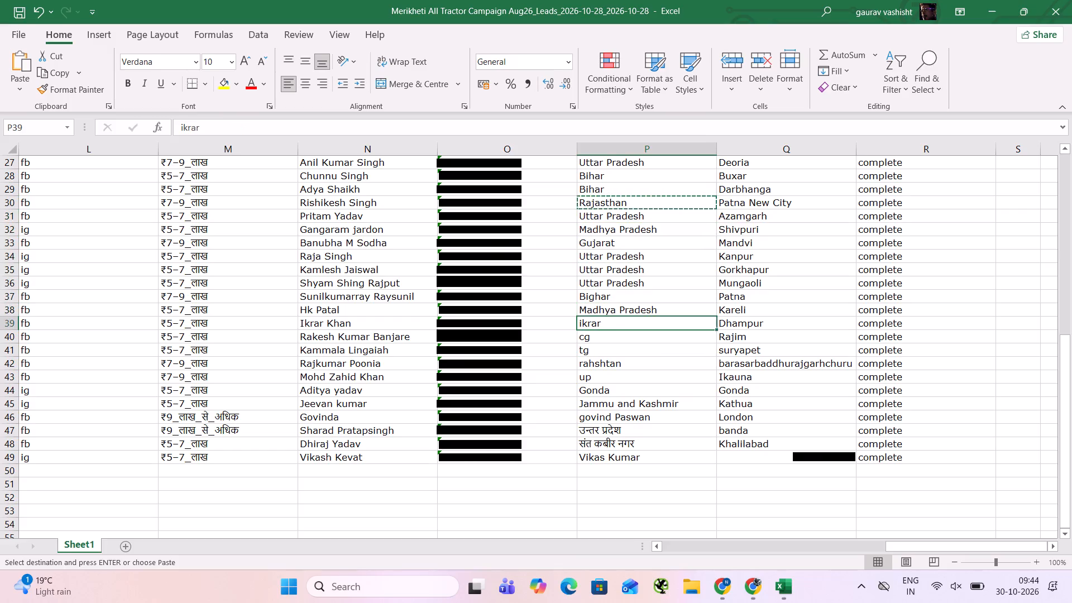
{"action": "key", "text": "ctrl+v"}
Replace the abbreviated state entry in row 40 with Chattisgarh.
{"action": "key", "text": "Down"}
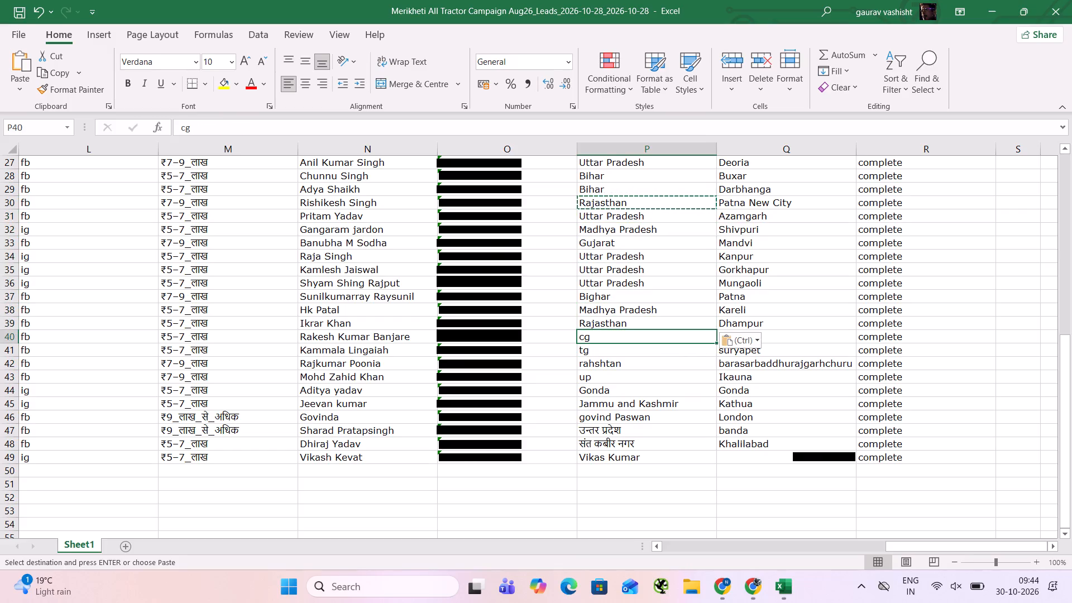
{"action": "type", "text": "Ch"}
{"action": "type", "text": "att"}
{"action": "type", "text": "isgarh"}
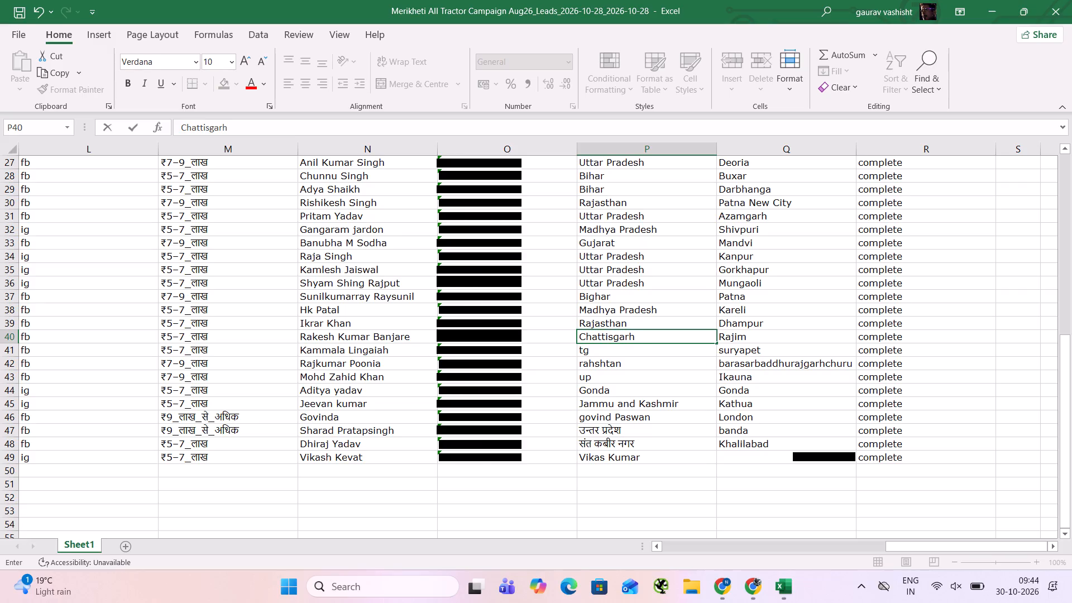
{"action": "key", "text": "Right"}
Clear the city in row 41 and replace its abbreviated state with Telengana.
{"action": "key", "text": "Down"}
{"action": "key", "text": "BackSpace"}
{"action": "key", "text": "Left"}
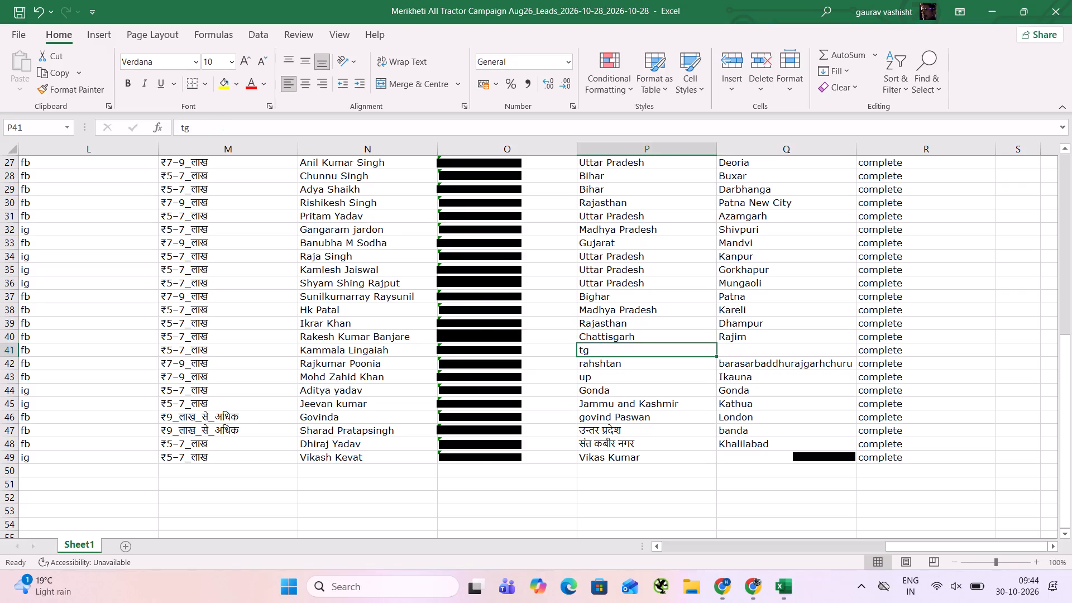
{"action": "key", "text": "shift+t"}
{"action": "type", "text": "elengana"}
{"action": "key", "text": "Down"}
Copy Rajasthan from row 39 into row 42's state and clear that row's city entry.
{"action": "key", "text": "Up"}
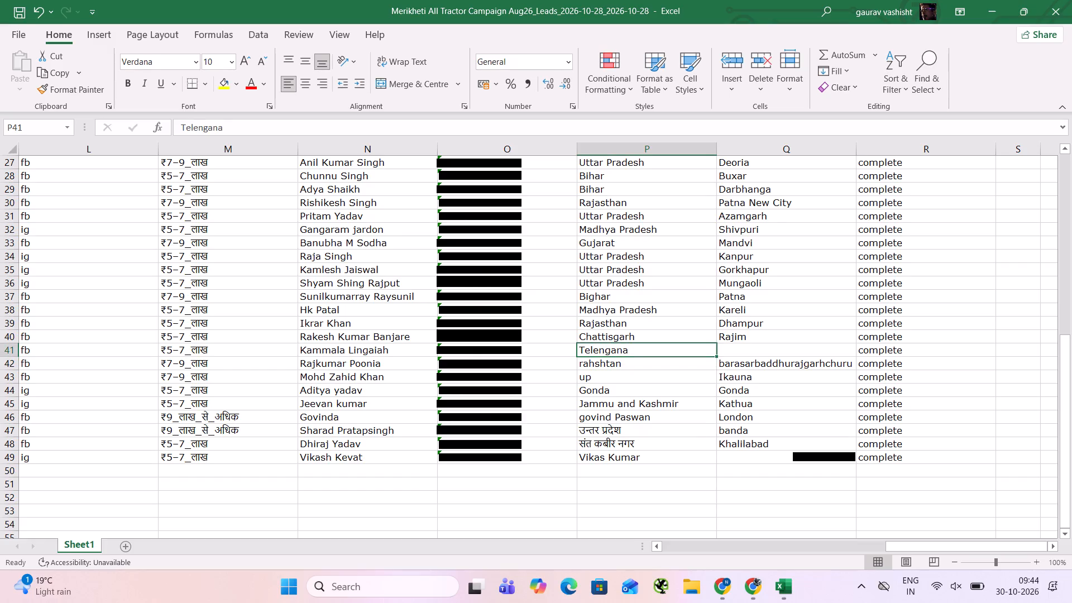
{"action": "key", "text": "Up"}
{"action": "key", "text": "Up"}
{"action": "key", "text": "ctrl+c"}
{"action": "key", "text": "Down"}
{"action": "key", "text": "Down"}
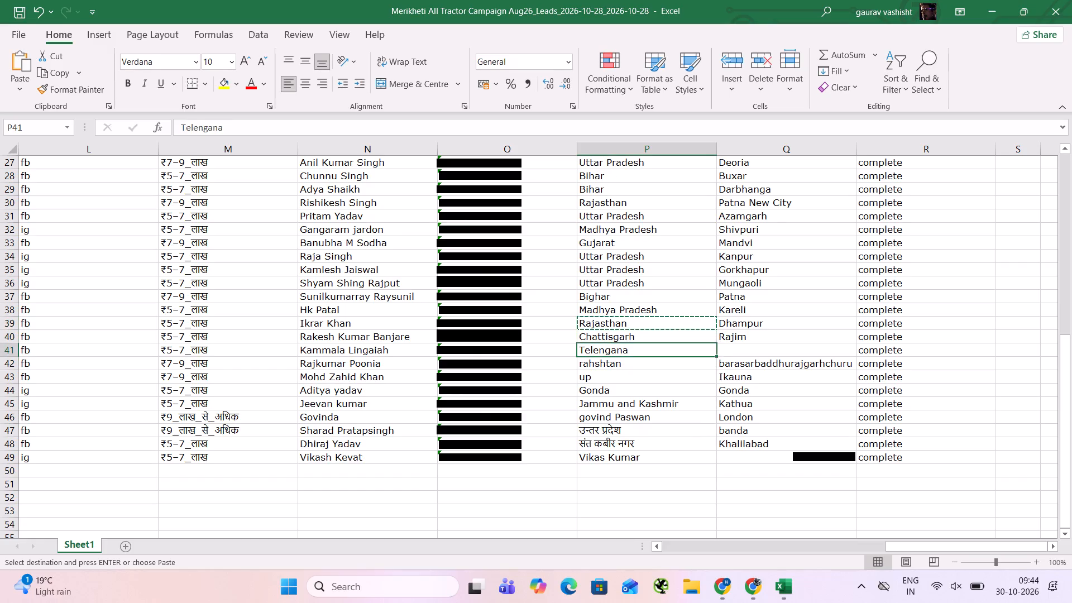
{"action": "key", "text": "Down"}
{"action": "key", "text": "ctrl+v"}
{"action": "key", "text": "Right"}
{"action": "key", "text": "BackSpace"}
Set row 43's state to Uttar Pradesh and fill it down into row 44.
{"action": "key", "text": "Down"}
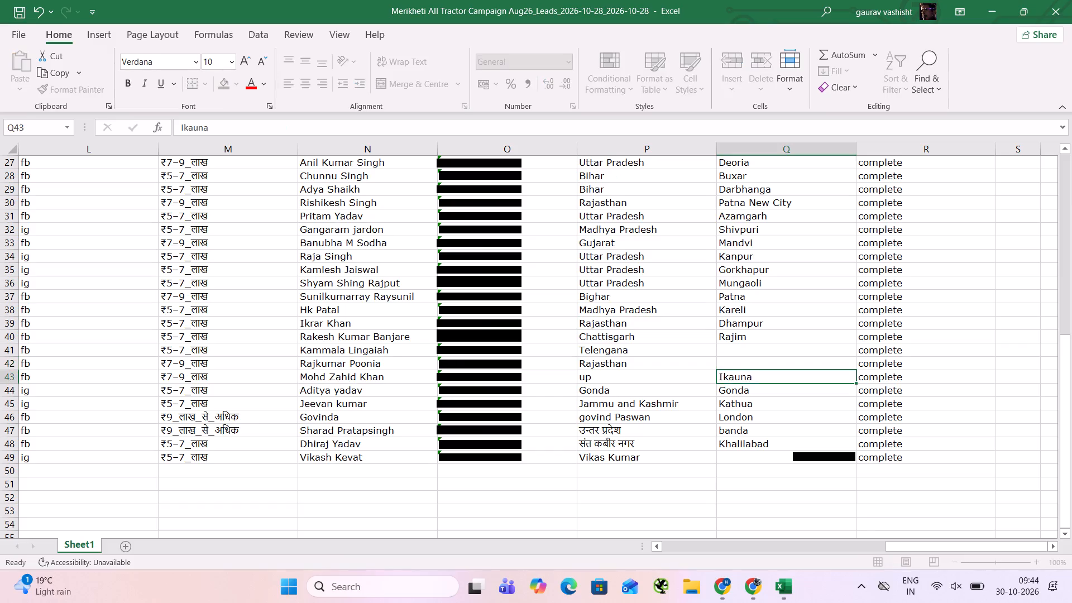
{"action": "key", "text": "Left"}
{"action": "type", "text": "Utt"}
{"action": "key", "text": "Return"}
{"action": "key", "text": "ctrl+d"}
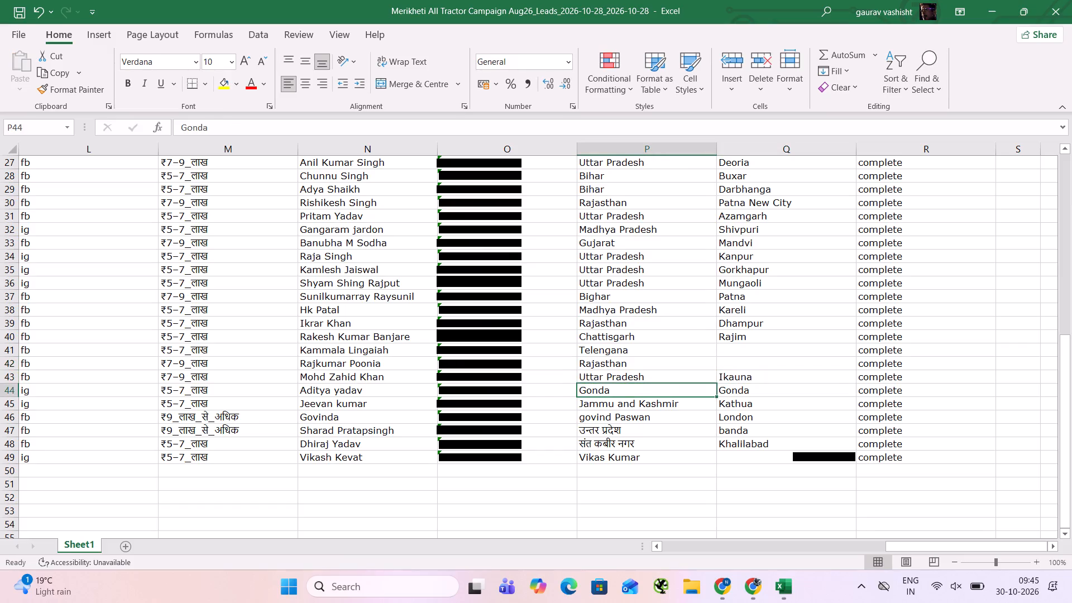
Copy Uttar Pradesh from row 44 and paste it into the state cells of rows 46 and 47.
{"action": "key", "text": "Down"}
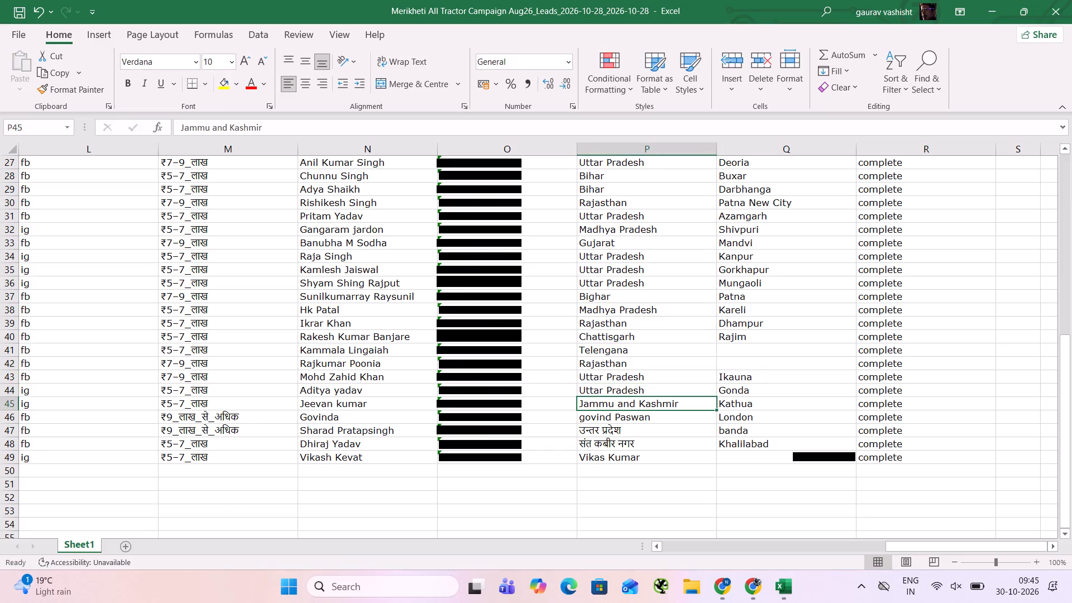
{"action": "key", "text": "Up"}
{"action": "key", "text": "ctrl+c"}
{"action": "key", "text": "Down"}
{"action": "key", "text": "Down"}
{"action": "key", "text": "ctrl+v"}
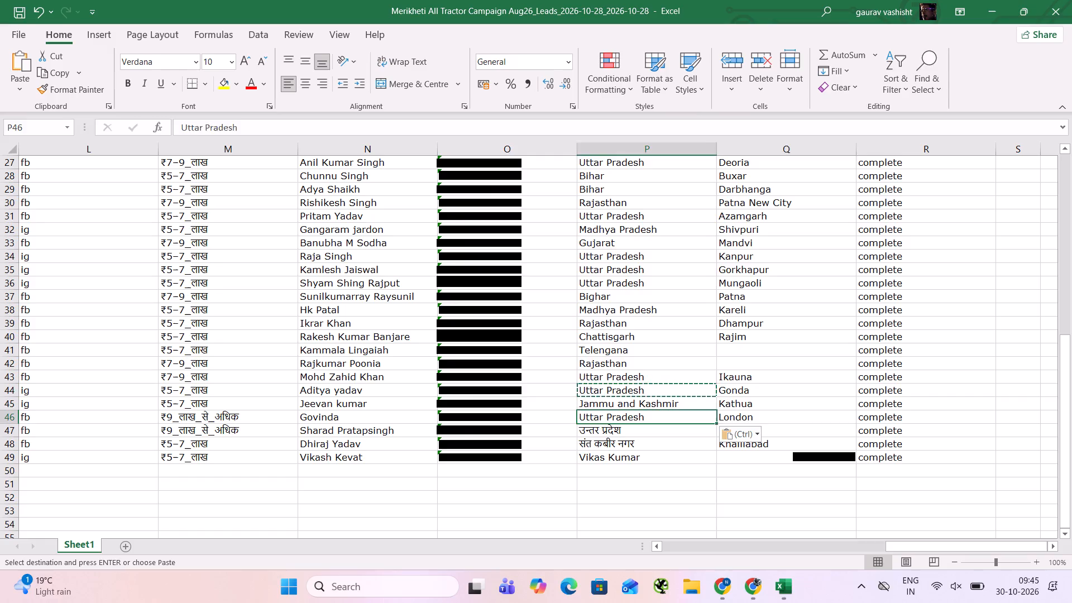
{"action": "key", "text": "Right"}
{"action": "key", "text": "Down"}
{"action": "key", "text": "Left"}
{"action": "key", "text": "ctrl+v"}
Clear the city entries in rows 47 and 46.
{"action": "key", "text": "Down"}
{"action": "key", "text": "Right"}
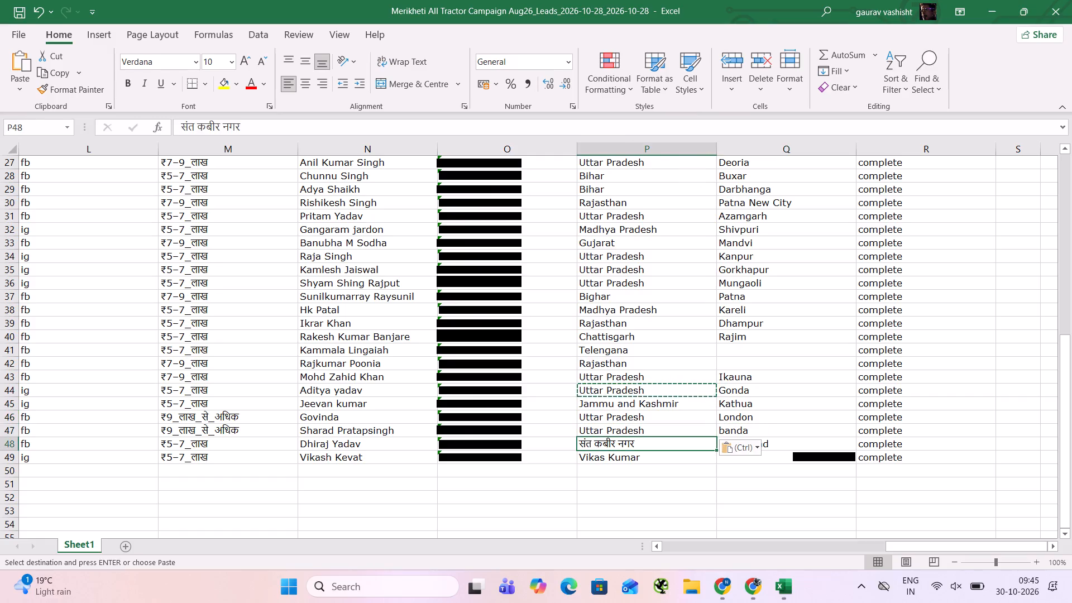
{"action": "key", "text": "Up"}
{"action": "key", "text": "BackSpace"}
{"action": "key", "text": "Up"}
{"action": "key", "text": "BackSpace"}
Copy Uttar Pradesh from row 47 and paste it into the state cells of rows 48 and 49.
{"action": "key", "text": "Down"}
{"action": "key", "text": "Down"}
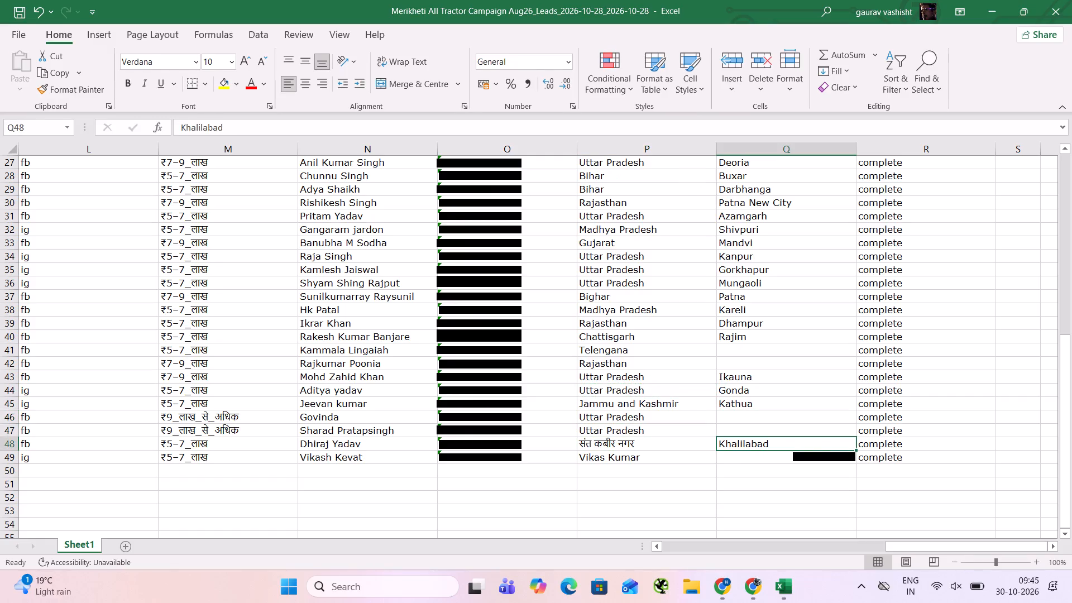
{"action": "key", "text": "Left"}
{"action": "key", "text": "Up"}
{"action": "key", "text": "ctrl+c"}
{"action": "key", "text": "Down"}
{"action": "key", "text": "ctrl+v"}
{"action": "key", "text": "Down"}
{"action": "key", "text": "ctrl+v"}
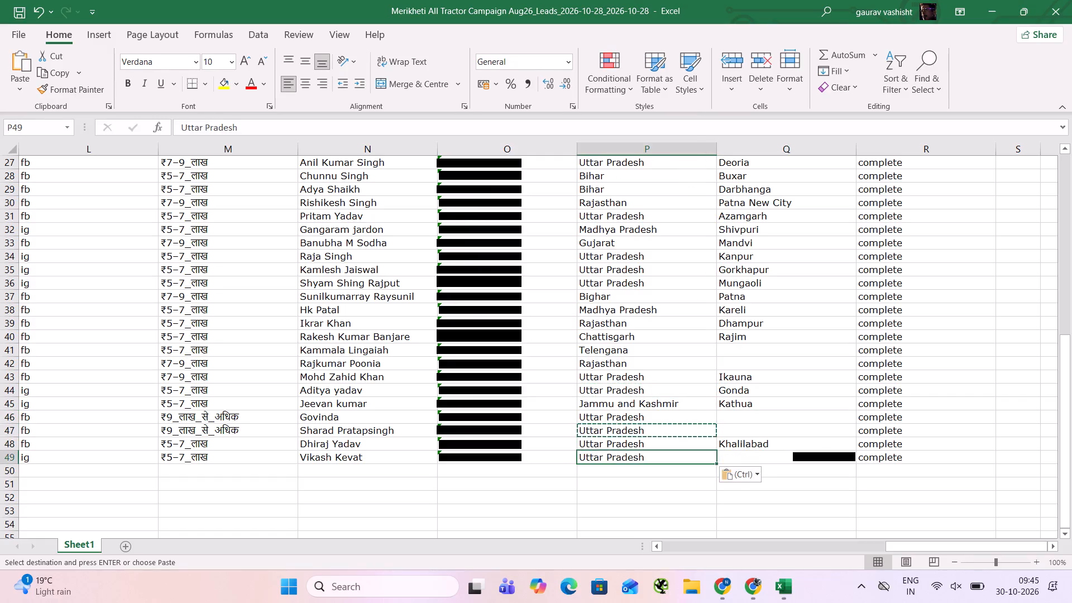
Clear the city entry in row 49 and go back up to the whatsapp_number column header.
{"action": "key", "text": "Right"}
{"action": "key", "text": "BackSpace"}
{"action": "key", "text": "Left"}
{"action": "key", "text": "Left"}
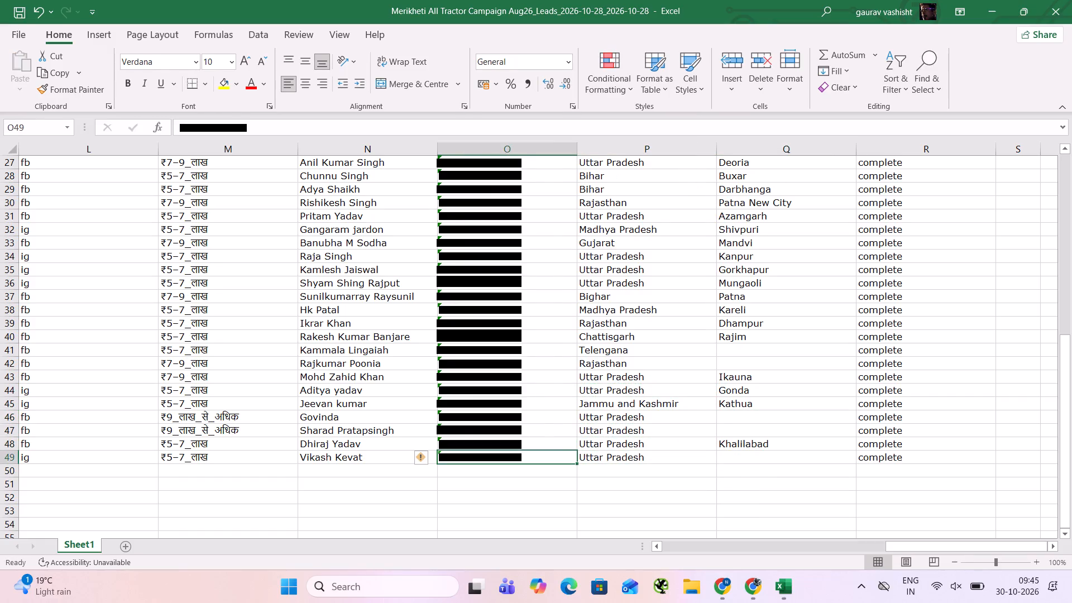
{"action": "key", "text": "ctrl+Up"}
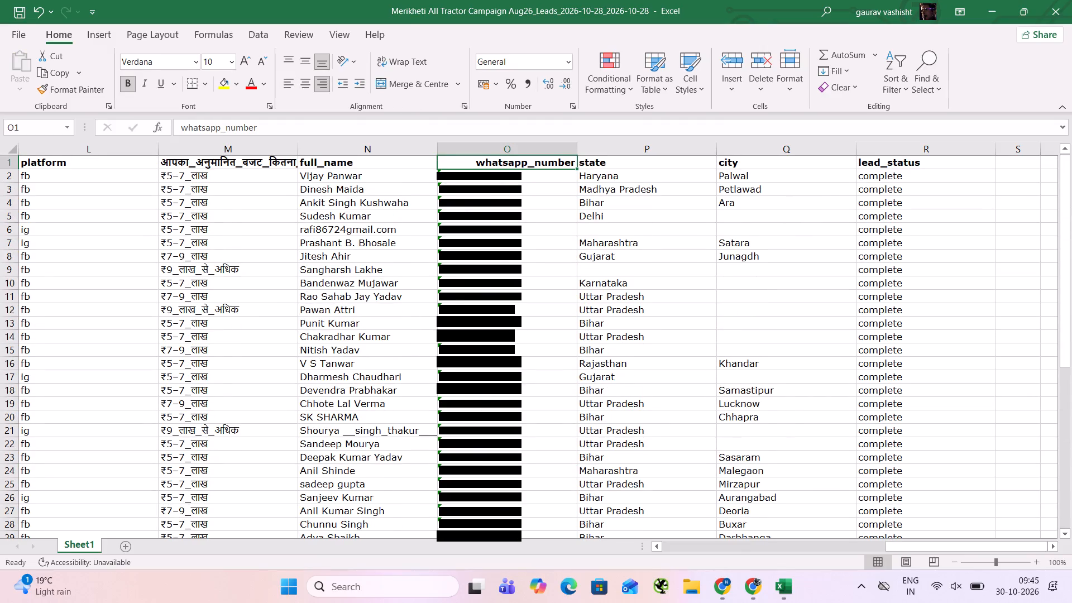
Find the Kuro app through Windows search and open it.
{"action": "type", "text": "kuro"}
{"action": "left_click", "coordinate": [580, 288]}
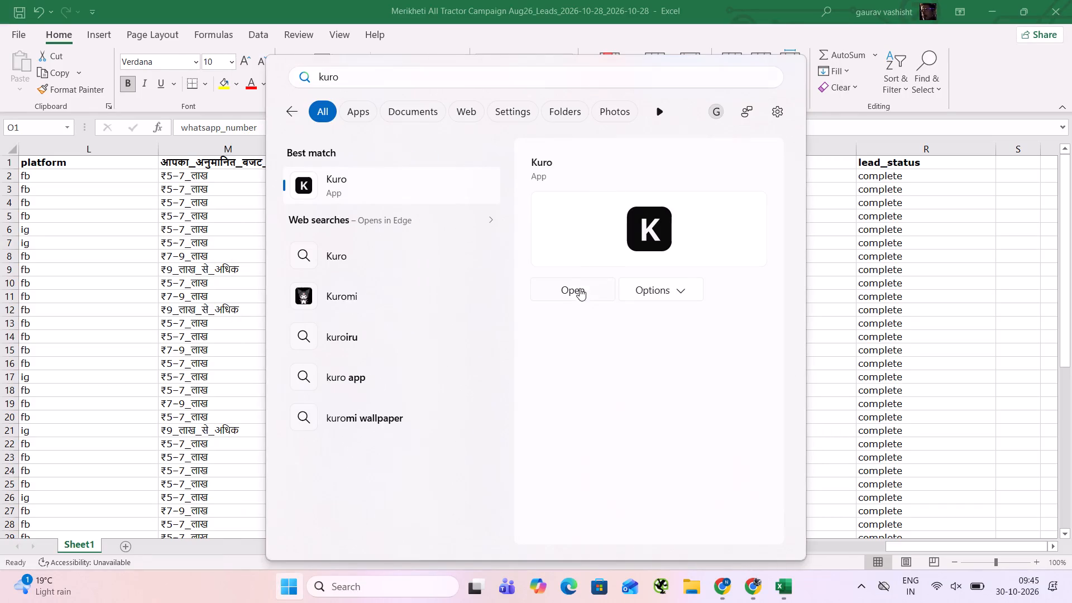